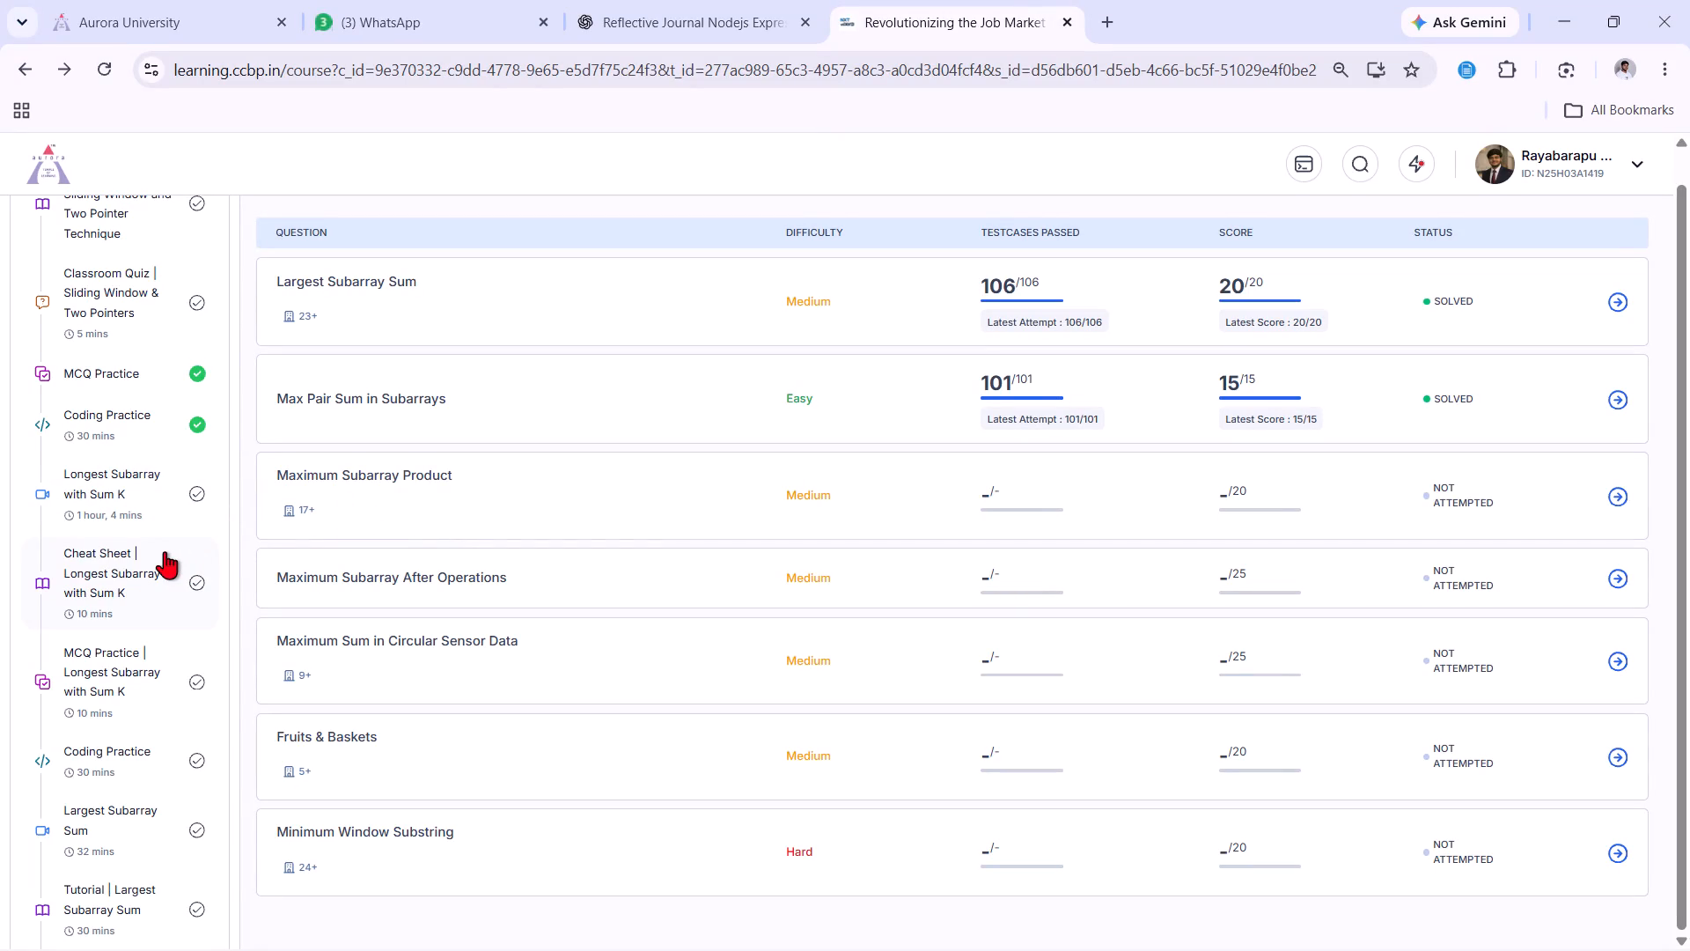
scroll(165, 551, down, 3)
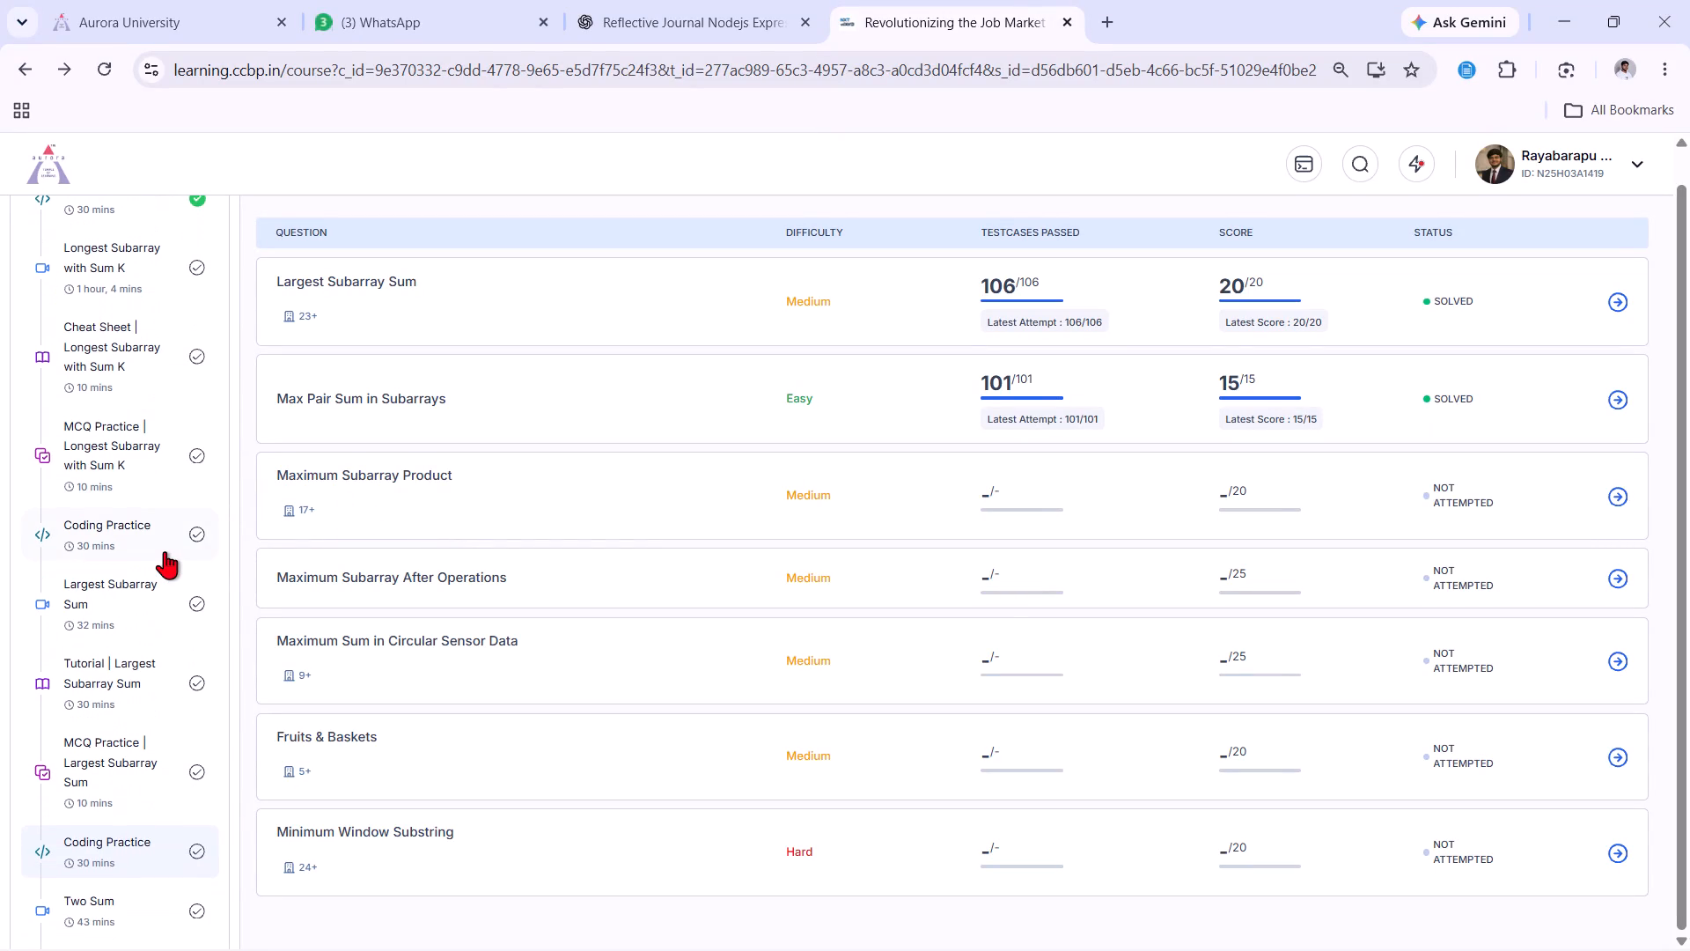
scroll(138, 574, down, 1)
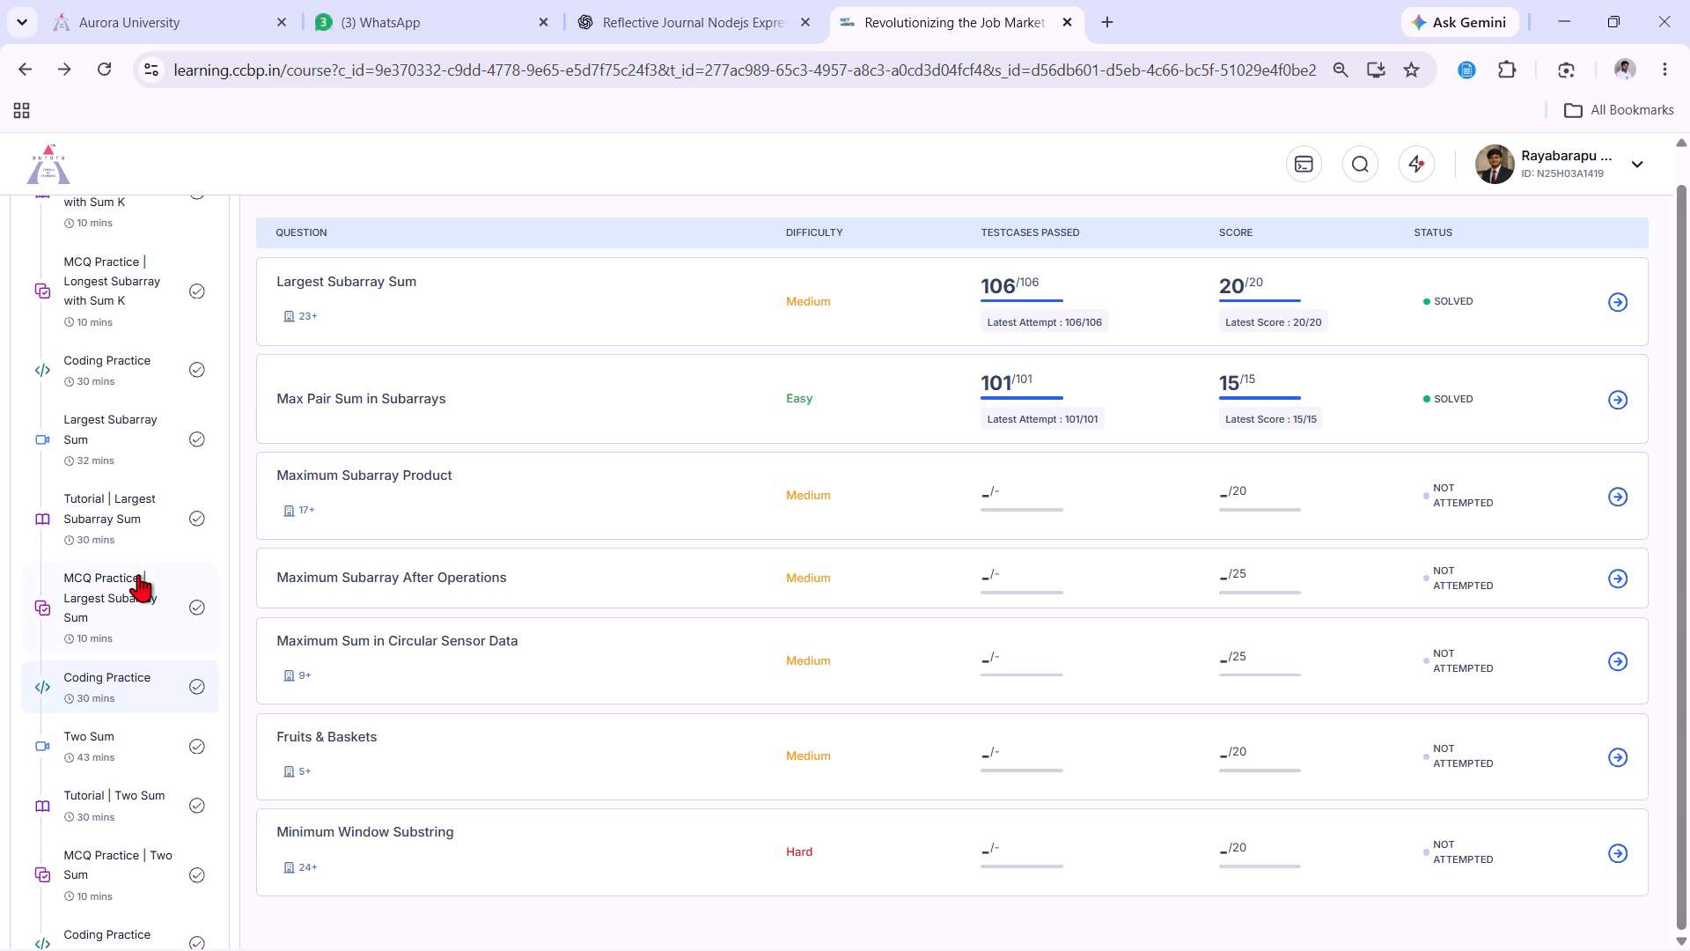
Open the Downloads folder in File Explorer and start a file search in it.
key(super+e)
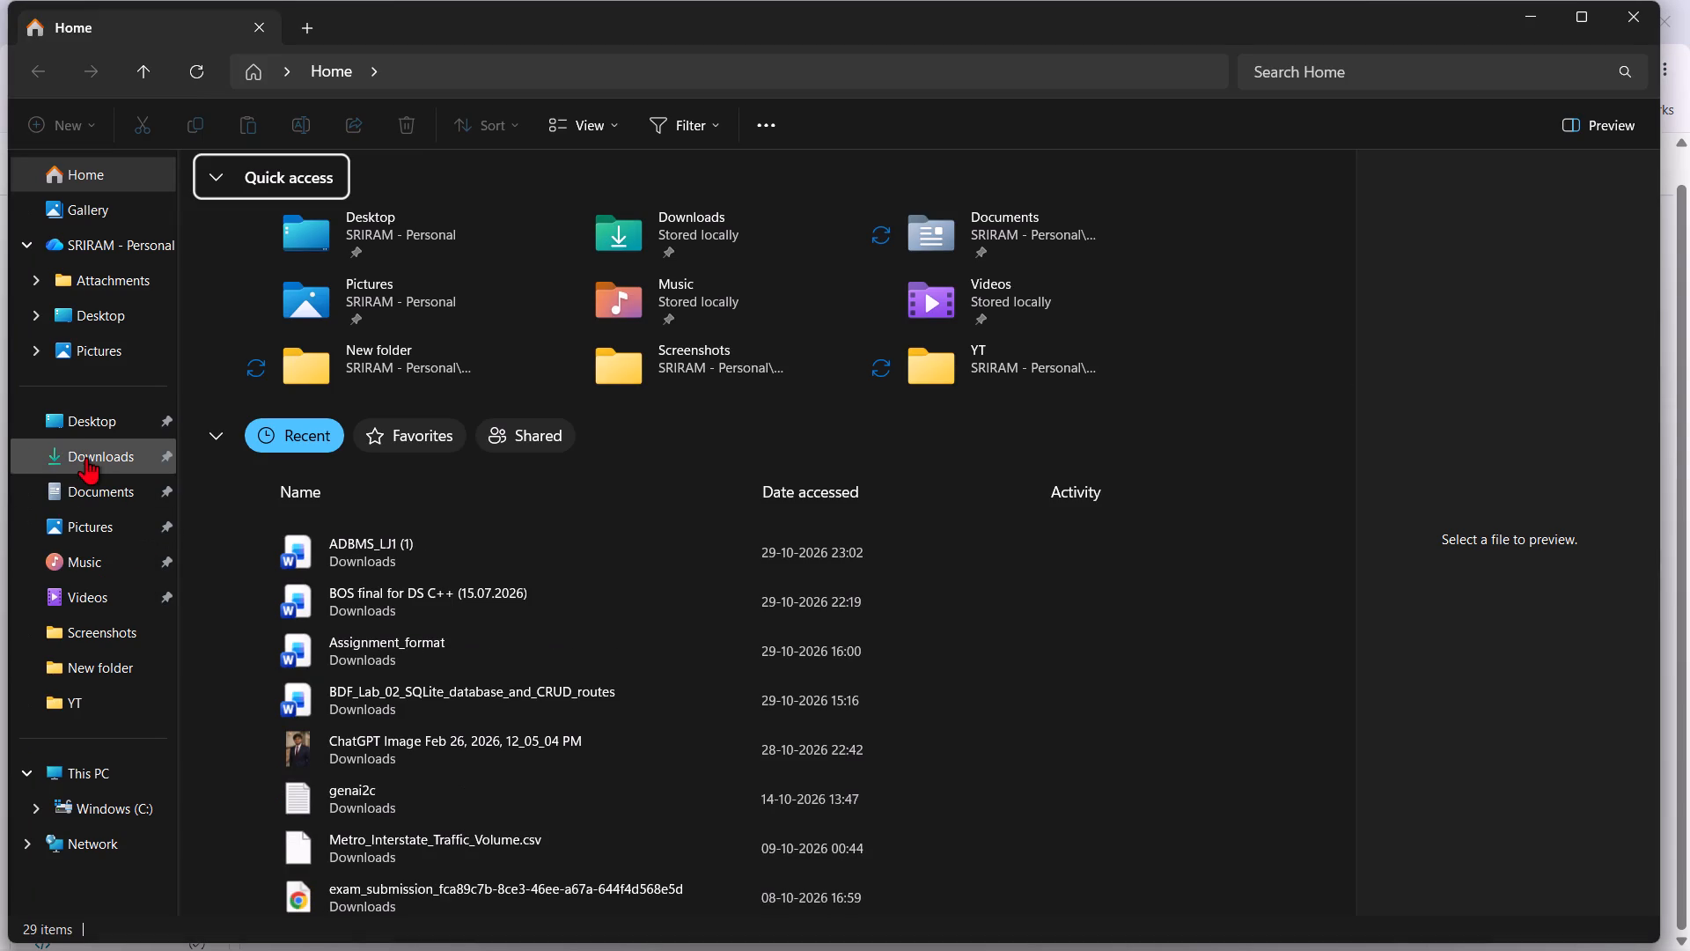
click(86, 455)
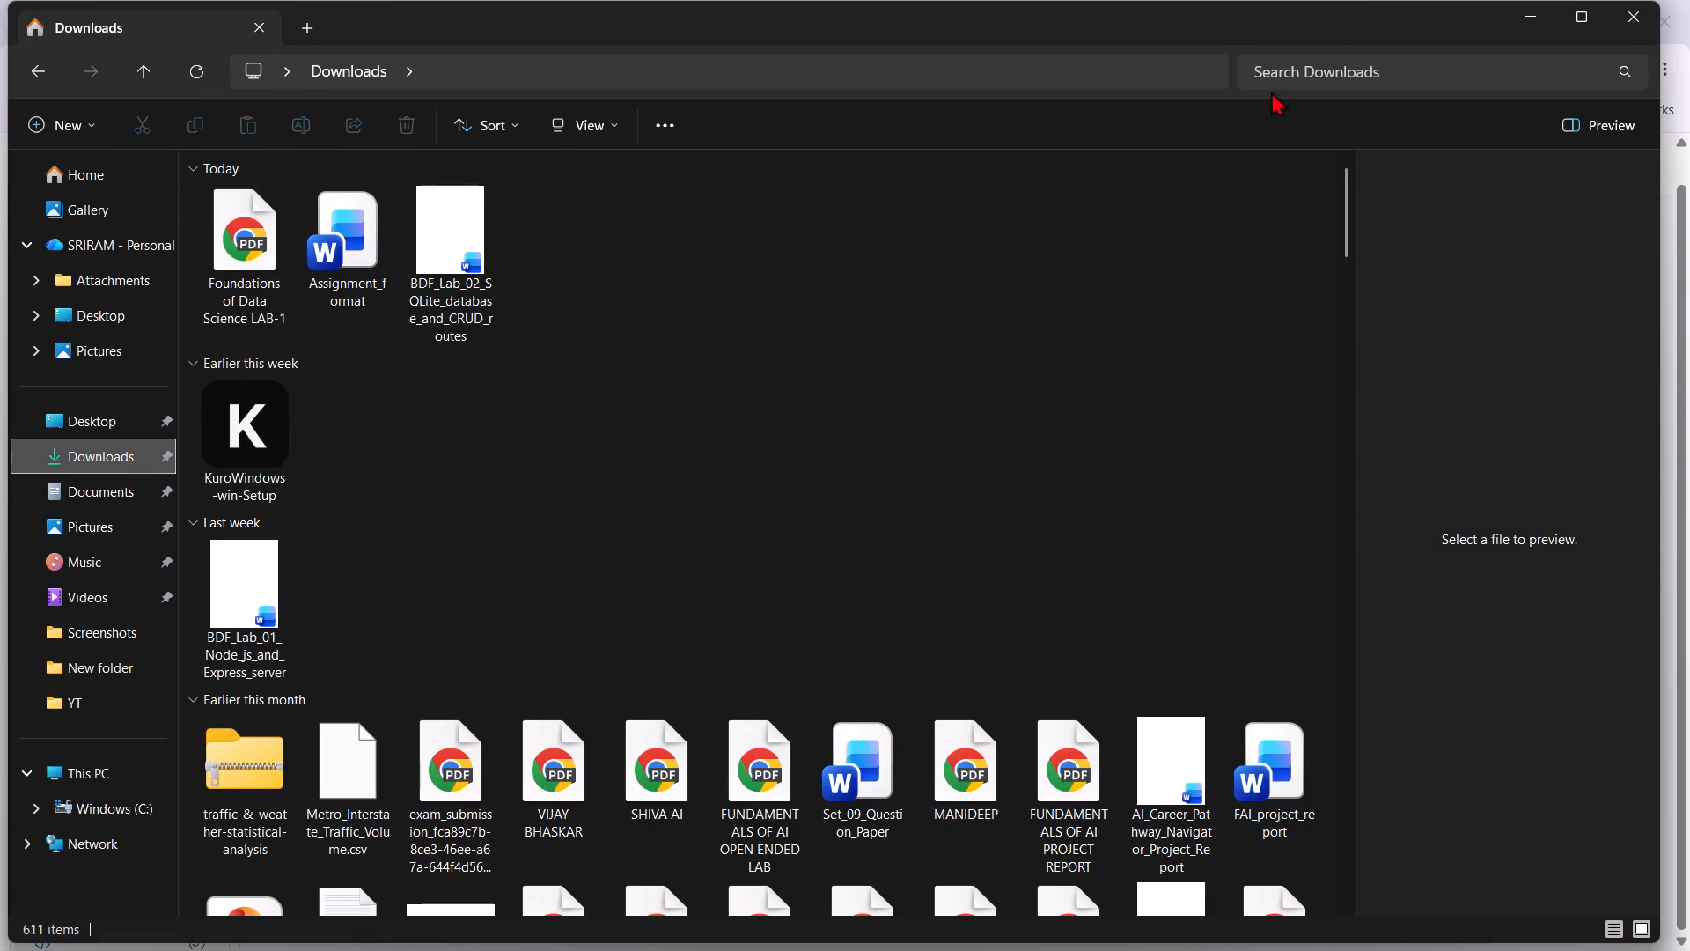
click(1278, 79)
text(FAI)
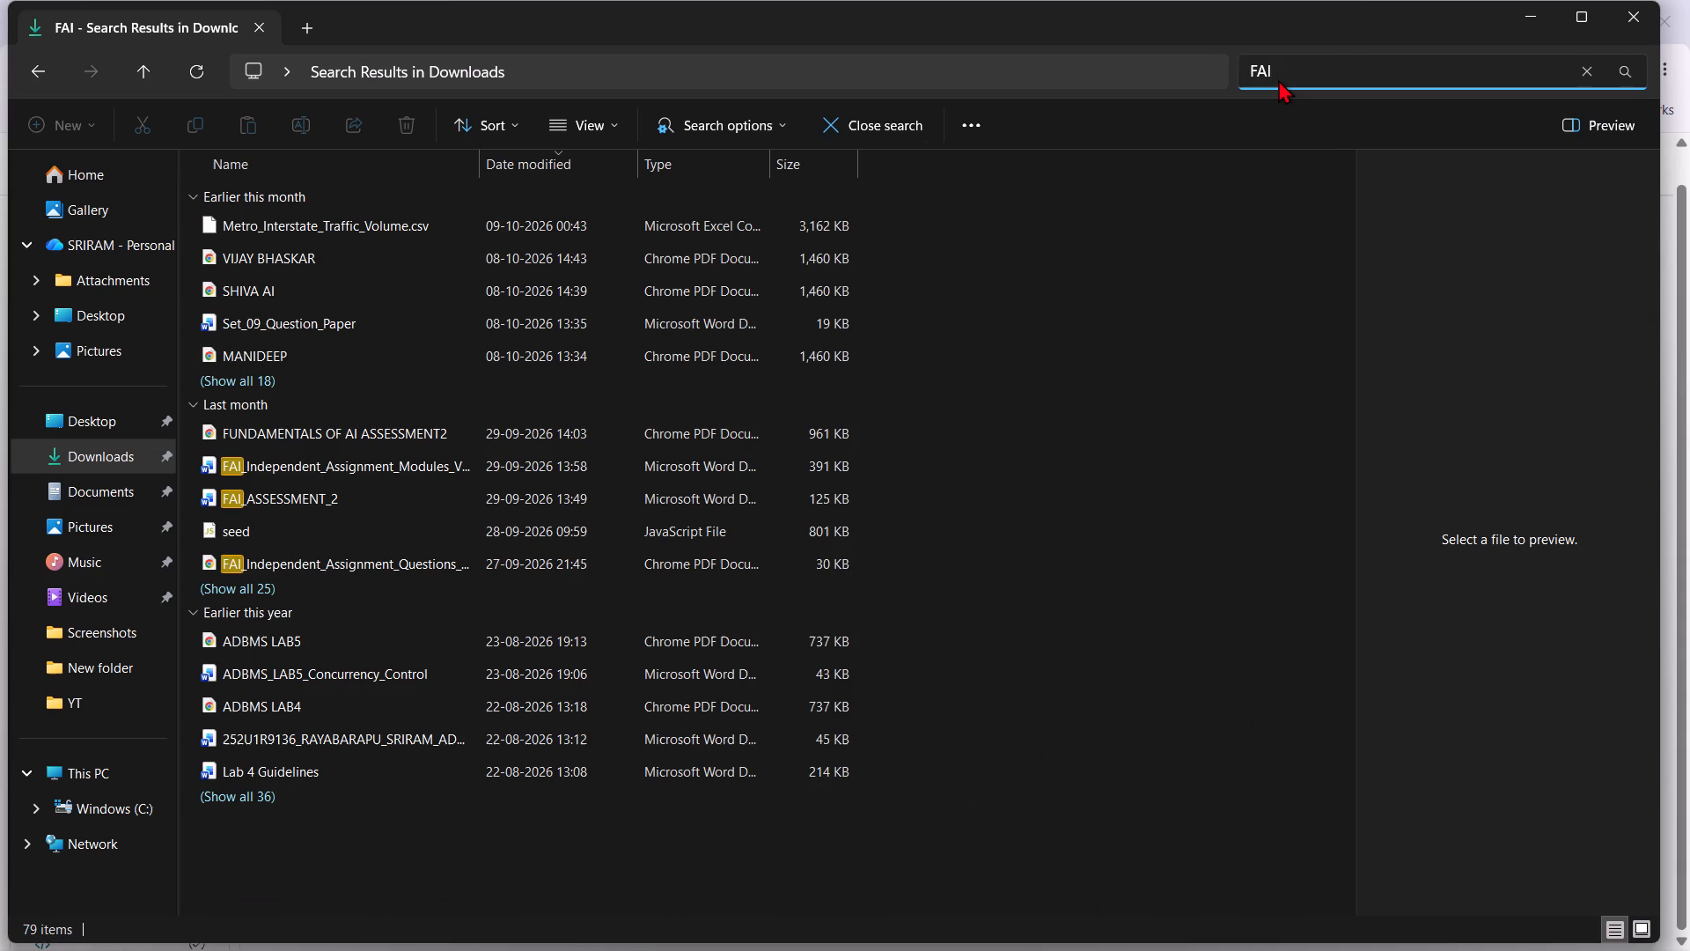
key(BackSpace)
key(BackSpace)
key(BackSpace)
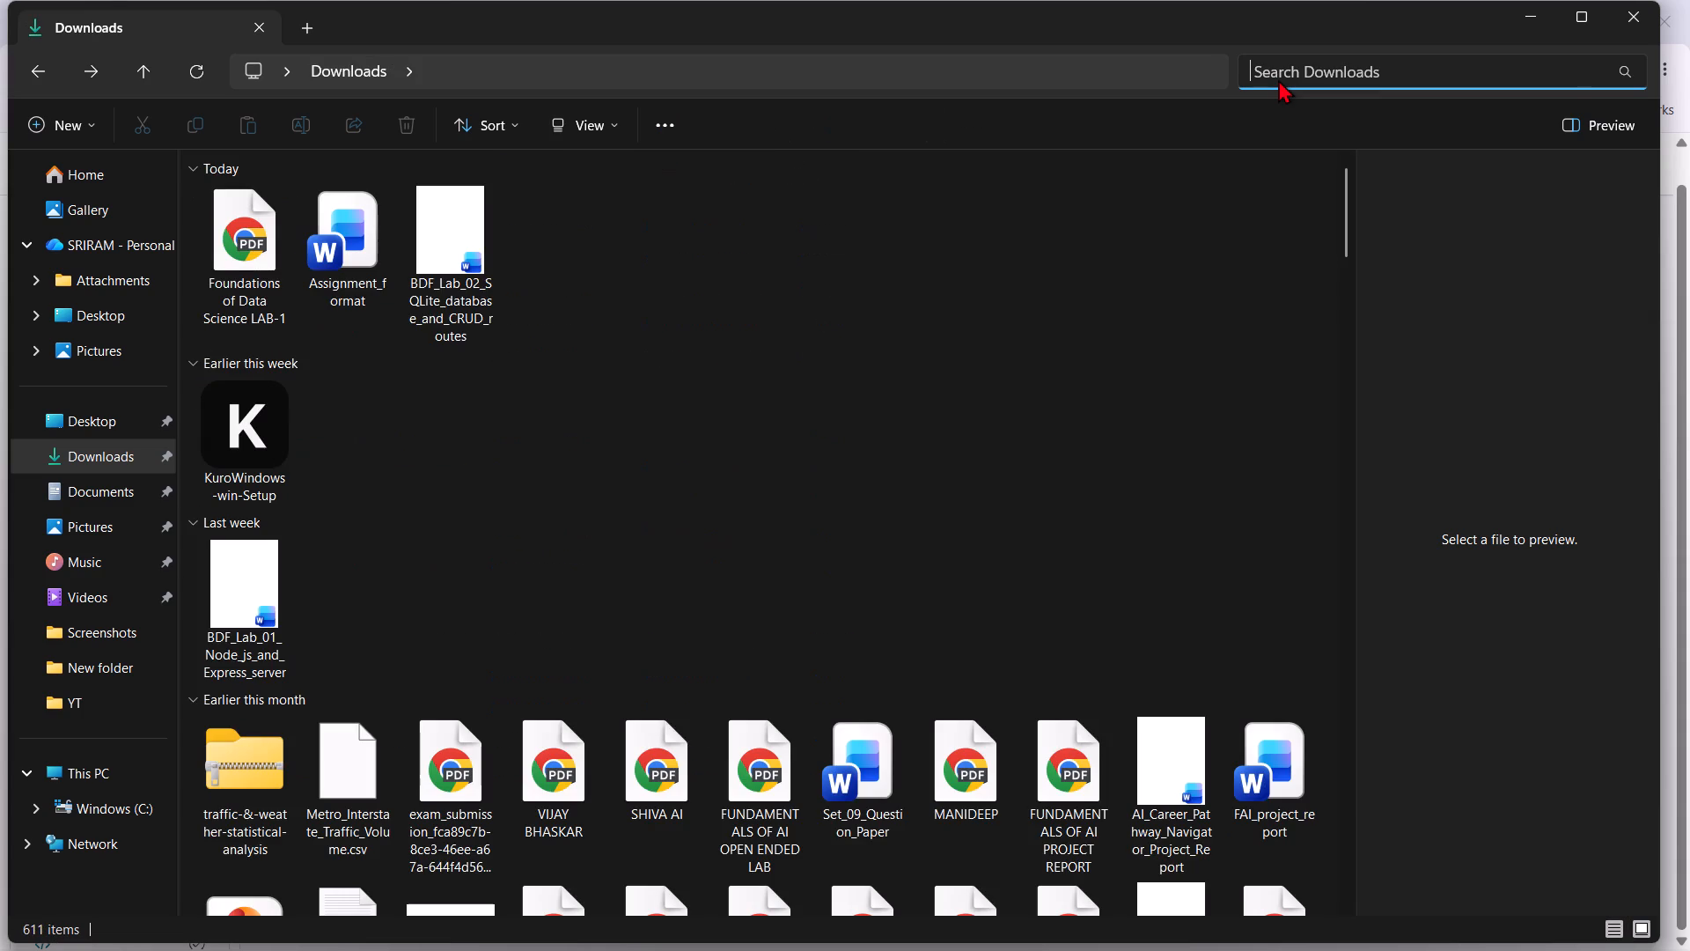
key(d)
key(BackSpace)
Search Downloads for FUNDAMENTALS OF AI LAB1, open that PDF and look over its cover page.
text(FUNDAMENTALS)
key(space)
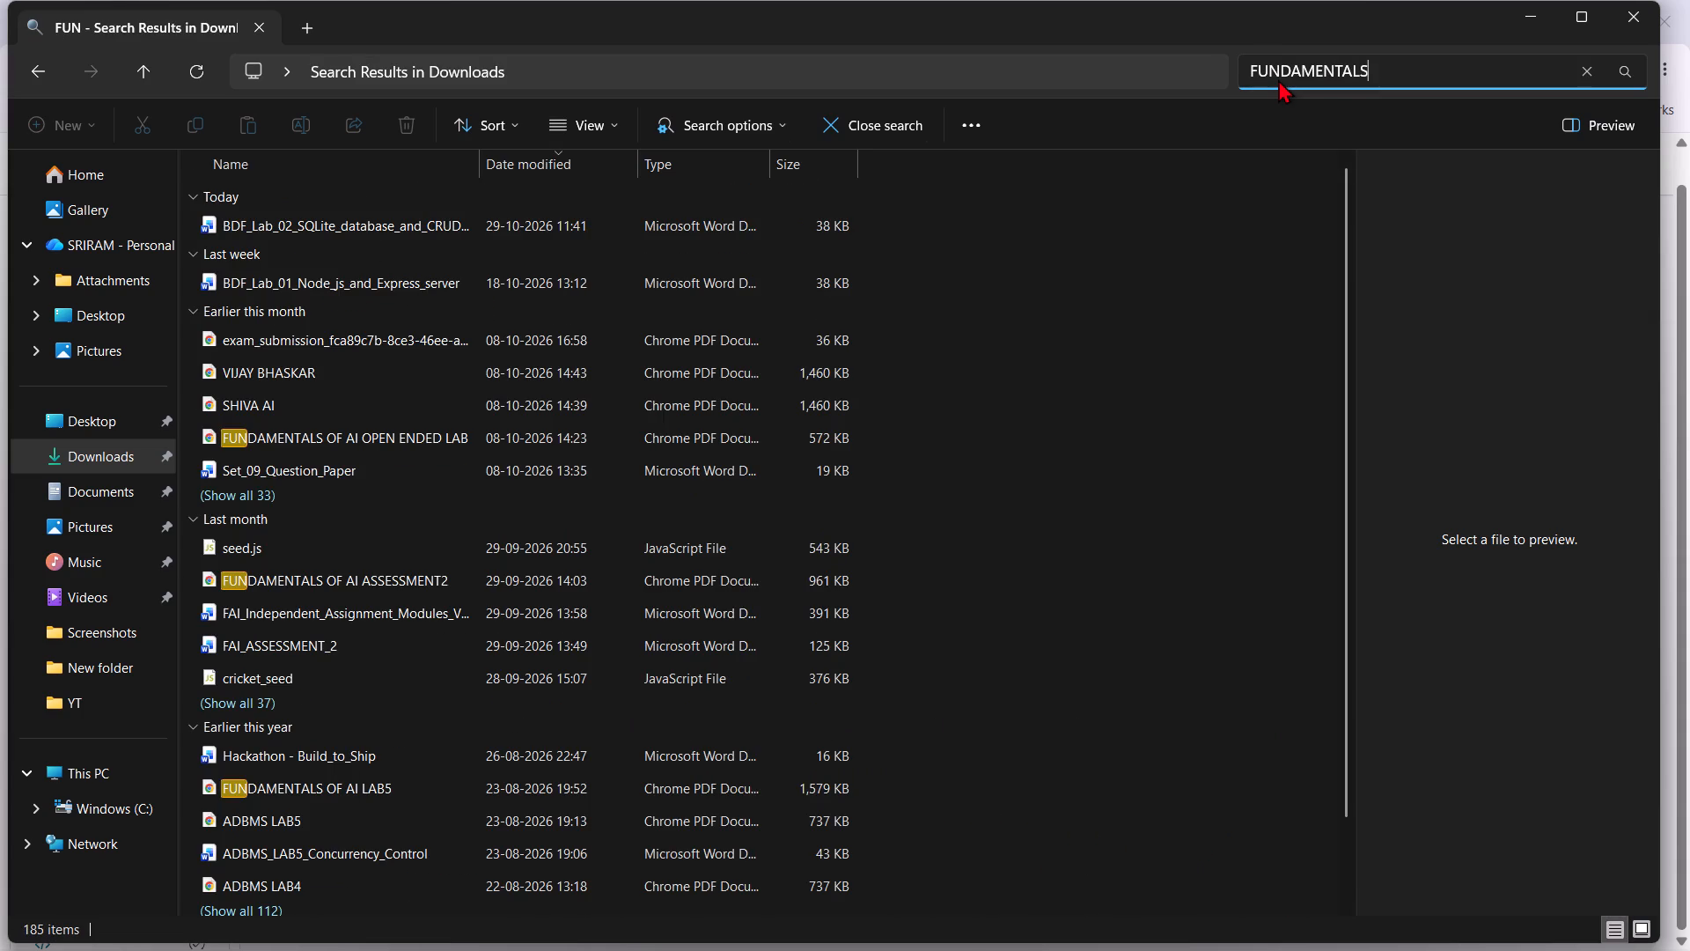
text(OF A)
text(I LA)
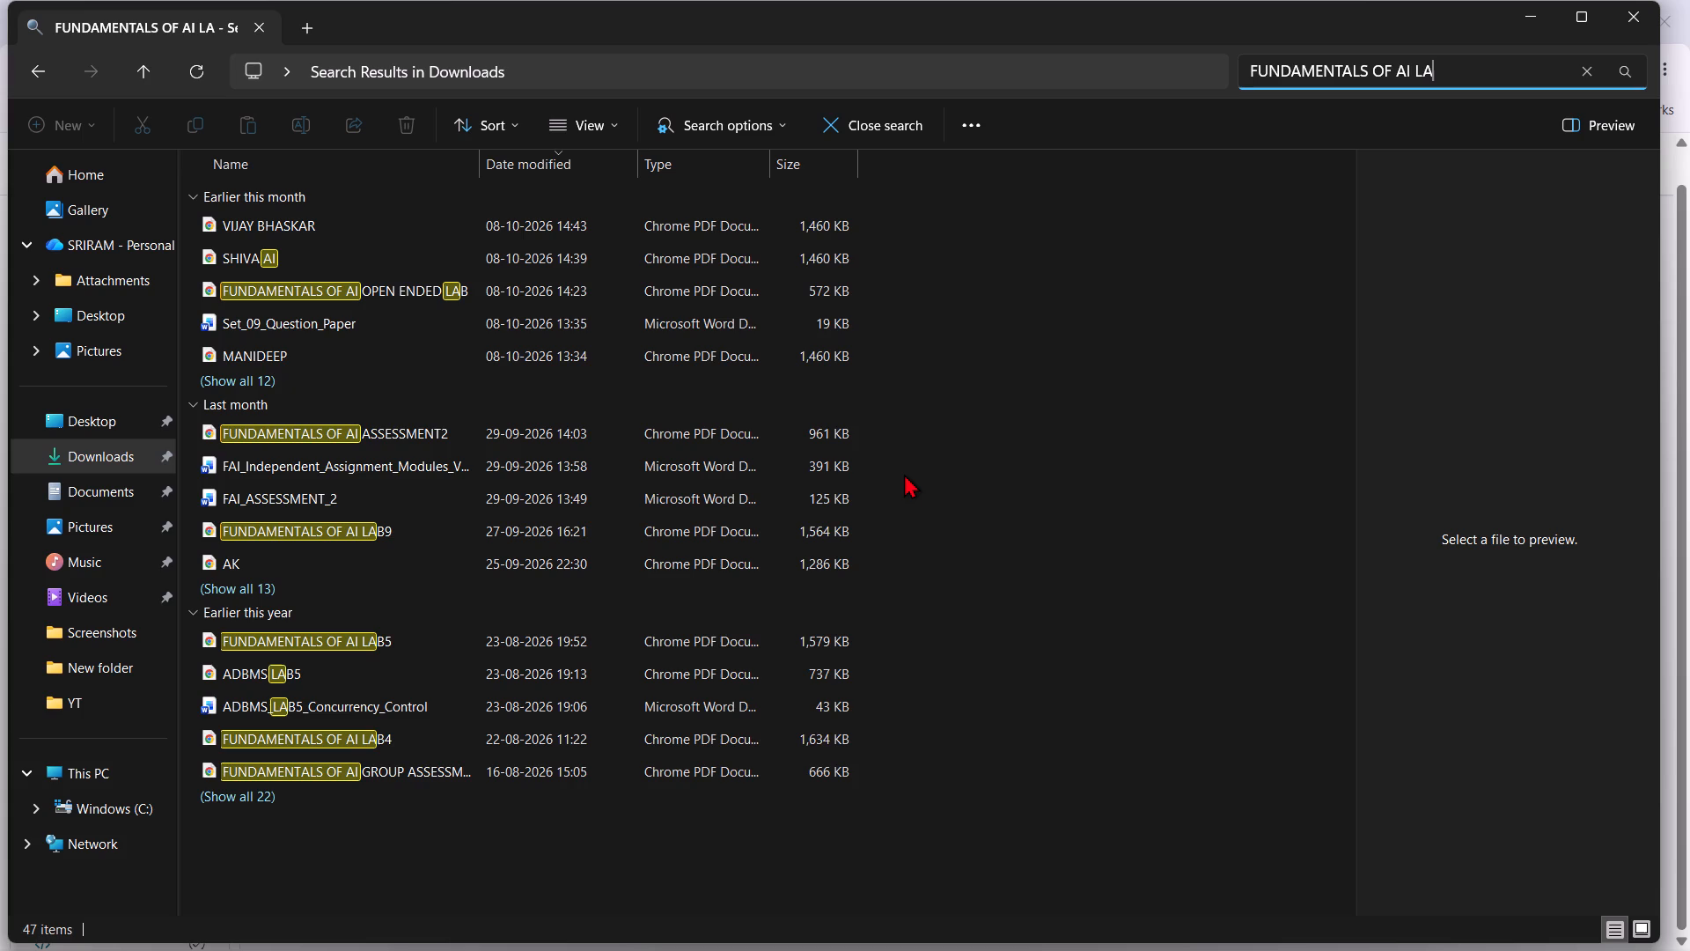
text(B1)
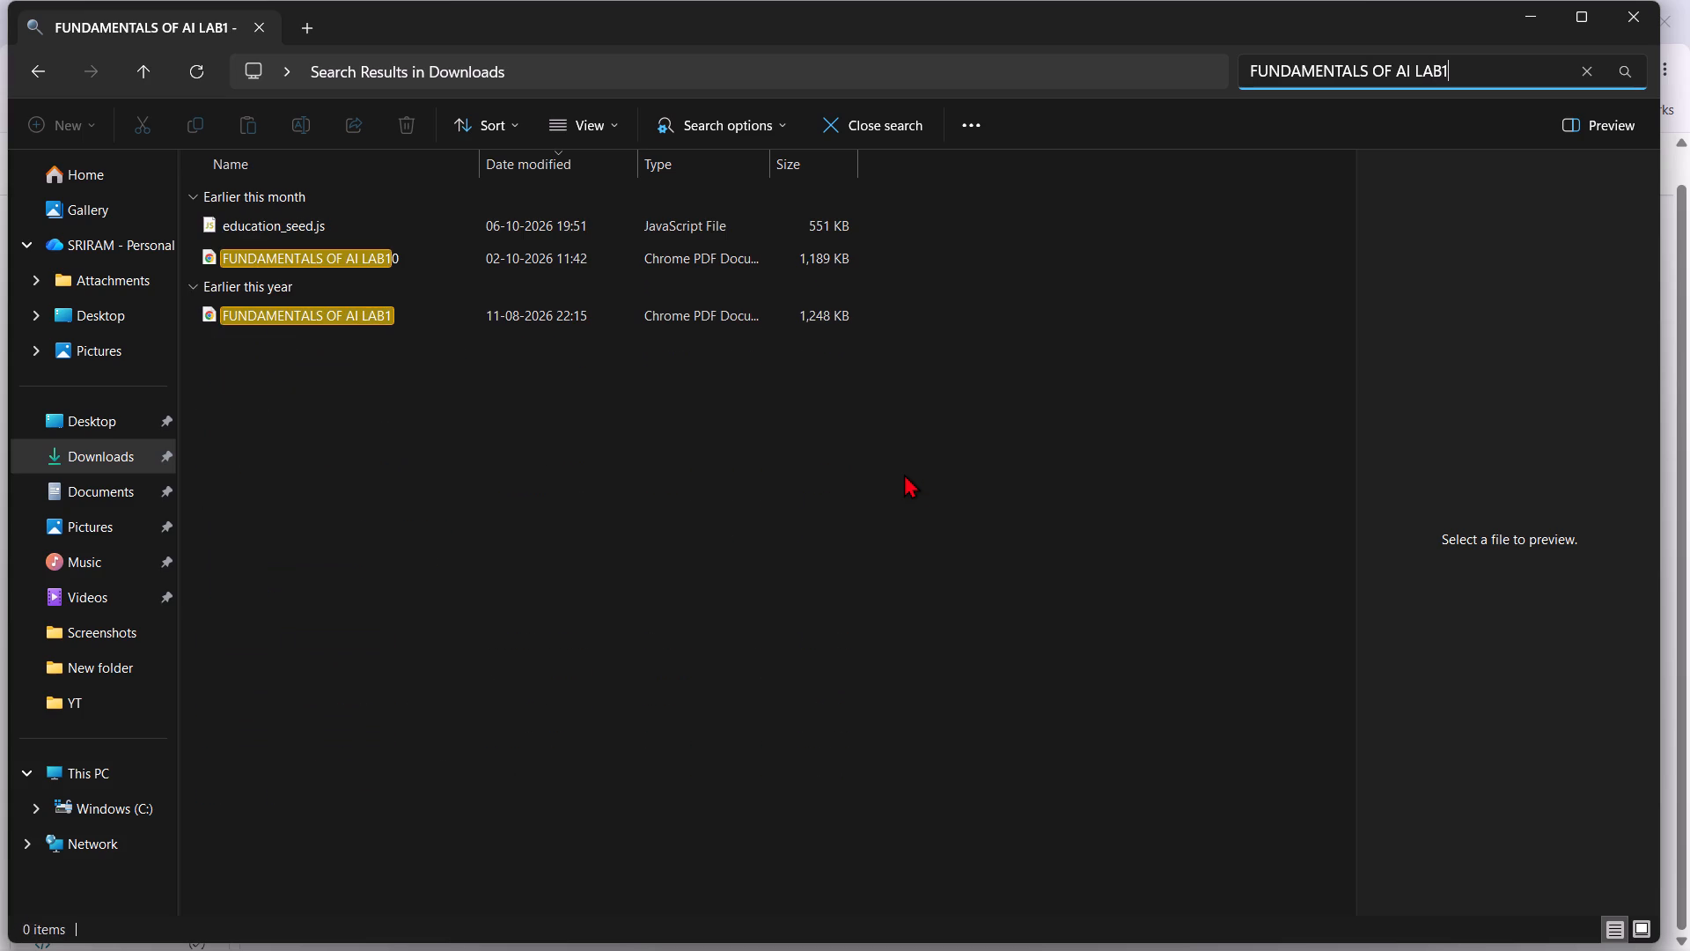
double_click(562, 305)
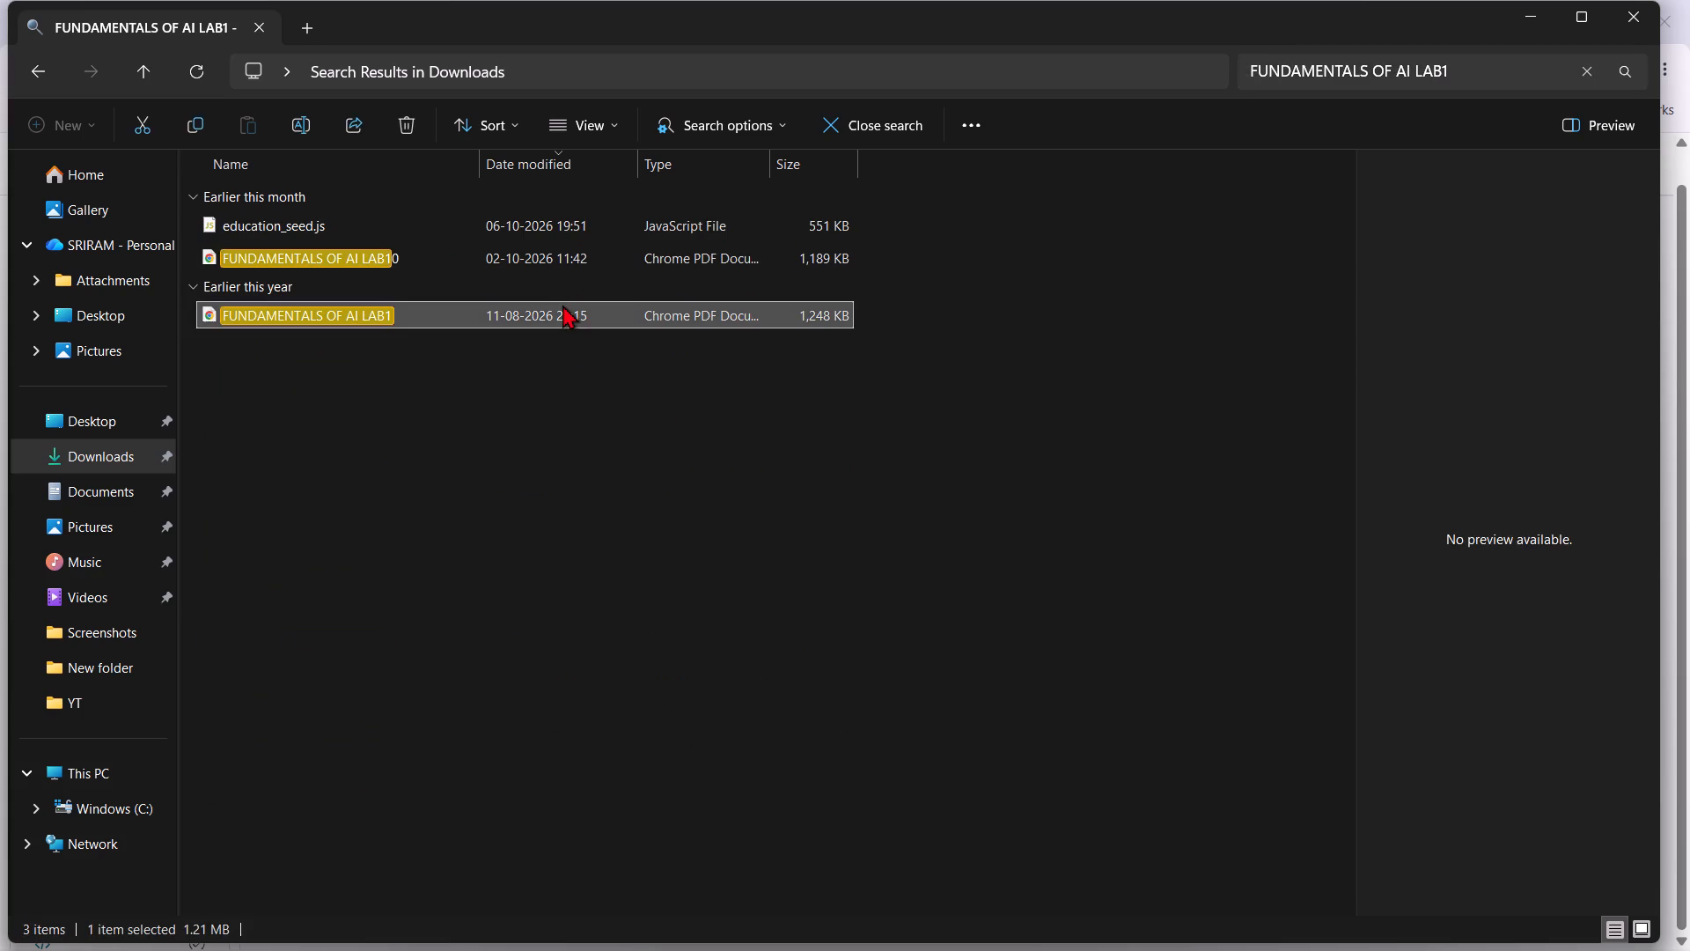
scroll(666, 453, down, 4)
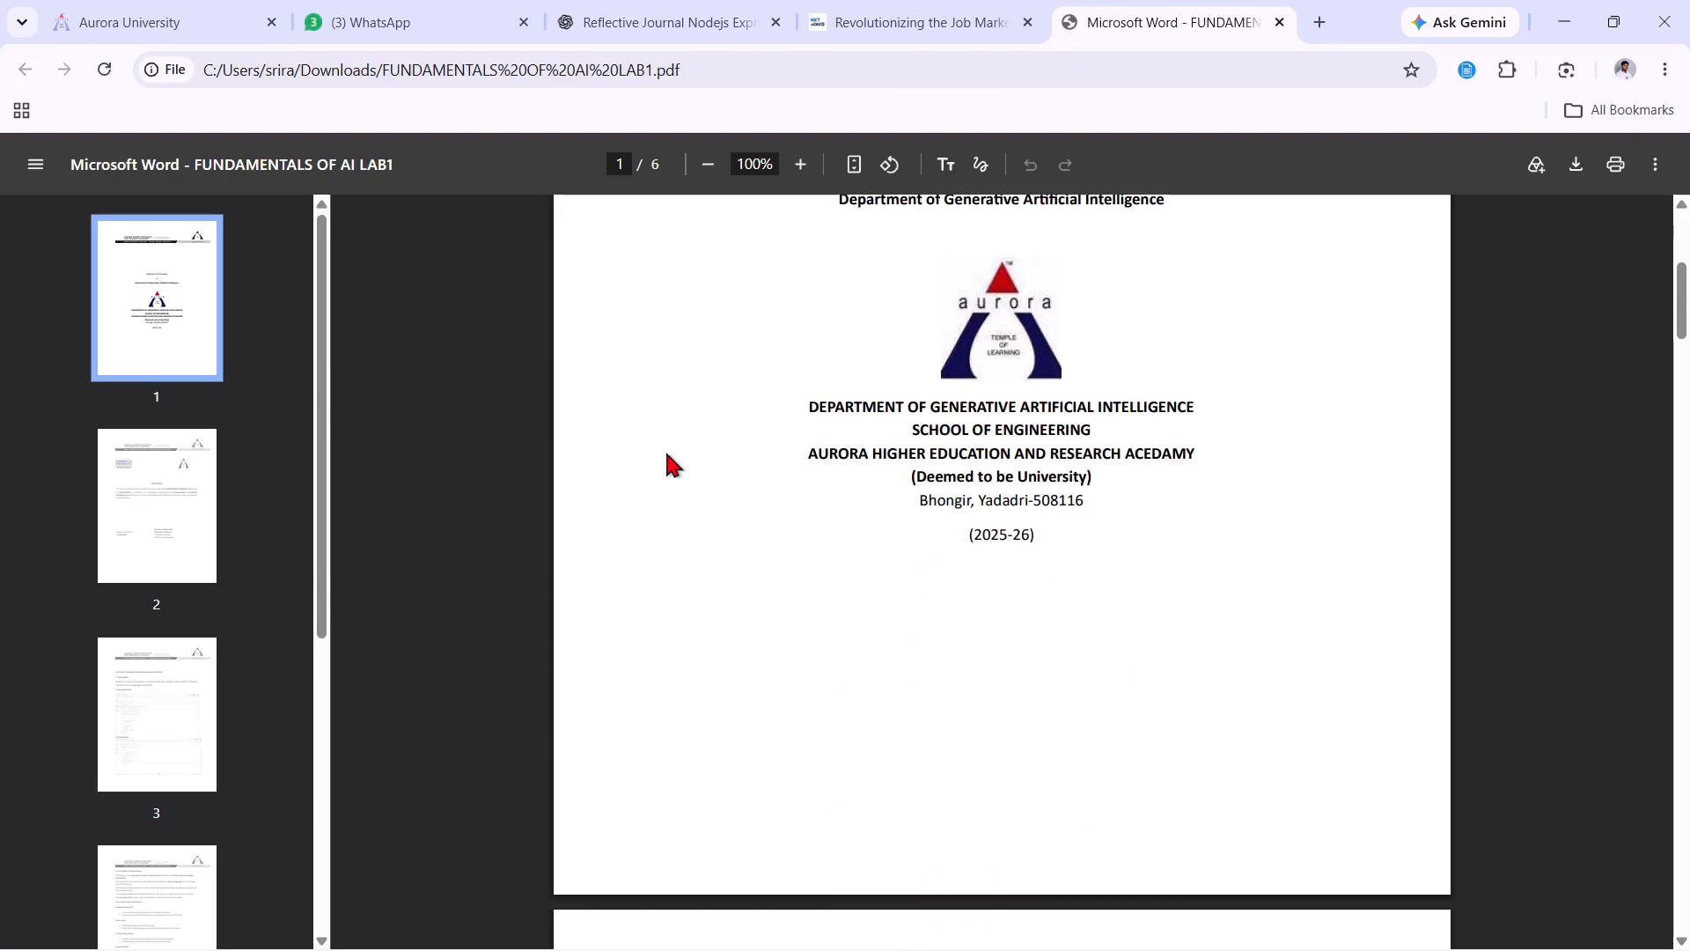
scroll(666, 453, down, 9)
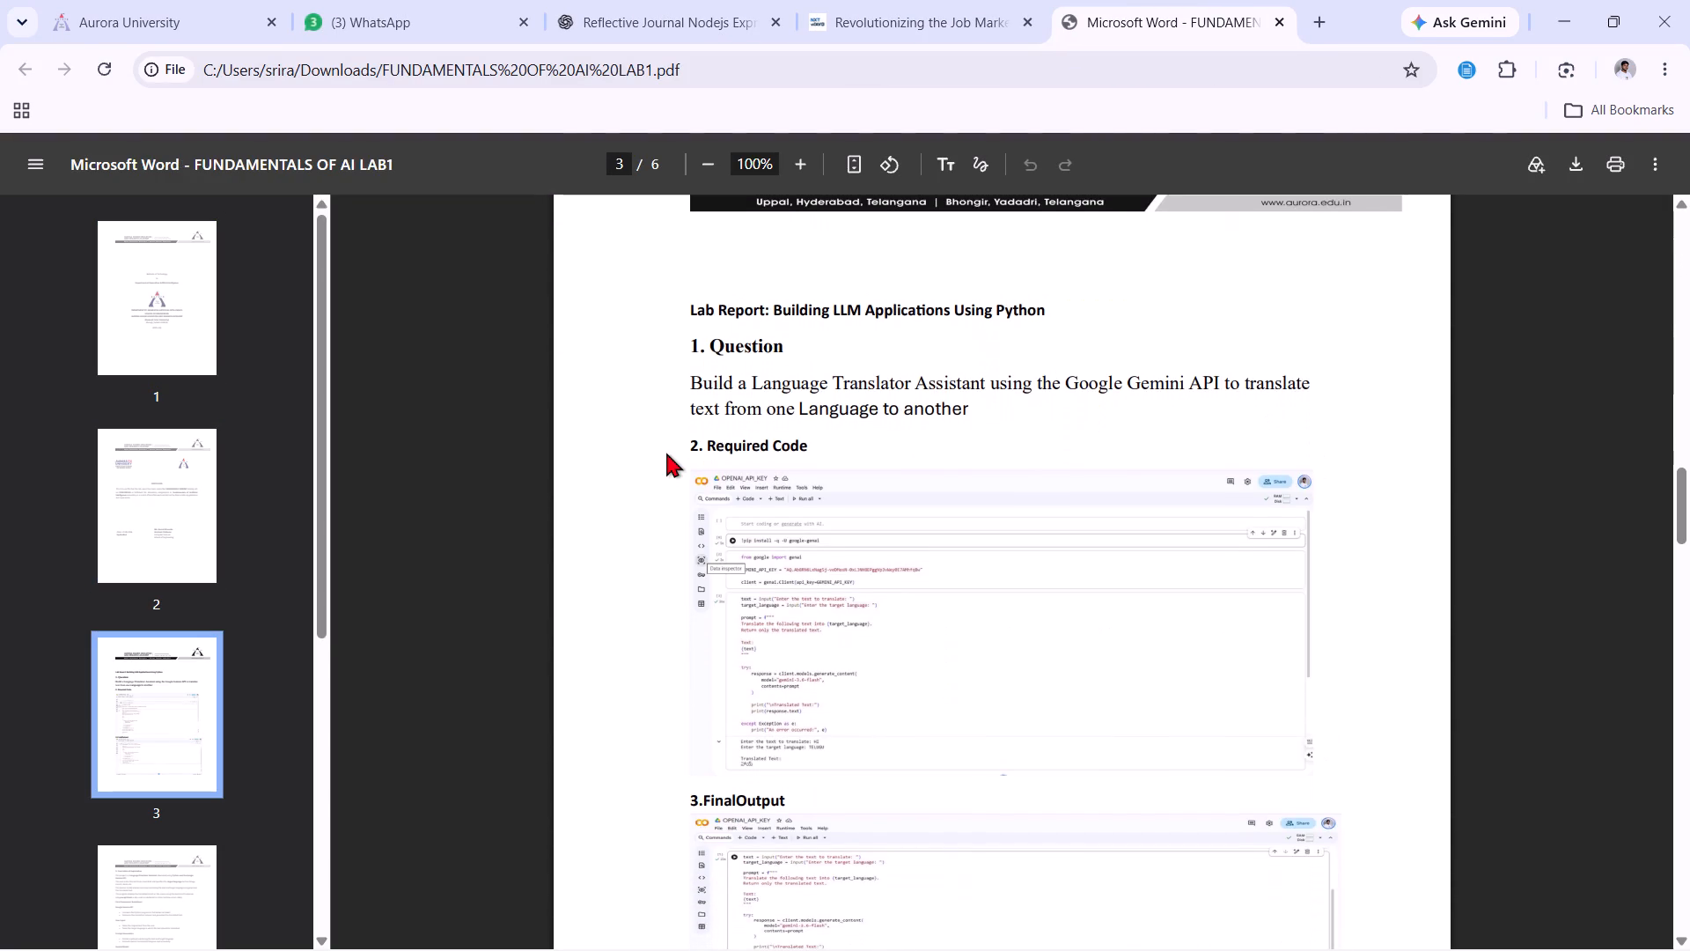
scroll(666, 453, up, 11)
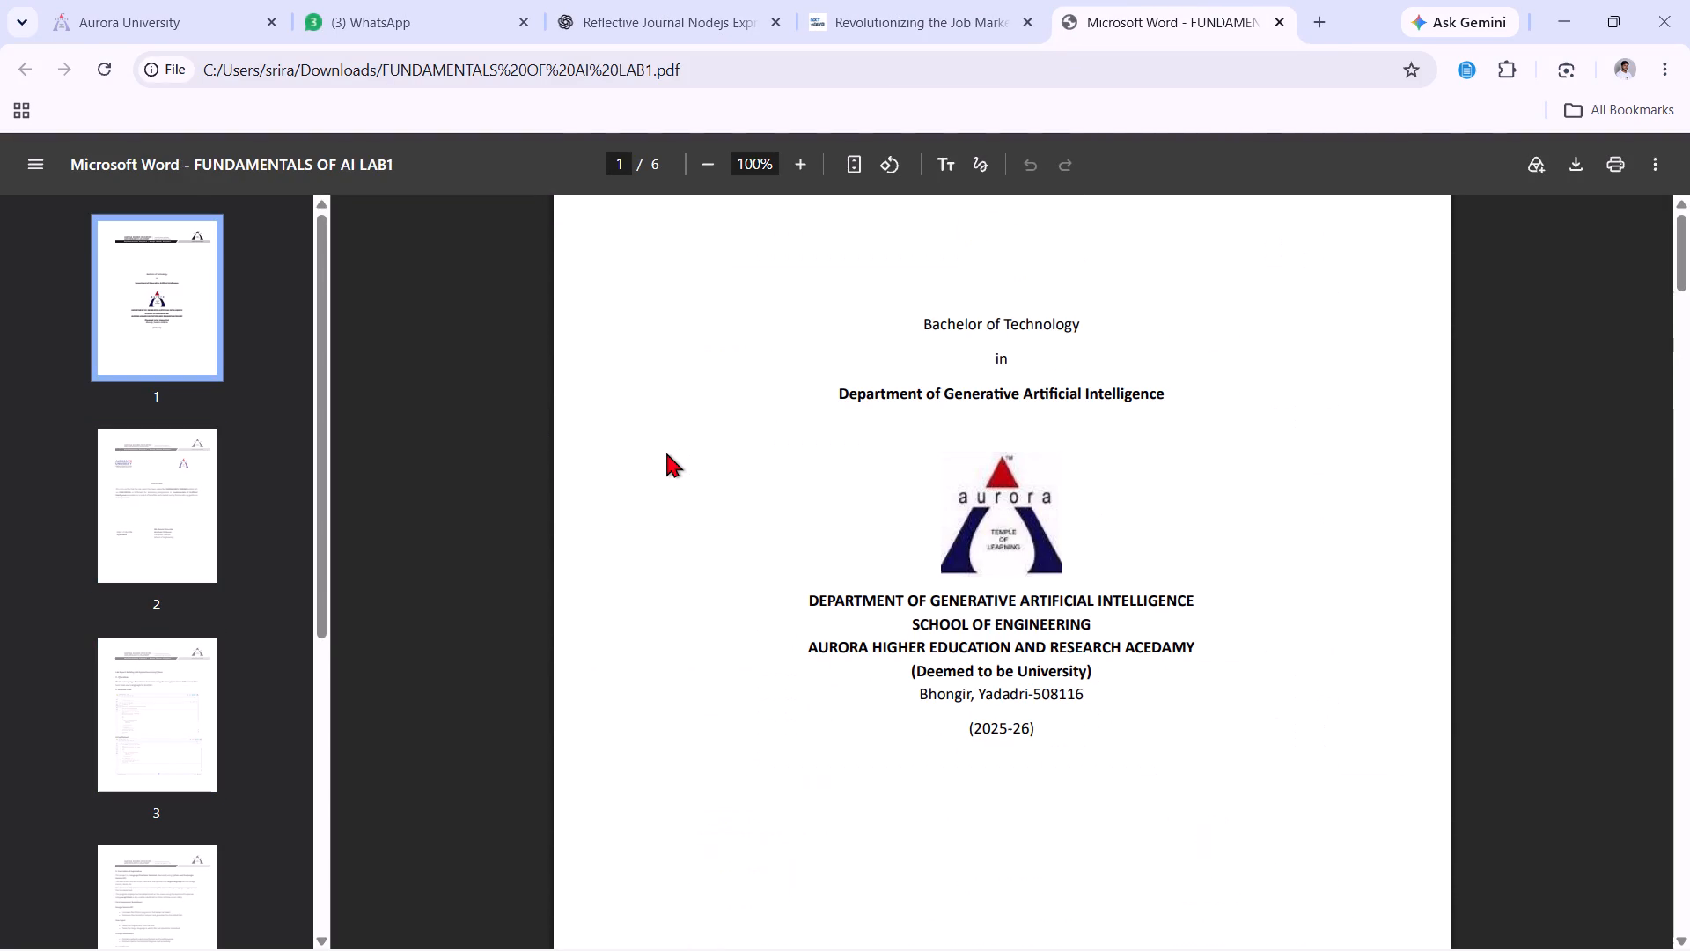
scroll(666, 453, down, 1)
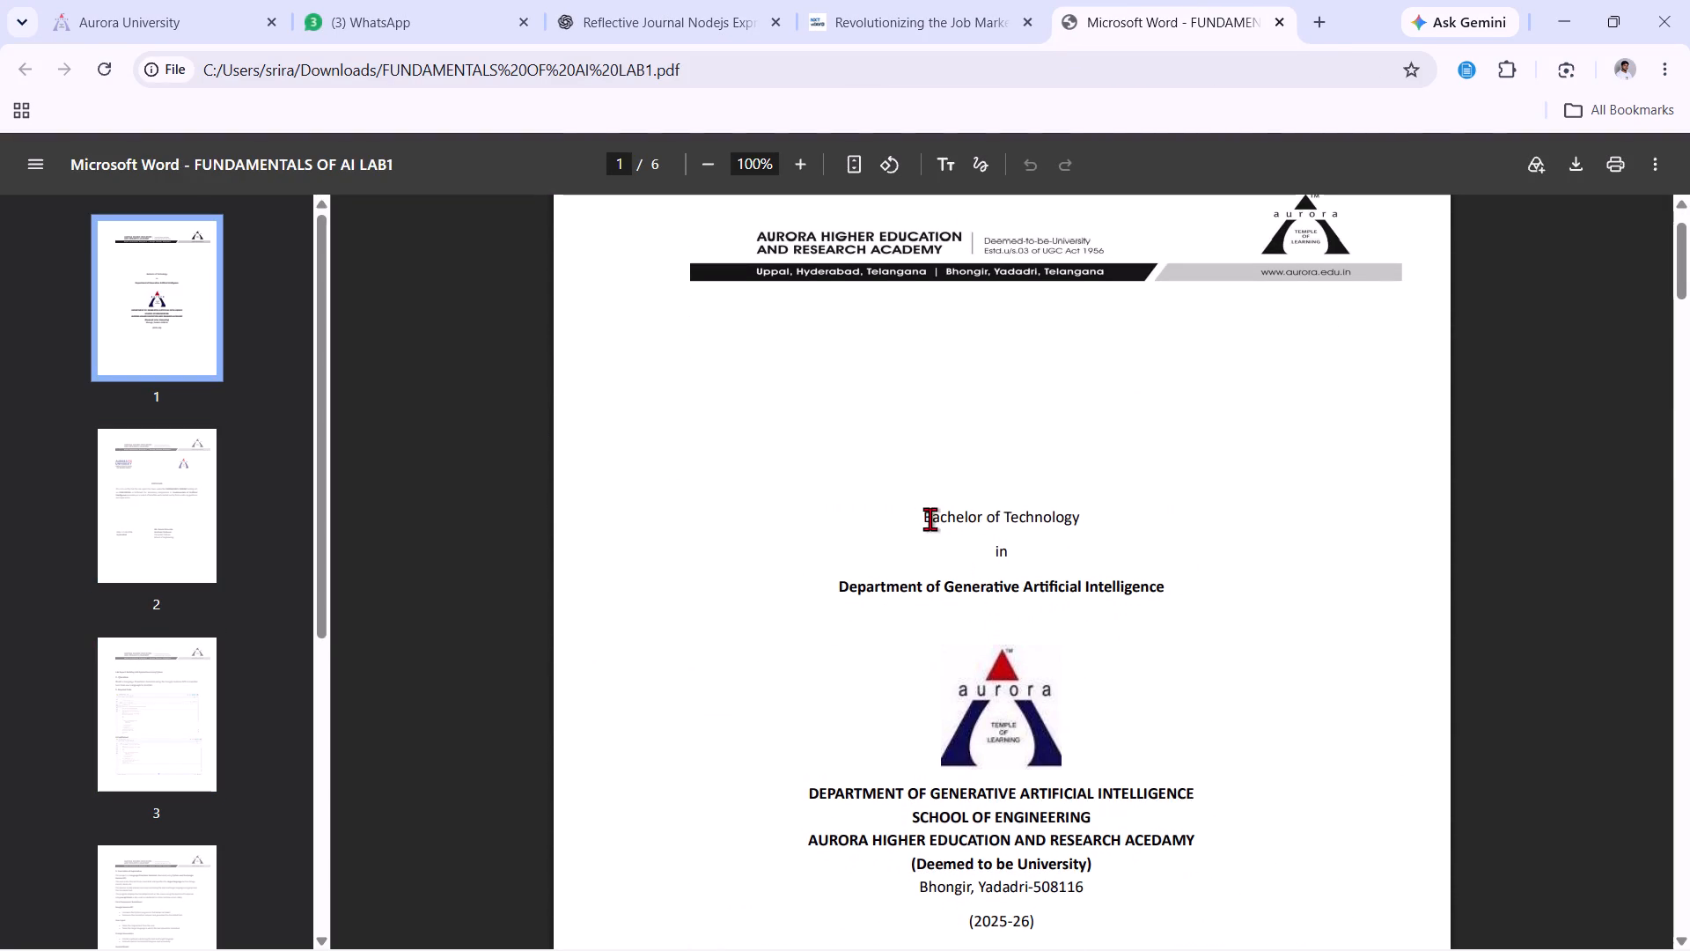
scroll(929, 519, down, 1)
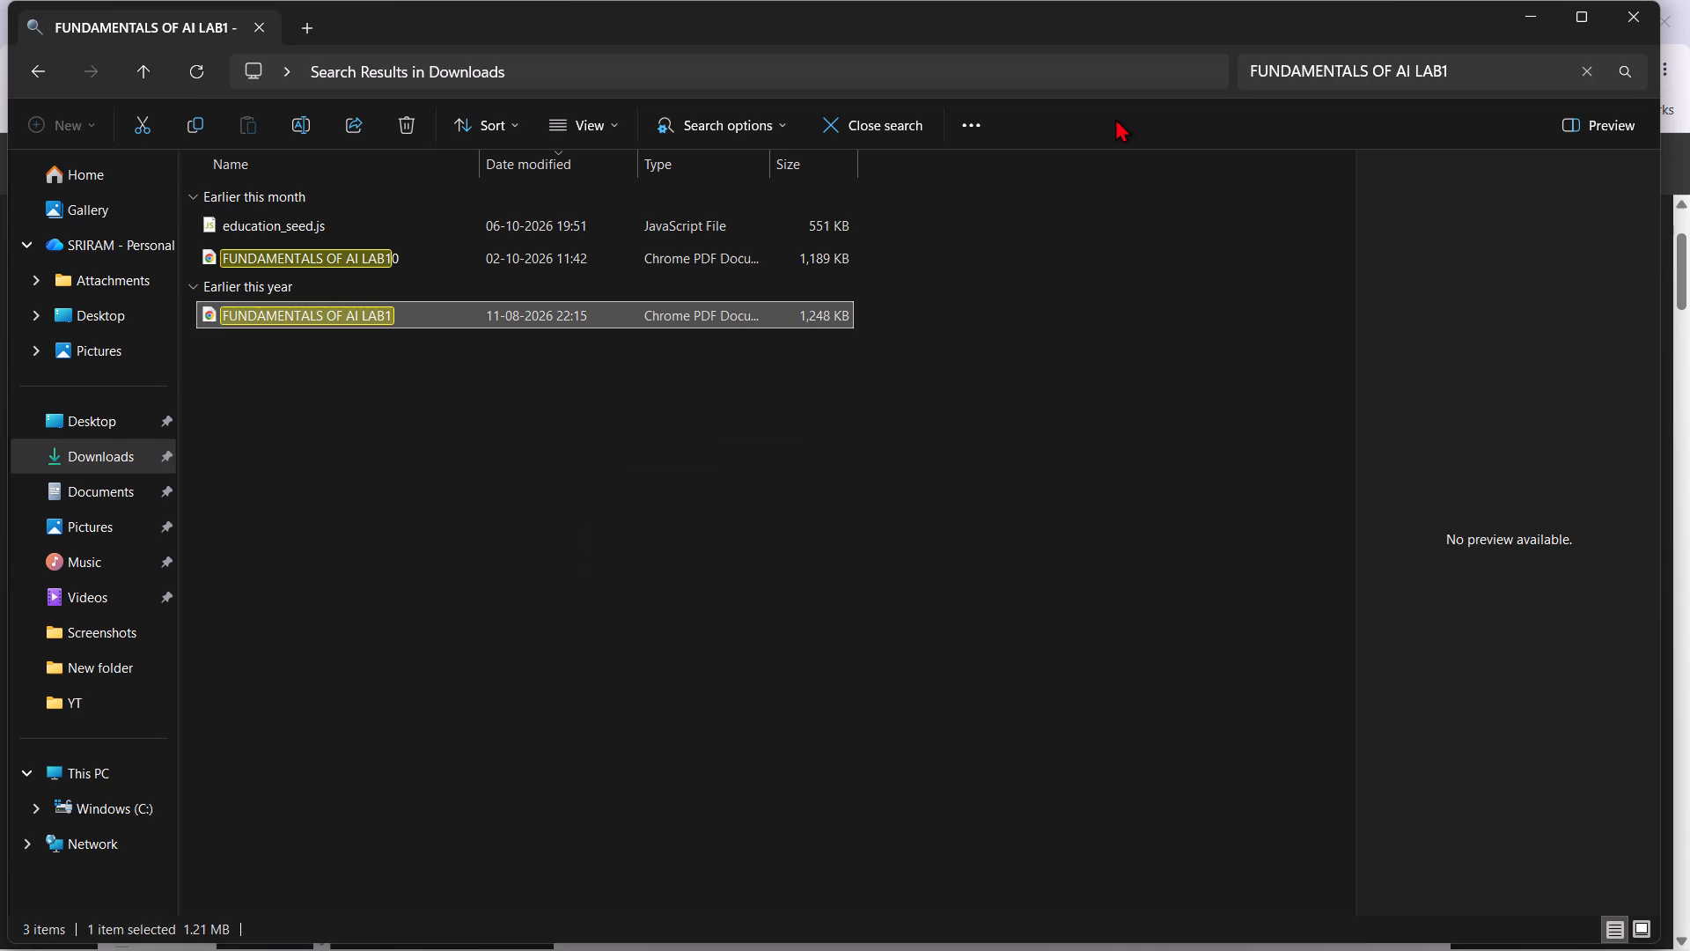
Back in File Explorer, search Downloads for C++ LAB and open the C++ LAB1 PDF.
triple_click(1297, 58)
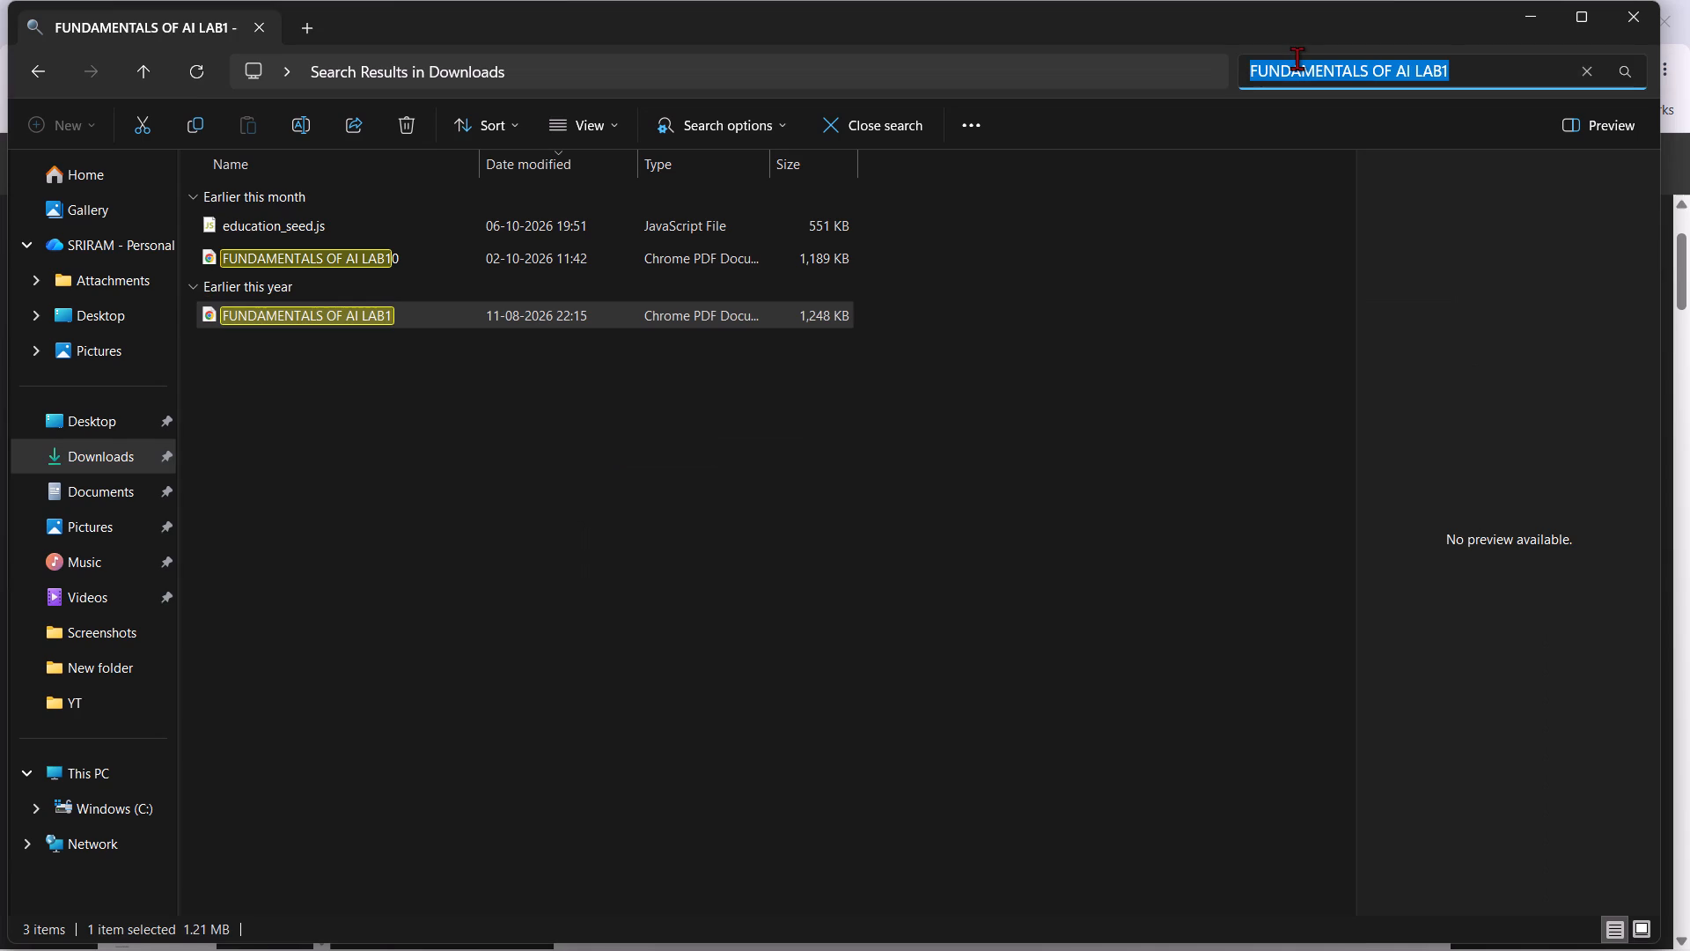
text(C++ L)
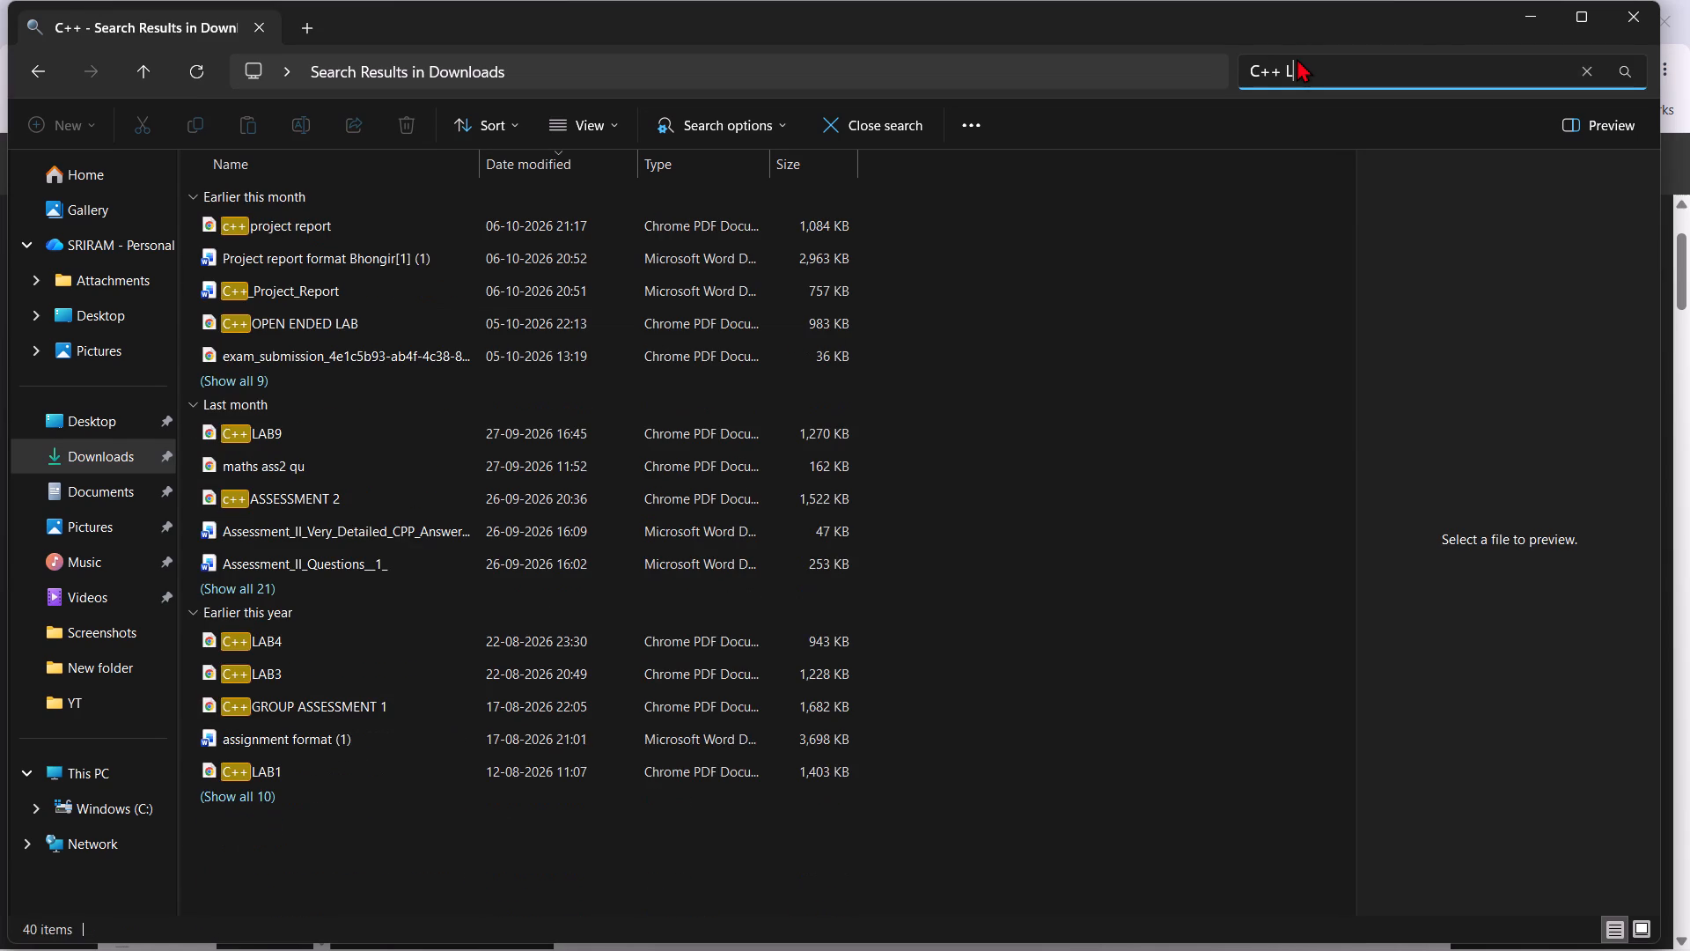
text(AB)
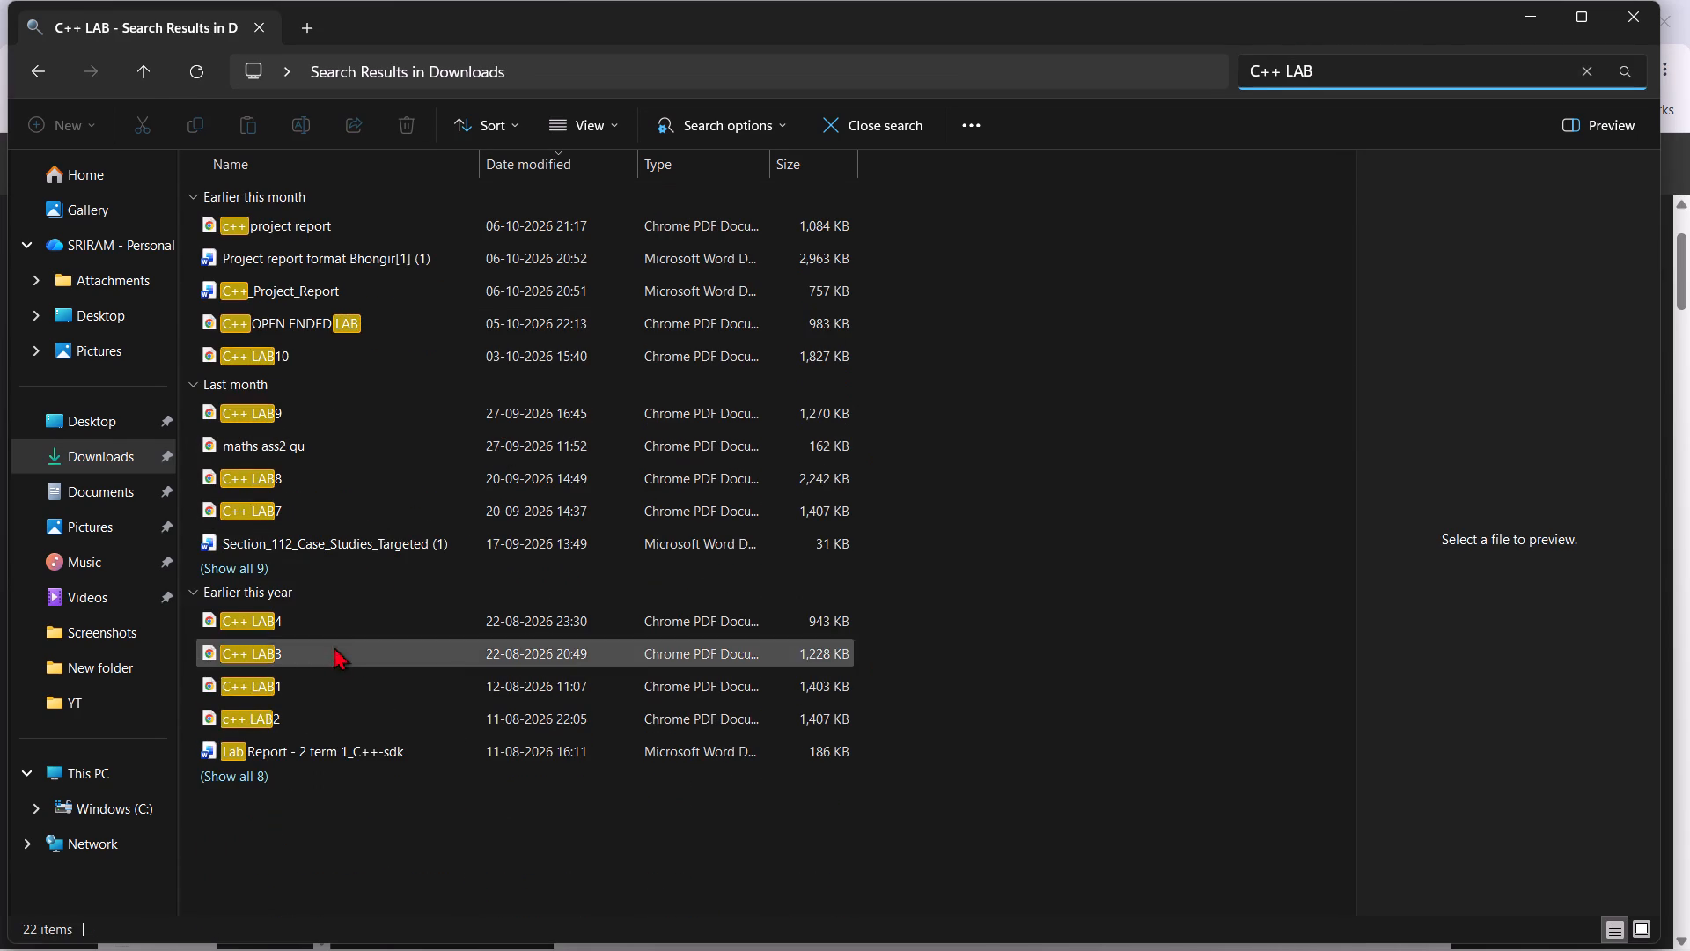
double_click(312, 685)
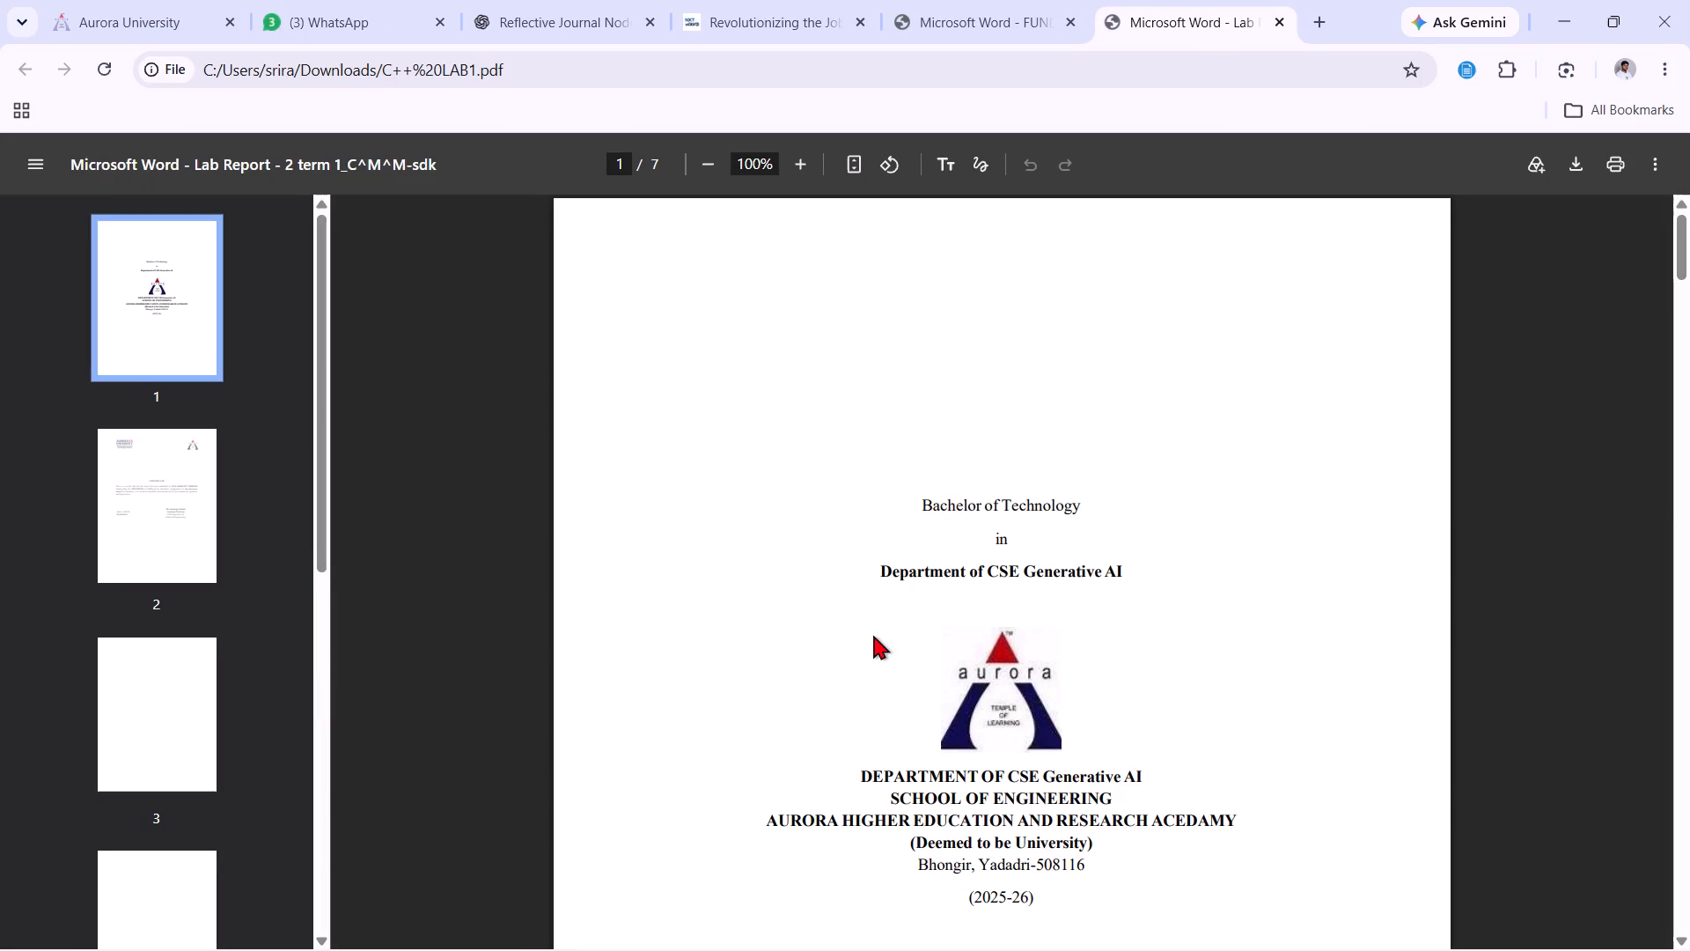
Look through the C++ LAB1 report, from its cover page to the objectives and answer pages.
scroll(873, 635, down, 10)
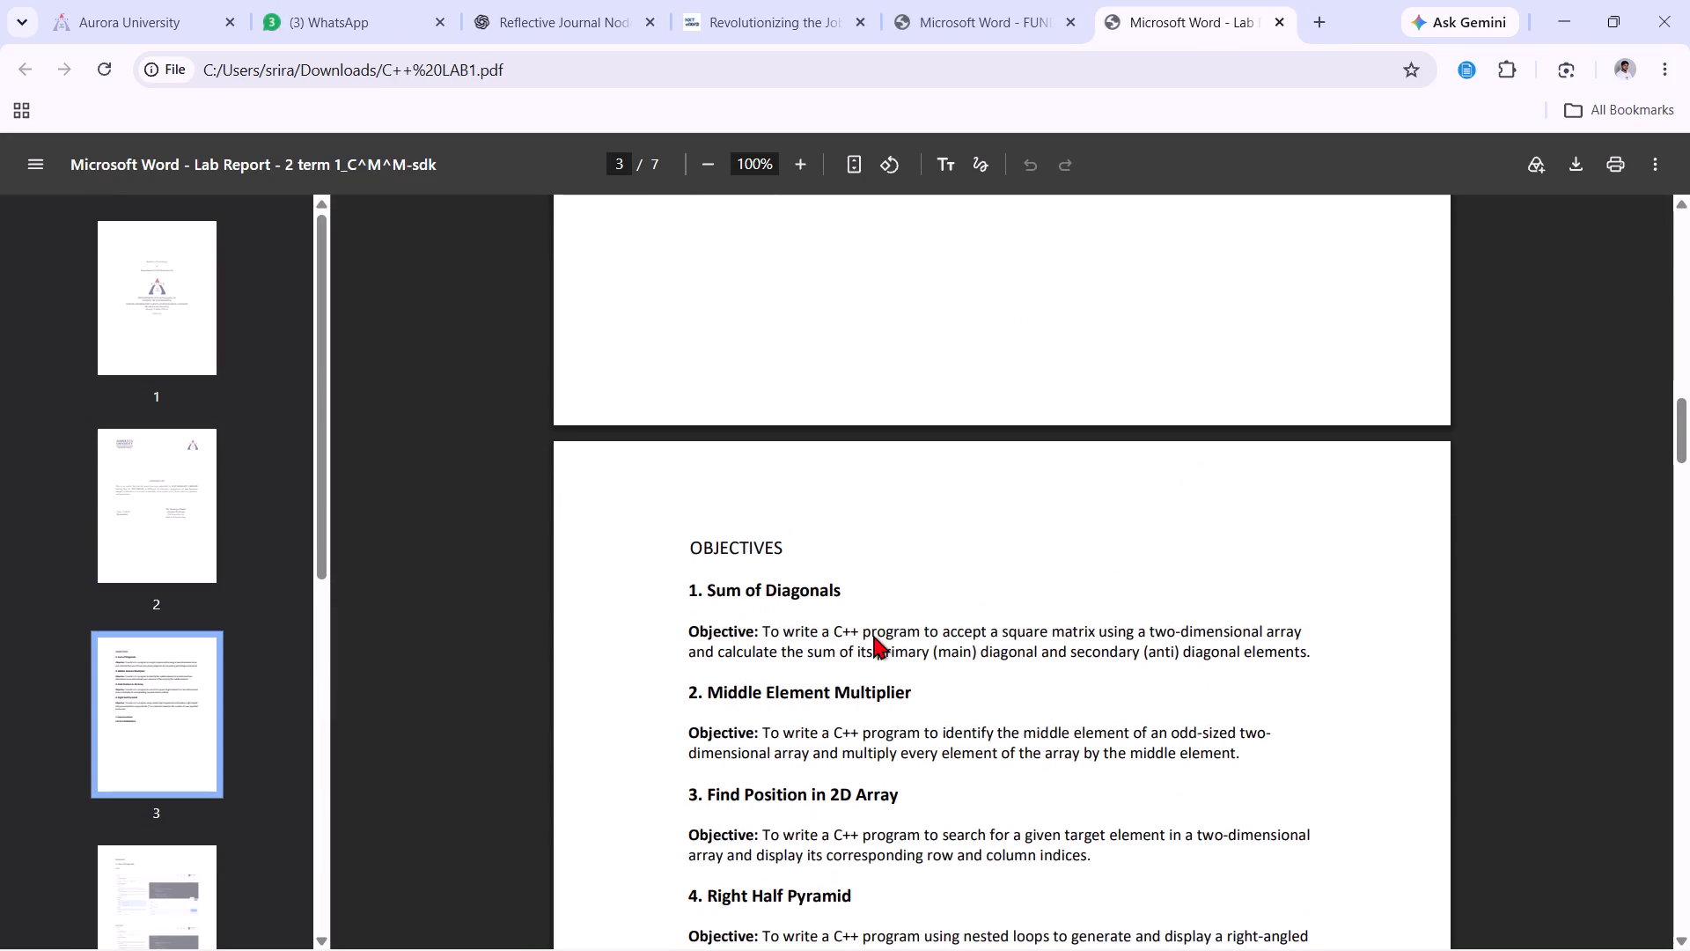
scroll(873, 635, down, 1)
scroll(873, 635, up, 4)
scroll(873, 635, down, 5)
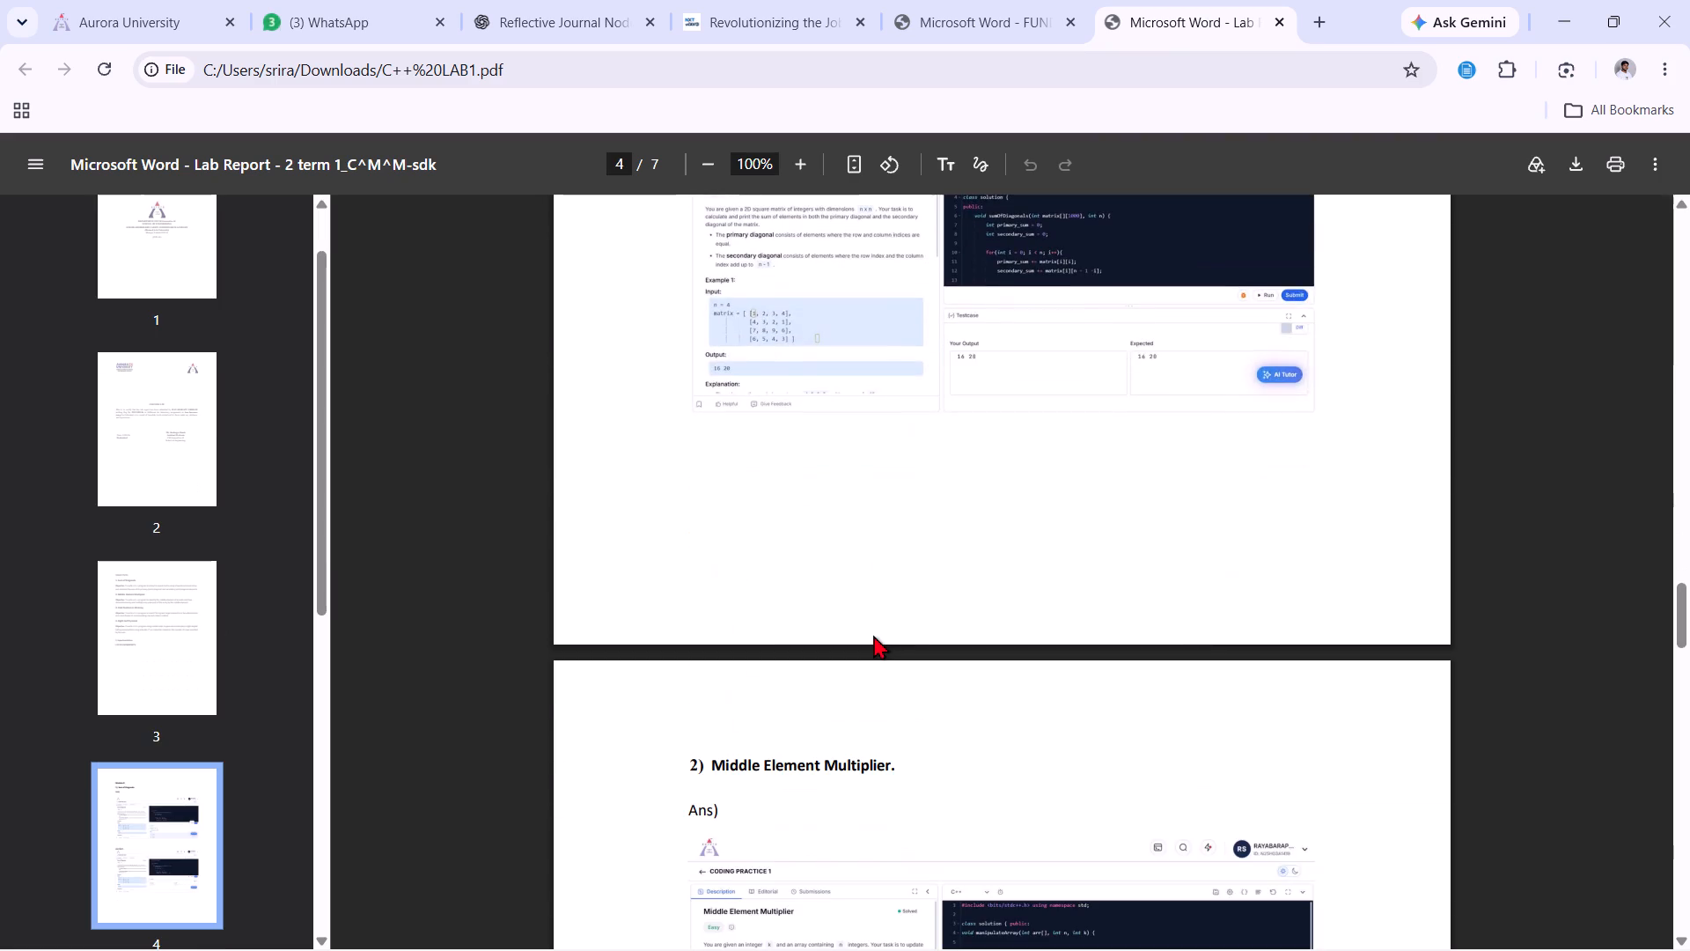
scroll(873, 635, up, 10)
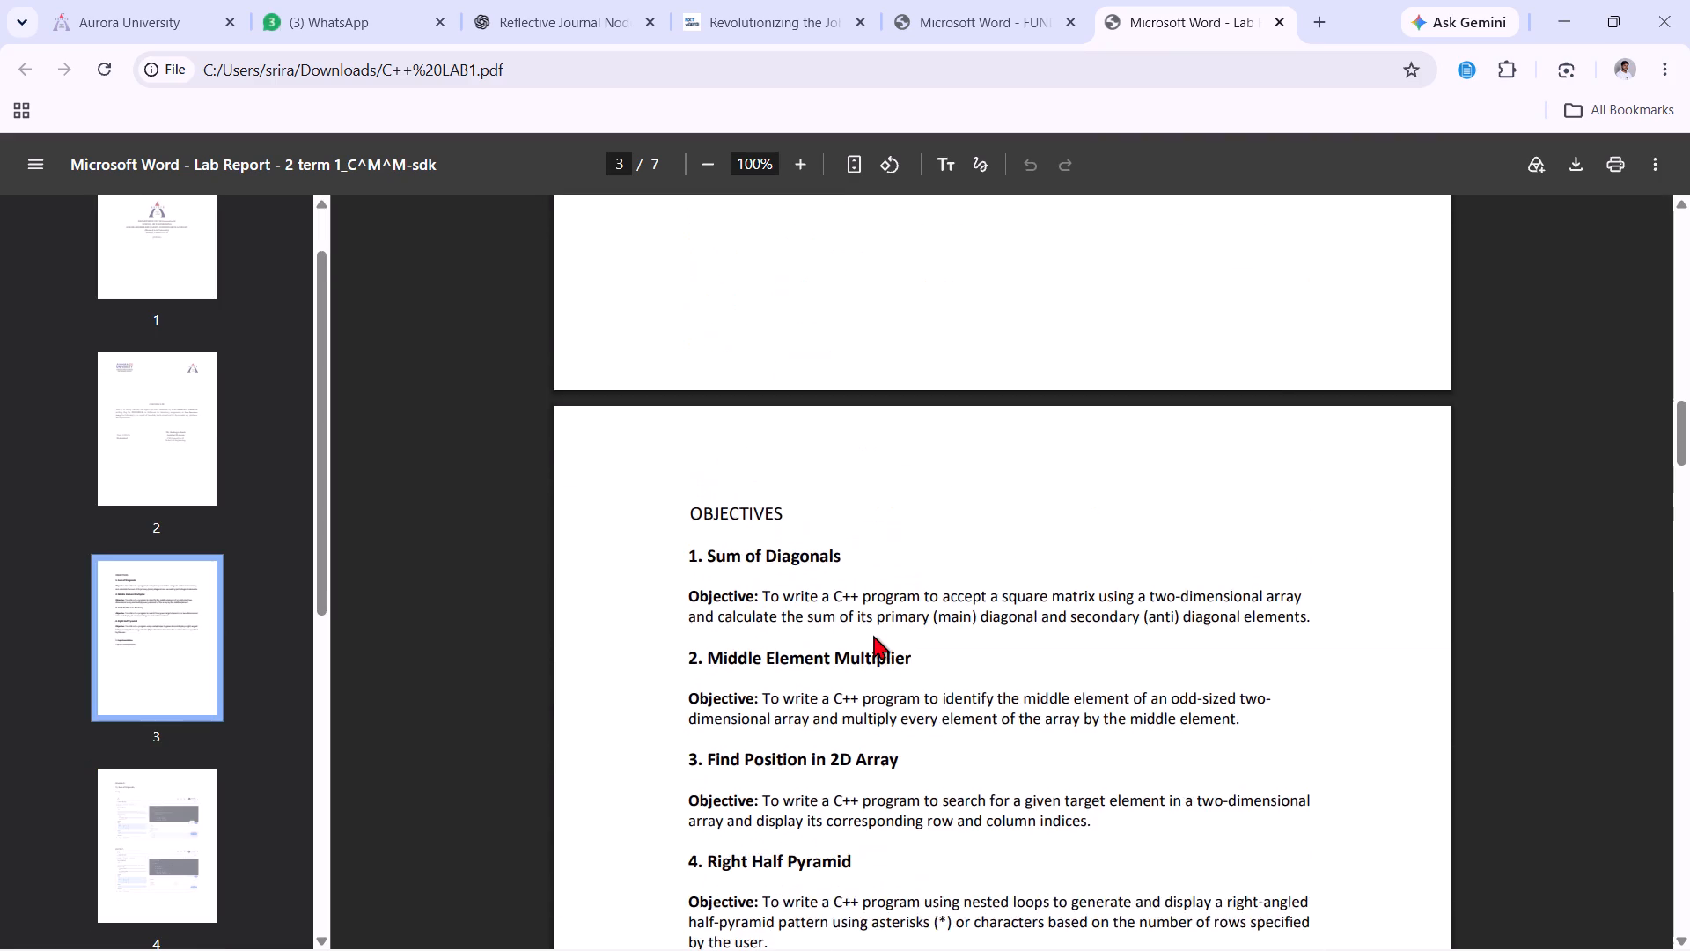
scroll(873, 635, up, 8)
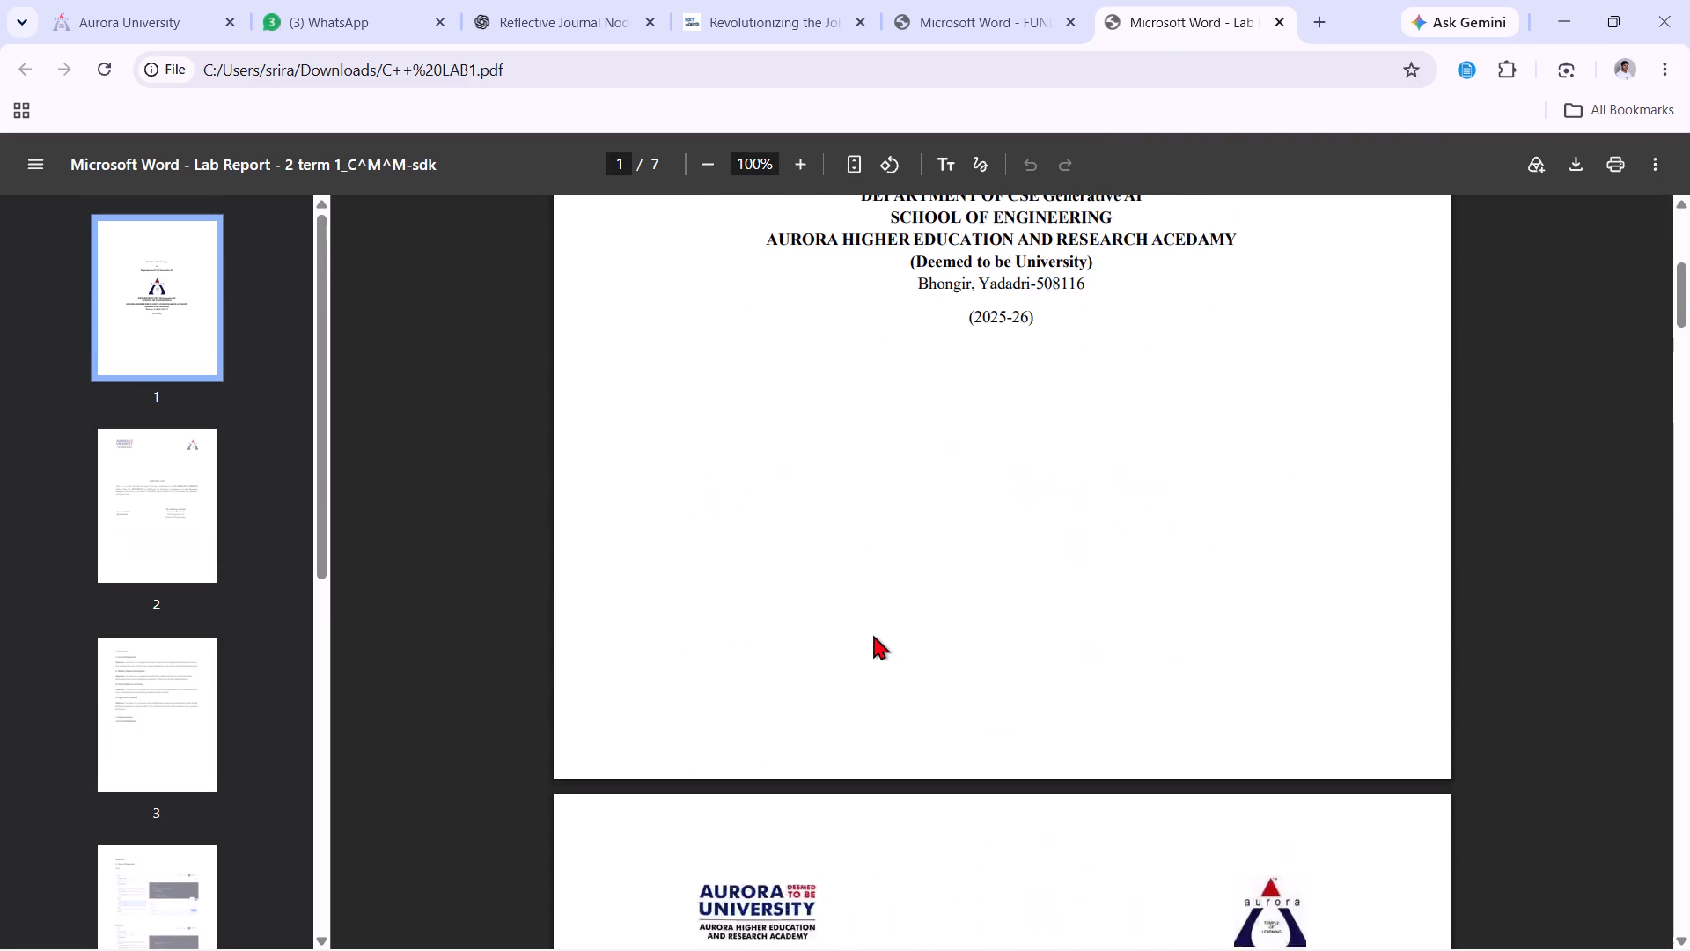
scroll(873, 635, up, 5)
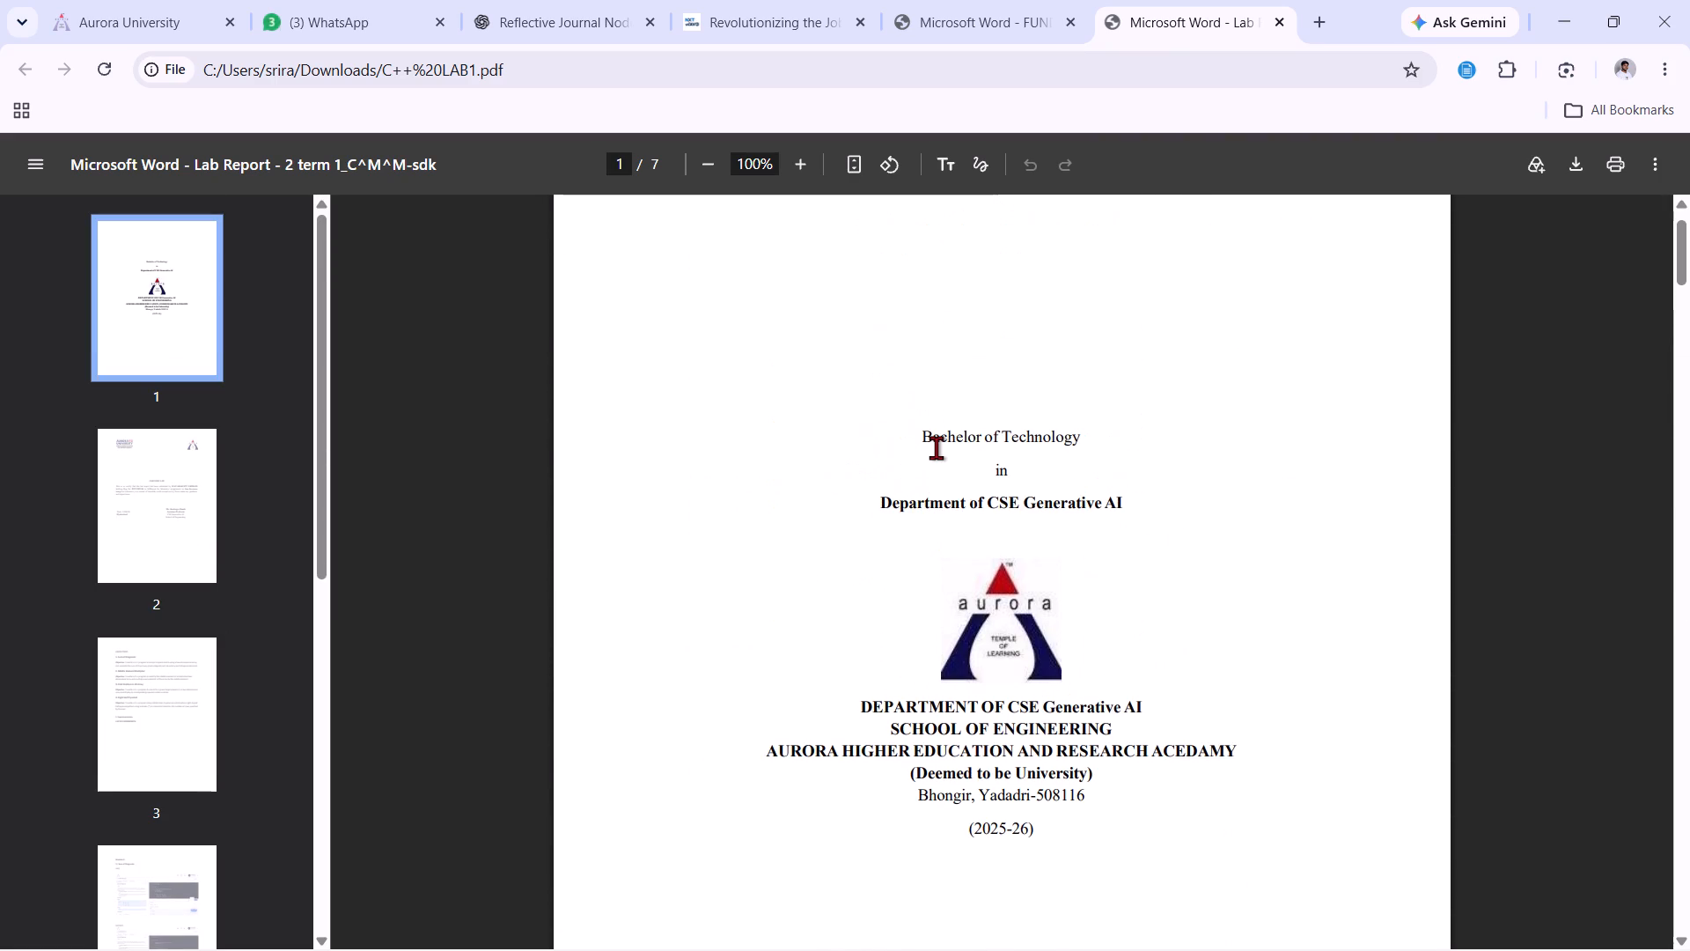
Copy the cover page text of the C++ LAB1 PDF, from Bachelor of Technology through (2025-26).
drag(918, 435, 954, 480)
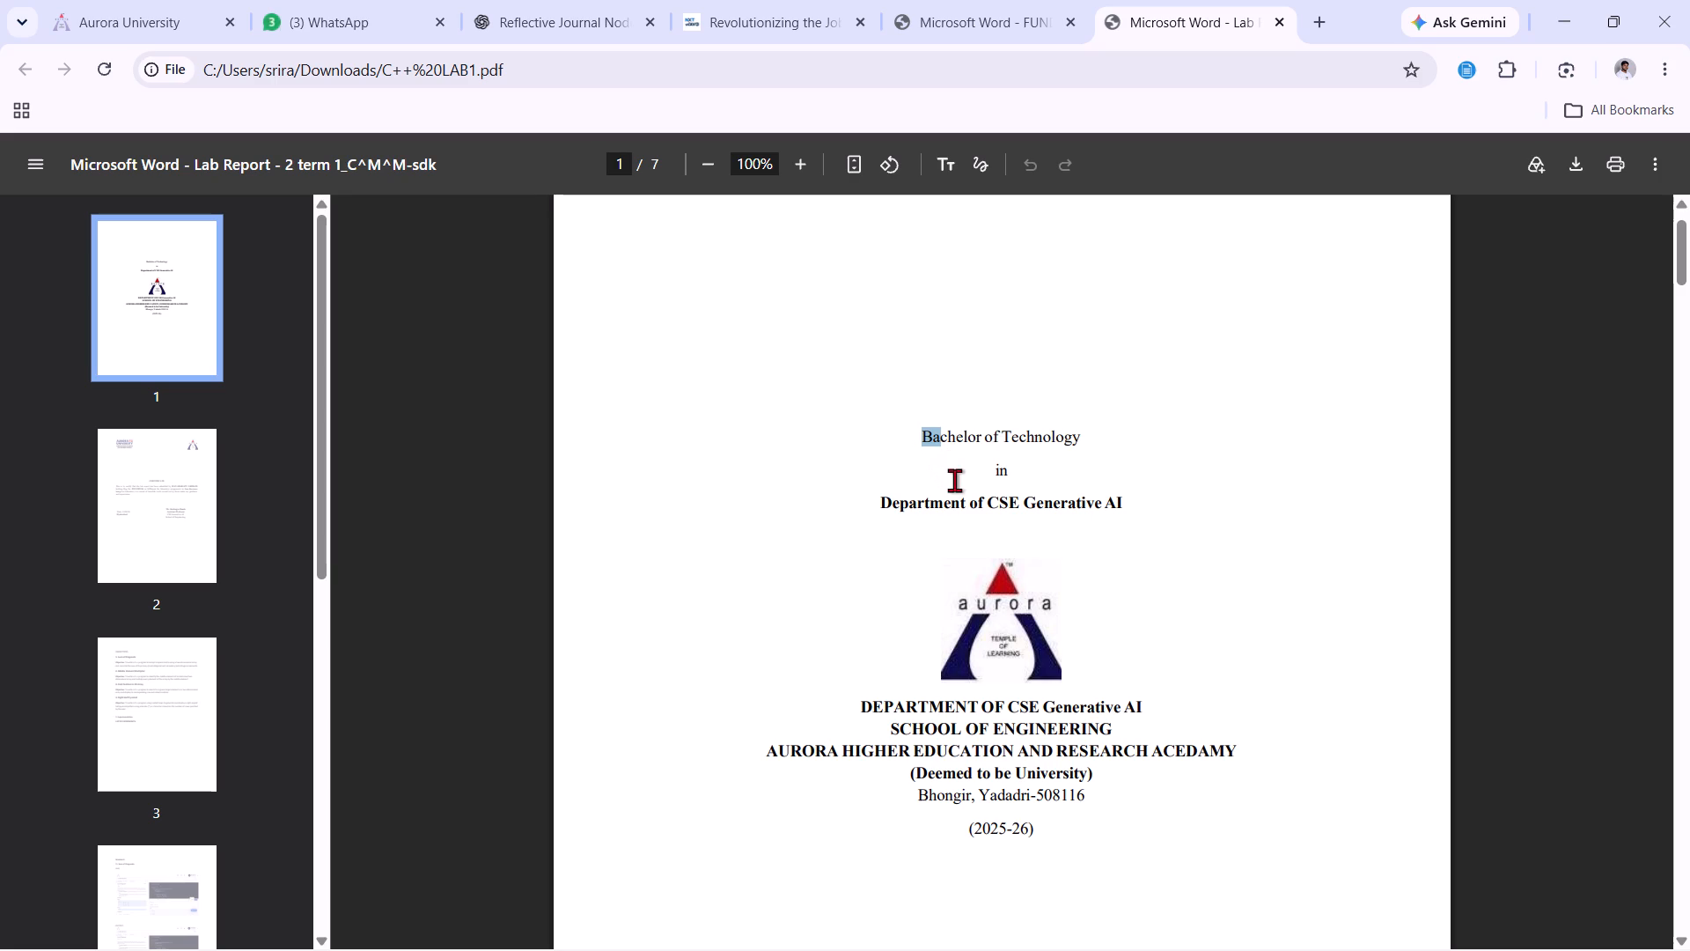
drag(954, 480, 1050, 829)
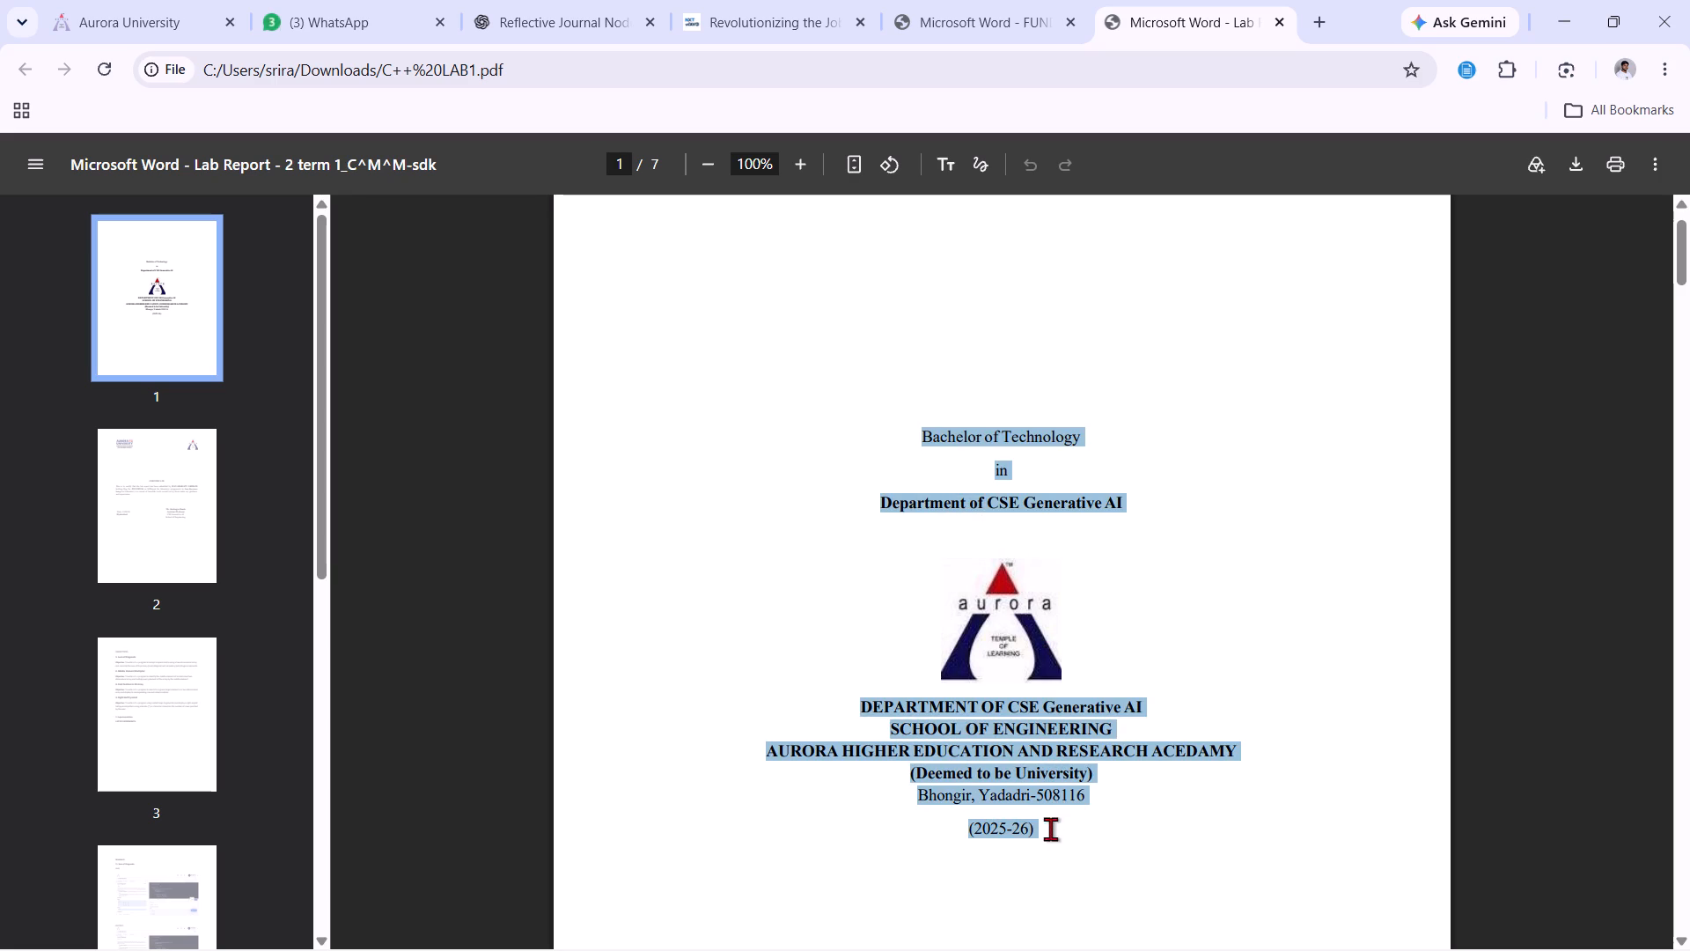
drag(1050, 829, 1047, 837)
key(ctrl+c)
key(ctrl+c)
key(ctrl+c)
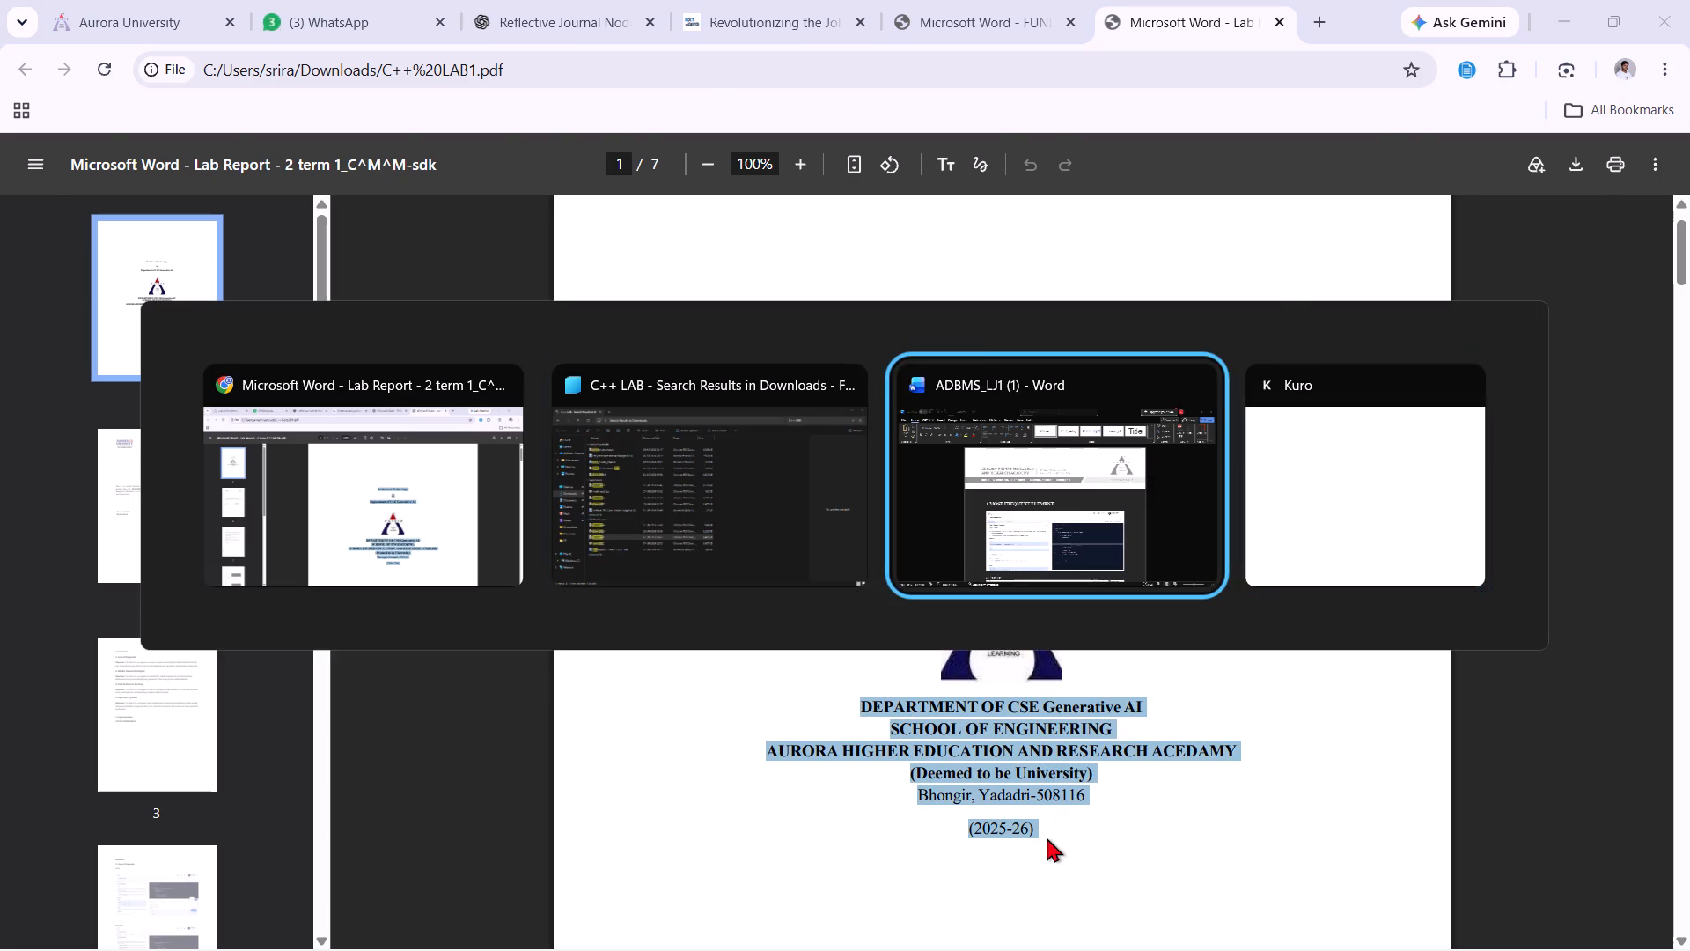
Switch to the ADBMS_LJ1 (1) document in Word and insert empty lines above the 1.MOST FREQUENT ELEMENT heading until it moves off the first page.
scroll(781, 615, up, 2)
key(Return)
key(Return)
key(Return)
key(Return)
key(Return)
key(Return)
key(Return)
key(Return)
key(Return)
key(Return)
key(Return)
key(Return)
key(Return)
key(Return)
key(Return)
key(Return)
key(Return)
key(Return)
key(Return)
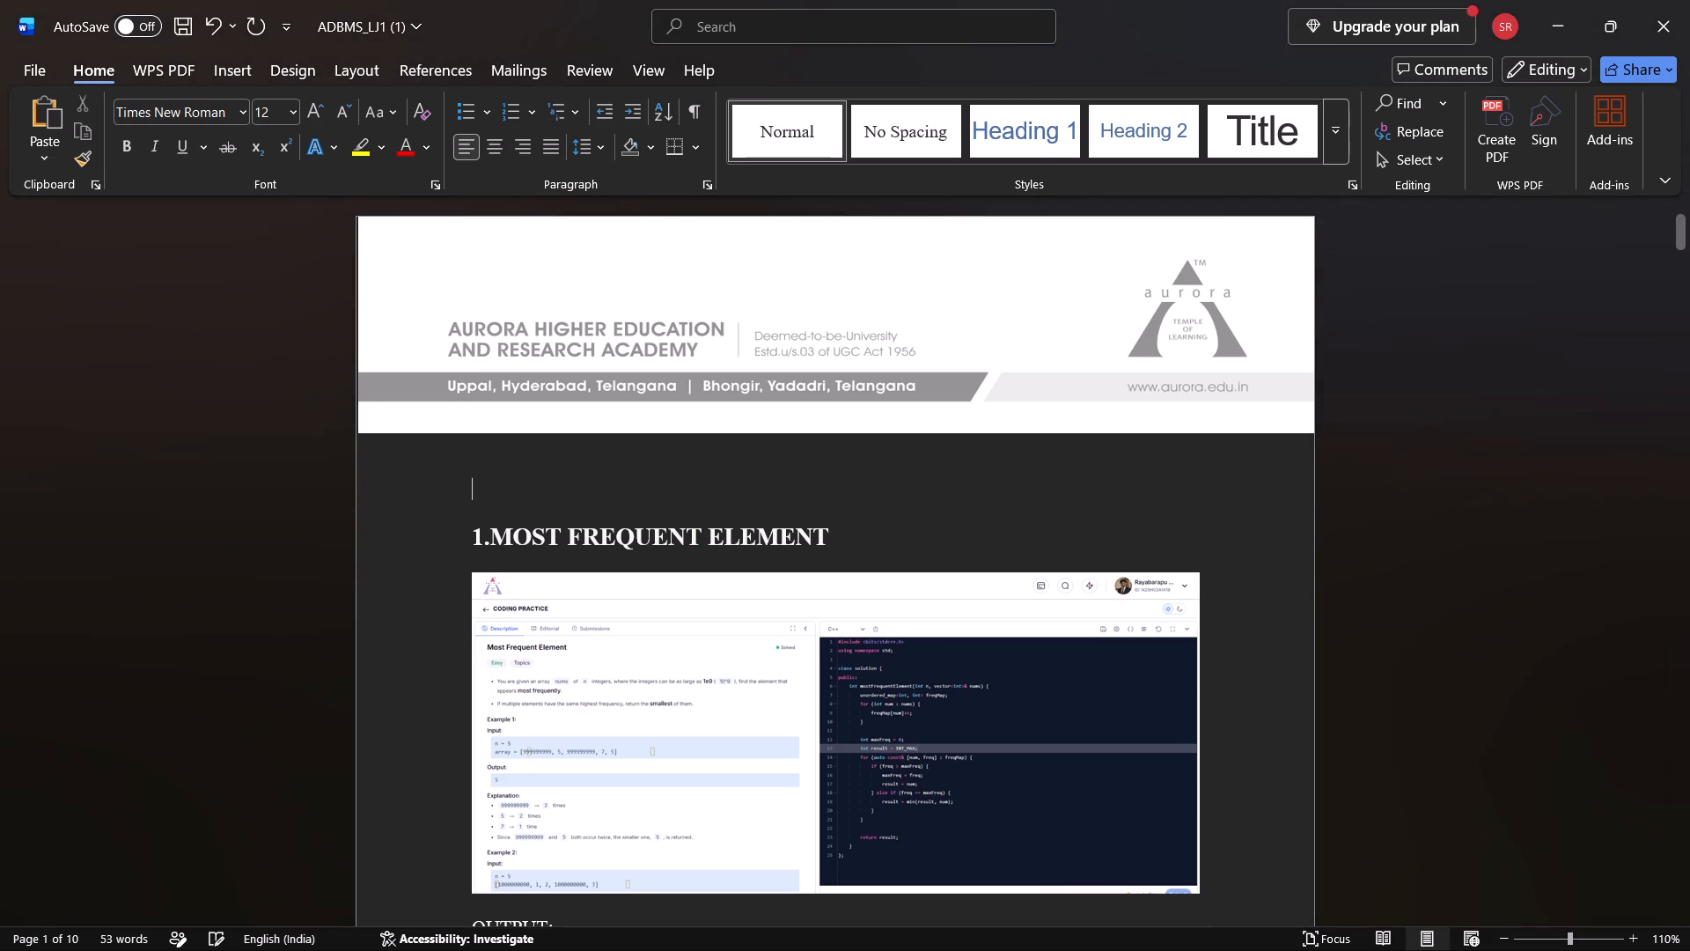
scroll(694, 511, down, 1)
key(Return)
key(Return)
key(Return)
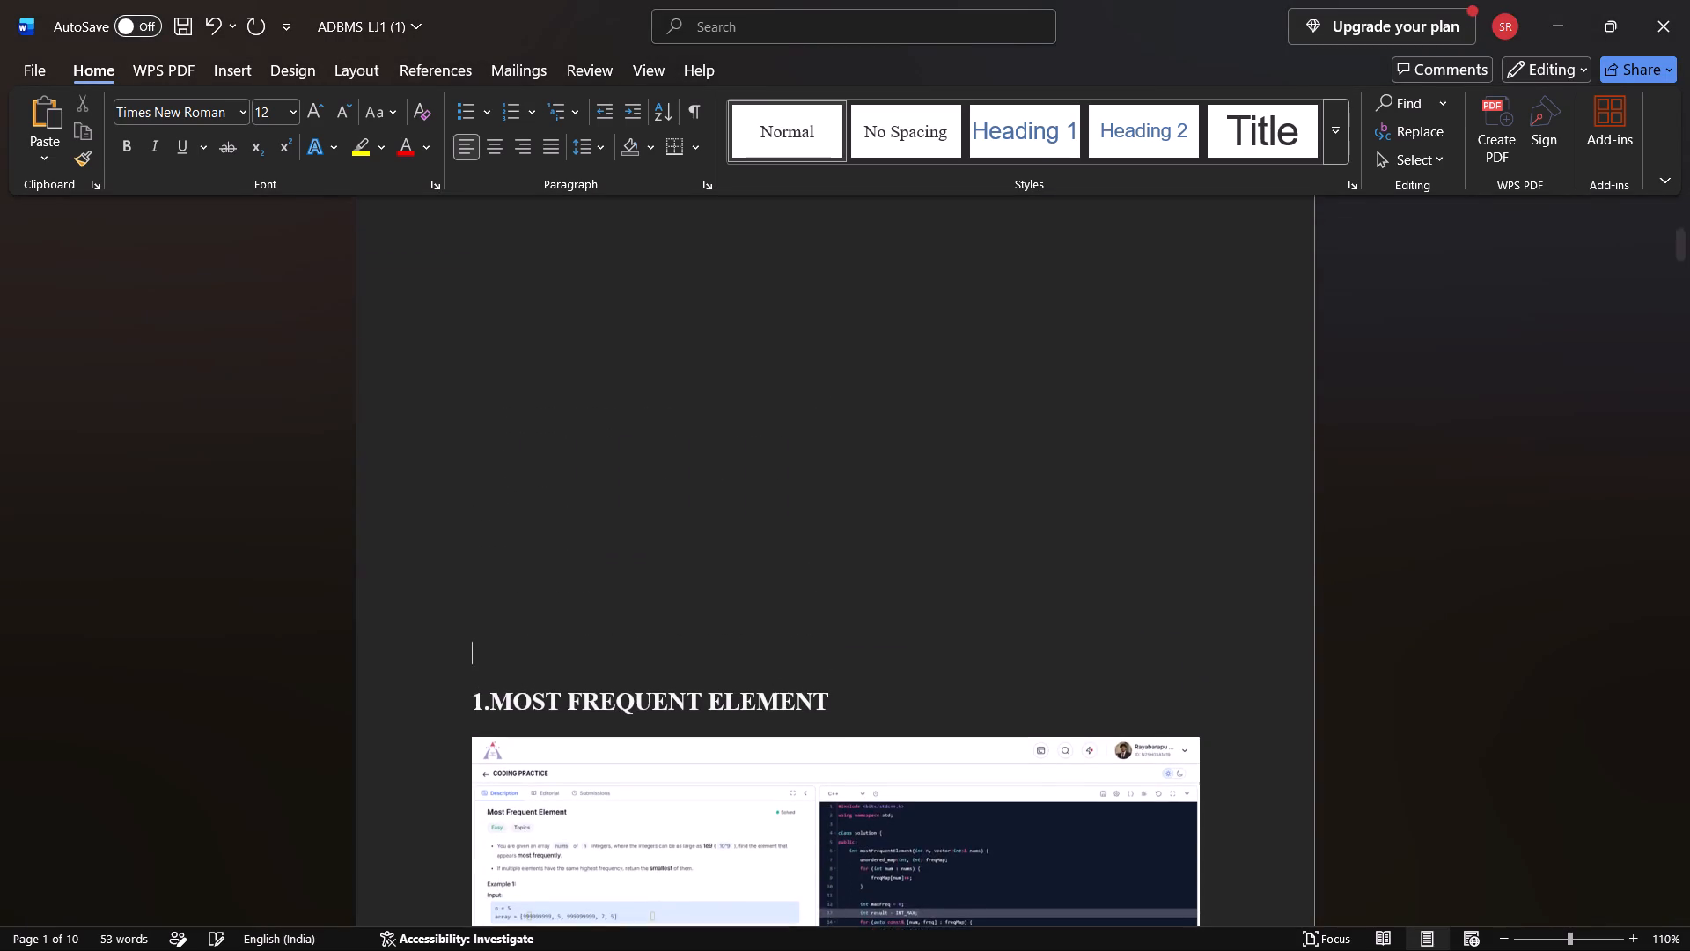
key(Return)
key(Return)
key(Return)
key(Return)
scroll(694, 511, down, 1)
key(Return)
key(Return)
key(Return)
key(Return)
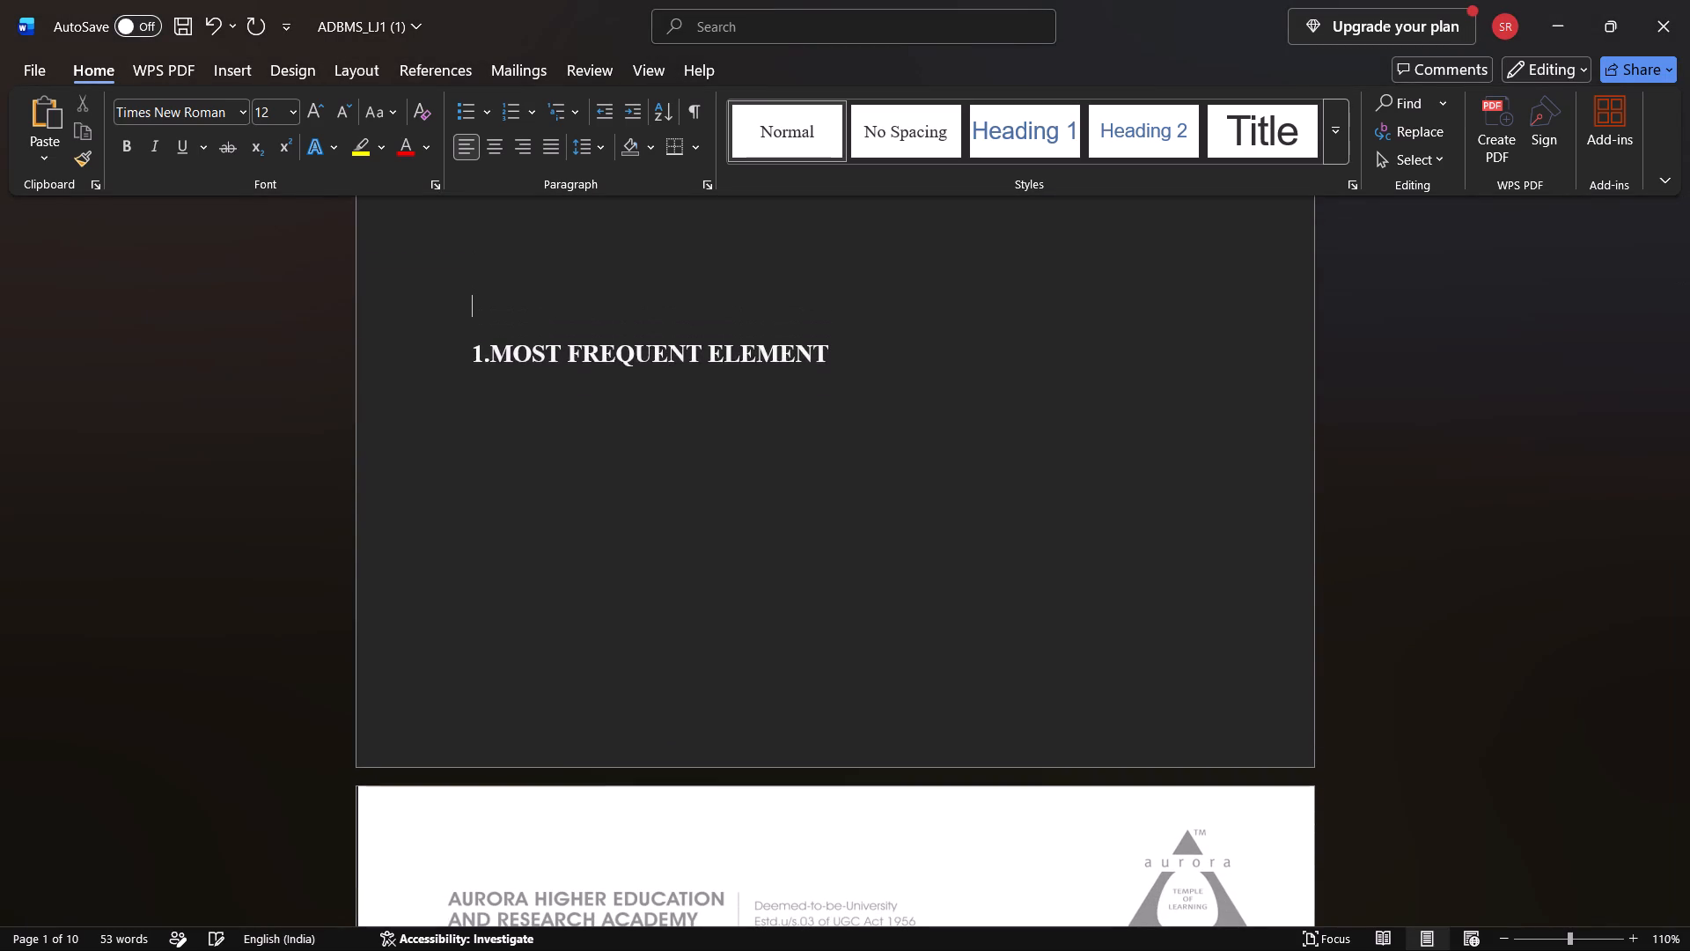
key(Return)
key(Return)
key(Return)
key(Return)
key(Return)
key(Return)
key(Return)
key(Return)
key(Return)
key(Return)
key(Return)
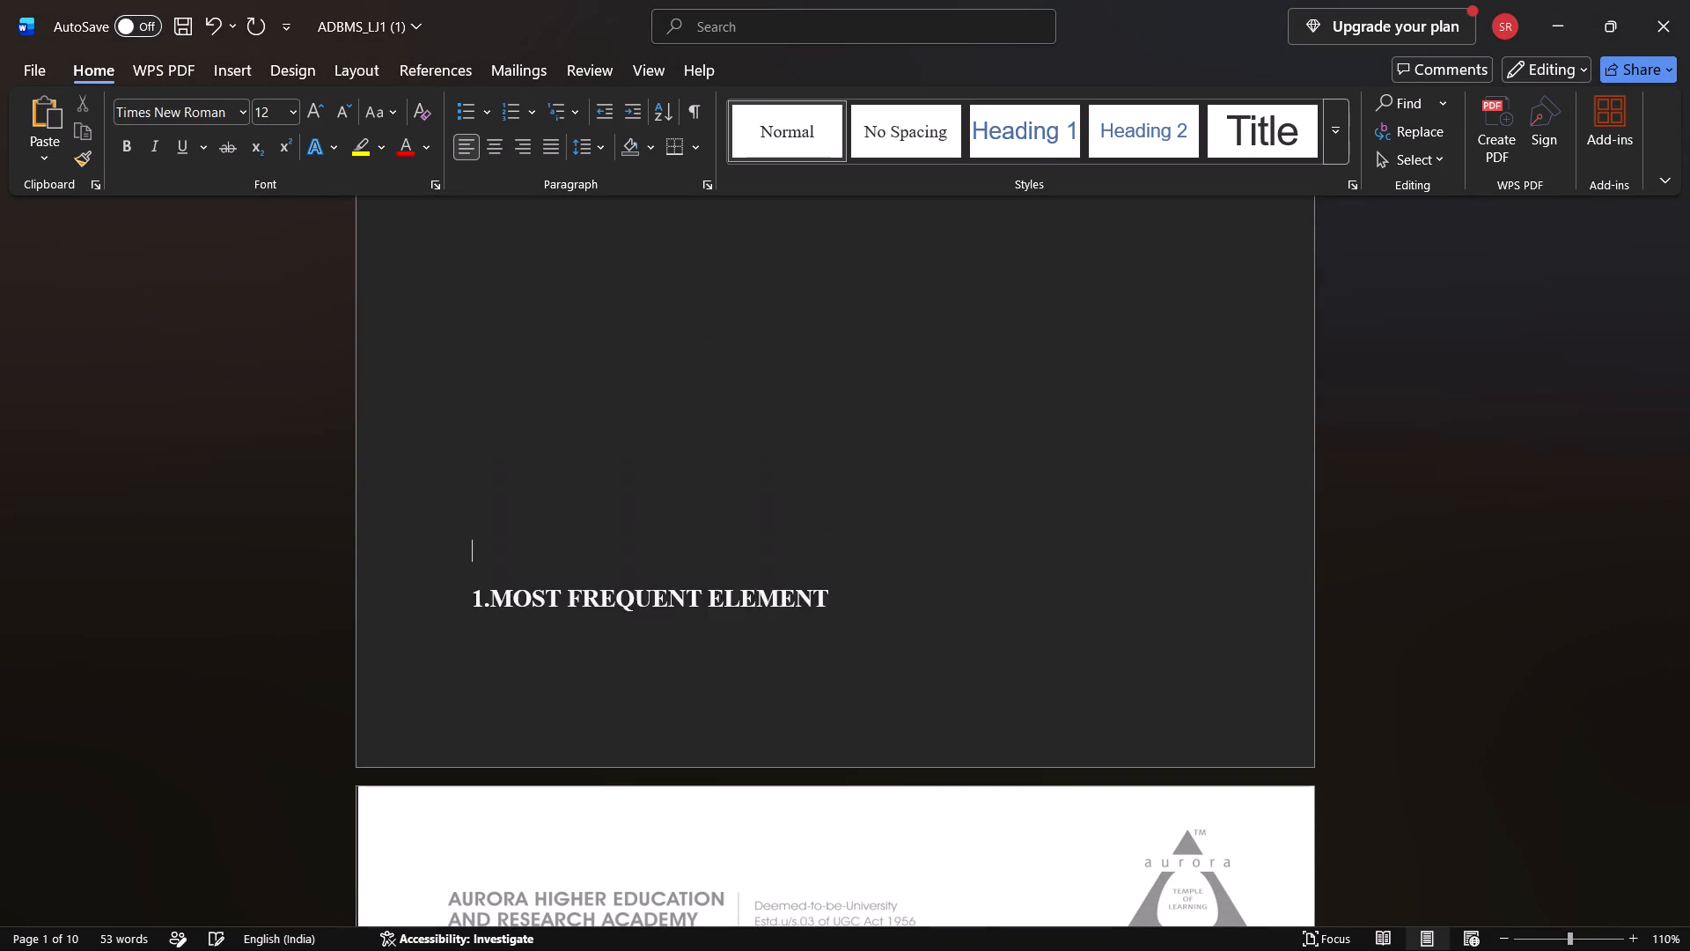
key(Return)
Remove the surplus empty lines near the top of the first page and paste the copied cover page text there.
scroll(694, 511, up, 1)
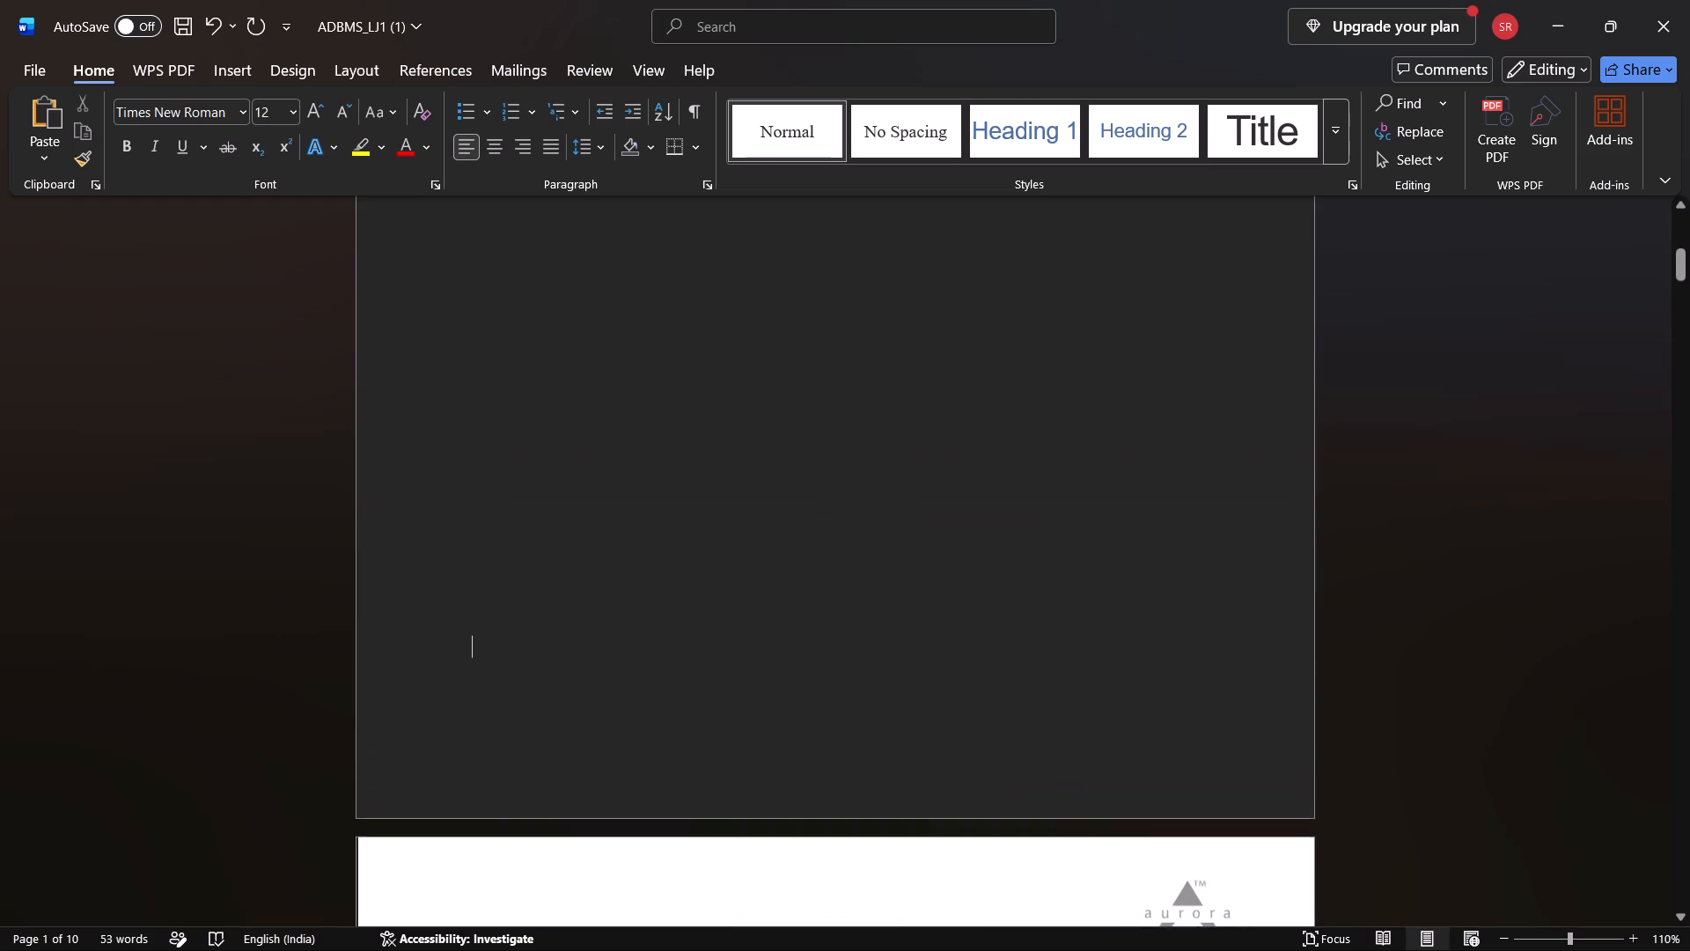
scroll(694, 511, up, 1)
right_click(694, 511)
key(BackSpace)
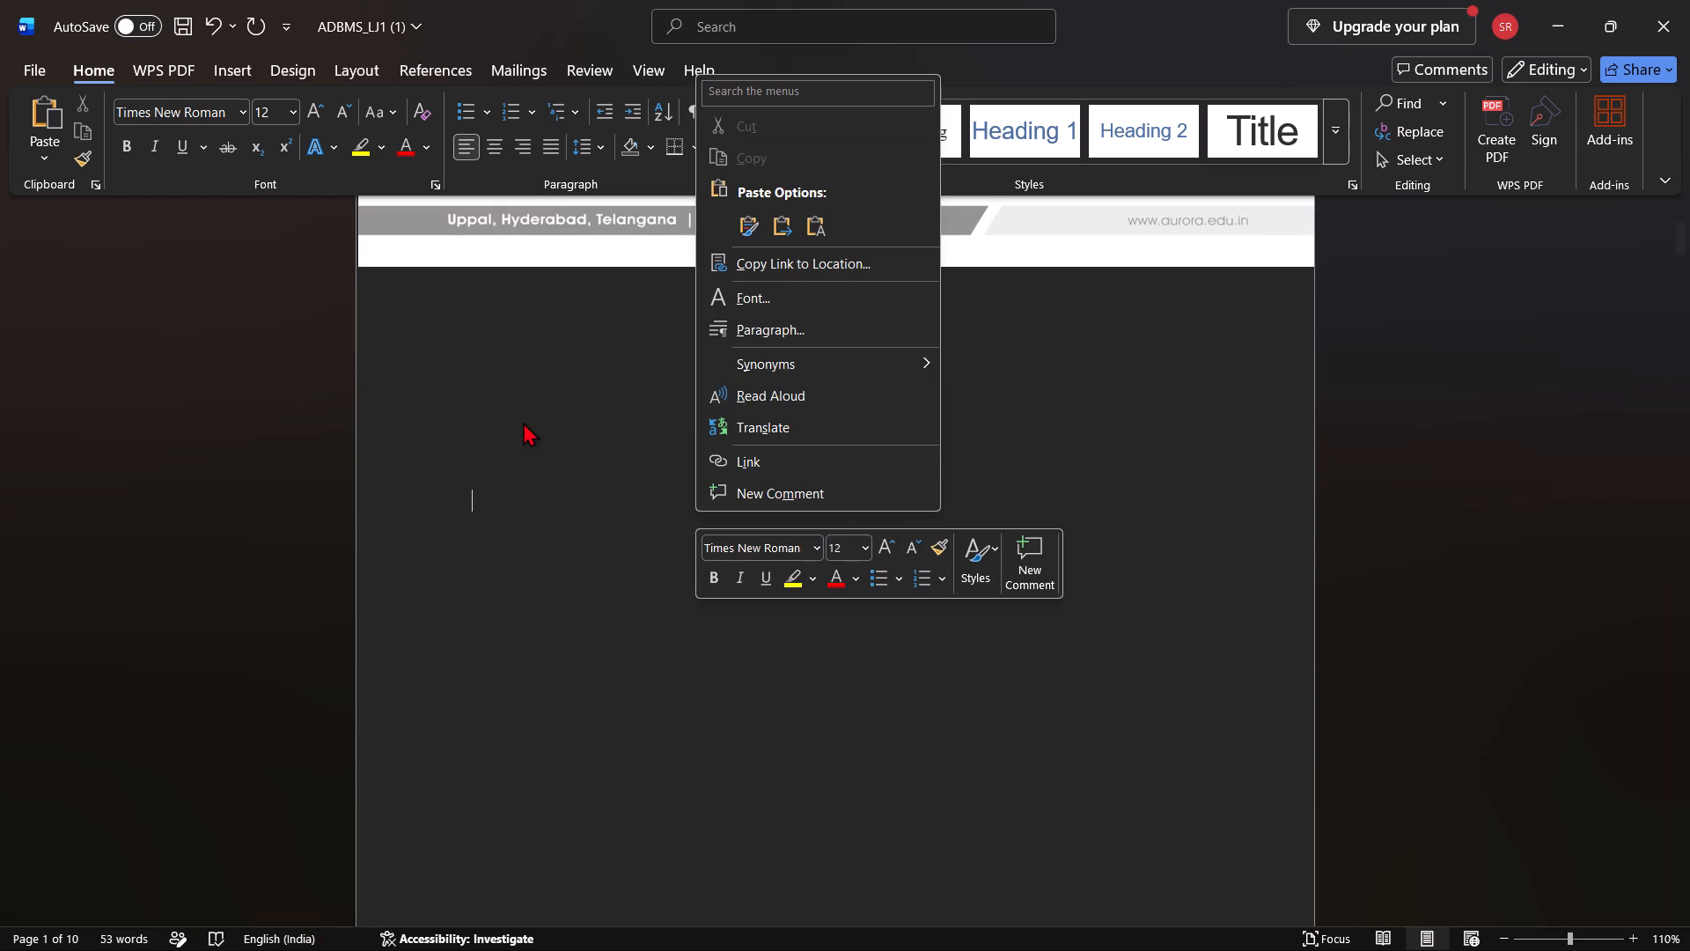
key(BackSpace)
key(BackSpace)
key(BackSpace)
key(BackSpace)
key(BackSpace)
click(511, 439)
key(BackSpace)
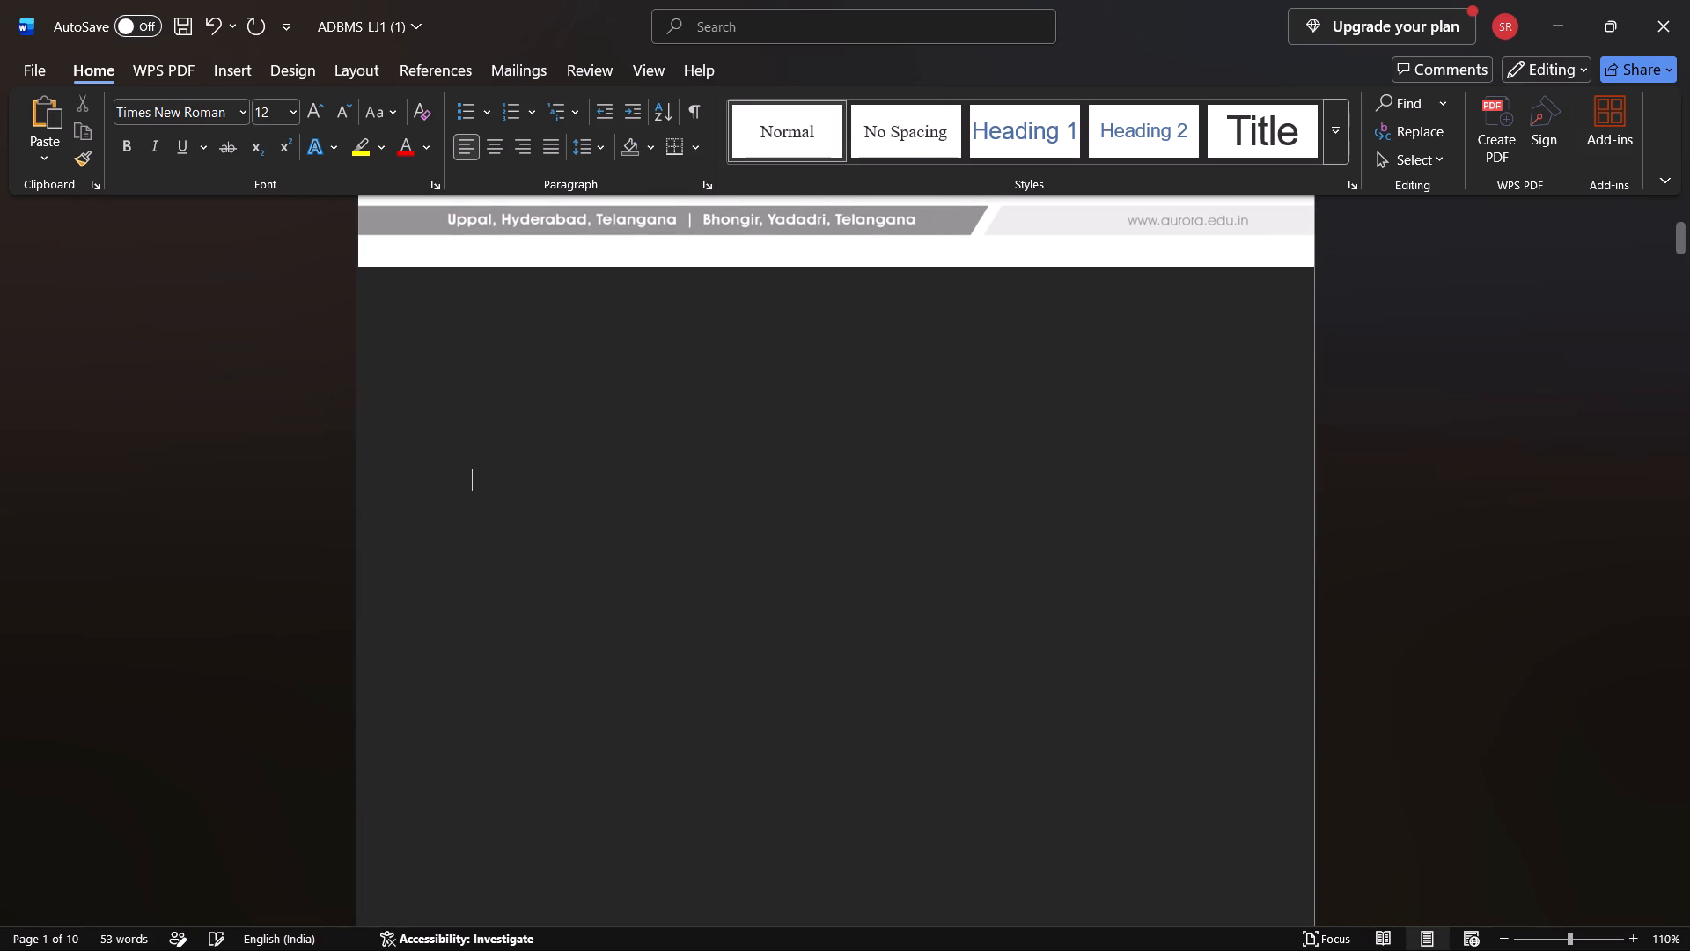
key(BackSpace)
key(BackSpace)
key(BackSpace)
key(BackSpace)
key(BackSpace)
key(ctrl+v)
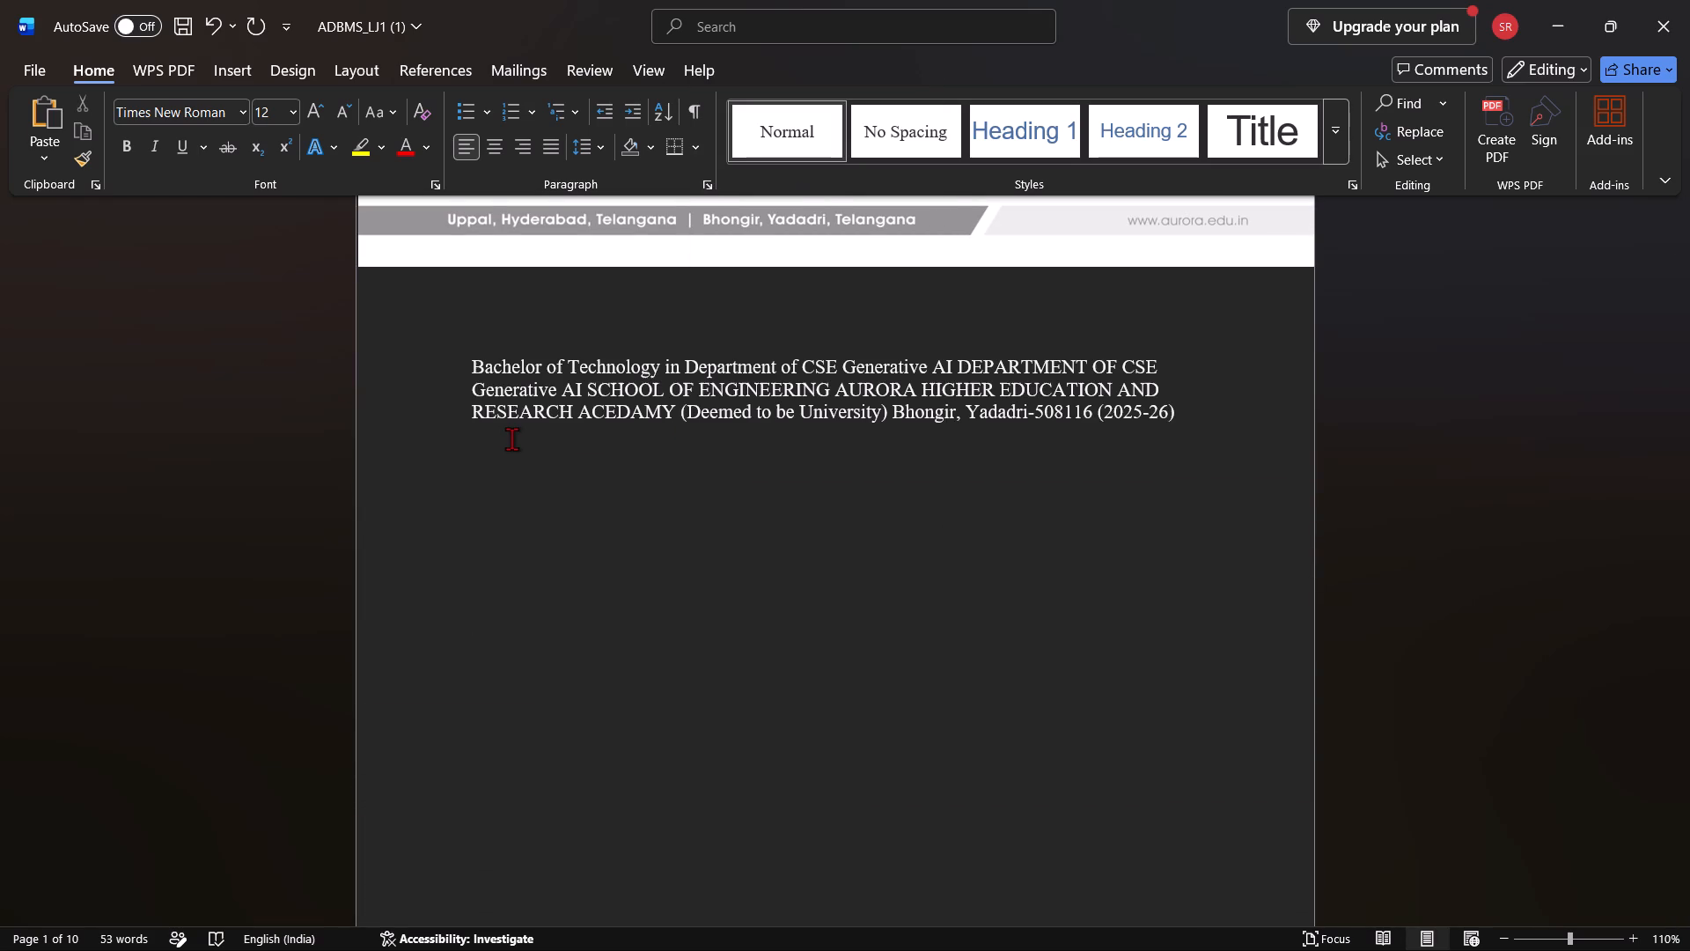
Undo the paste of the full cover page text in the ADBMS_LJ1 (1) document.
key(ctrl+z)
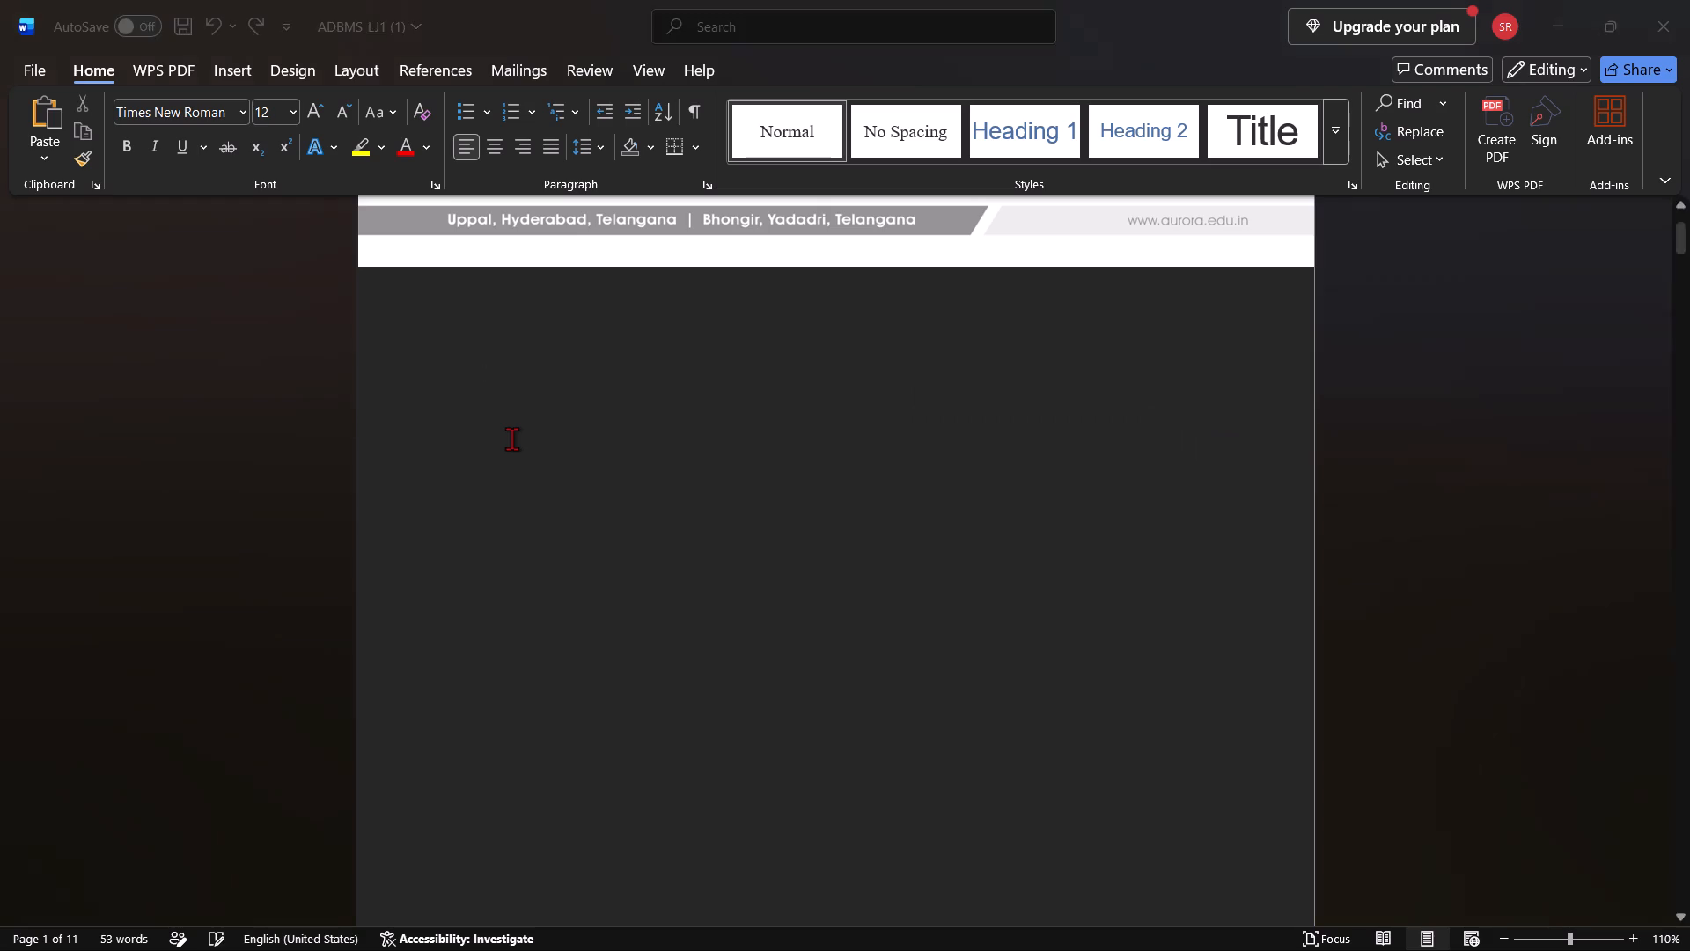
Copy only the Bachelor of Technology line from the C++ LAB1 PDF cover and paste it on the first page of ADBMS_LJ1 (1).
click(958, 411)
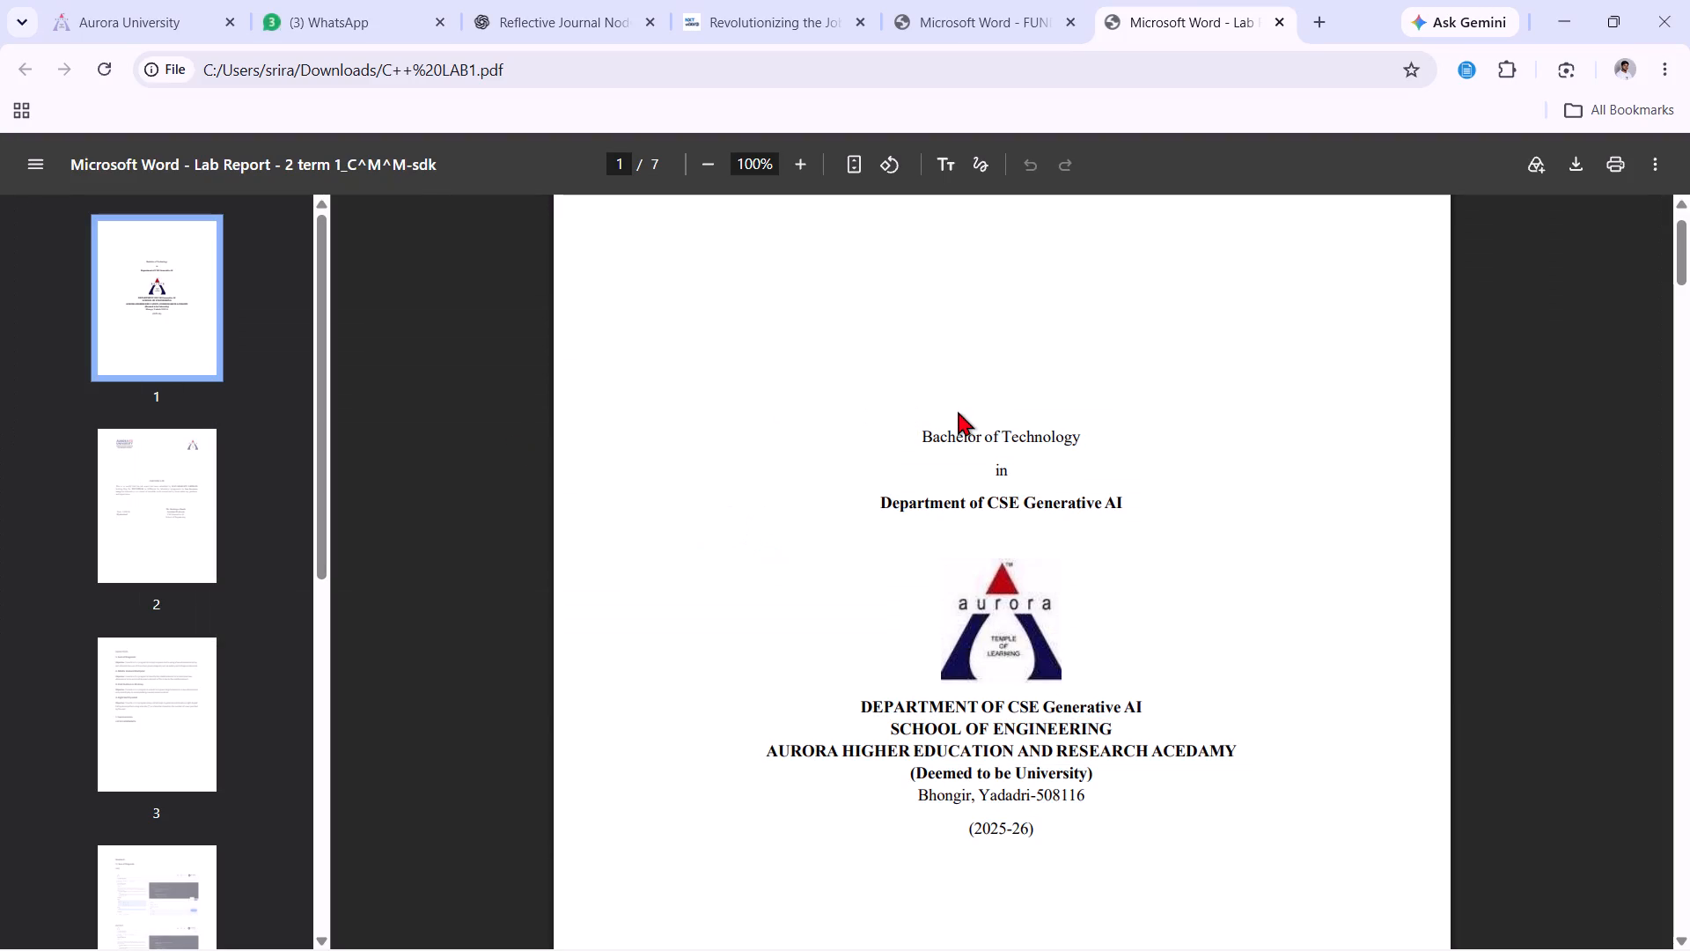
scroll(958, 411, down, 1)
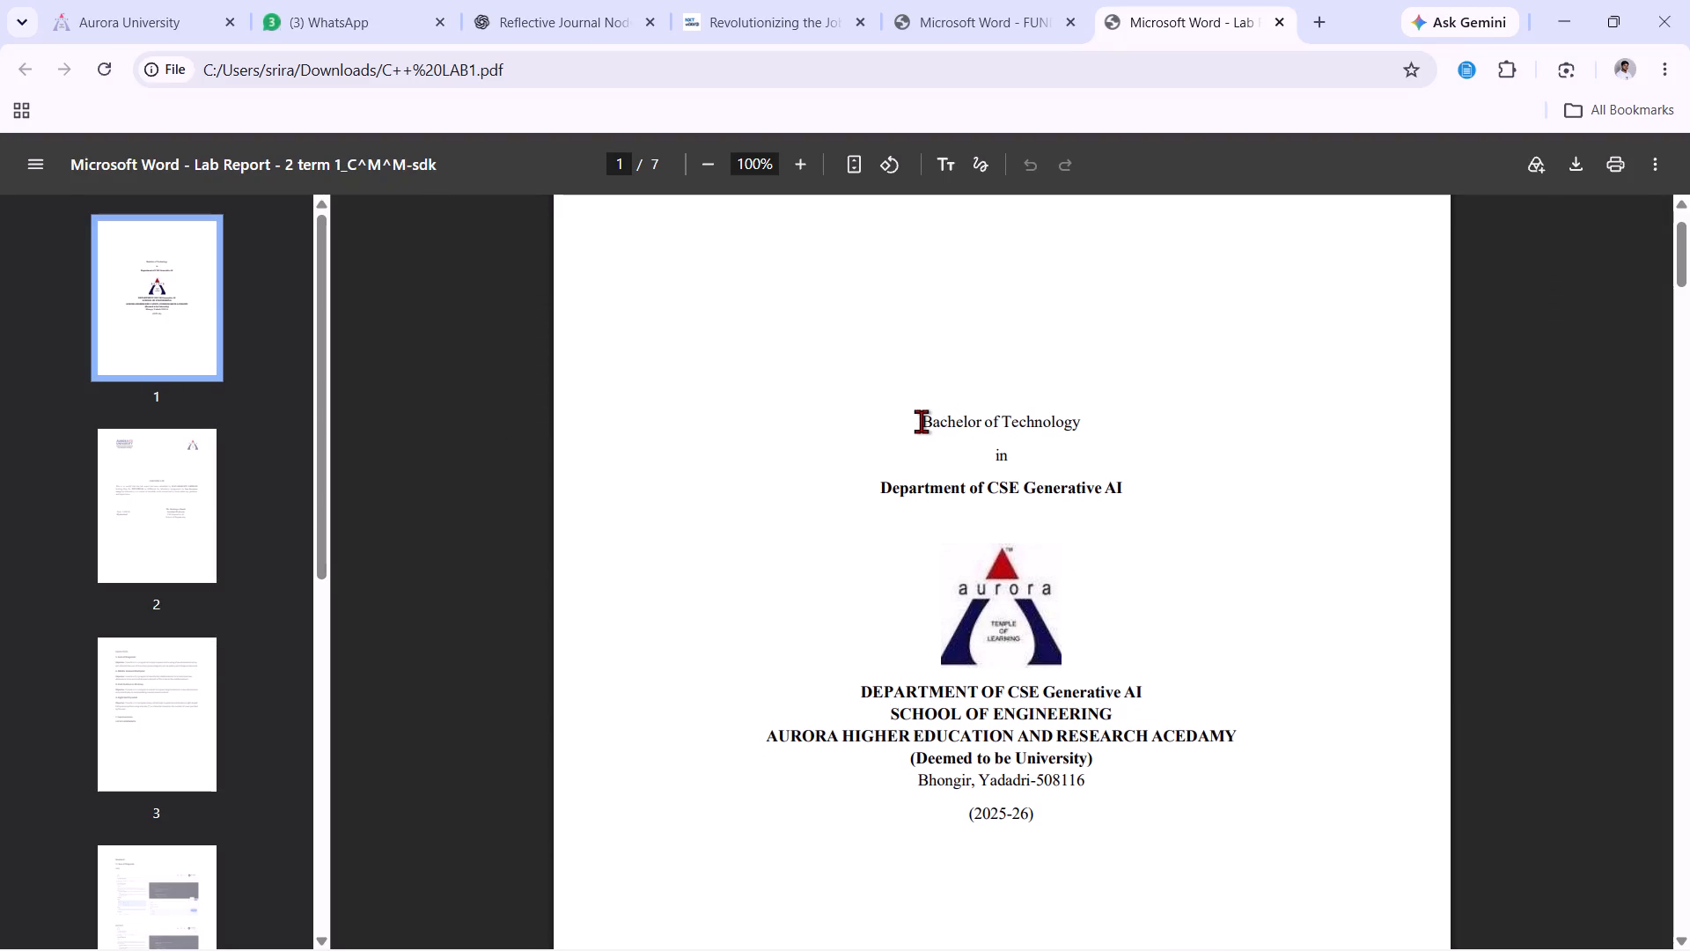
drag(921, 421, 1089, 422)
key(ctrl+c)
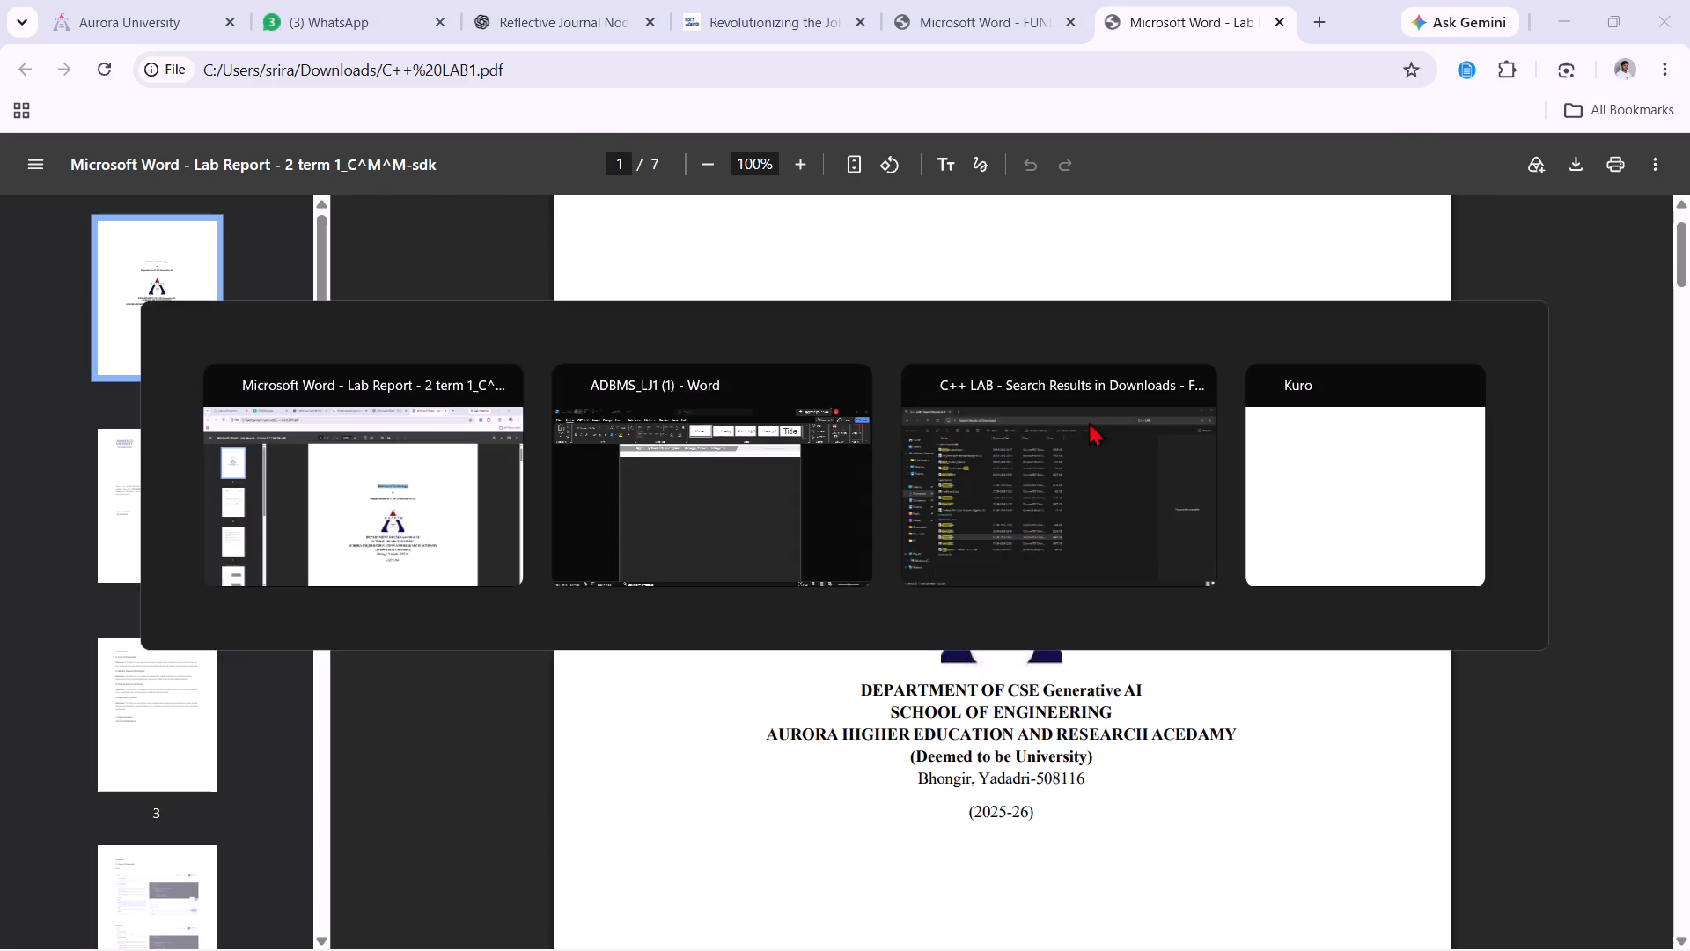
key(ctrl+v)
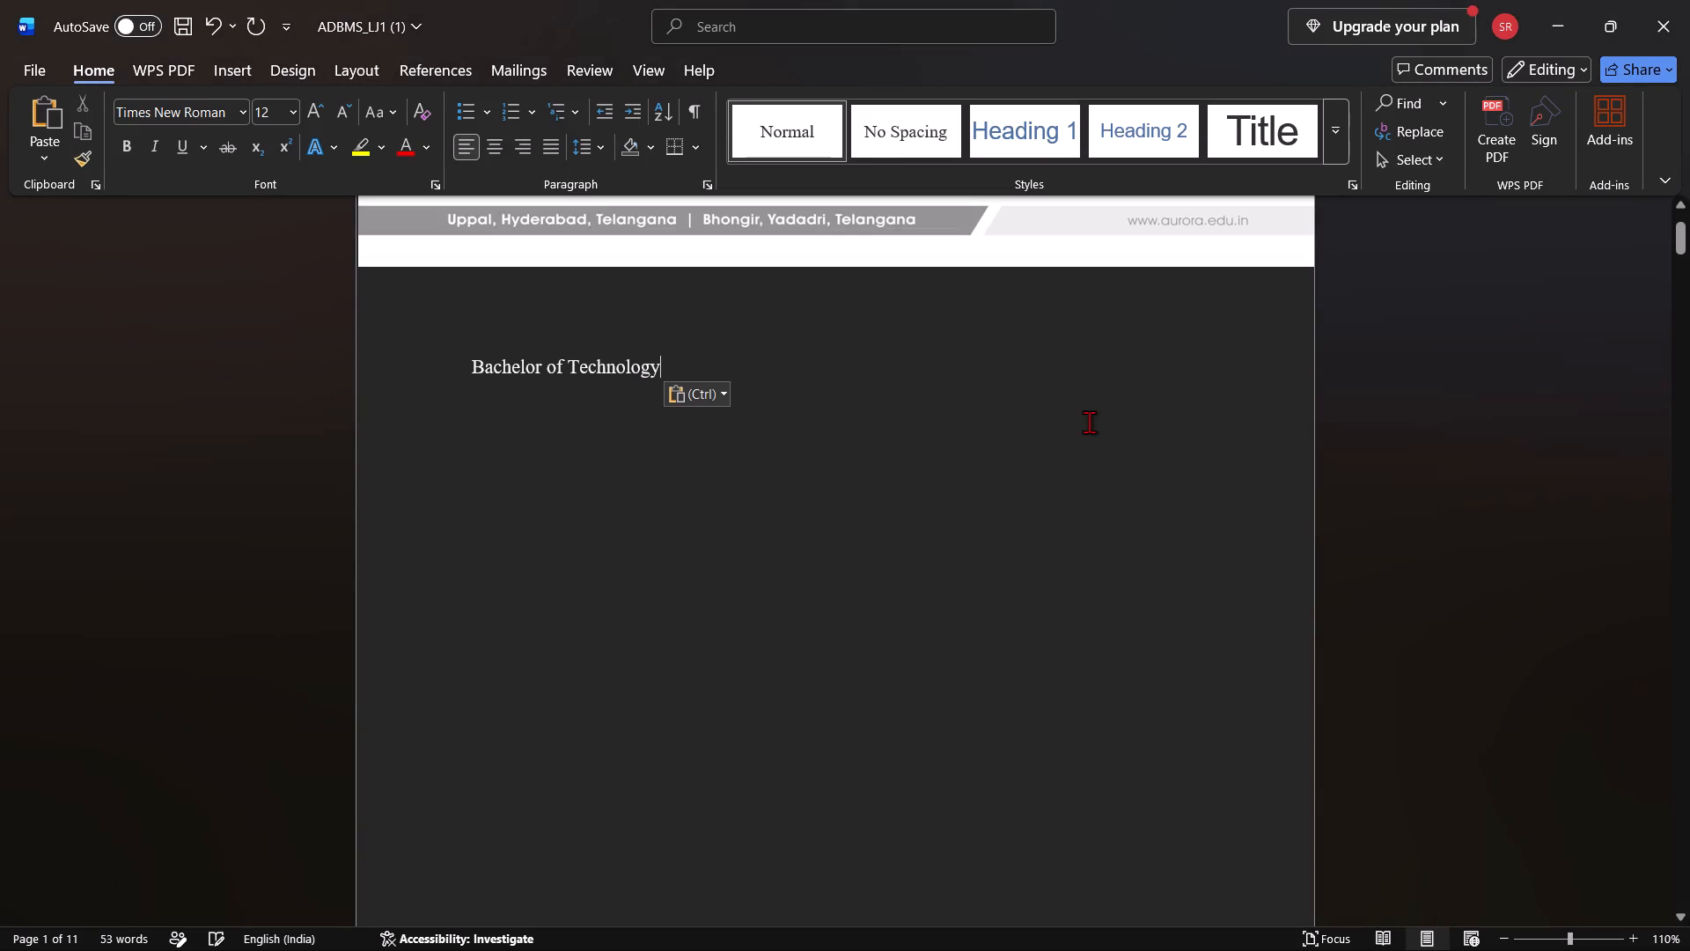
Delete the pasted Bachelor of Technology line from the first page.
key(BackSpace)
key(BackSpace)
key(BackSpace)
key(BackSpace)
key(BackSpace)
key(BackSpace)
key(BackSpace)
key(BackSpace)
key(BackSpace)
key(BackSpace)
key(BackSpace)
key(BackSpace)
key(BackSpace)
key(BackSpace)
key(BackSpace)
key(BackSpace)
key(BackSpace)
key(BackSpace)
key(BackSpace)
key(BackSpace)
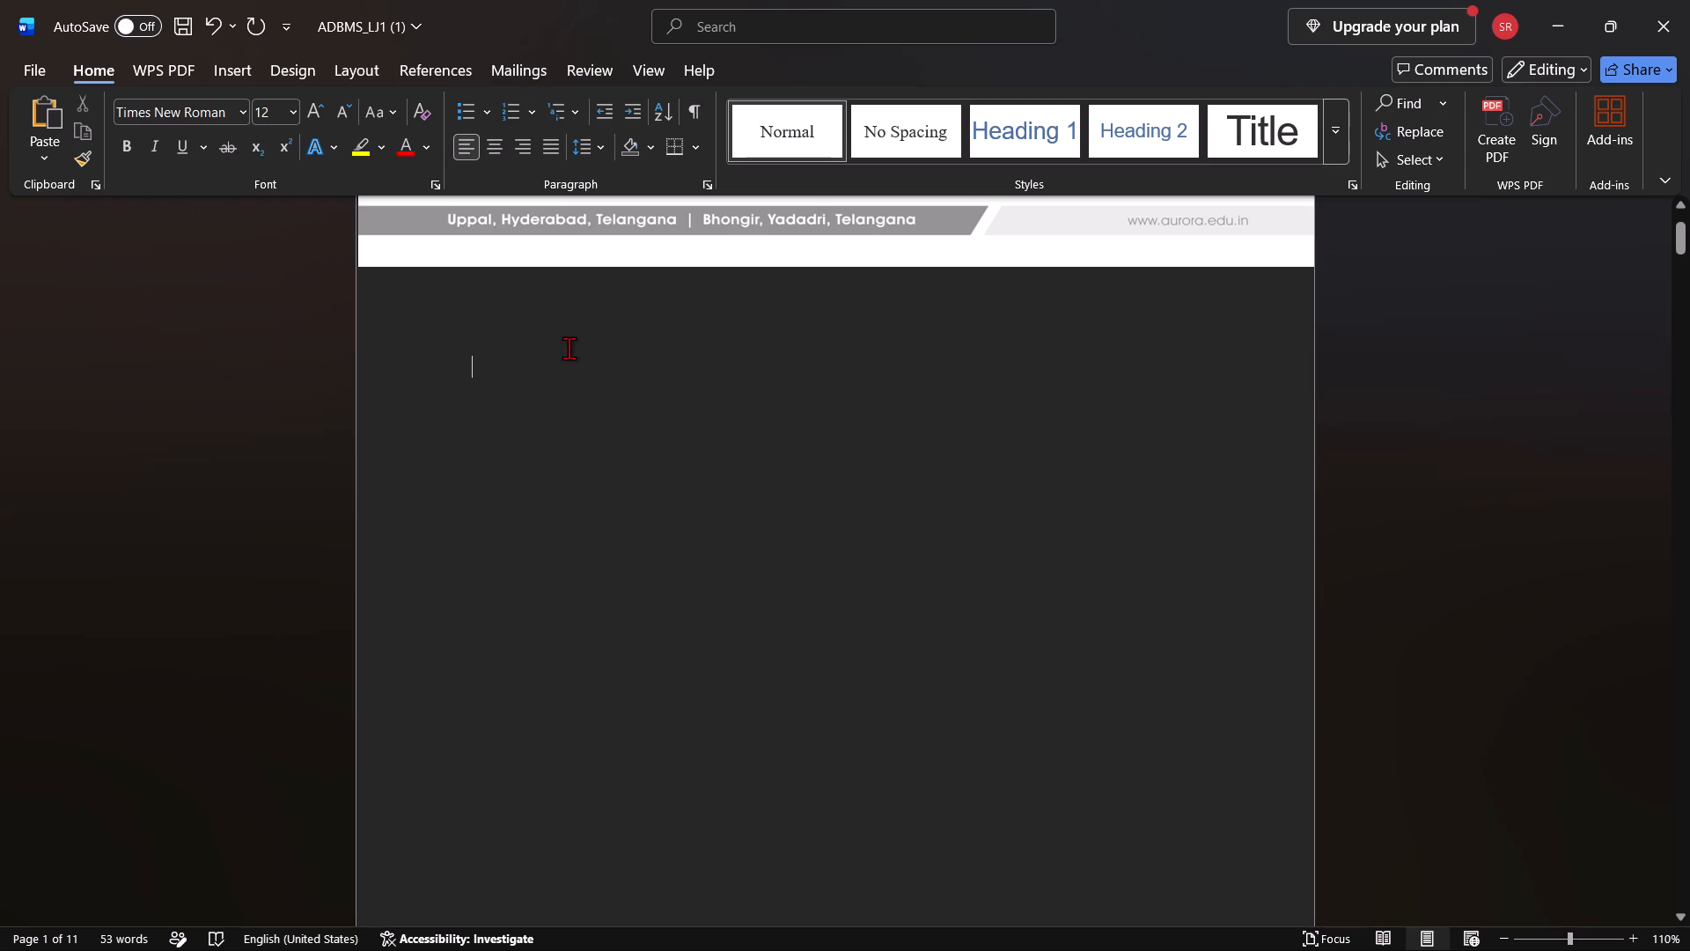
Open the C++_Project_Report Word document from the C++ LAB search results in the Downloads folder.
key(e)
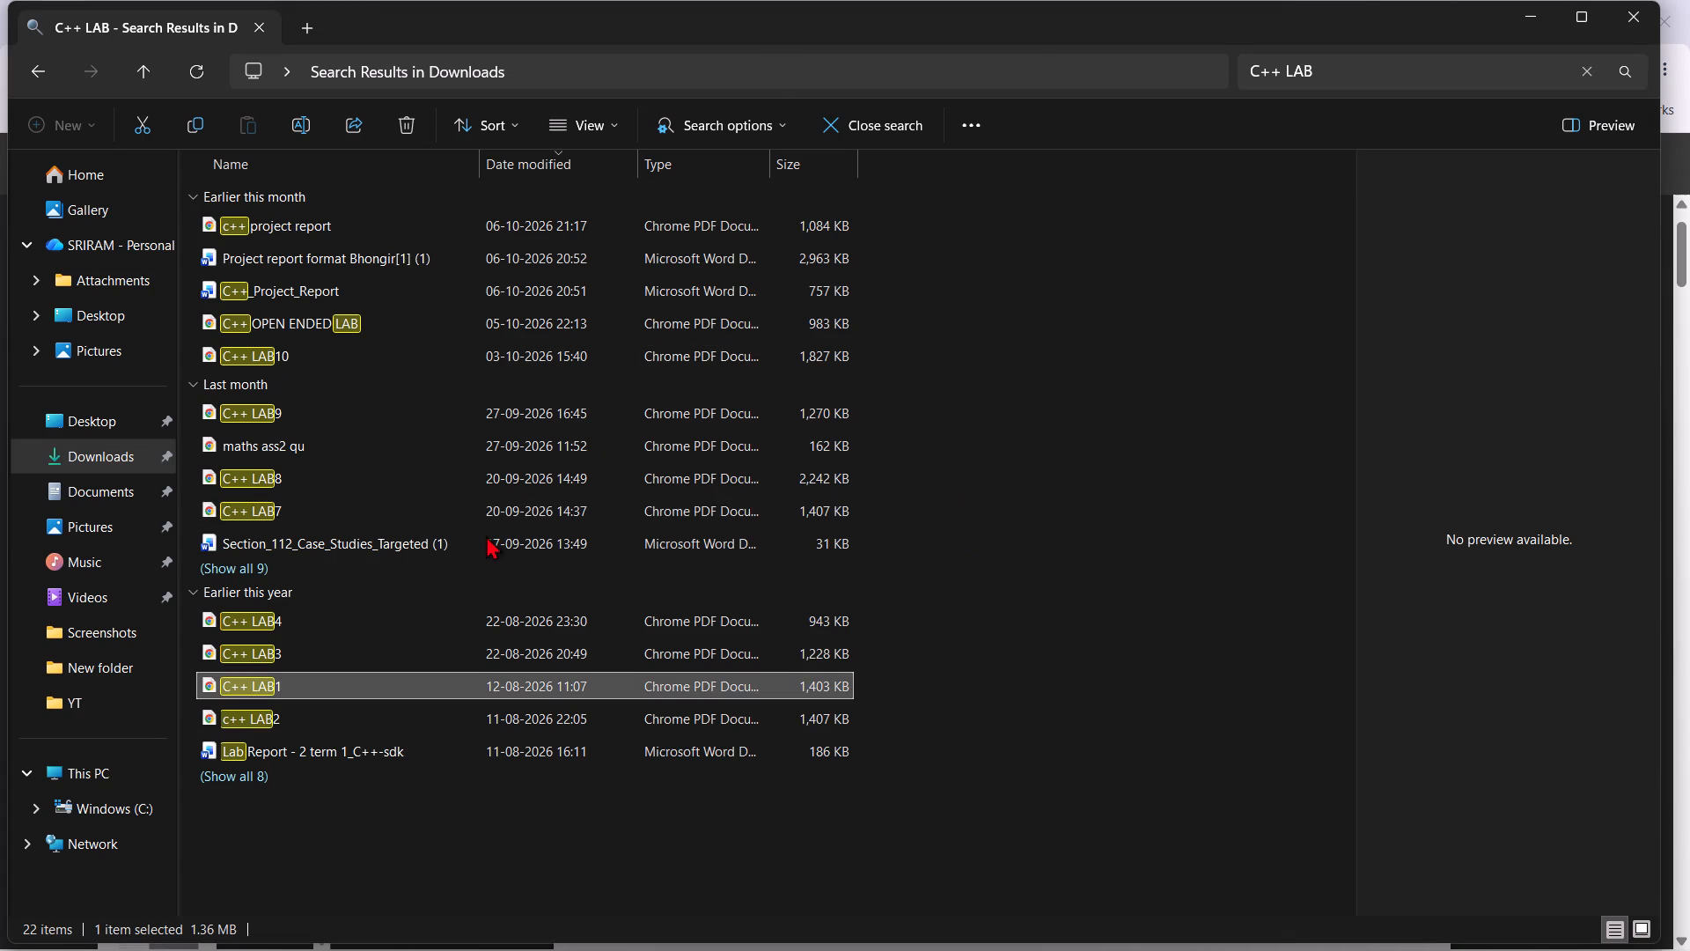
double_click(407, 296)
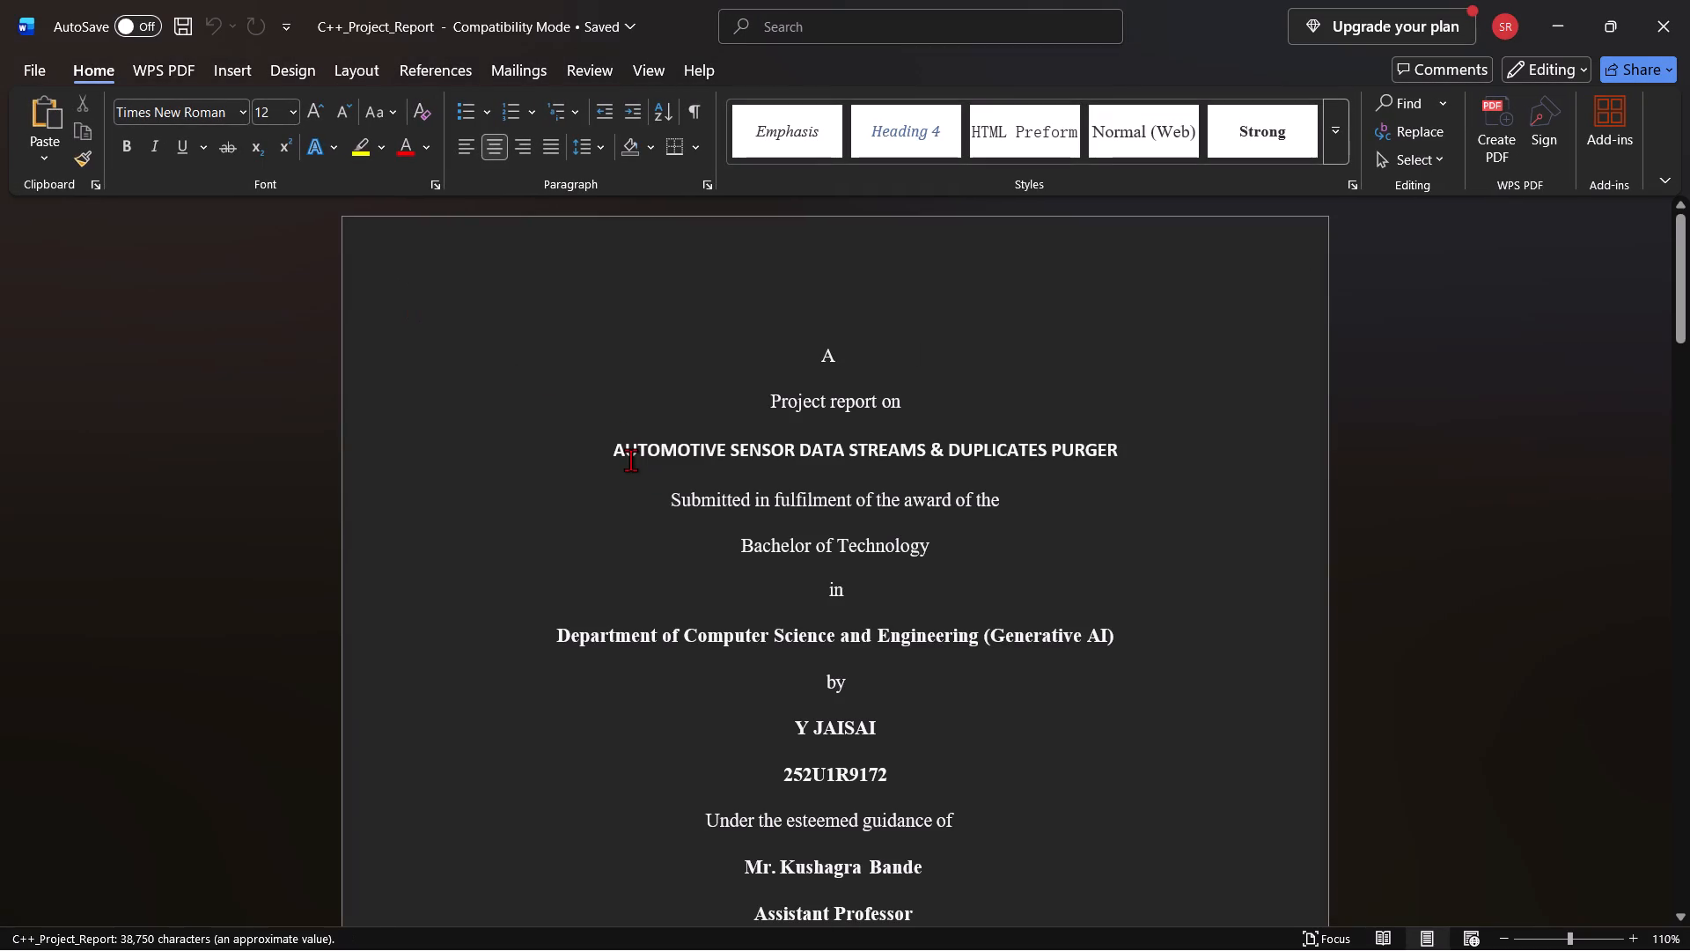
Copy the whole certificate page of C++_Project_Report, from the university logos through the School of Engineering line.
scroll(630, 460, down, 4)
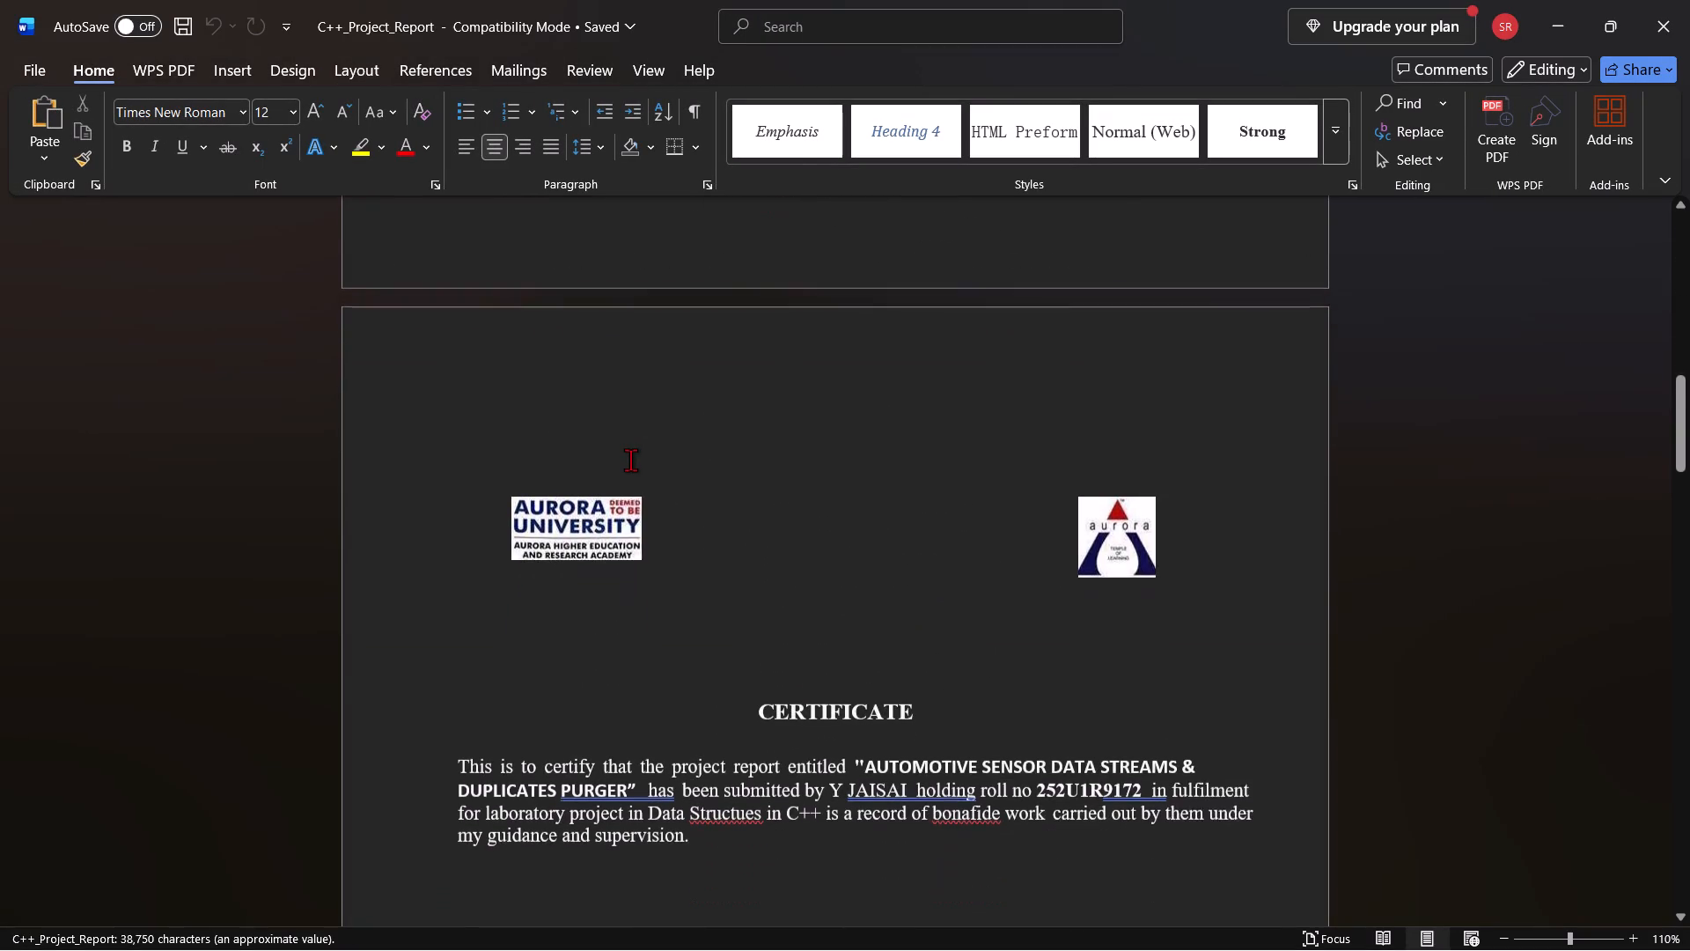
scroll(630, 460, down, 1)
drag(492, 352, 925, 736)
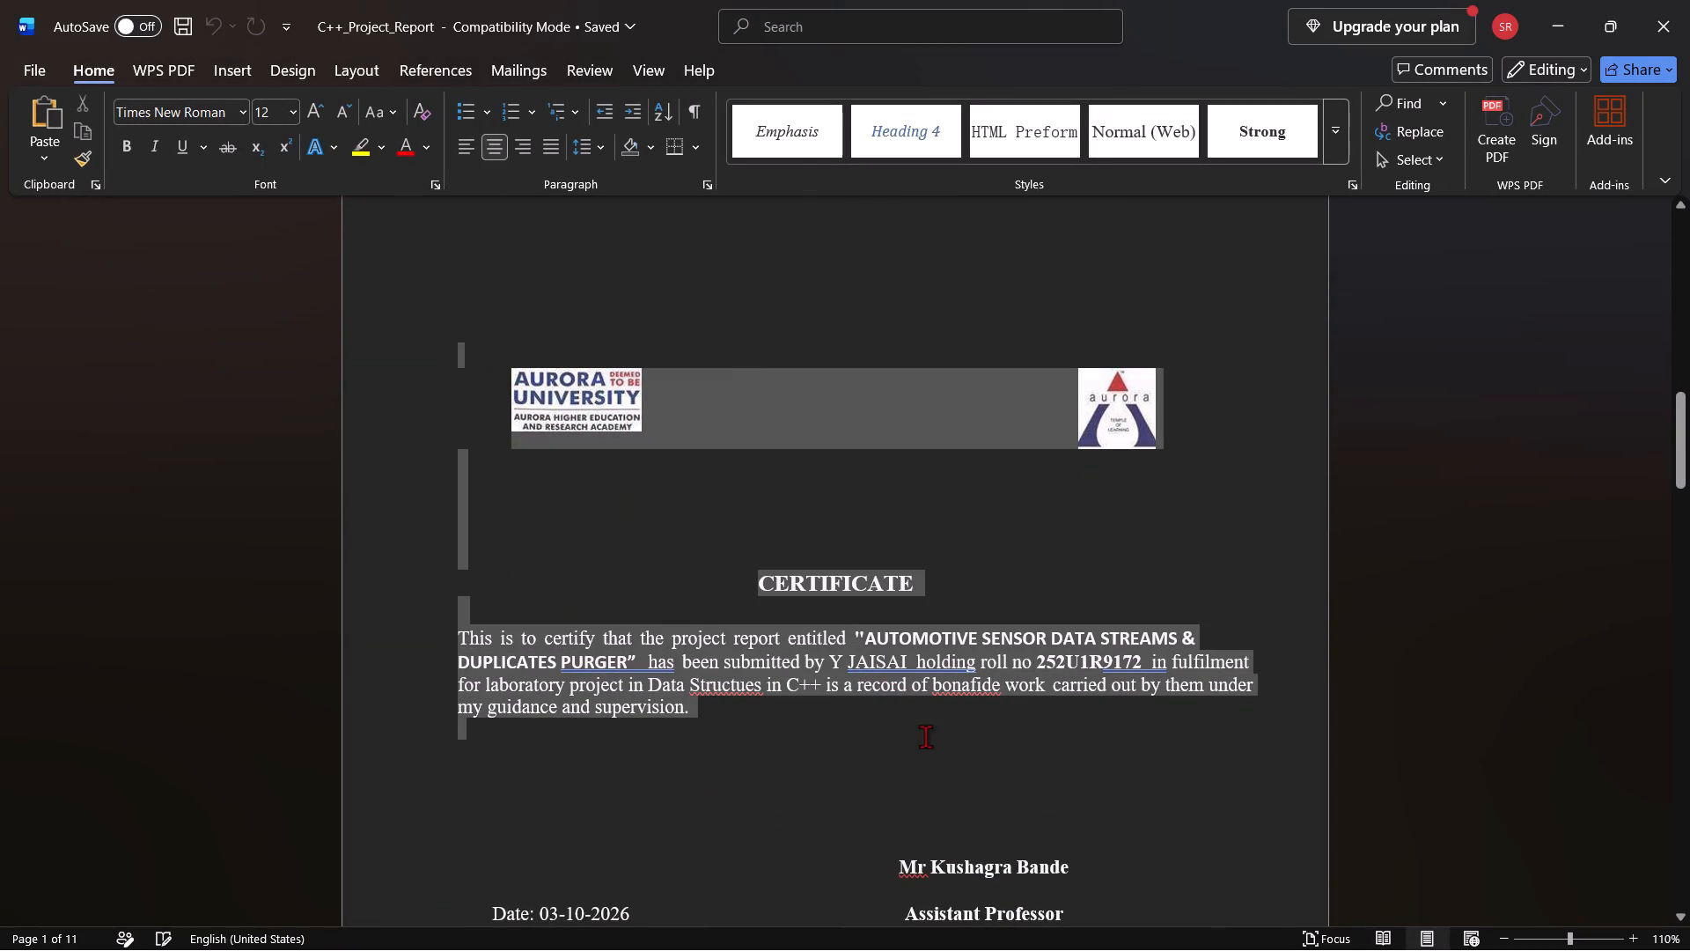
drag(925, 736, 1069, 925)
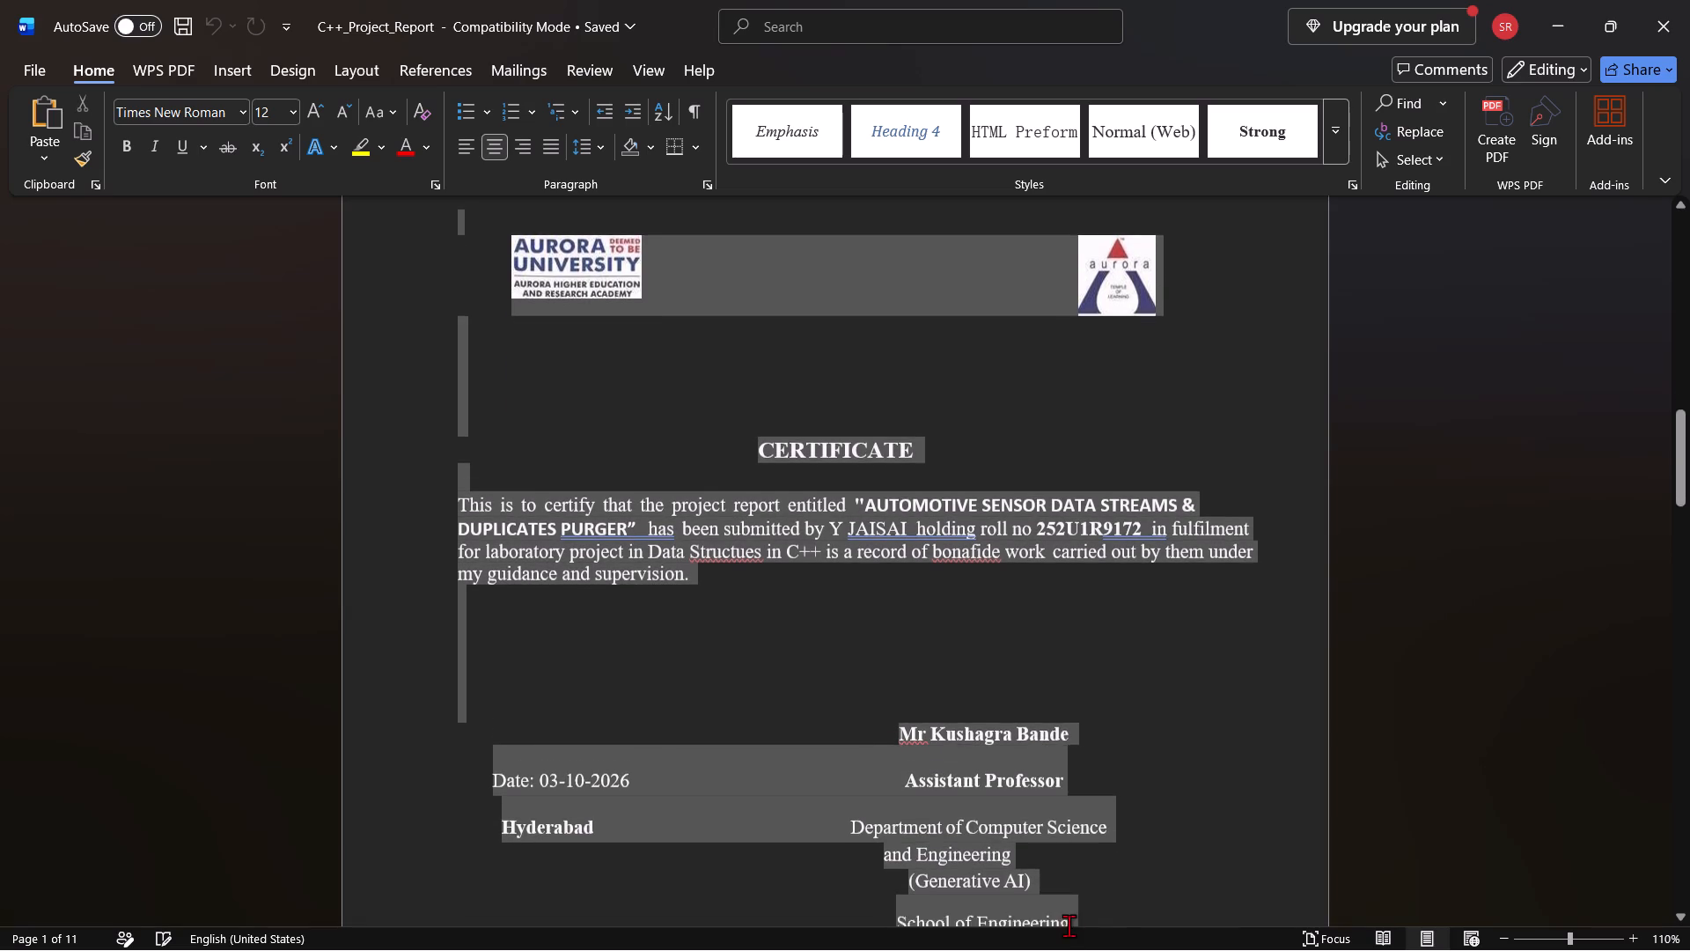
drag(1069, 925, 1088, 827)
key(ctrl+c)
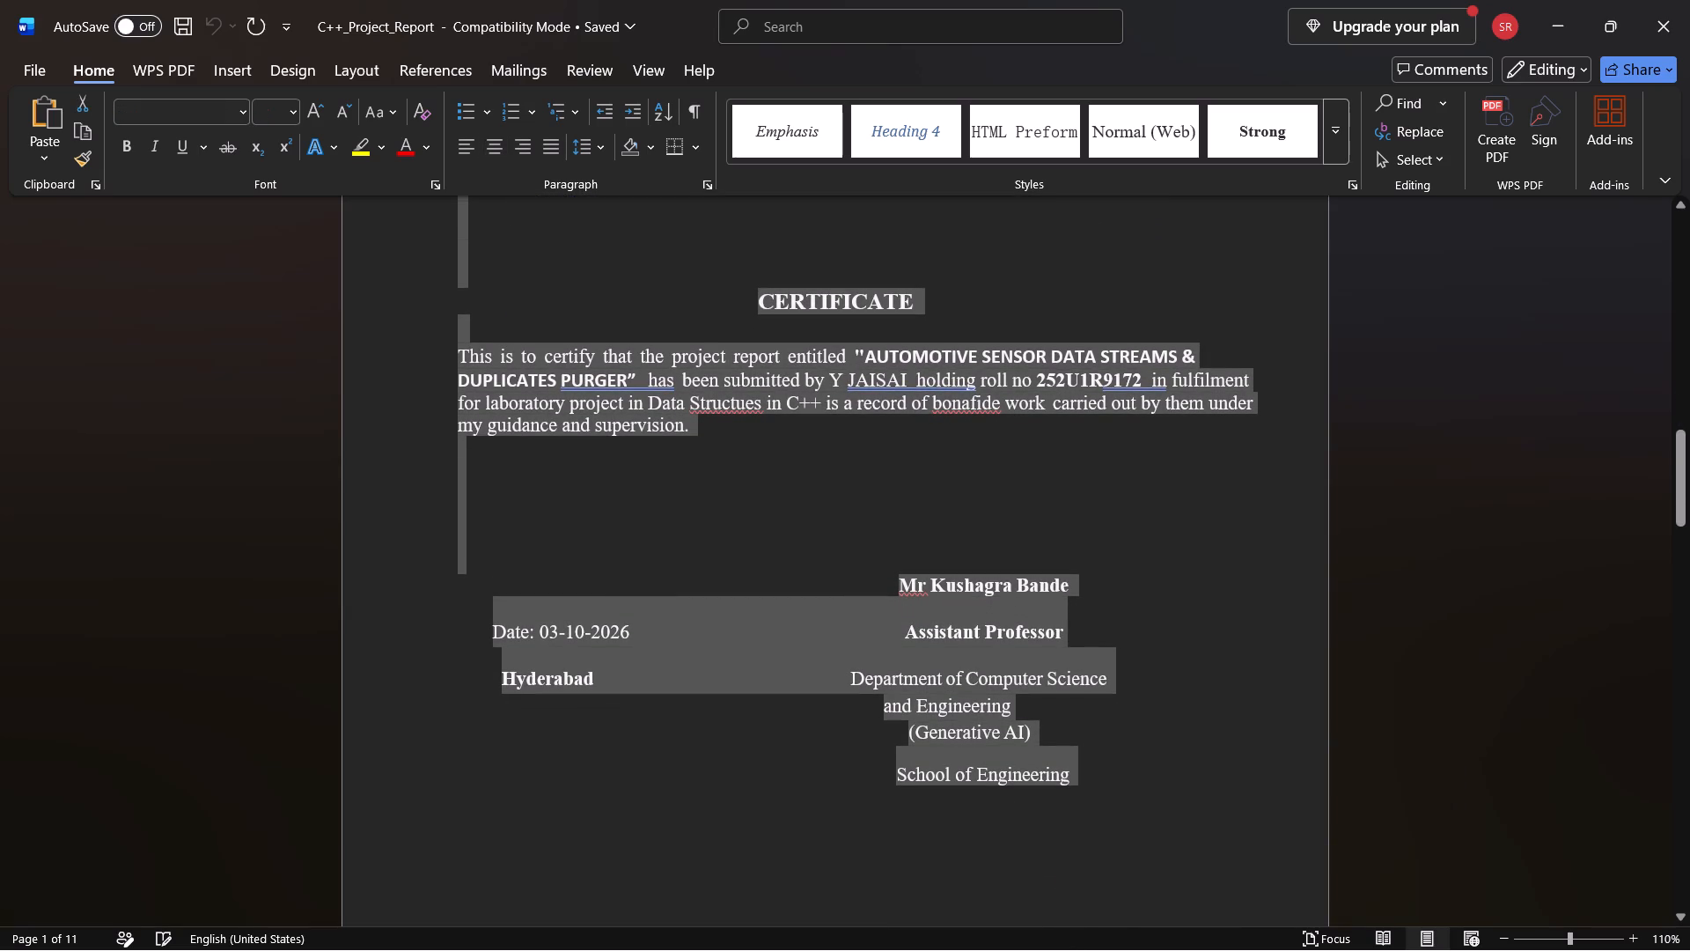
key(ctrl+c)
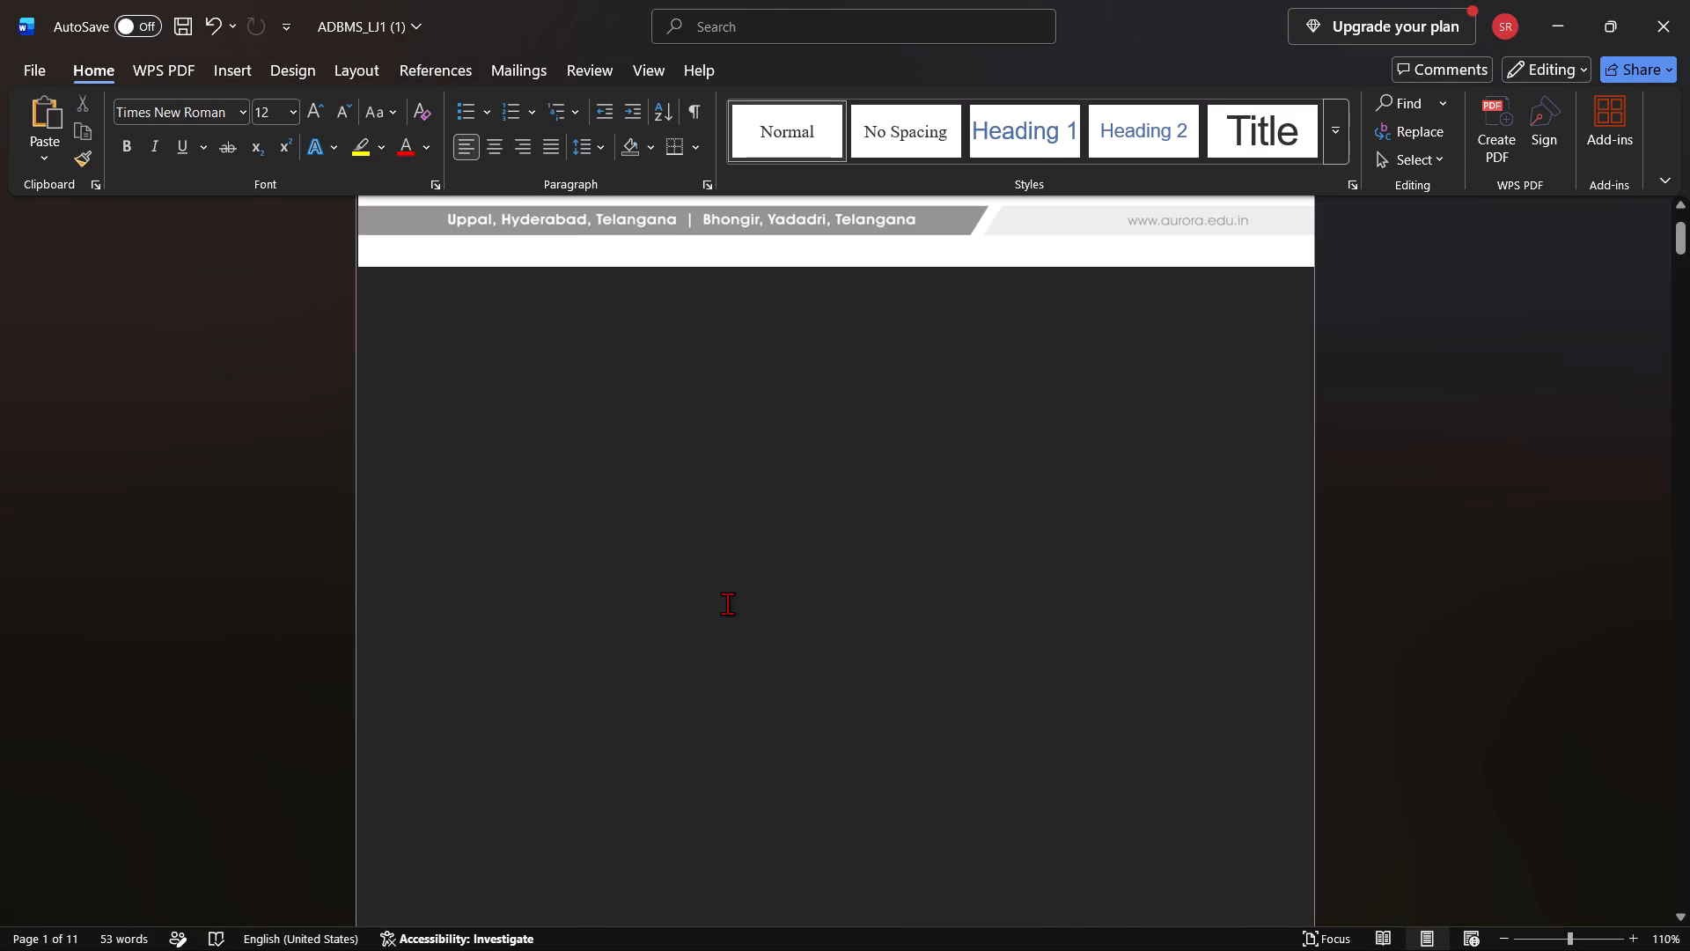
Switch to ADBMS_LJ1 (1) and paste the copied certificate page at the top of the first page.
key(ctrl+v)
scroll(727, 603, up, 2)
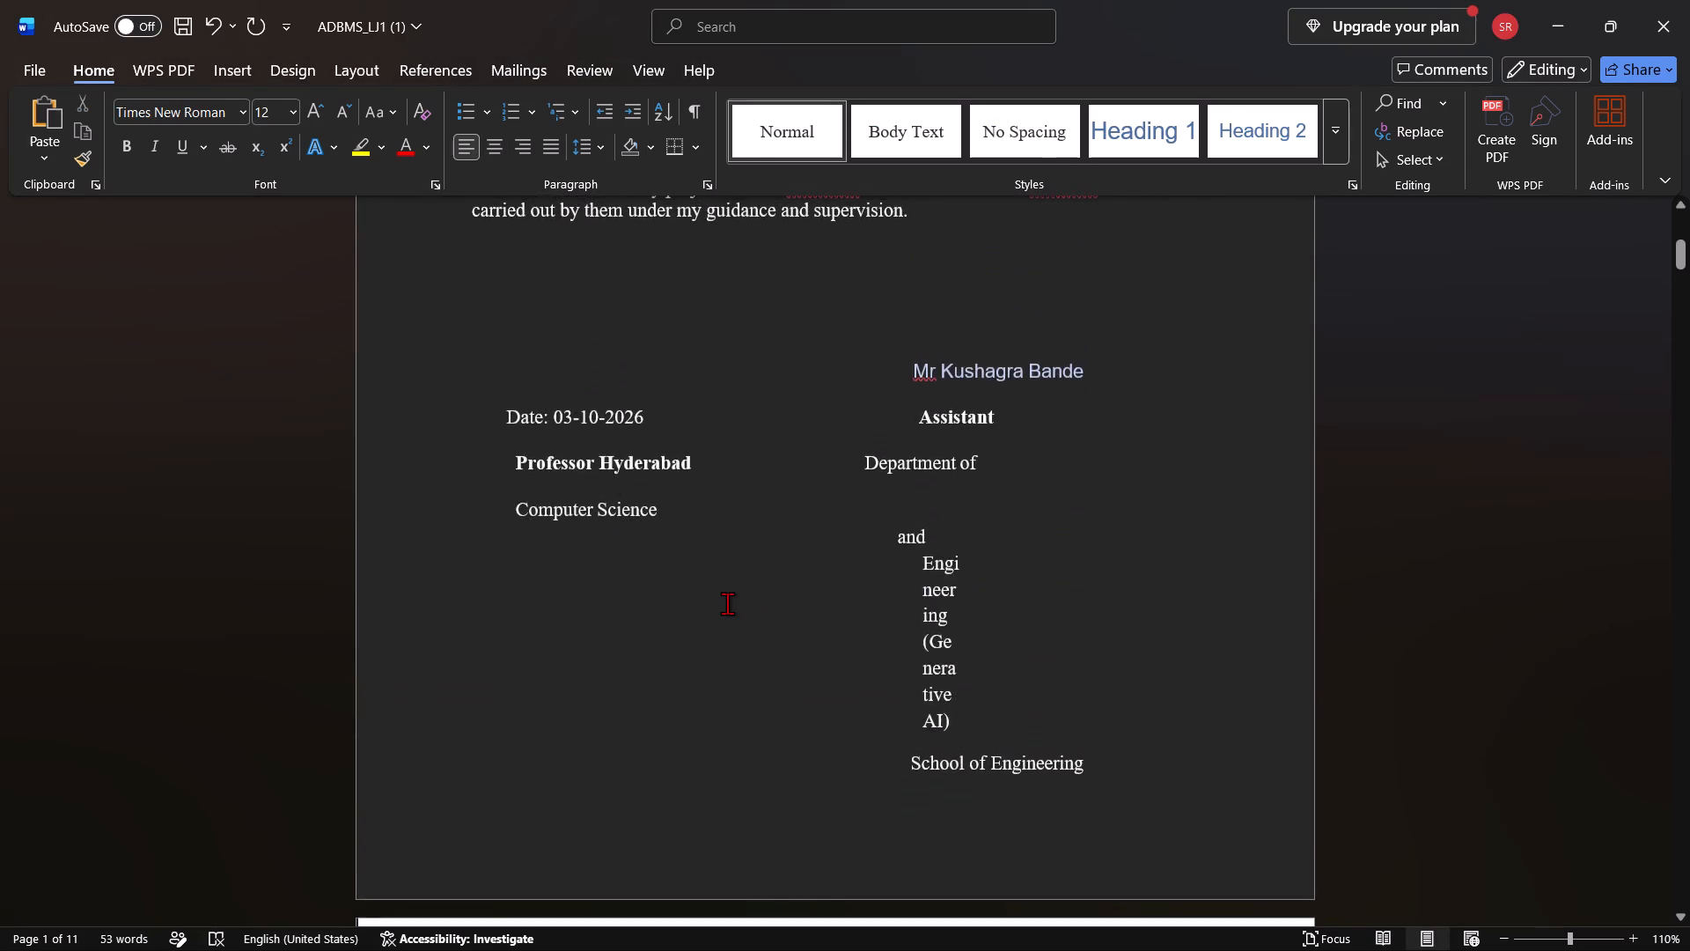
scroll(727, 603, up, 1)
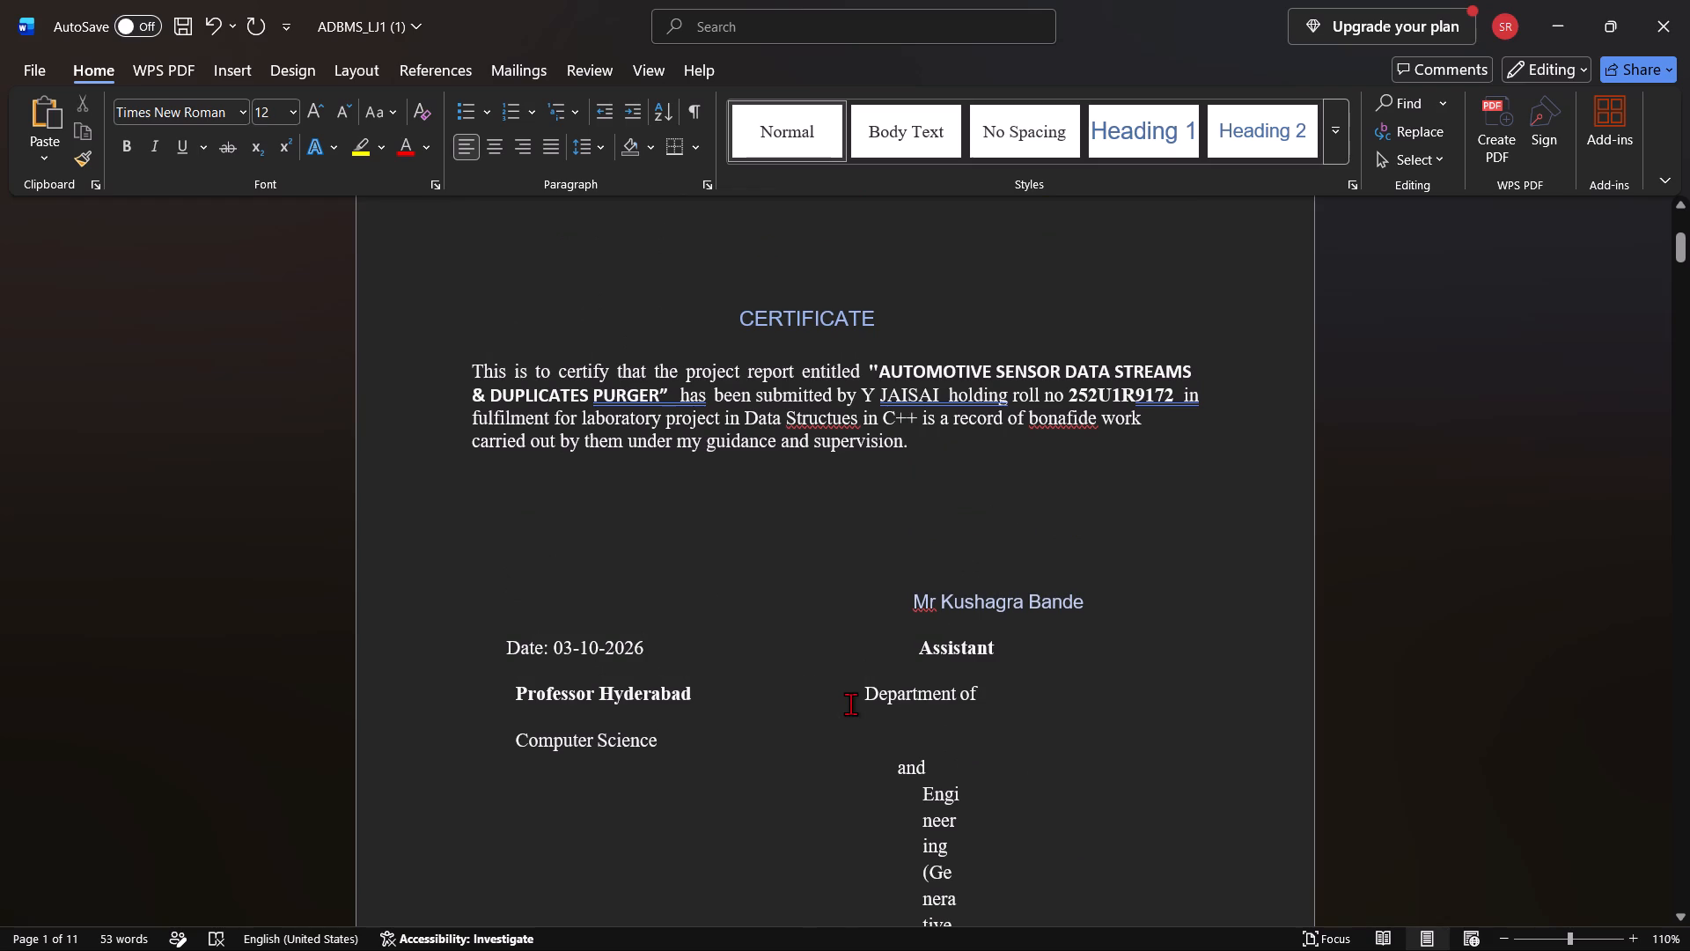
Delete the broken lines below Computer Science in the pasted certificate, from "and Engineering (Generative AI)" through "School of Engineering".
drag(850, 704, 883, 724)
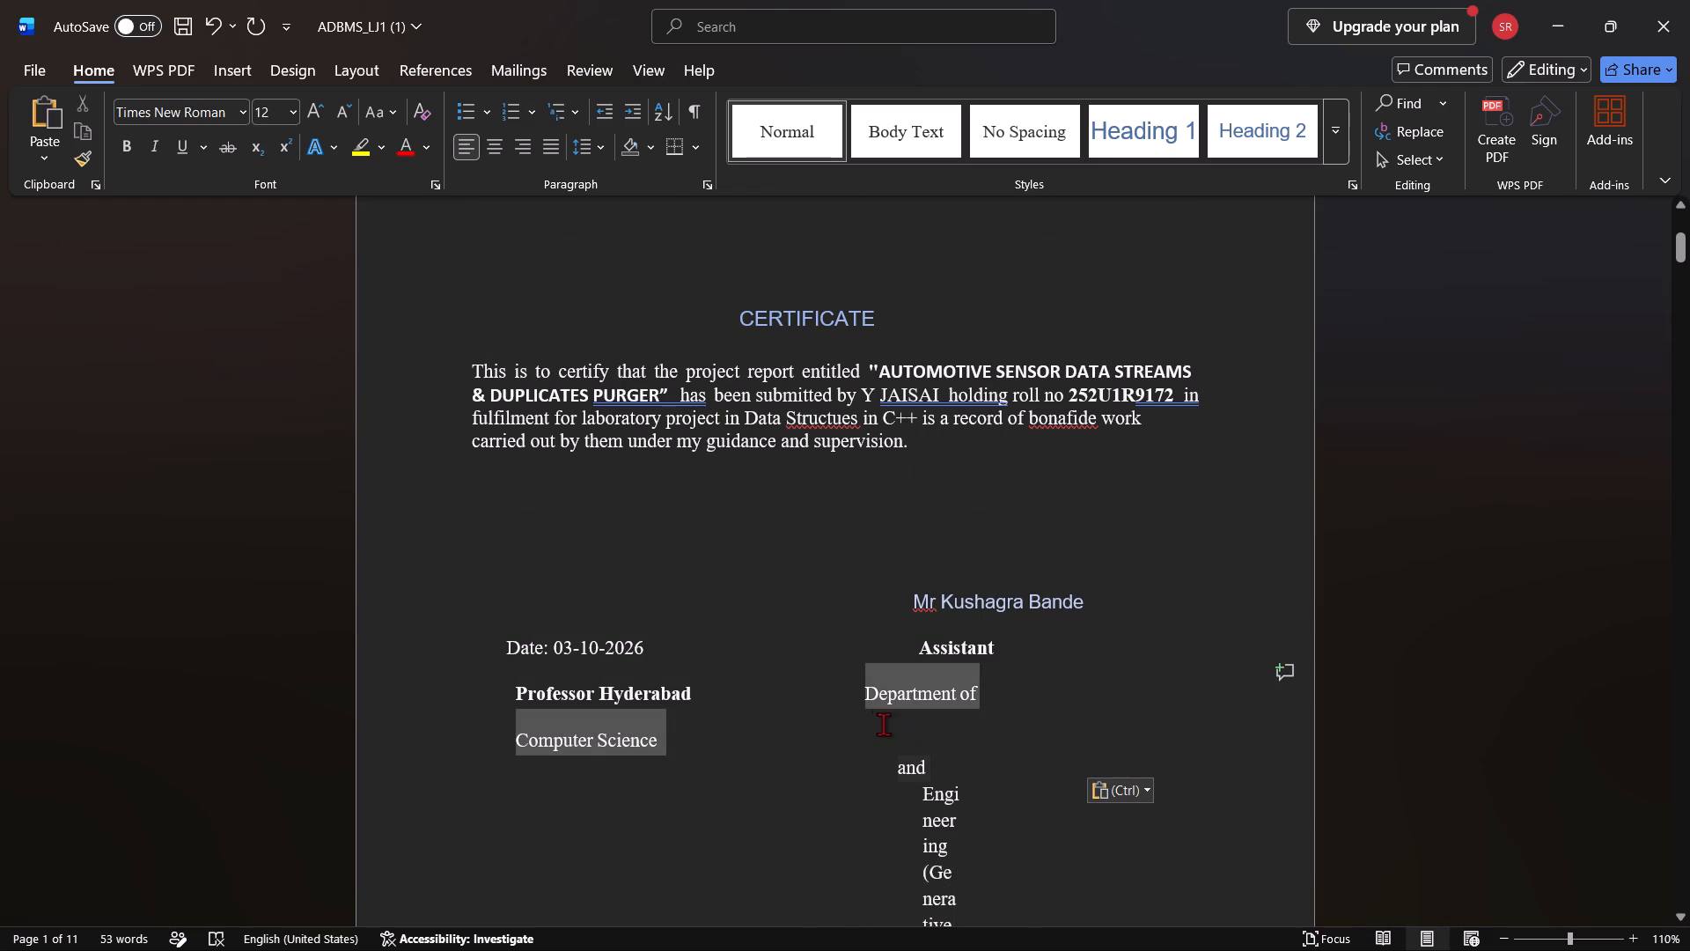
drag(883, 724, 875, 715)
scroll(875, 715, down, 1)
click(891, 668)
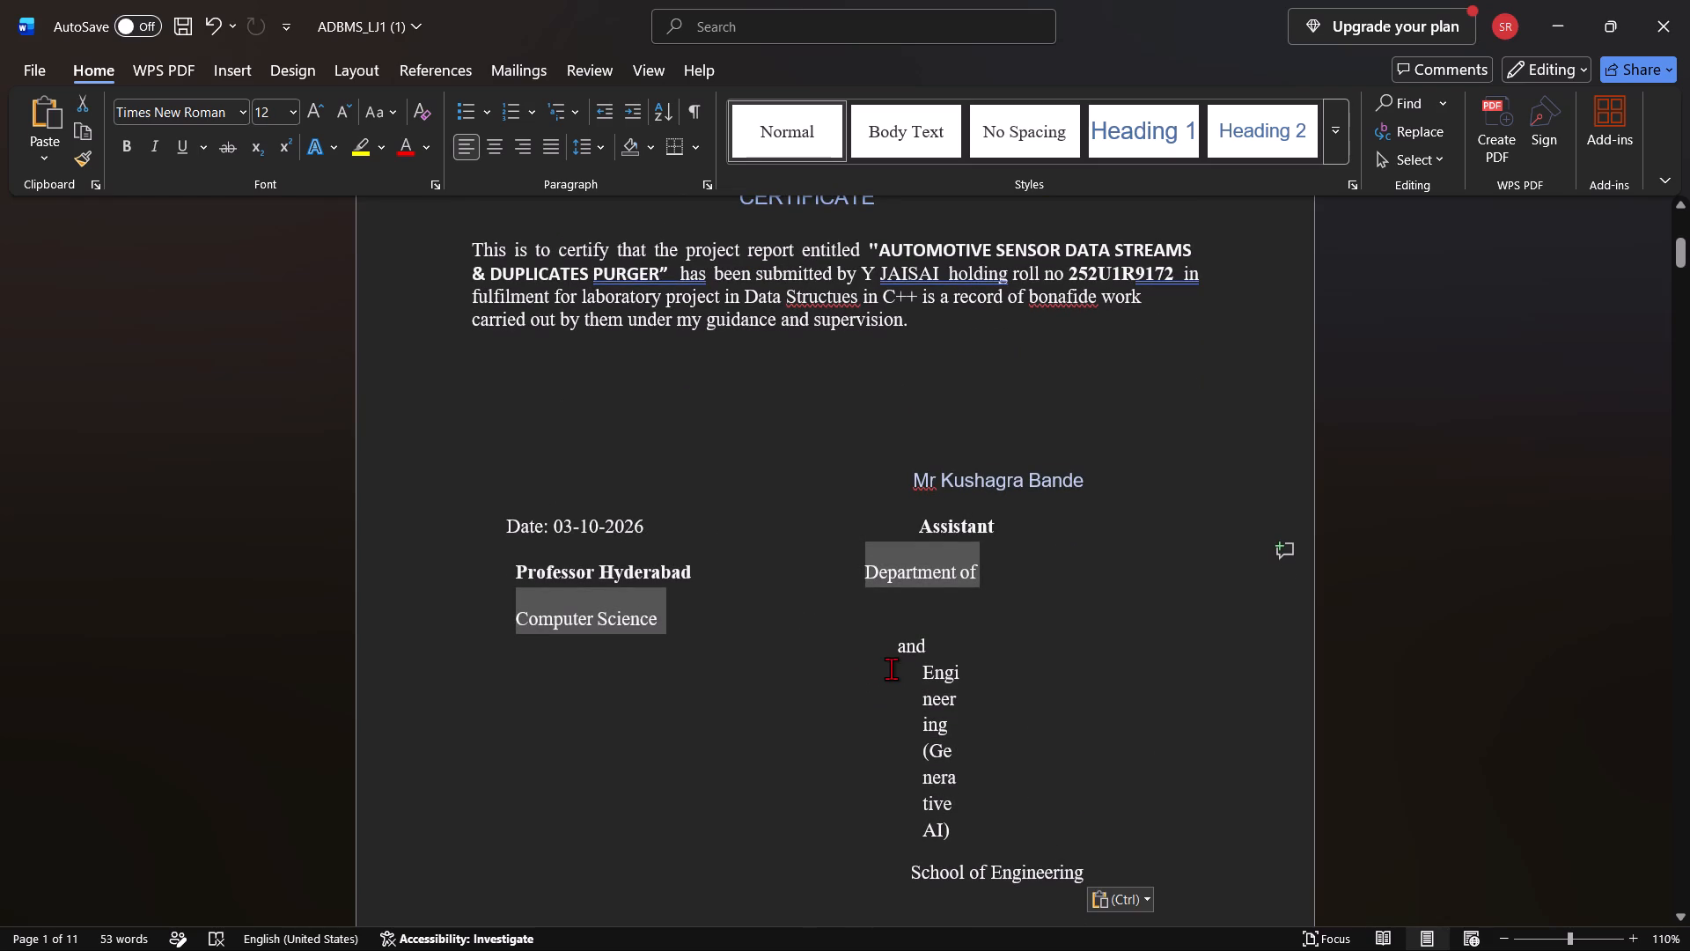
click(891, 668)
drag(896, 650, 996, 719)
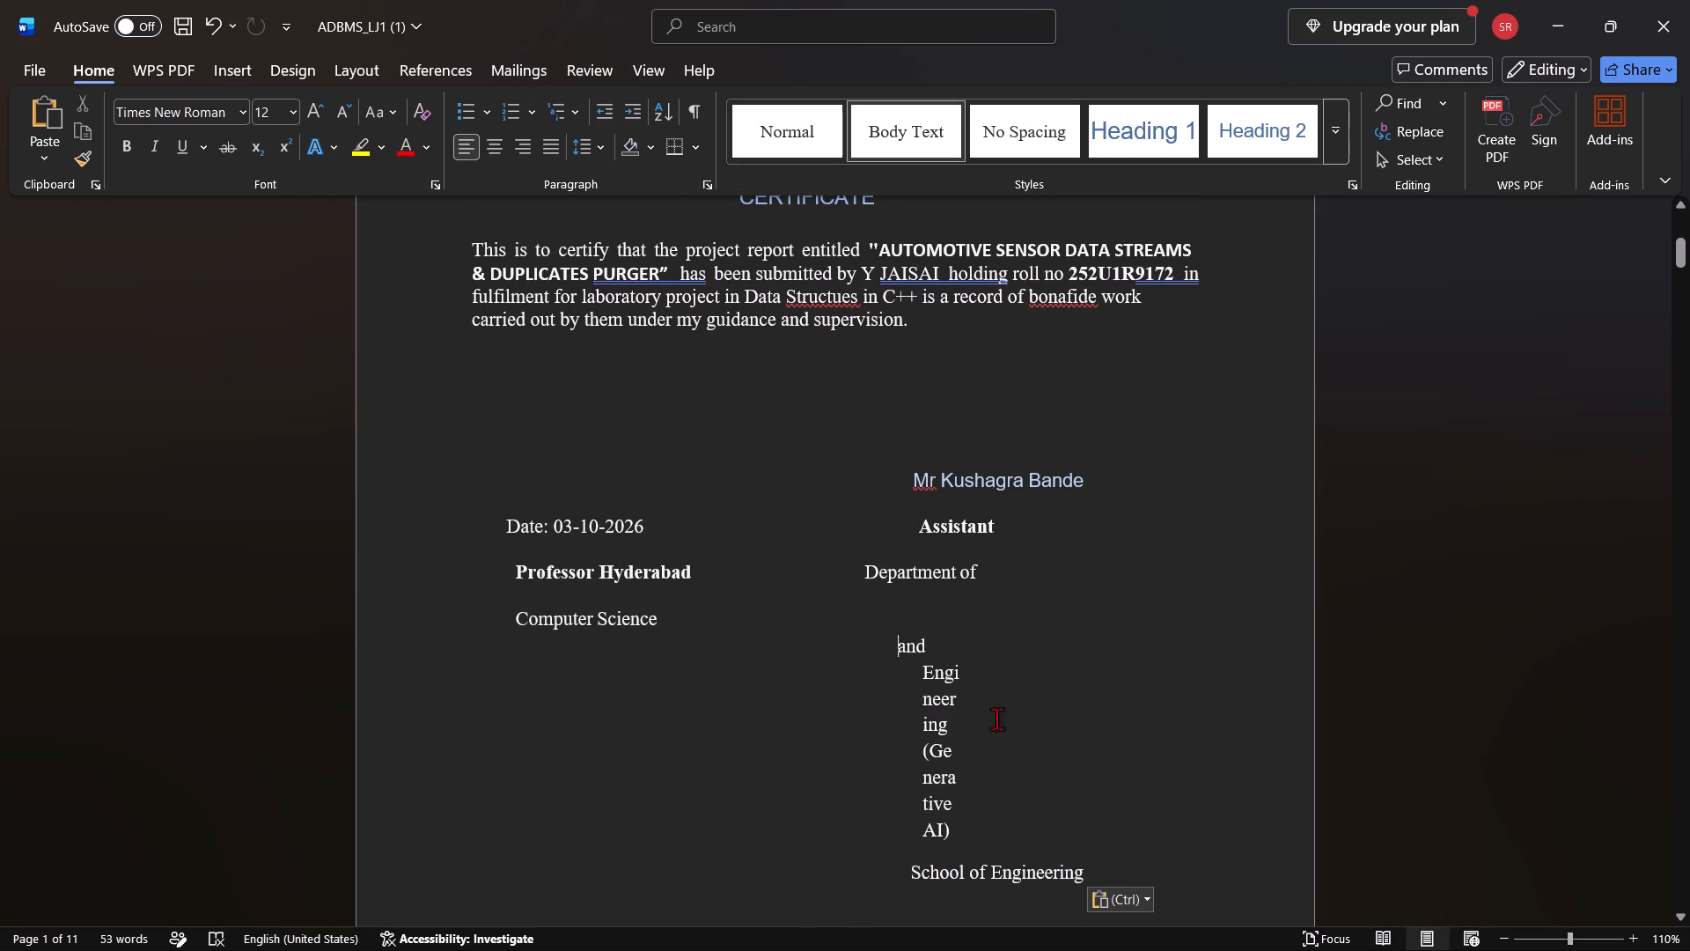
drag(996, 719, 1154, 887)
key(BackSpace)
Switch to C++_Project_Report and copy its cover page content from Bachelor of Technology through (2025-26), including the Aurora logo.
scroll(1154, 887, down, 1)
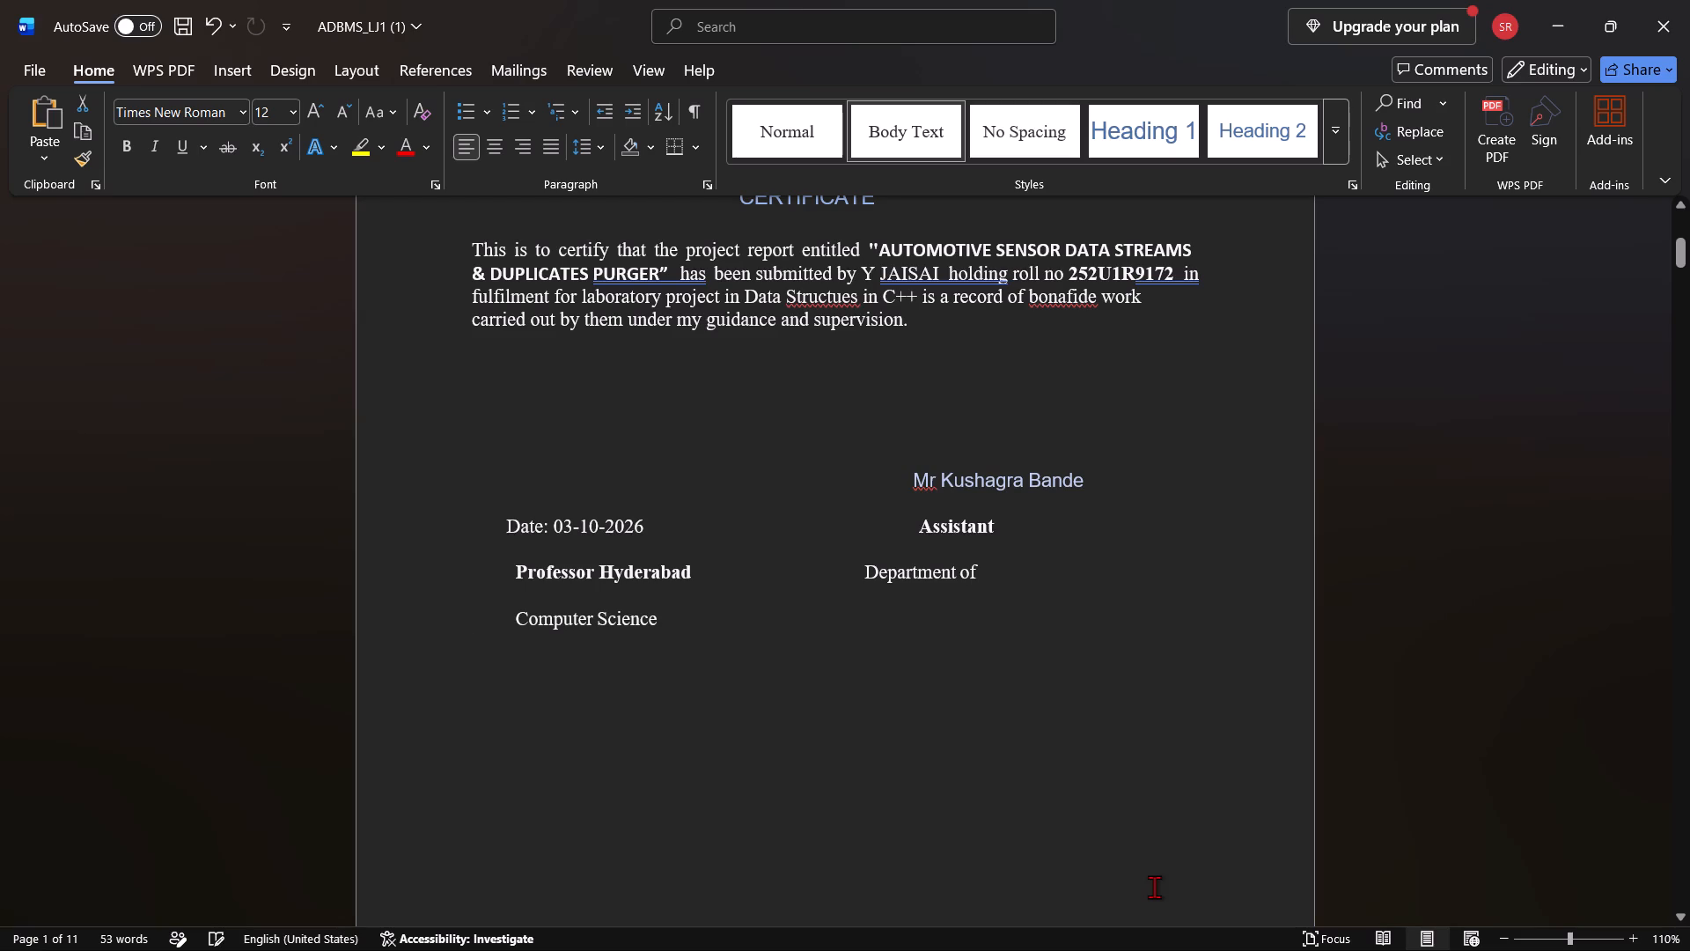
scroll(1154, 887, down, 2)
scroll(1154, 887, up, 5)
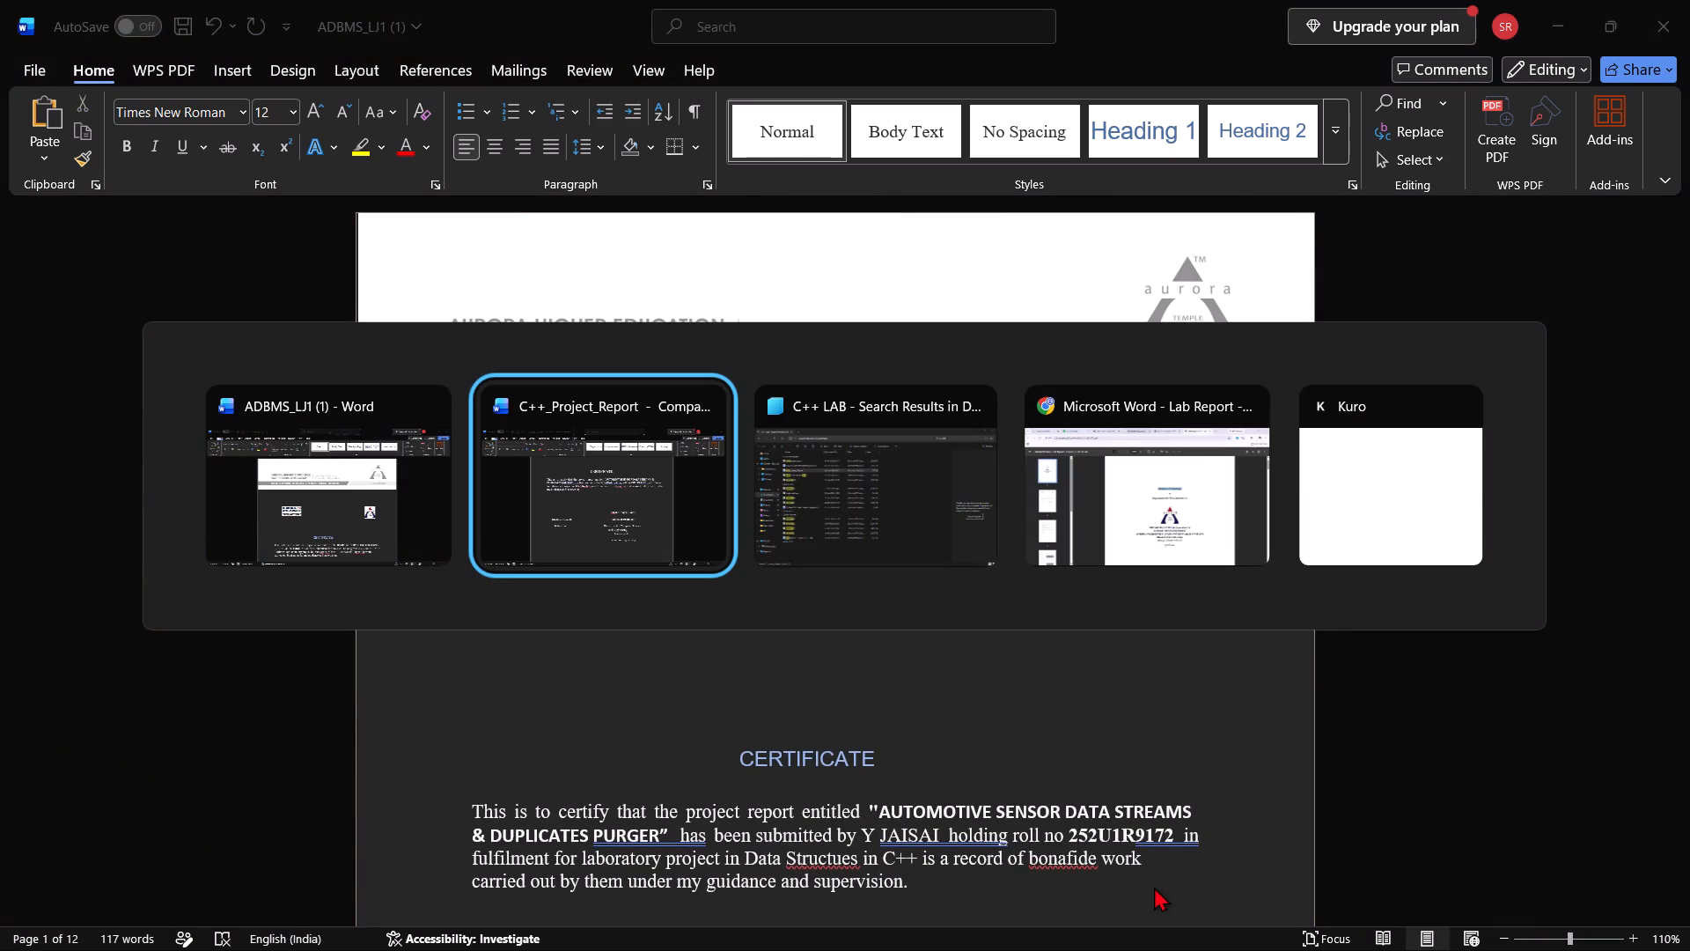
scroll(834, 593, up, 19)
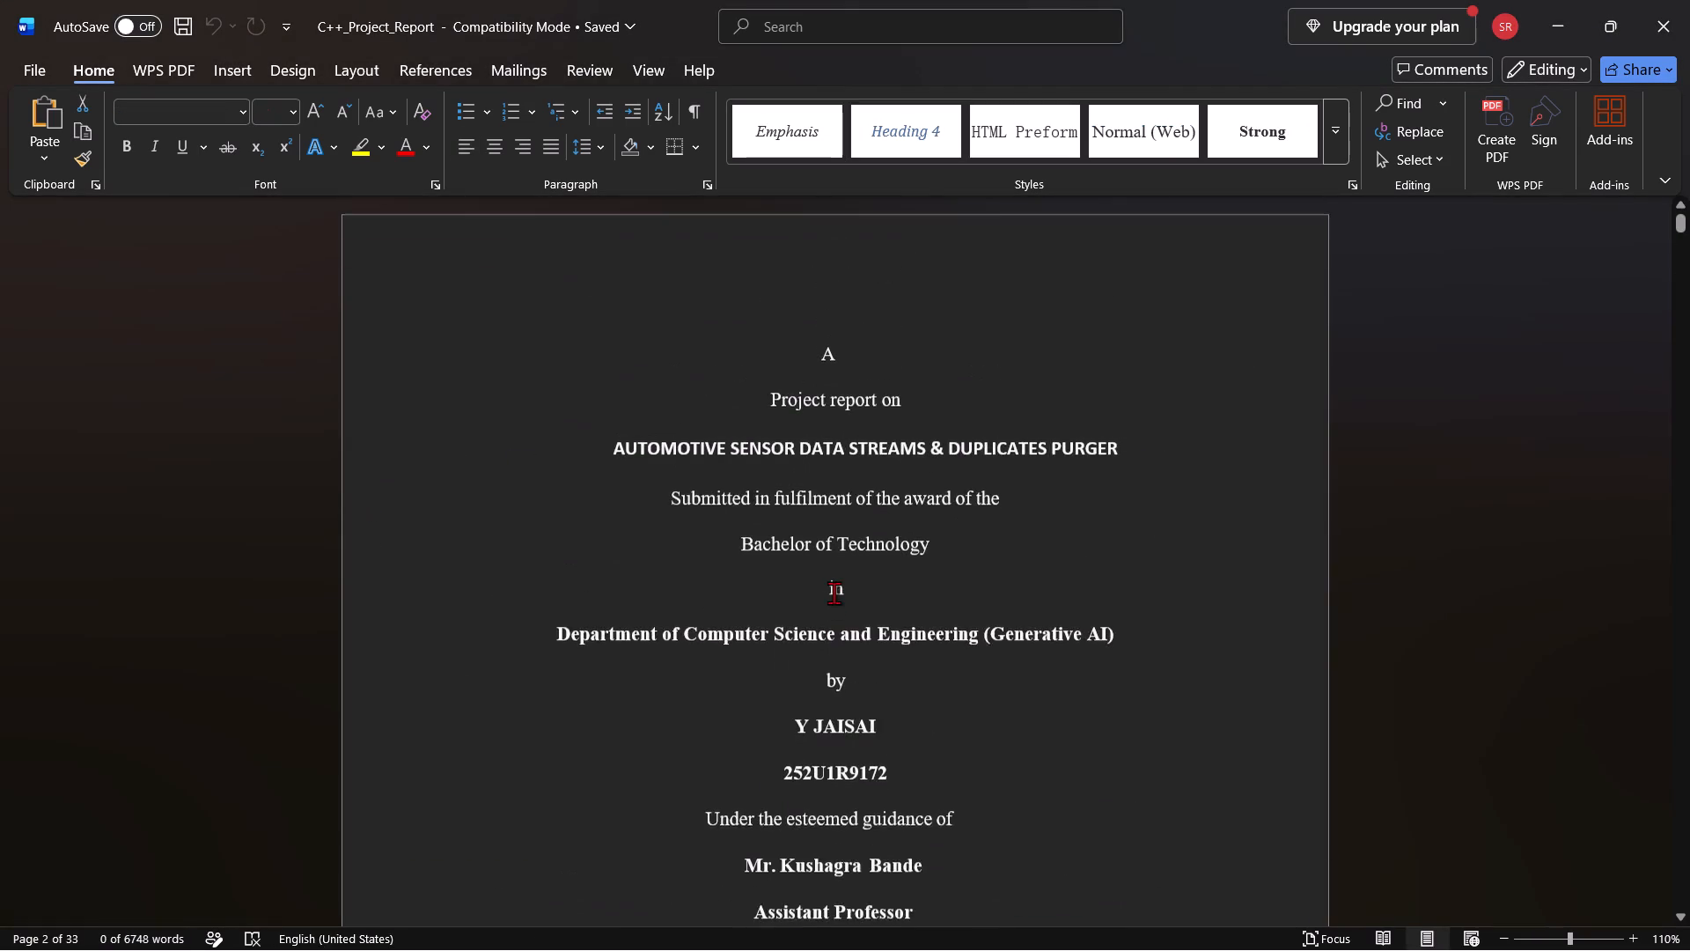
scroll(834, 593, down, 2)
click(834, 593)
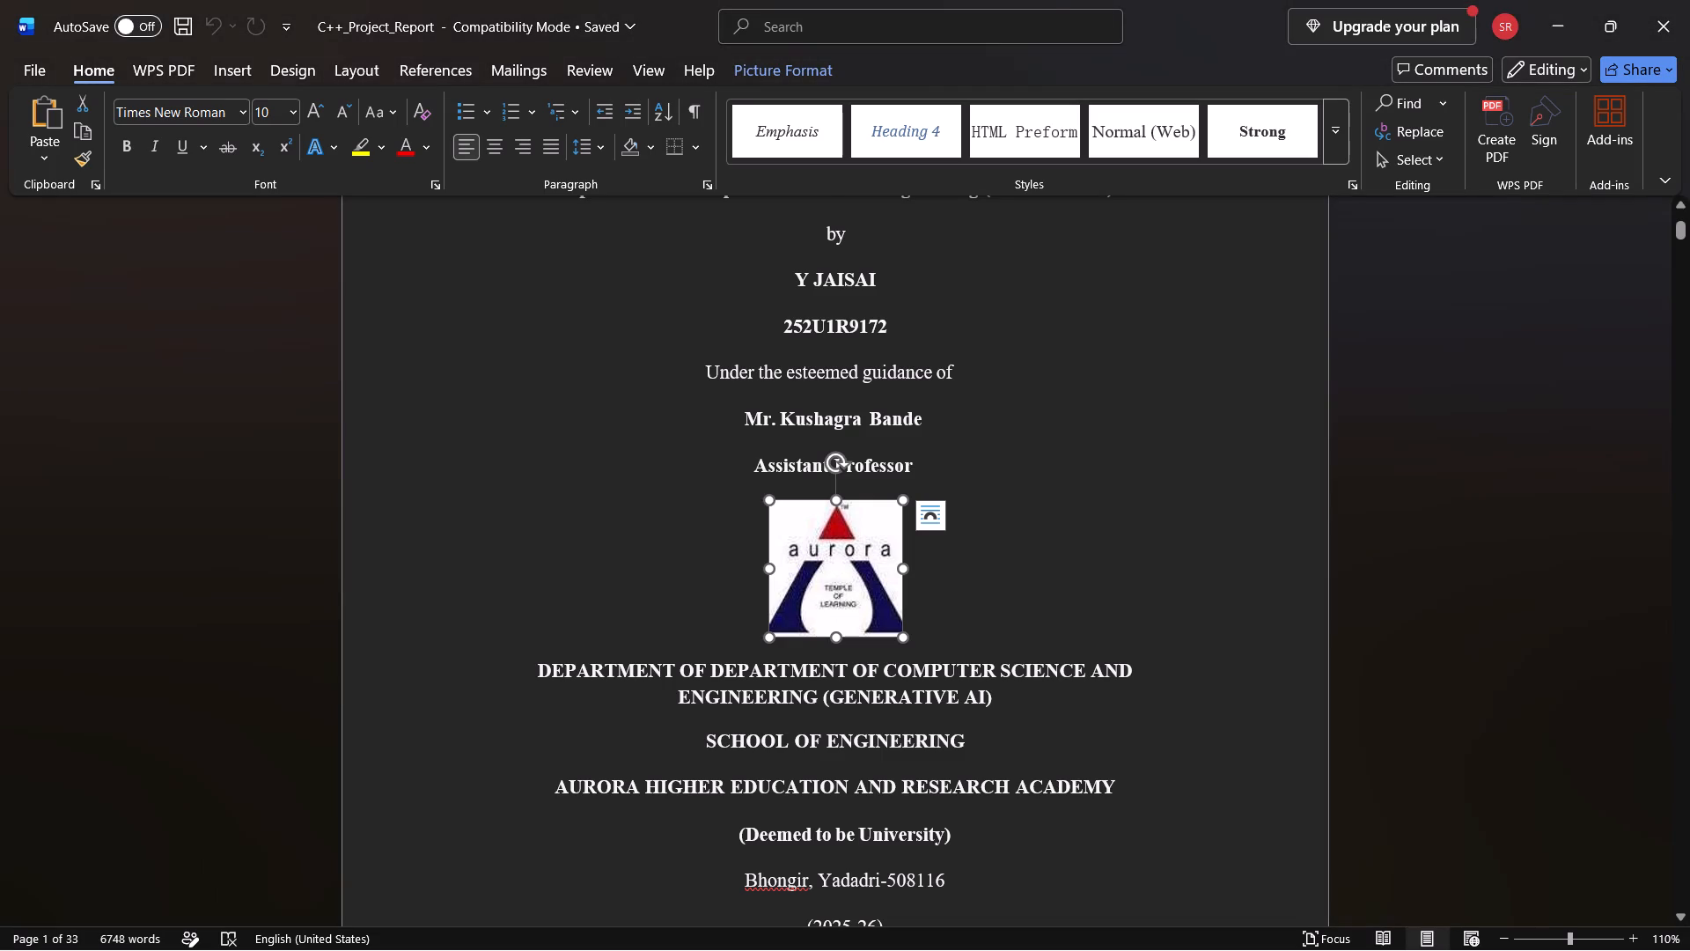
scroll(744, 455, up, 1)
scroll(744, 455, down, 1)
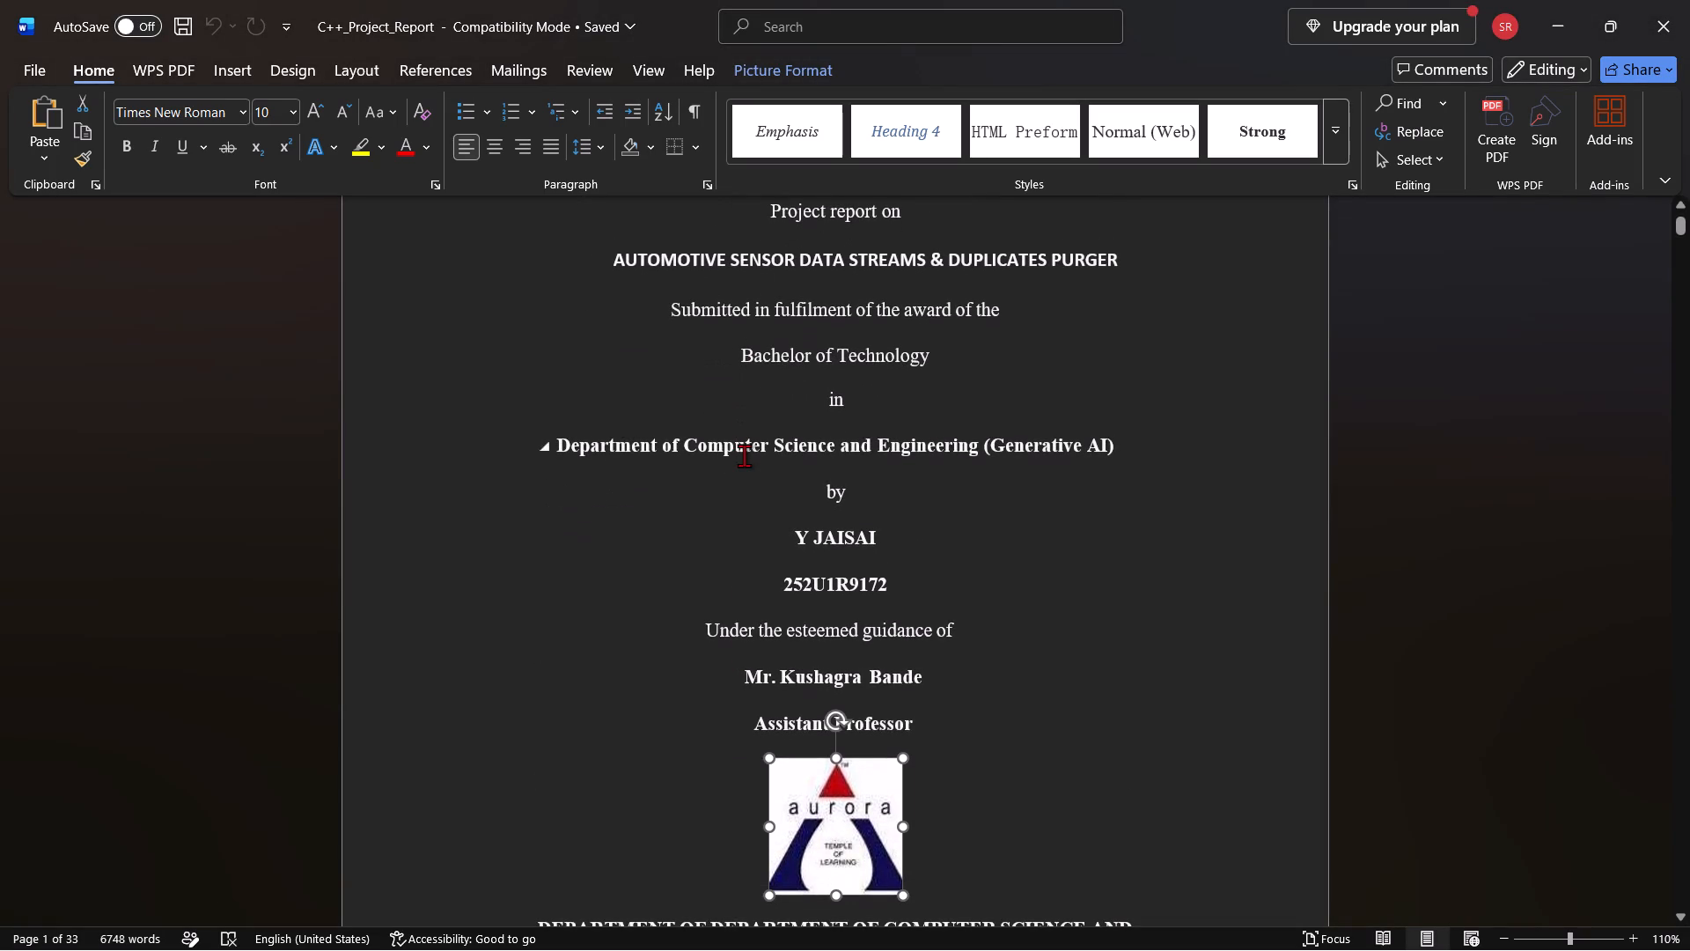
scroll(753, 391, up, 1)
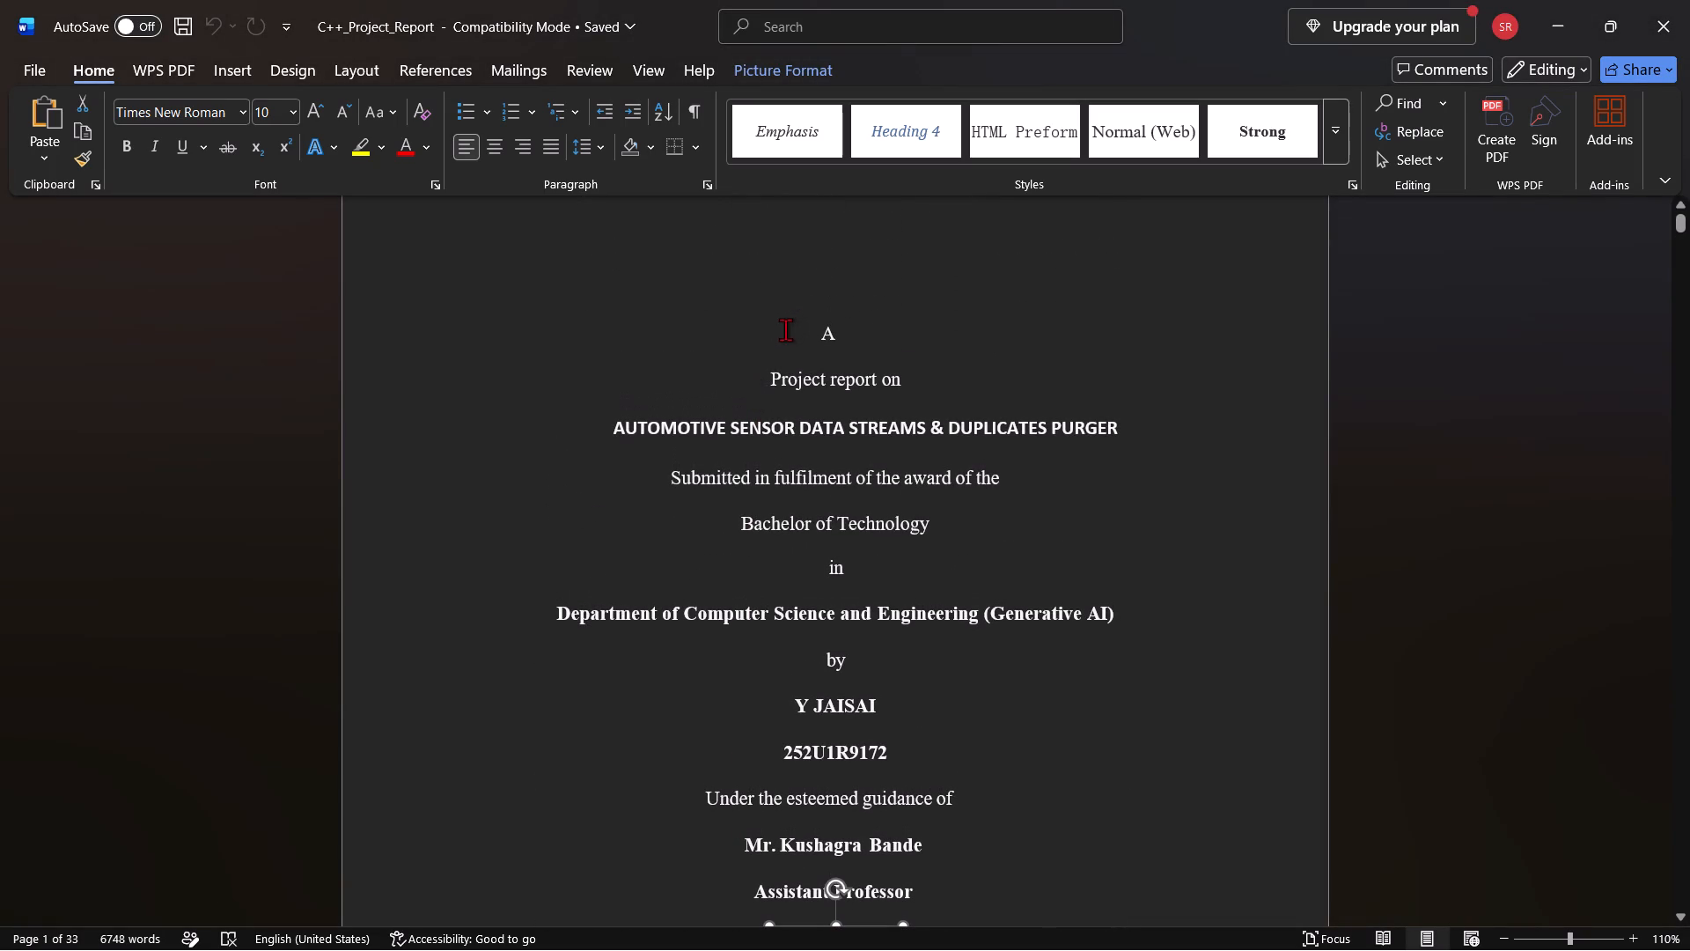
scroll(781, 334, down, 2)
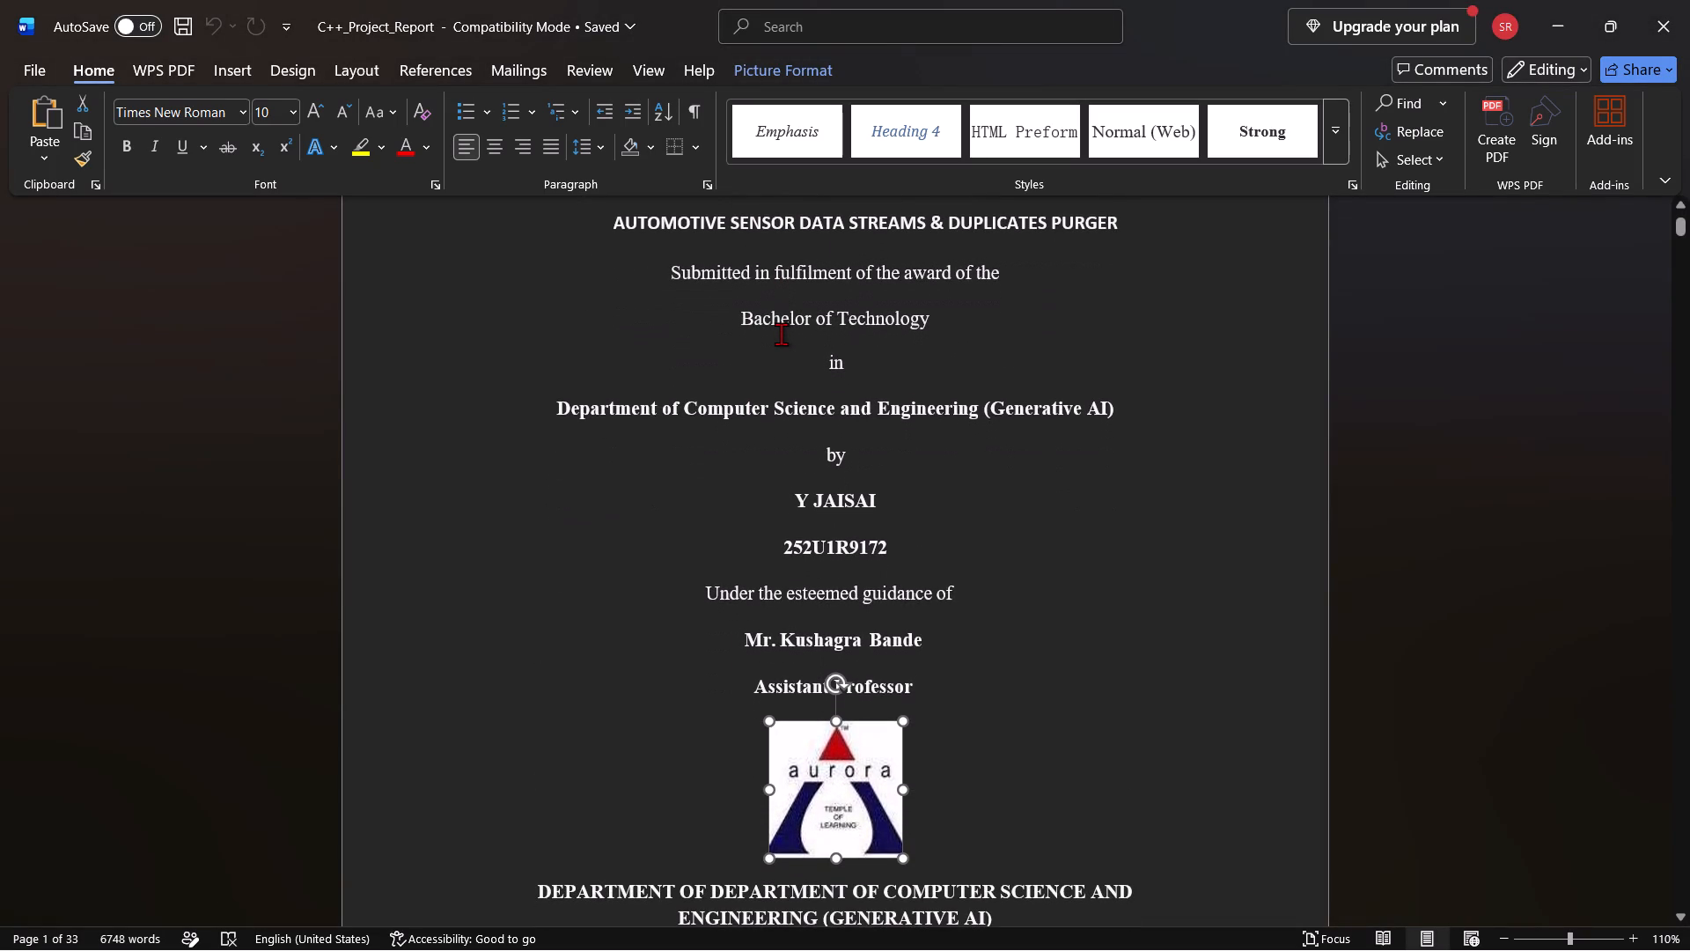
scroll(781, 334, down, 1)
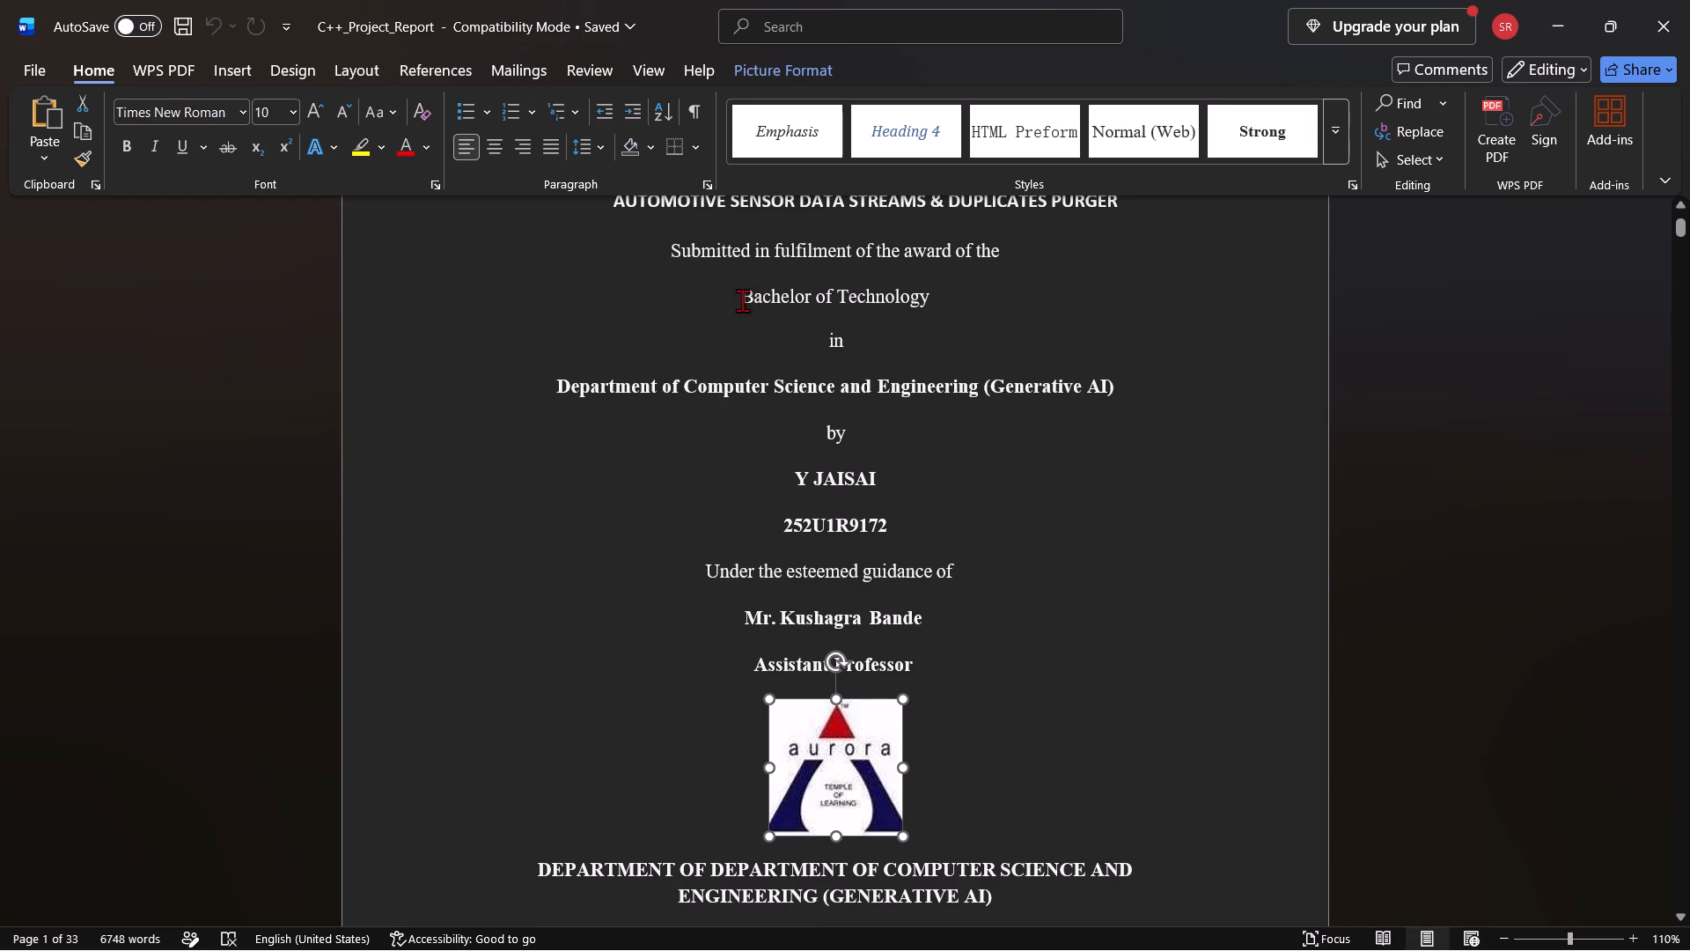
drag(742, 300, 924, 835)
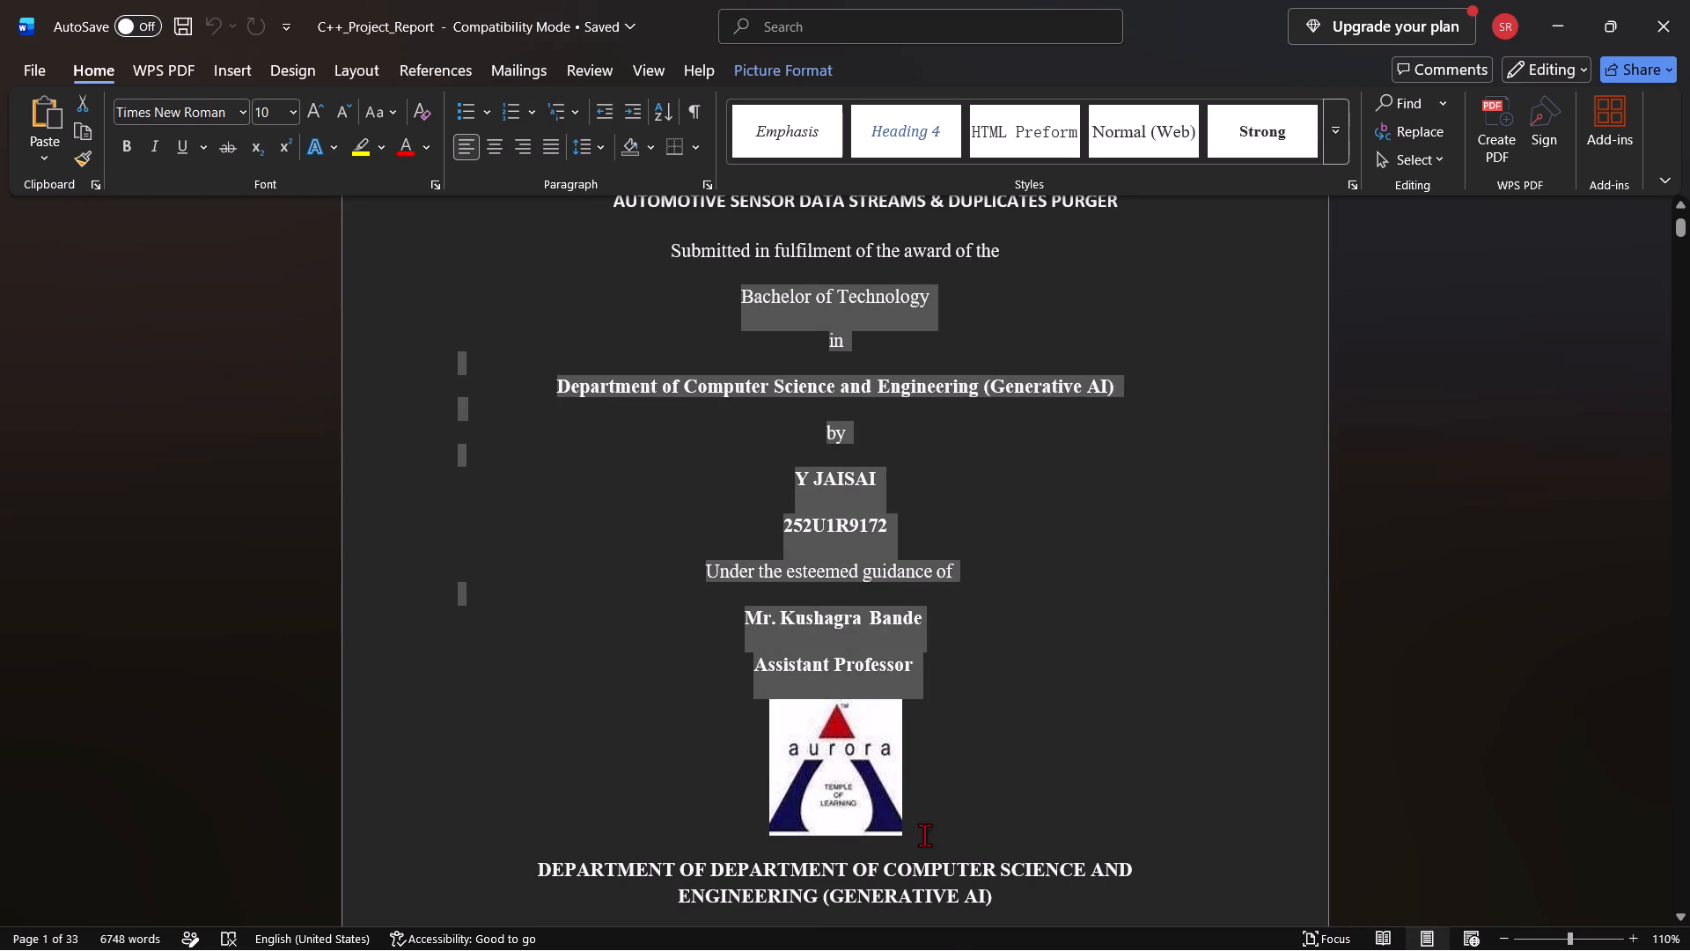
drag(924, 835, 924, 666)
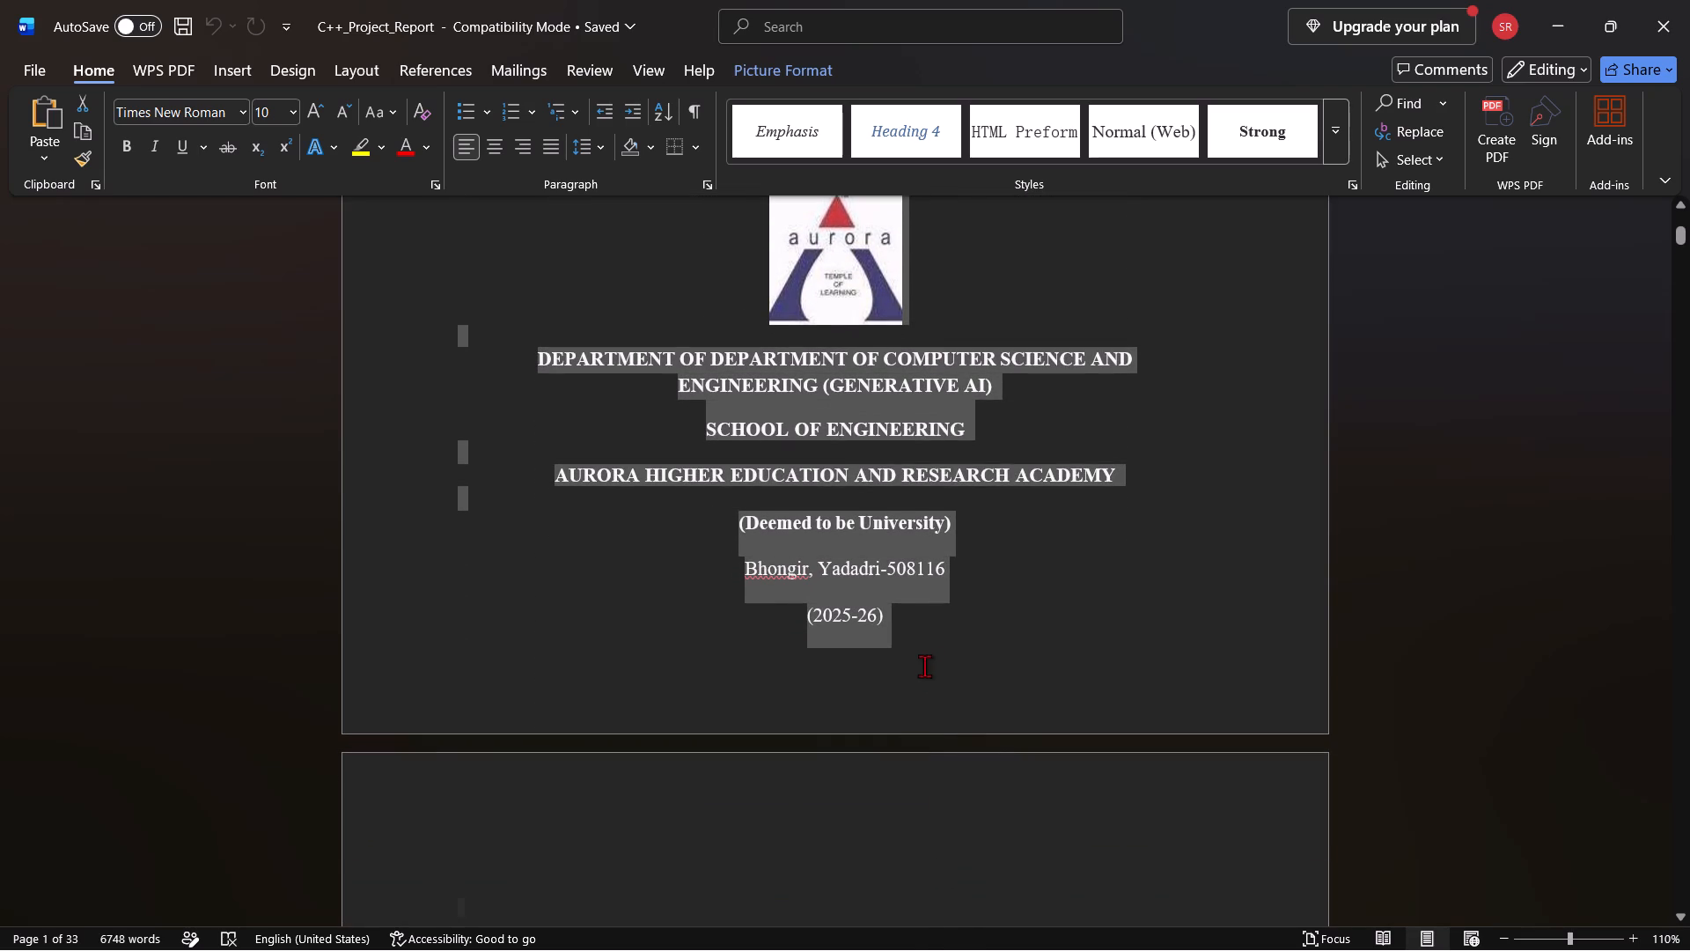
drag(924, 666, 918, 647)
key(ctrl+c)
key(ctrl+c)
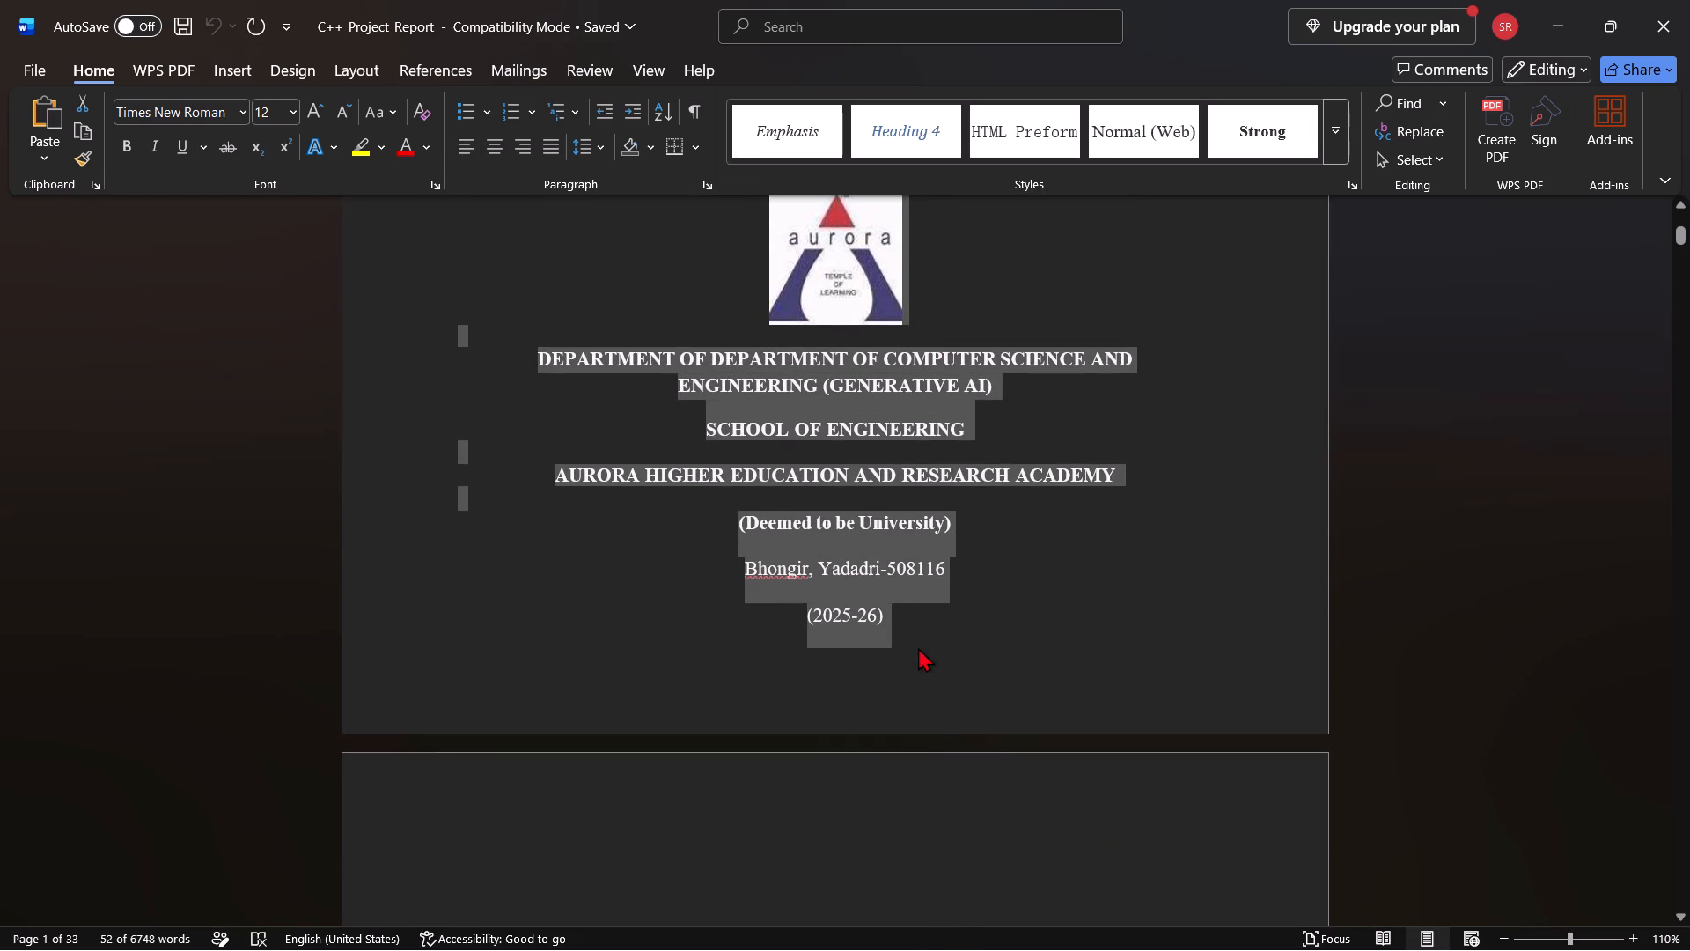
Return to ADBMS_LJ1 (1) and insert empty lines above the certificate logos until the certificate moves to the second page.
scroll(918, 647, up, 1)
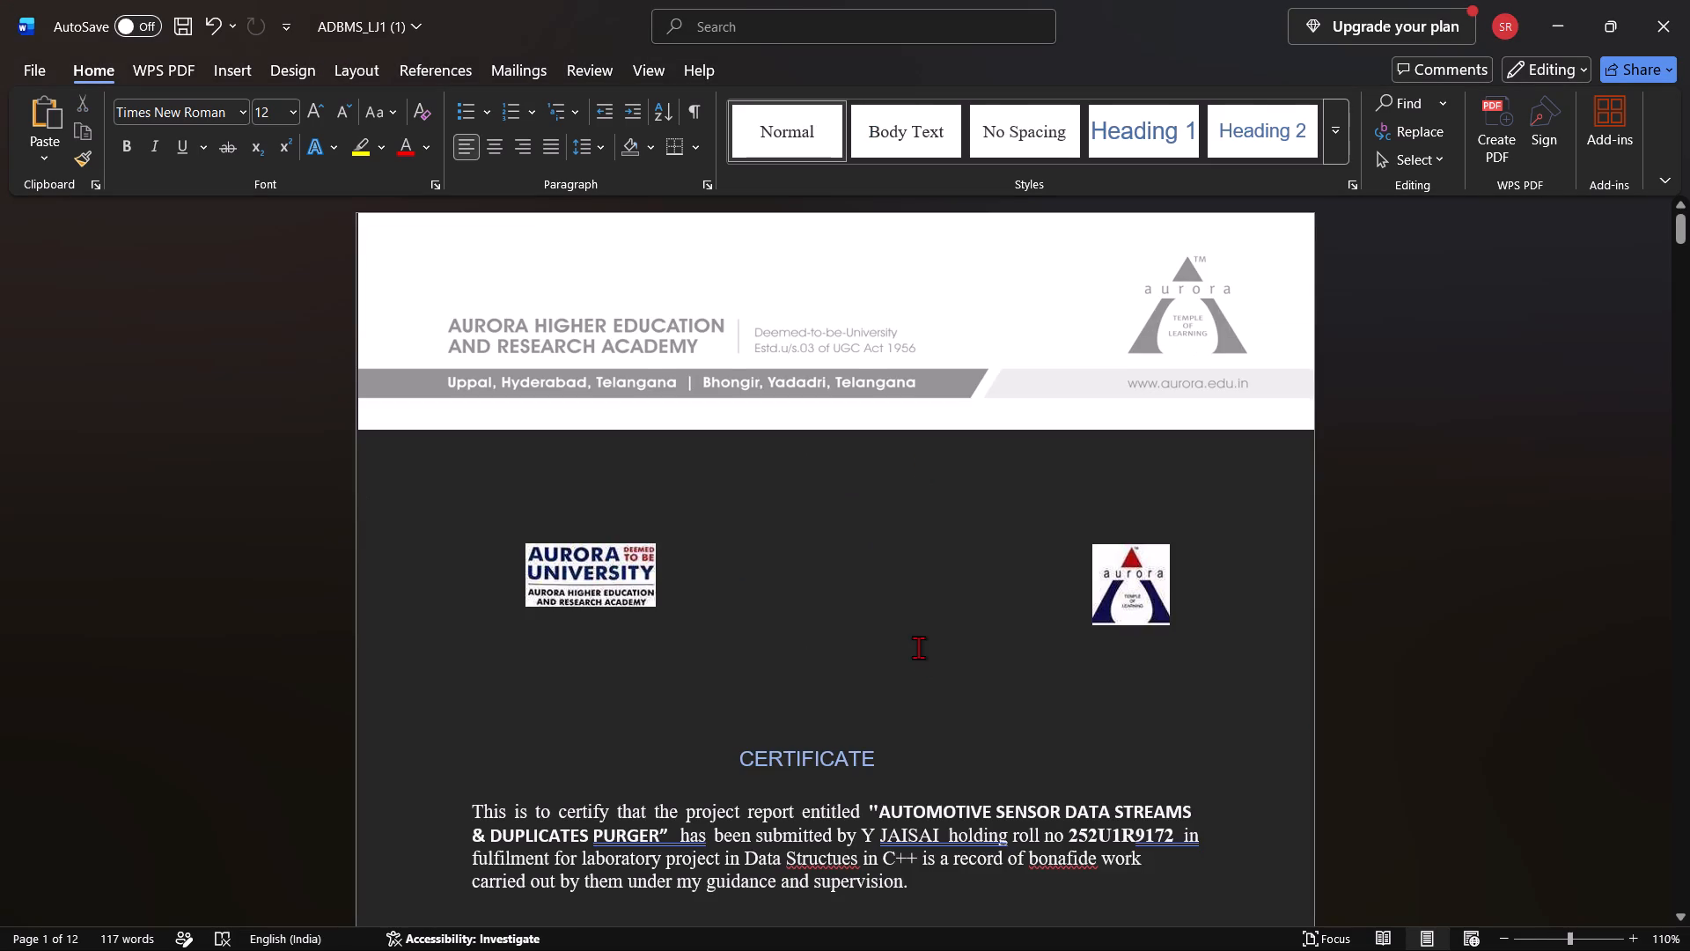
scroll(918, 647, up, 1)
click(649, 485)
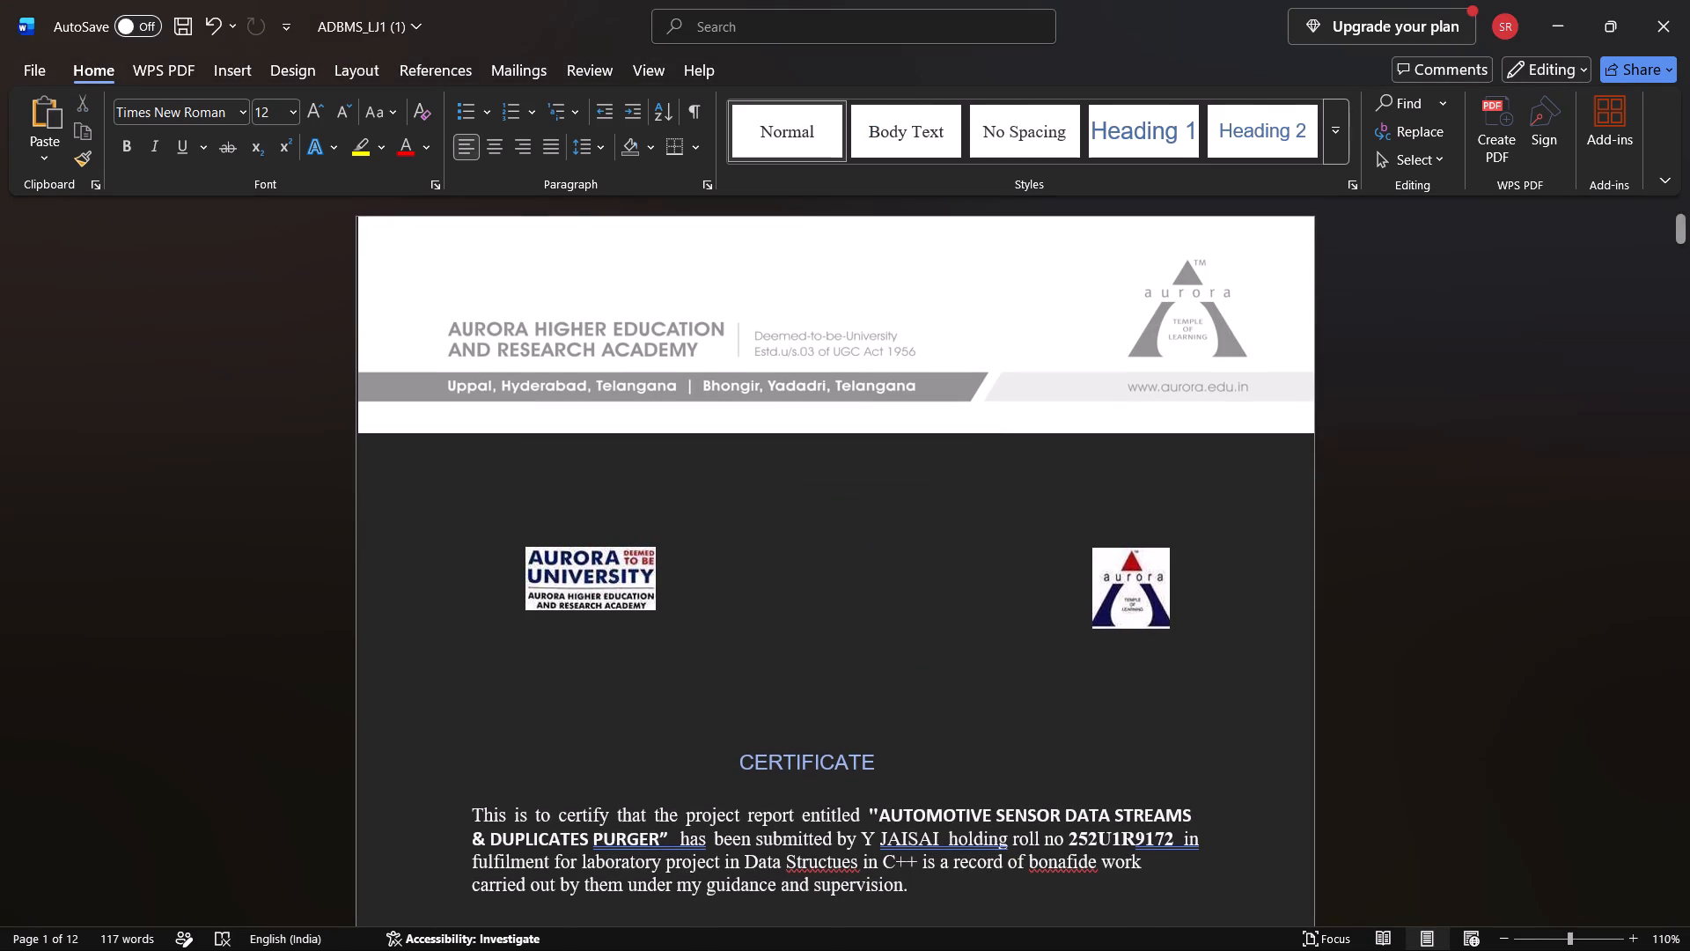
key(Return)
key(Return)
key(Return)
key(Return)
key(Return)
key(Return)
key(Return)
key(Return)
key(Return)
key(Return)
key(Return)
key(Return)
key(Return)
key(Return)
key(Return)
key(Return)
key(Return)
key(Return)
key(Return)
key(Return)
key(Return)
scroll(649, 485, down, 2)
key(Return)
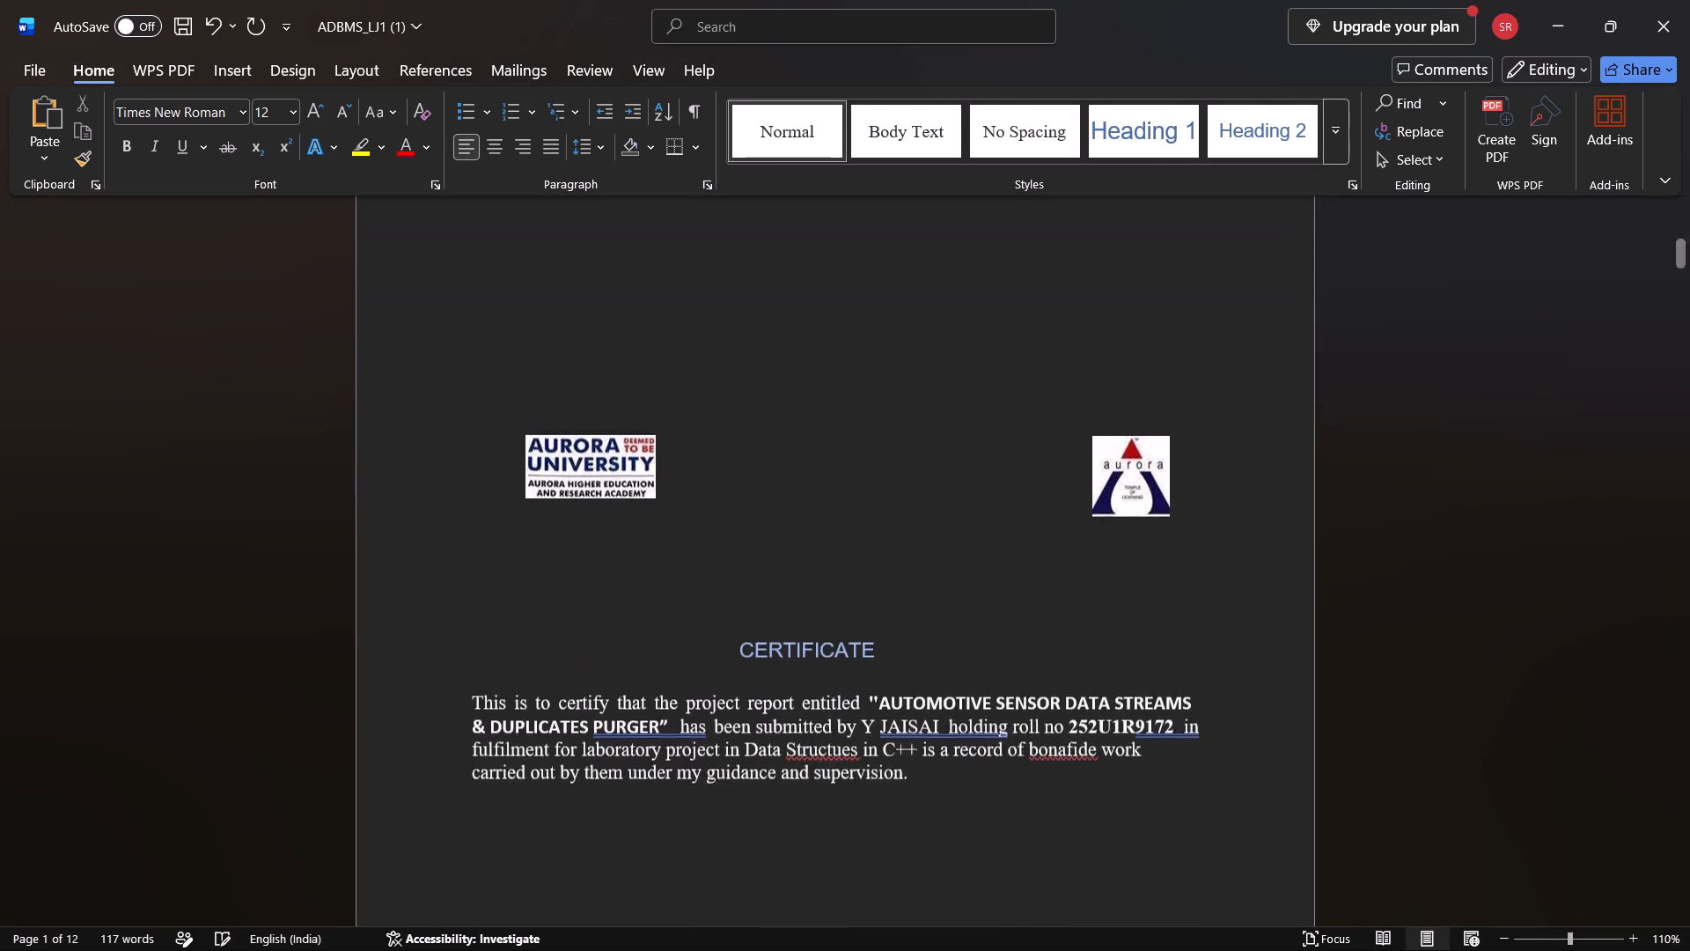
scroll(649, 485, down, 1)
key(Return)
key(Return)
key(Return)
key(Return)
key(Return)
key(Return)
key(Return)
scroll(649, 485, down, 1)
key(Return)
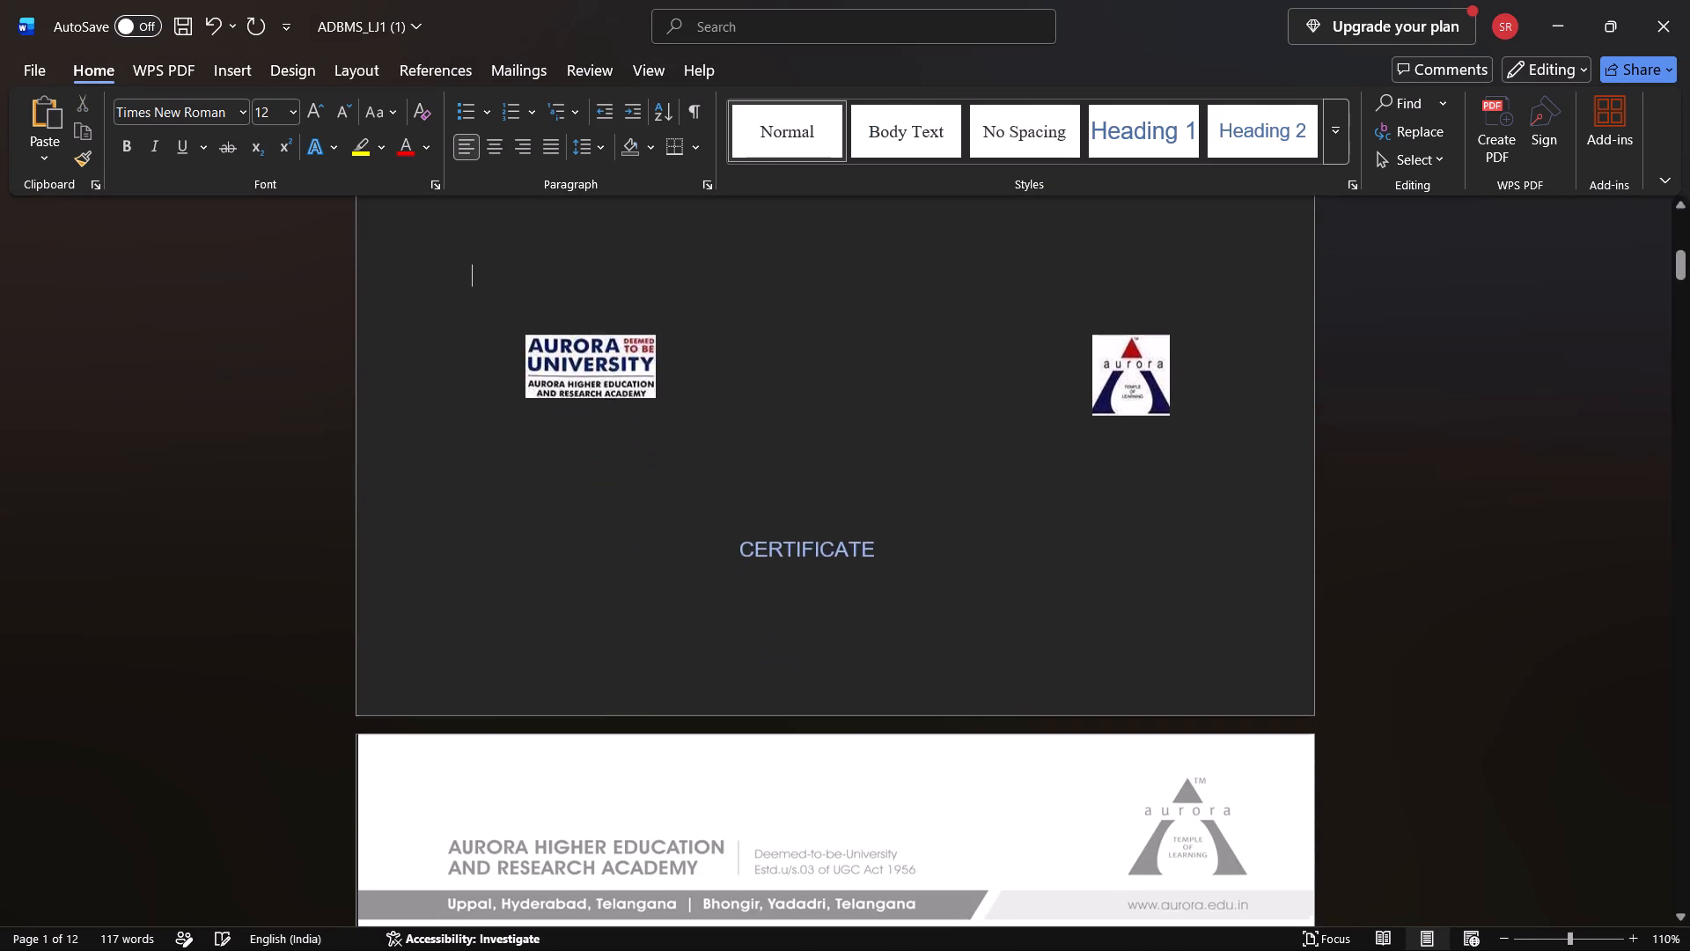
key(Return)
key(Return)
key(Return)
key(Return)
key(Return)
key(Return)
key(Return)
key(Return)
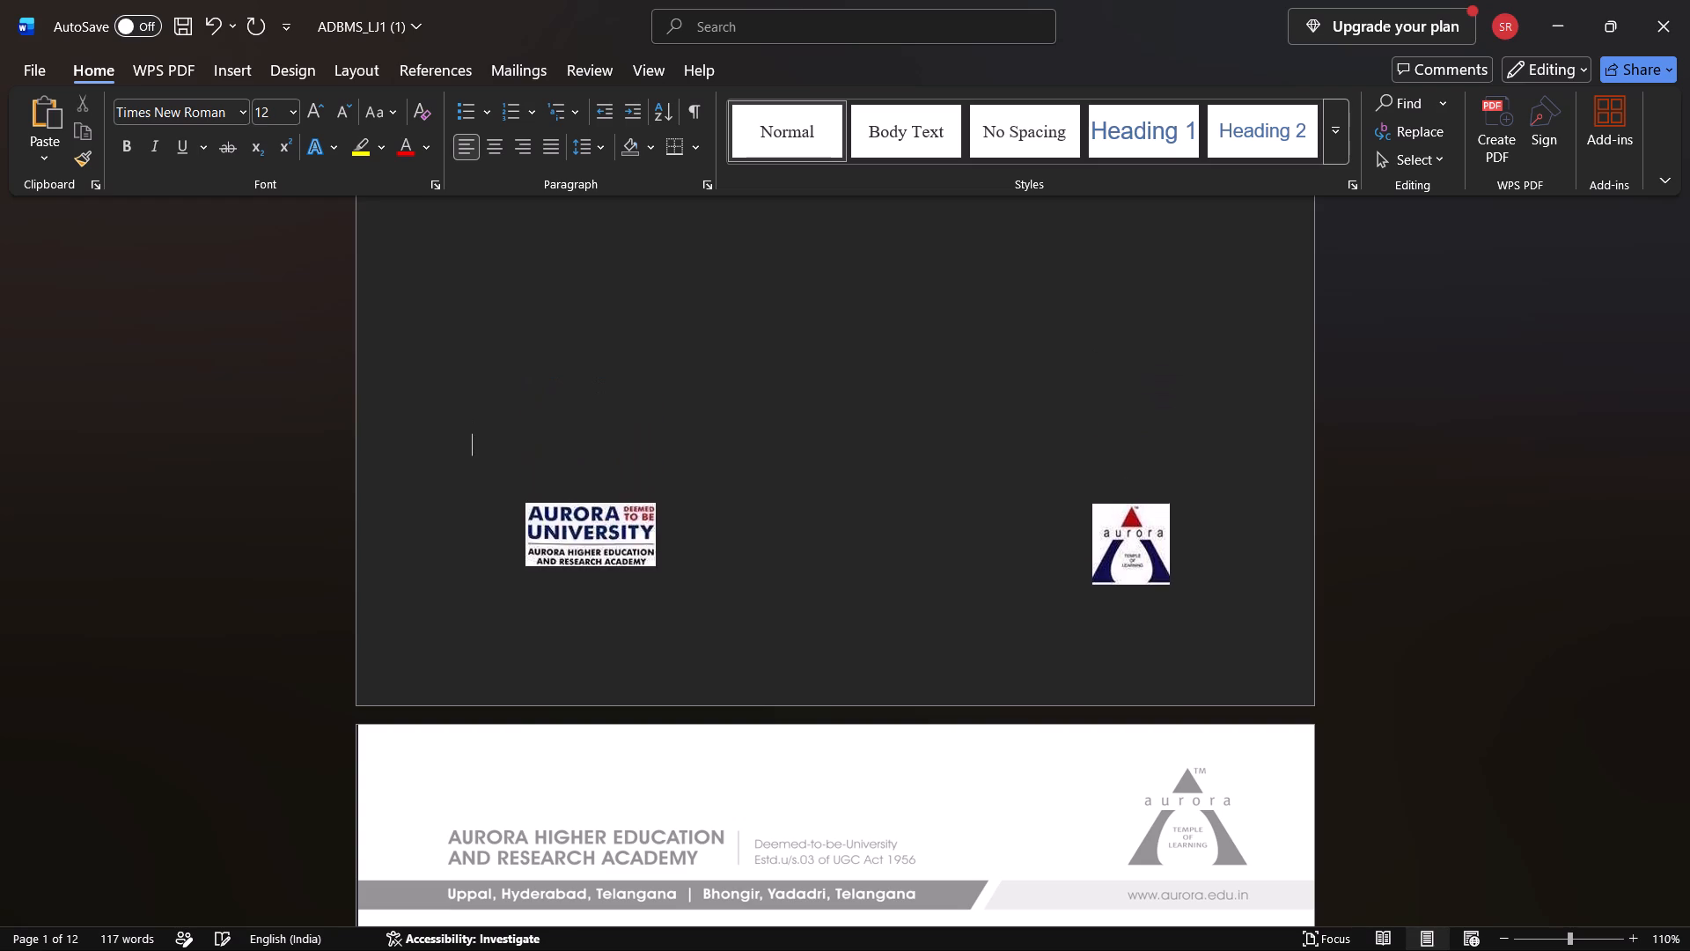
key(Return)
scroll(649, 485, down, 1)
key(Return)
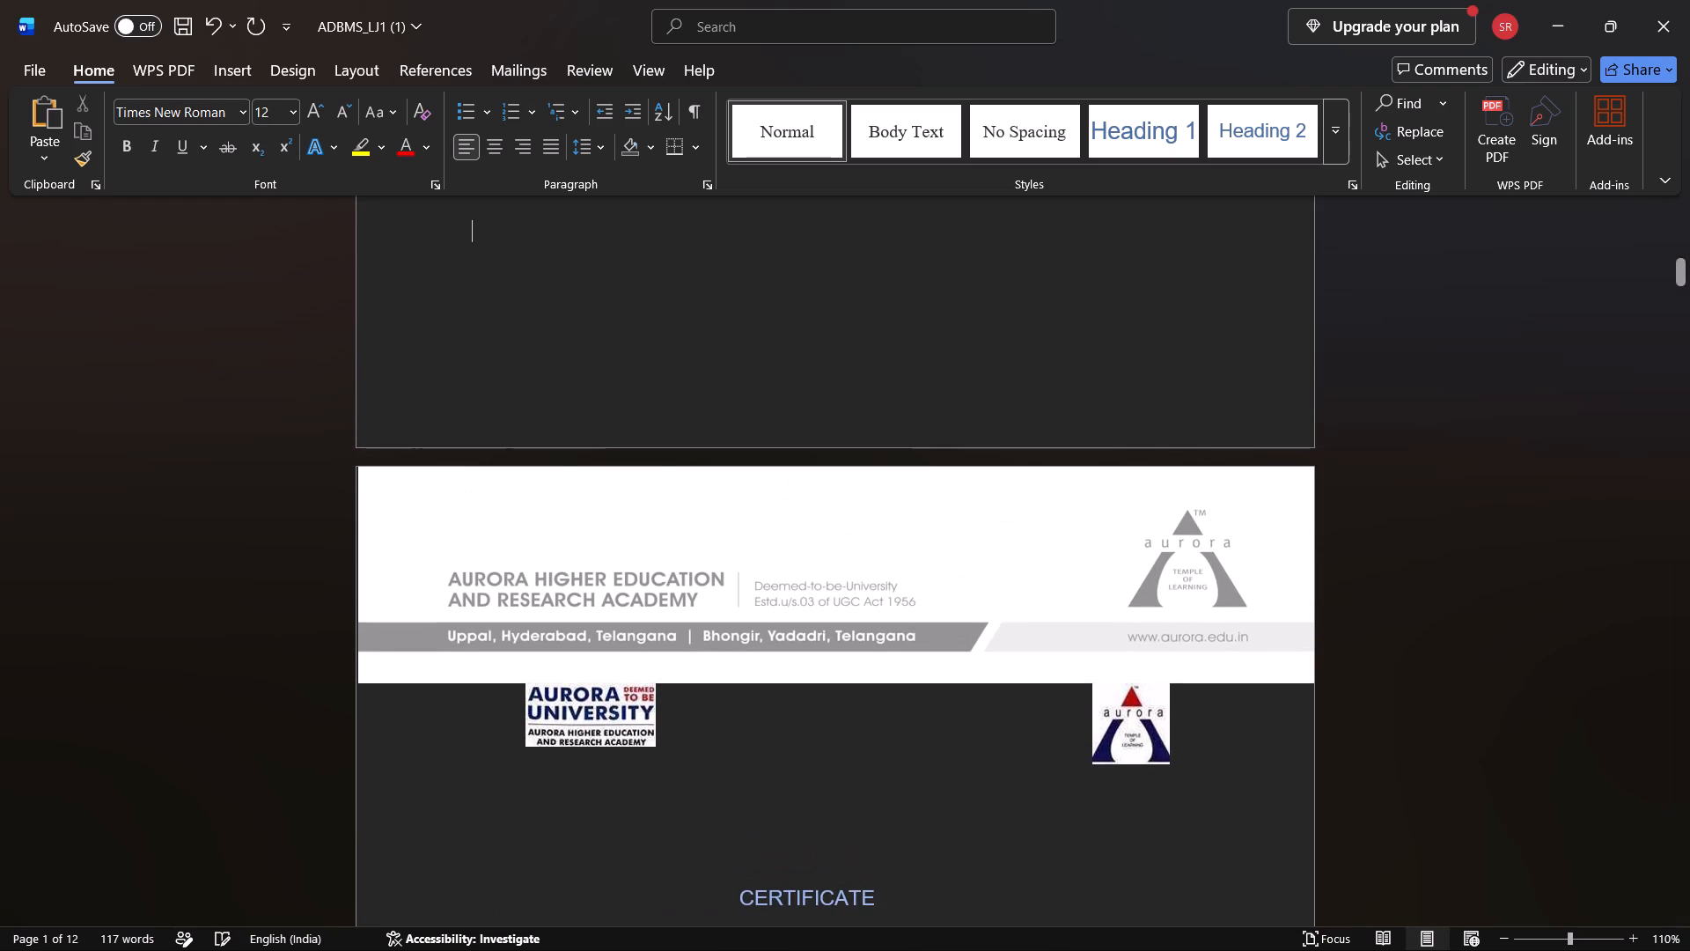
Insert several more empty lines above the certificate logos to lower the certificate on the second page.
key(Return)
key(Return)
key(Return)
scroll(649, 485, down, 1)
key(Return)
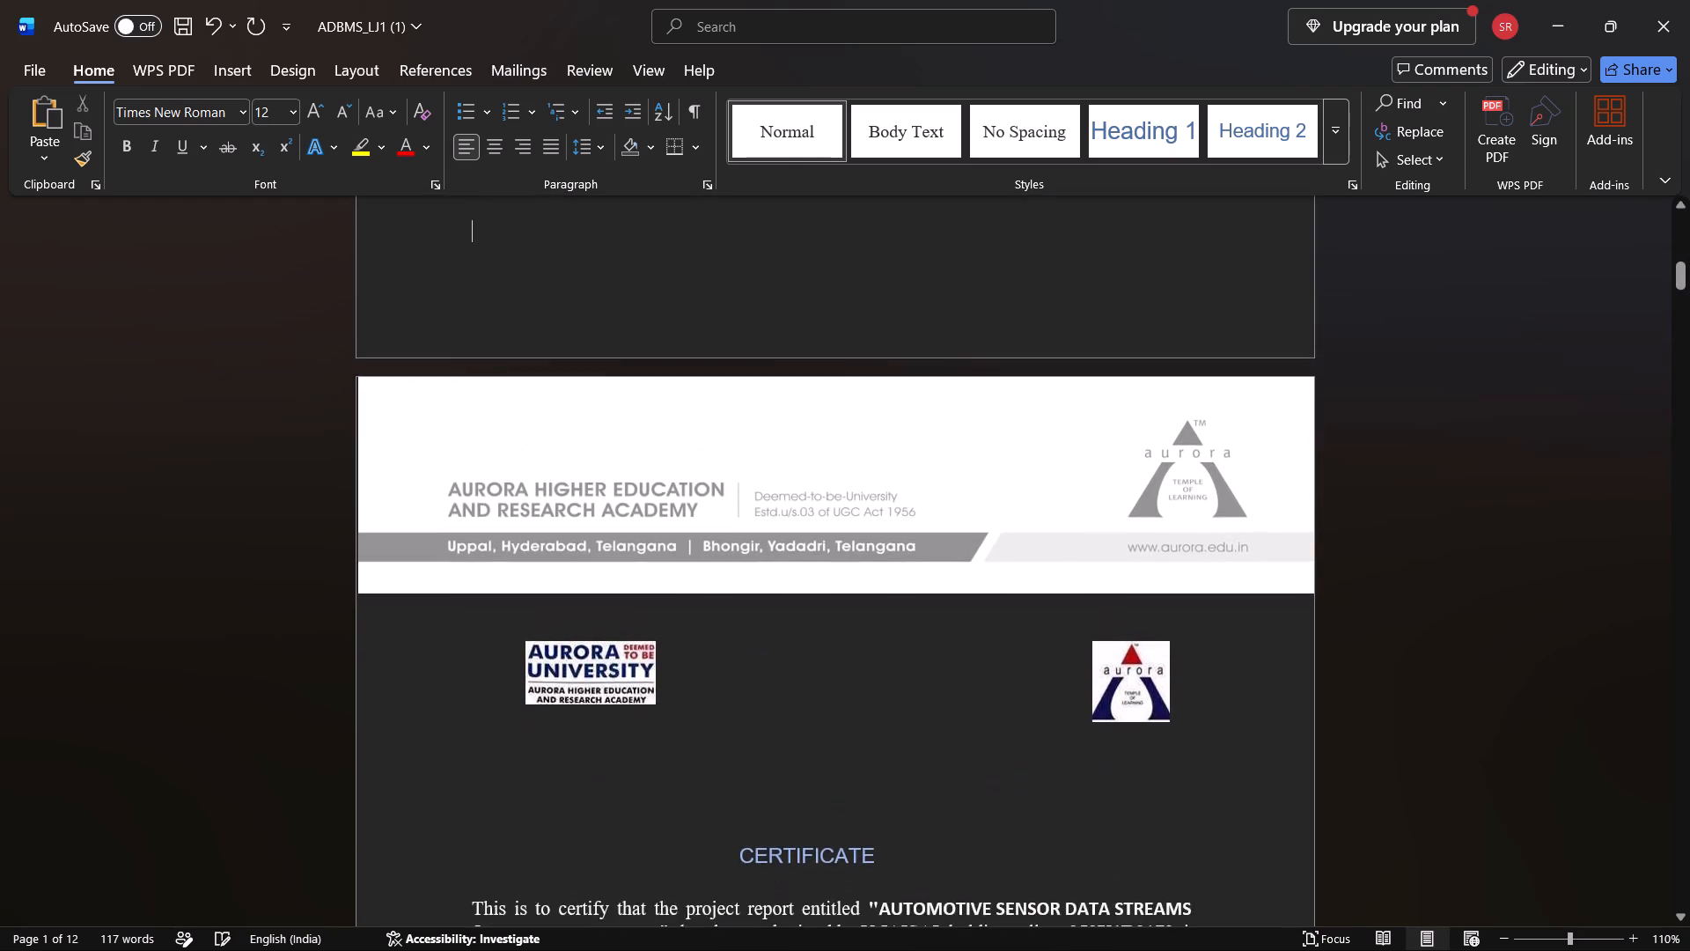
Paste the copied cover page content at the top of the blank first page.
scroll(649, 485, down, 4)
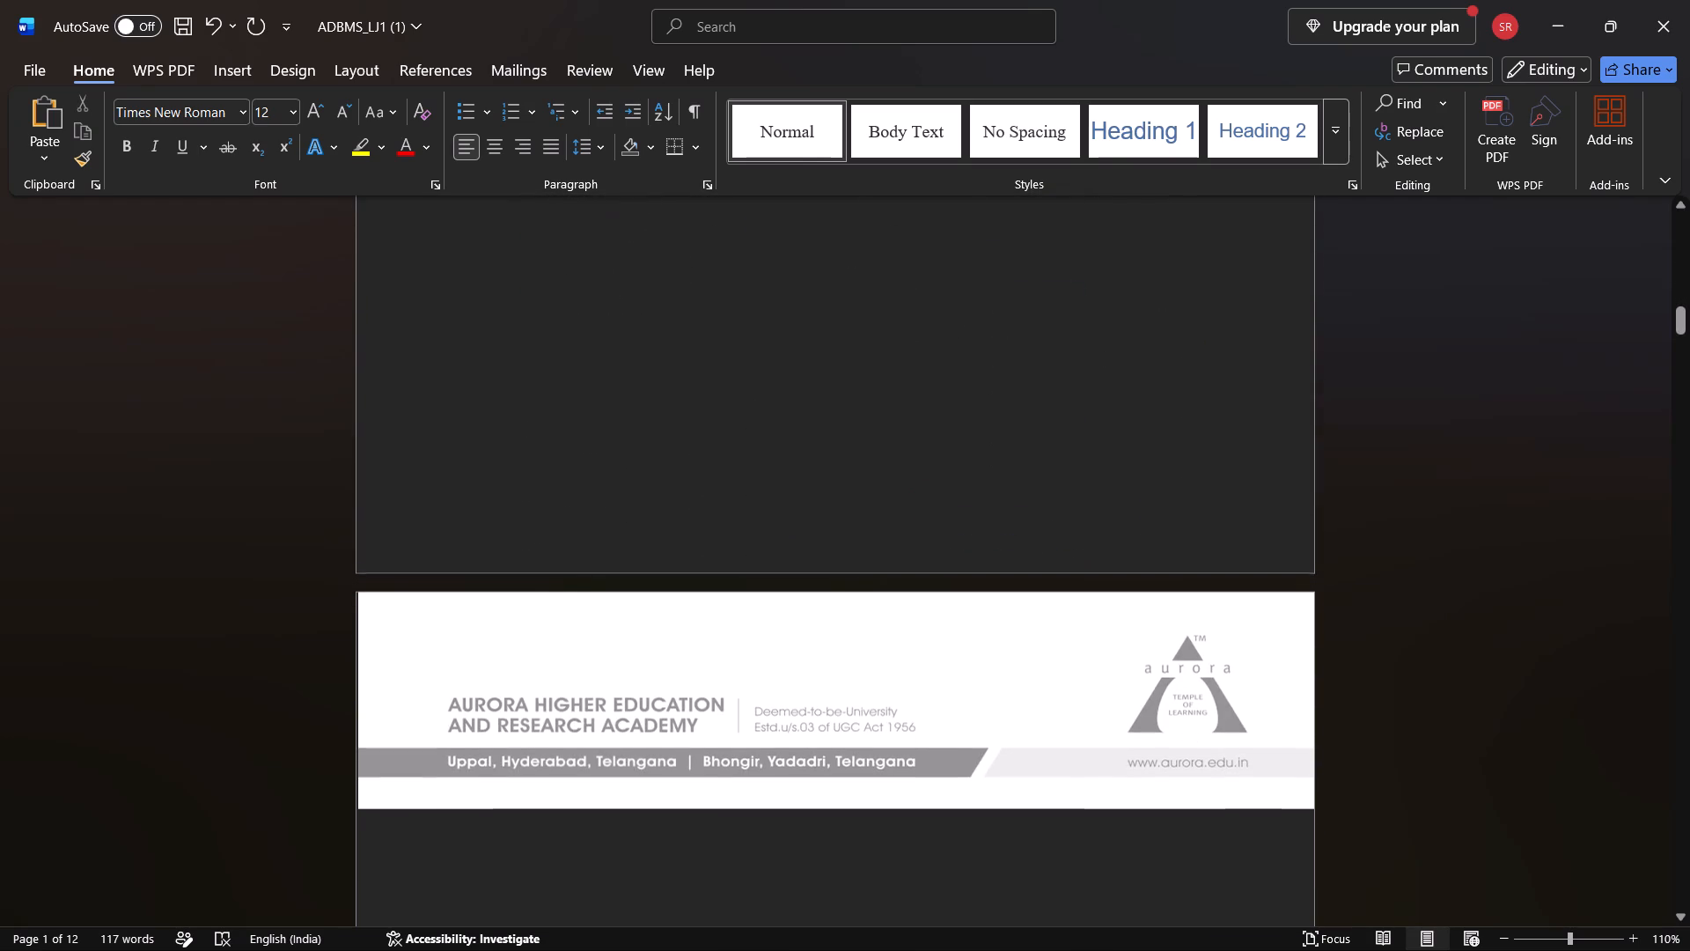
scroll(649, 485, down, 4)
scroll(649, 485, up, 2)
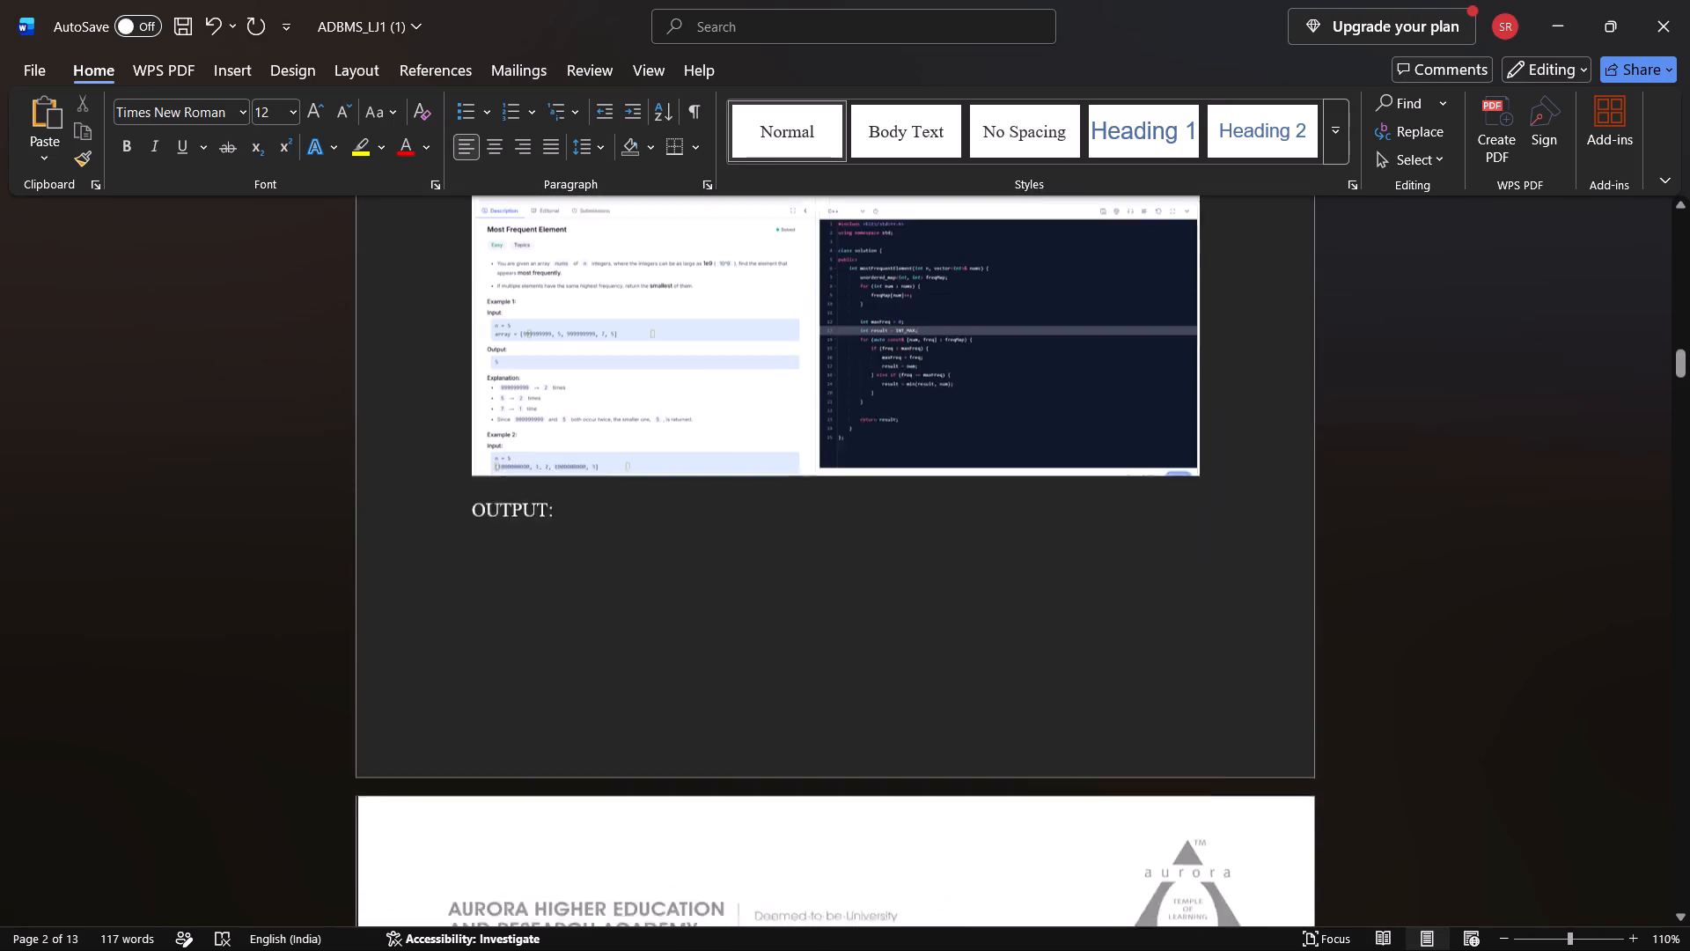
scroll(649, 485, up, 14)
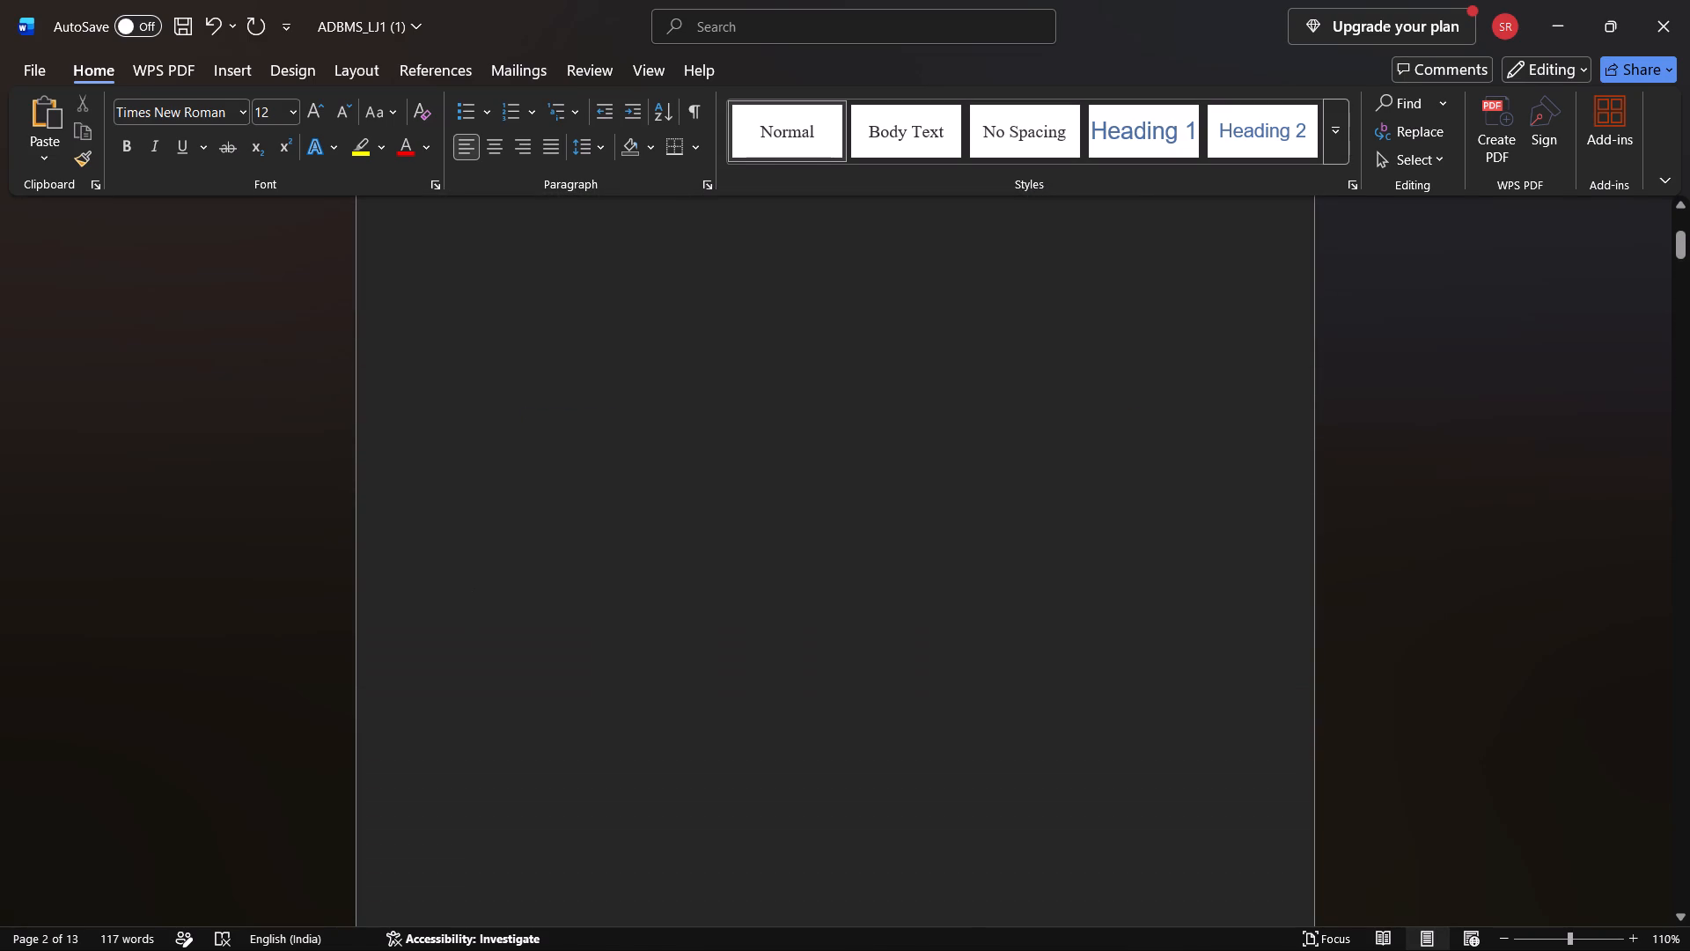
scroll(649, 485, up, 2)
scroll(663, 325, up, 1)
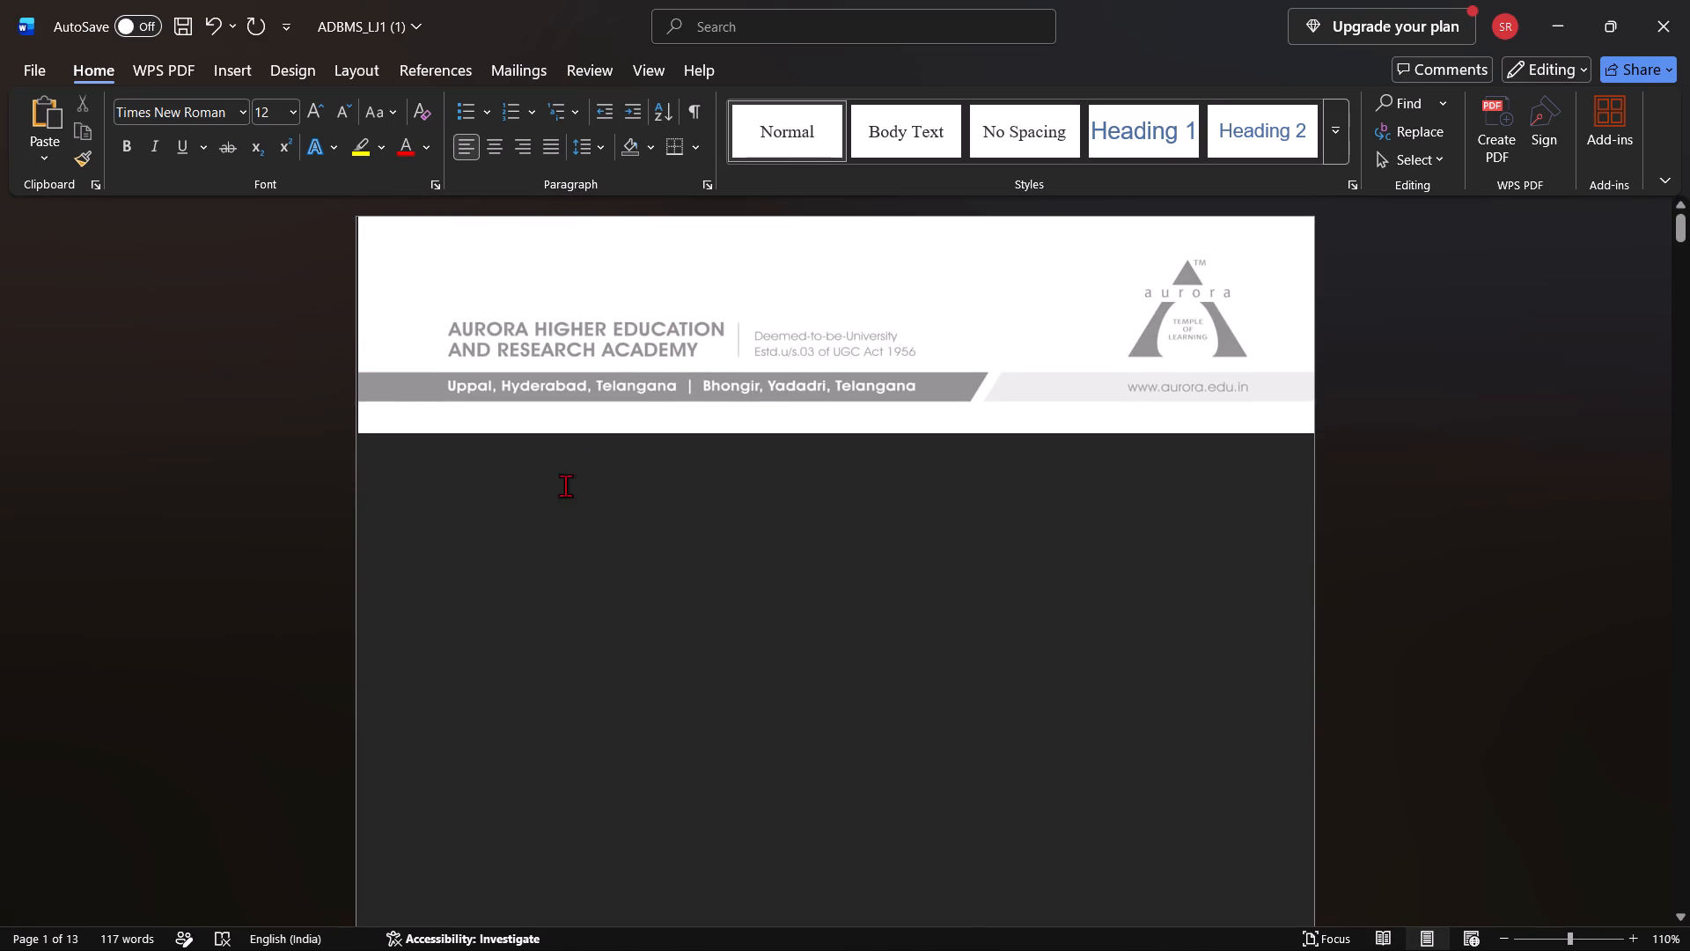
click(553, 509)
key(ctrl+v)
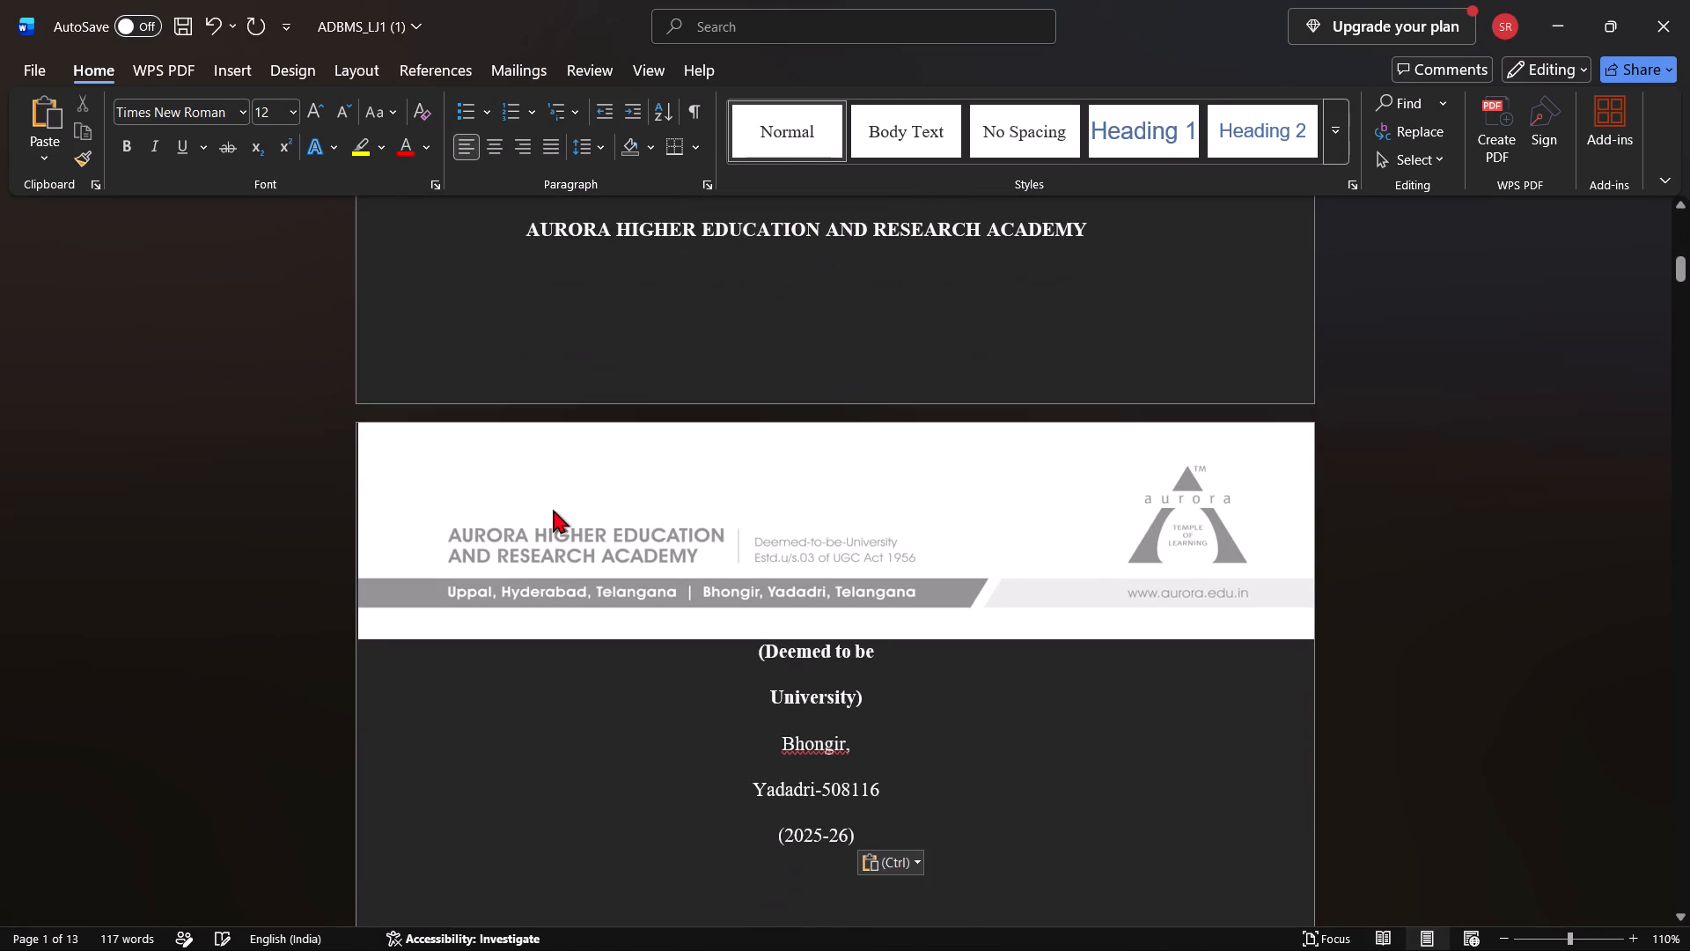
Examine how the pasted cover page is laid out across the first pages of the report.
scroll(553, 509, down, 4)
scroll(553, 509, up, 1)
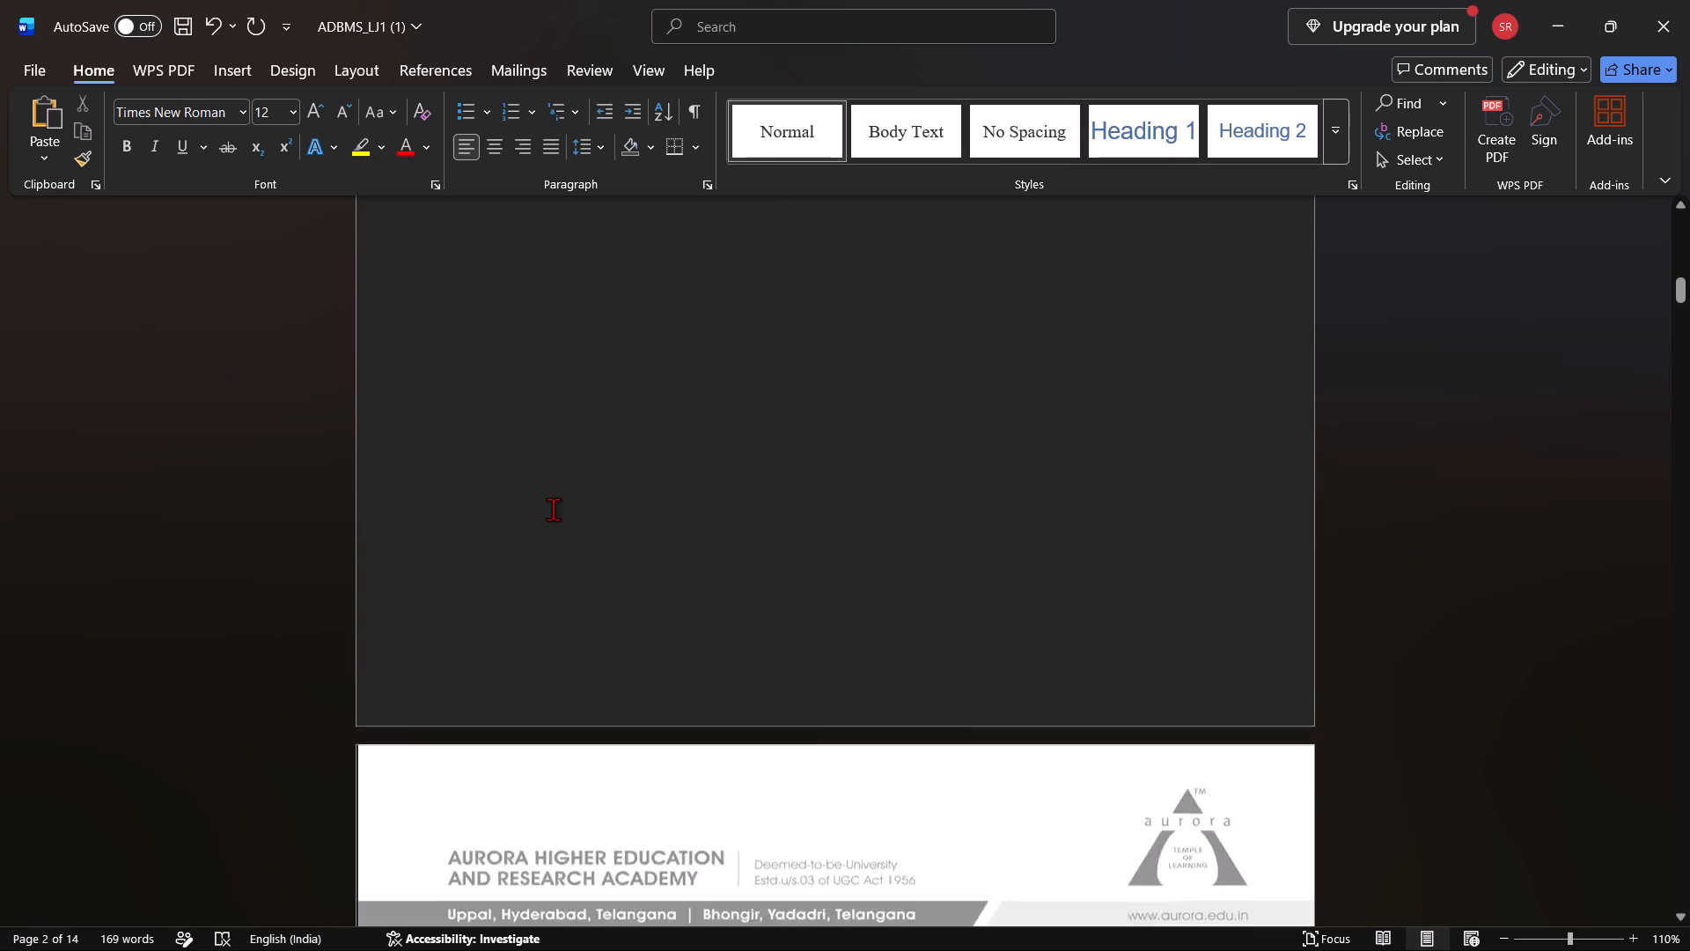
scroll(553, 509, up, 6)
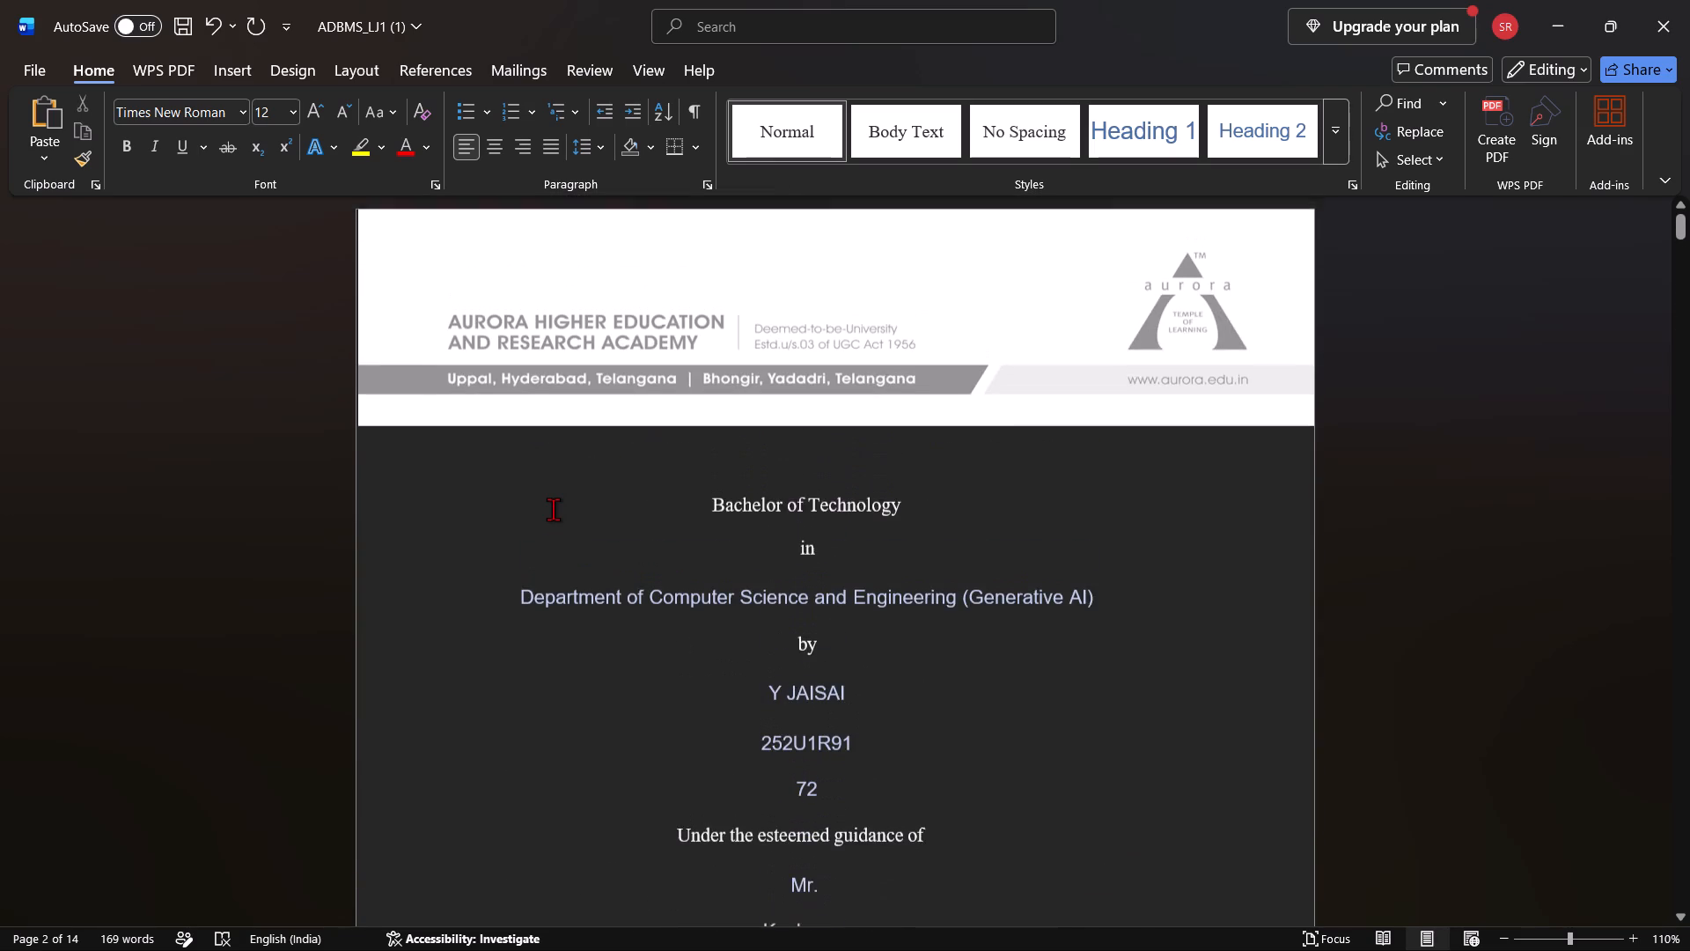
scroll(553, 509, up, 1)
scroll(836, 627, down, 1)
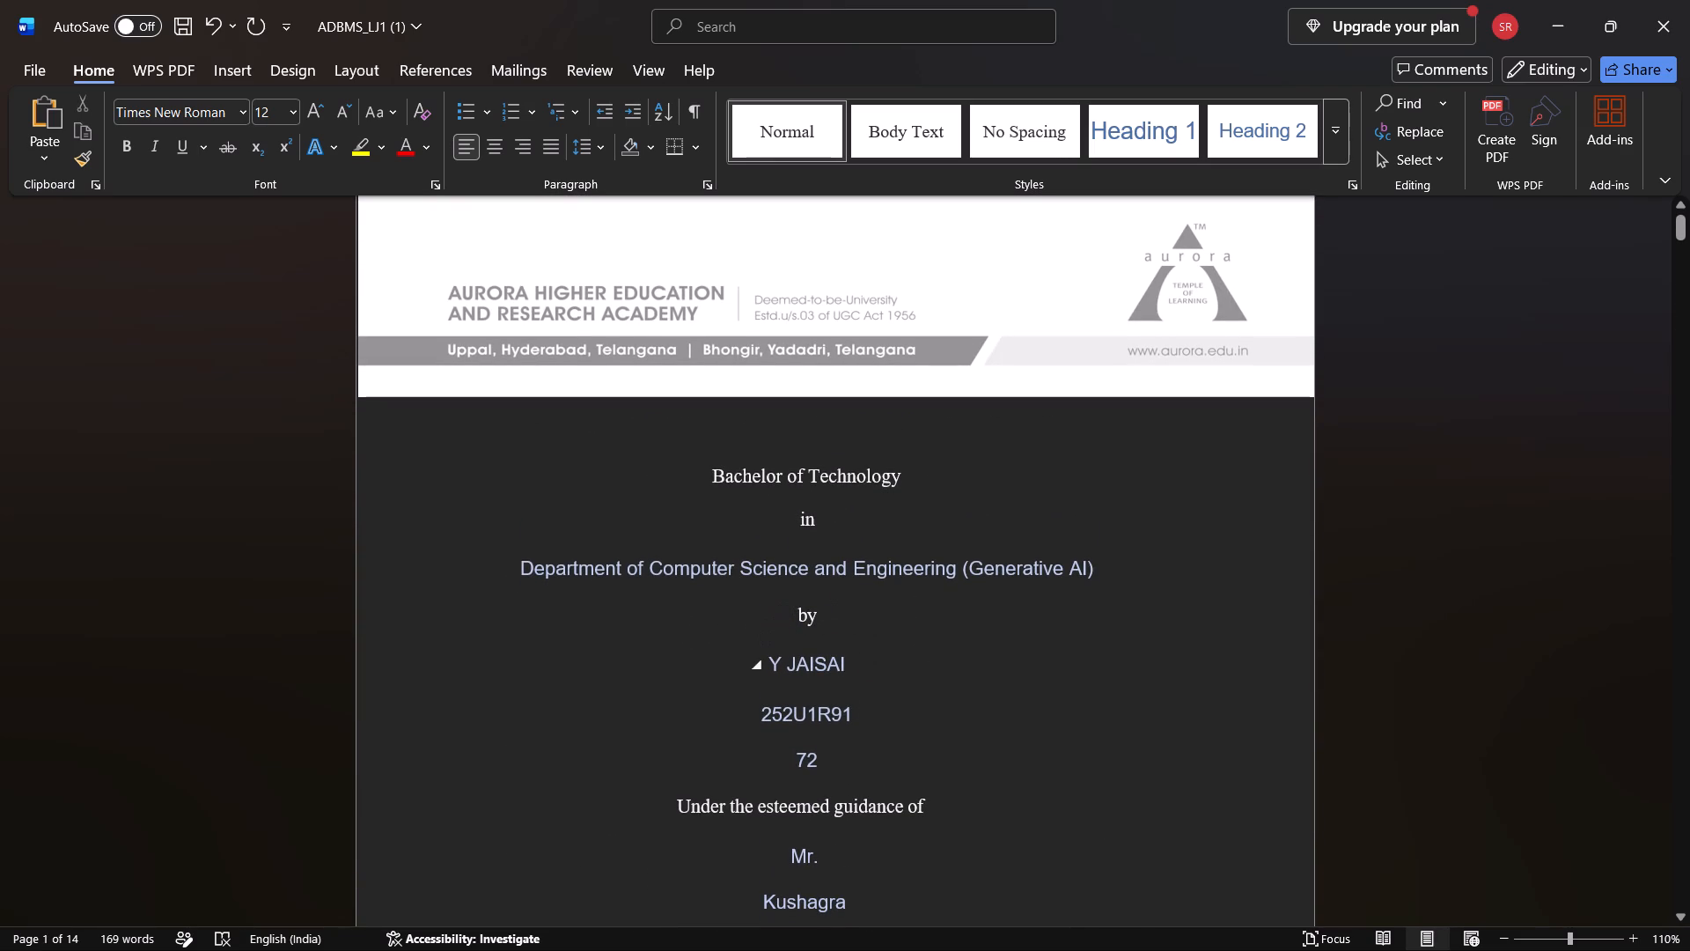
scroll(767, 653, down, 1)
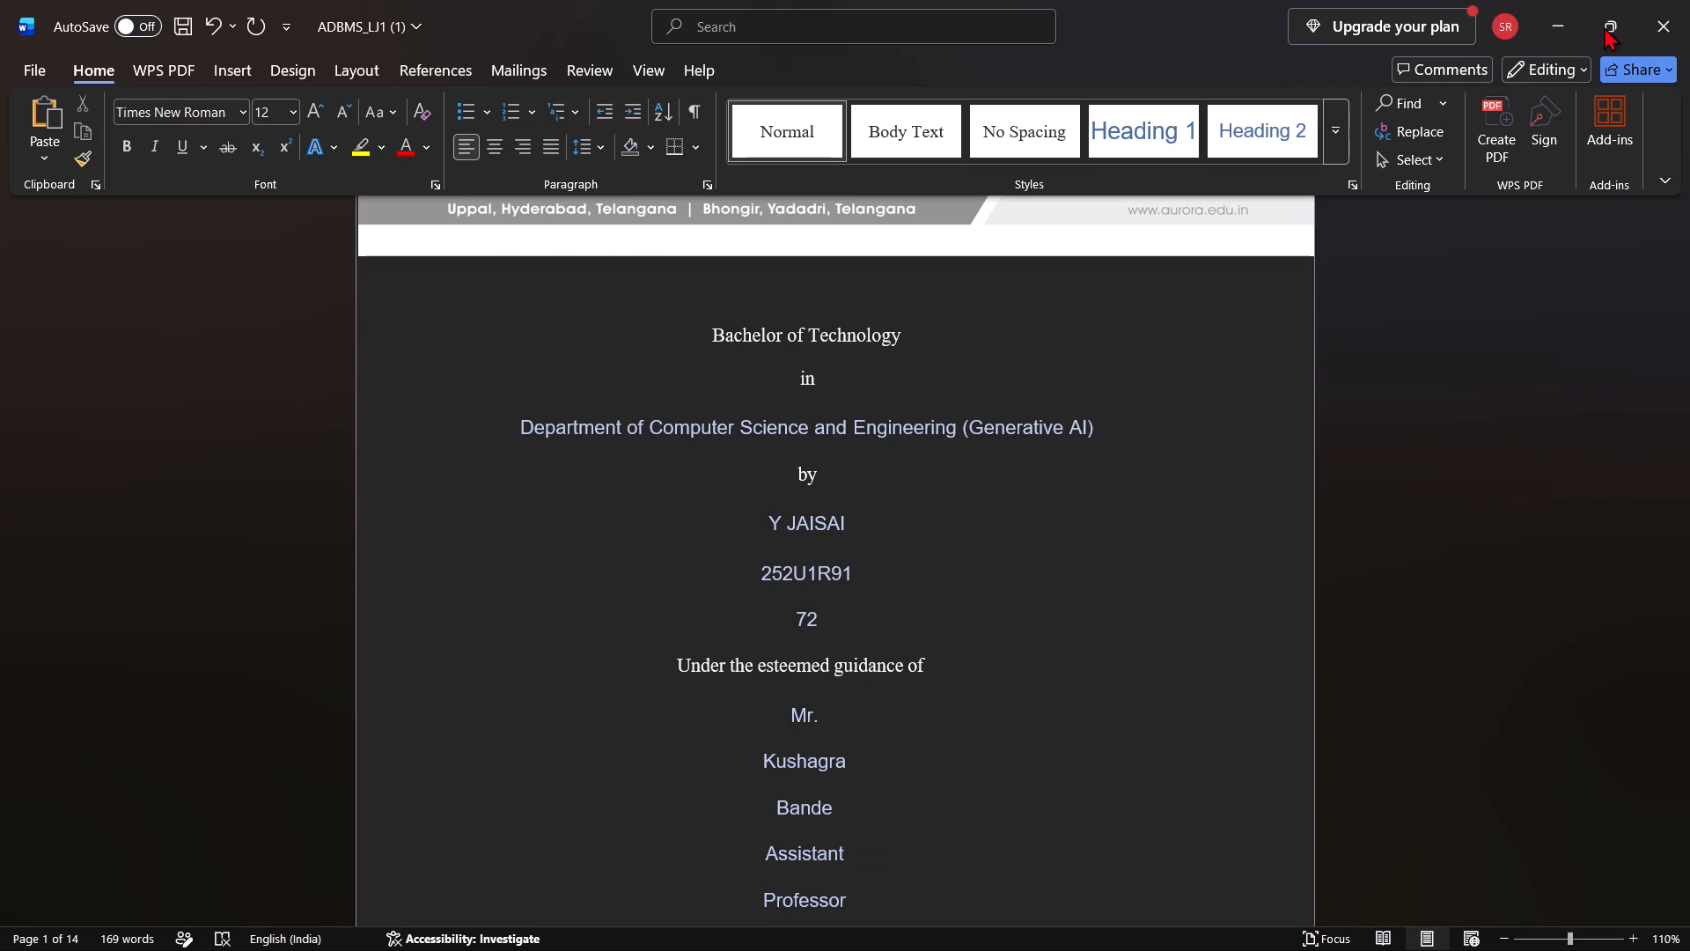
Place the ADBMS_LJ1 (1) and C++_Project_Report windows side by side, with the original cover page in view for comparison.
click(1479, 67)
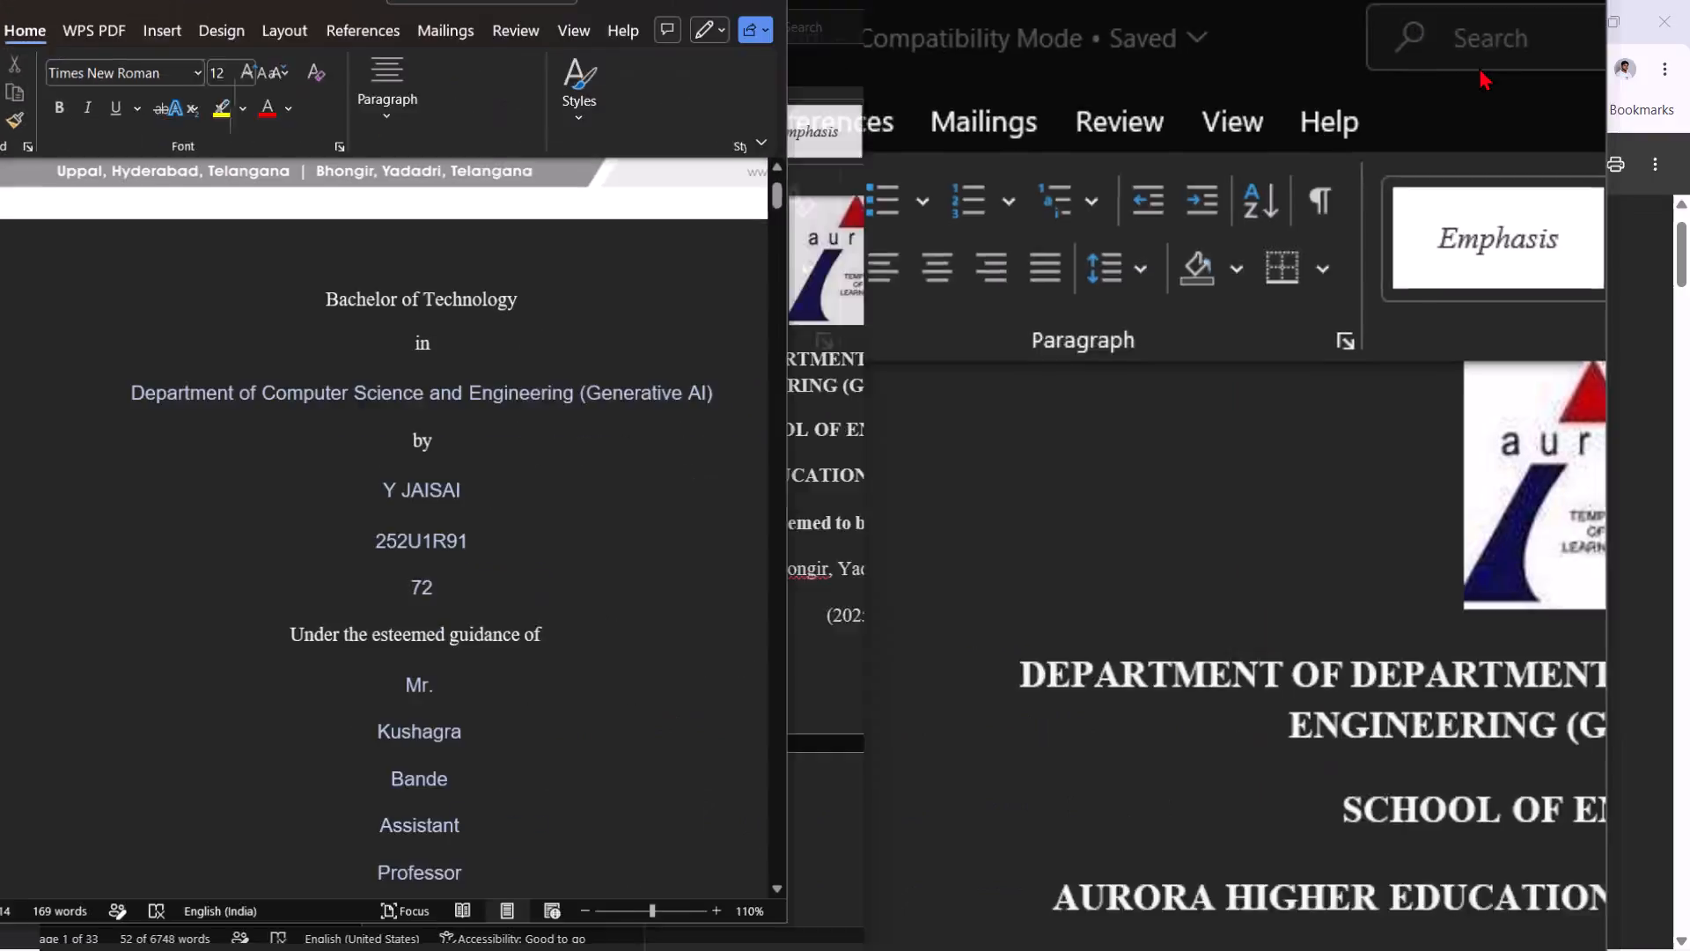
scroll(1249, 394, up, 1)
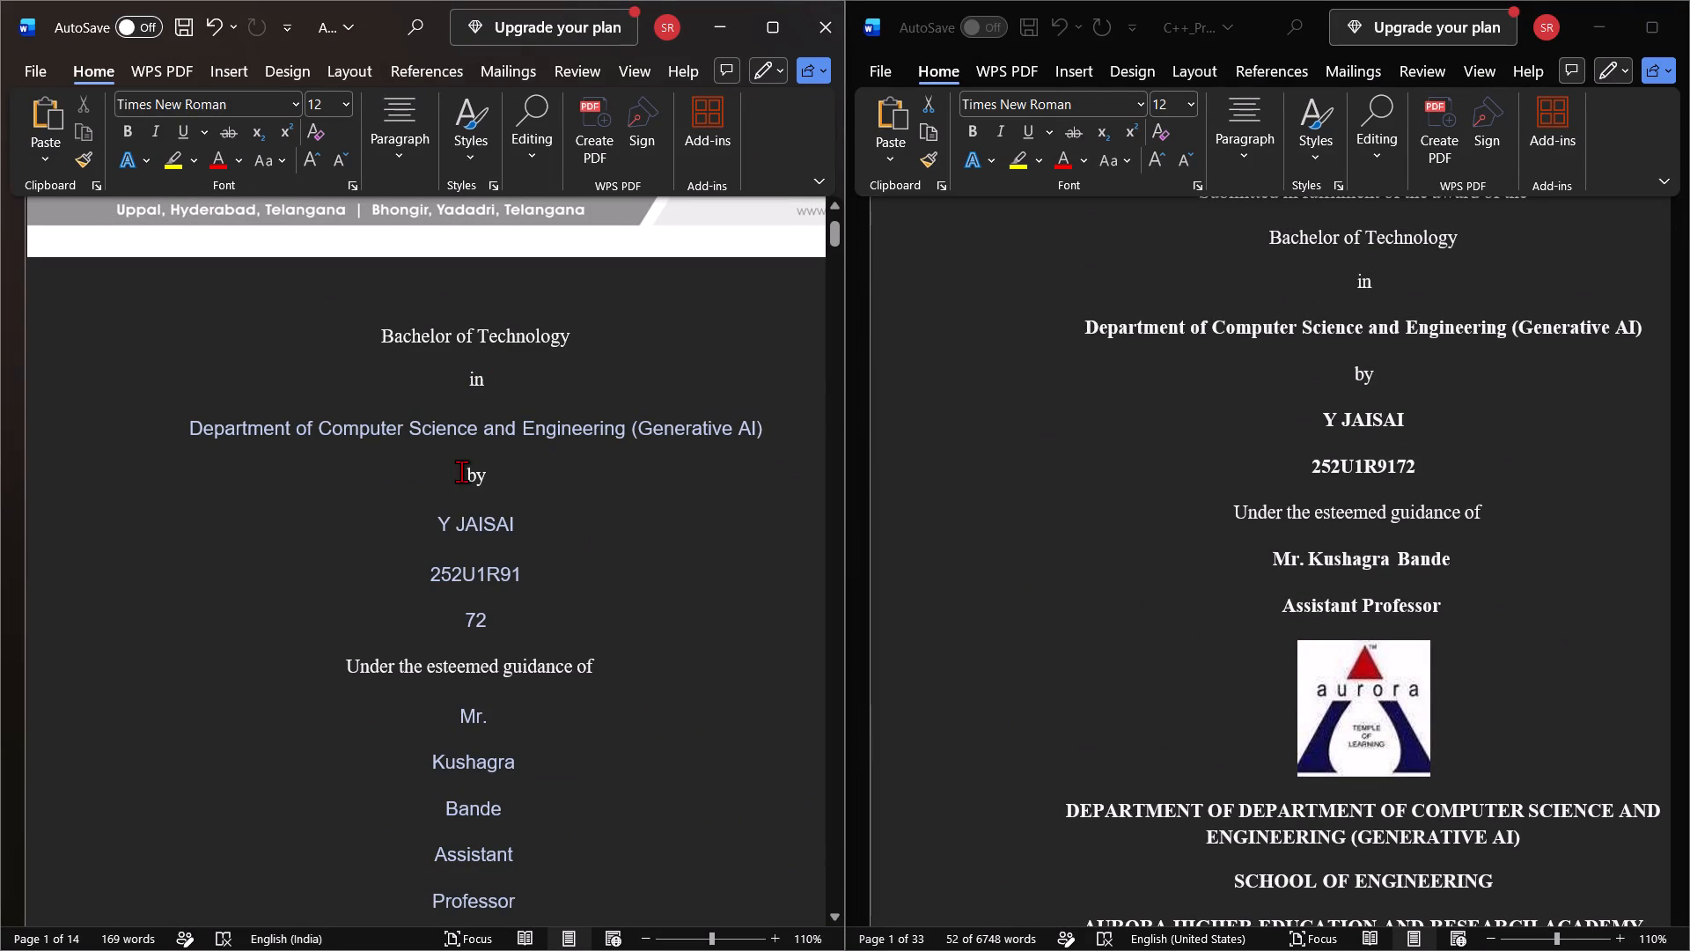
Set the font colour of the Department of Computer Science and Engineering (Generative AI) line to Automatic.
drag(767, 432, 356, 398)
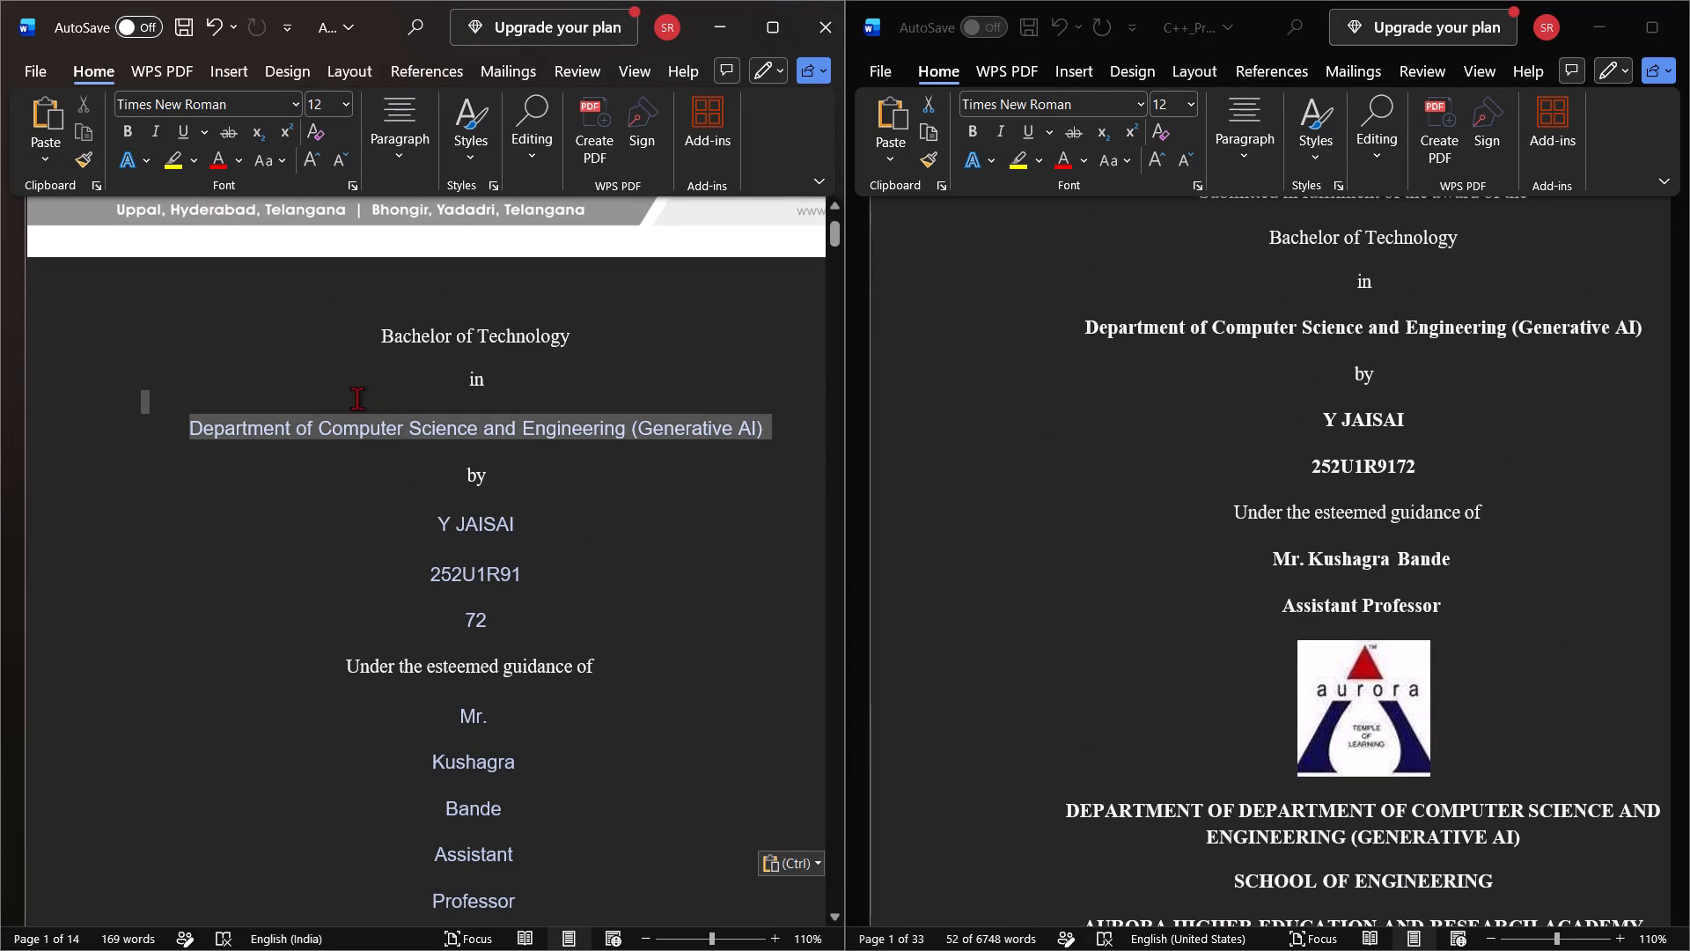
drag(356, 398, 141, 430)
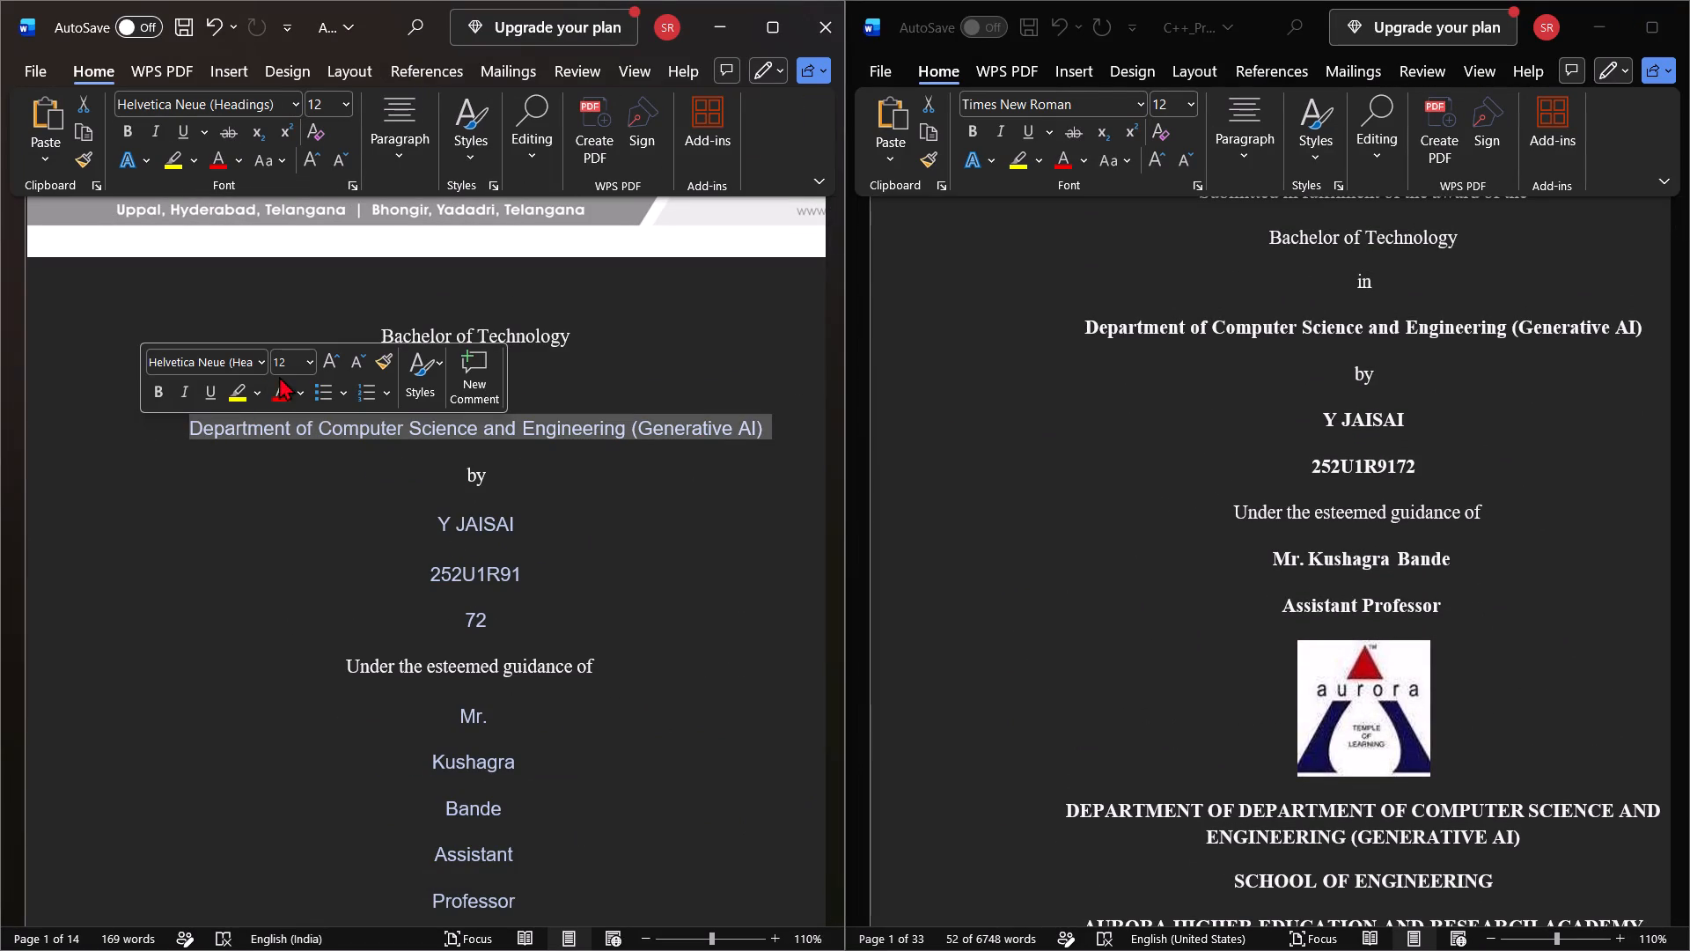
click(304, 393)
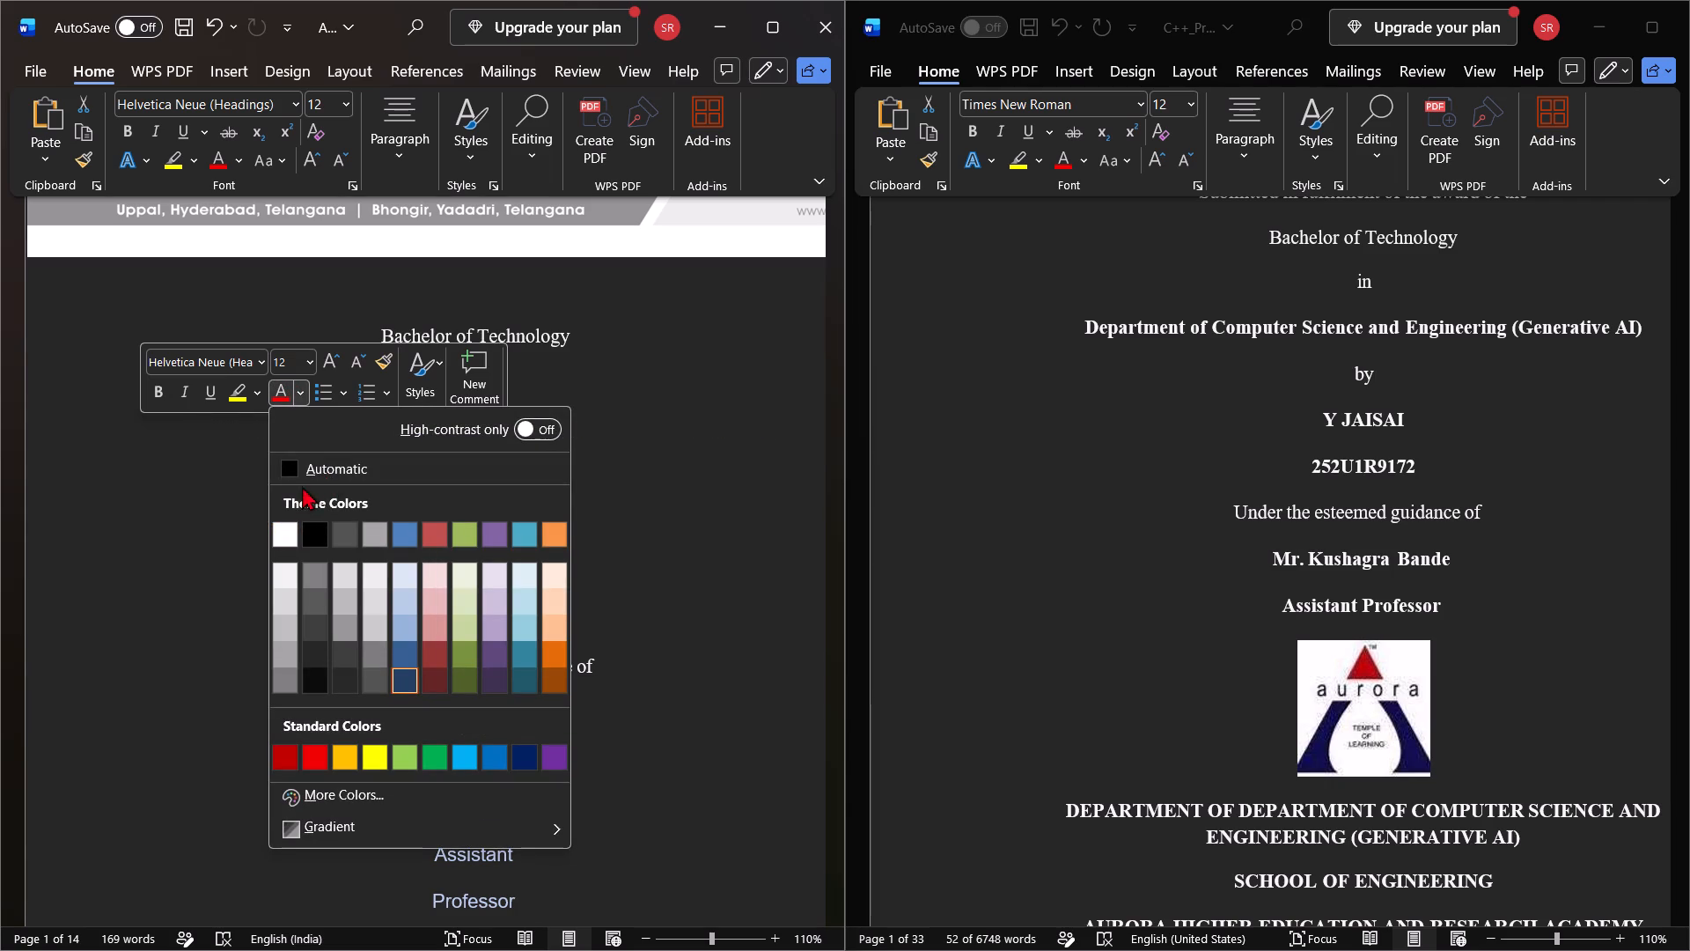
click(302, 471)
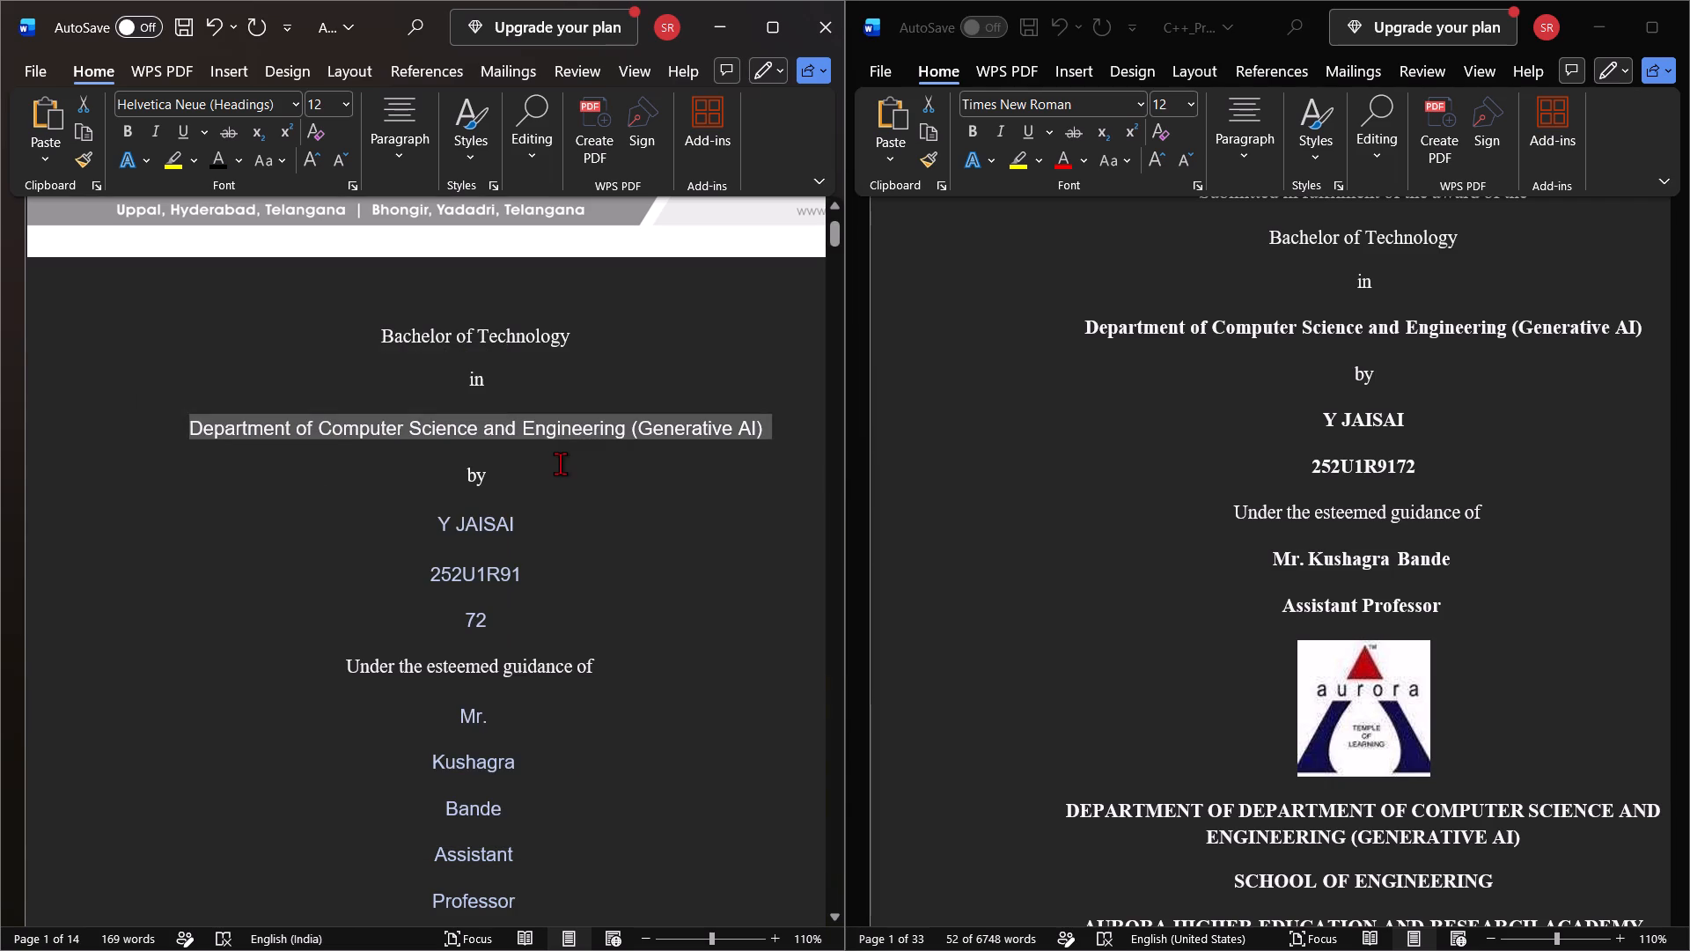
click(560, 463)
Replace the student name under "by" on the cover page with the first letters of the new student's surname.
drag(529, 525, 445, 527)
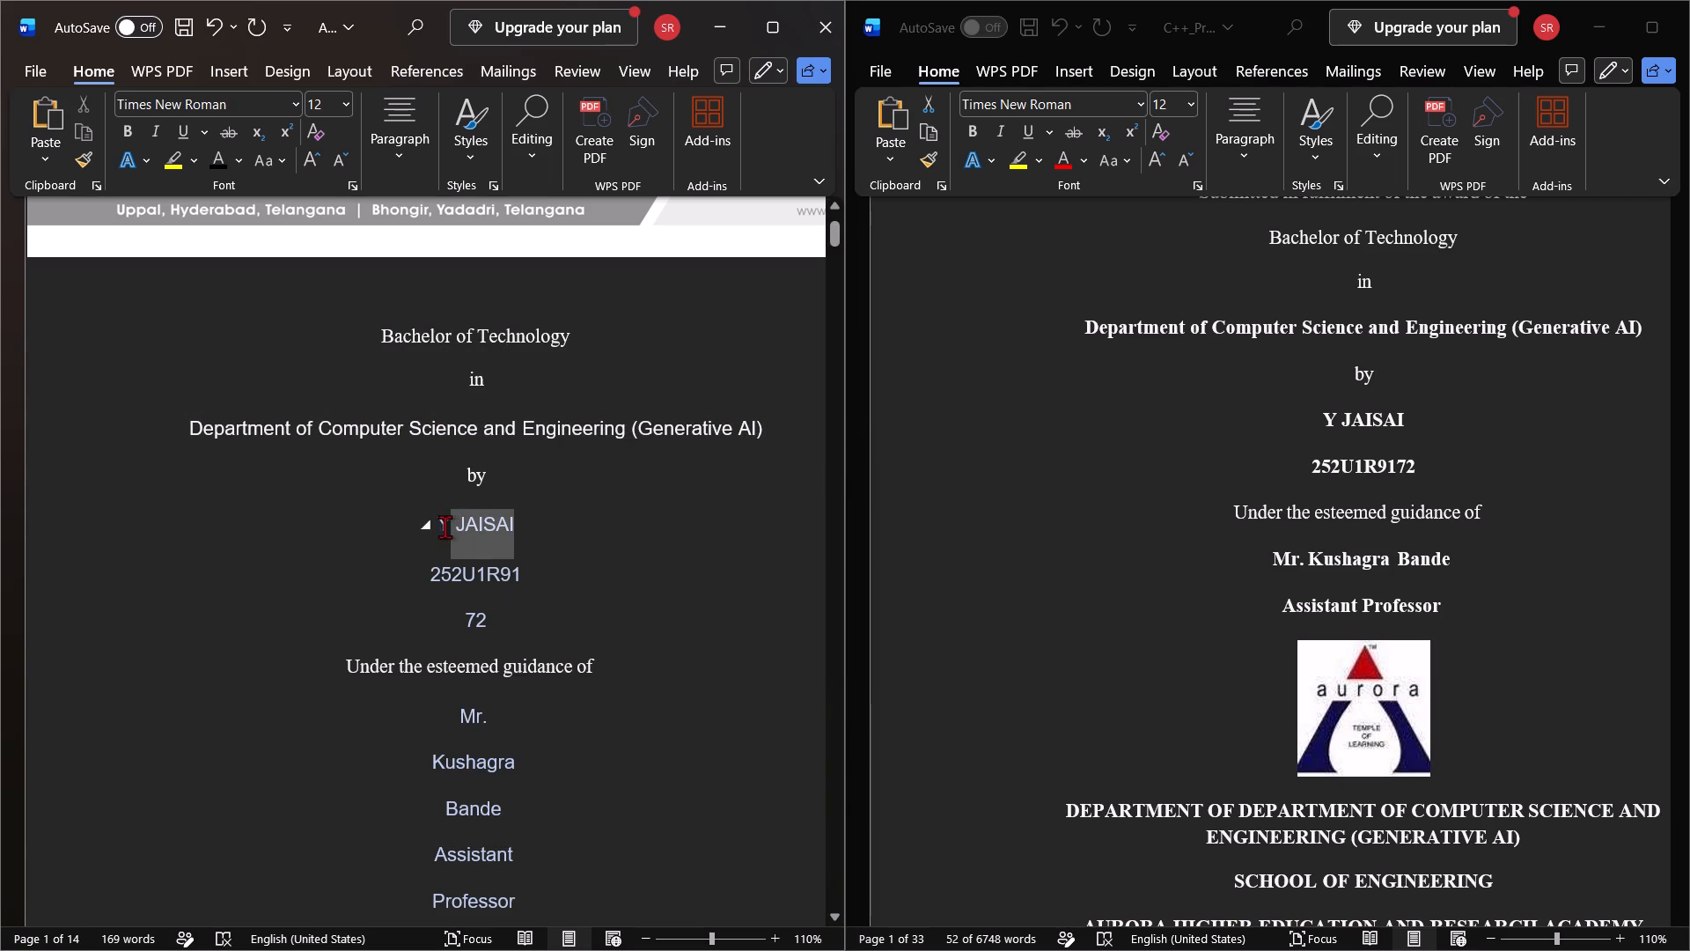
drag(445, 527, 437, 526)
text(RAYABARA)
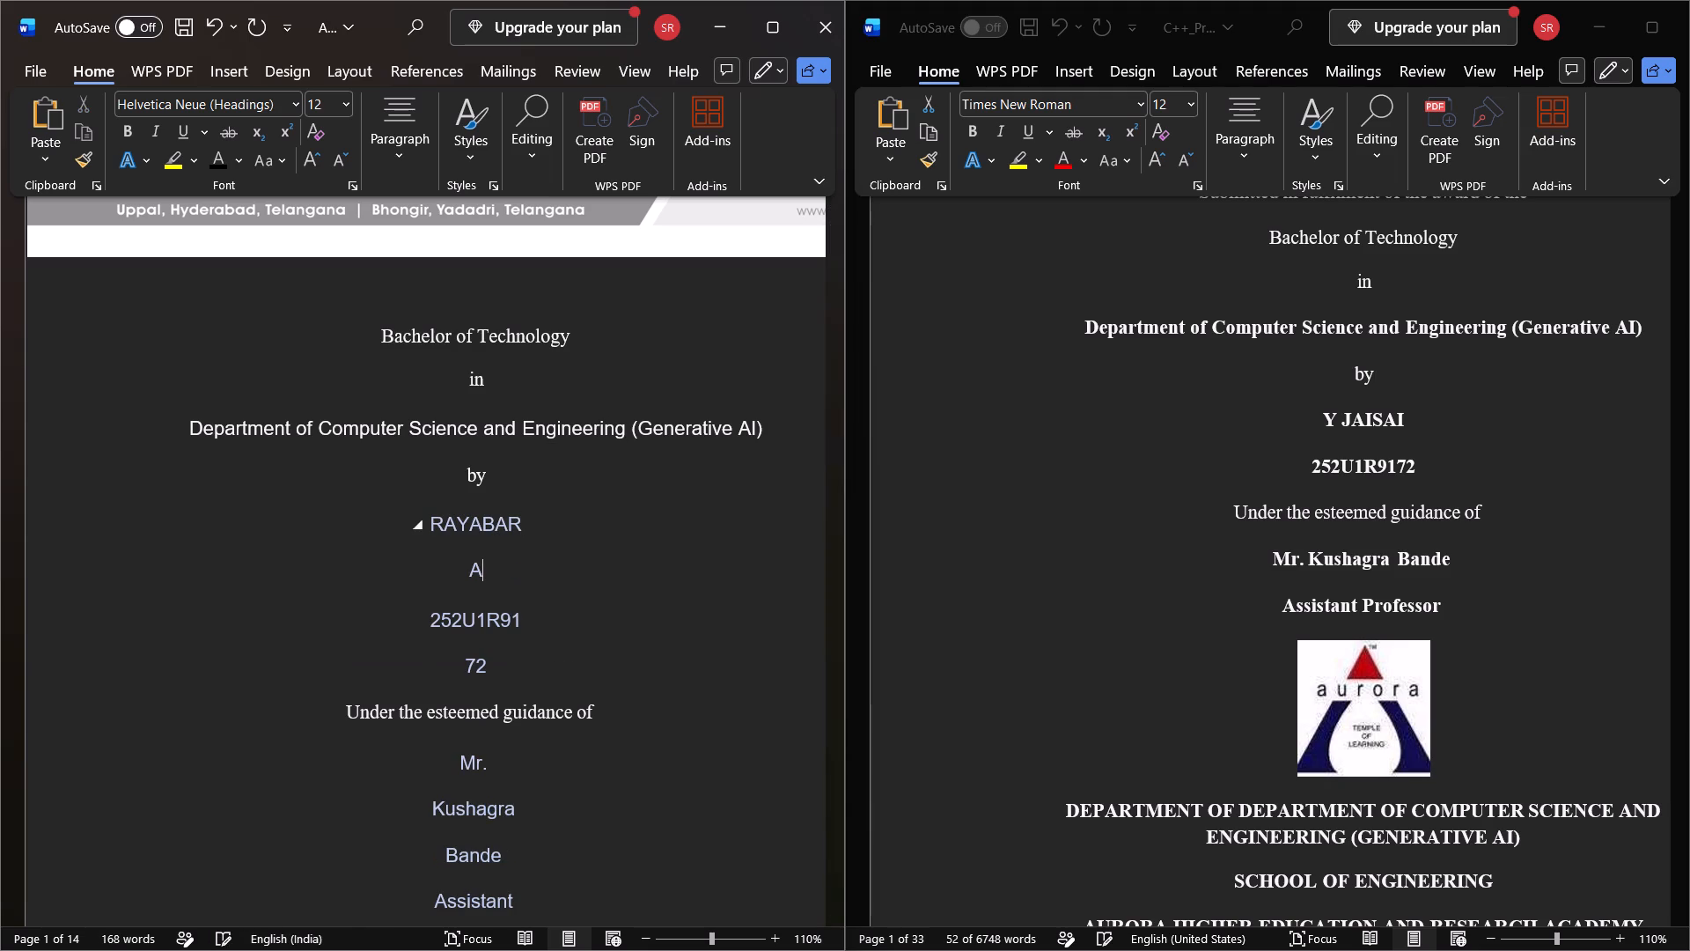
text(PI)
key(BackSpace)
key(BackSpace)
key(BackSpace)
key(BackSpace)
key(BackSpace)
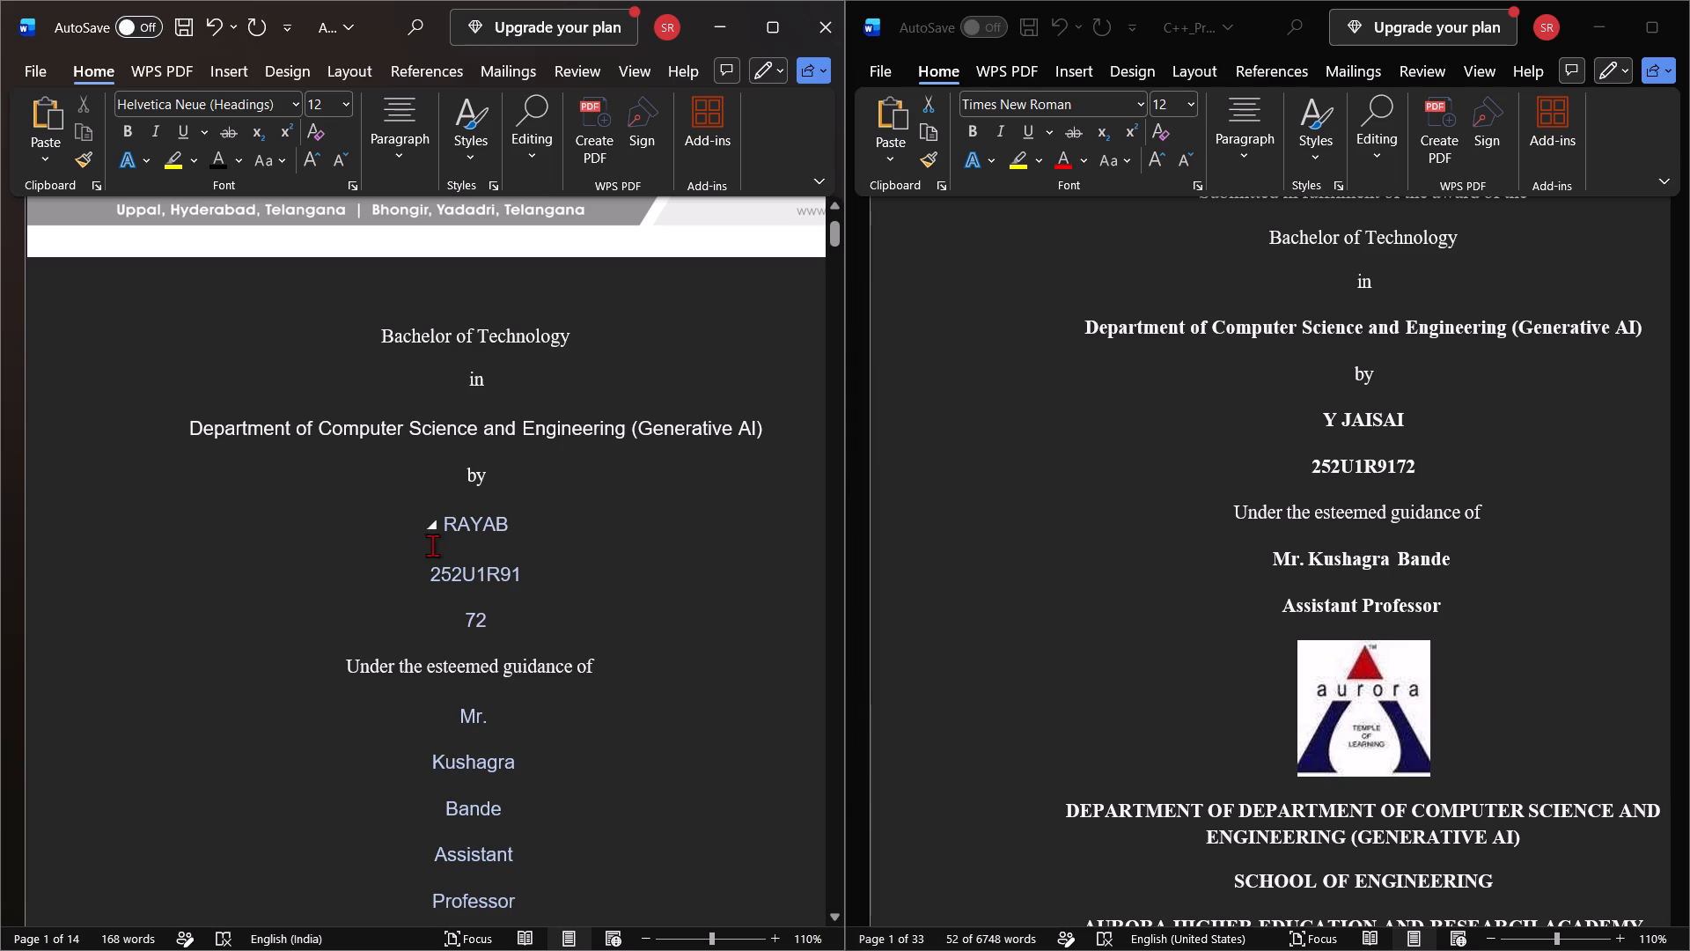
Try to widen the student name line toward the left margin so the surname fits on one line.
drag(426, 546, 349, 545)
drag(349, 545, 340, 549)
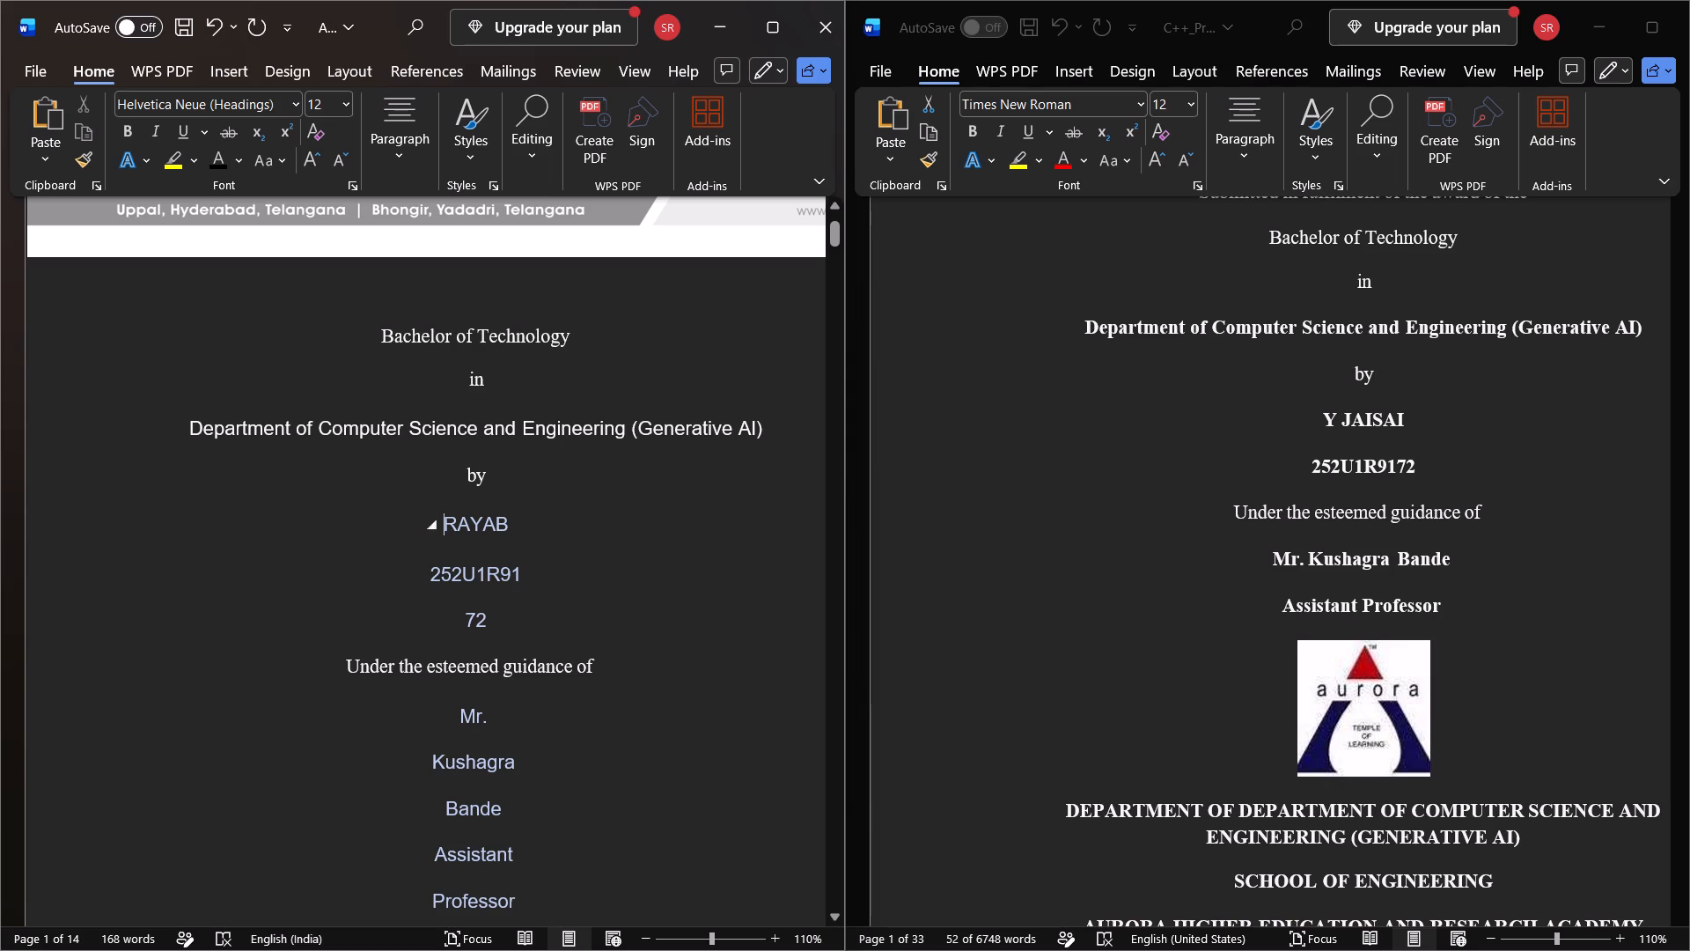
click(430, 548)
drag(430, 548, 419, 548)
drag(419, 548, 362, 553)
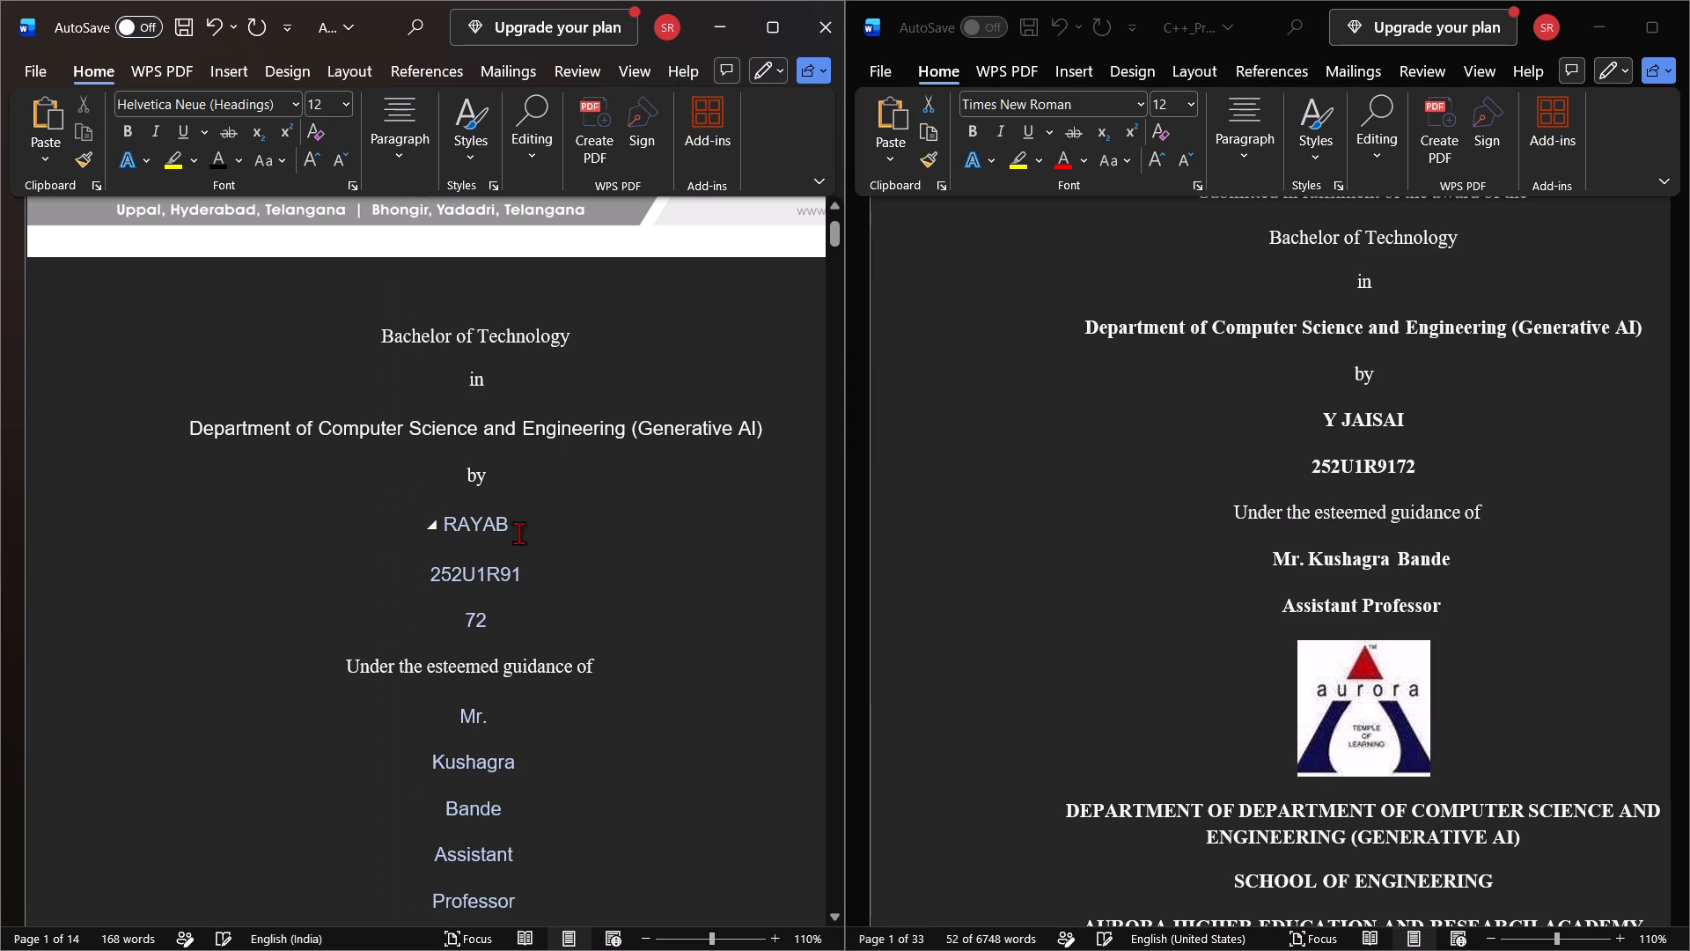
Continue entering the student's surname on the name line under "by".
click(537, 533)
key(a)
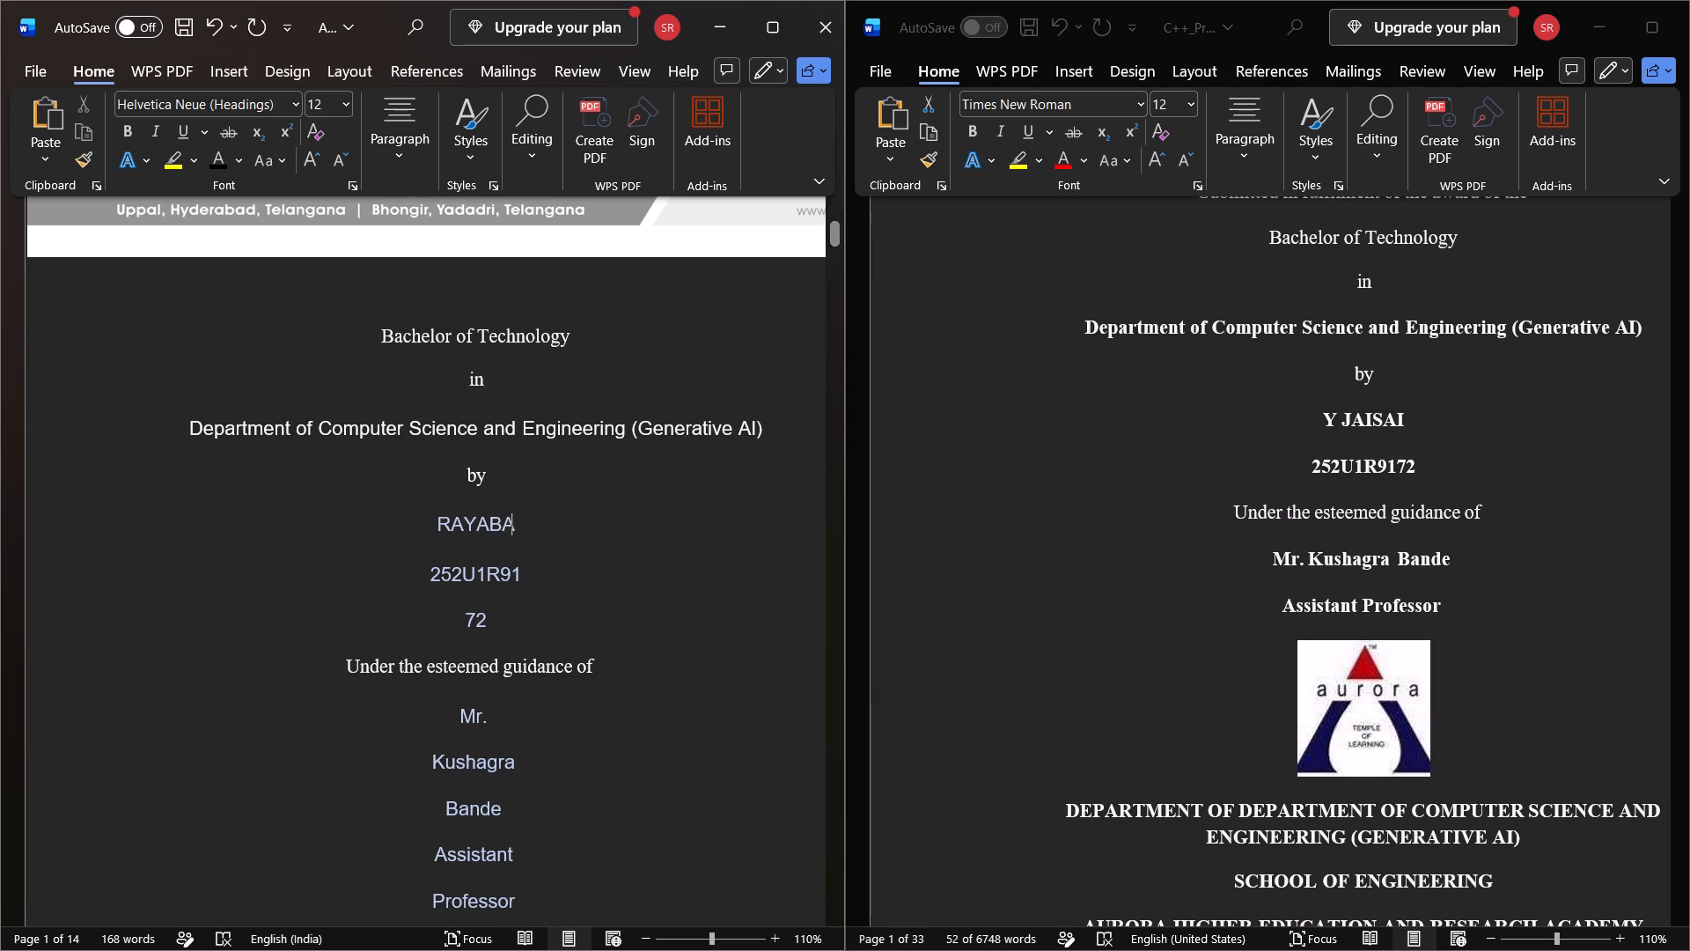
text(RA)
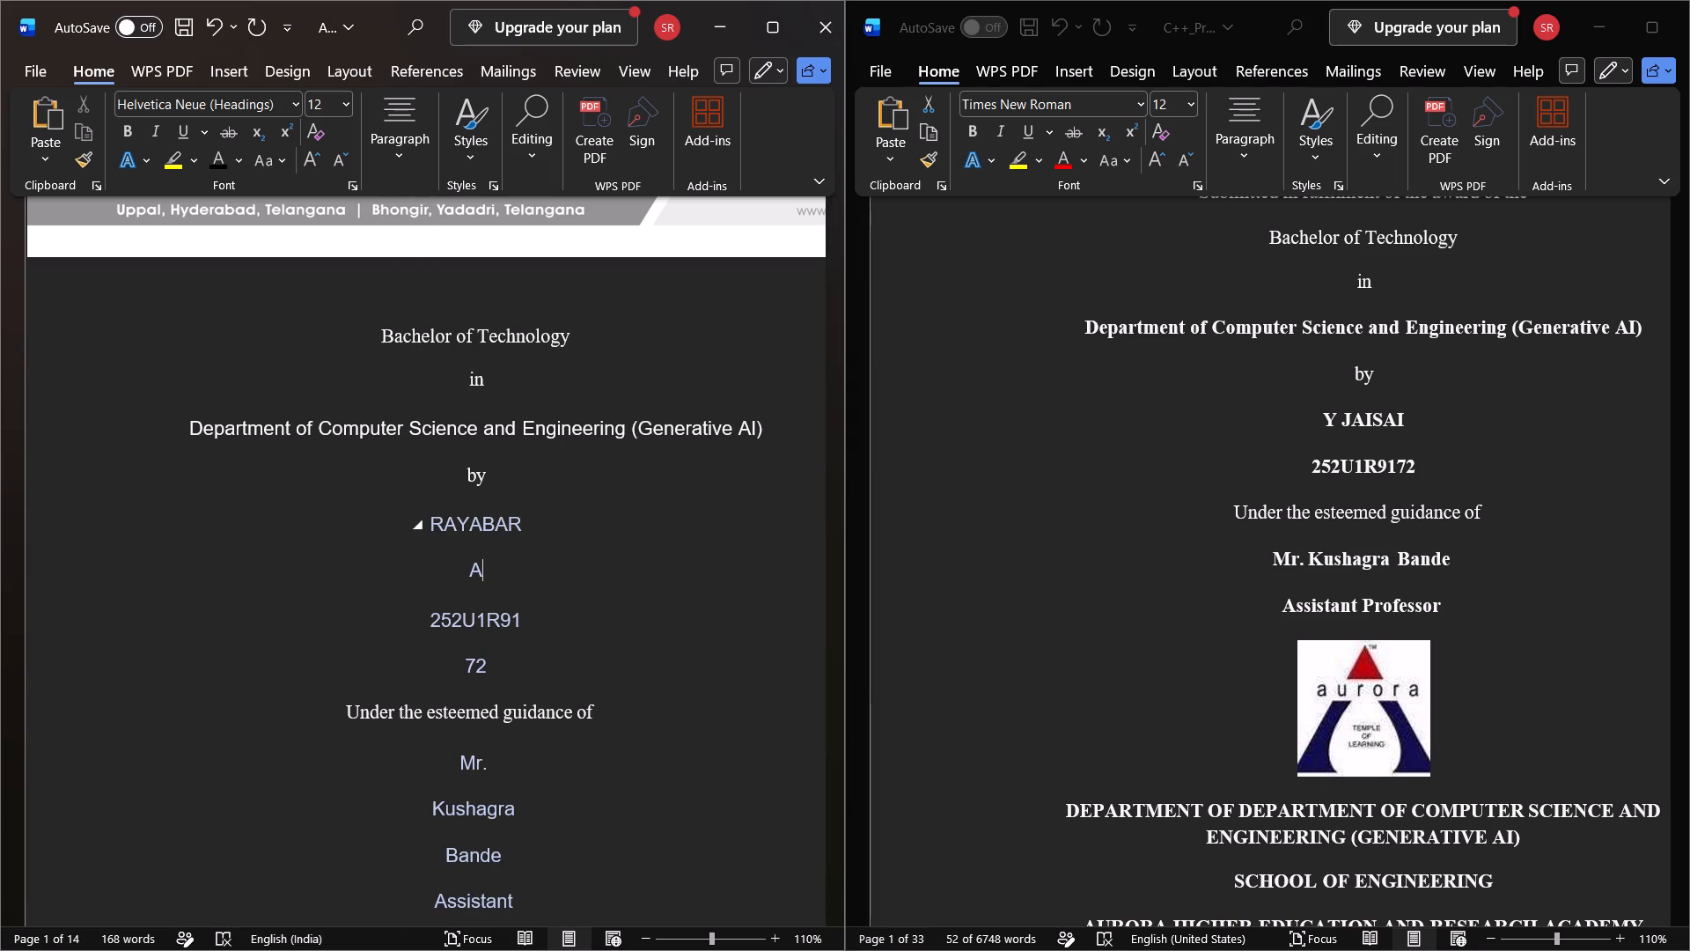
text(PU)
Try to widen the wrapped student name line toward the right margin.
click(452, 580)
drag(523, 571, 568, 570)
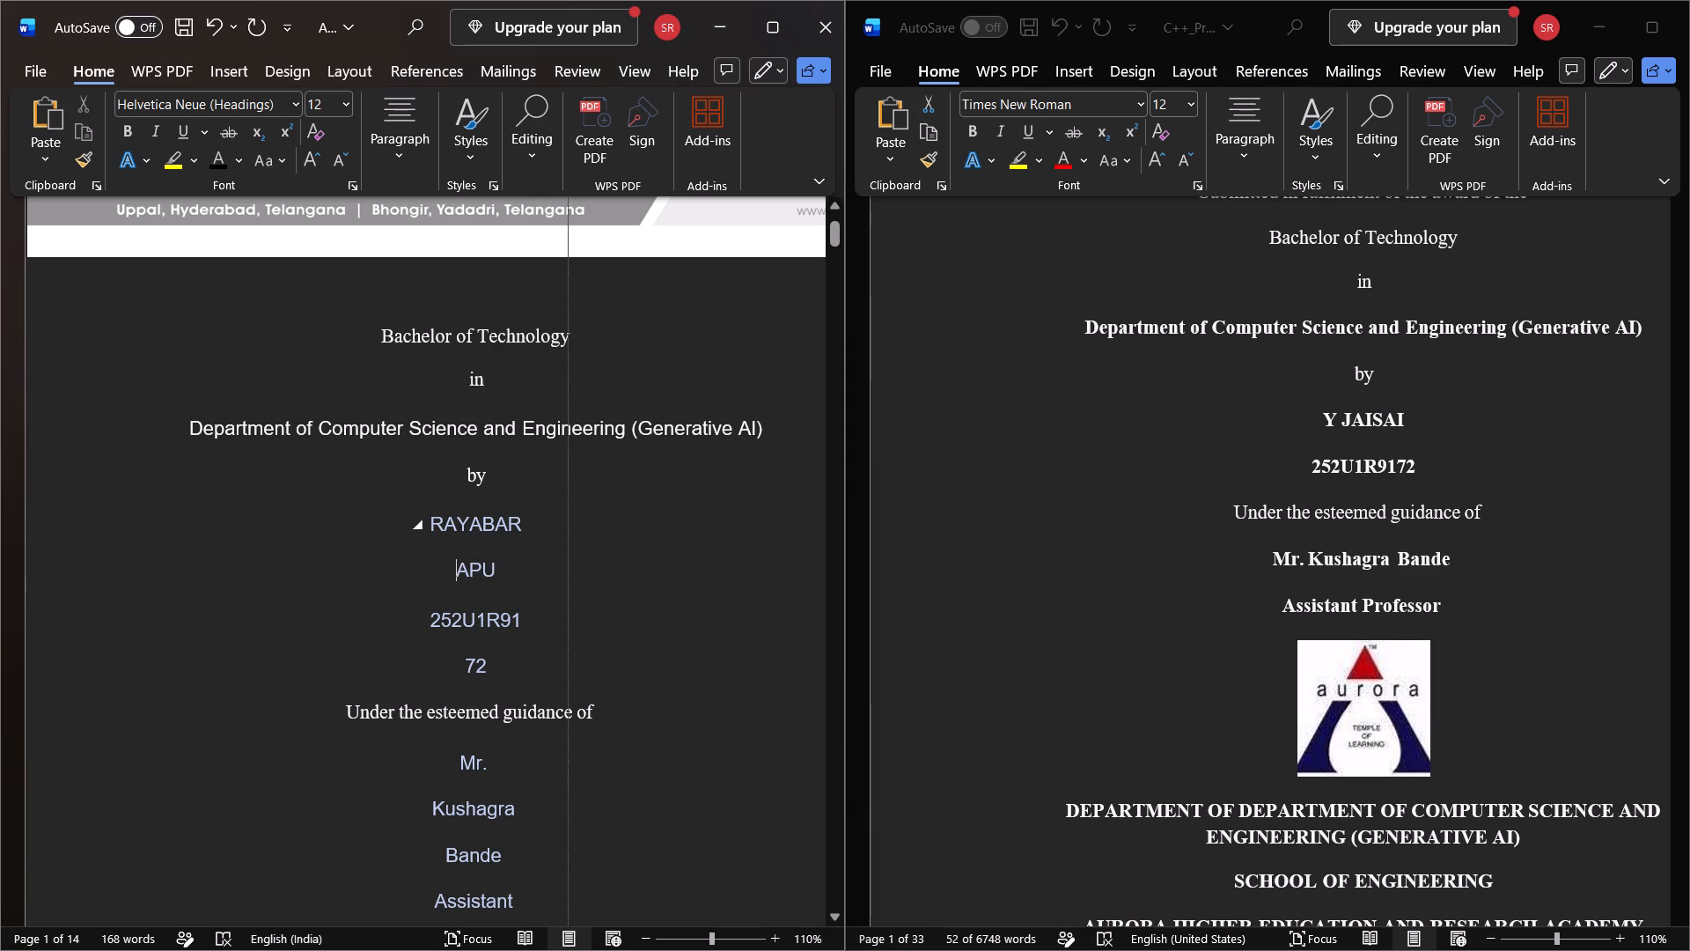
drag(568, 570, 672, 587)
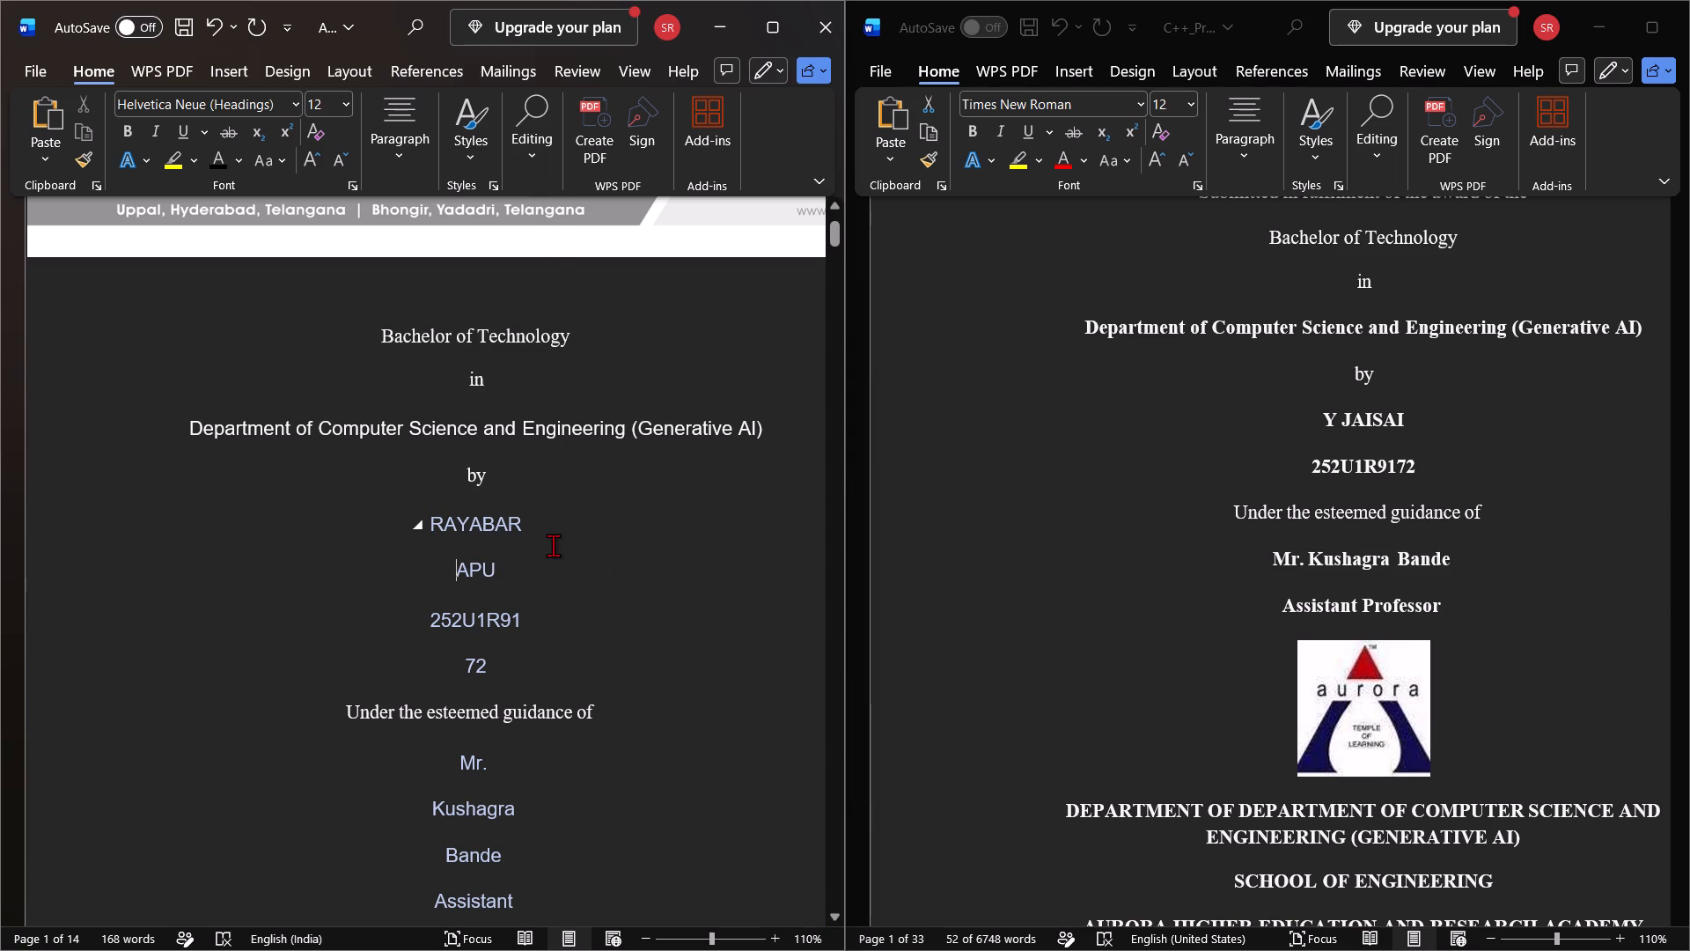
Delete the first part of the wrapped surname and remove the name line's centring and indent so it starts at the left margin.
click(553, 545)
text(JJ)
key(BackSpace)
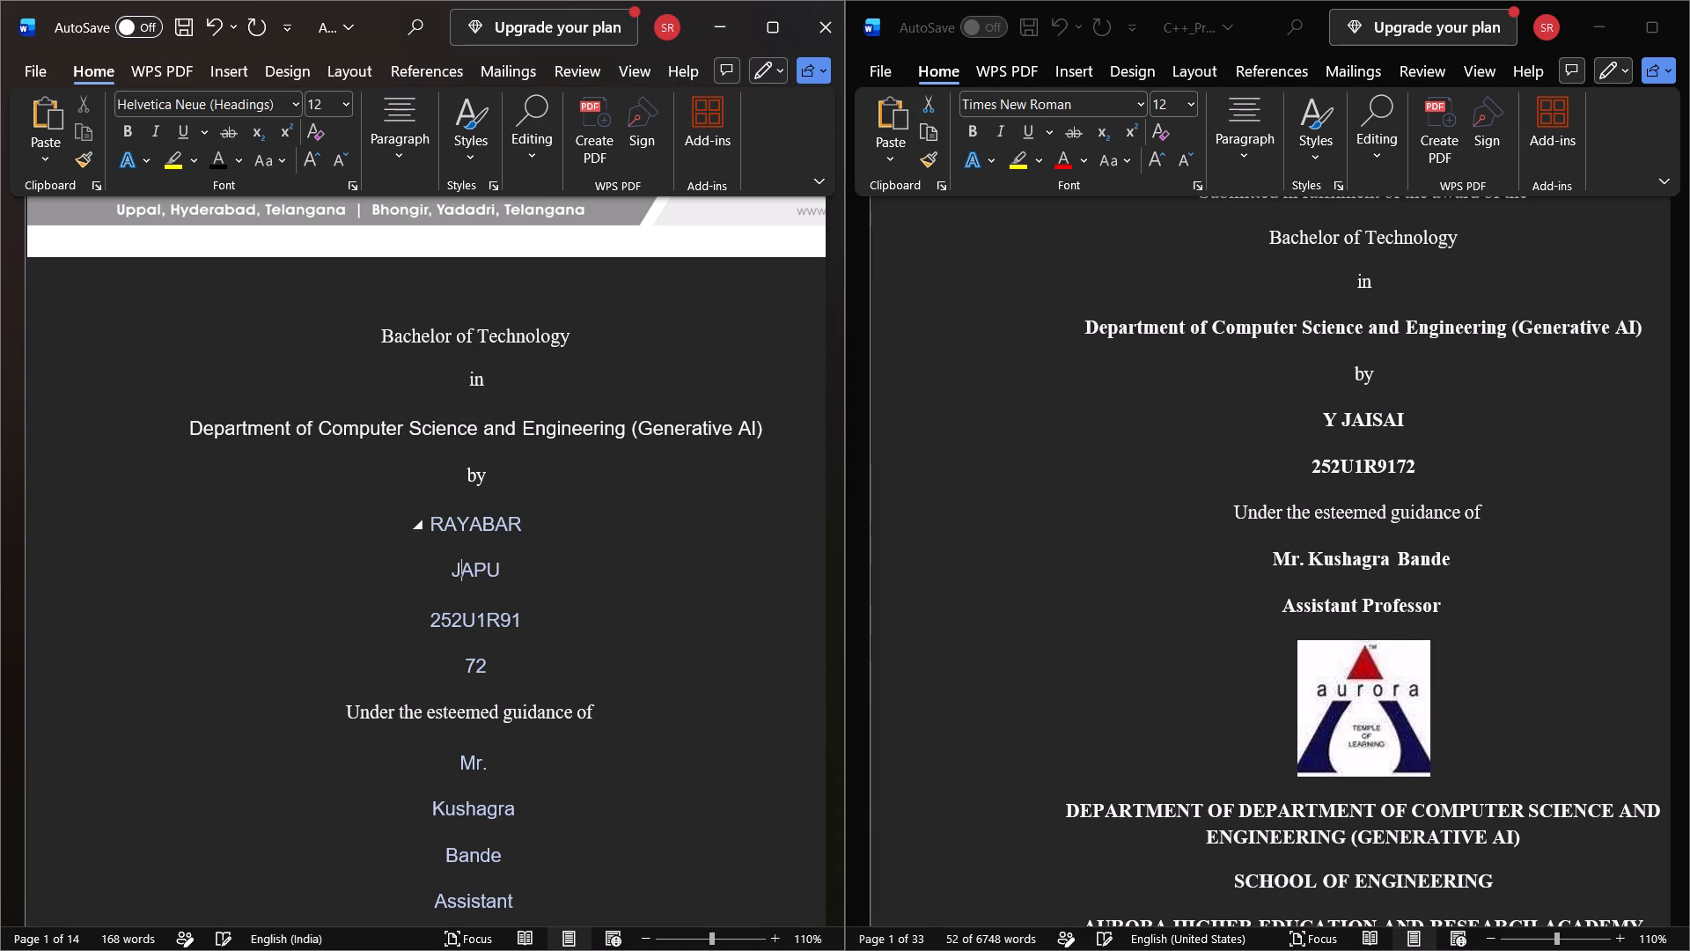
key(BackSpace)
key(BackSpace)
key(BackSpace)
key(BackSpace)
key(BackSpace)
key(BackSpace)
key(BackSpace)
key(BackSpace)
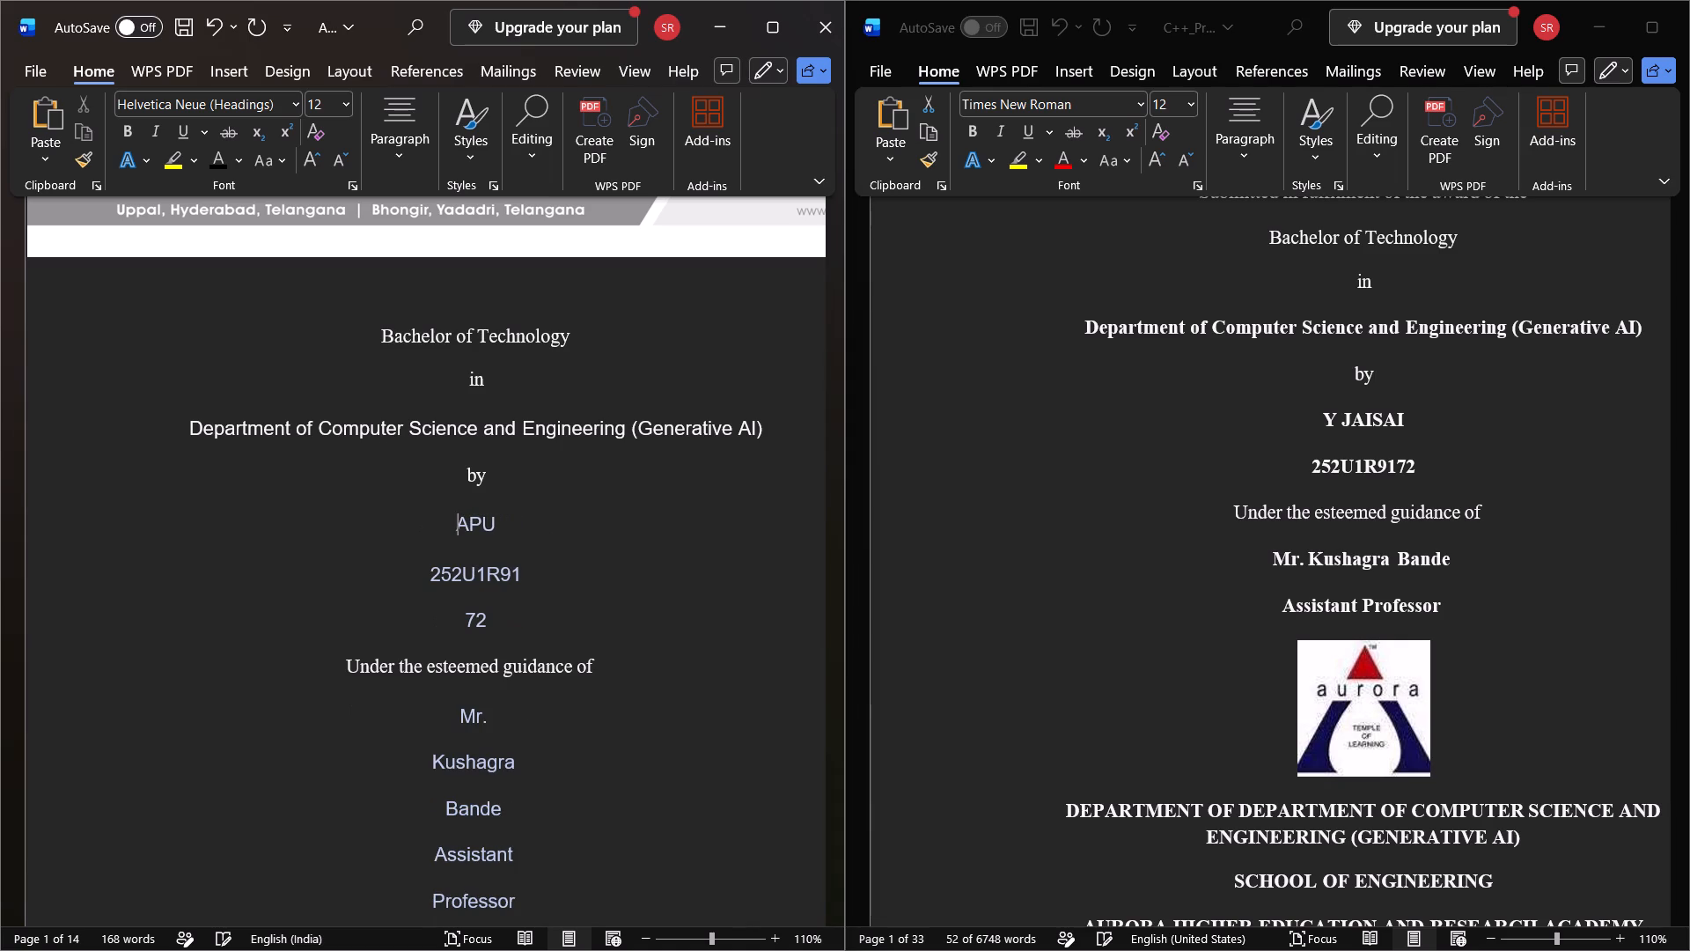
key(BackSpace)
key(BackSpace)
Replace the leftover surname fragment under "by" with the student's full name in capitals.
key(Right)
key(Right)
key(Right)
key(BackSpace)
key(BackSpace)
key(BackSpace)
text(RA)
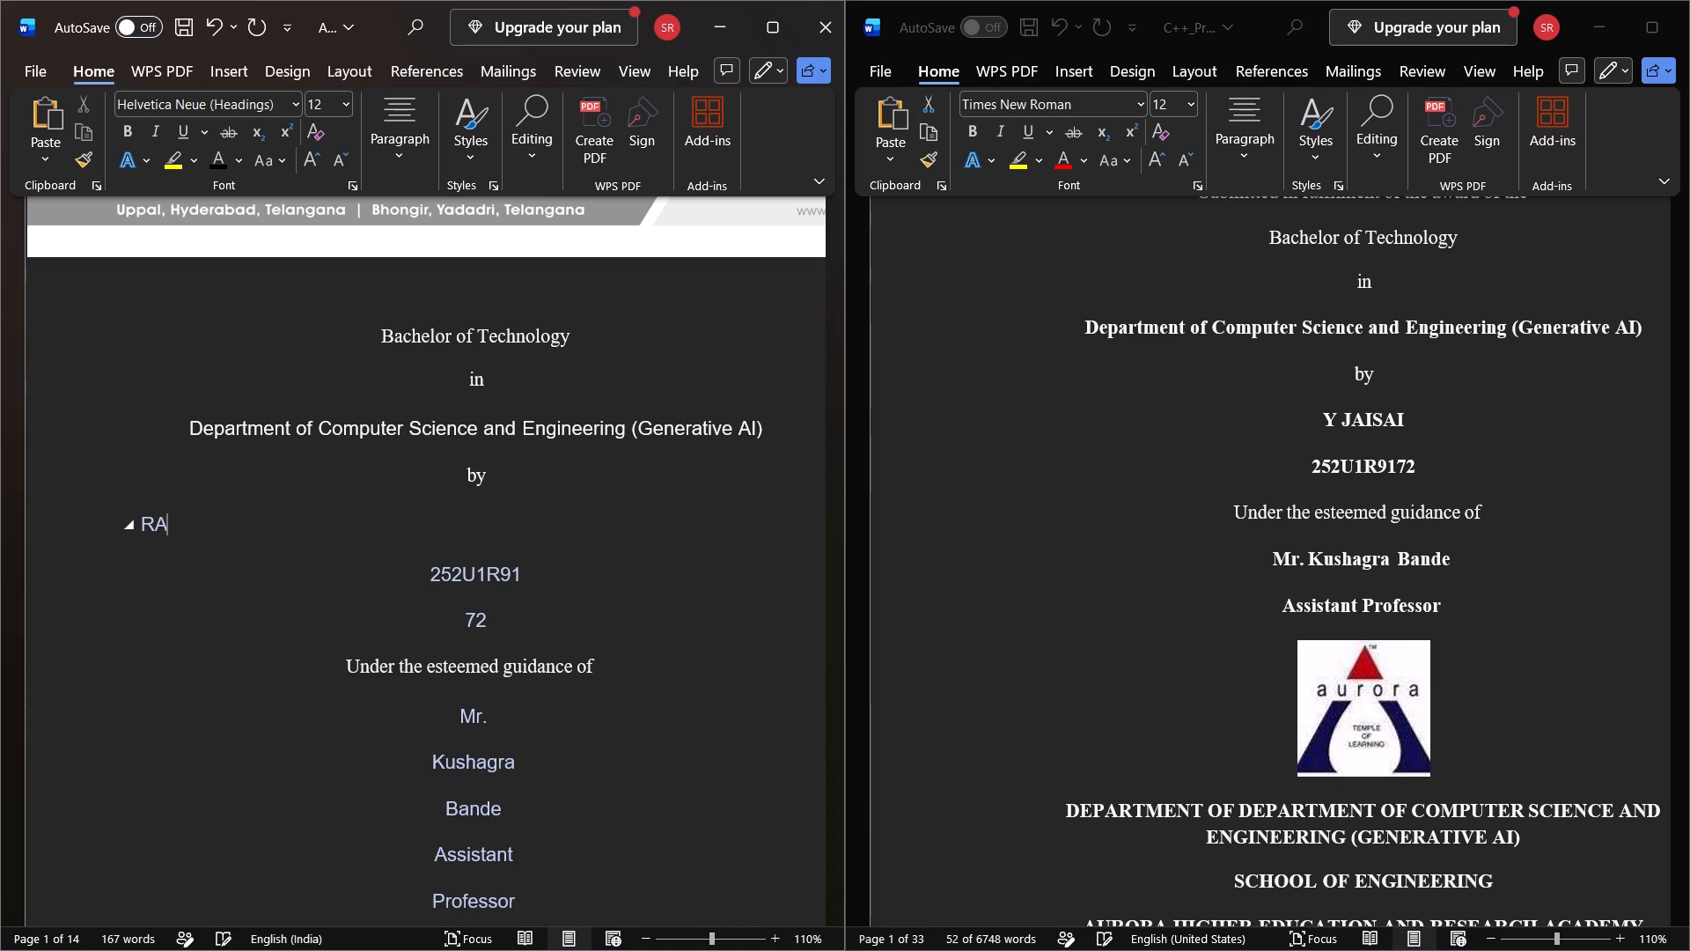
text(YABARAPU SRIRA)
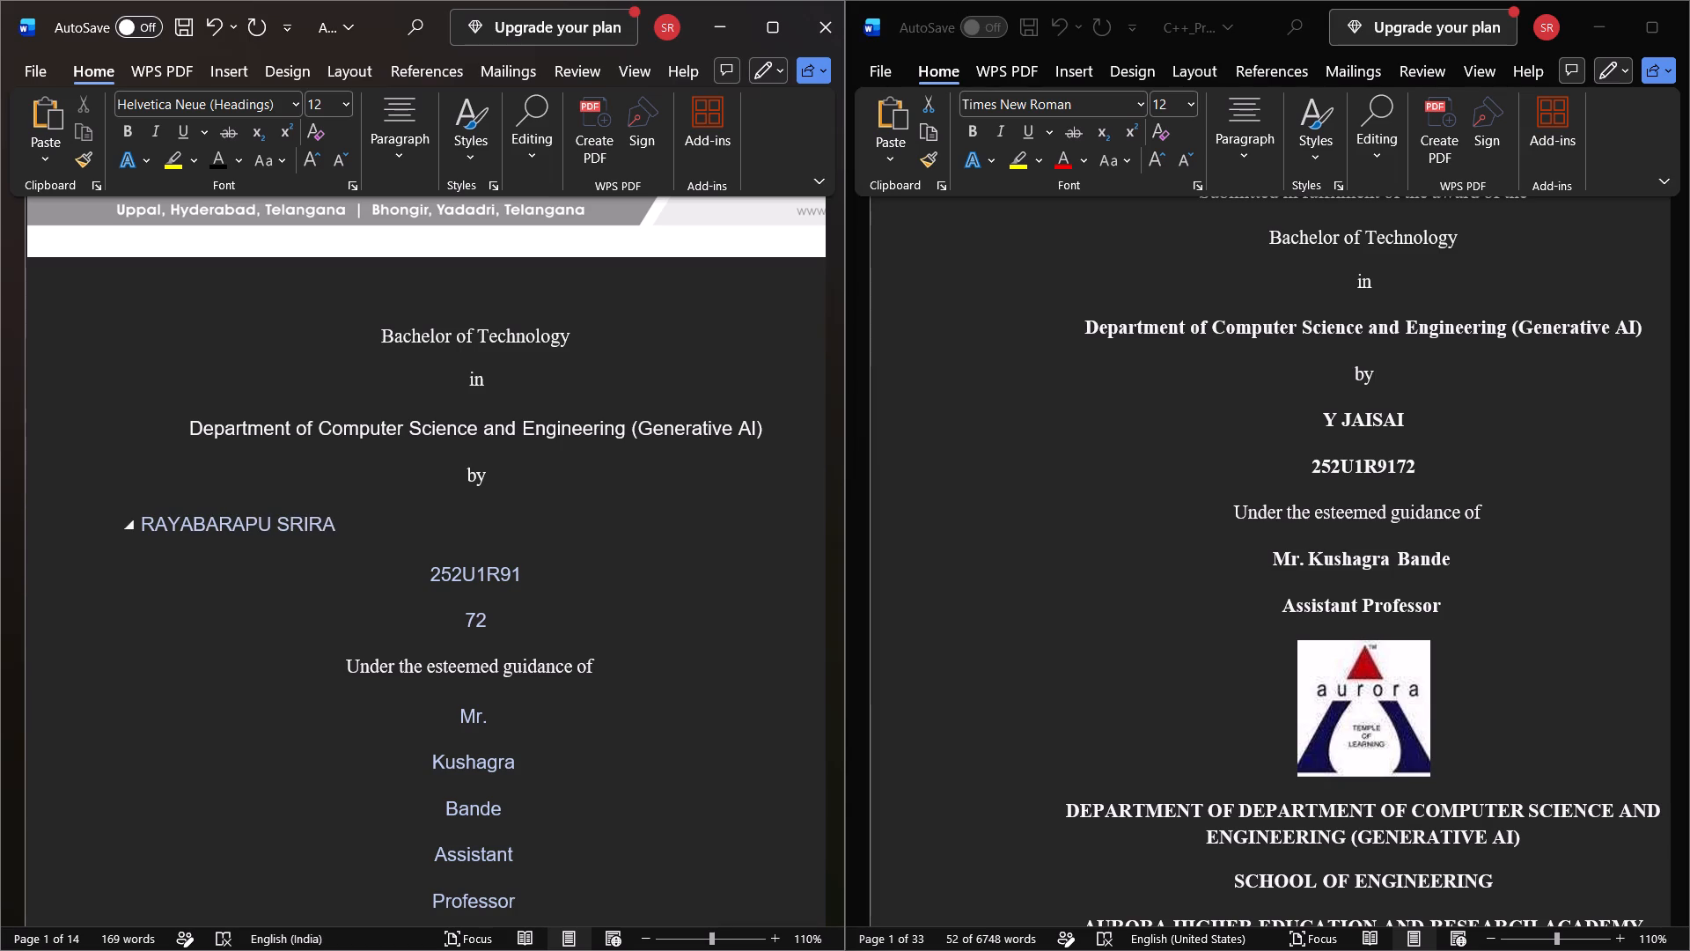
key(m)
Recolour the student's name to match the white text of the other cover page lines.
drag(411, 524, 289, 535)
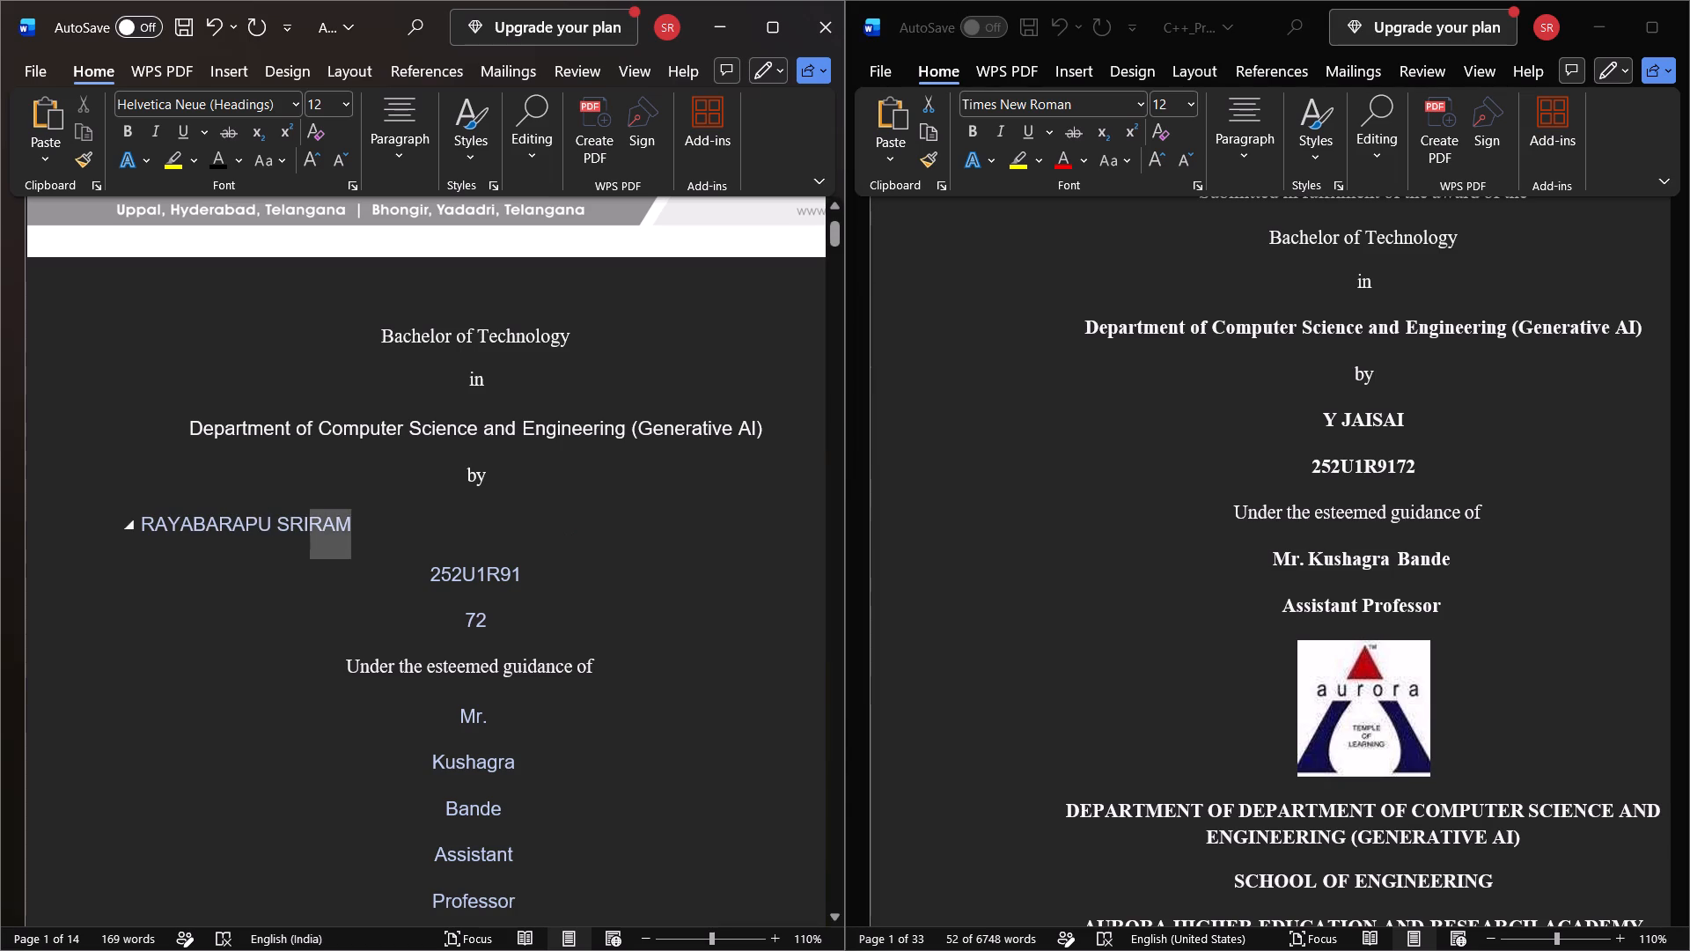
drag(289, 535, 156, 529)
click(291, 485)
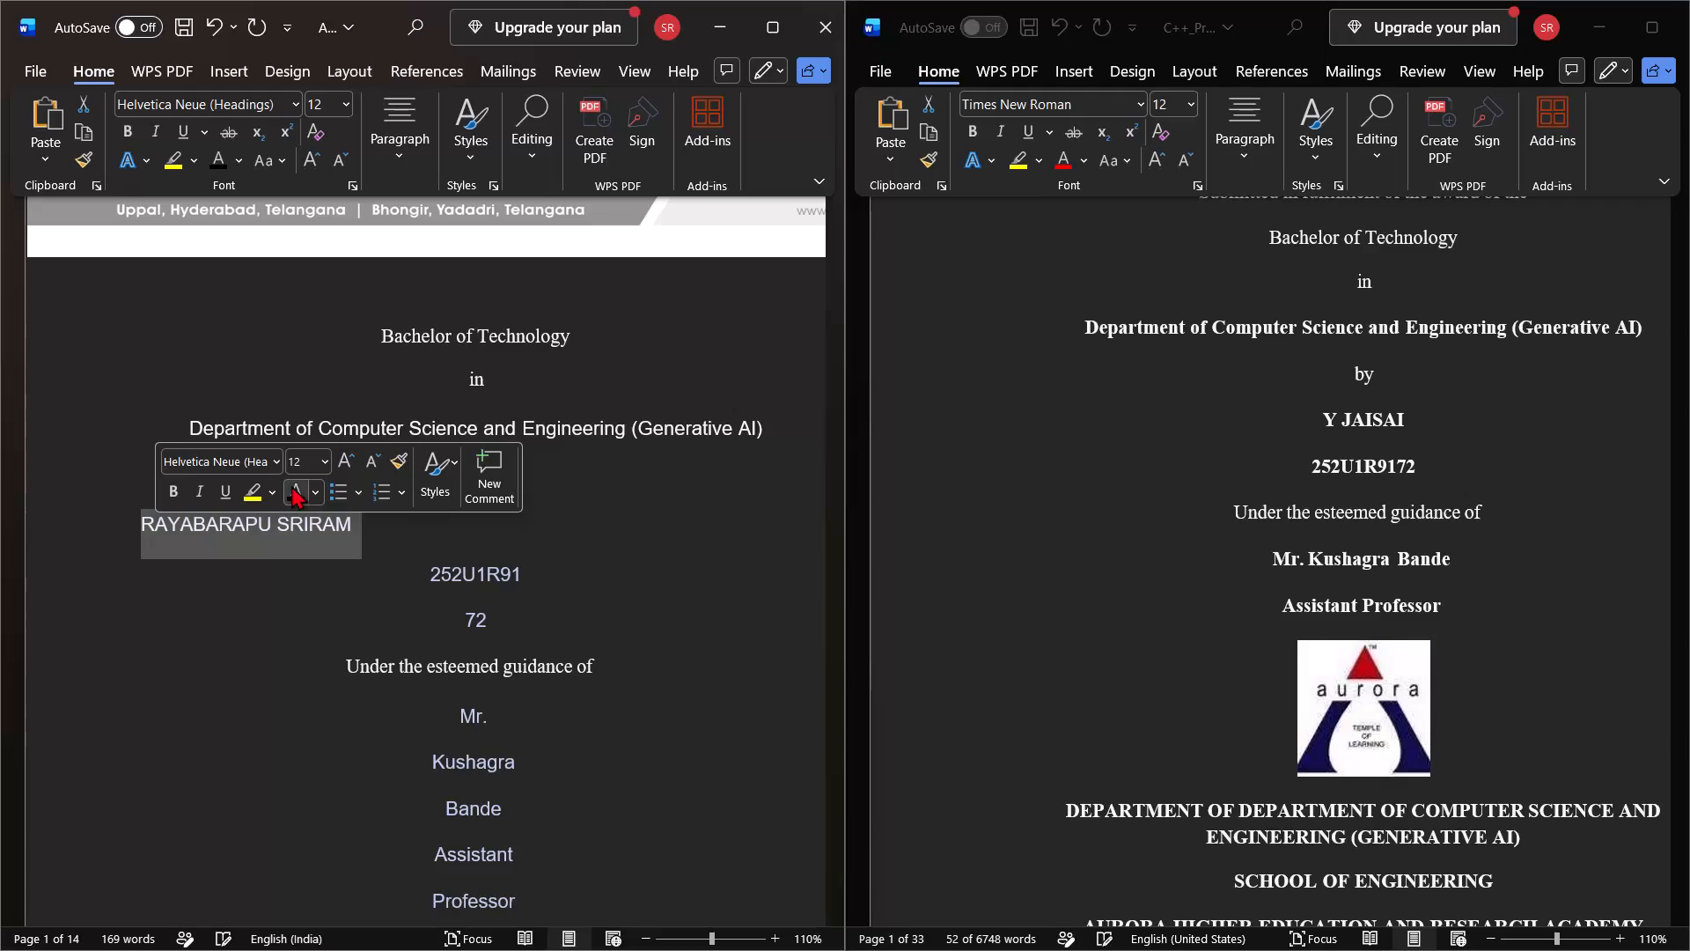
click(298, 552)
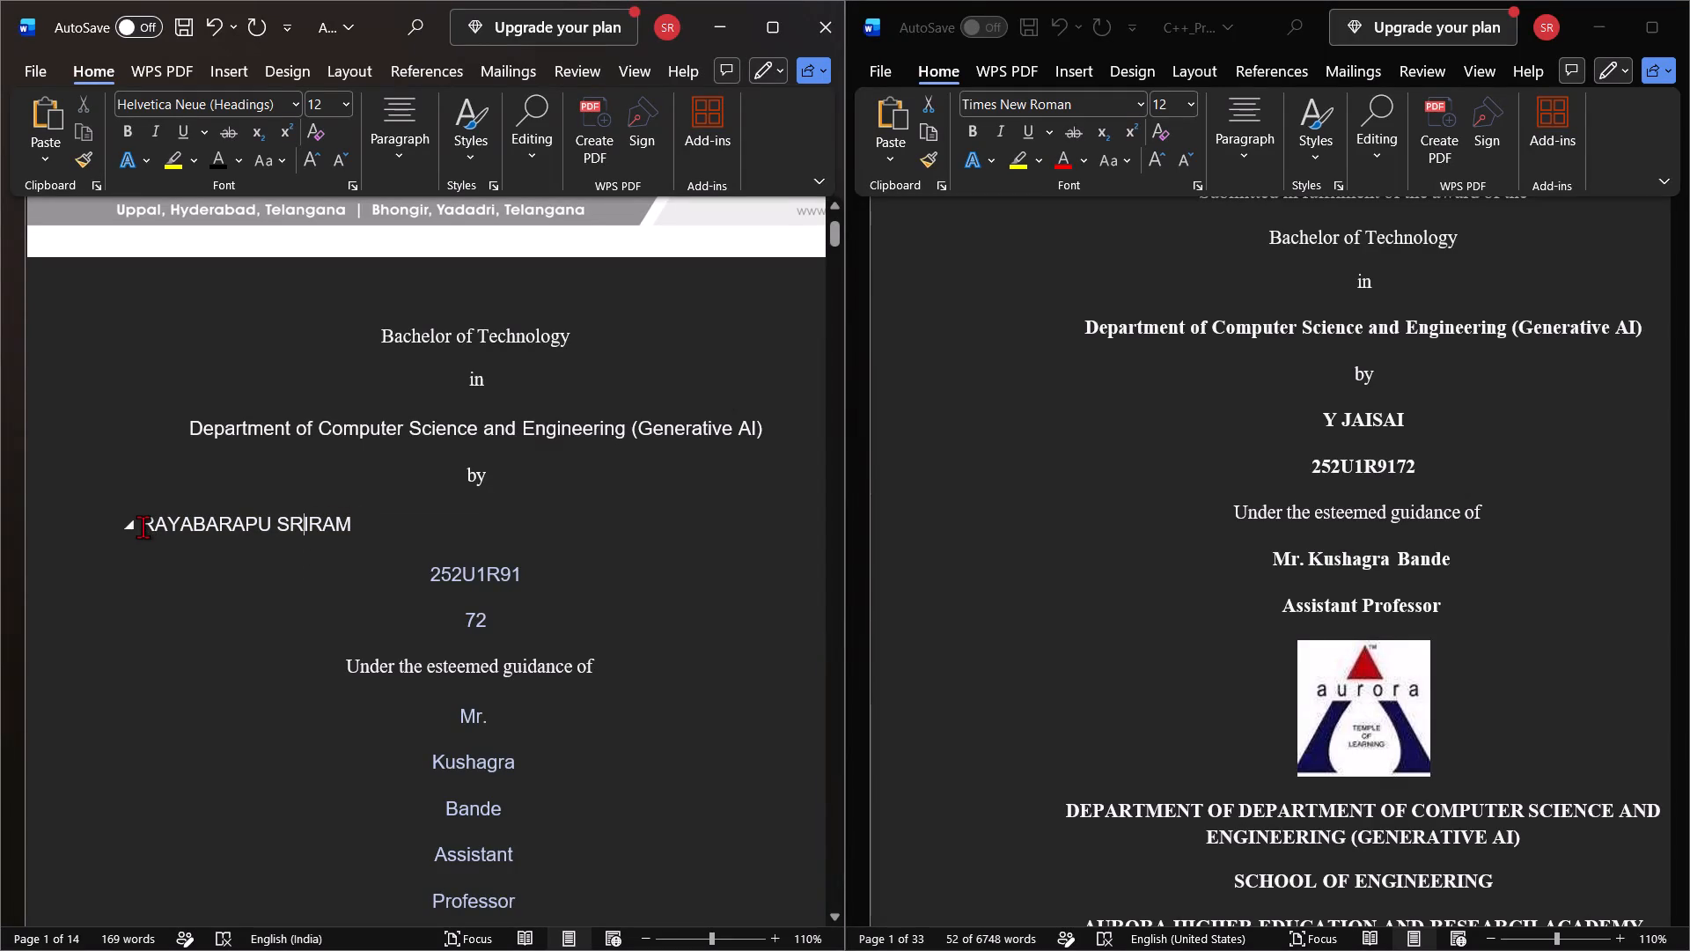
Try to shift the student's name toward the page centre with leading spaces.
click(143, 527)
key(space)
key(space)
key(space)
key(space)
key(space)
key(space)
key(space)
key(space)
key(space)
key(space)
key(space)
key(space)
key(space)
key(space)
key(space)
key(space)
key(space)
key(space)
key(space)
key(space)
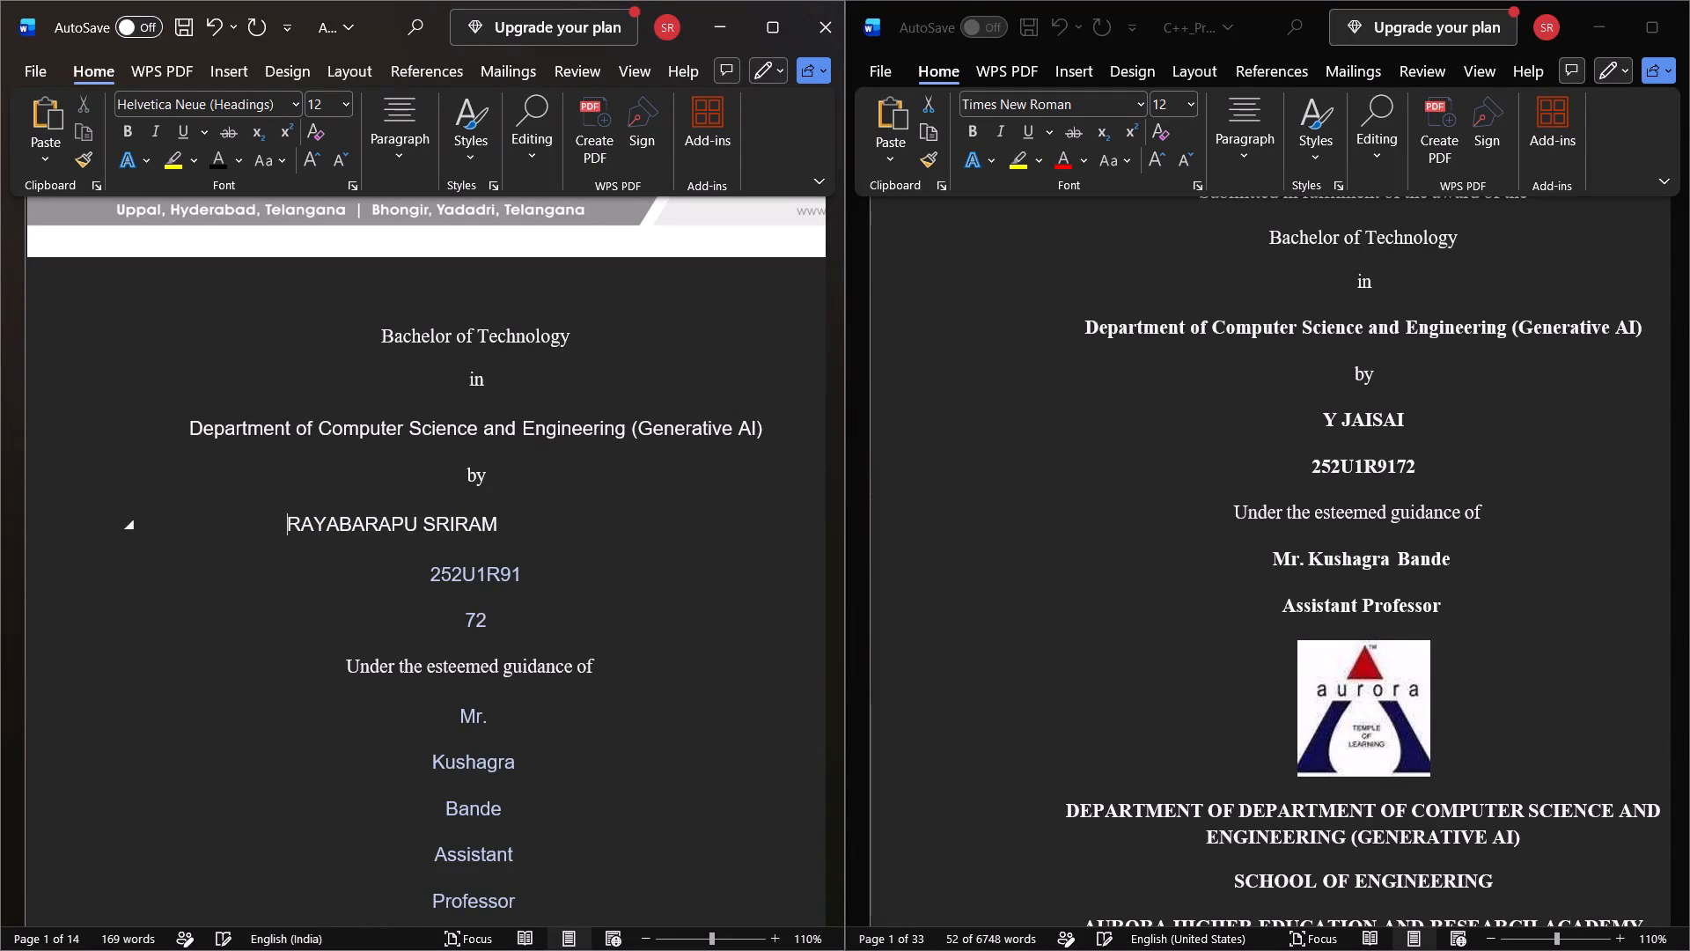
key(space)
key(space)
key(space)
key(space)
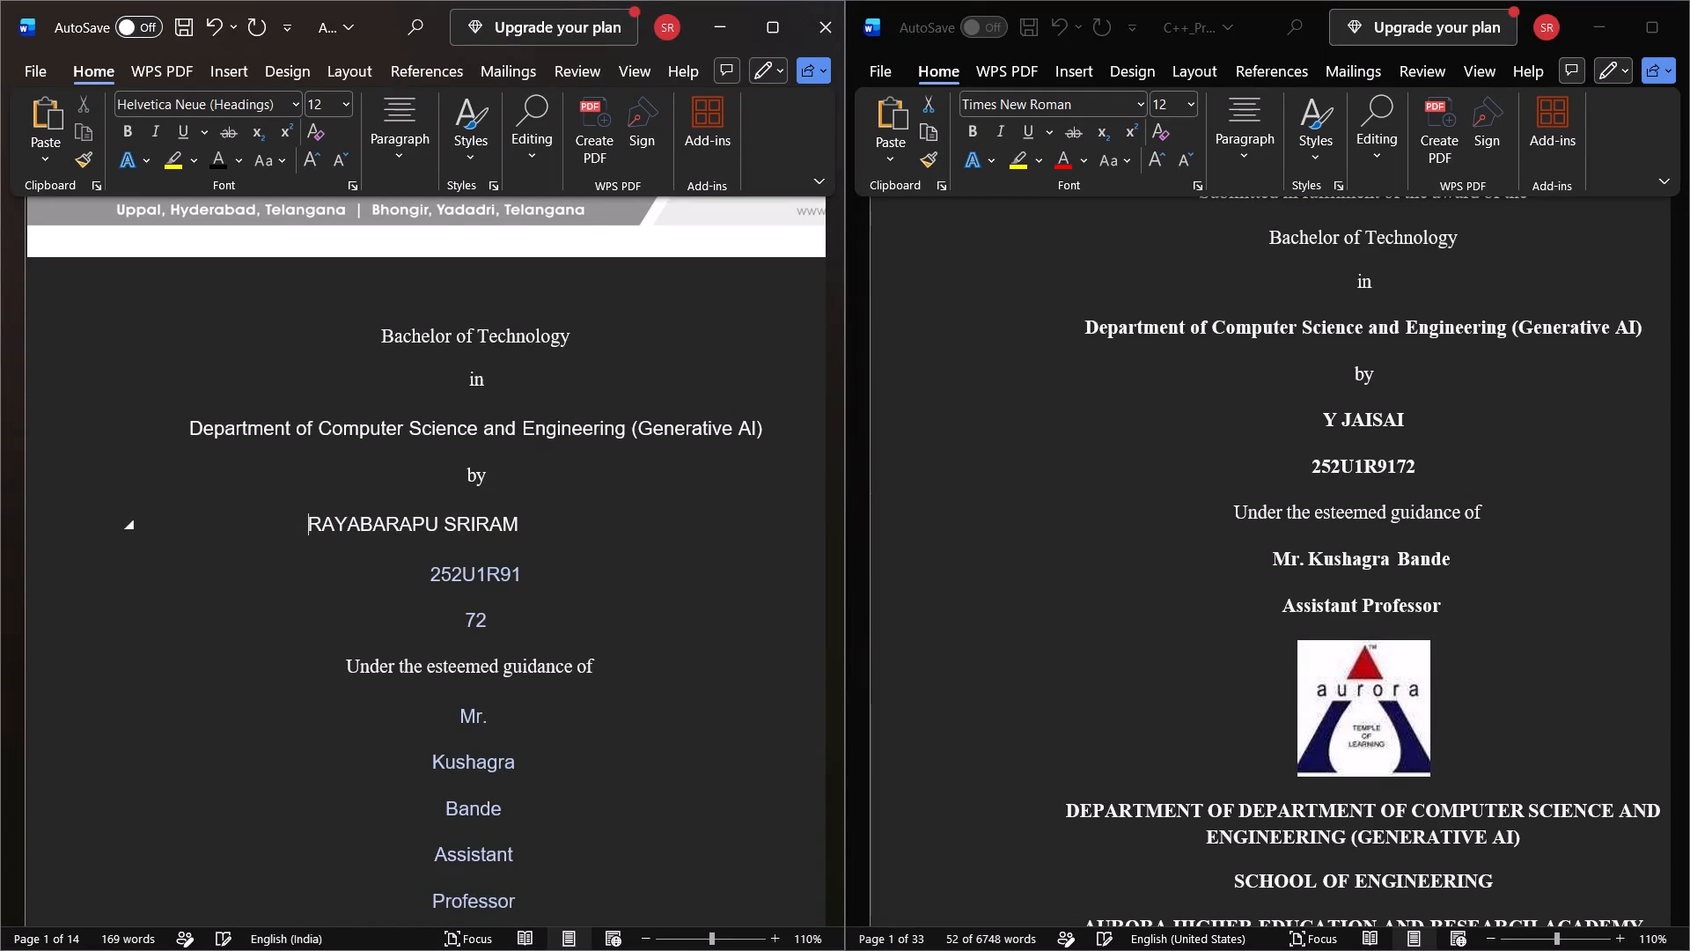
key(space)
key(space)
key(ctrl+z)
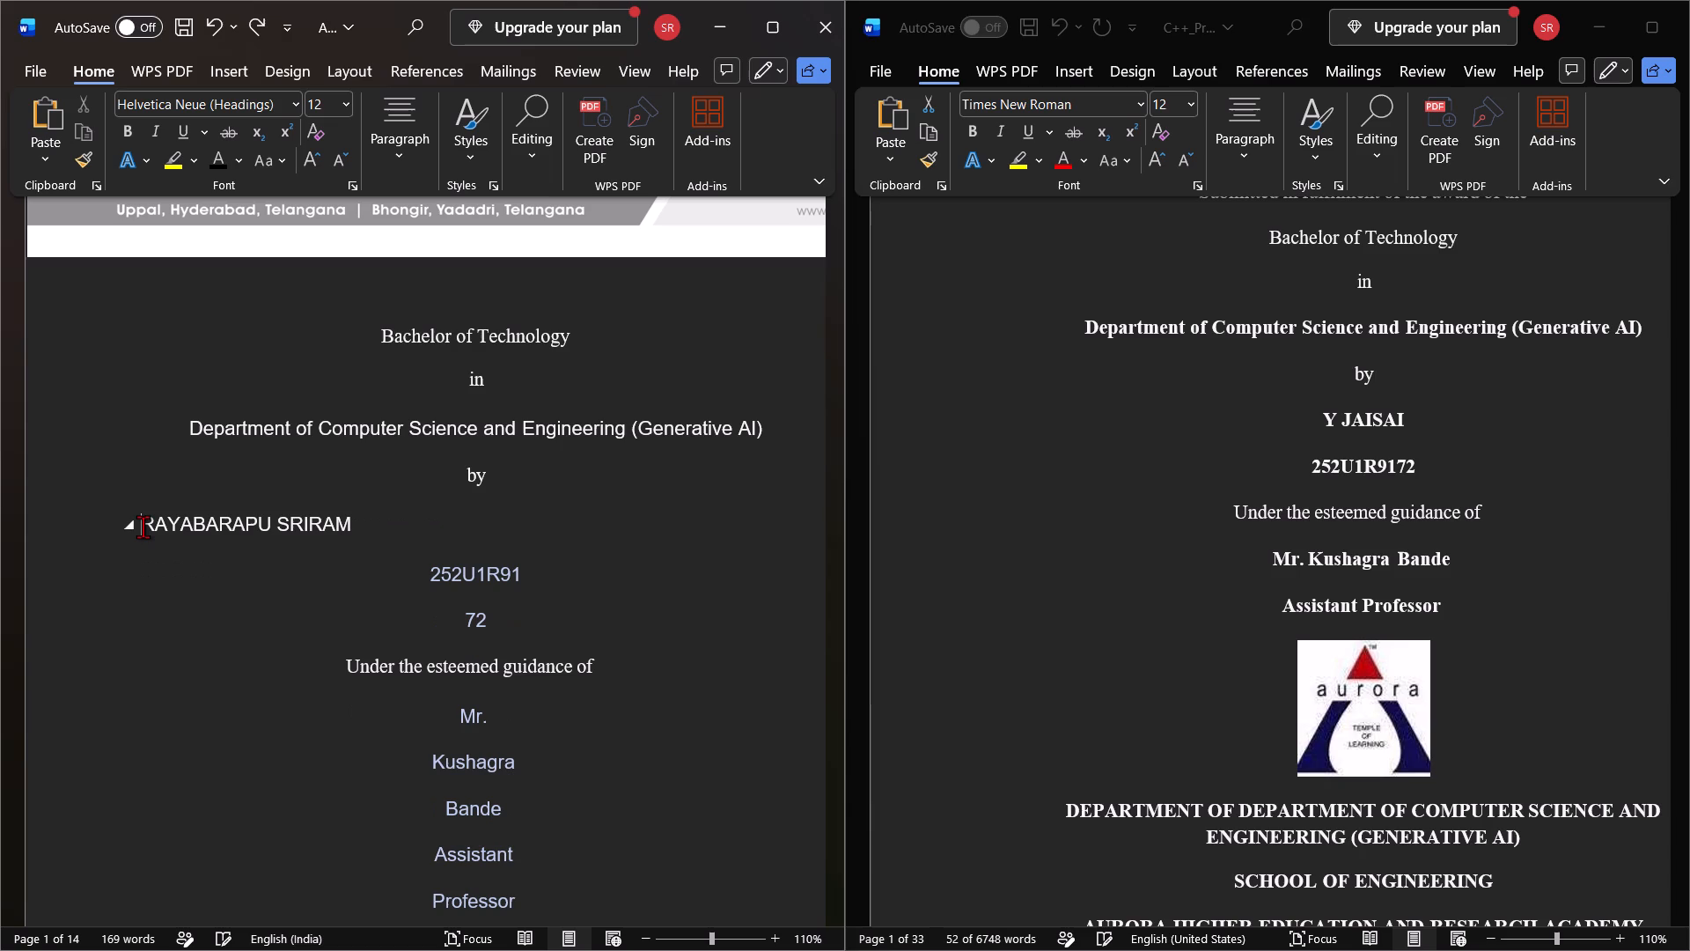
Shift the student's name toward the page centre by inserting leading spaces, keeping it on one line.
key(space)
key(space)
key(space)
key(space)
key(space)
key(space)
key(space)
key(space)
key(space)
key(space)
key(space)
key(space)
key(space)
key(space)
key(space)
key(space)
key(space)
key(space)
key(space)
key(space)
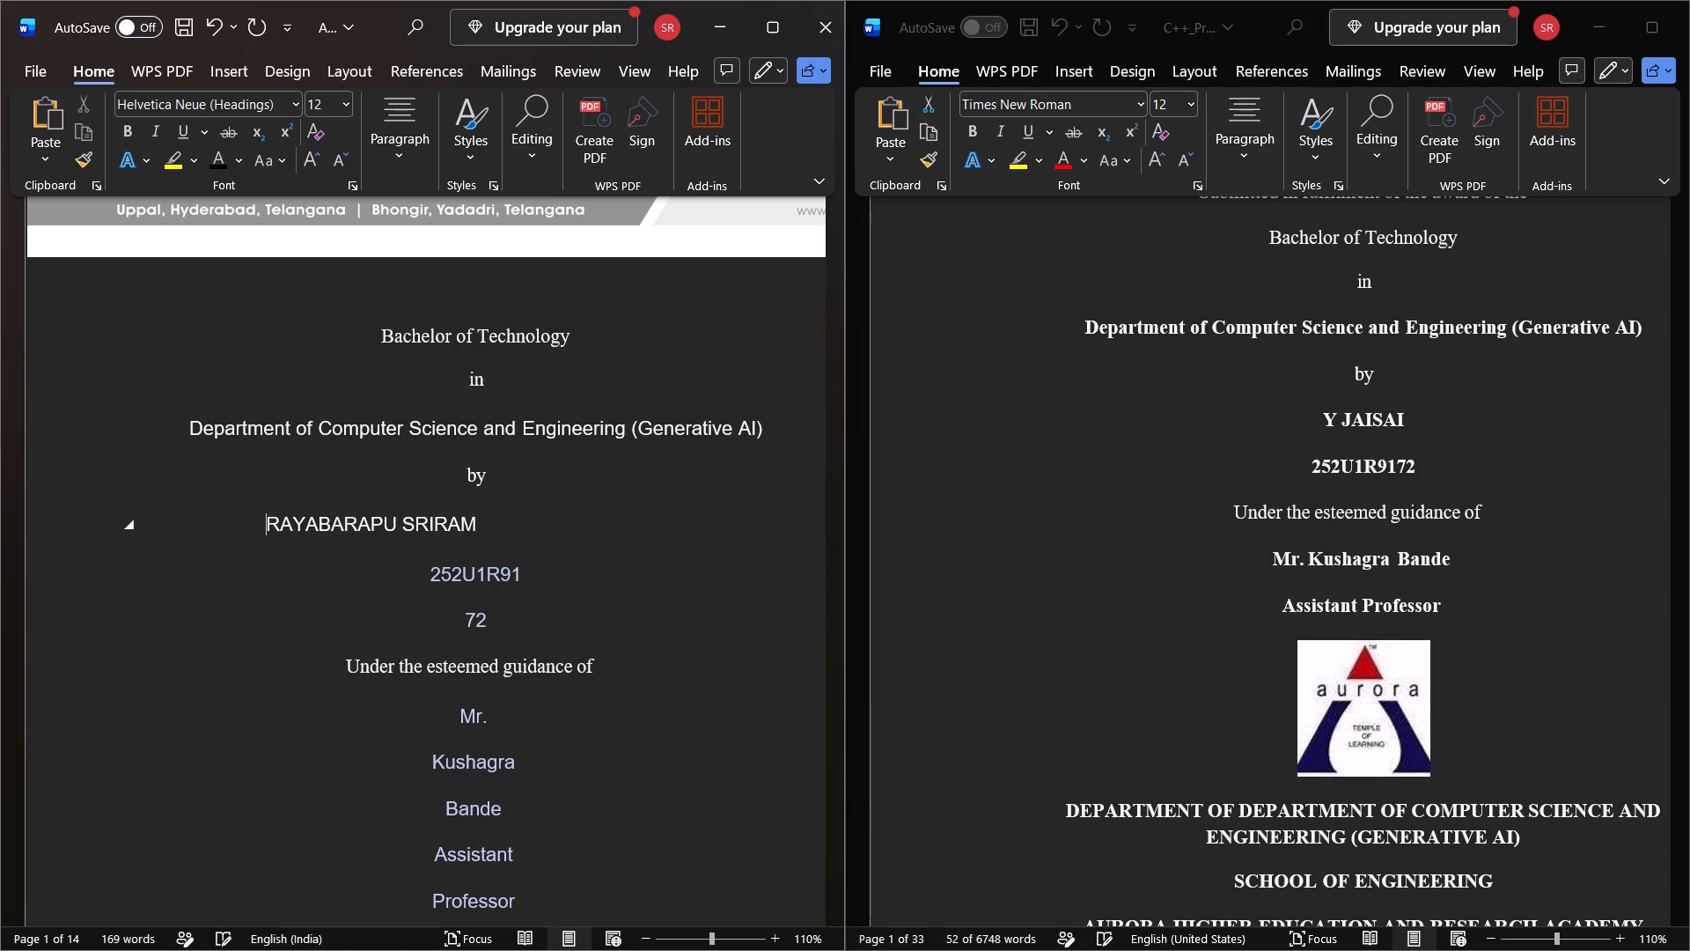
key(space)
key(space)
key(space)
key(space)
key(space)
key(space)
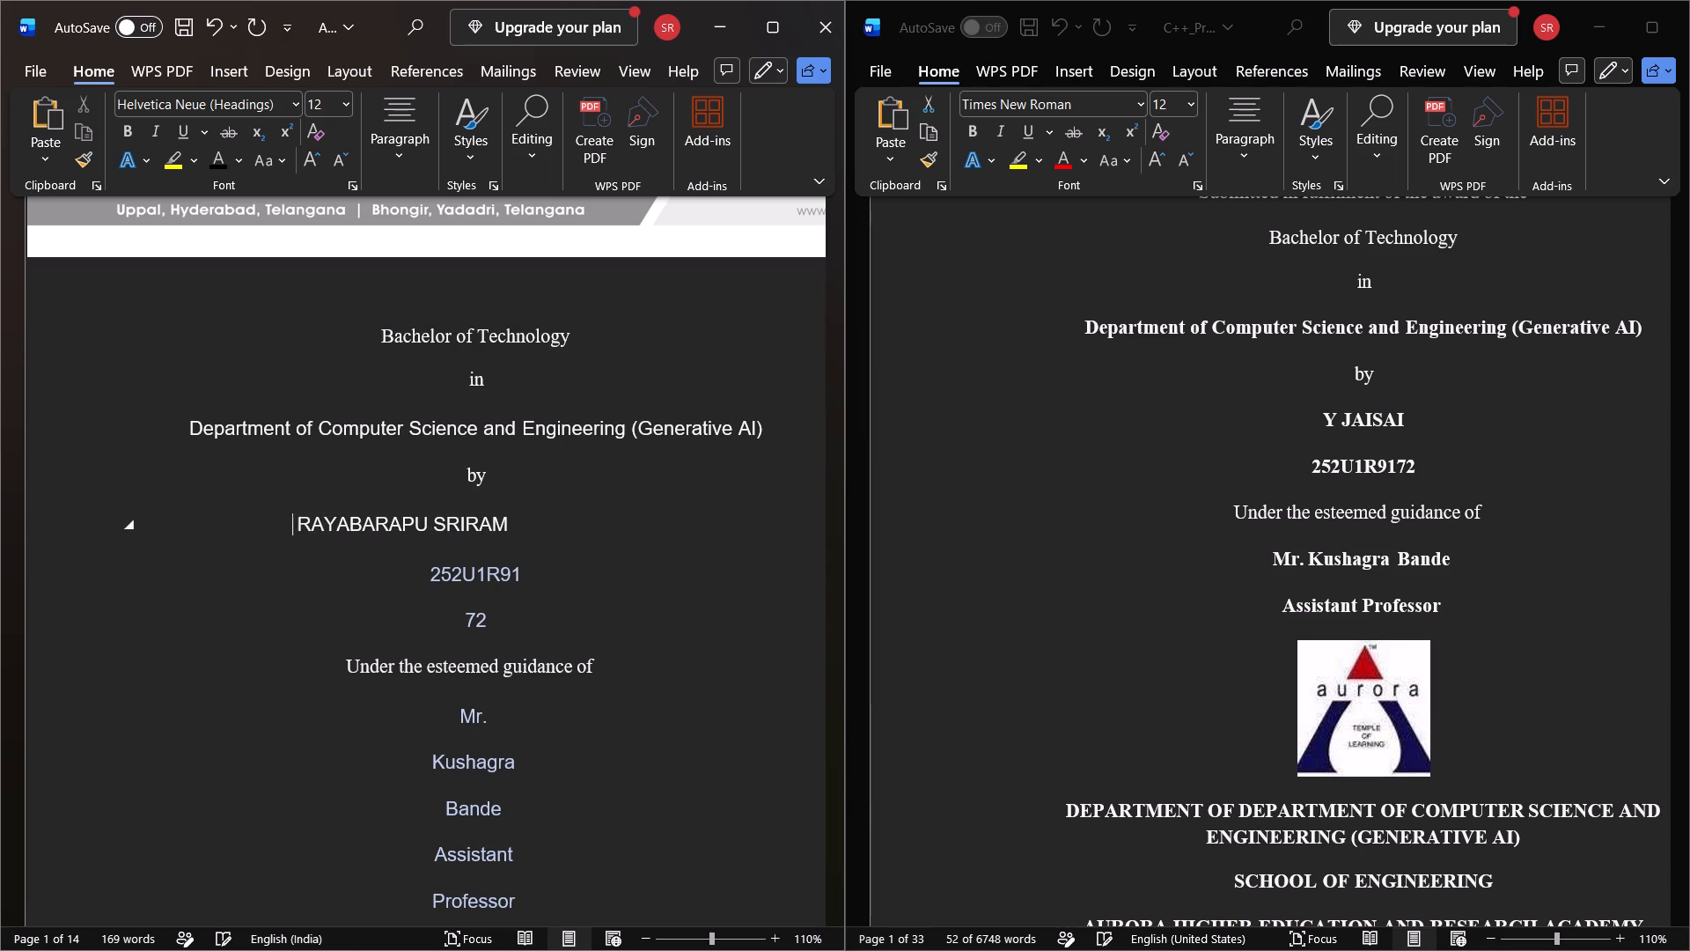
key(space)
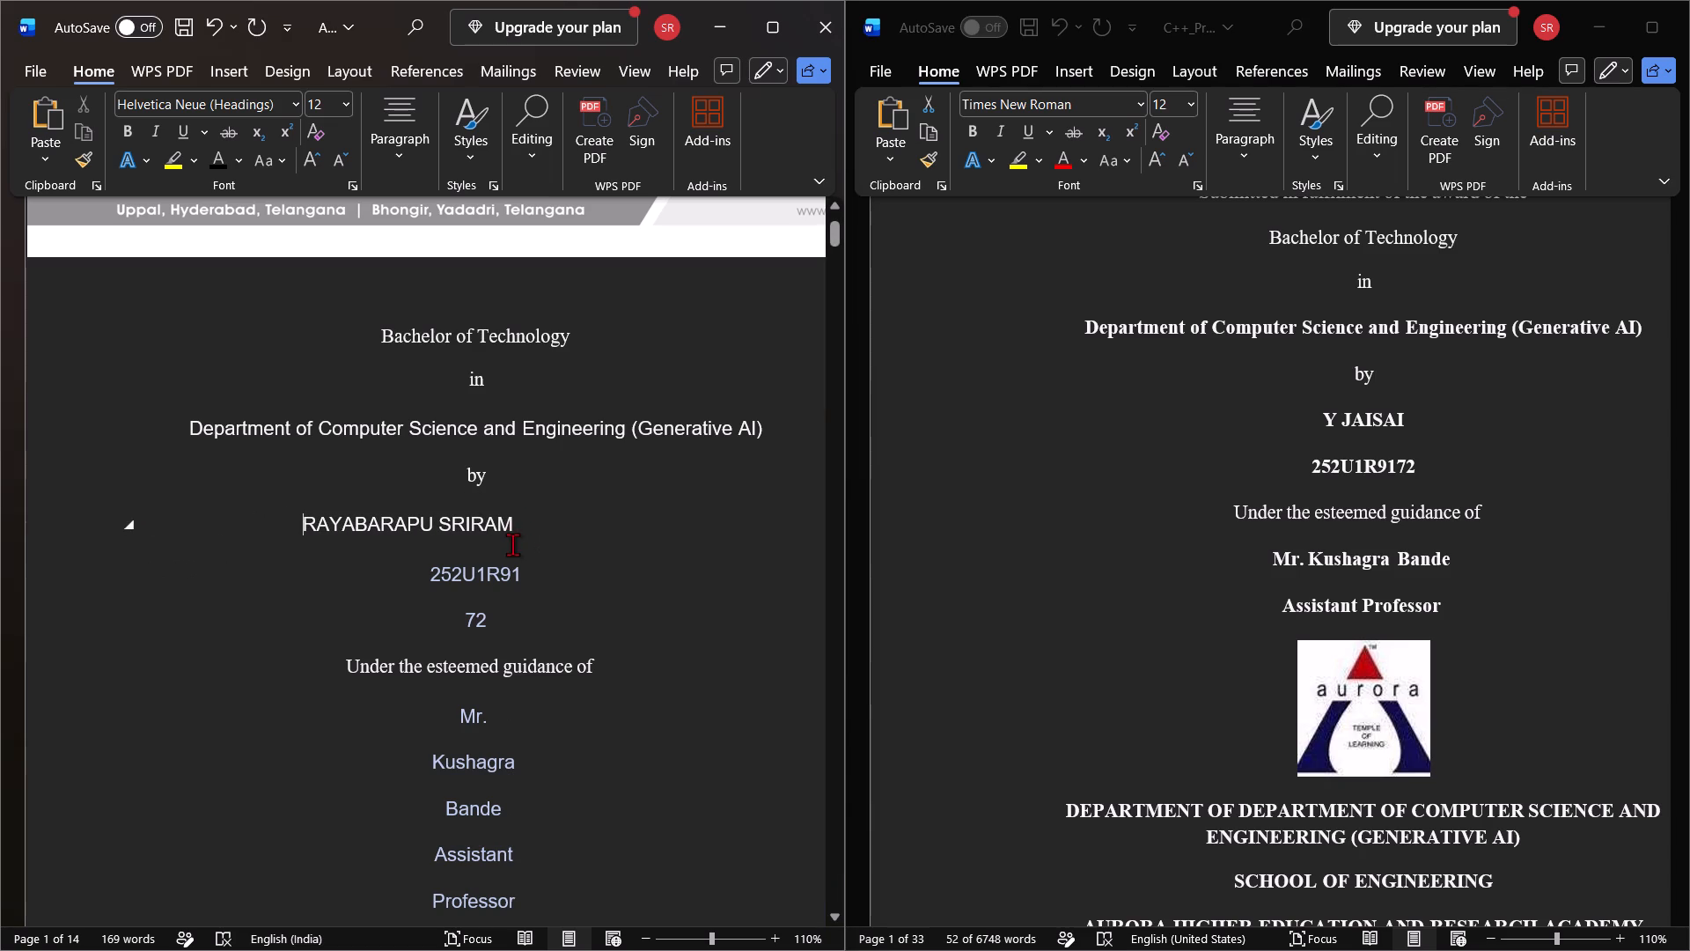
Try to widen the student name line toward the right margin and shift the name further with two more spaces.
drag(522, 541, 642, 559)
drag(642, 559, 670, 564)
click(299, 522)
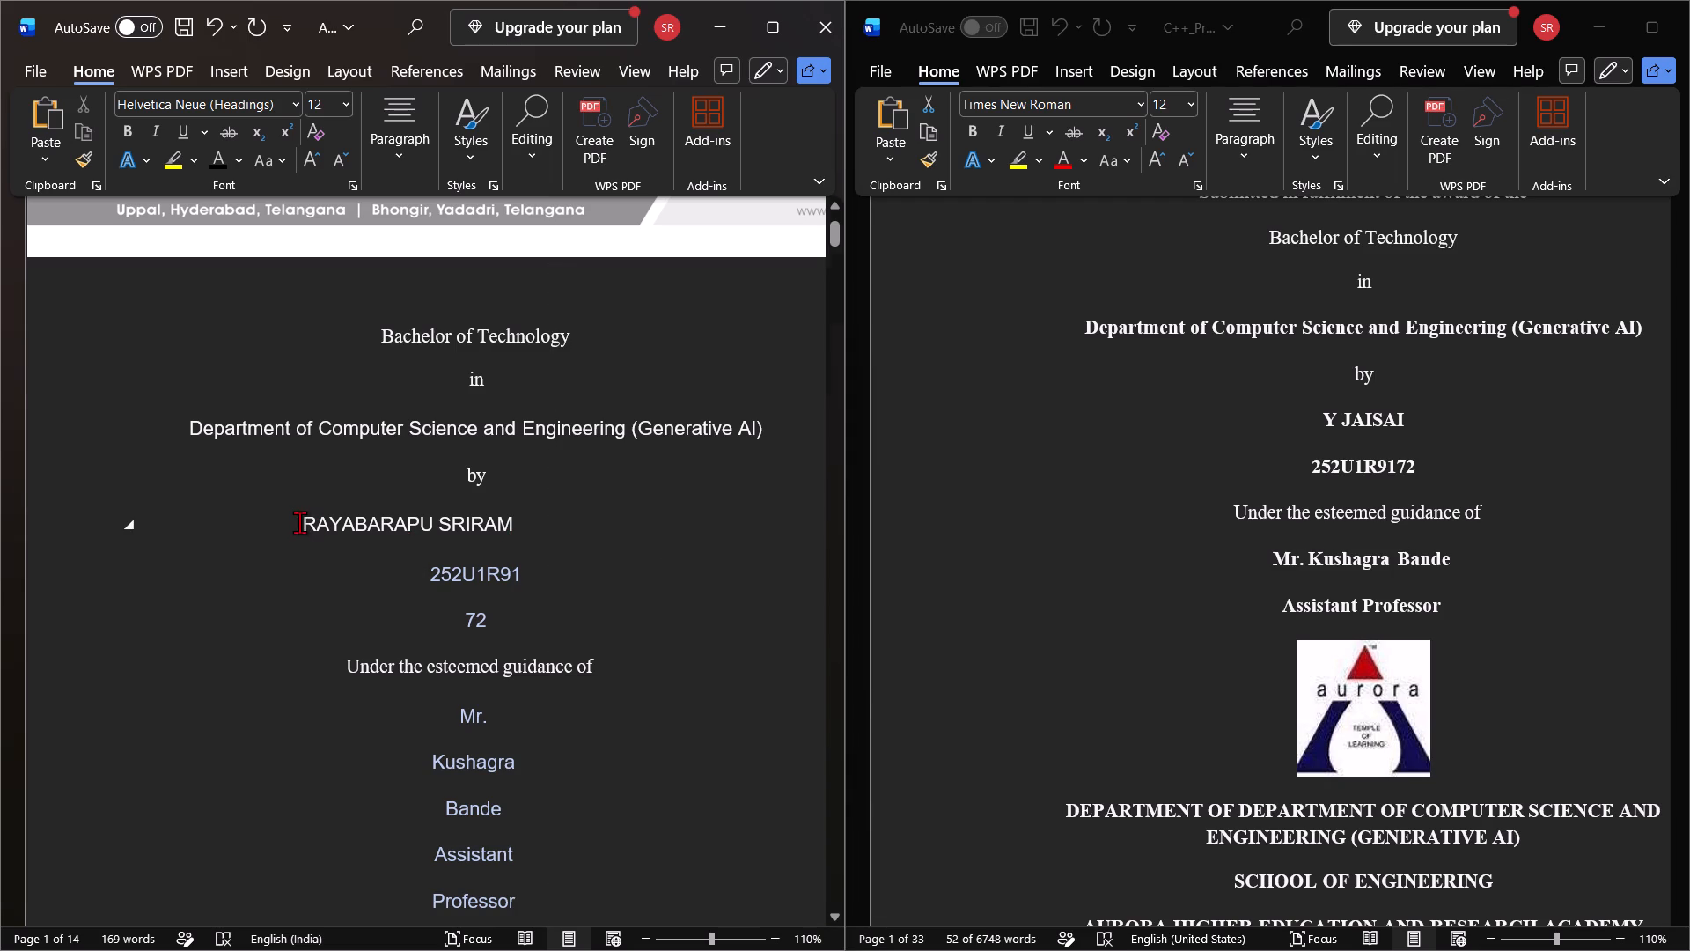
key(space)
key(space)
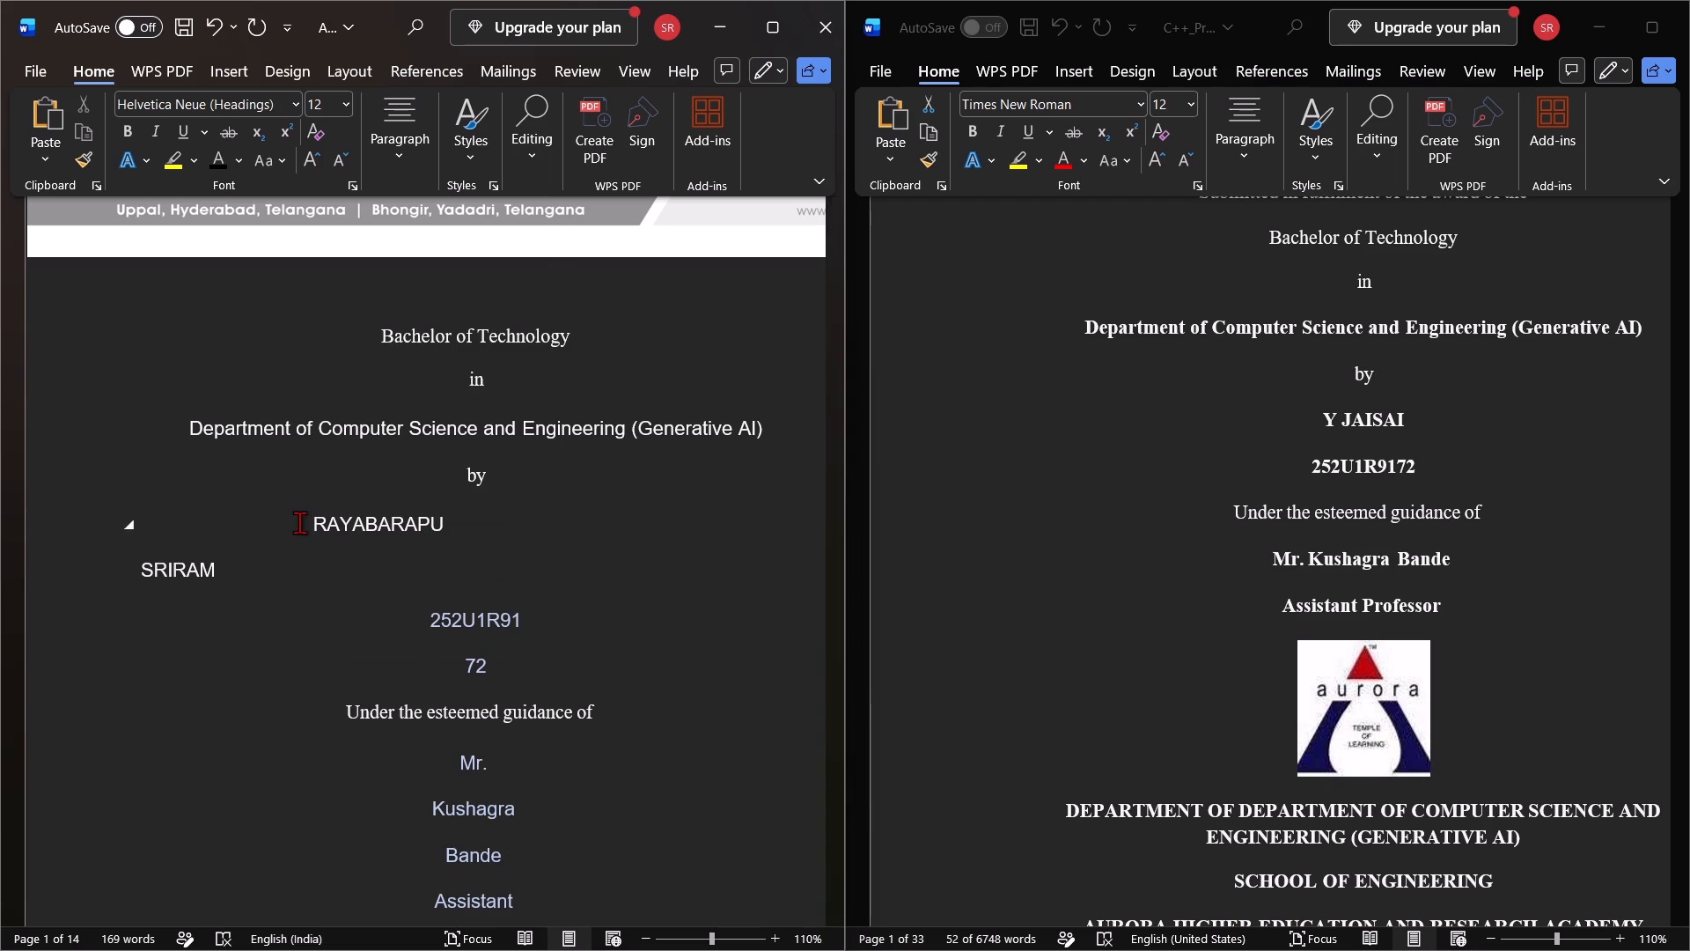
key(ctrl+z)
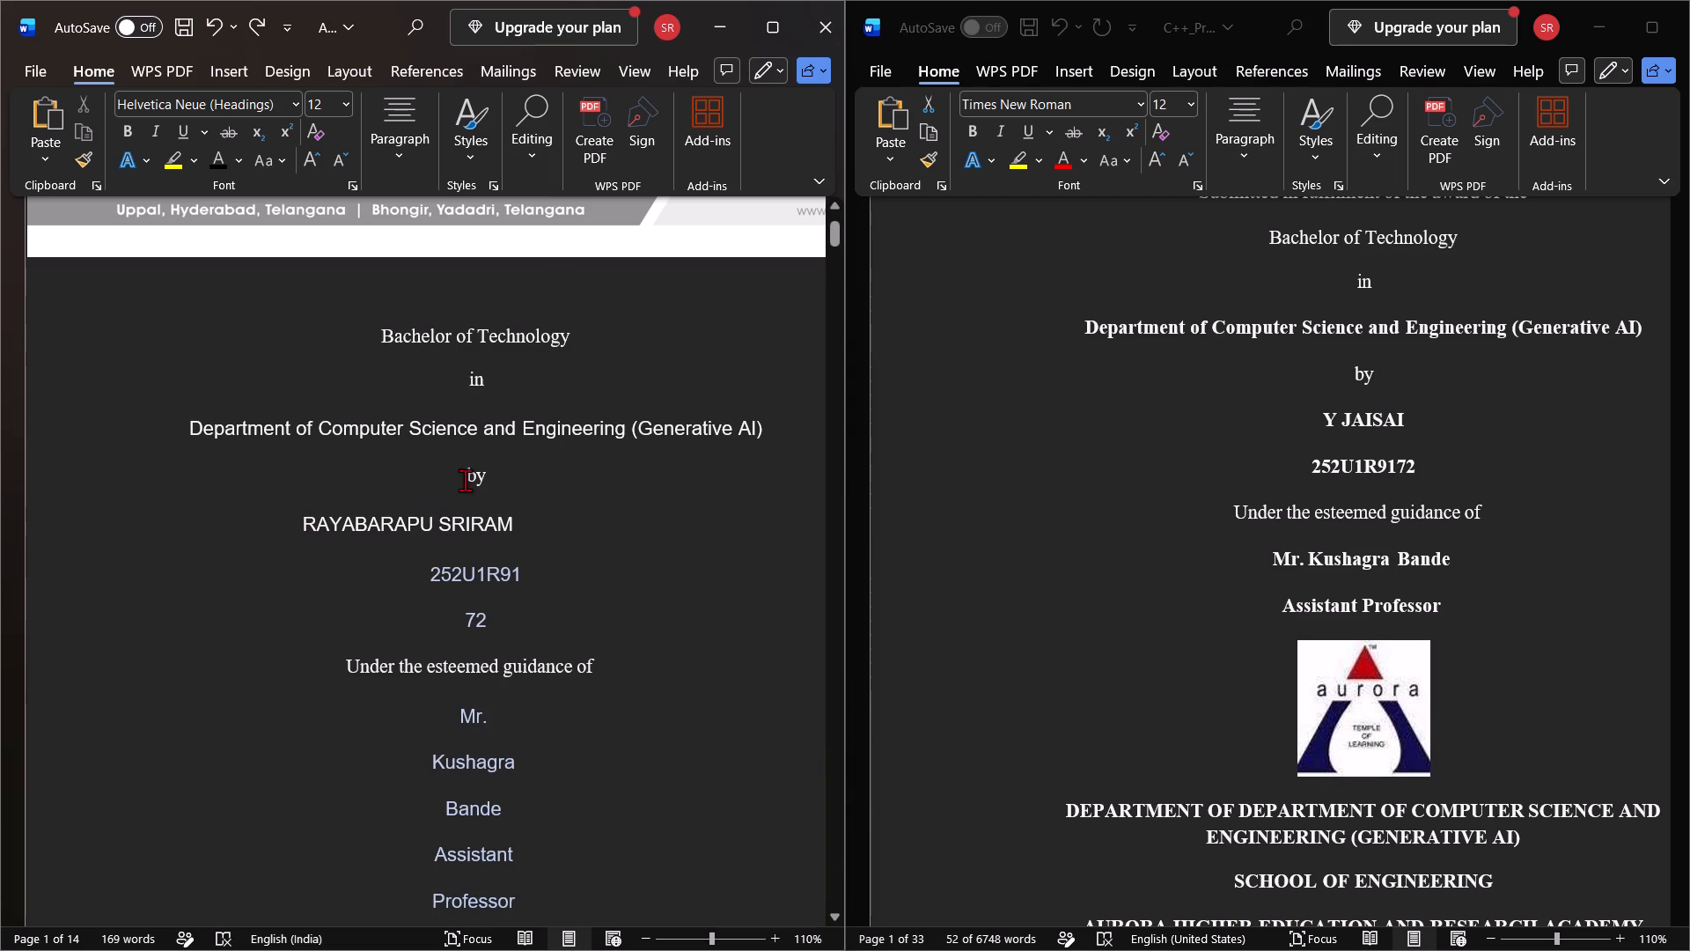
Remove the centring of the "by" line and pad it with leading spaces so it sits above the student's name.
click(465, 479)
key(BackSpace)
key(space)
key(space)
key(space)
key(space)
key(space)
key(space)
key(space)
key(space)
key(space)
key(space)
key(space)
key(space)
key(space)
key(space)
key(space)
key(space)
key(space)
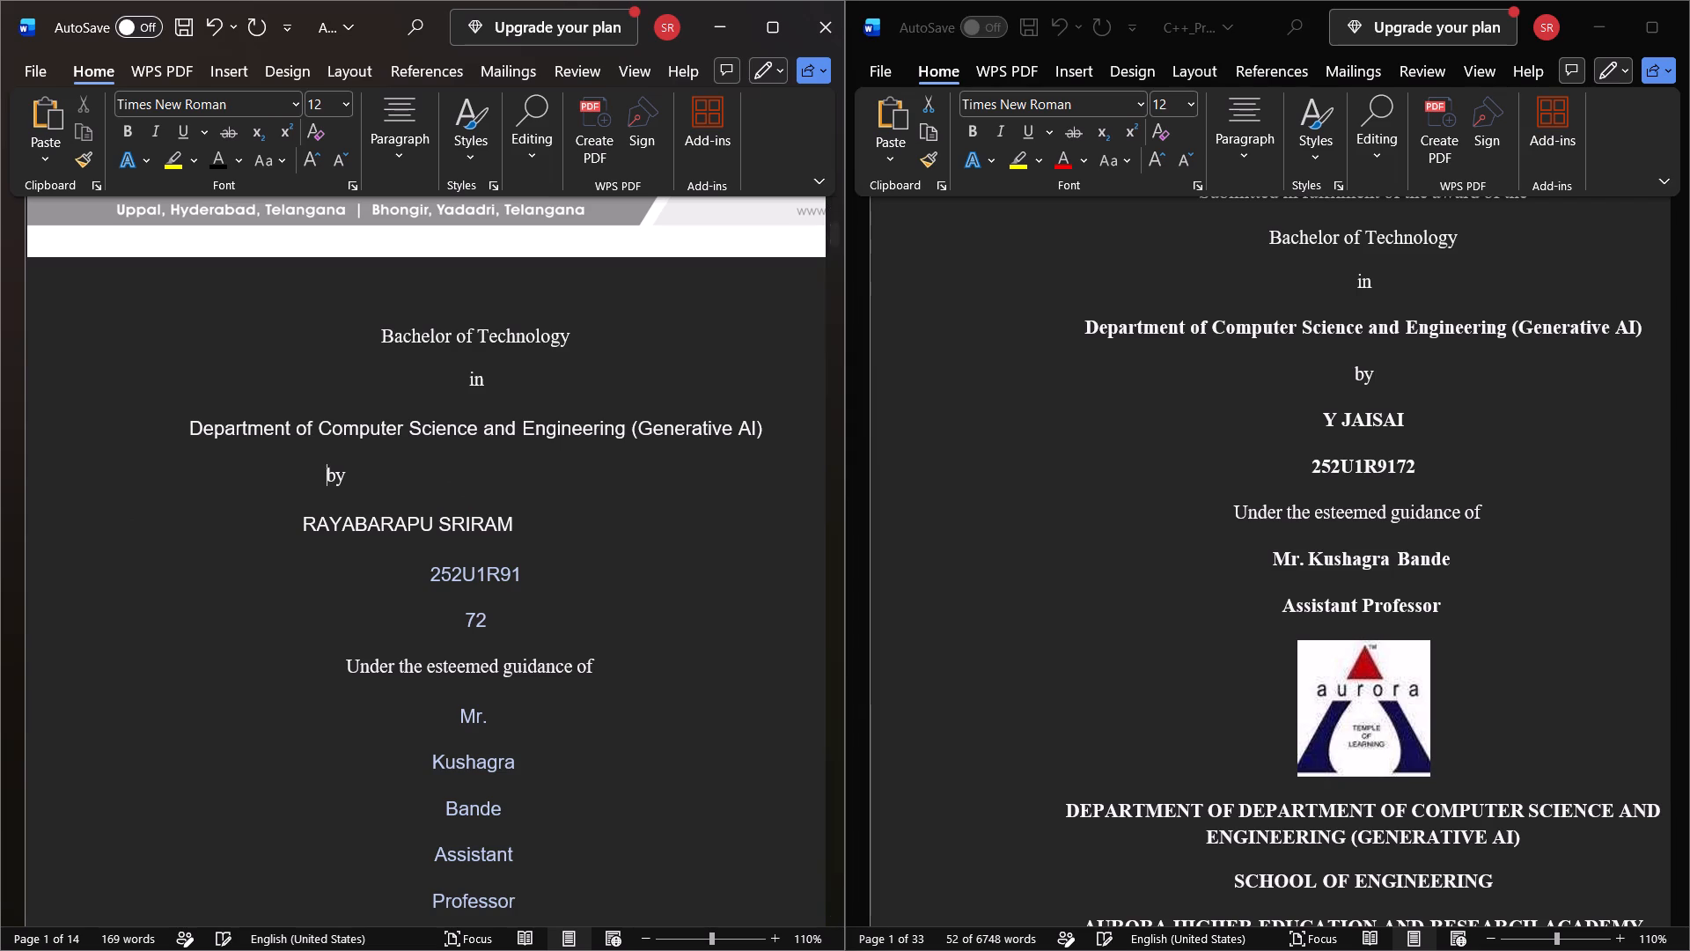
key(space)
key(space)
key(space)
Move the "Department of Computer Science and Engineering (Generative AI)" line to the left margin and close the gap below "in".
click(193, 431)
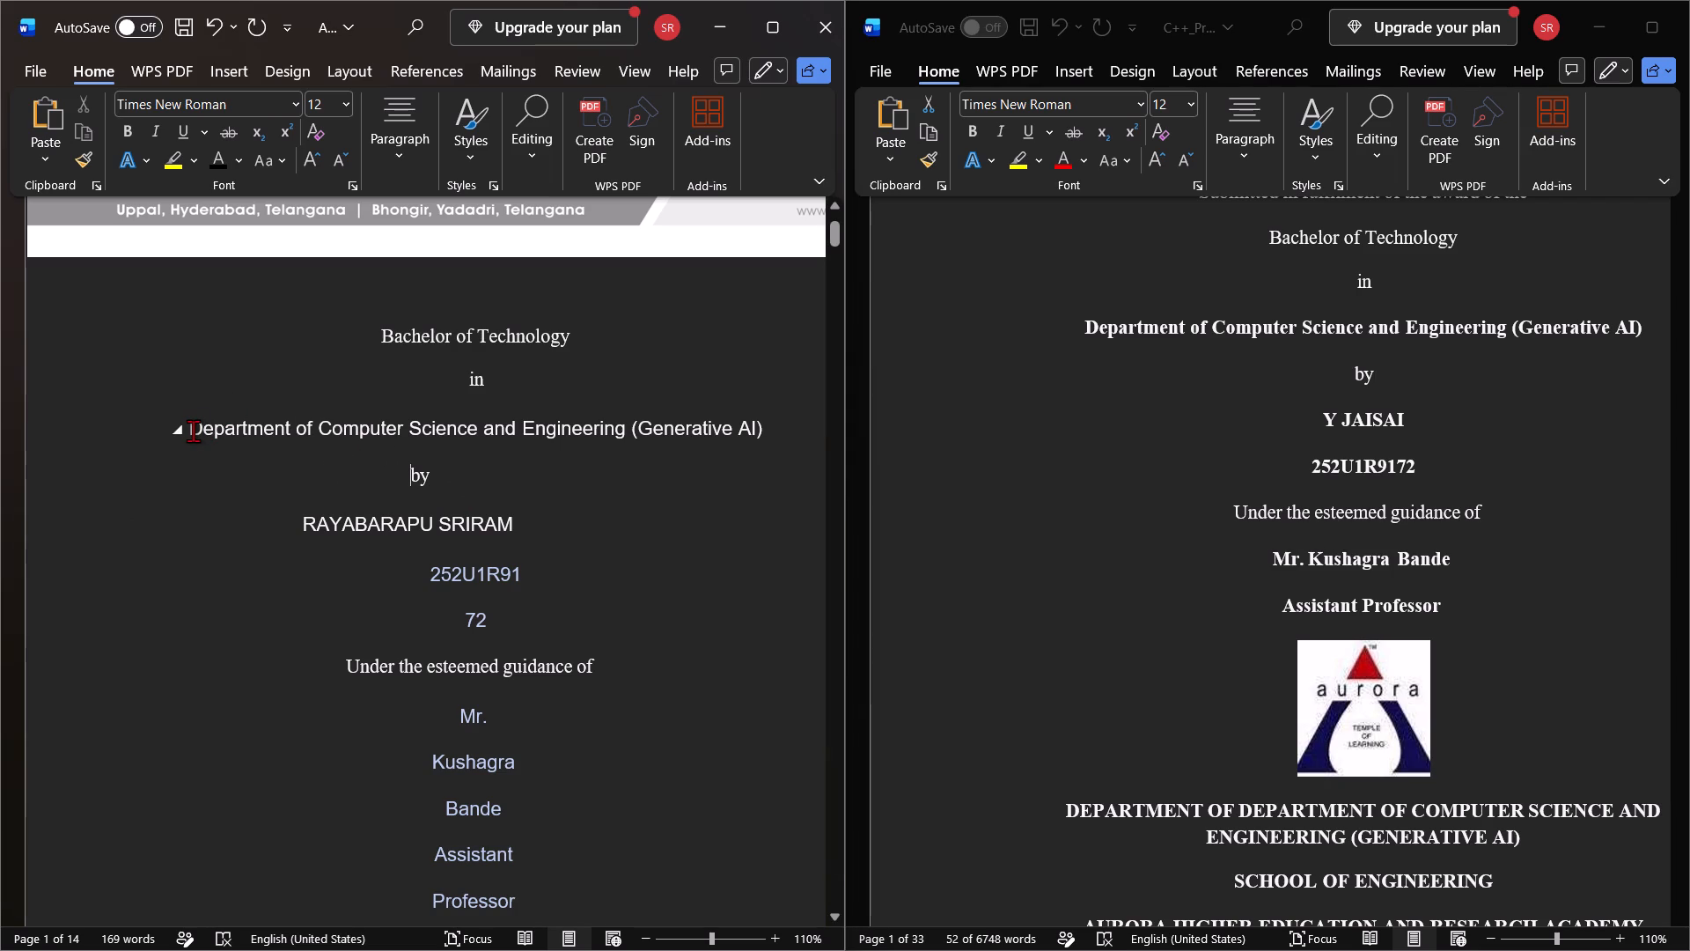
key(BackSpace)
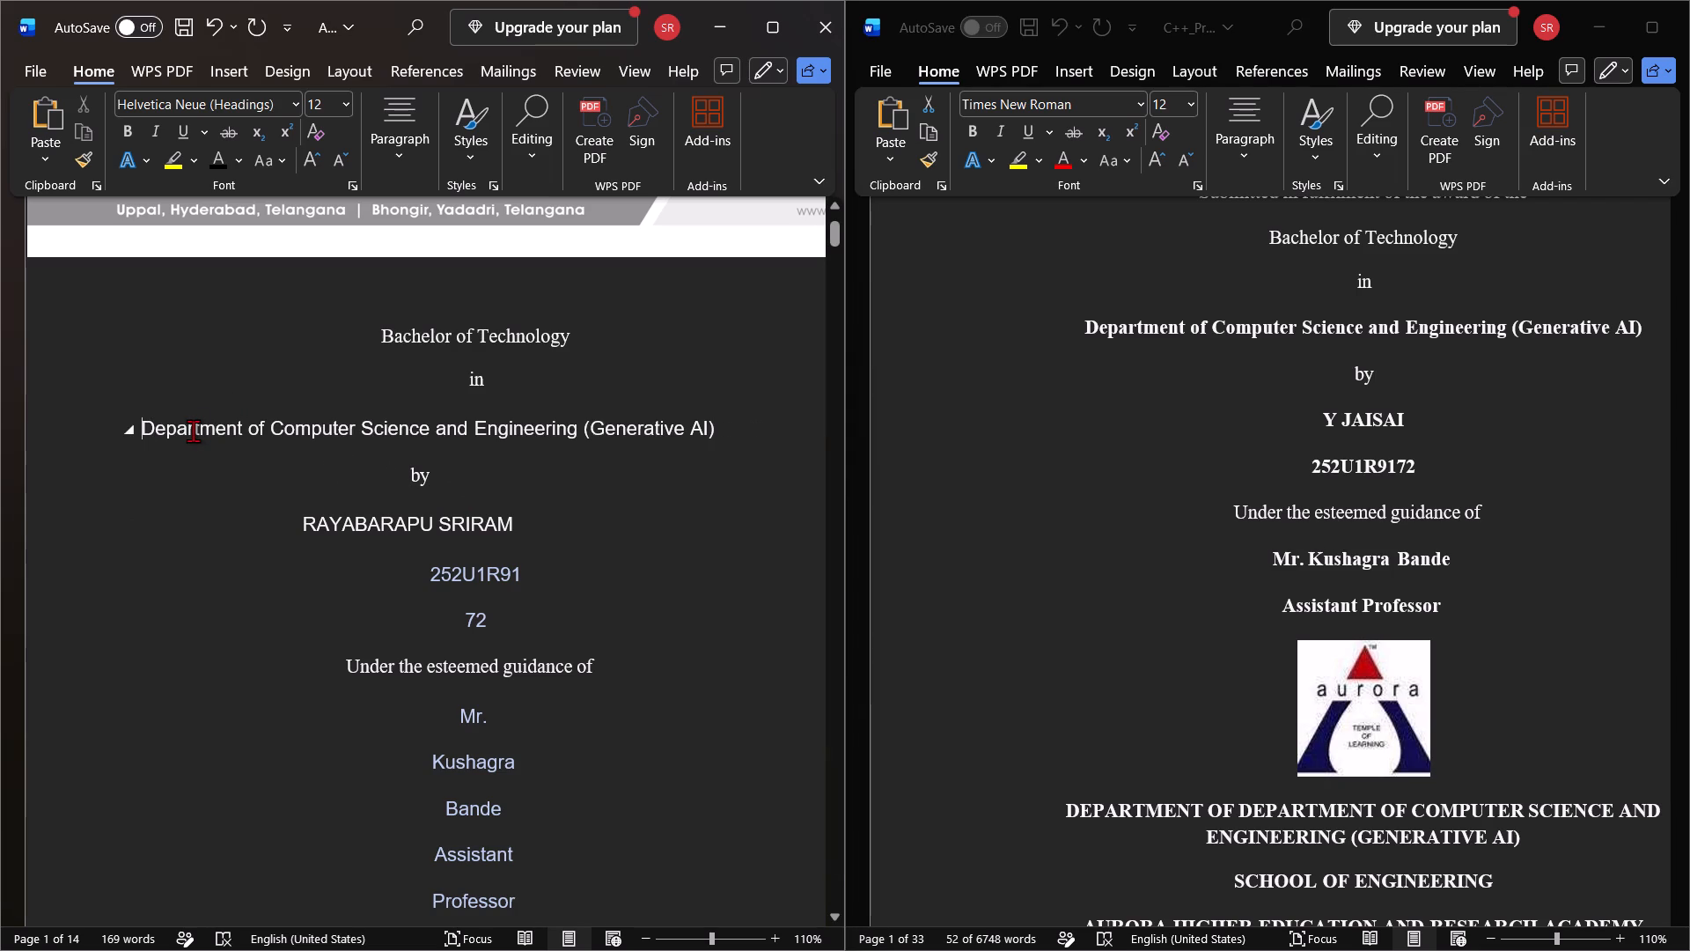
key(BackSpace)
key(BackSpace)
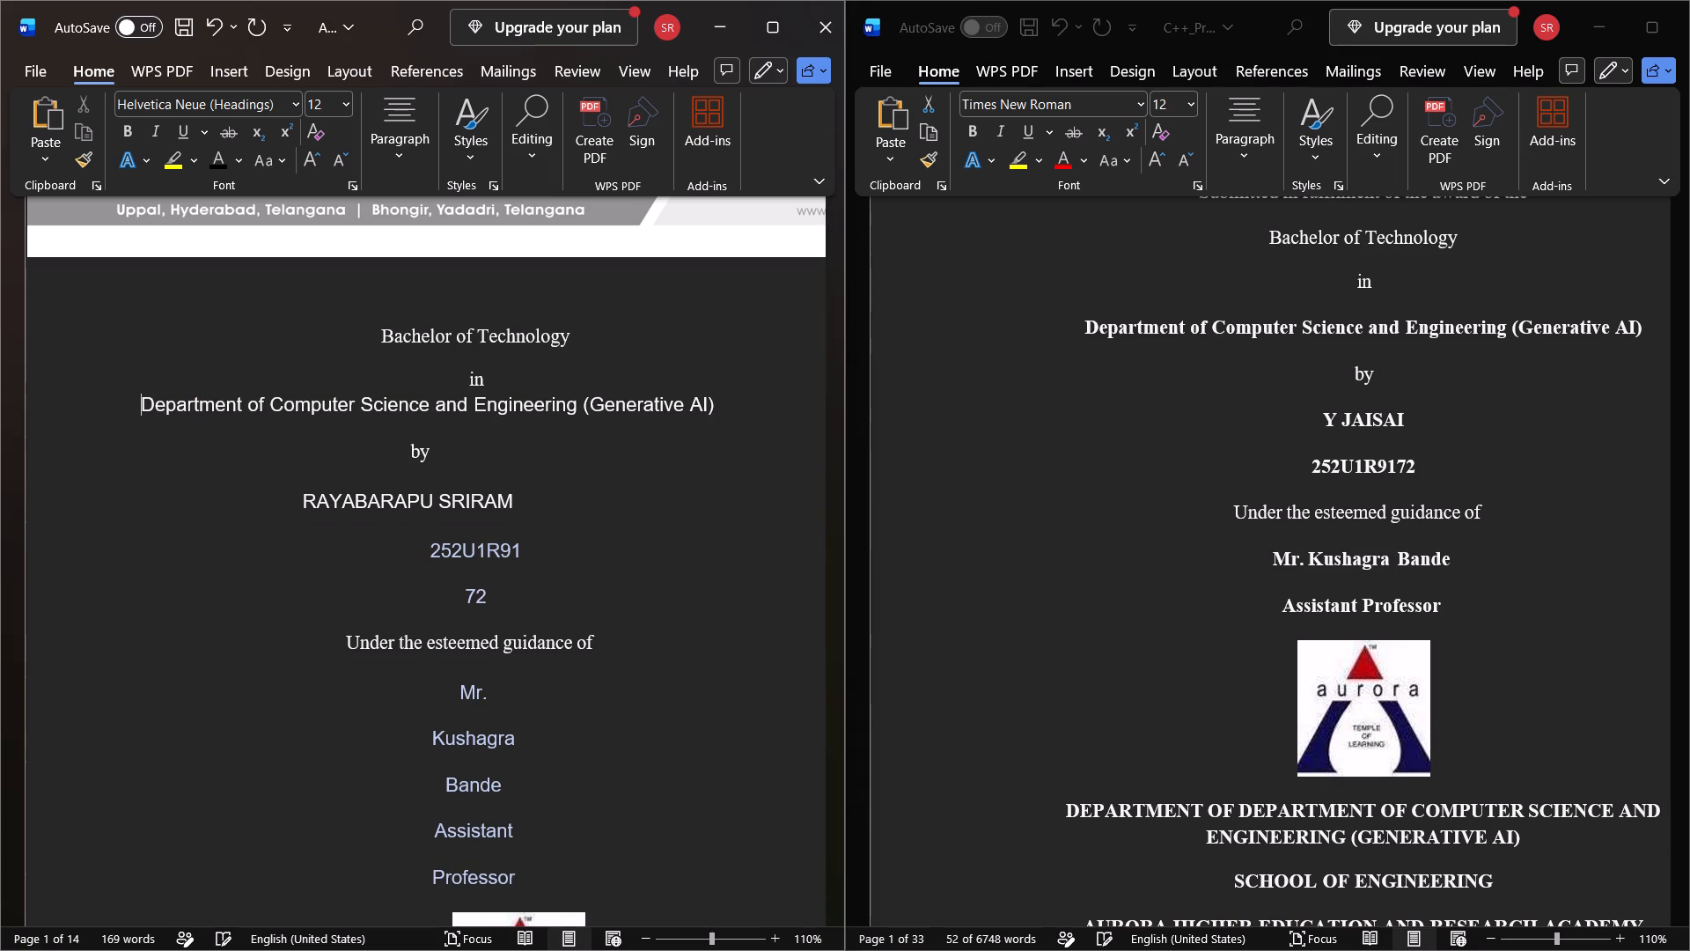
key(BackSpace)
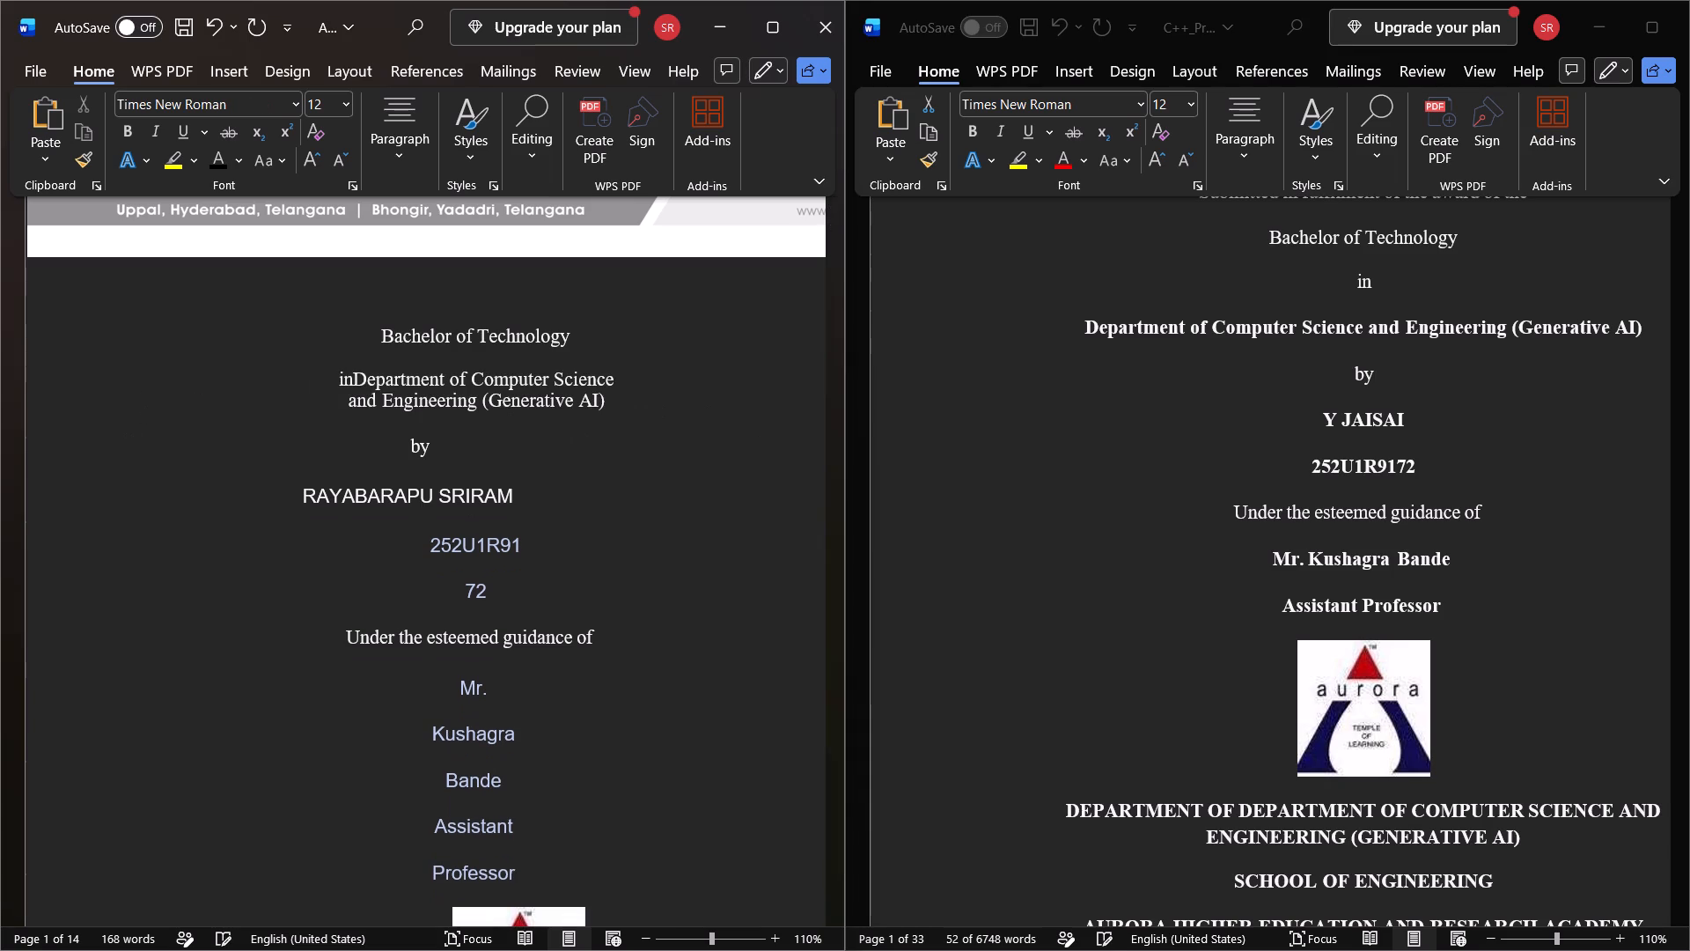
key(ctrl+z)
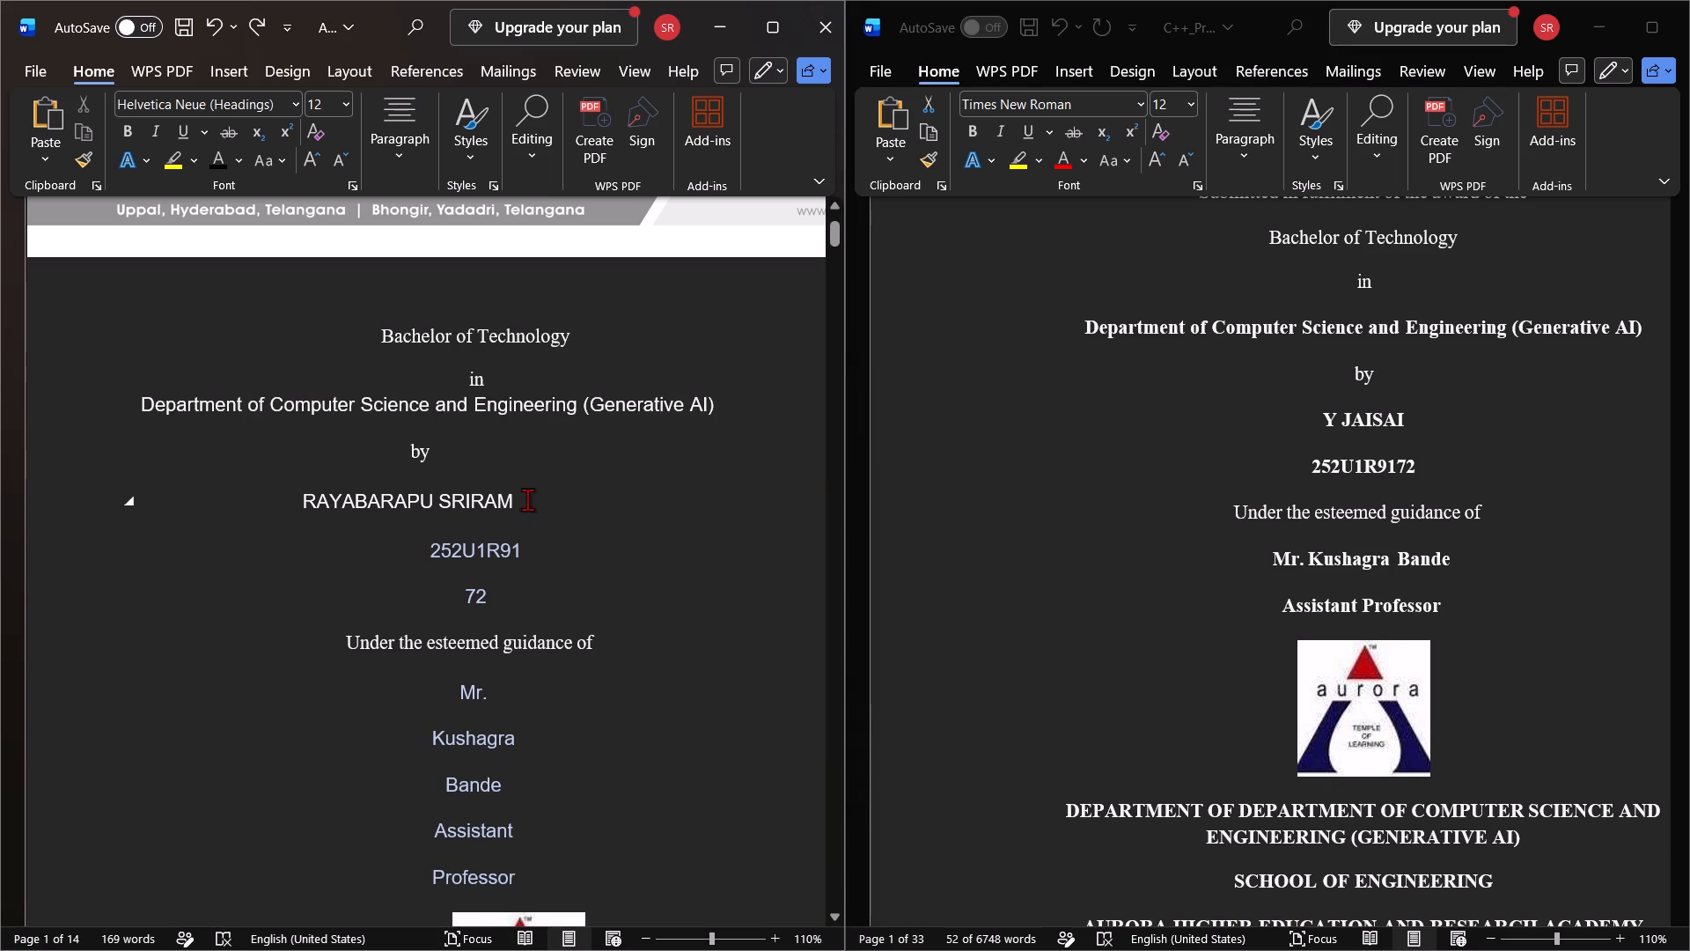
Remove the space between the two parts of the student's name.
click(441, 499)
key(BackSpace)
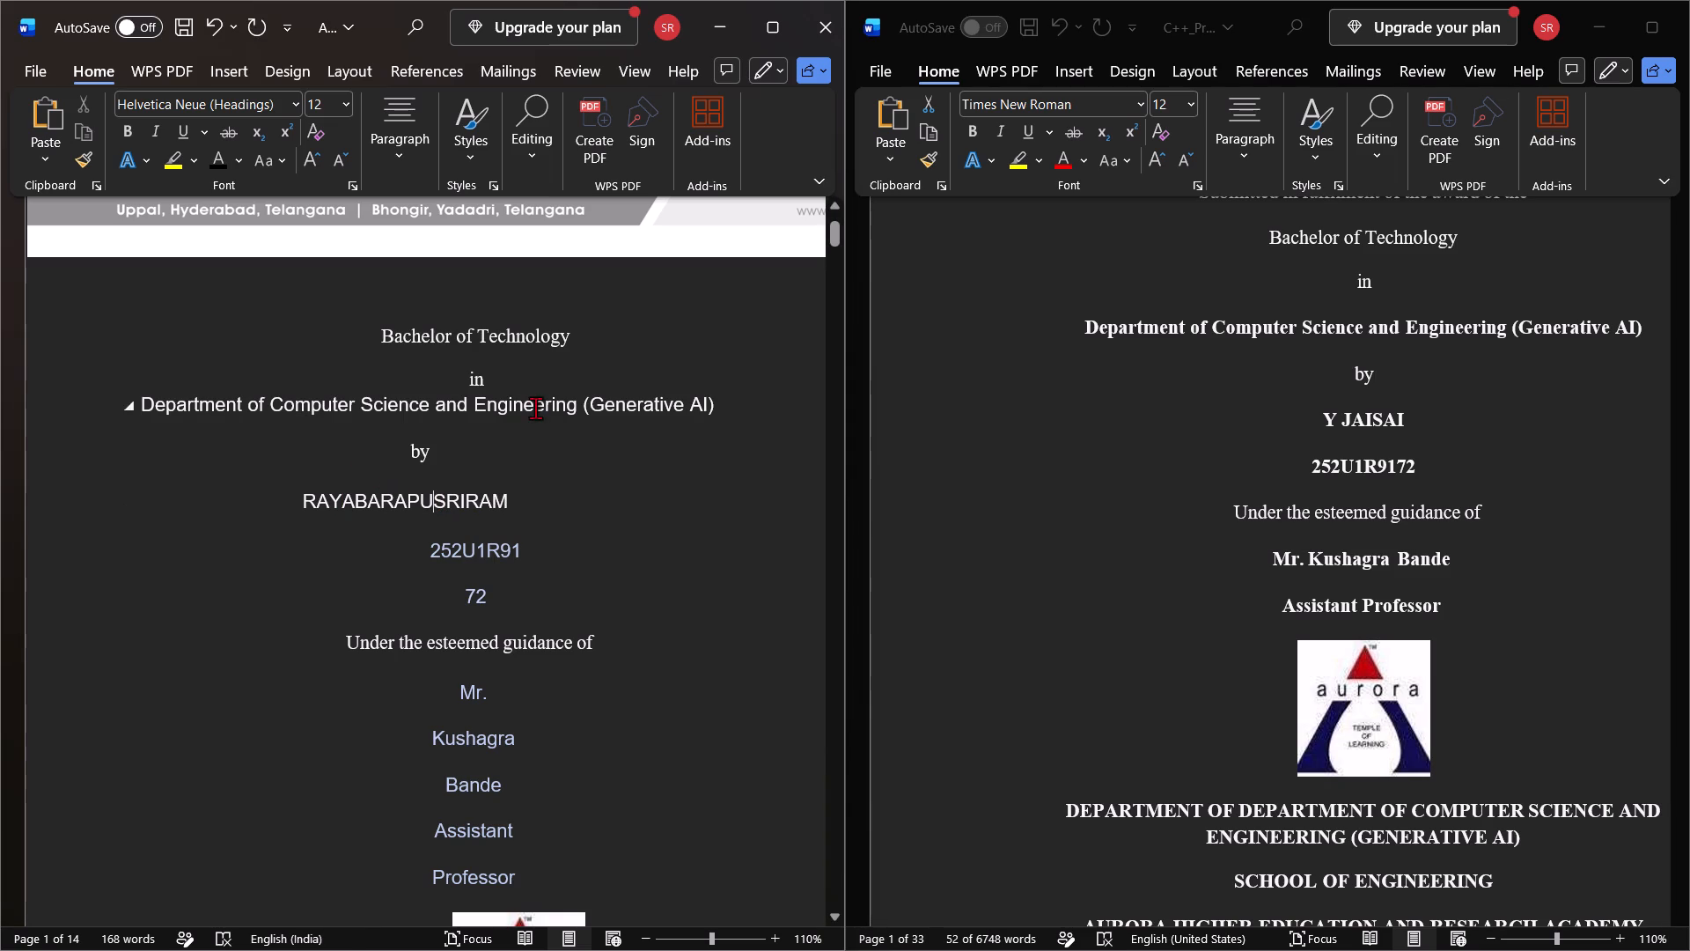
Remove the centring of the "in" line and pad it with leading spaces to align it above "by".
click(464, 377)
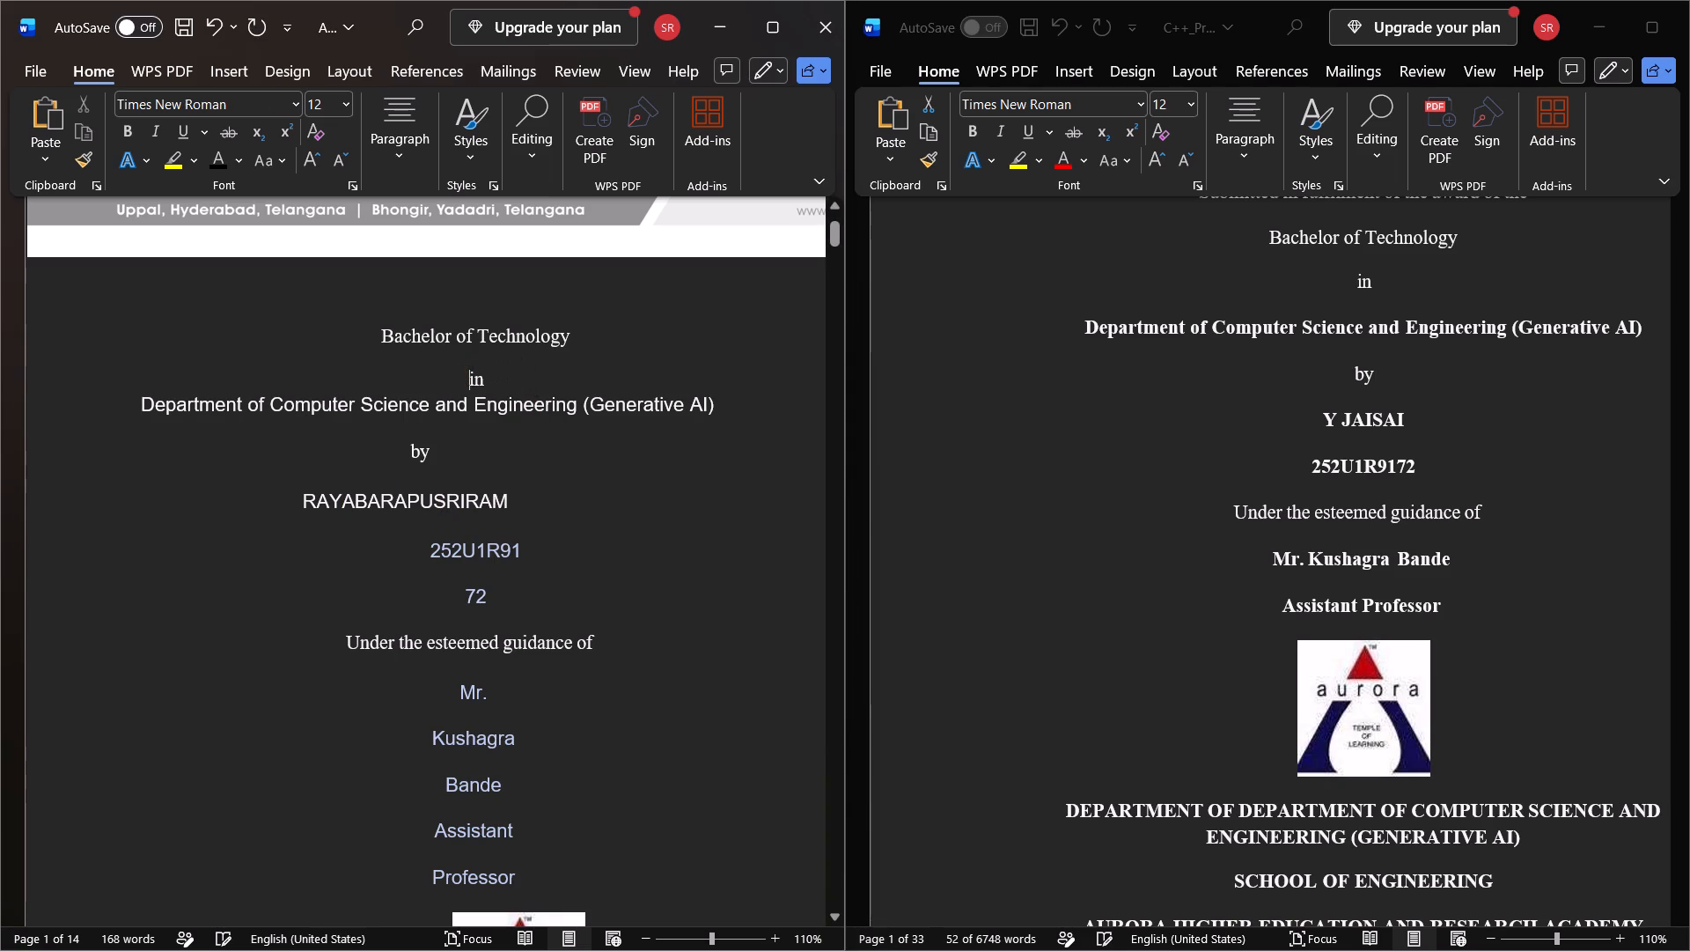
key(BackSpace)
key(BackSpace)
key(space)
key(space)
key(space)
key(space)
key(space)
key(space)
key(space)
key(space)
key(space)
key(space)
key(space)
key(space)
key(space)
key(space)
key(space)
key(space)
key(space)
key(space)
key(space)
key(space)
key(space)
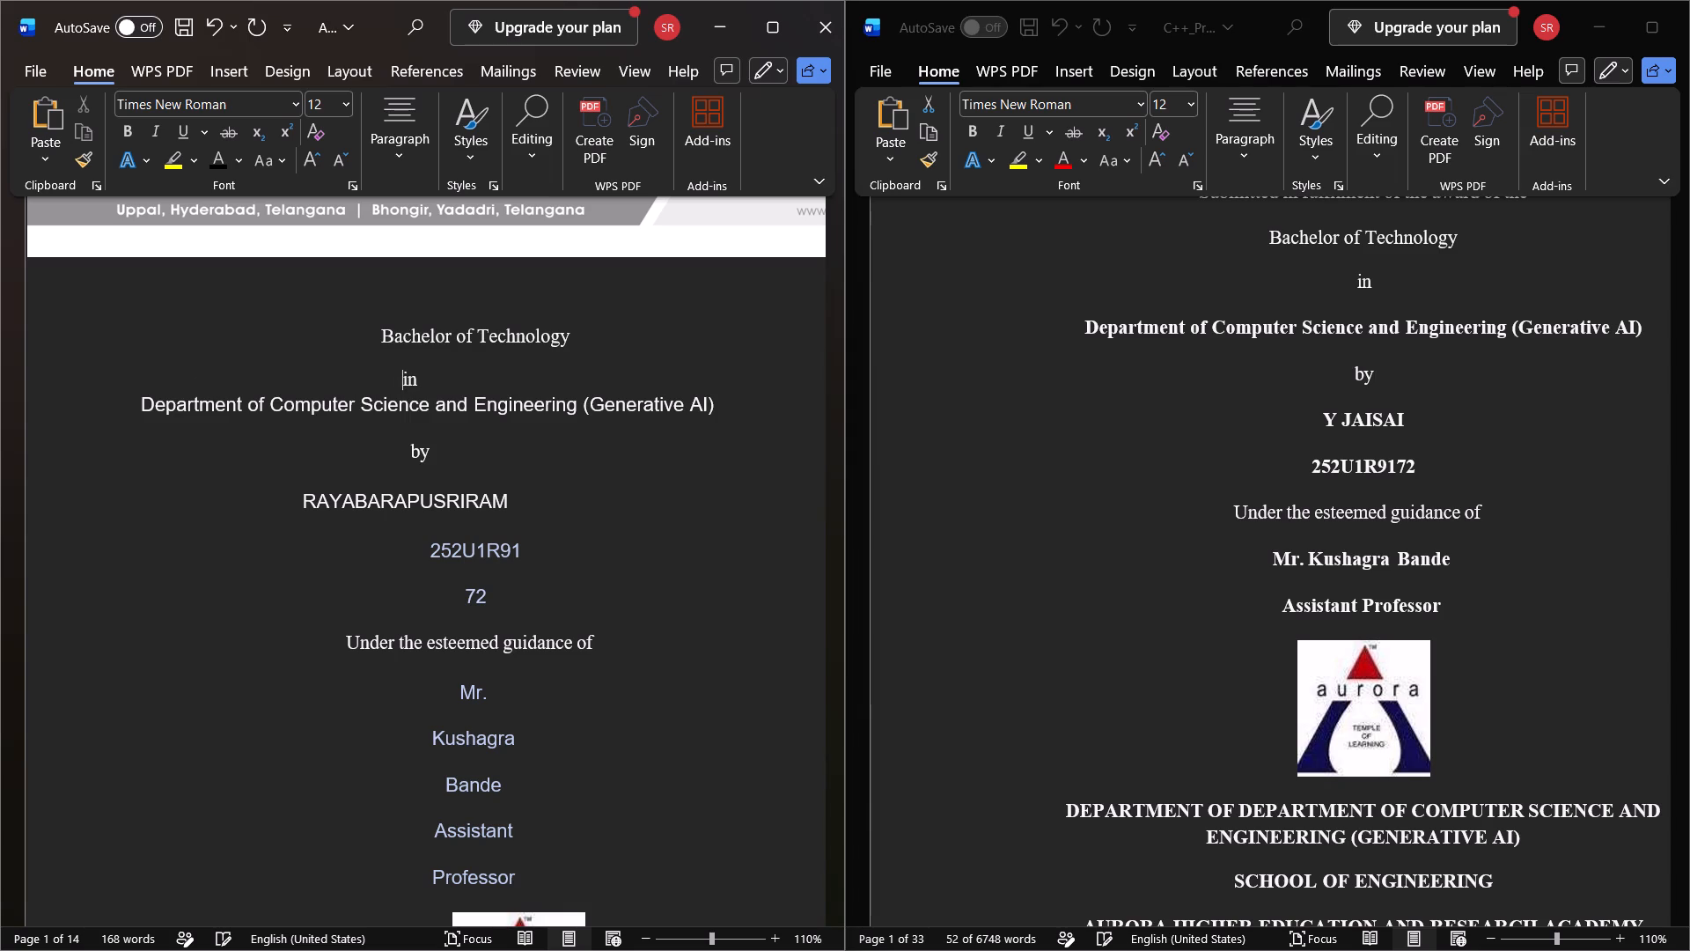
Remove the indent of the "Bachelor of Technology" line so it shifts left above "in".
click(373, 341)
key(BackSpace)
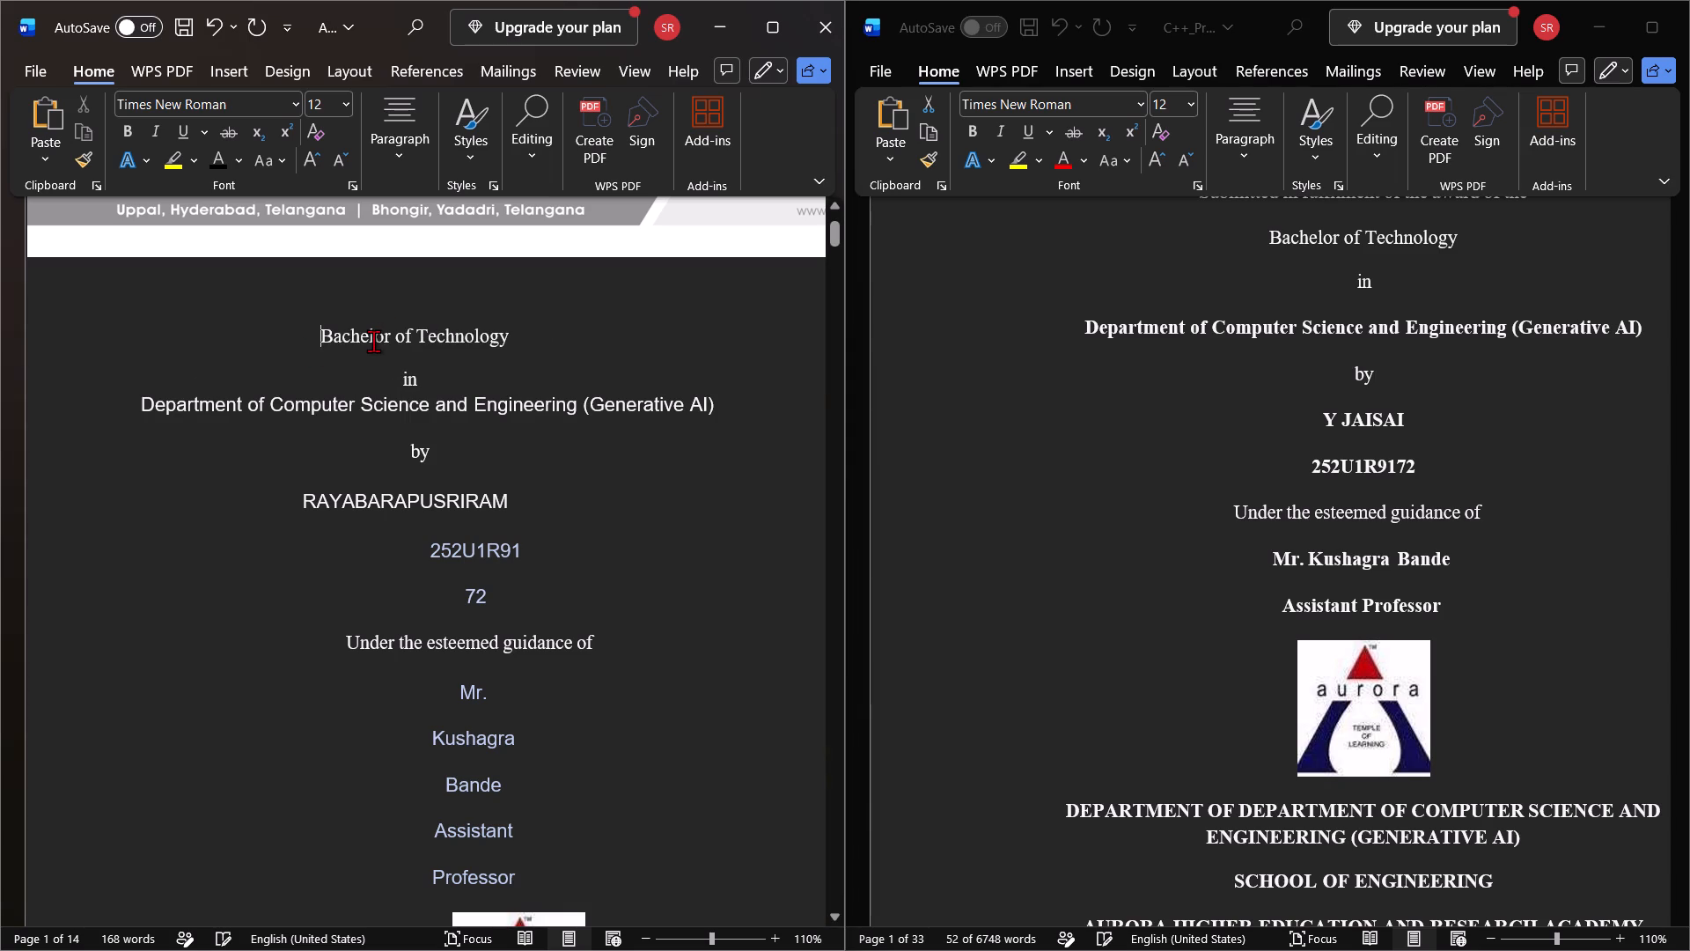
Delete the old student roll number that wraps over two lines under the student's name.
scroll(373, 341, down, 1)
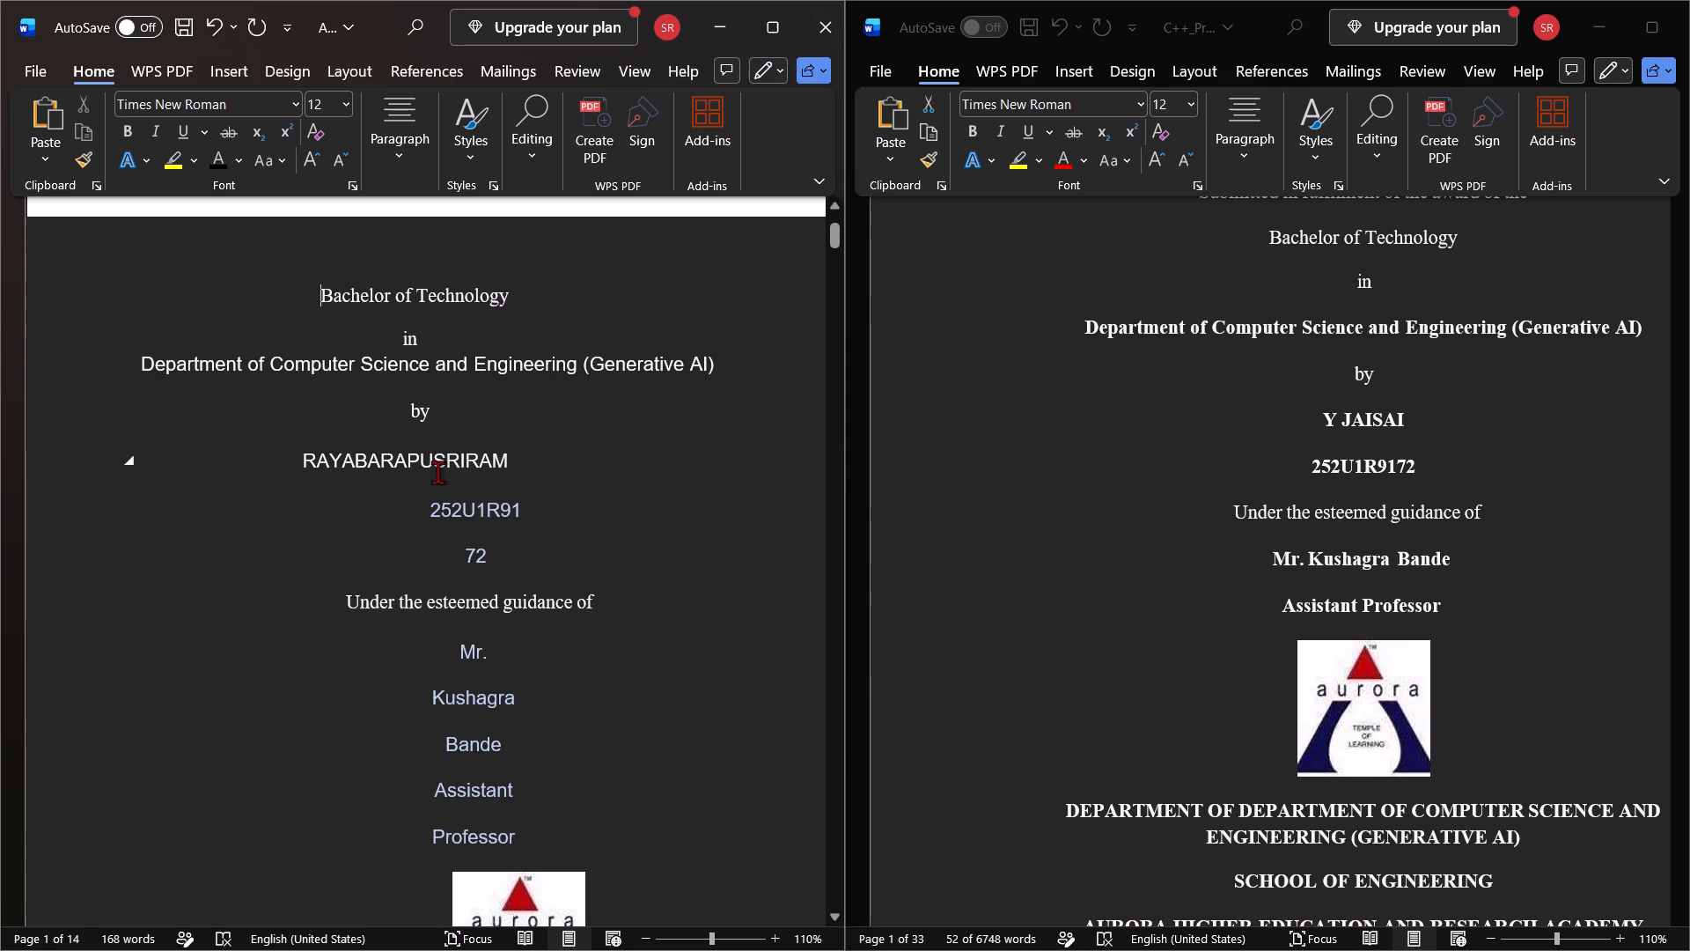
drag(491, 543, 435, 515)
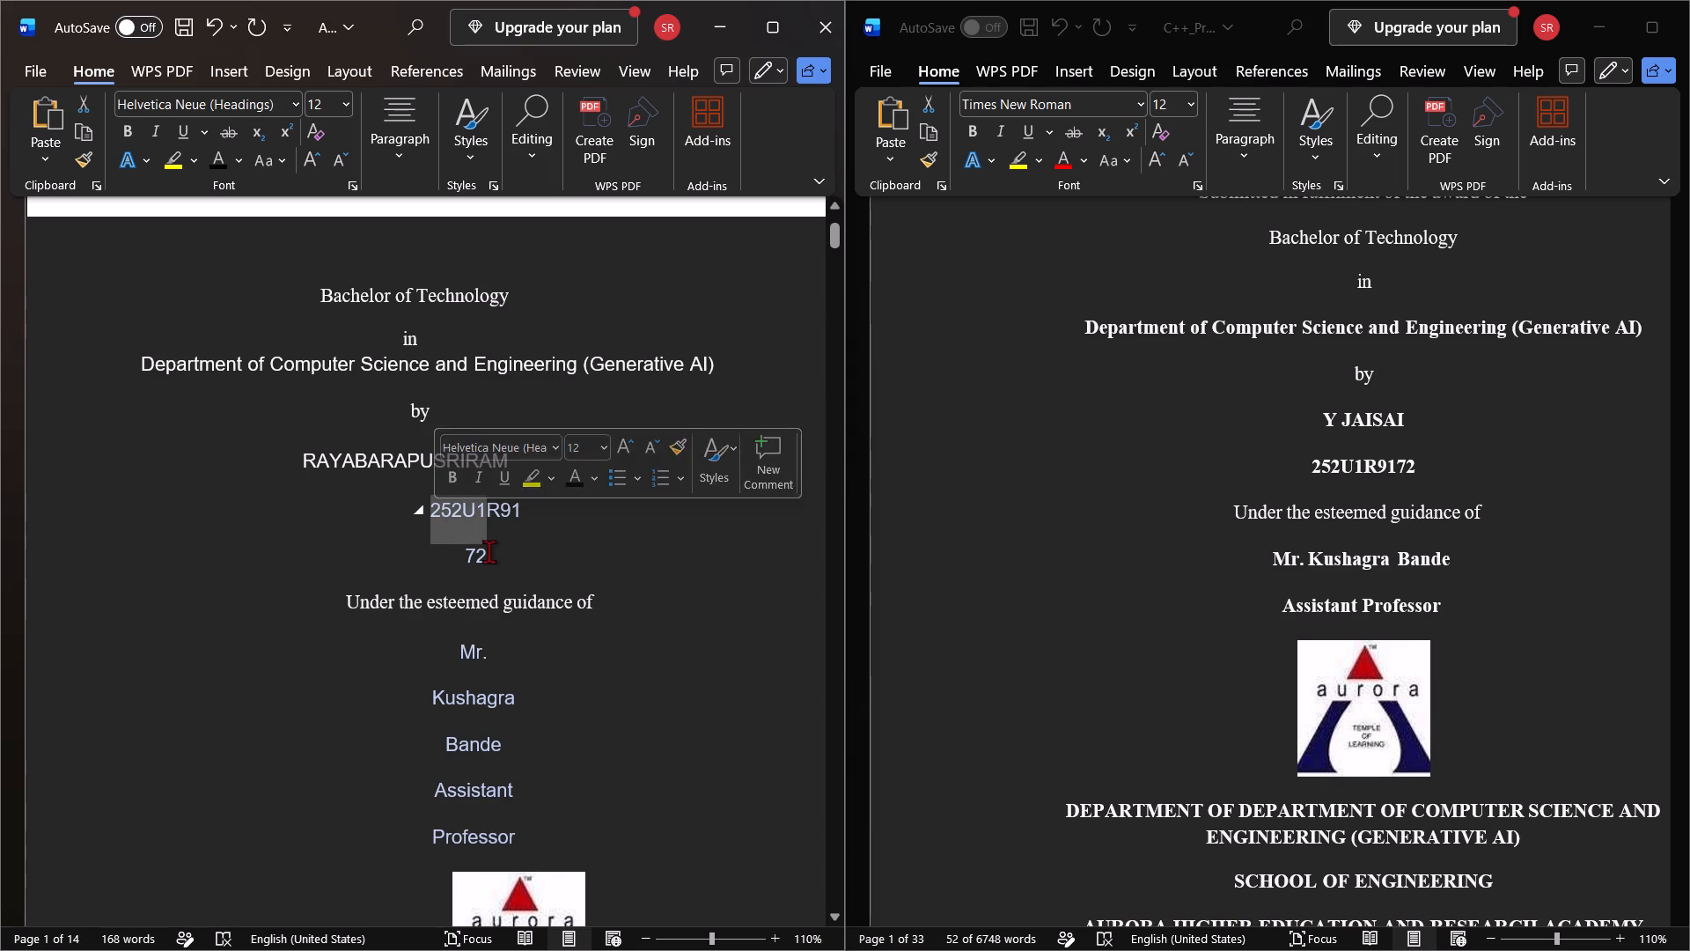
click(492, 559)
drag(492, 559, 430, 513)
key(BackSpace)
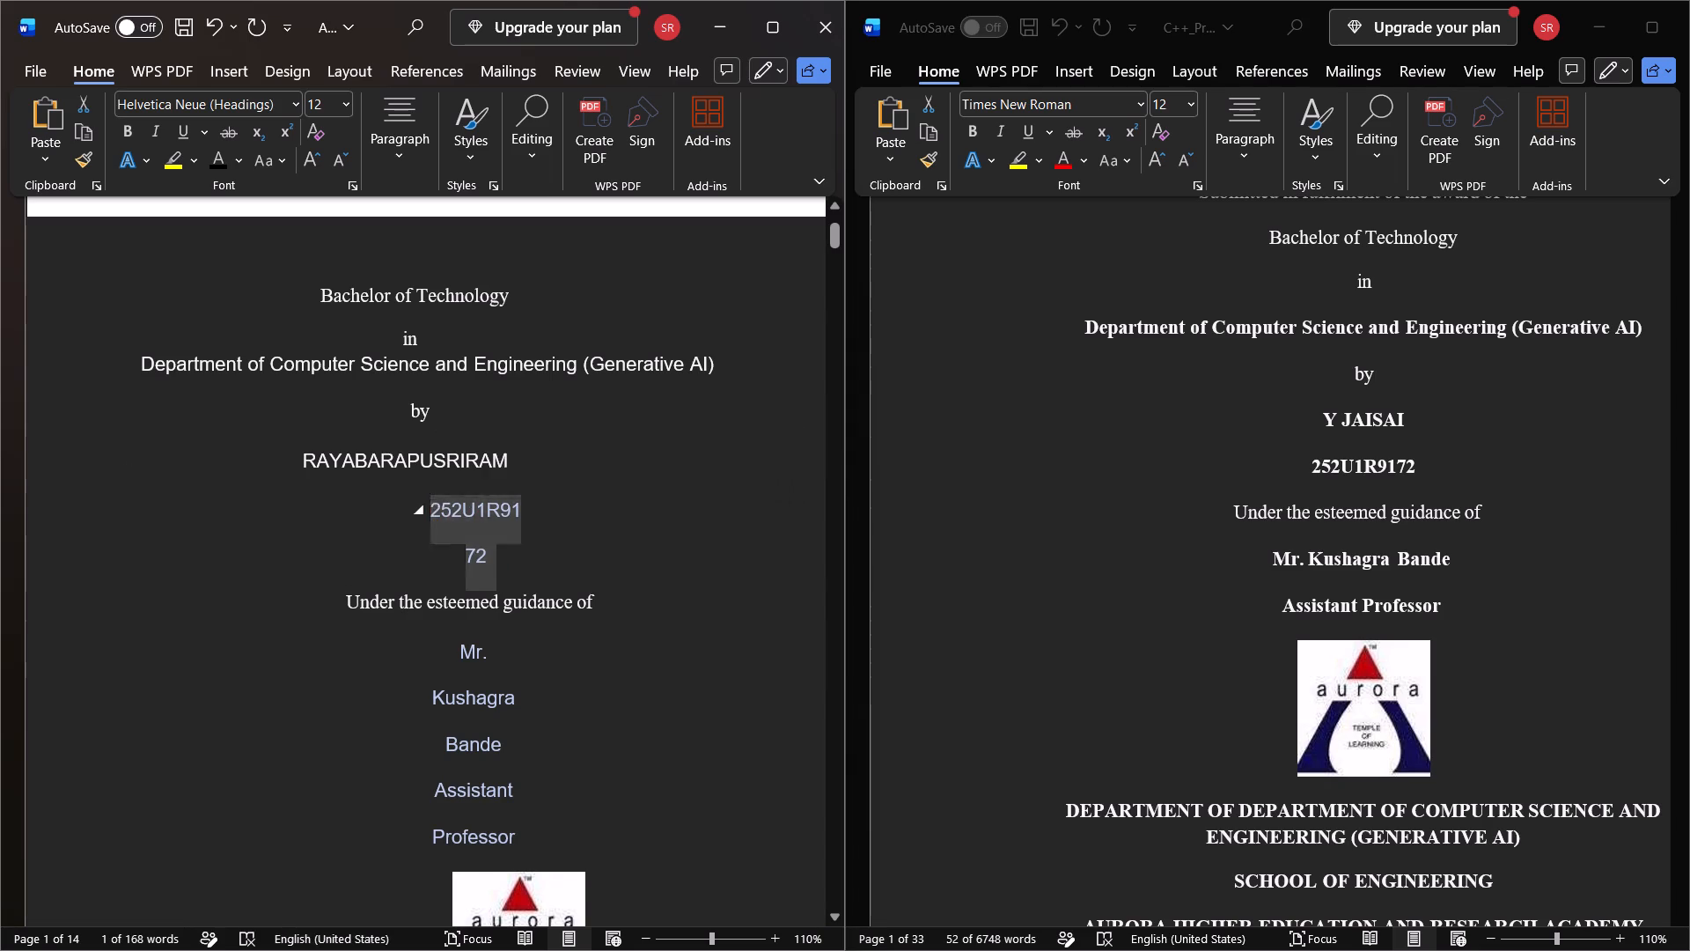
Add a space-padded line below the student's name and enter the student's own roll number on it.
click(513, 461)
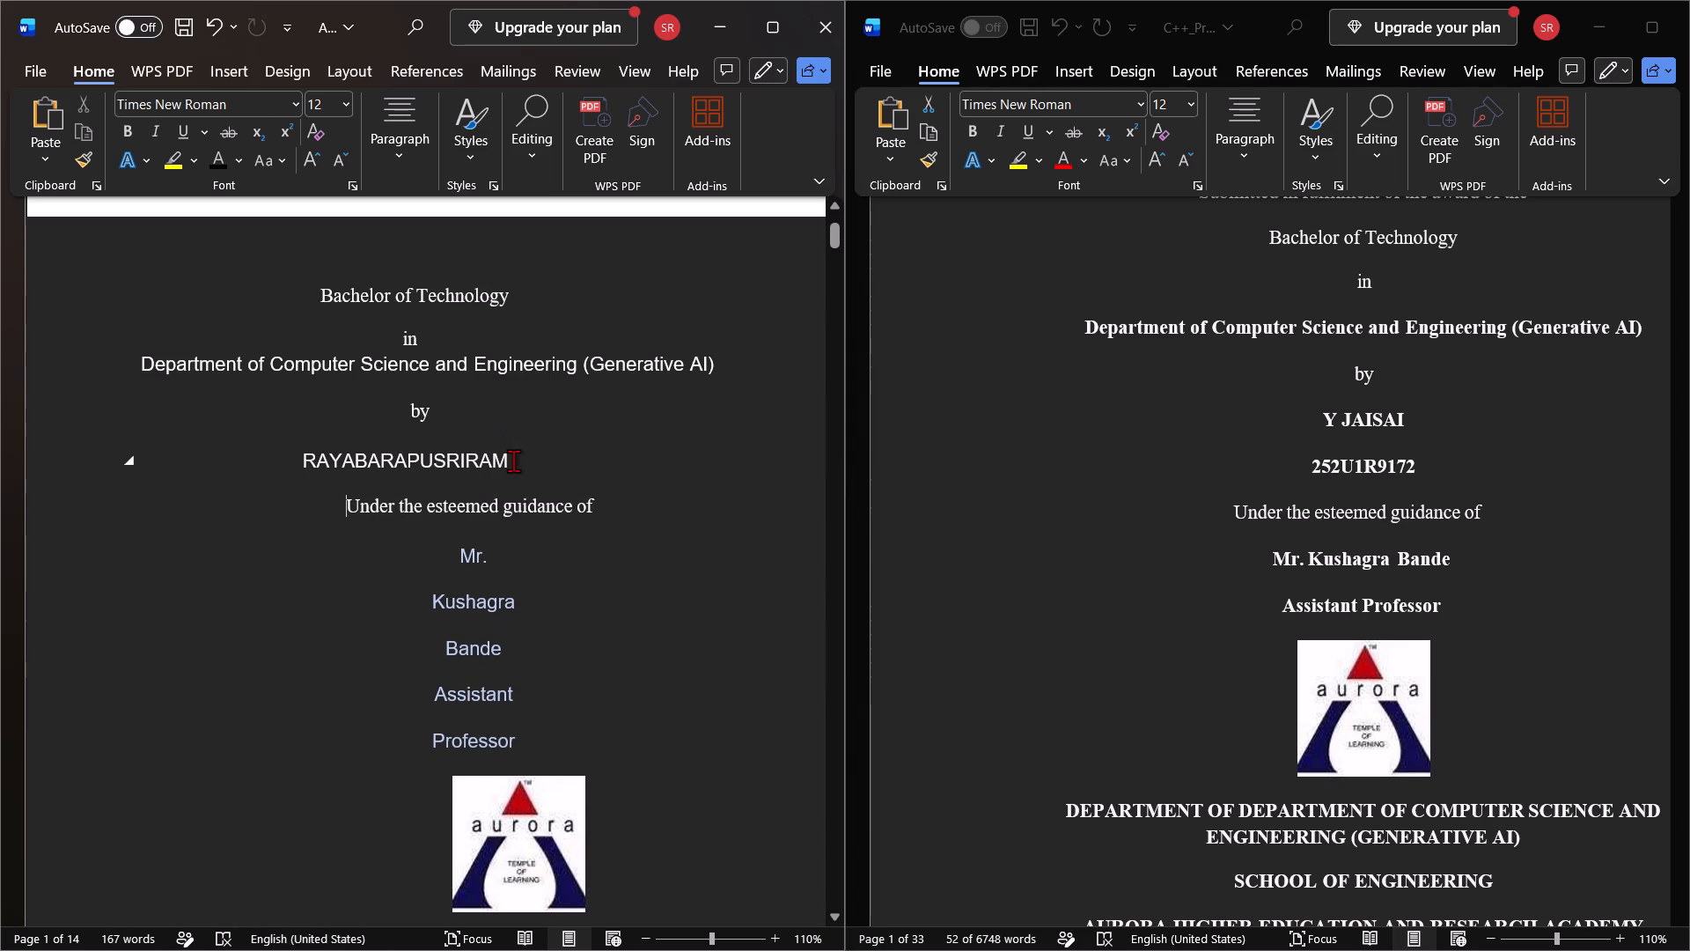
key(Return)
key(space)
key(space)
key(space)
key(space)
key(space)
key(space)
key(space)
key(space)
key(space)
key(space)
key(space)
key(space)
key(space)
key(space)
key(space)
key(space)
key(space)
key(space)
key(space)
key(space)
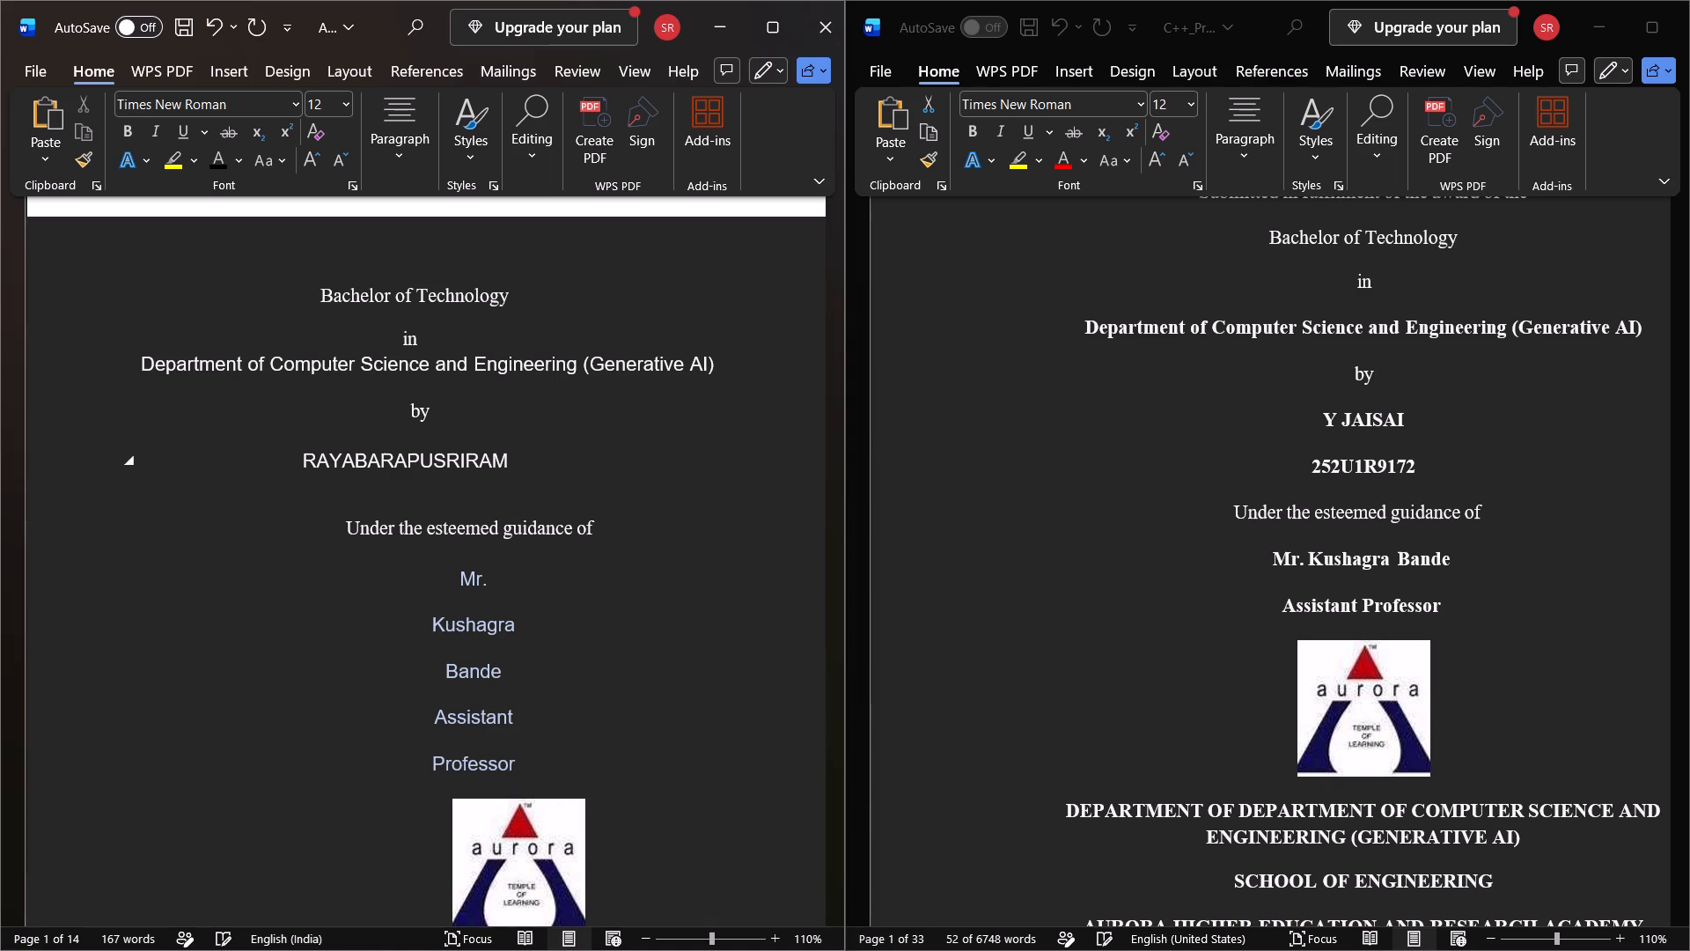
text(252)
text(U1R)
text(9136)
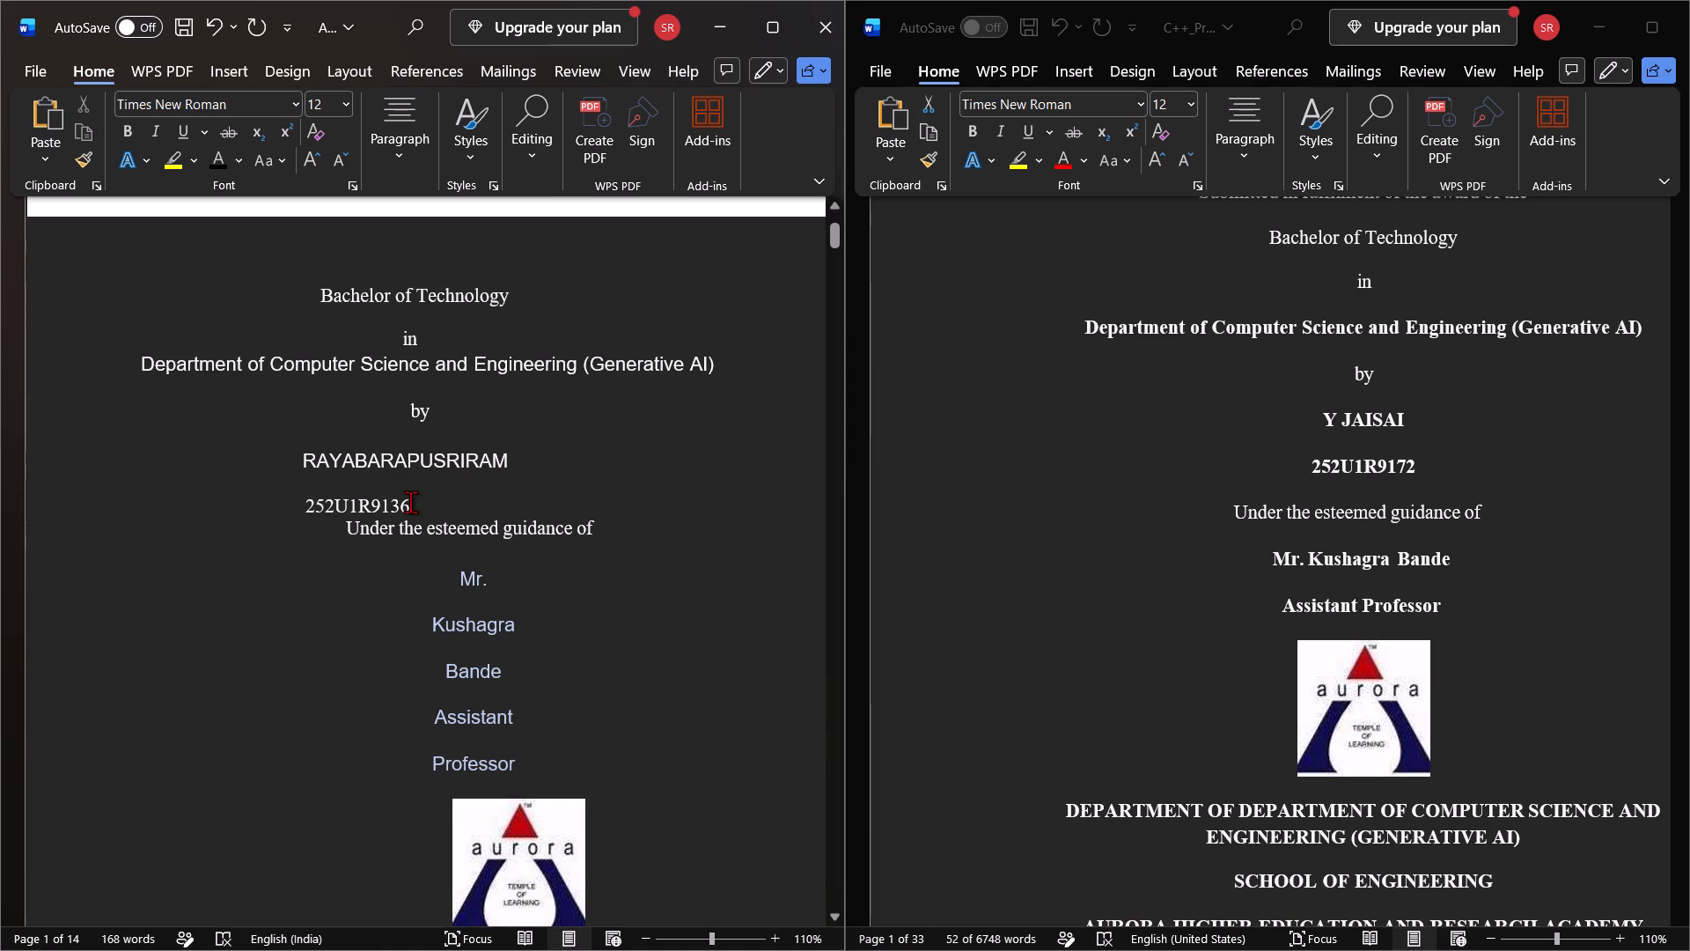
Make the student's roll number on the lab report cover page bold.
drag(410, 502, 230, 502)
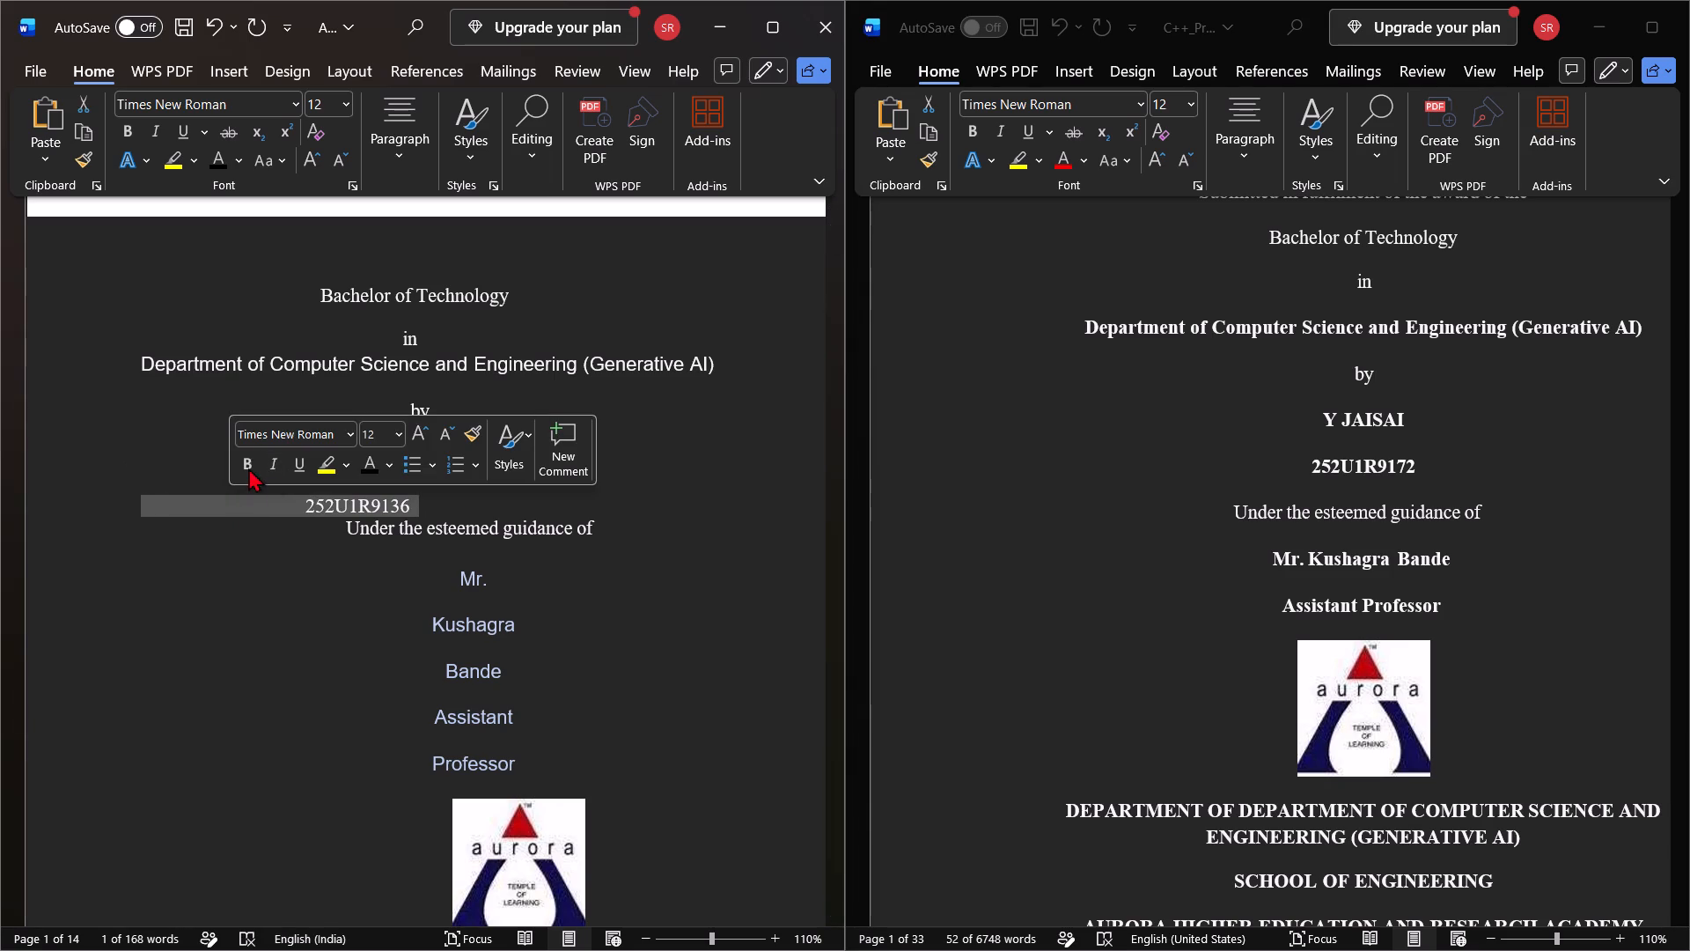
click(241, 467)
click(406, 507)
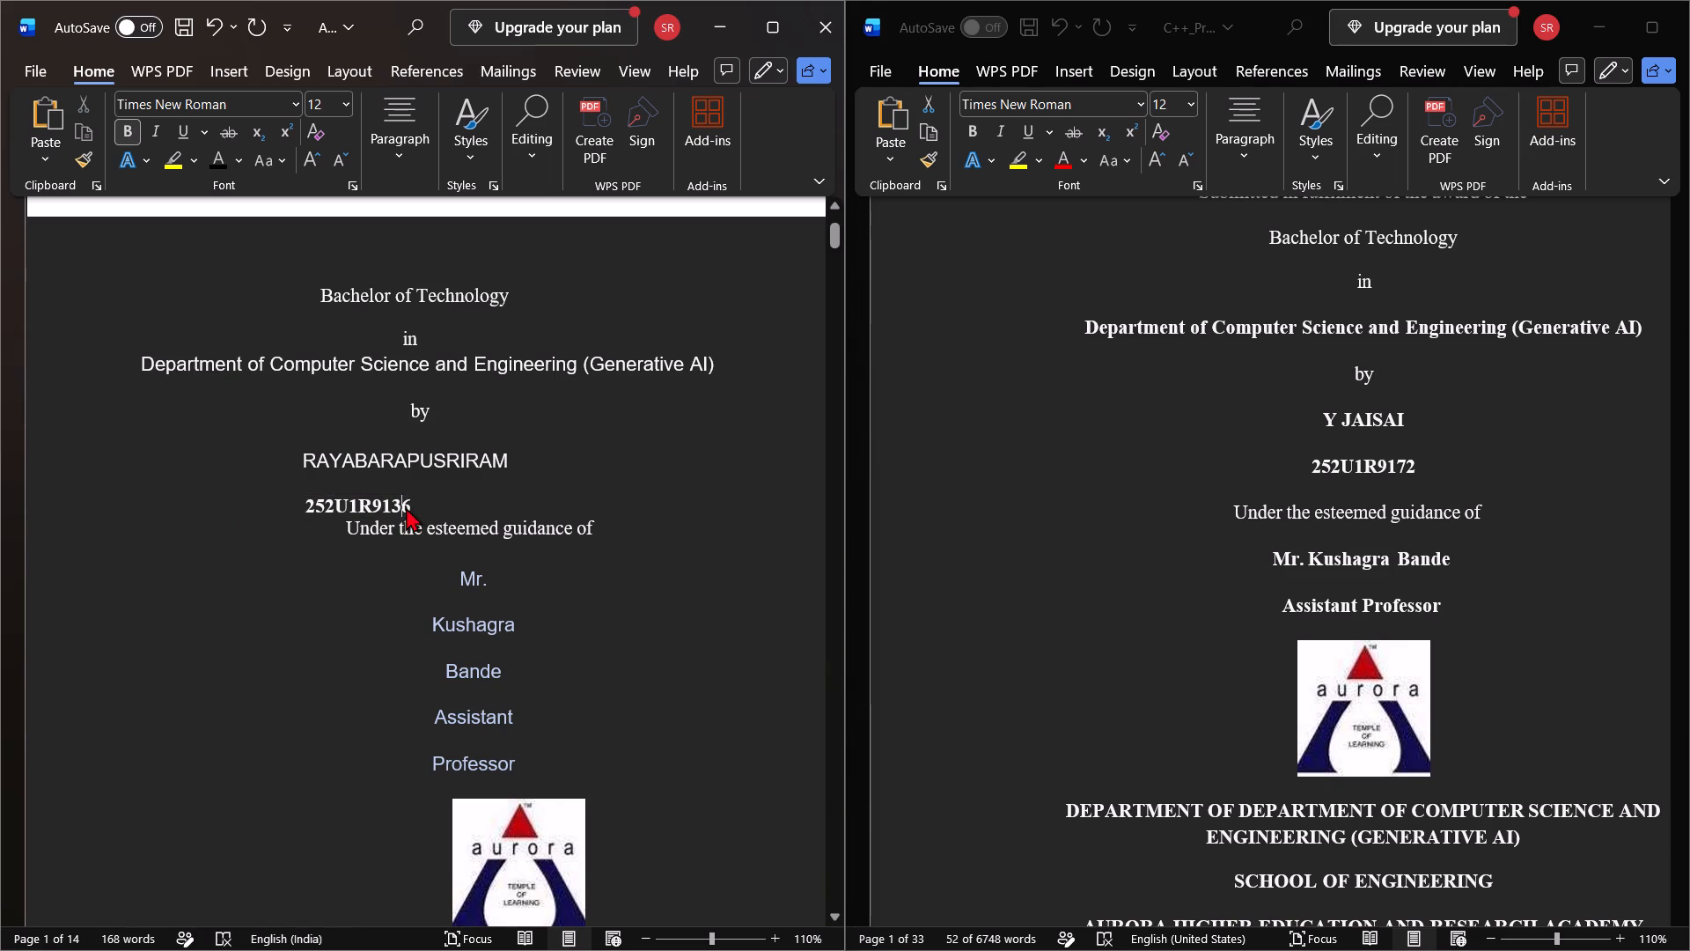
Delete the block from "Under the esteemed guidance of" through the Aurora logo on the lab report cover page.
scroll(536, 587, down, 1)
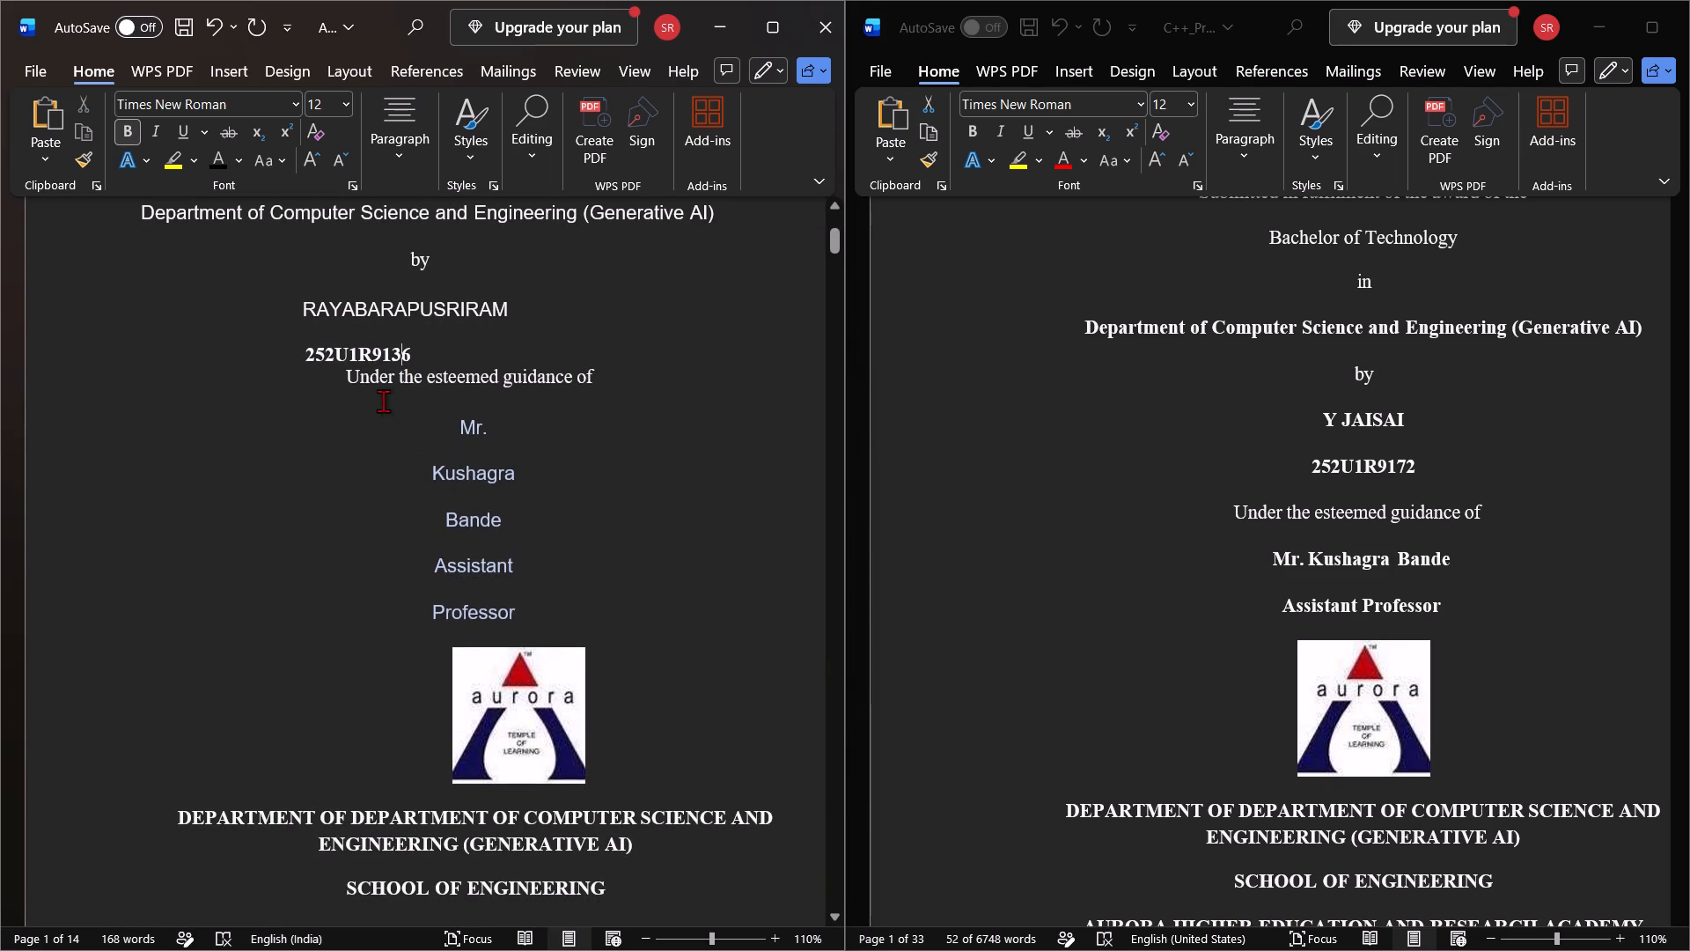
drag(343, 380, 571, 691)
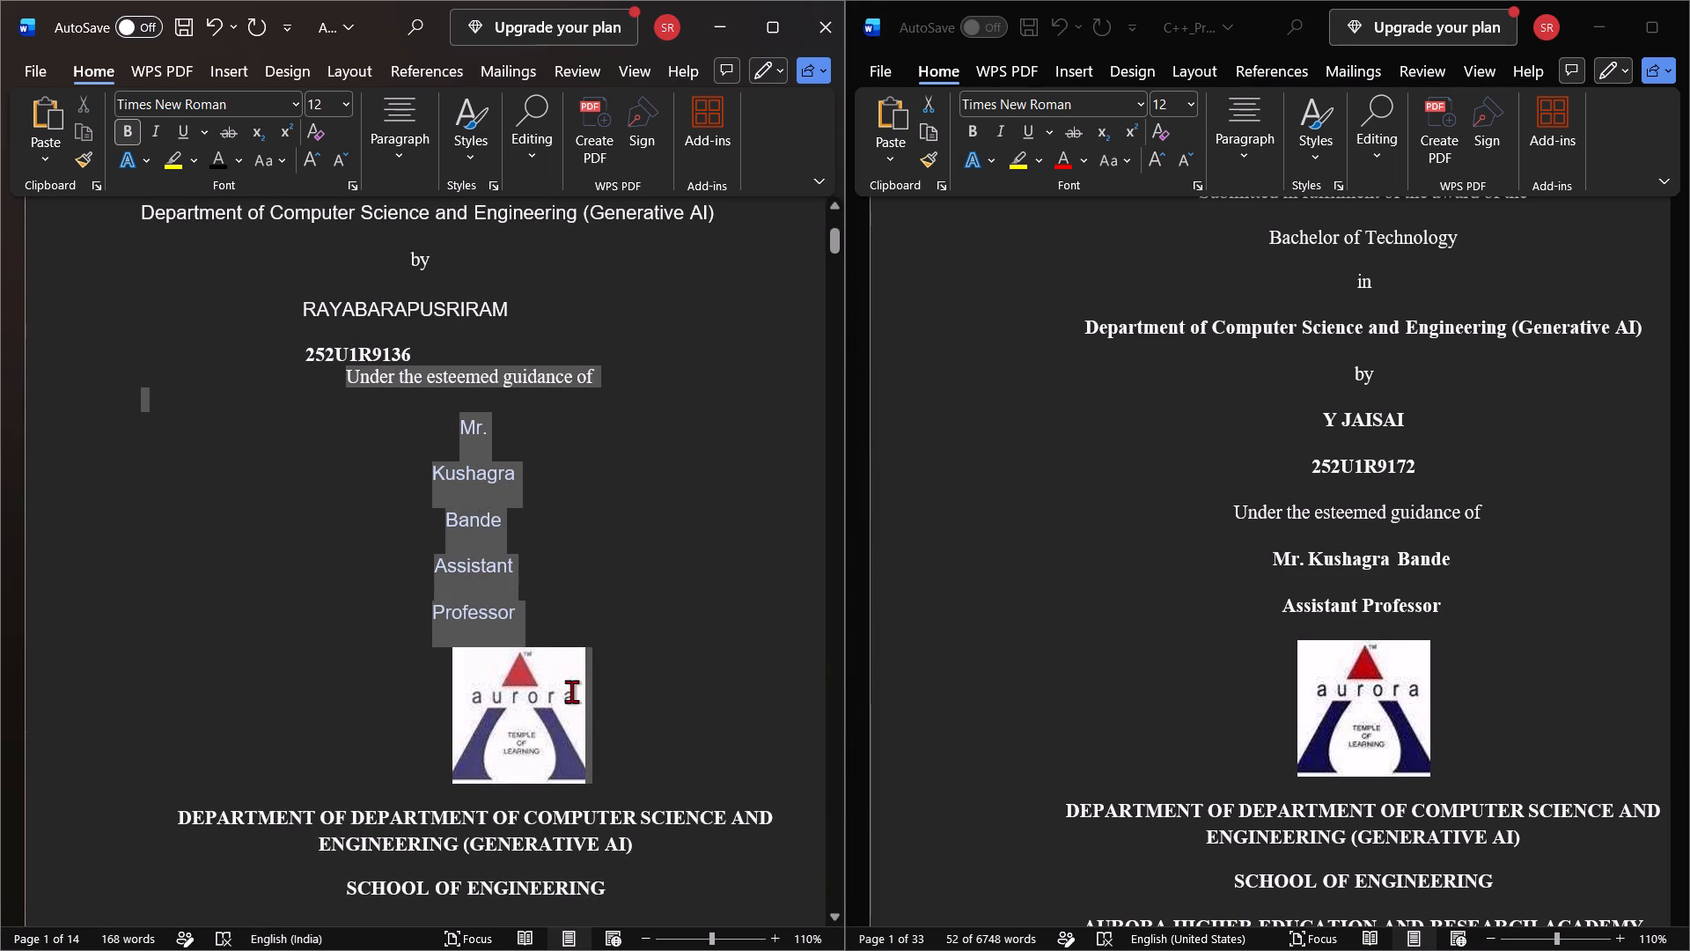
drag(571, 691, 571, 705)
key(Delete)
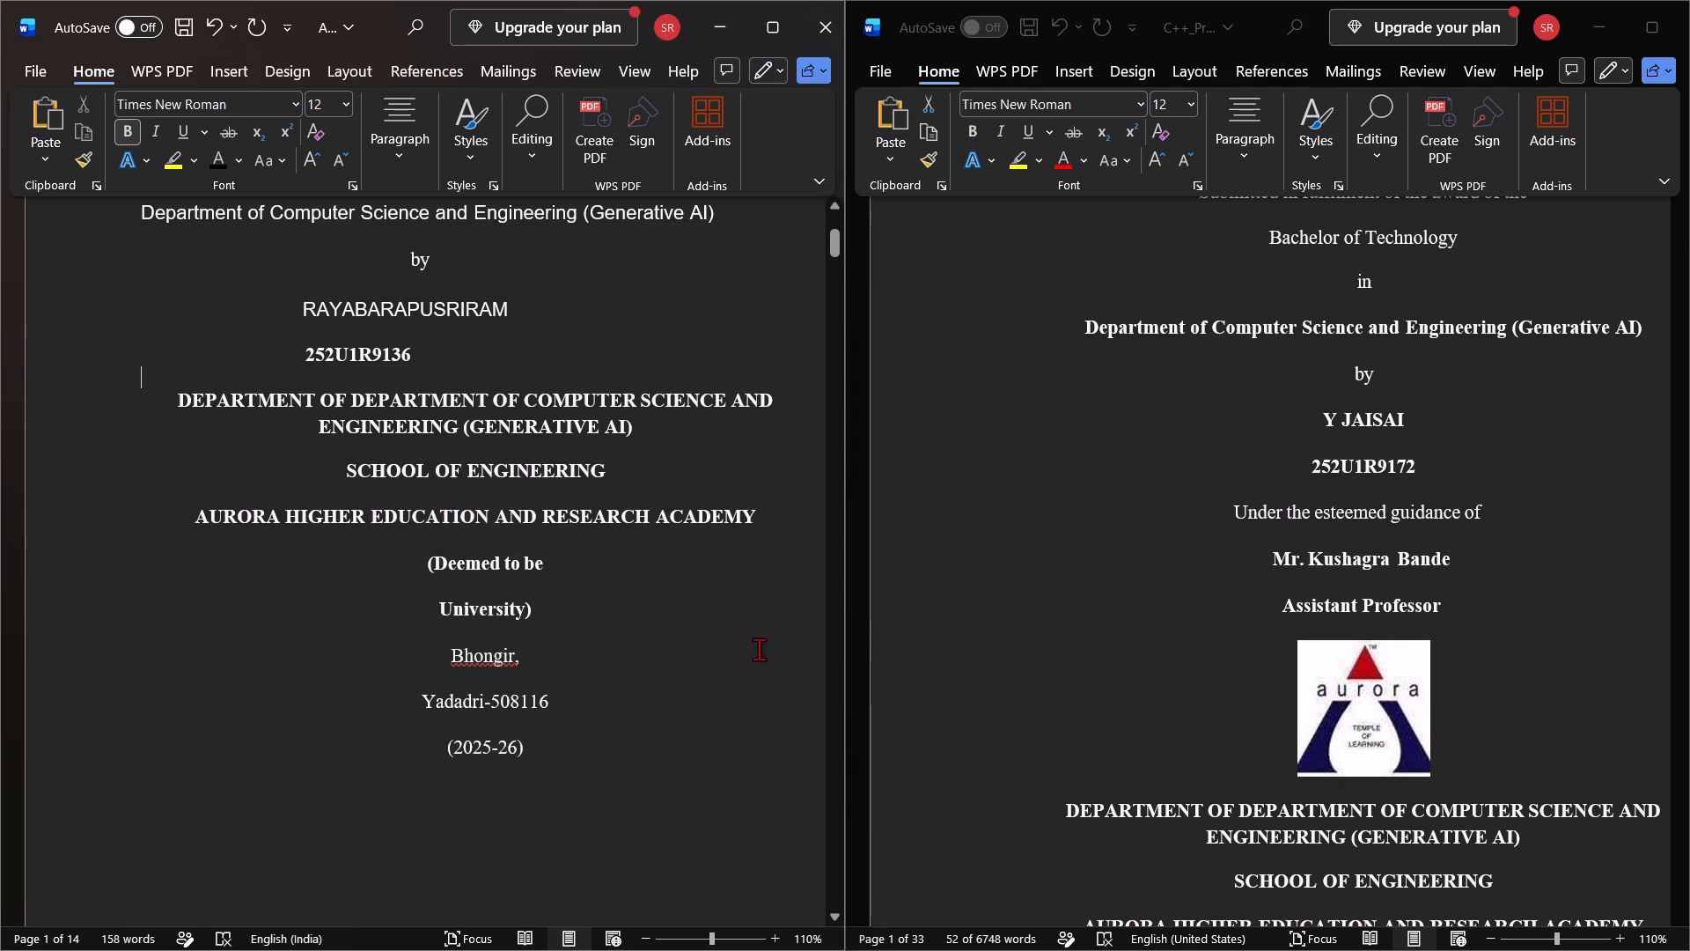
Copy the guidance block with the Aurora logo from C++_Project_Report and paste it on a new line below the student's roll number.
click(1225, 507)
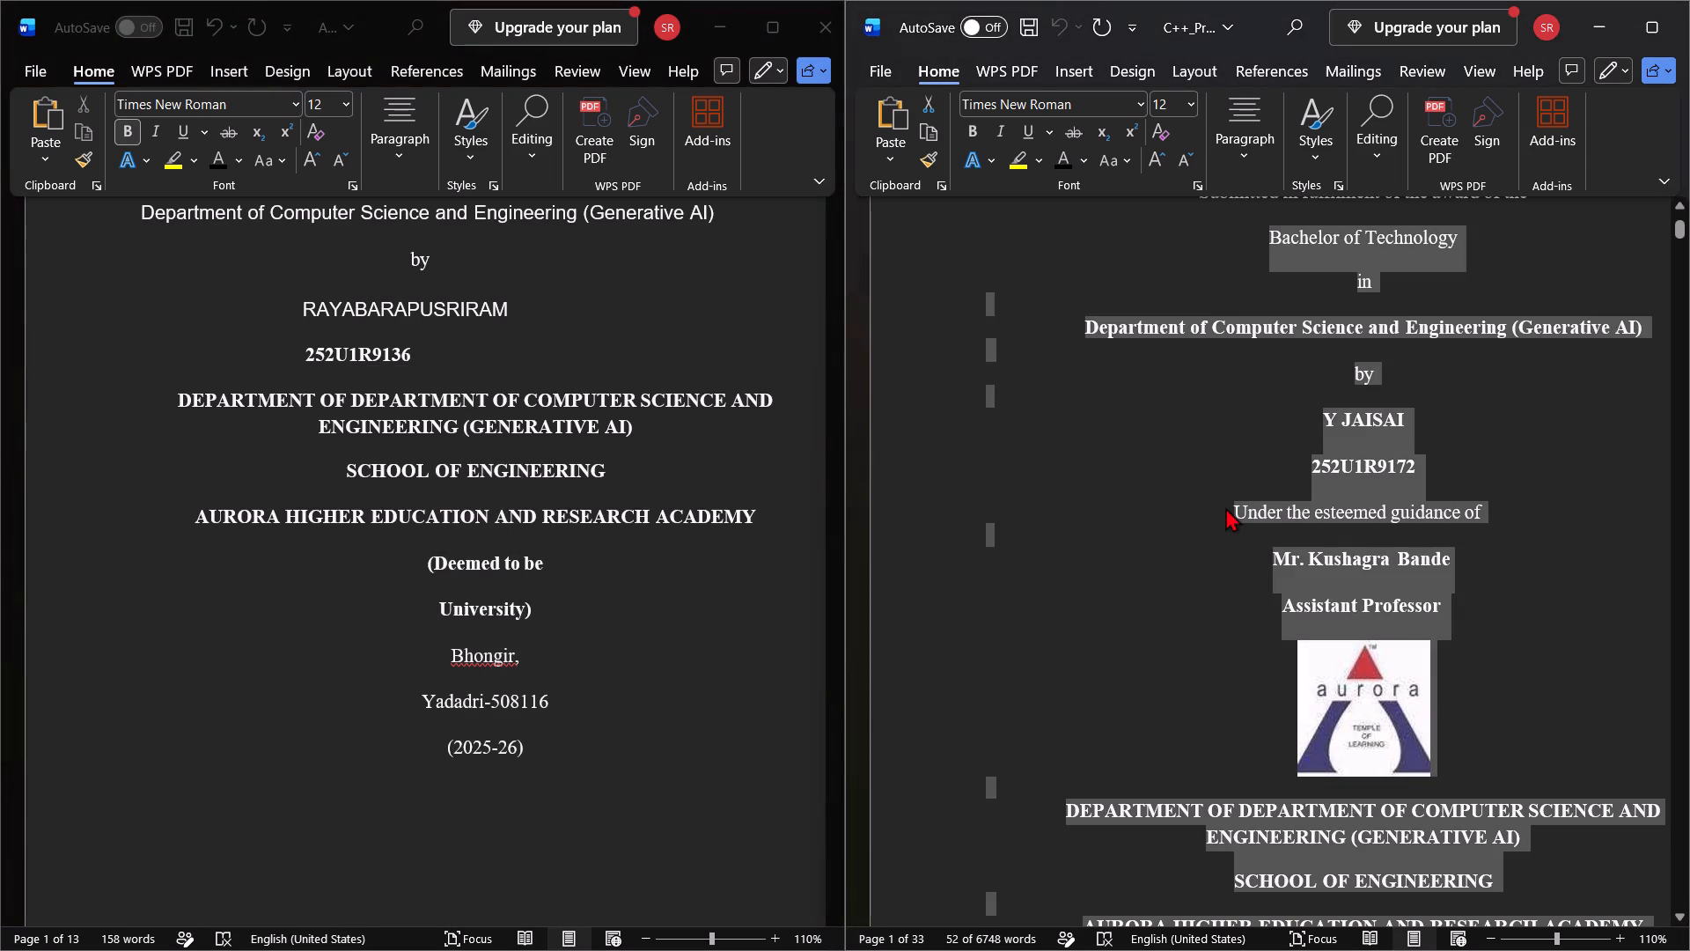
click(1225, 507)
drag(1225, 507, 1400, 686)
key(ctrl+c)
key(ctrl+c)
key(ctrl+c)
key(ctrl+c)
key(ctrl+c)
key(ctrl+c)
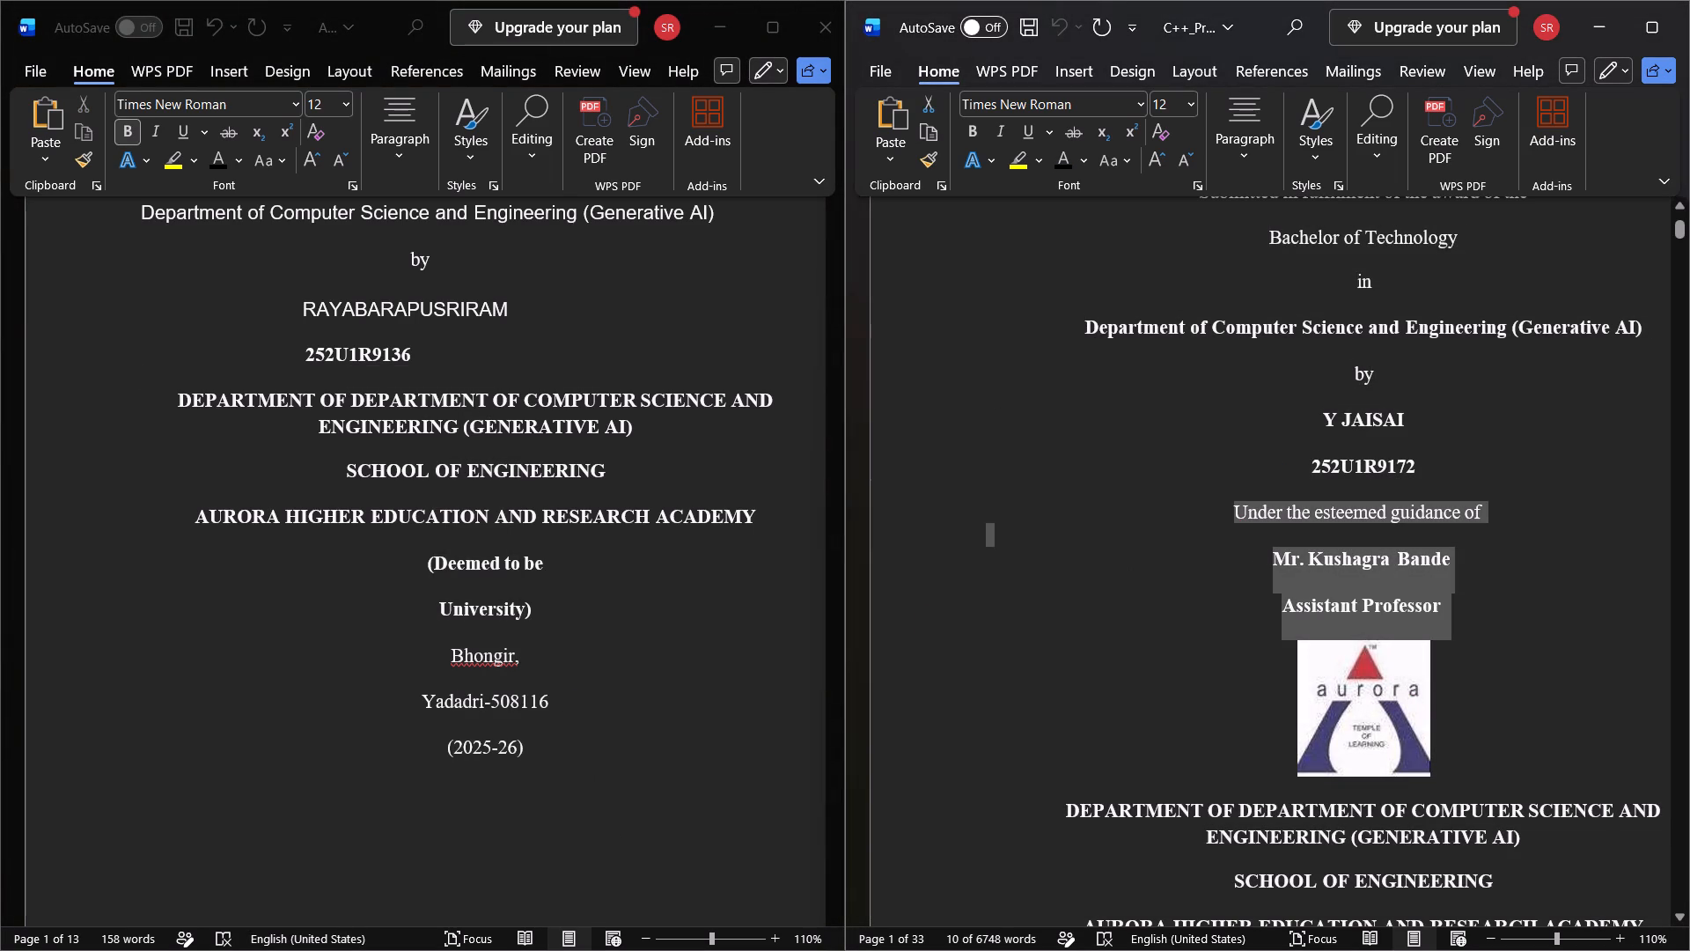
click(454, 360)
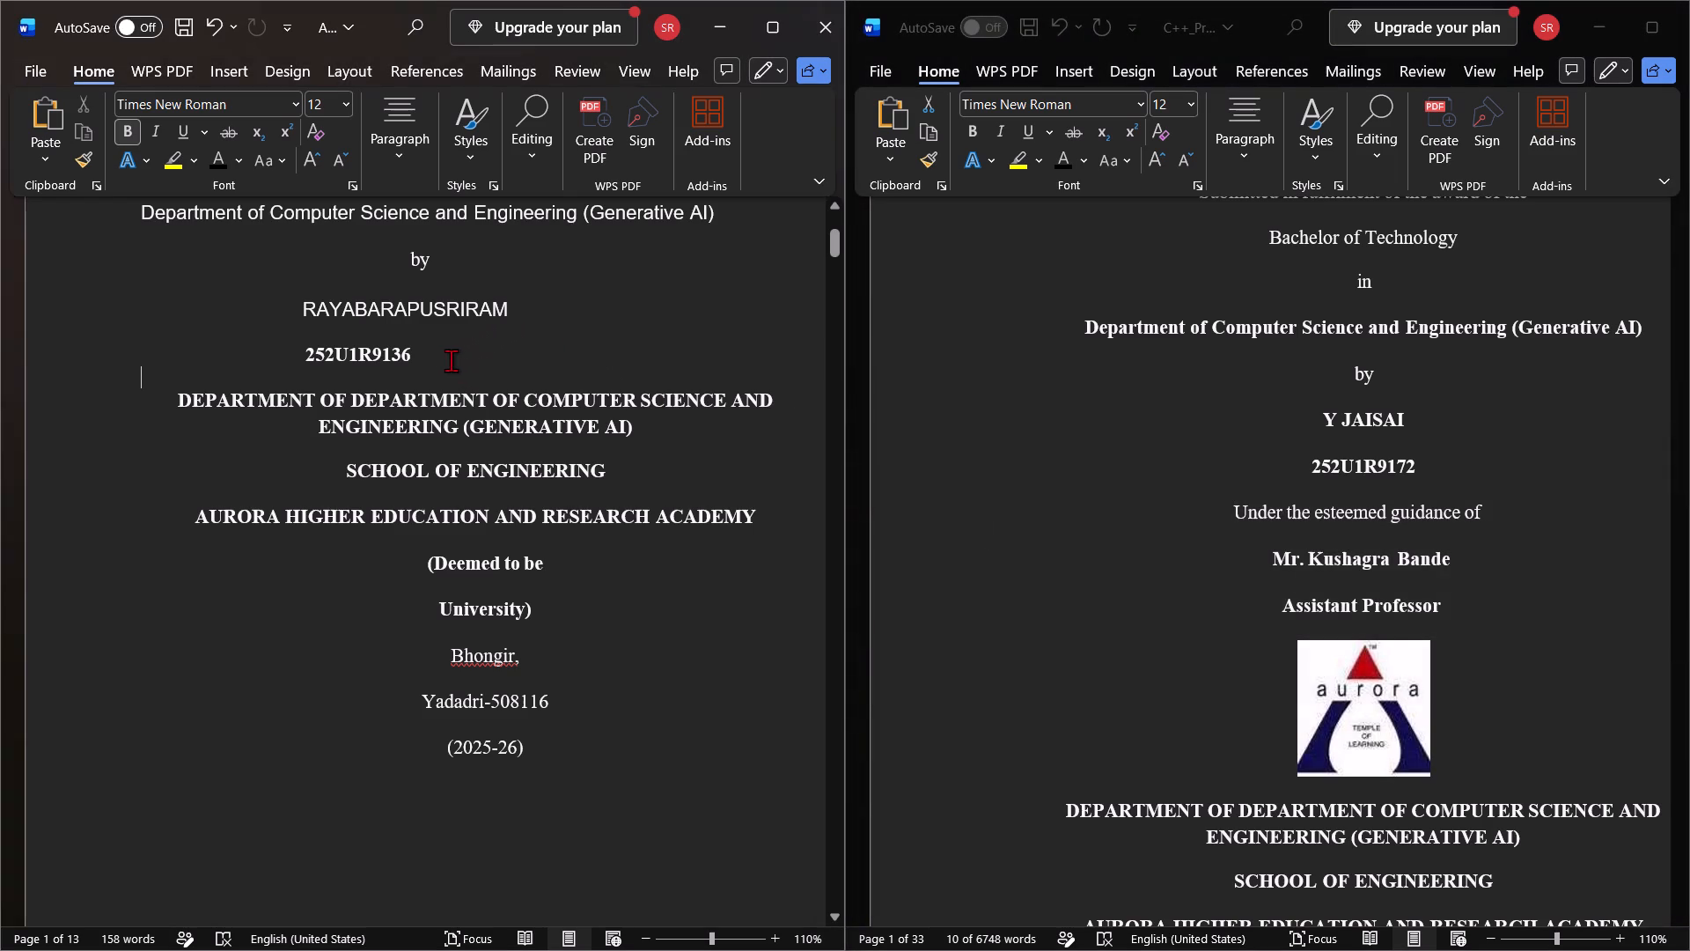
click(413, 350)
key(Return)
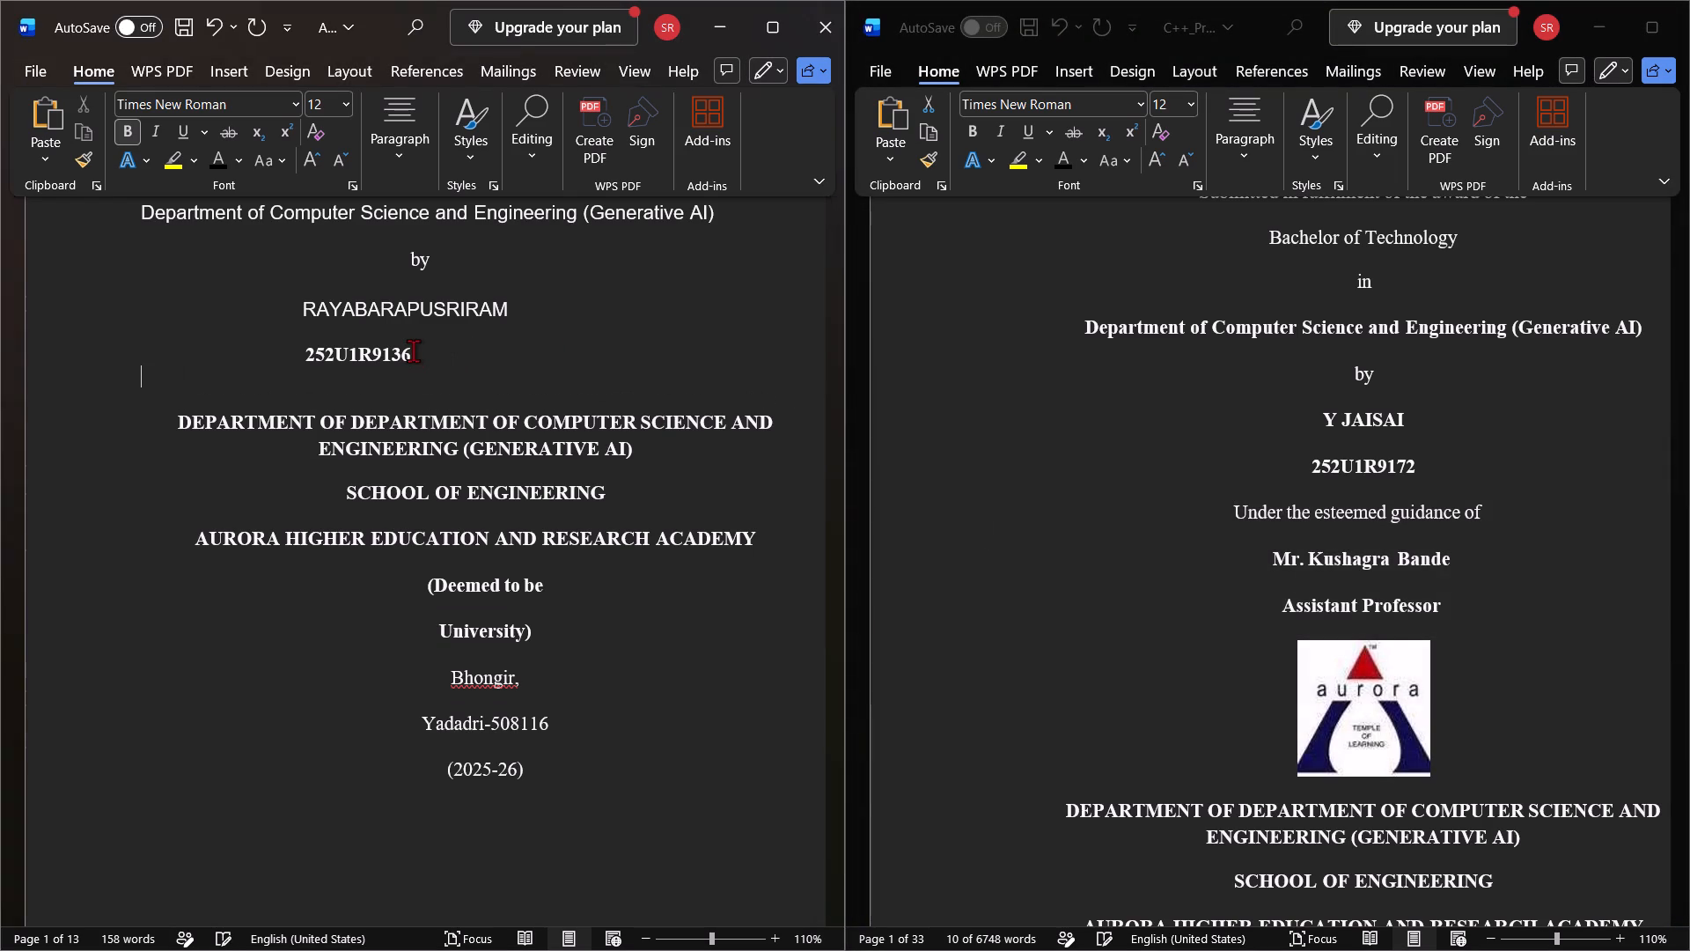
key(ctrl+v)
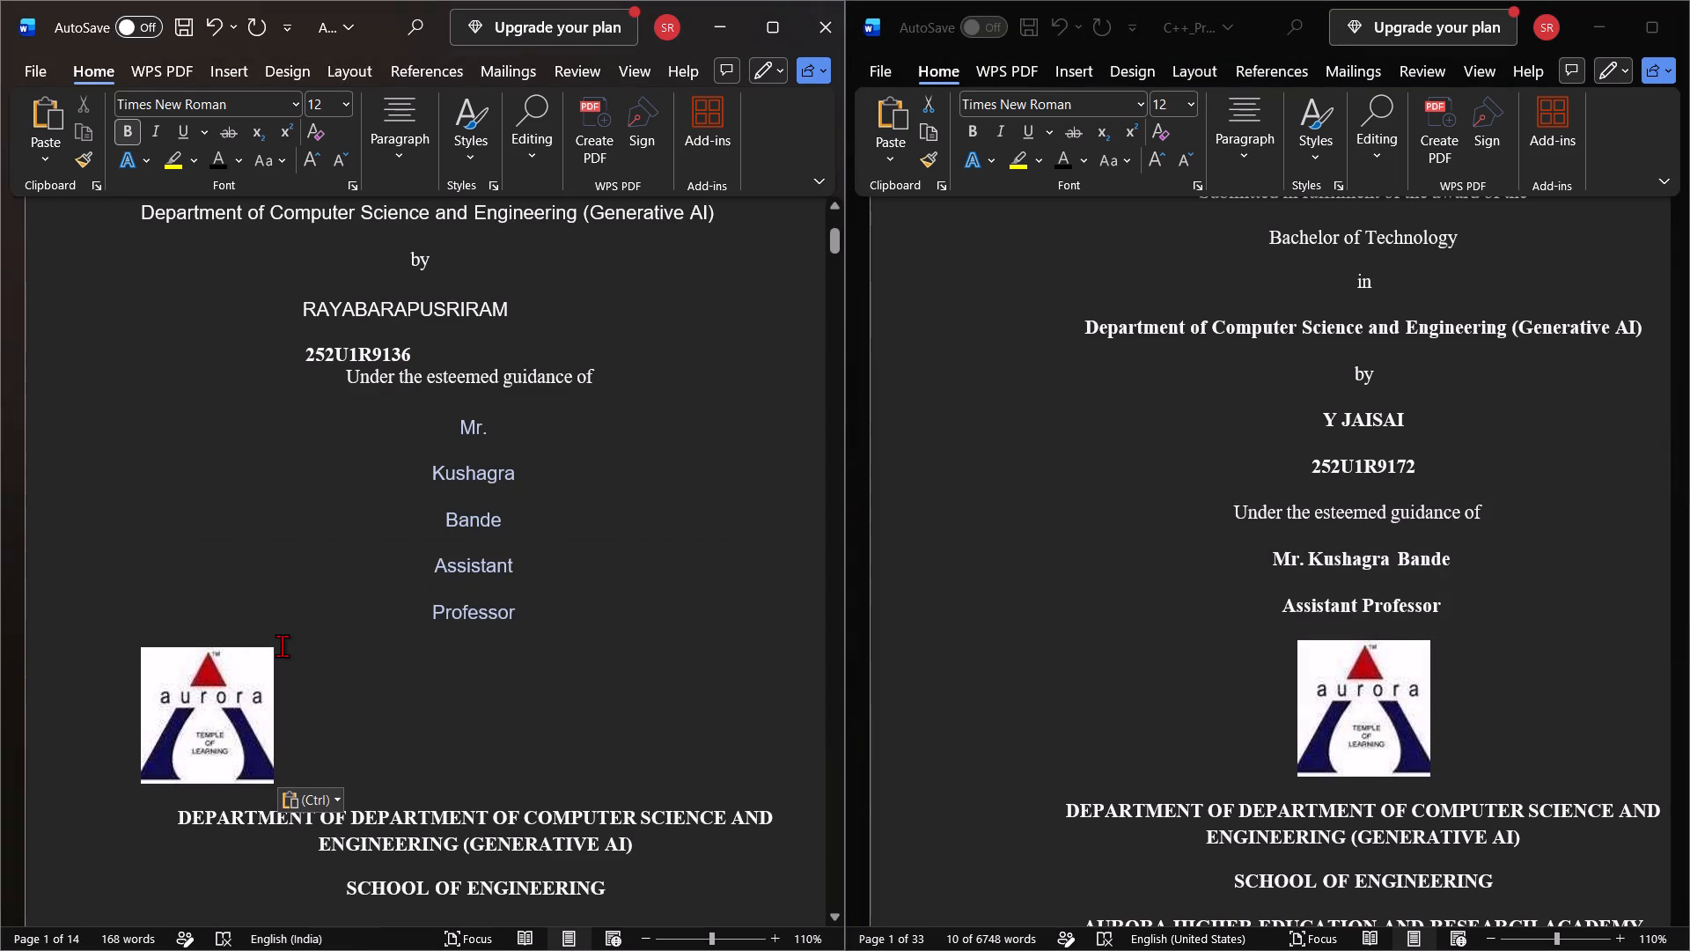
Shift the pasted Aurora logo toward the page centre by padding its line with leading spaces.
drag(172, 771, 426, 729)
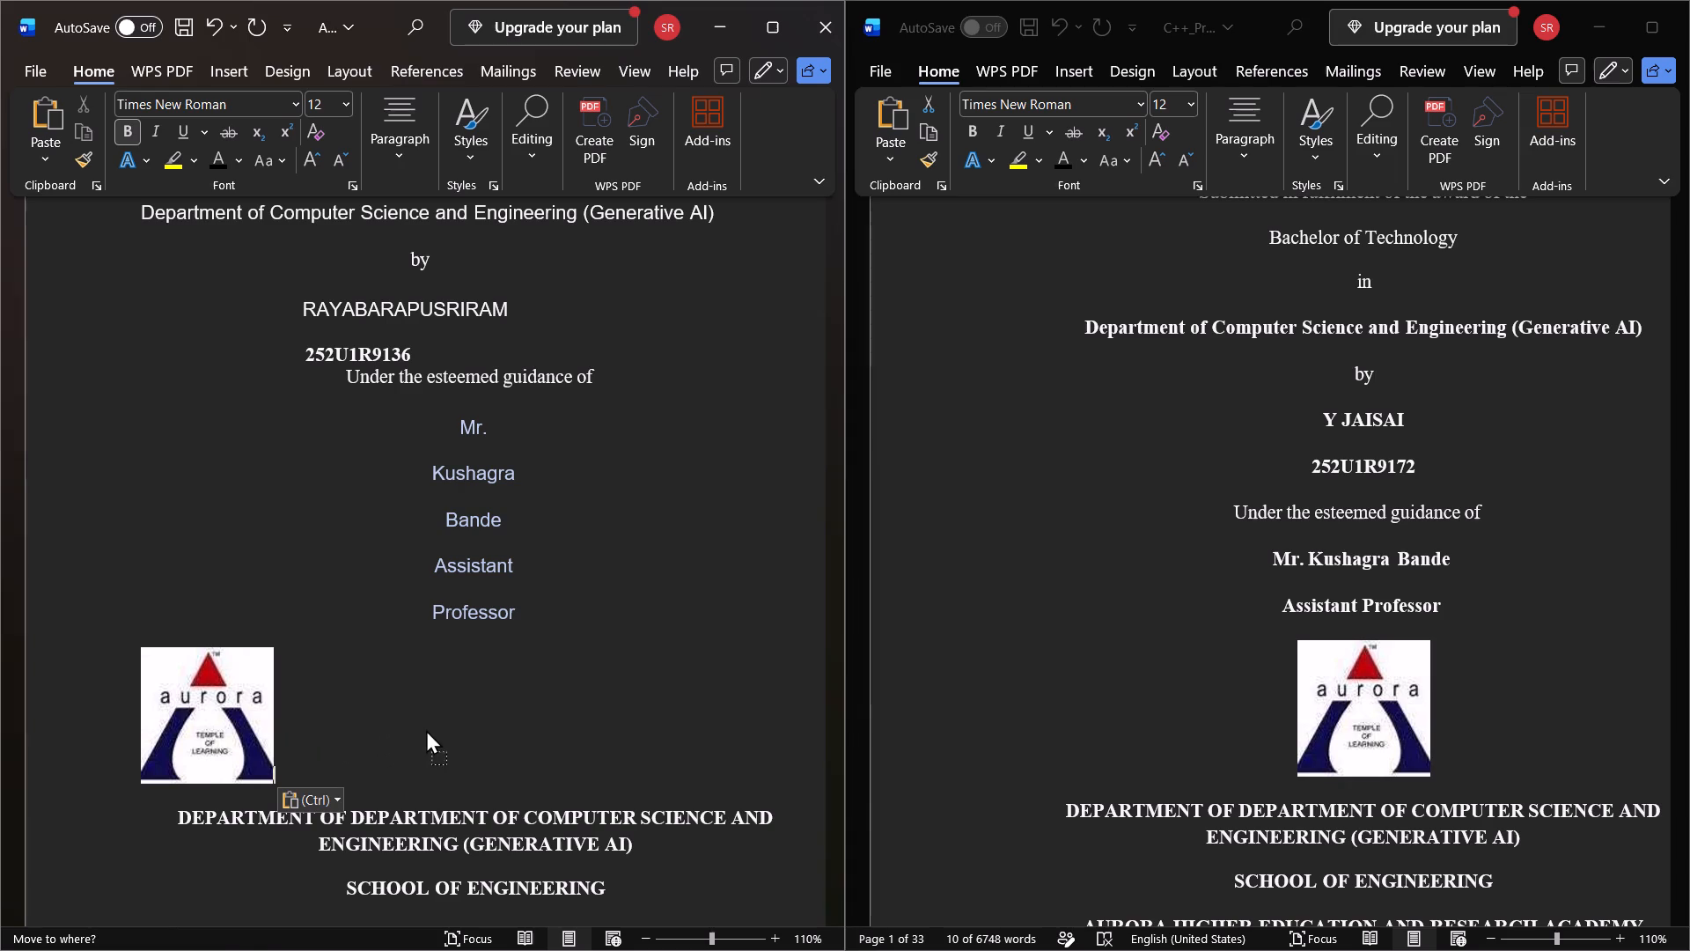
drag(426, 729, 461, 726)
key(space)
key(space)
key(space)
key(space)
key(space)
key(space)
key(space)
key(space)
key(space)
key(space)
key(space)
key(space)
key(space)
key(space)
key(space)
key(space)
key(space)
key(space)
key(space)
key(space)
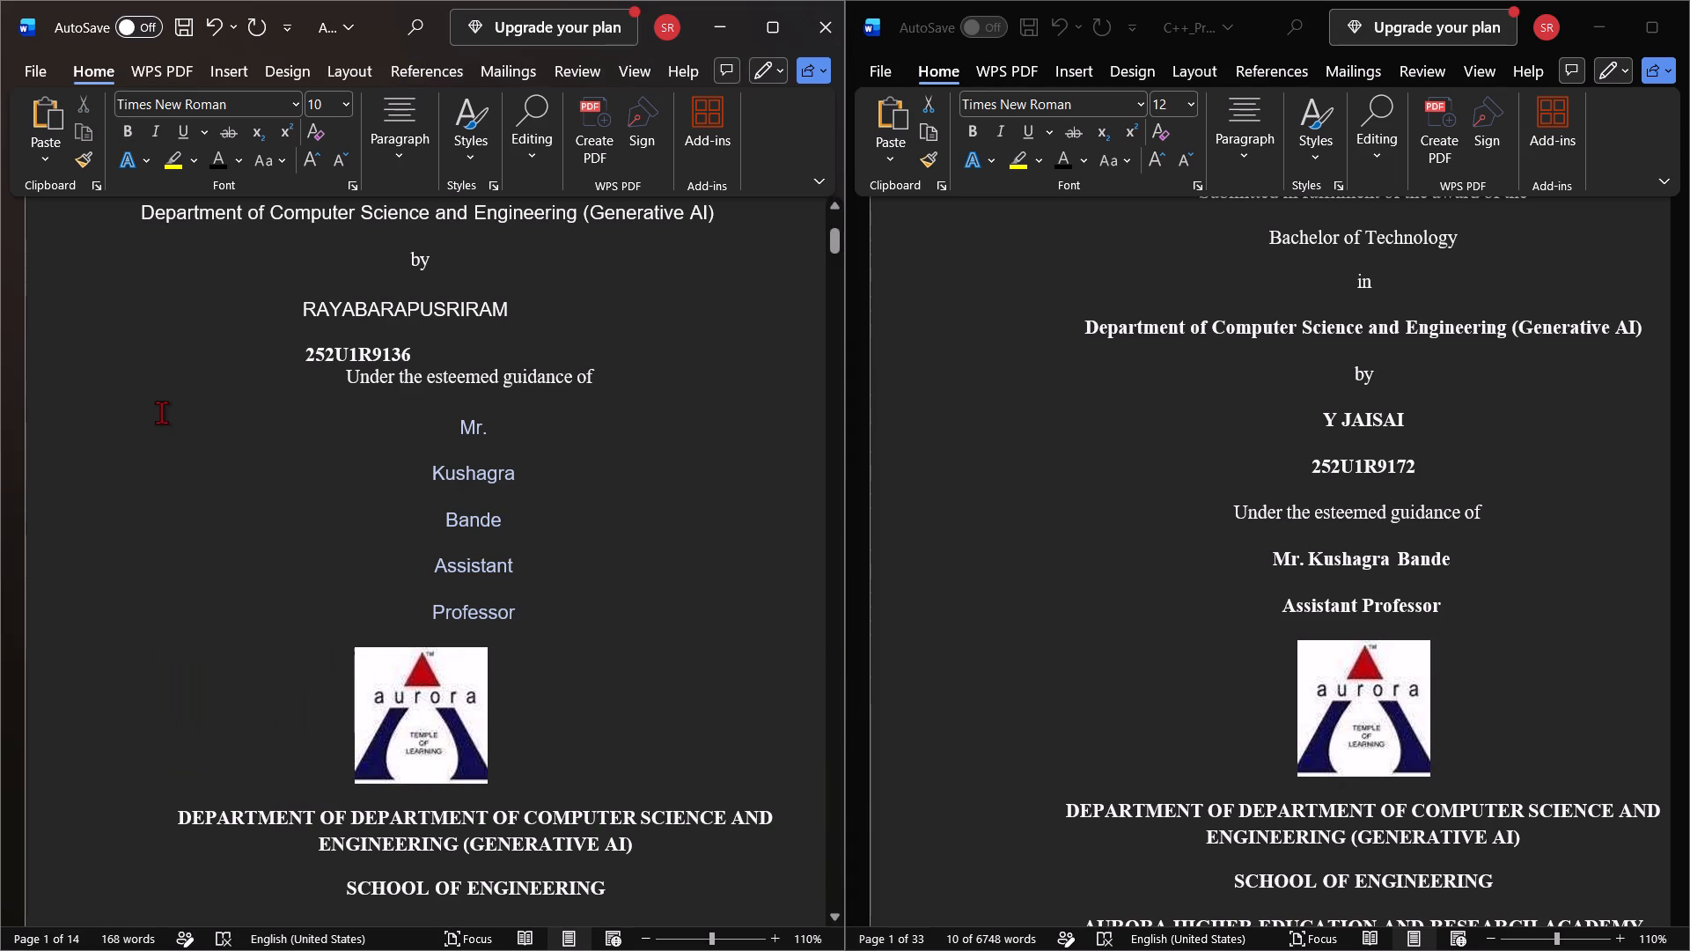
Add a blank line below the roll number and remove the indent before "Under the esteemed guidance of".
click(421, 355)
key(Return)
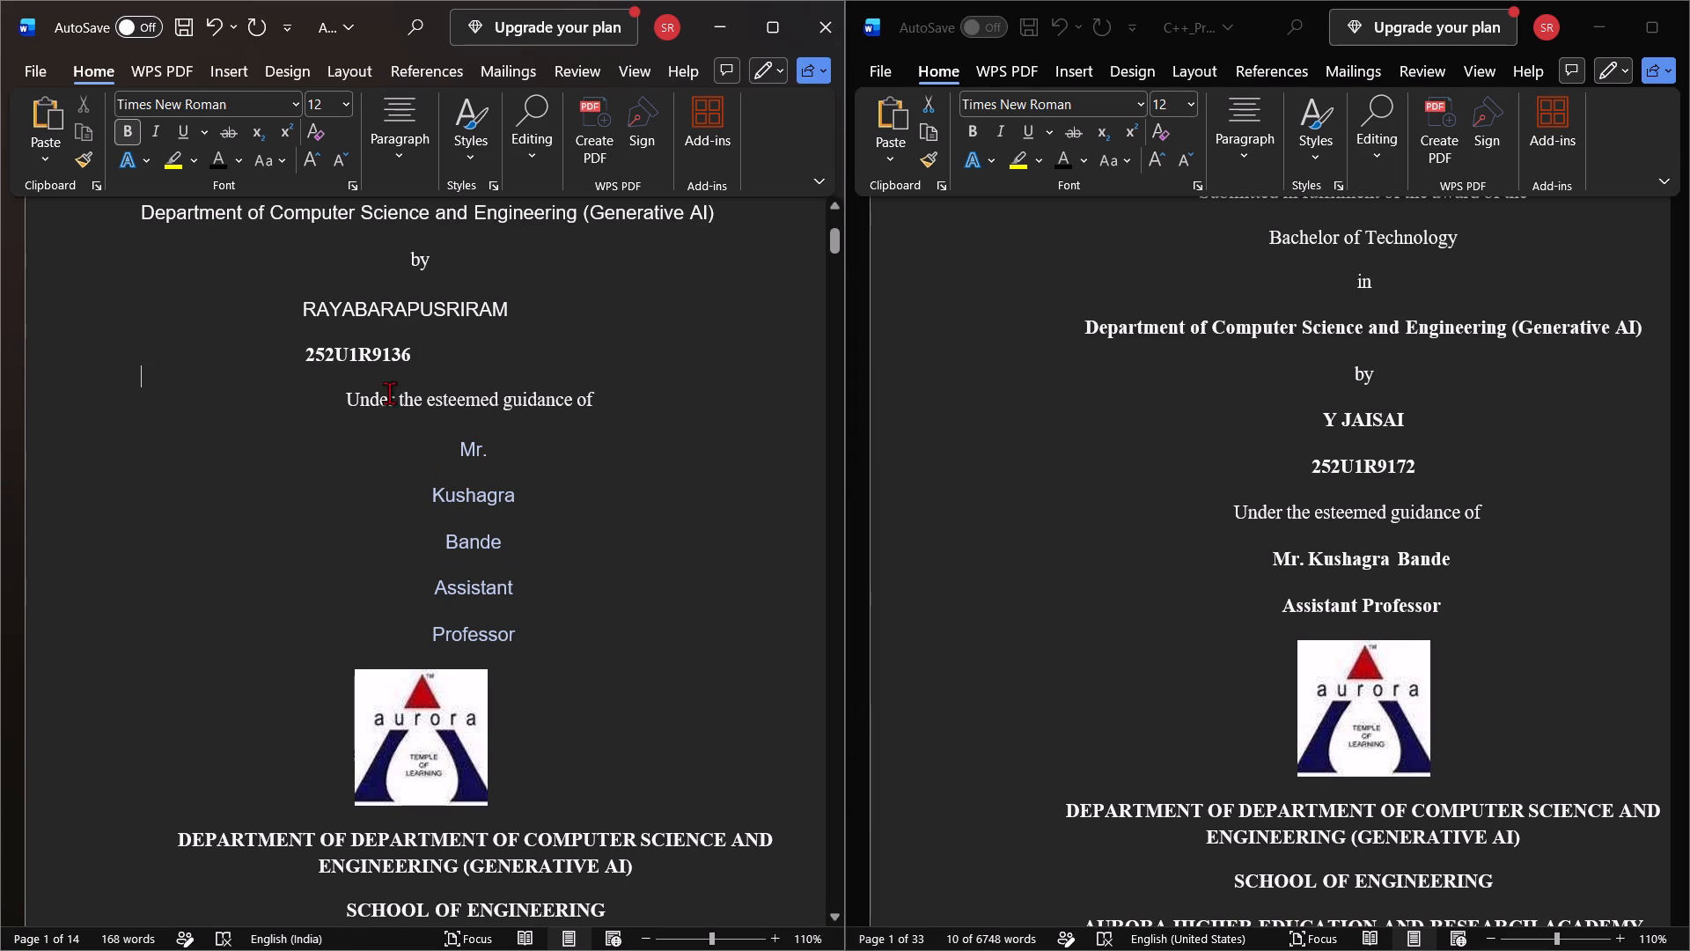
click(349, 402)
key(BackSpace)
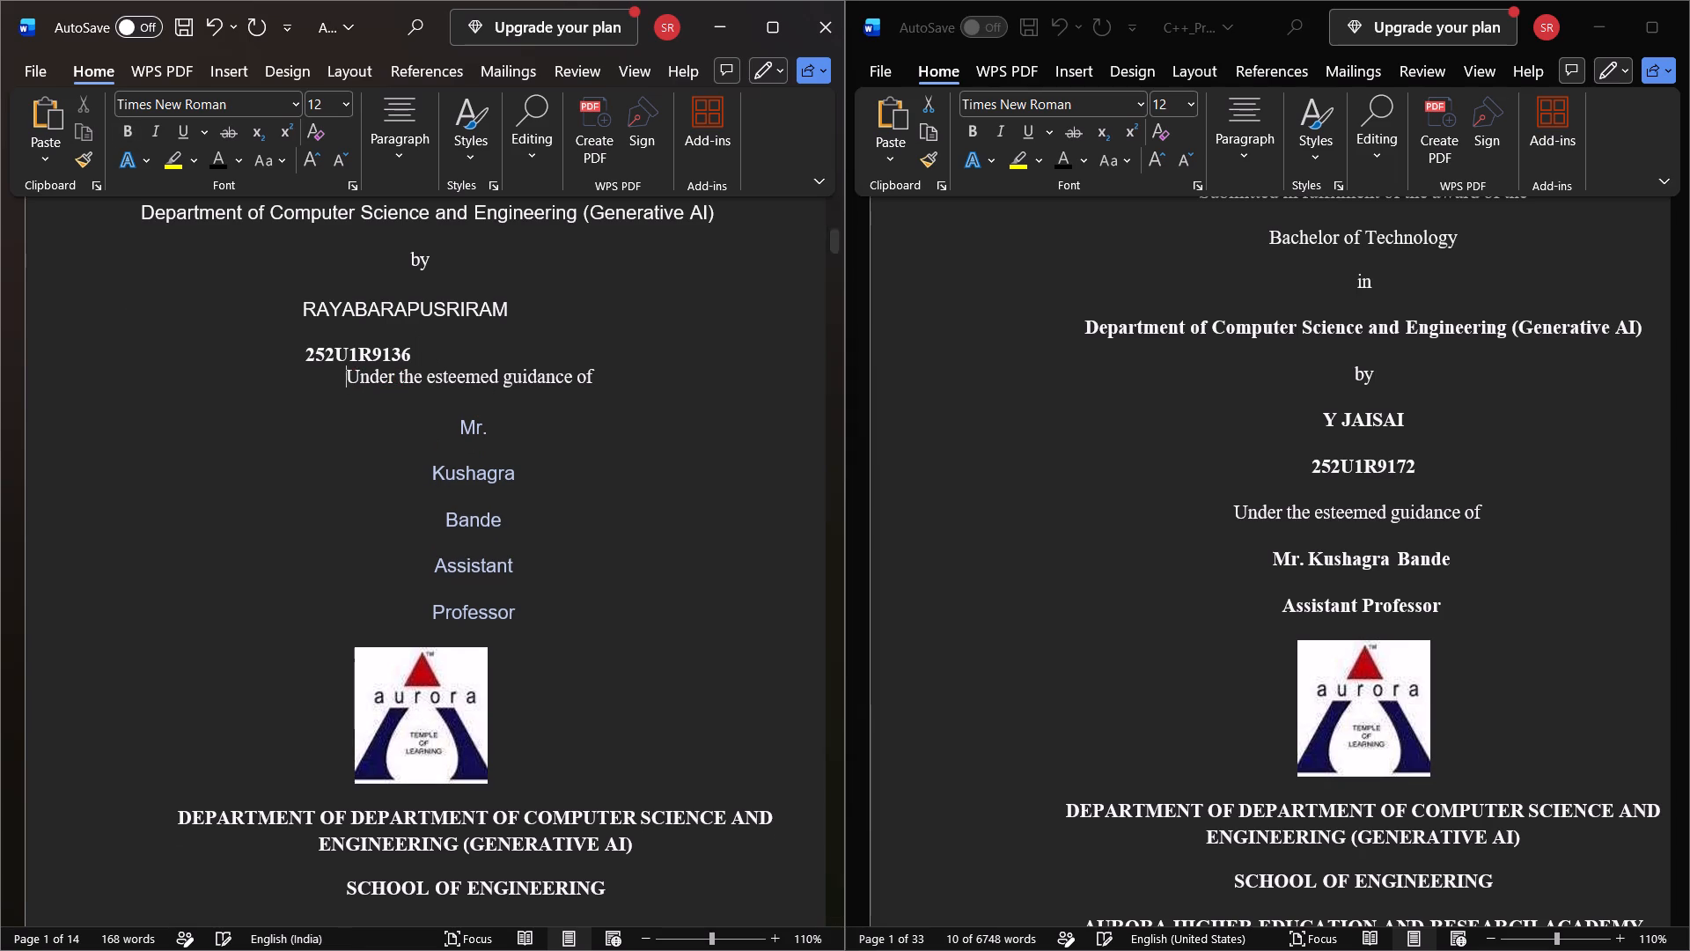
Remove the remaining indent before "Under the esteemed guidance of" and pad the line with leading spaces to bring it toward the page centre.
key(BackSpace)
key(BackSpace)
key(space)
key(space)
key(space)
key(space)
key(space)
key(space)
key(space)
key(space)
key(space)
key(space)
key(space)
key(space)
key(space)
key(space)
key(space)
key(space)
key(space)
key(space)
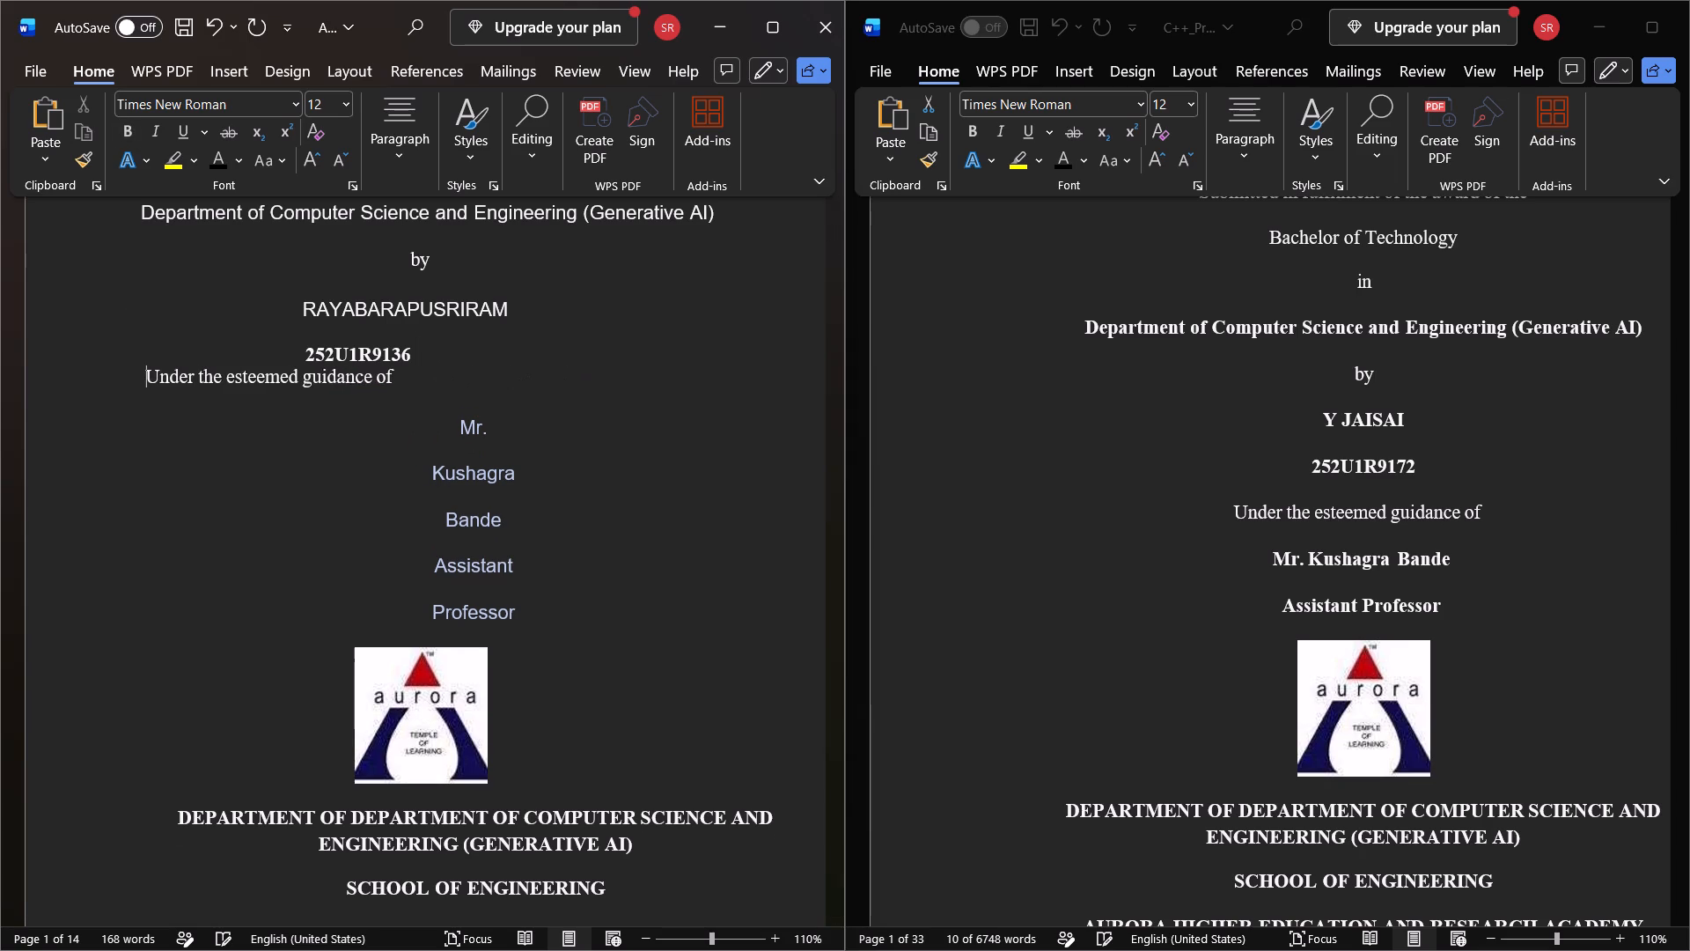
Add a line break after the roll number to separate it from "Under the esteemed guidance of".
click(419, 355)
key(Return)
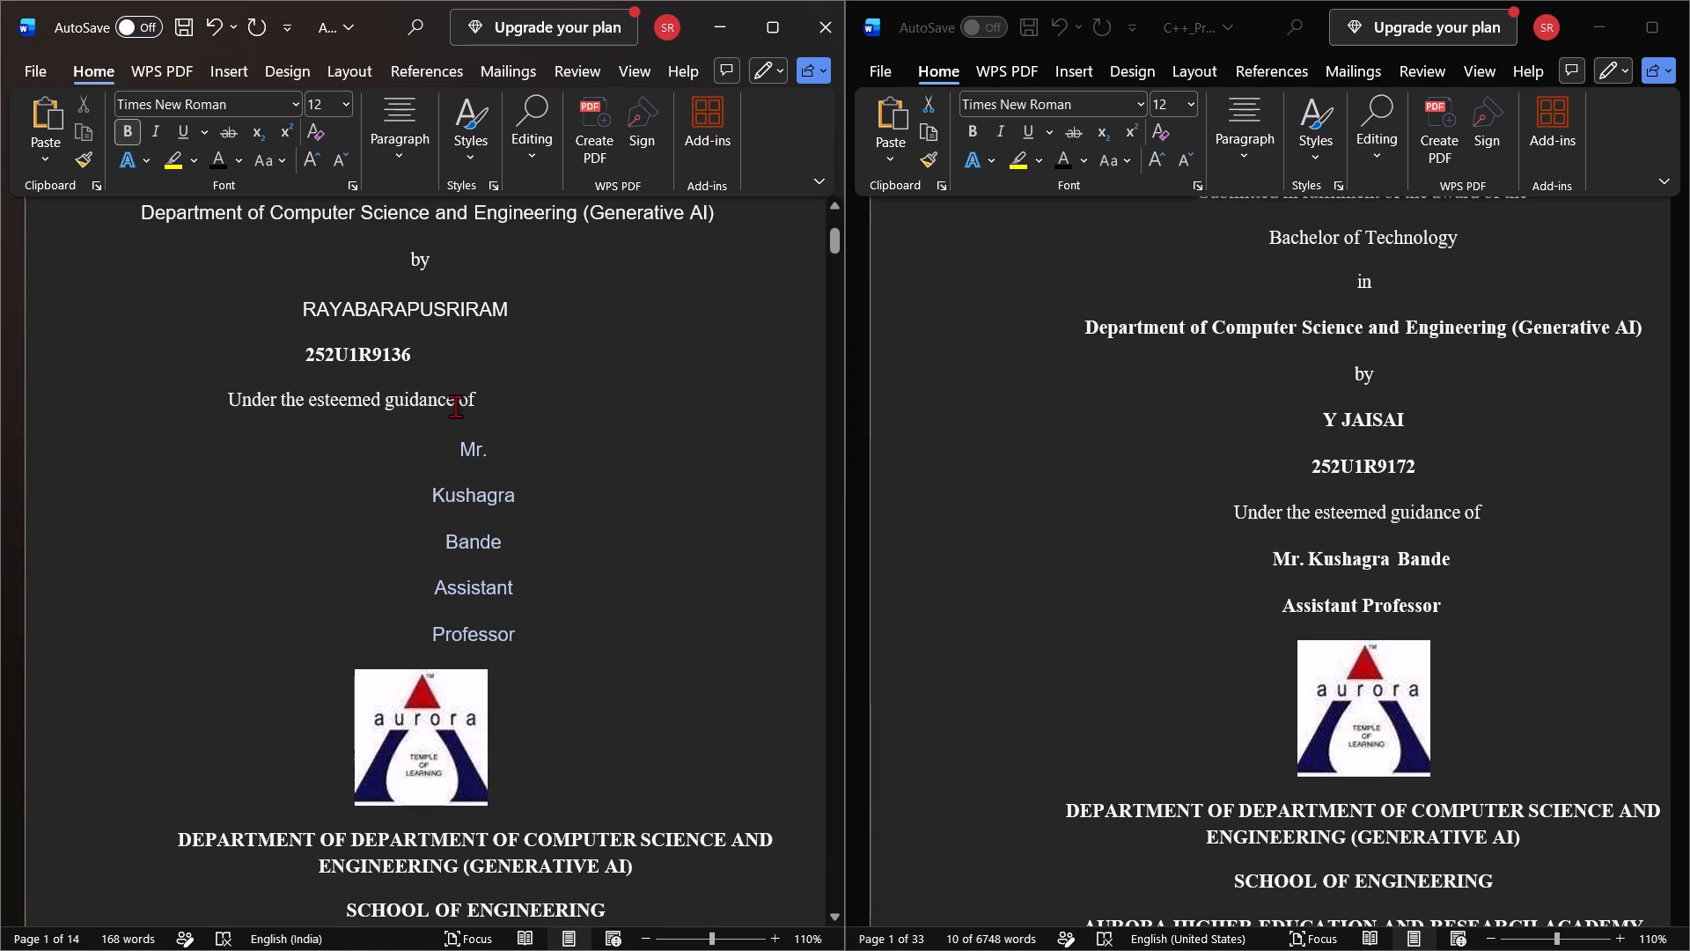
Remove the indent that wraps the guide's name and title word by word, and put "Assistant Professor" on its own line.
double_click(509, 635)
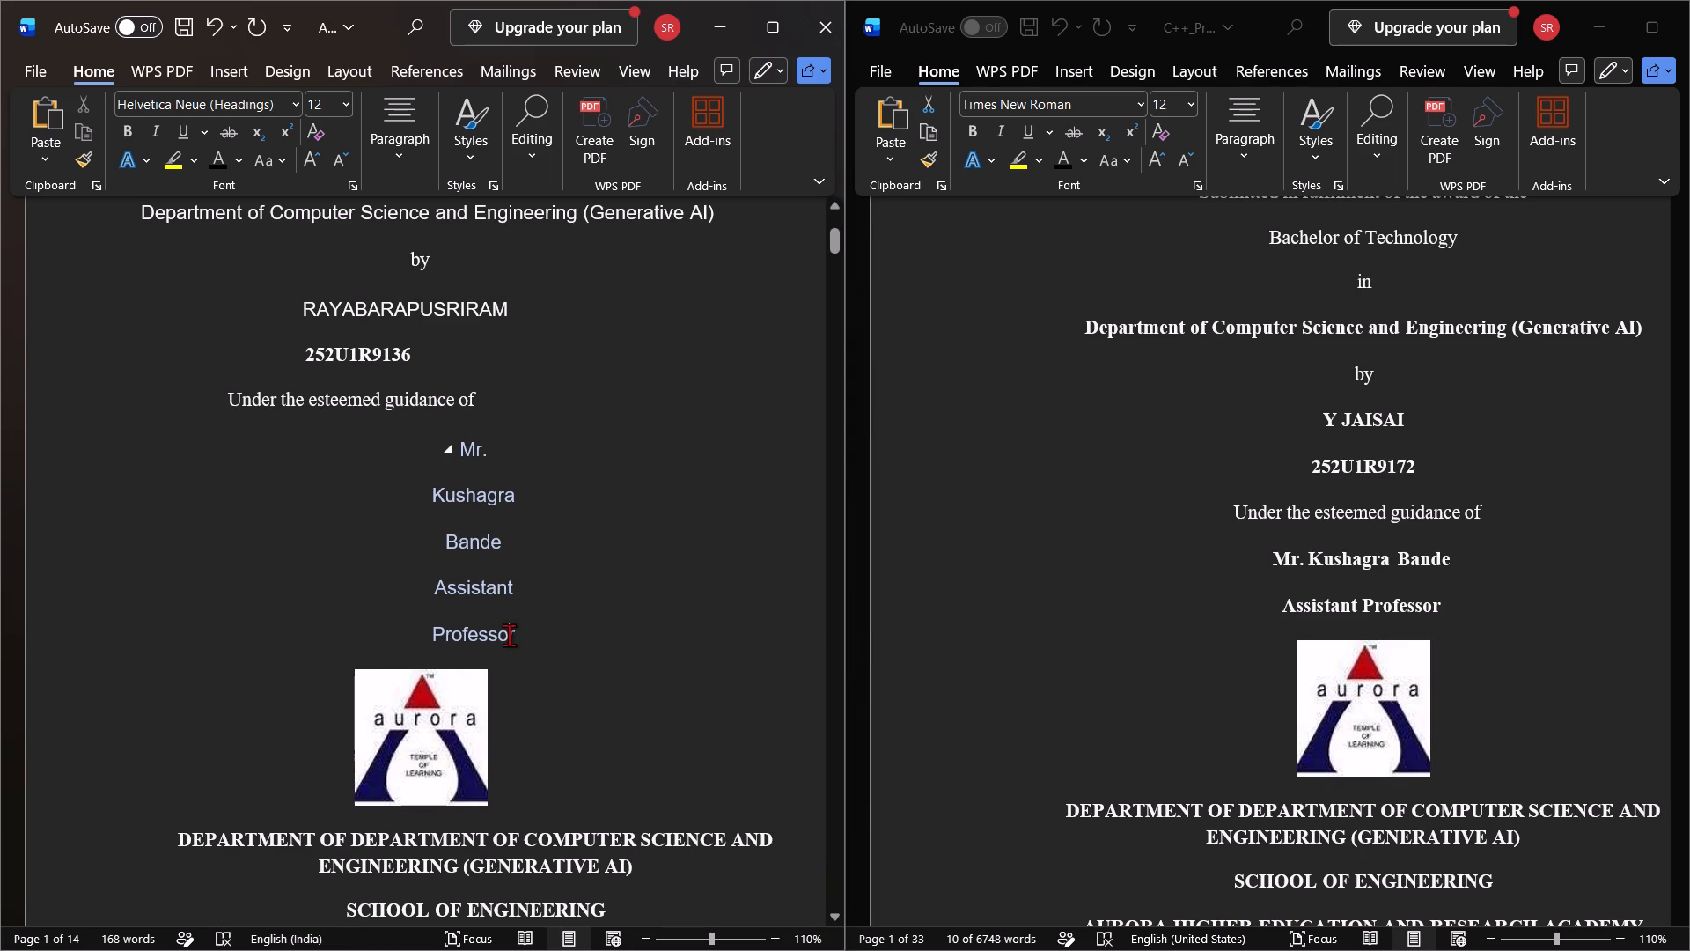
click(515, 636)
click(461, 453)
key(BackSpace)
key(BackSpace)
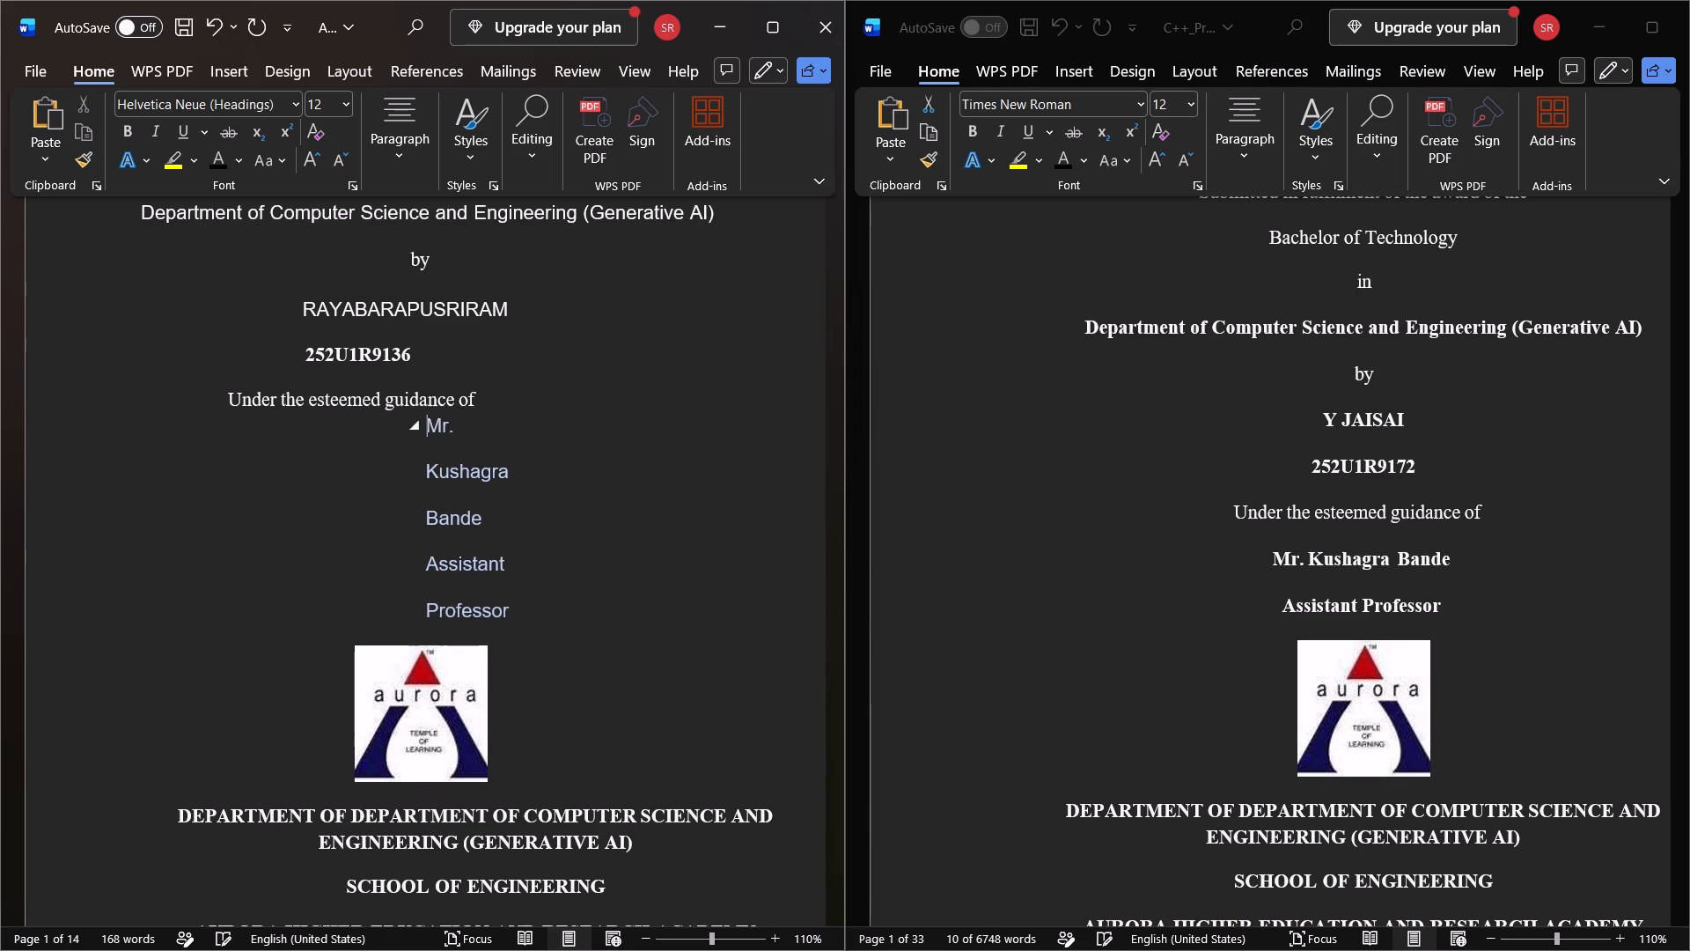
key(BackSpace)
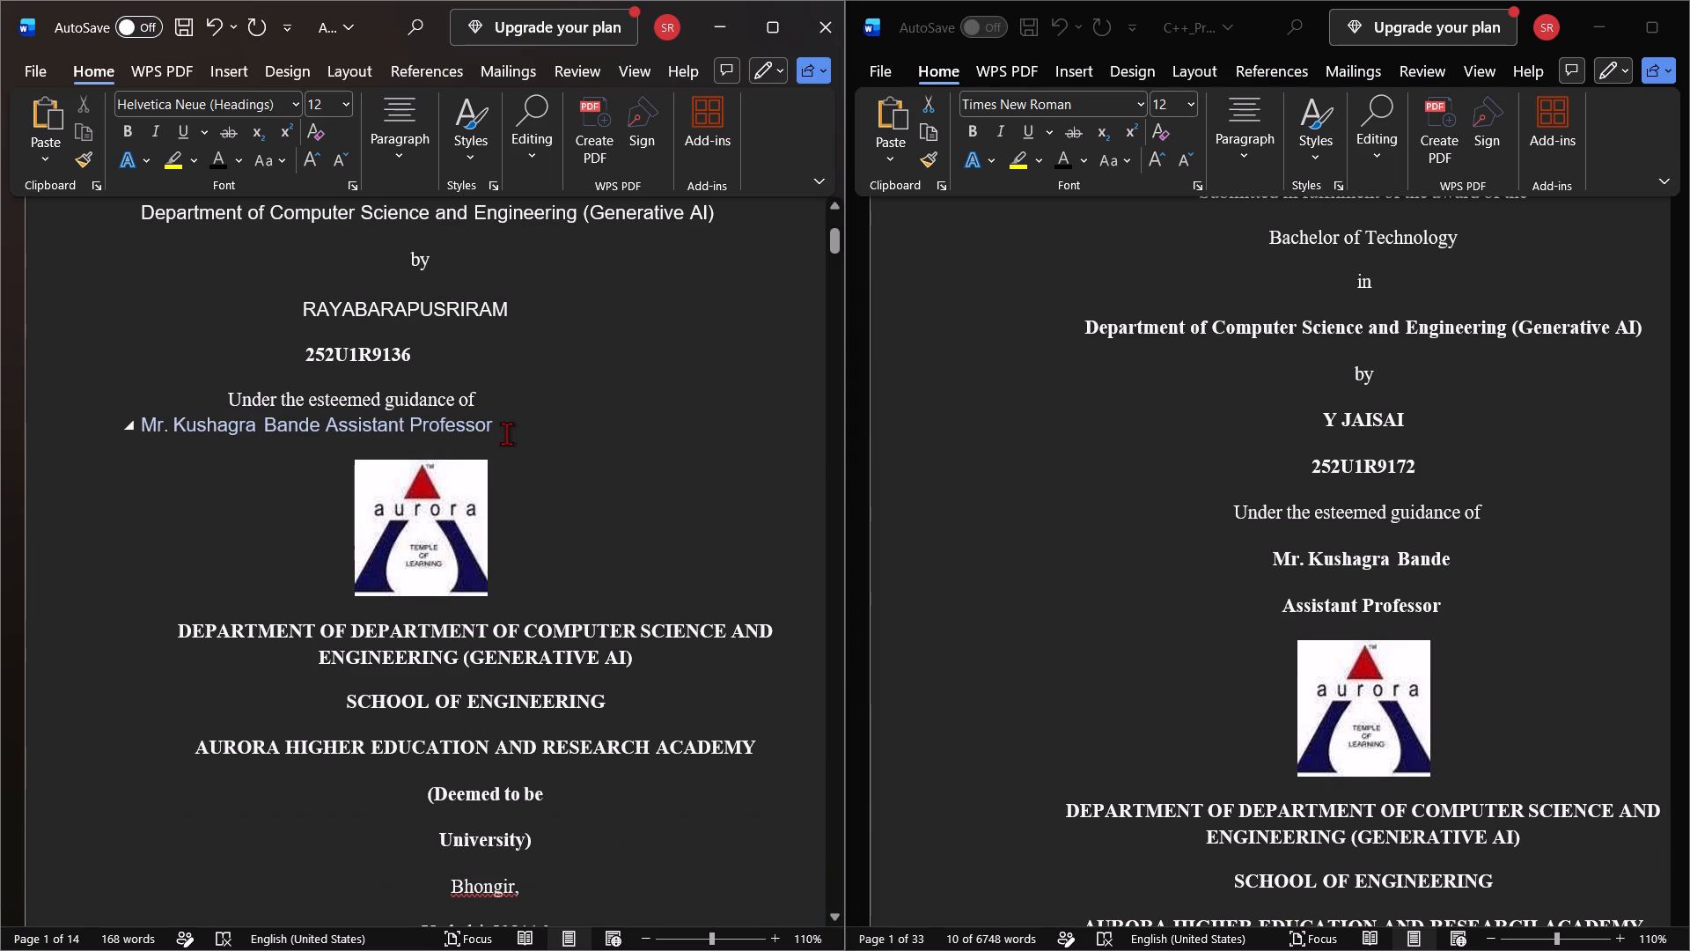
click(327, 427)
key(Return)
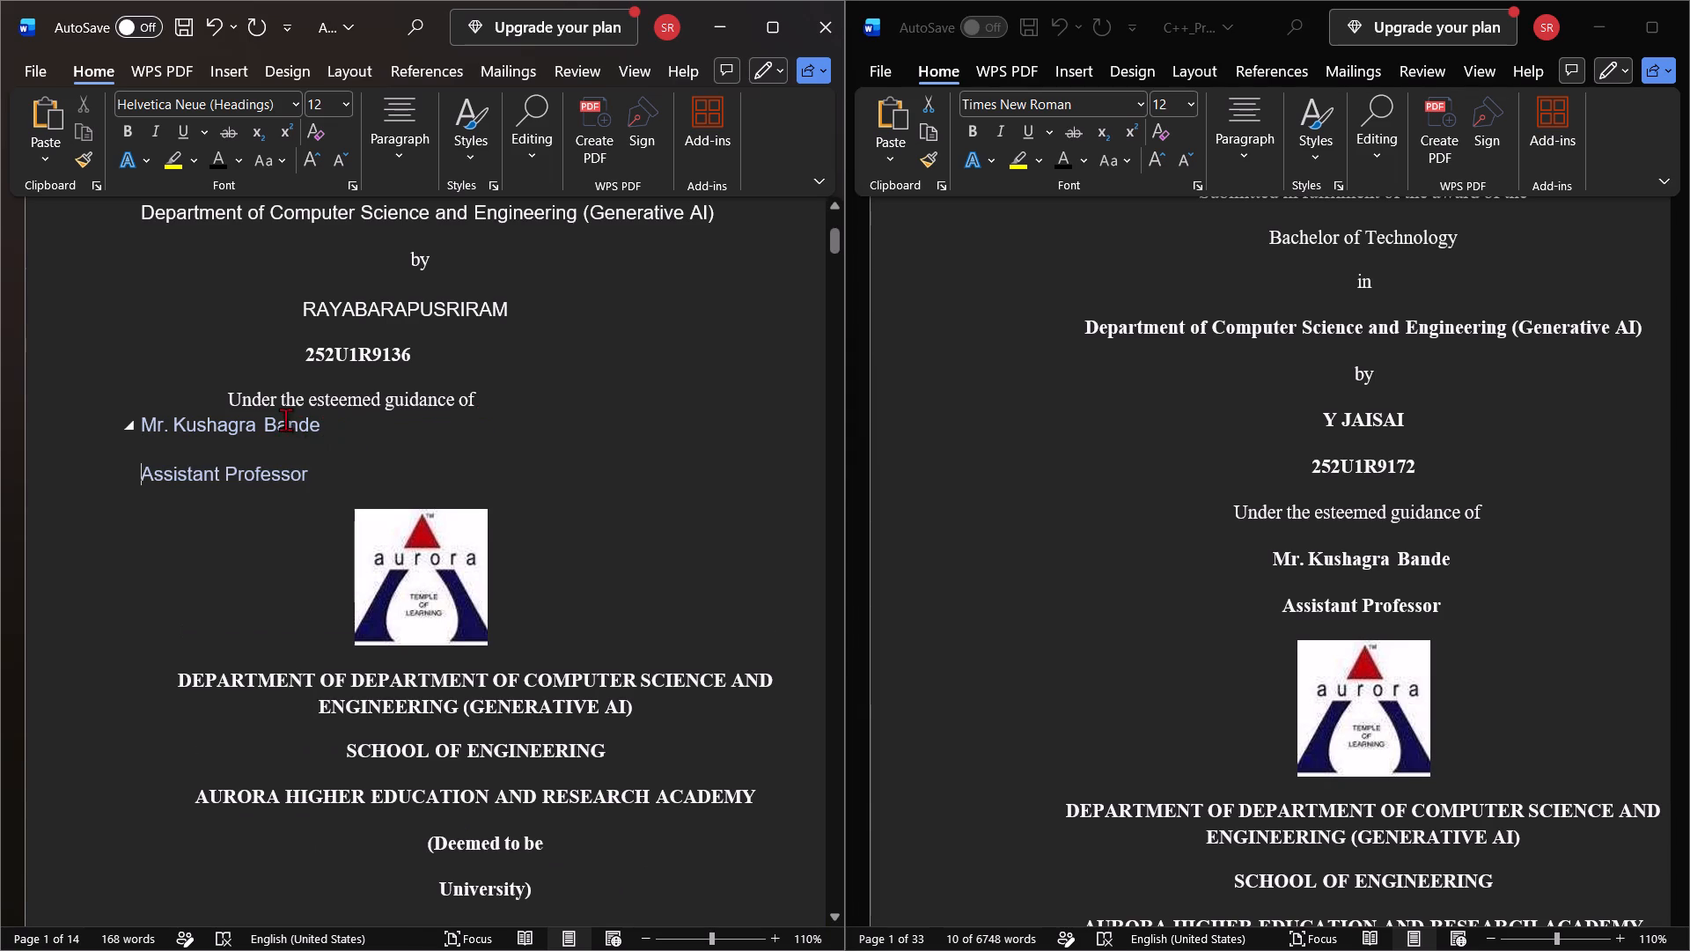
Change the font colour of the guide's name and "Assistant Professor" lines to white.
drag(308, 474, 143, 439)
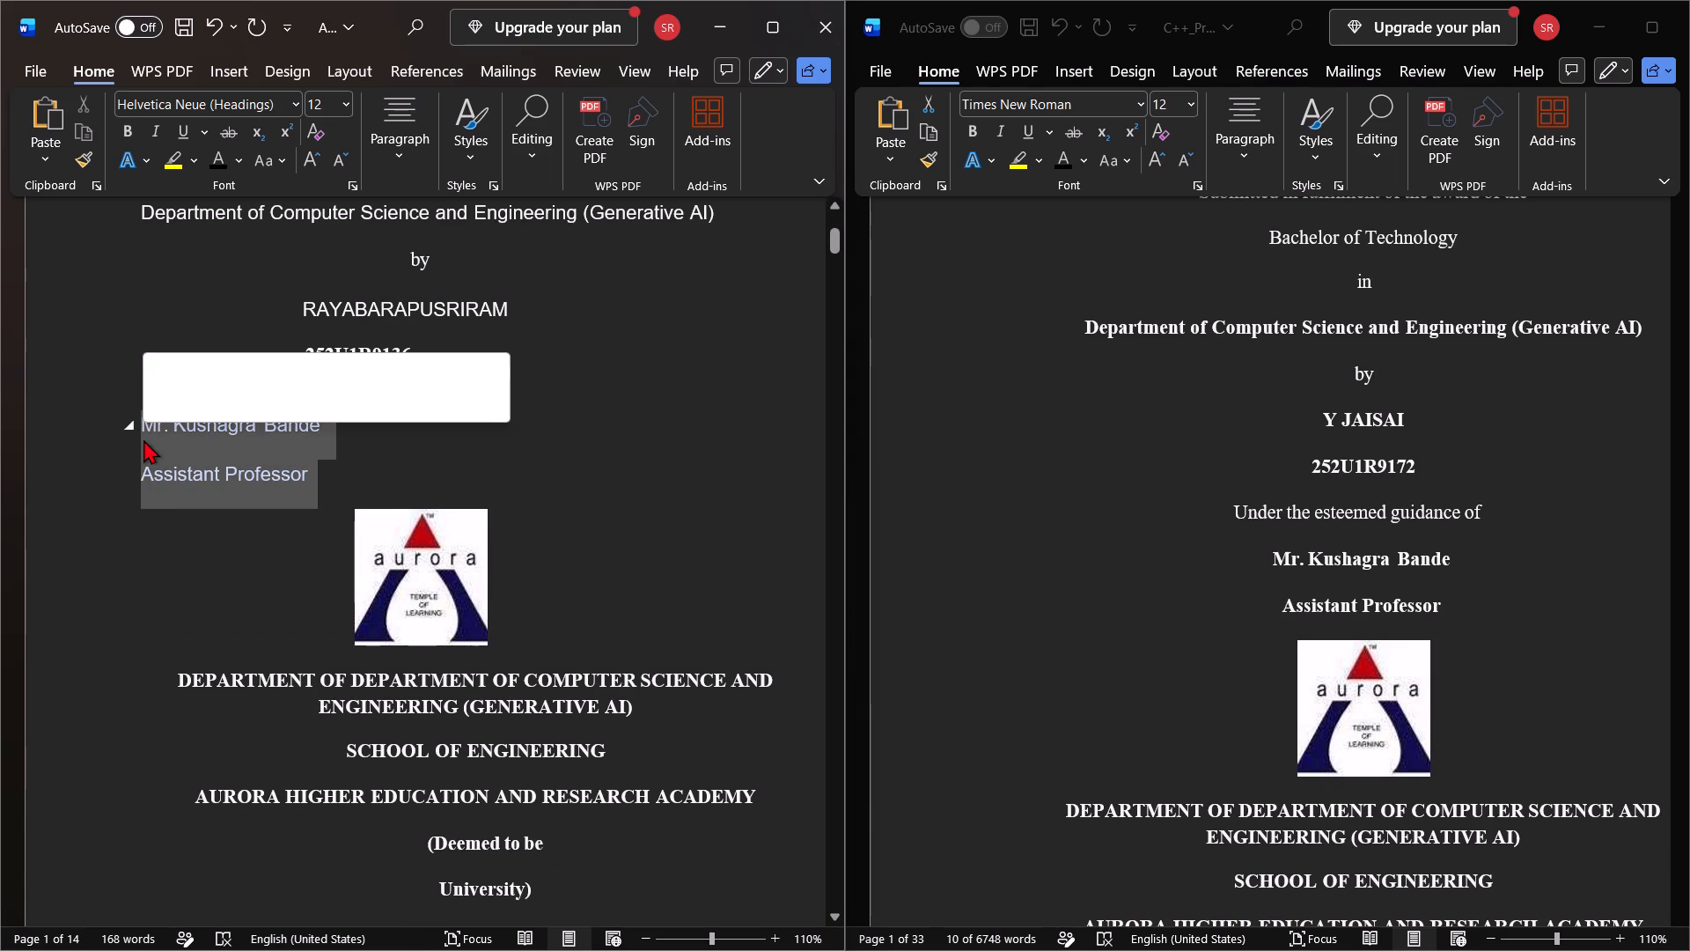
click(279, 398)
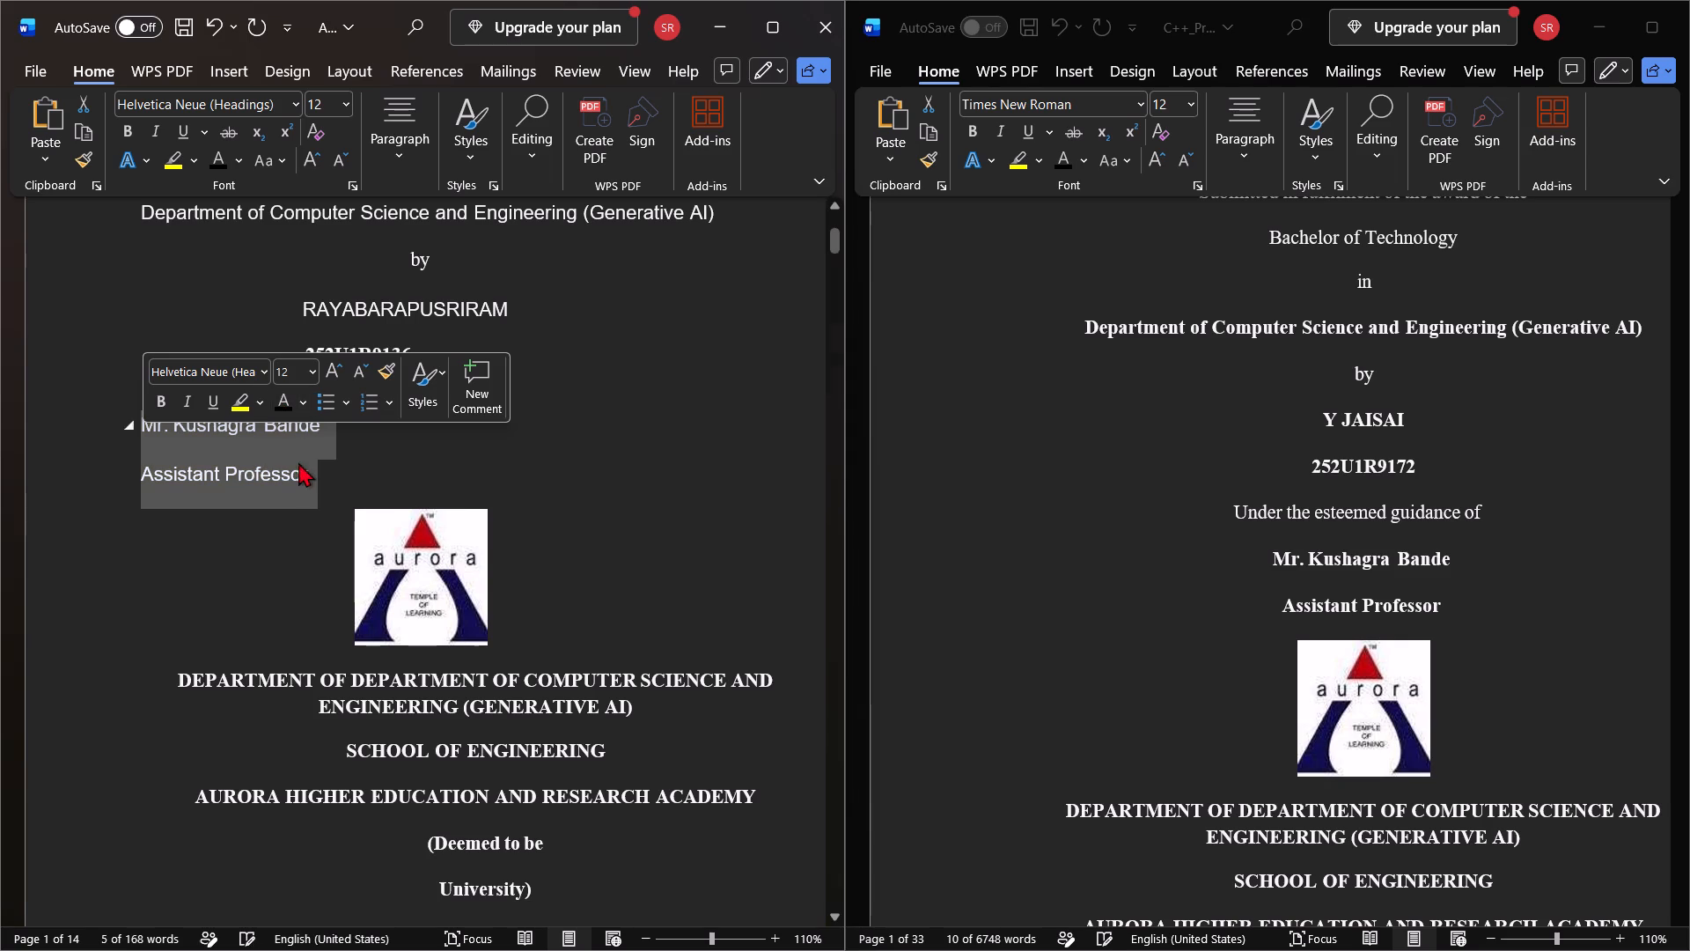
click(299, 466)
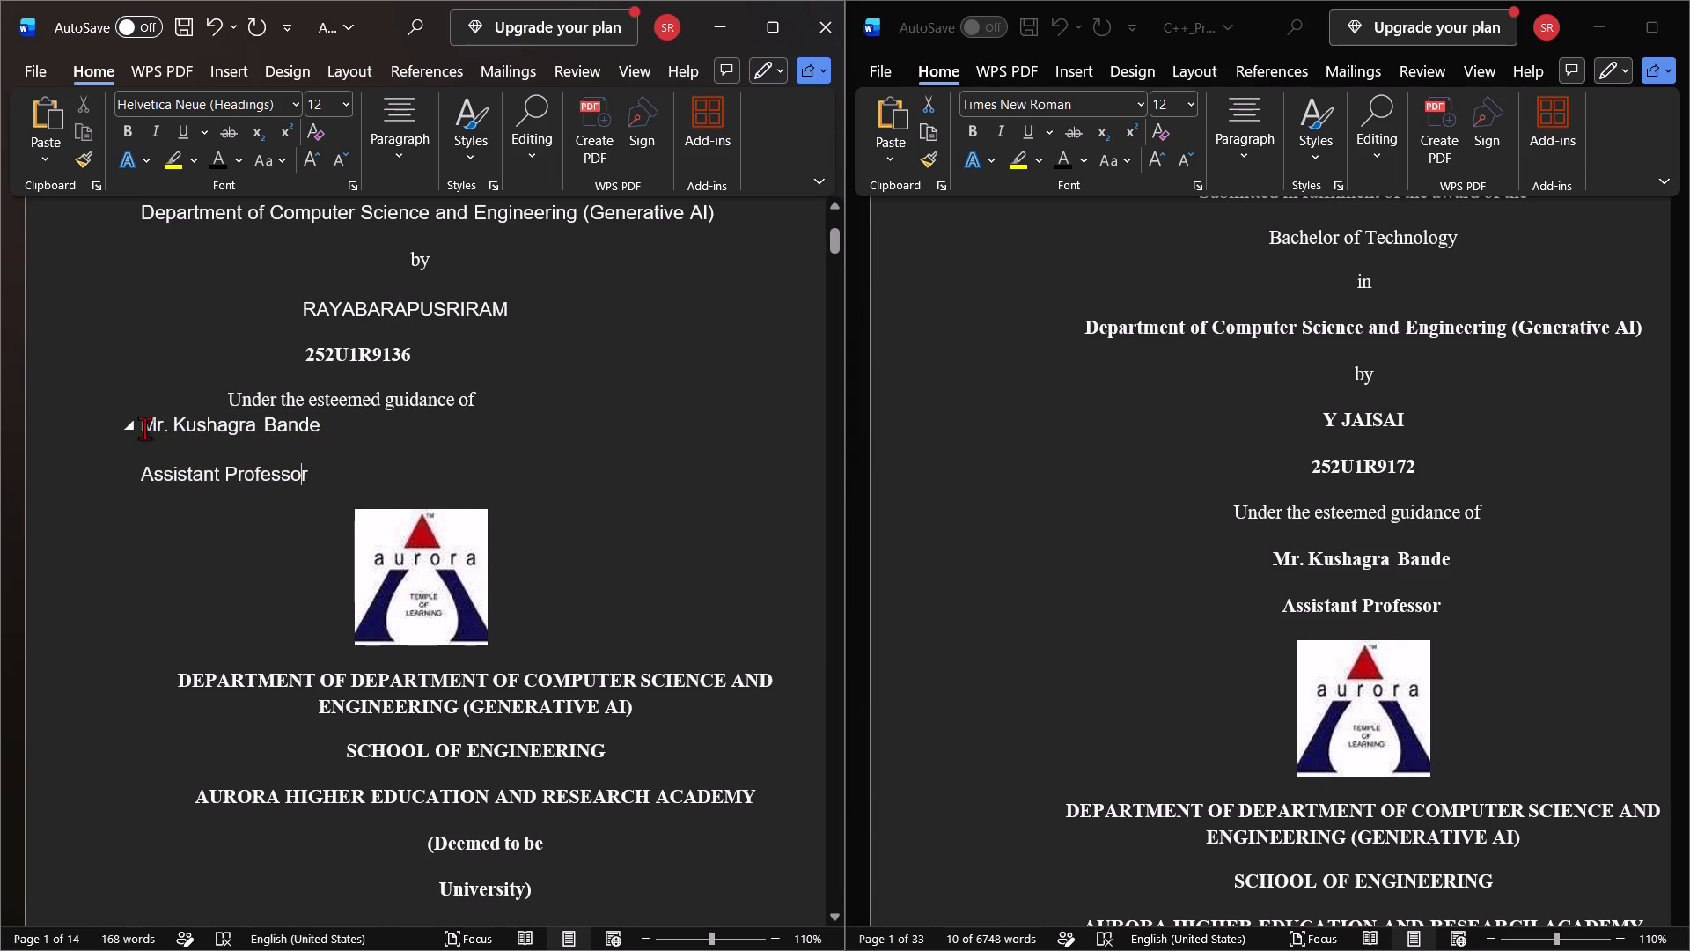
Shift the guide's name toward the page centre by padding its line with leading spaces.
click(148, 428)
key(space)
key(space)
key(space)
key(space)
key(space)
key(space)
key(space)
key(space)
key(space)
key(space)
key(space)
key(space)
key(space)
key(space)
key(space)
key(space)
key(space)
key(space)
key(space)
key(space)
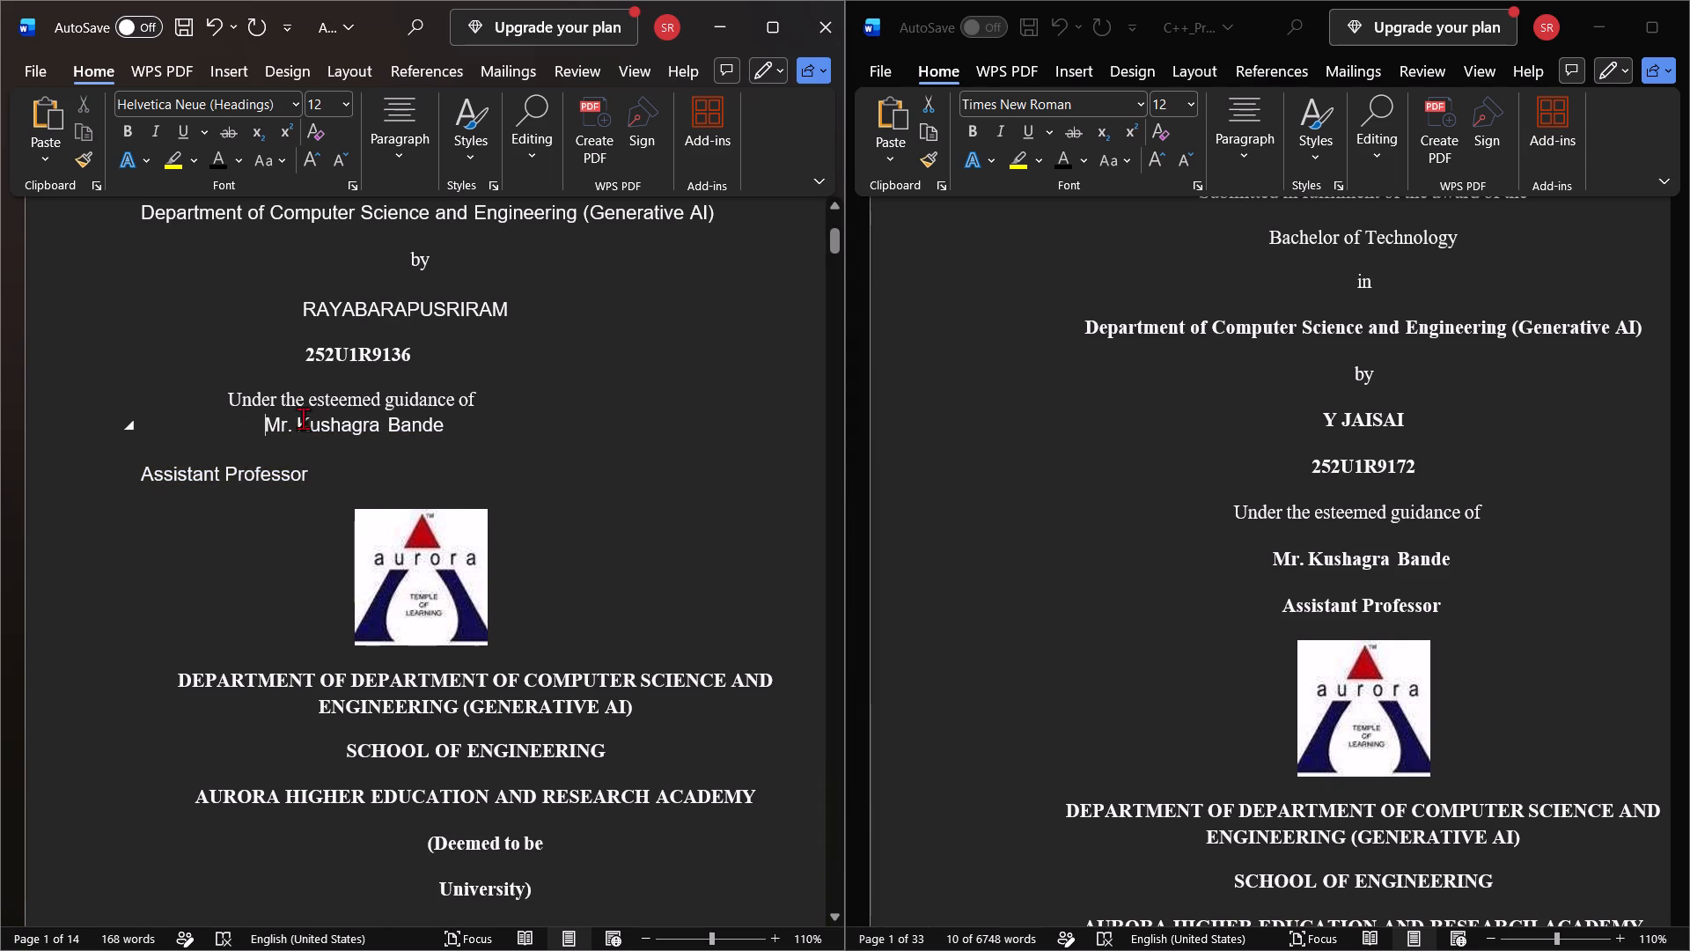
Add a line break after "Under the esteemed guidance of" to separate it from the guide's name.
click(481, 404)
key(Return)
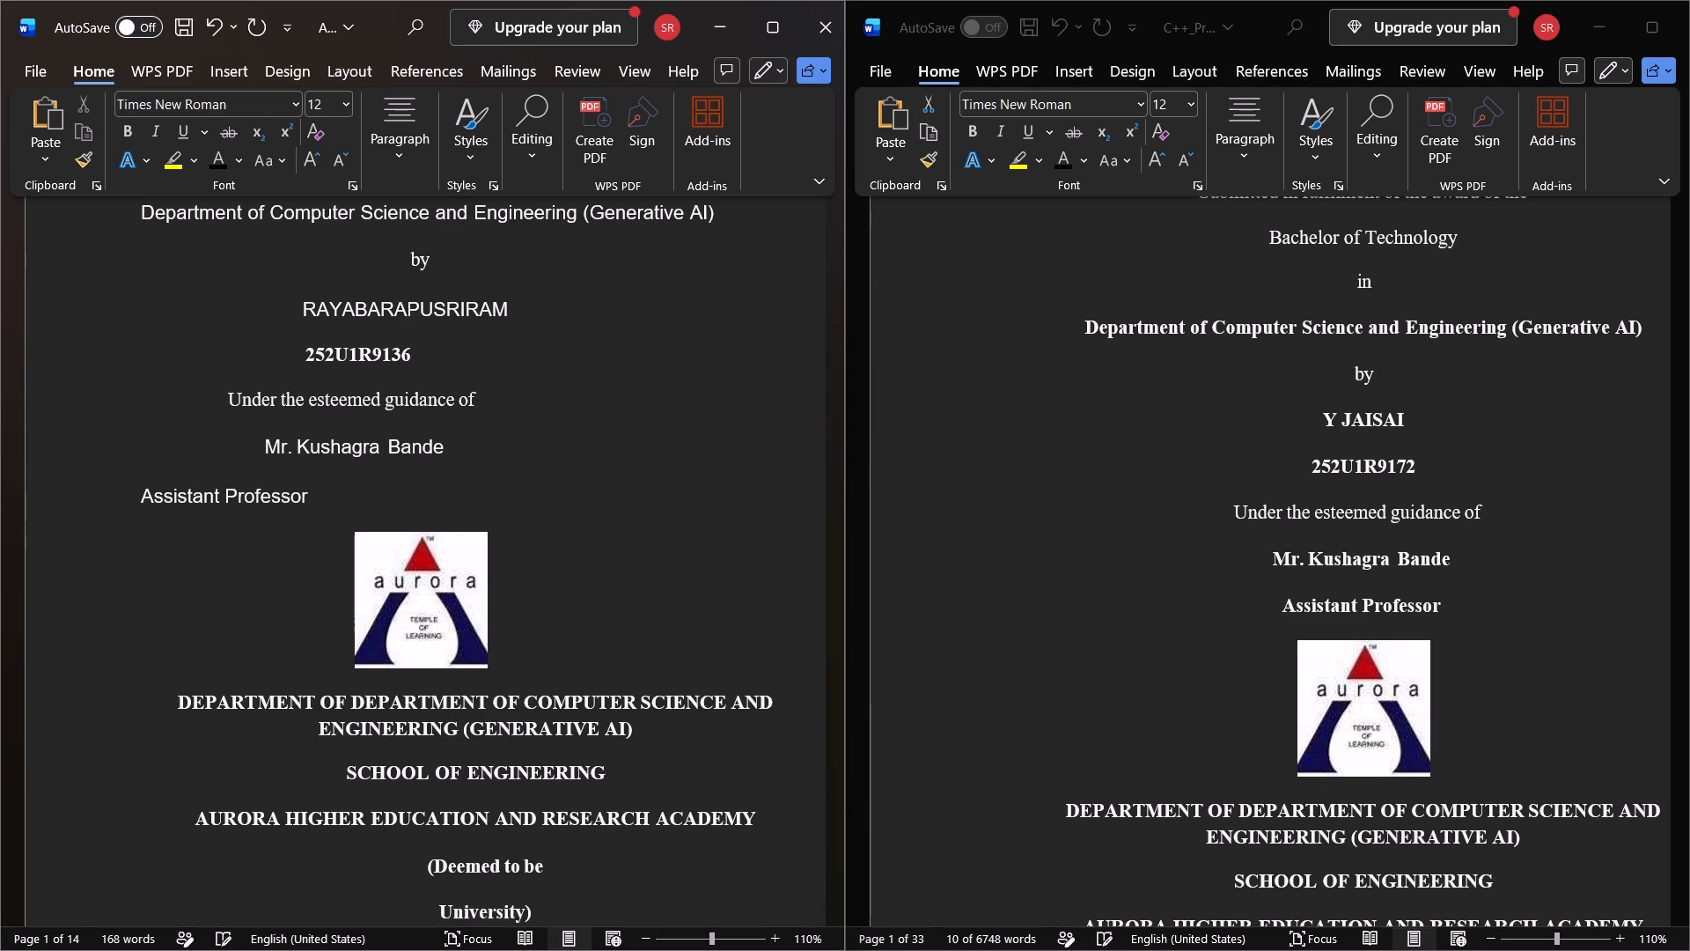
Pad the "Assistant Professor" line with leading spaces to align it beneath the guide's name.
click(143, 499)
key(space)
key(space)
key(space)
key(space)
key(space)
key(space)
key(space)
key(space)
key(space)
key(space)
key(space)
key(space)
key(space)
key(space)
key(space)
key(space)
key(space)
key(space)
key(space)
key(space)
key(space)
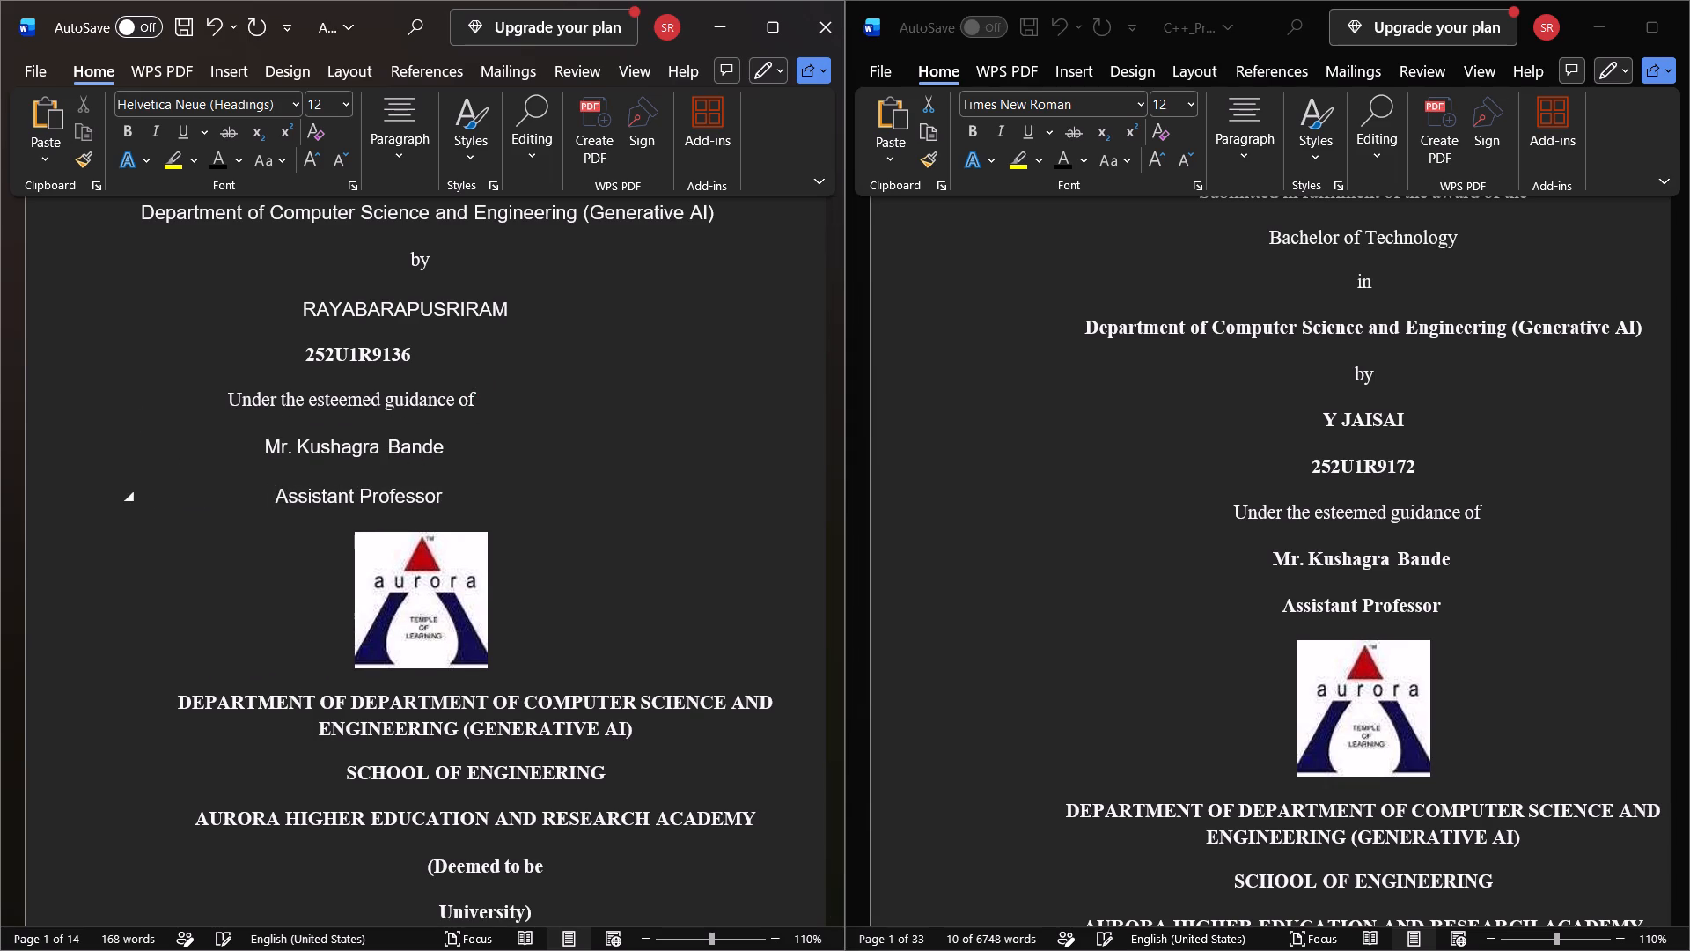
Add leading spaces before the student's roll number to centre it beneath the student's name.
scroll(143, 499, right, 1)
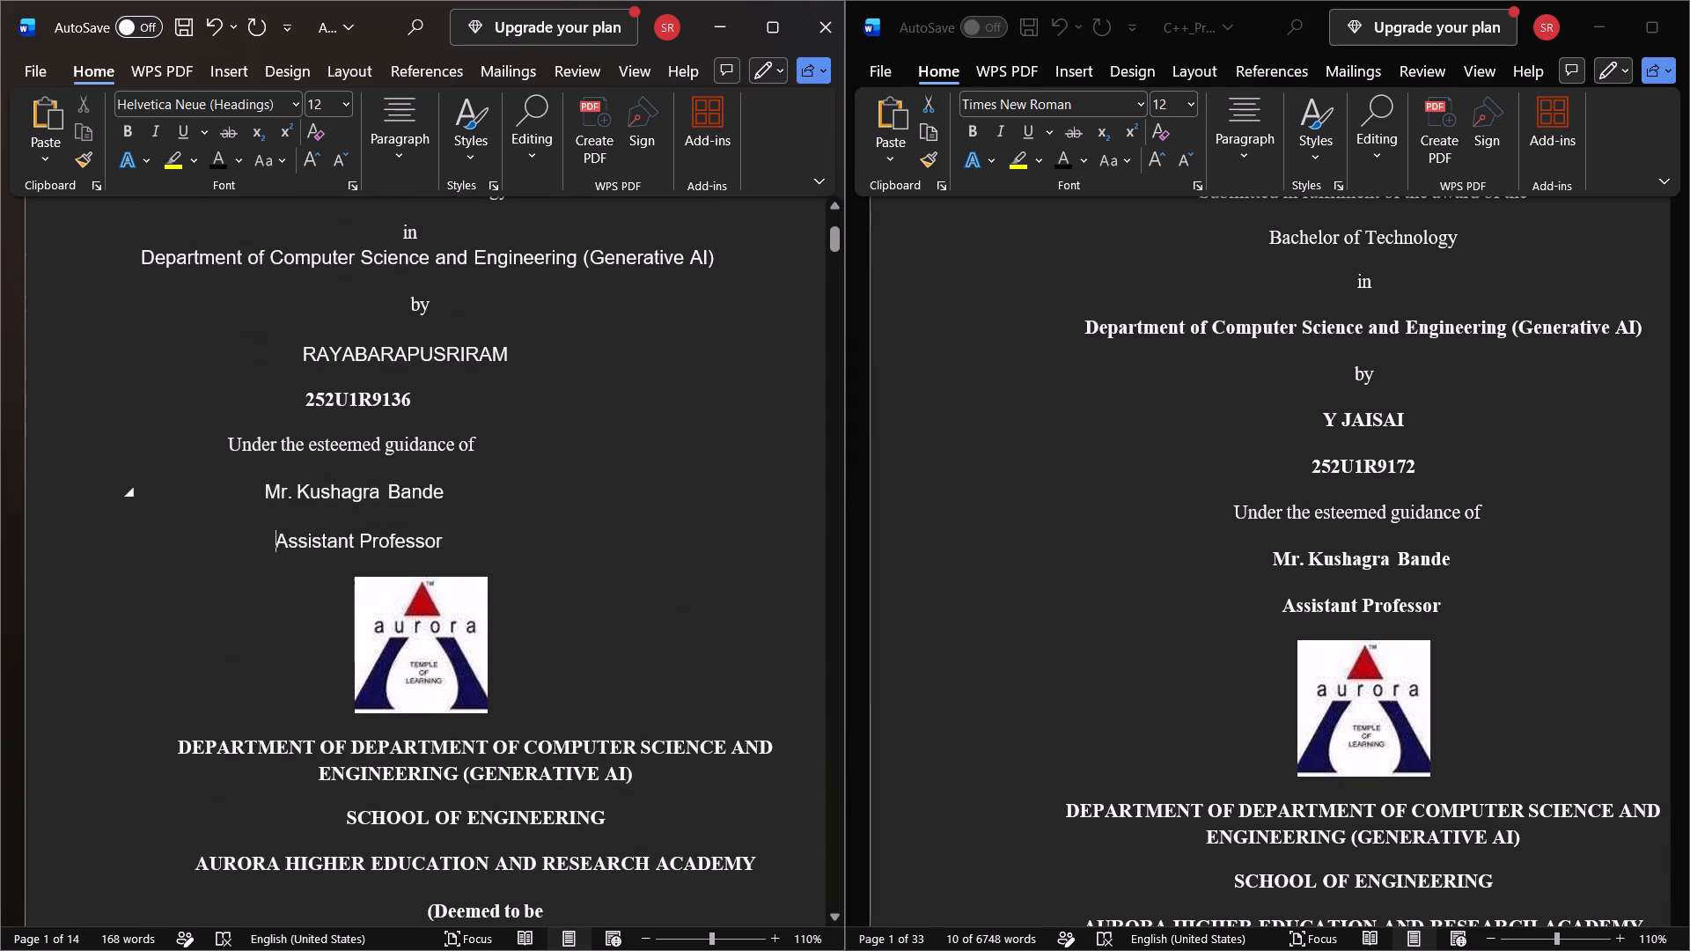
click(307, 404)
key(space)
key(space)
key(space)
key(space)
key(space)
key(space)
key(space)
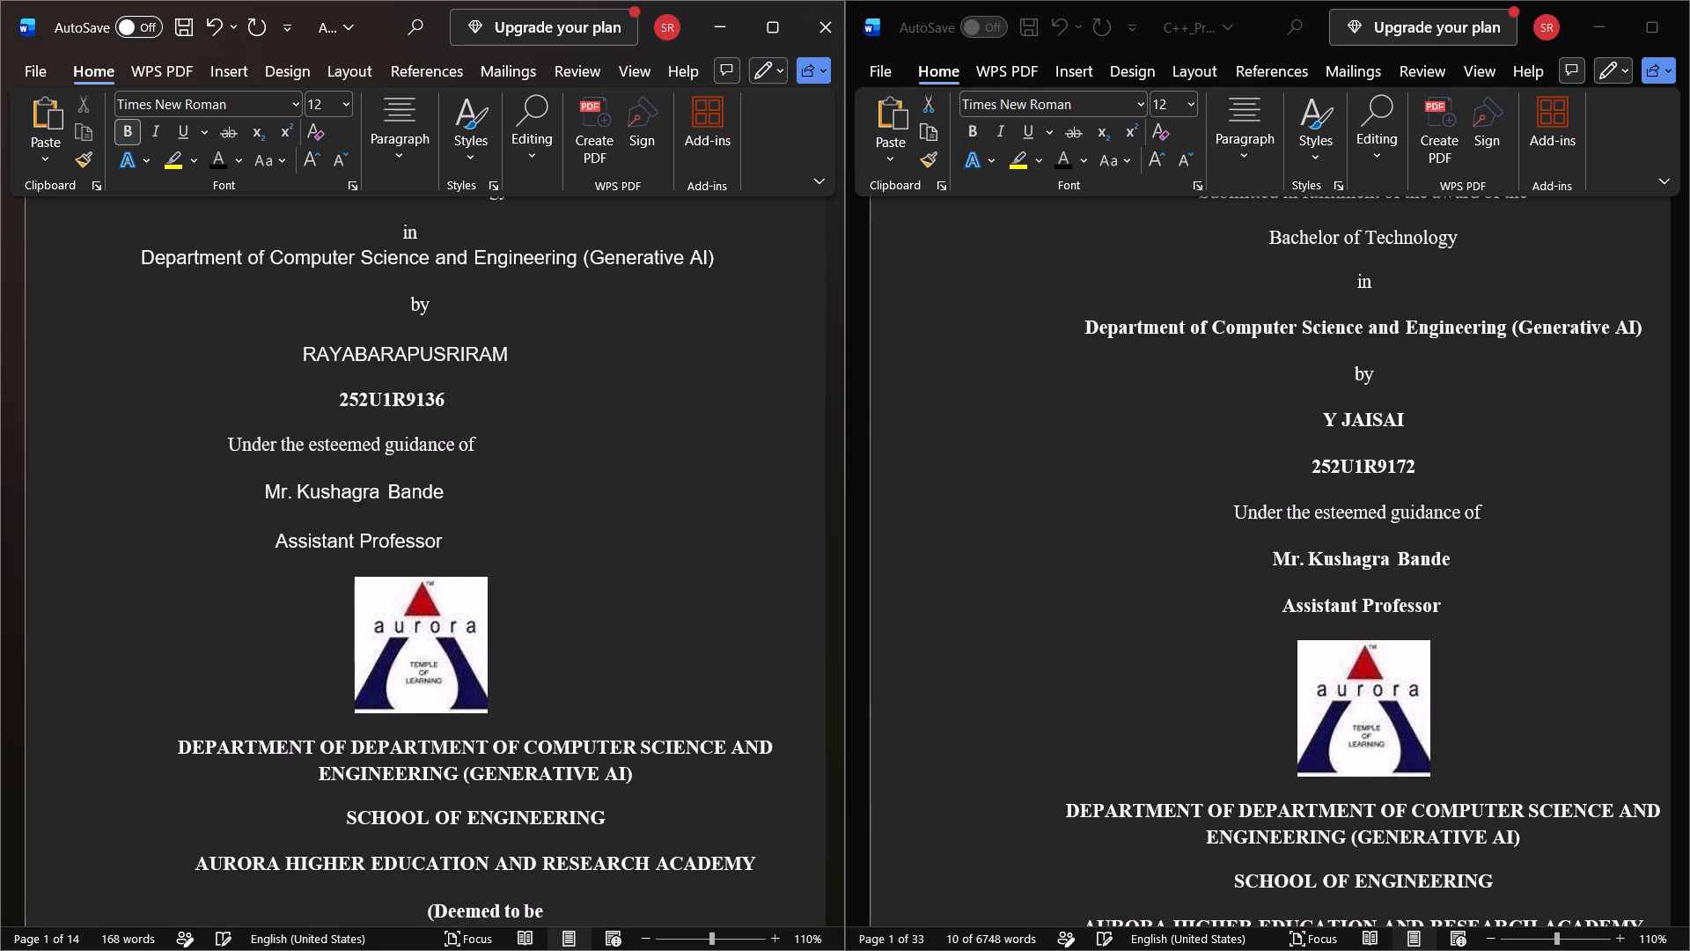
Pad the "Under the esteemed guidance of" line with leading spaces to centre it beneath the roll number.
click(228, 444)
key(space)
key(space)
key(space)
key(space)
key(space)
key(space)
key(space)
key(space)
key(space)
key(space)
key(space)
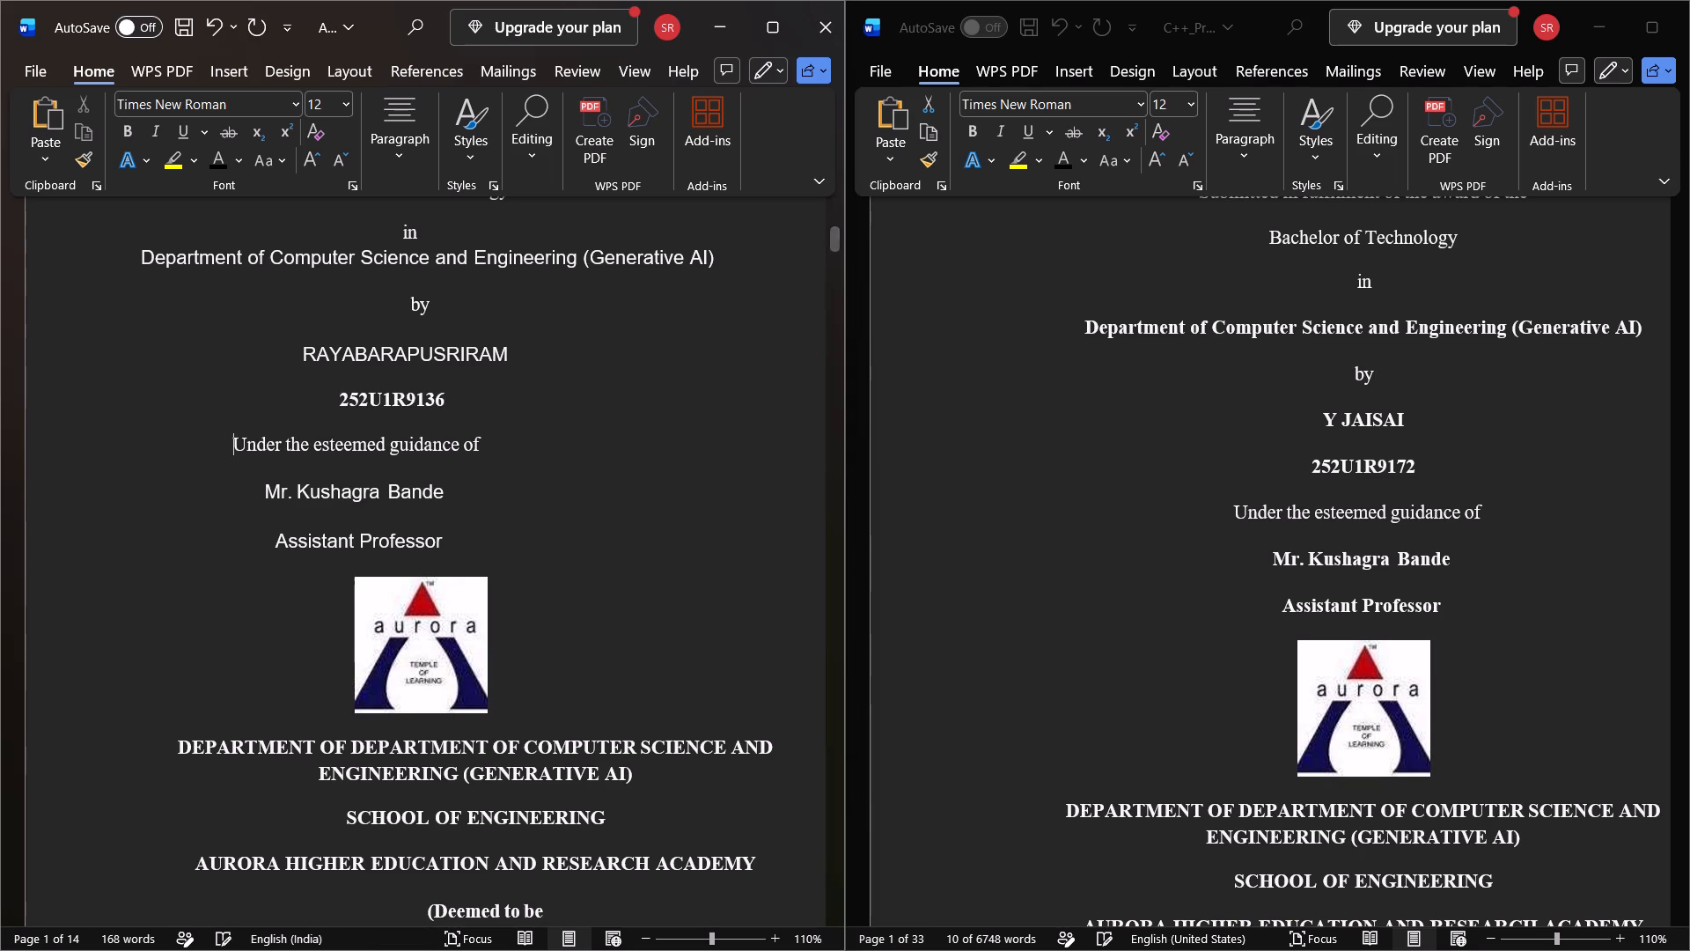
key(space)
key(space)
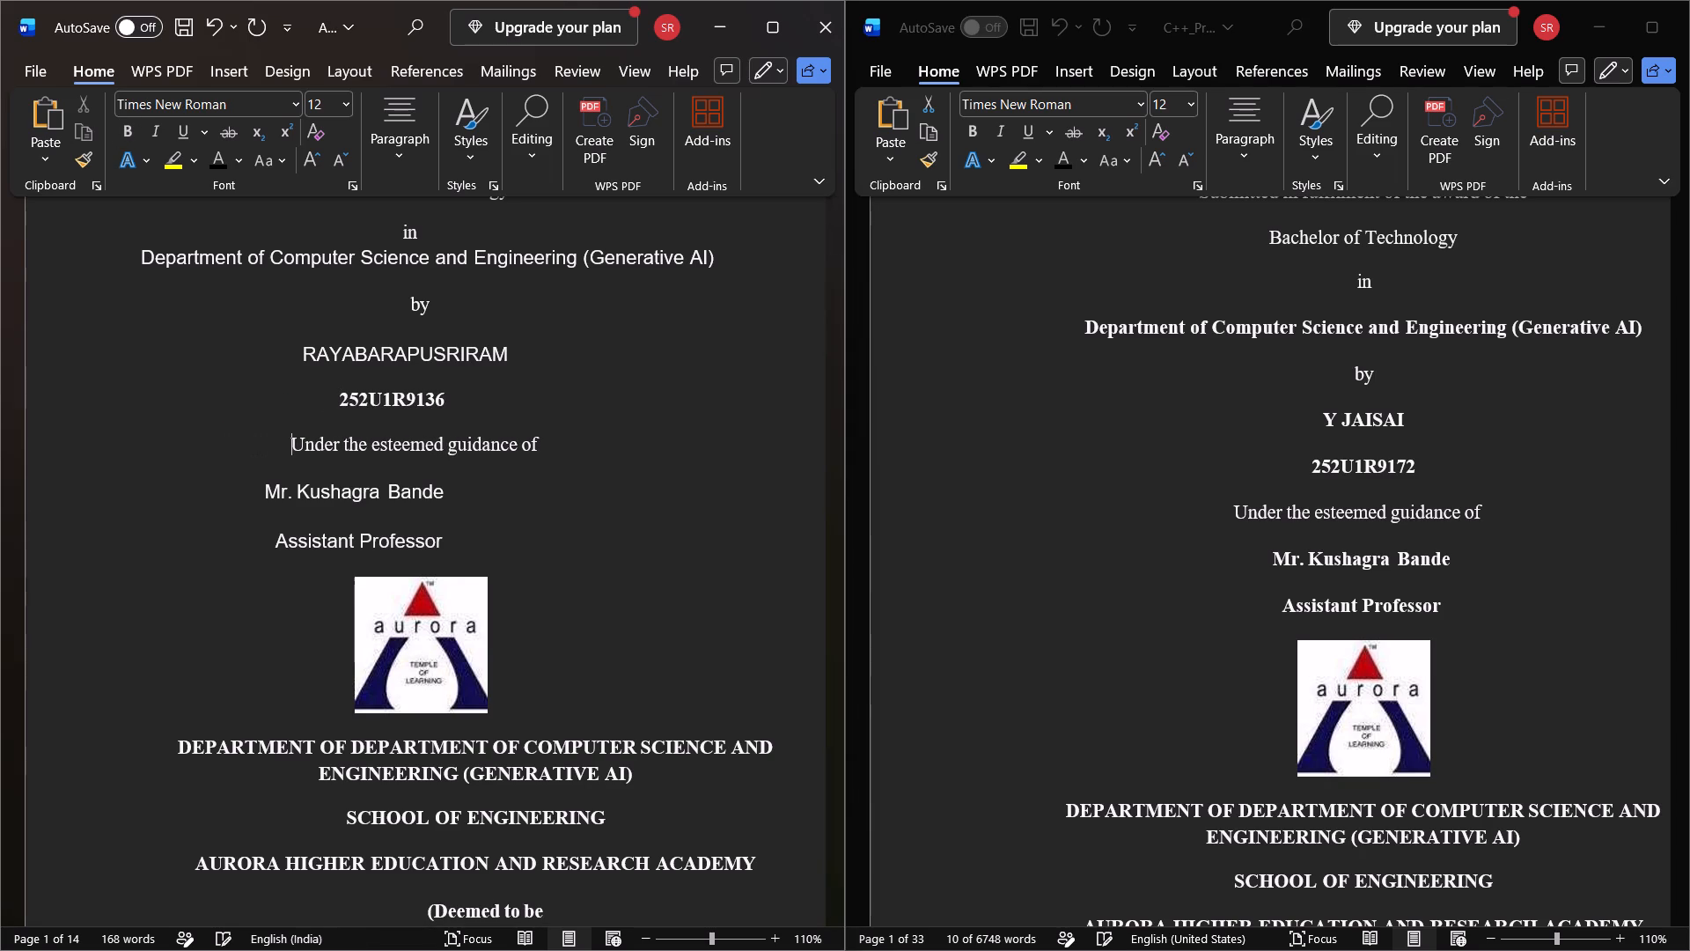
Add leading spaces before the guide's name to centre it beneath the "Under the esteemed guidance of" line.
click(260, 490)
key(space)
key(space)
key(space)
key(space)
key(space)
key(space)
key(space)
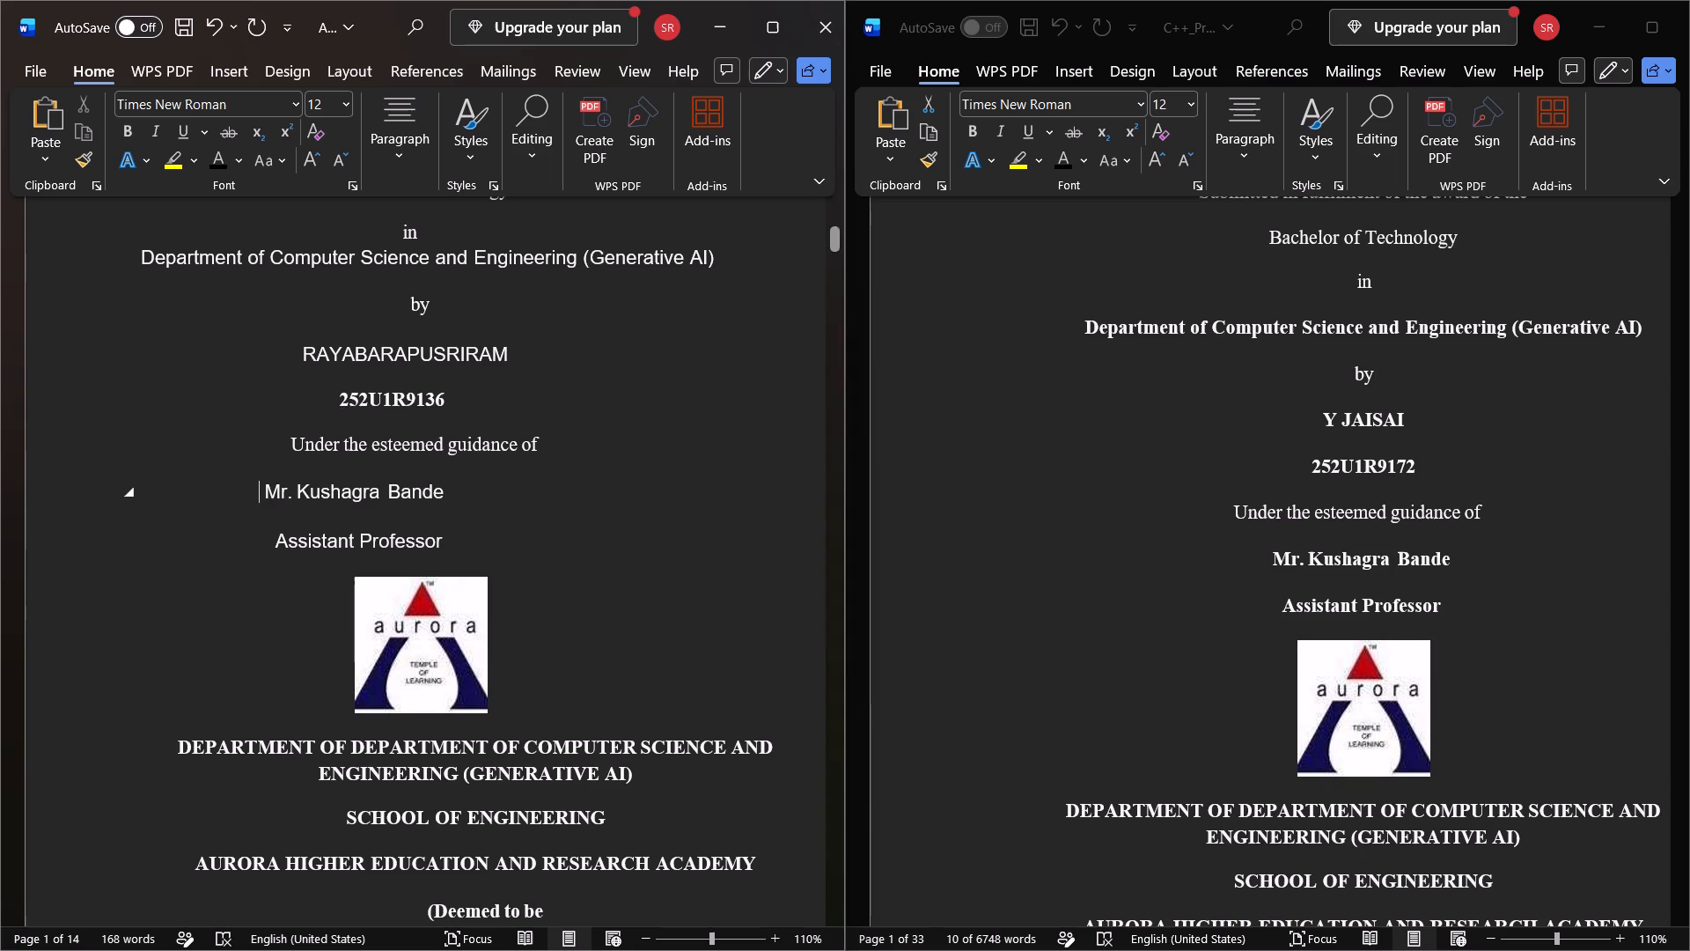
Add three more leading spaces before "Assistant Professor" to realign it beneath the guide's name.
click(273, 535)
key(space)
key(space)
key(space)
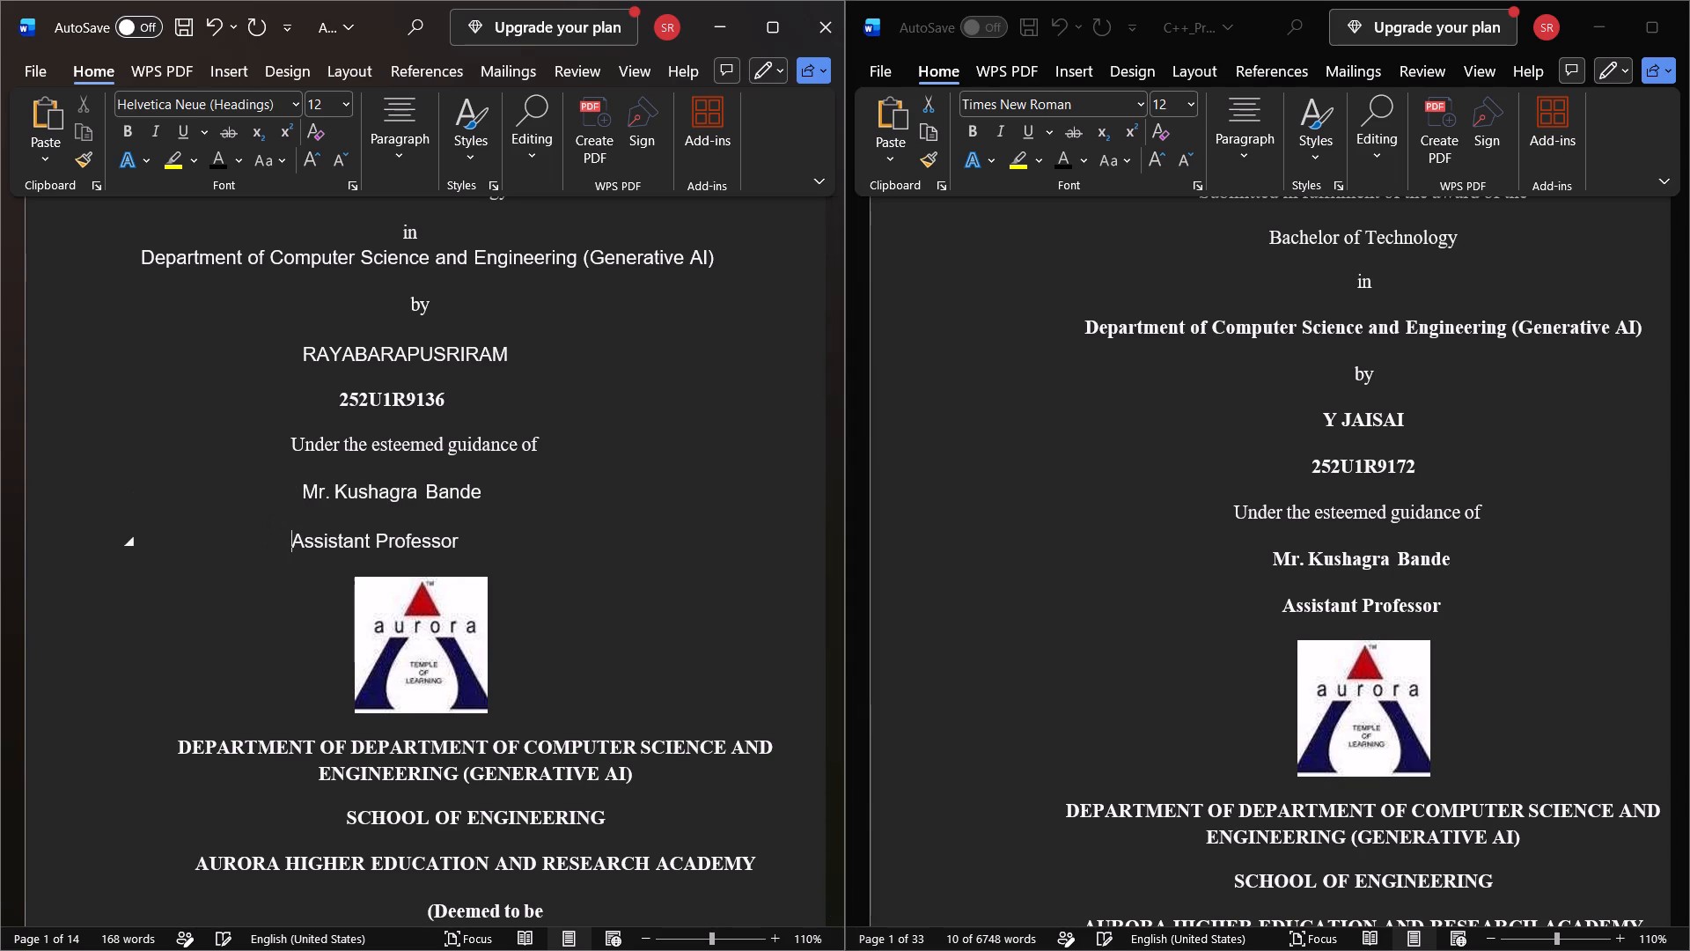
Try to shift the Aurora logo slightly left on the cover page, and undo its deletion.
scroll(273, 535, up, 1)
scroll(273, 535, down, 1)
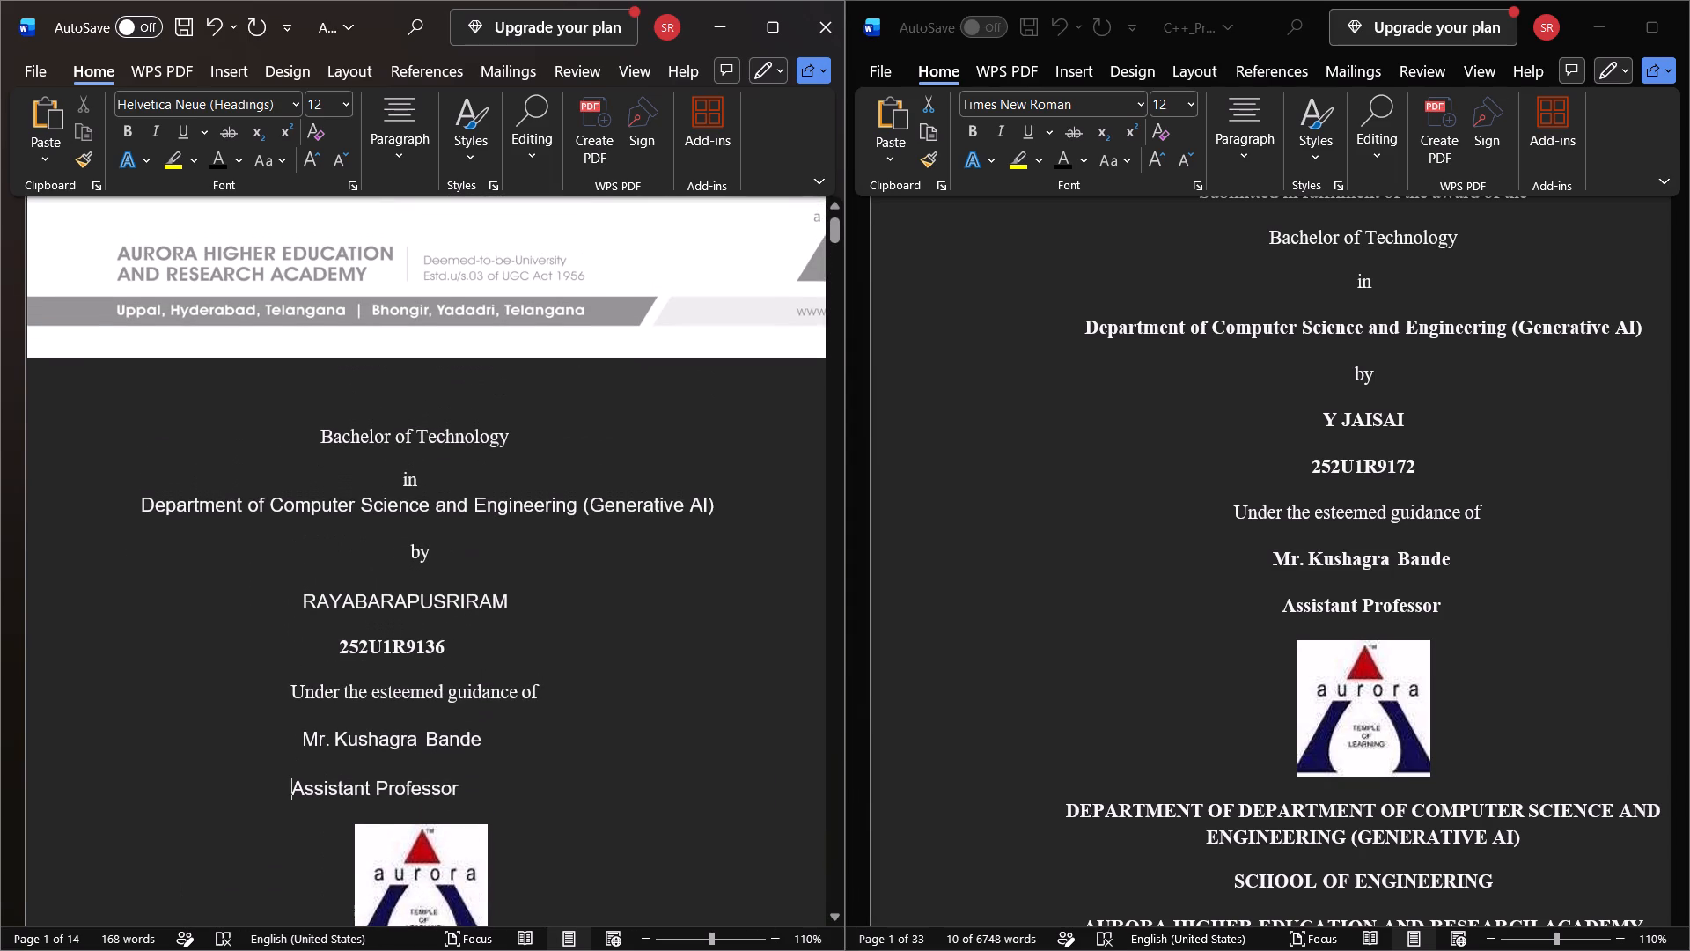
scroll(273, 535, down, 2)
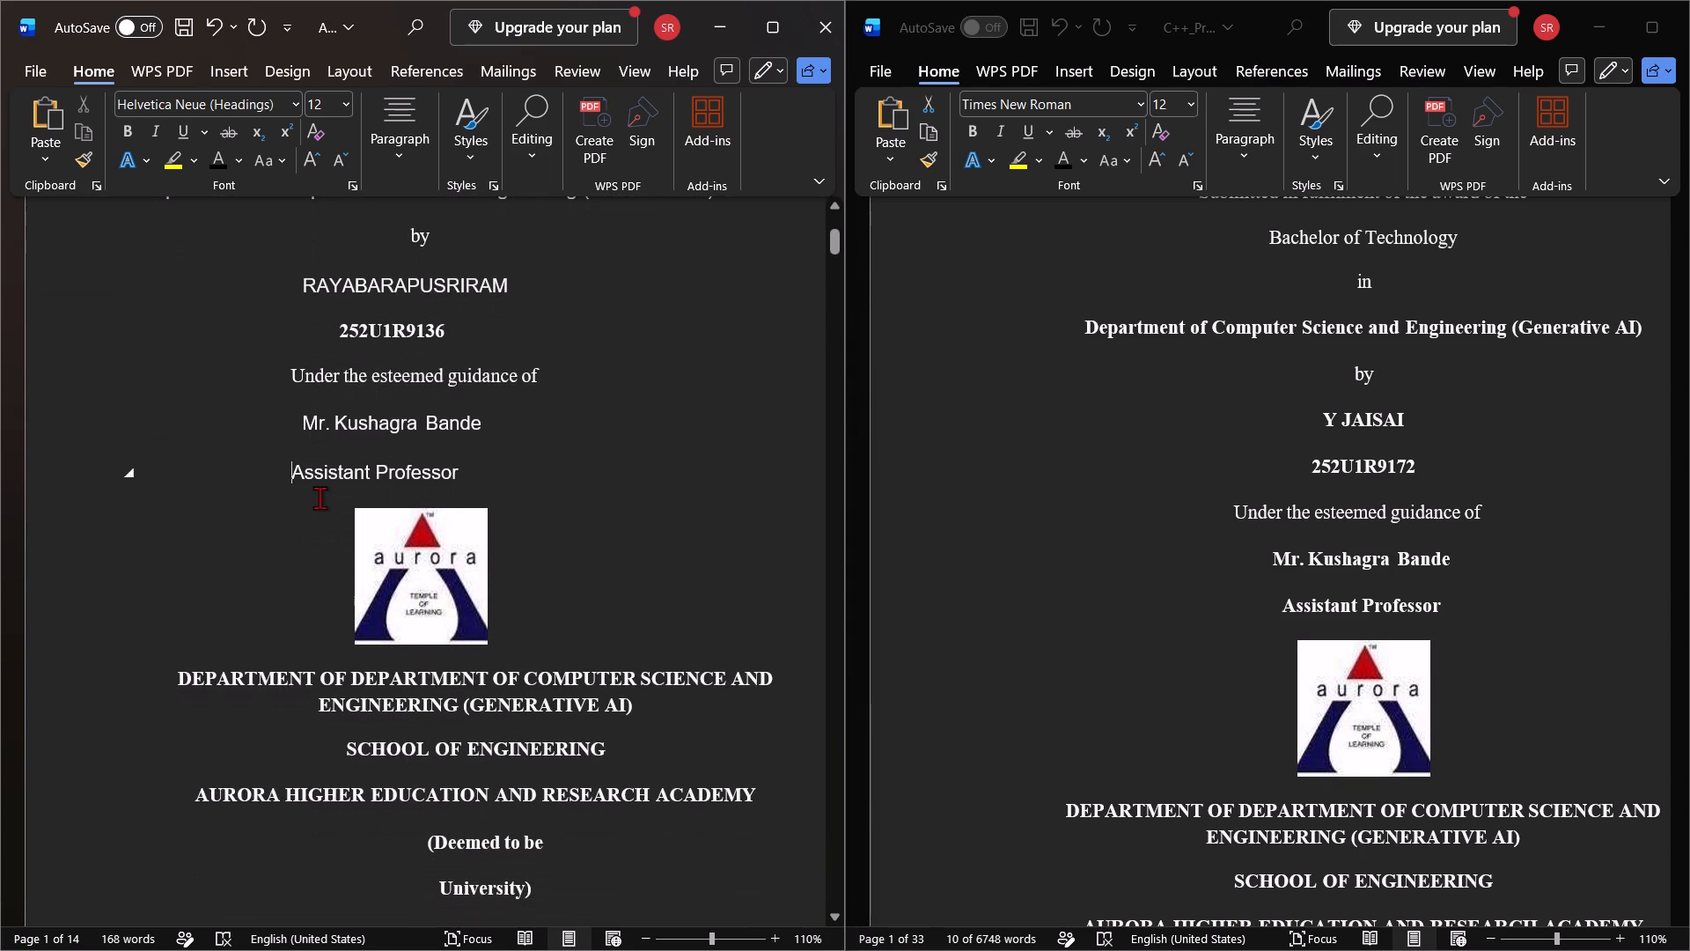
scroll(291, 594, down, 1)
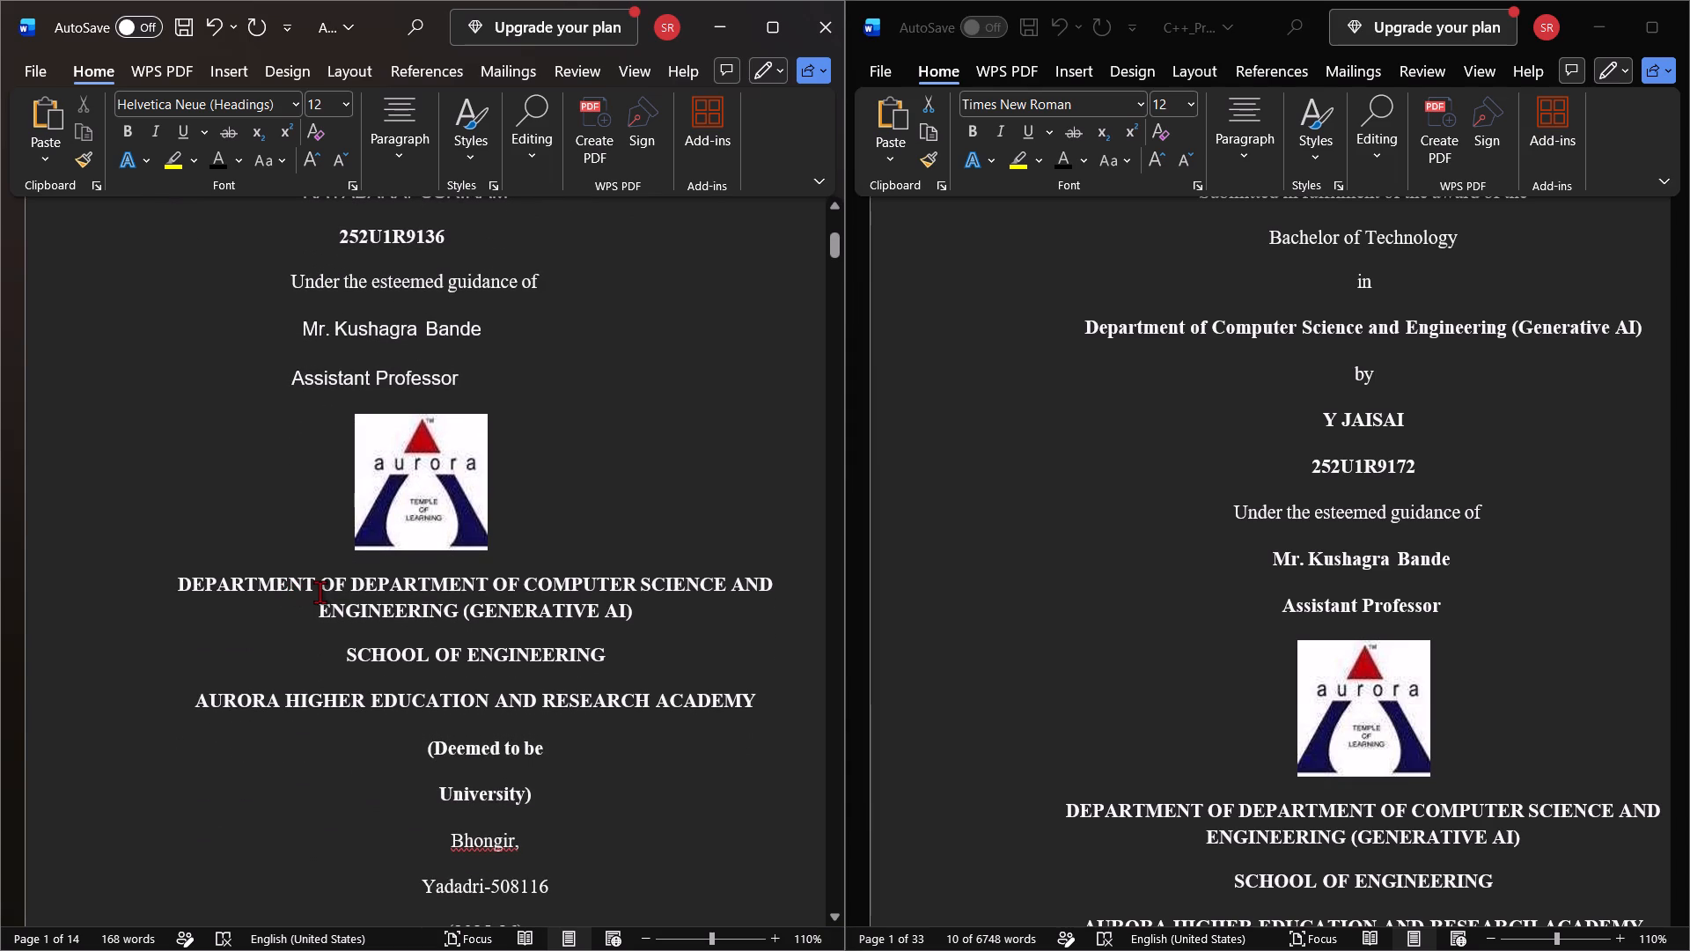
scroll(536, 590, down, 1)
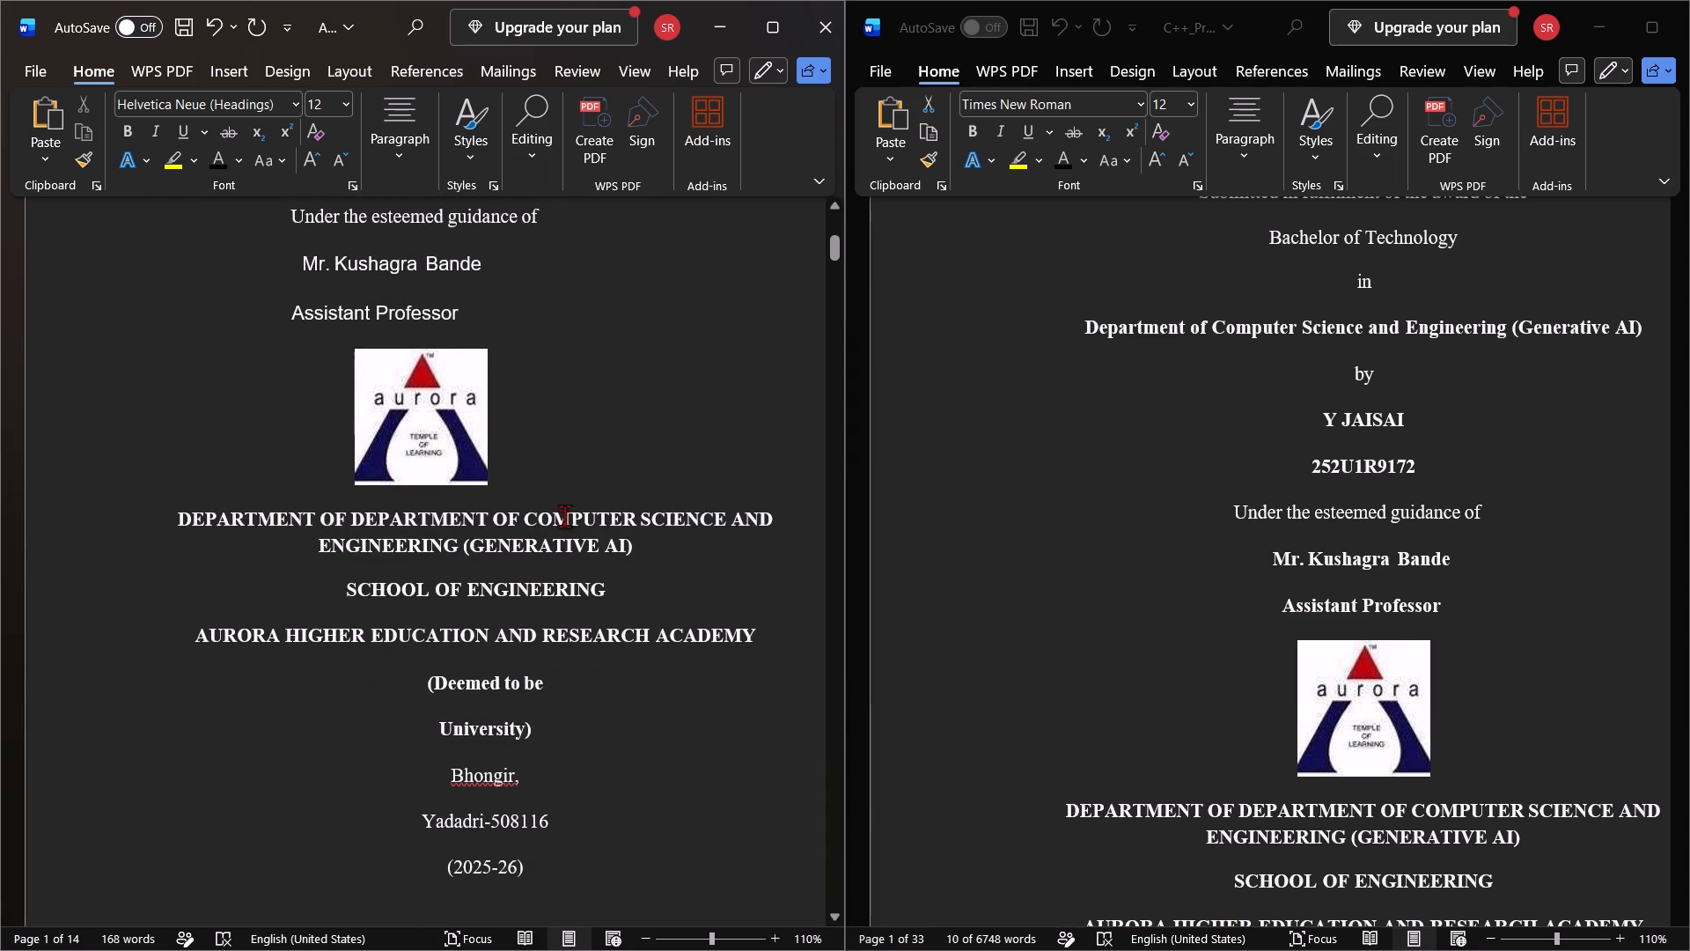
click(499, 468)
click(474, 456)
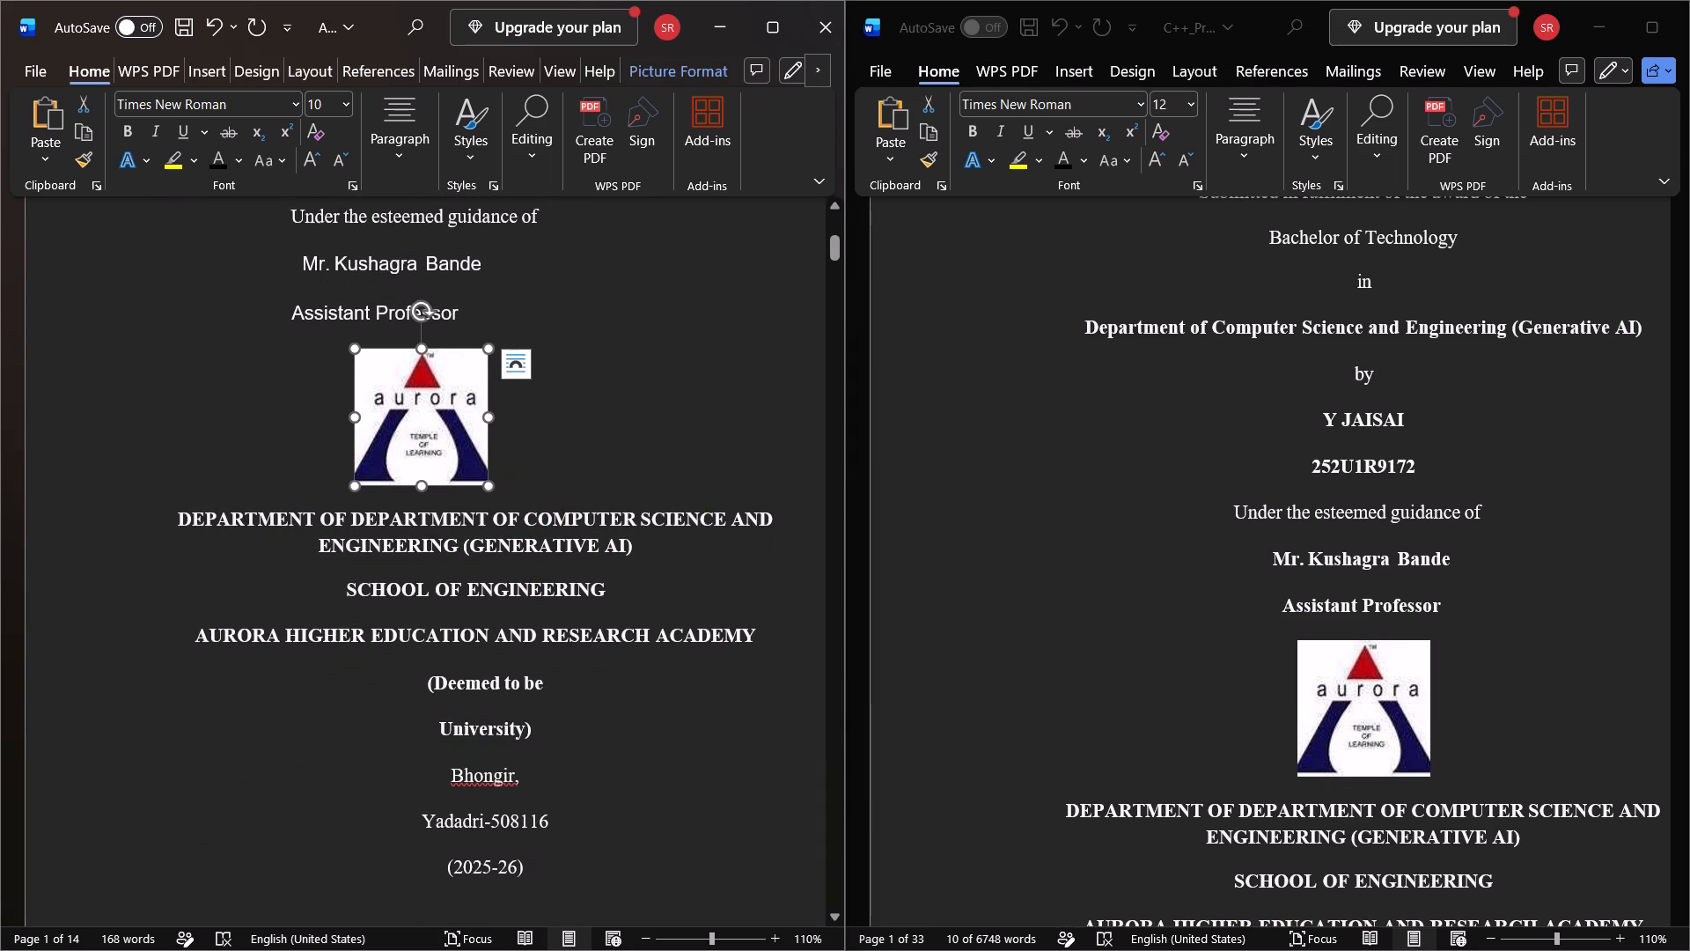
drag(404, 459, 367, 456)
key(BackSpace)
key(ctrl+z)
Nudge the Aurora logo slightly right by adding spaces before it.
key(Left)
key(Left)
key(Left)
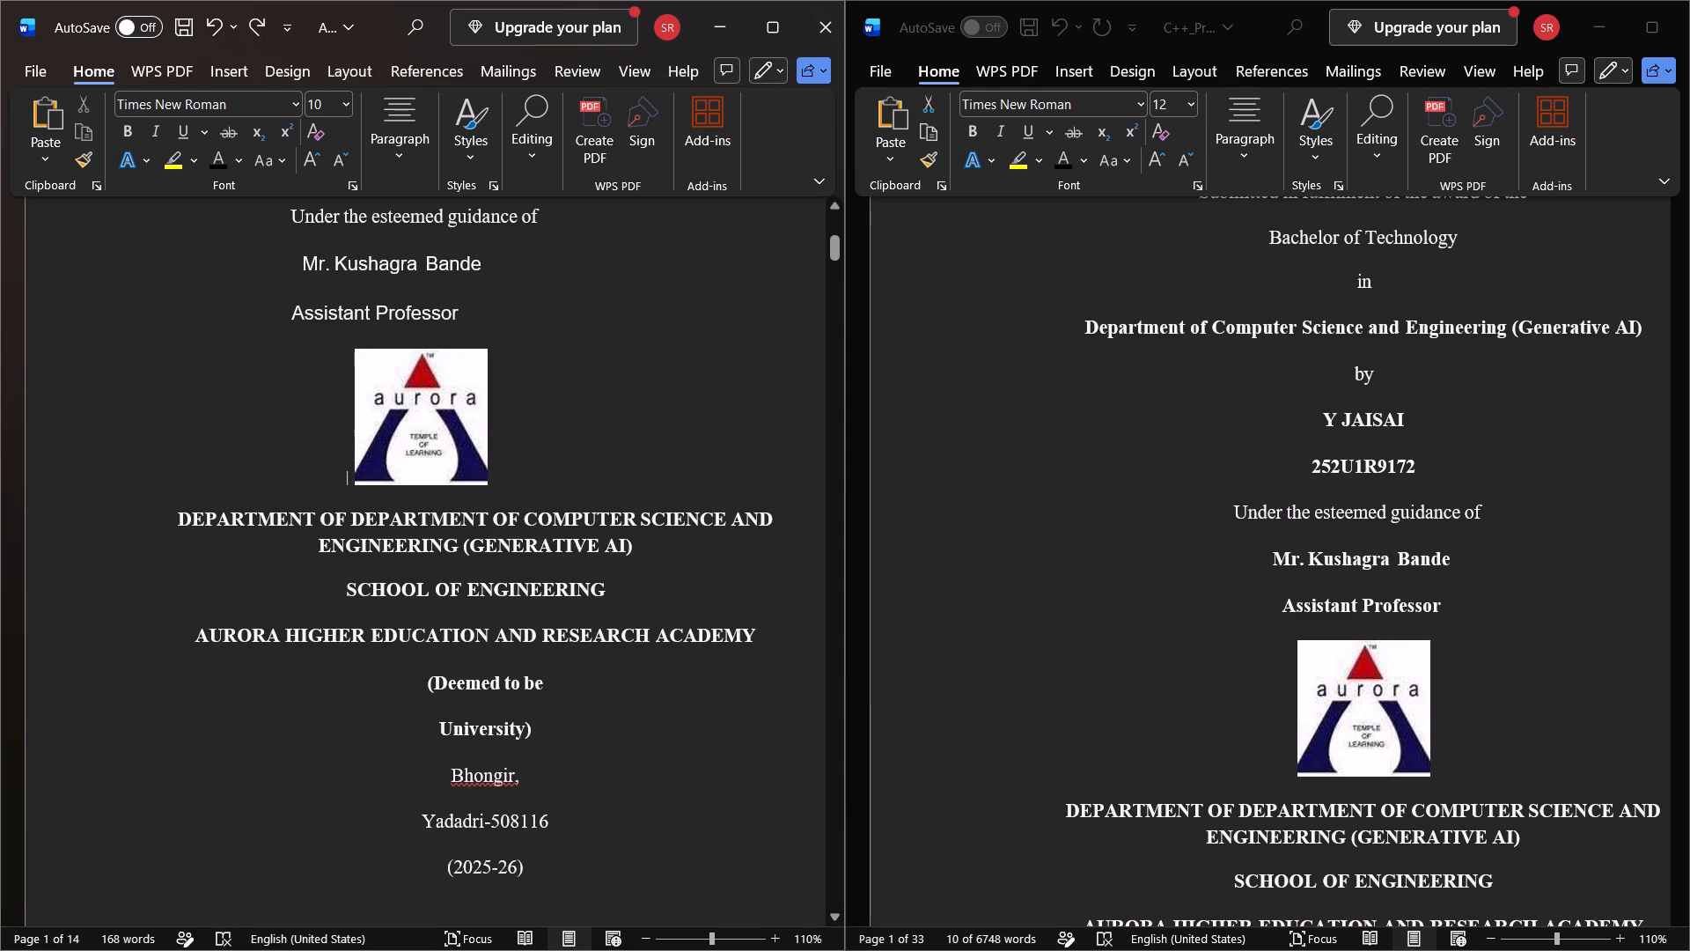
click(367, 456)
key(Left)
key(Left)
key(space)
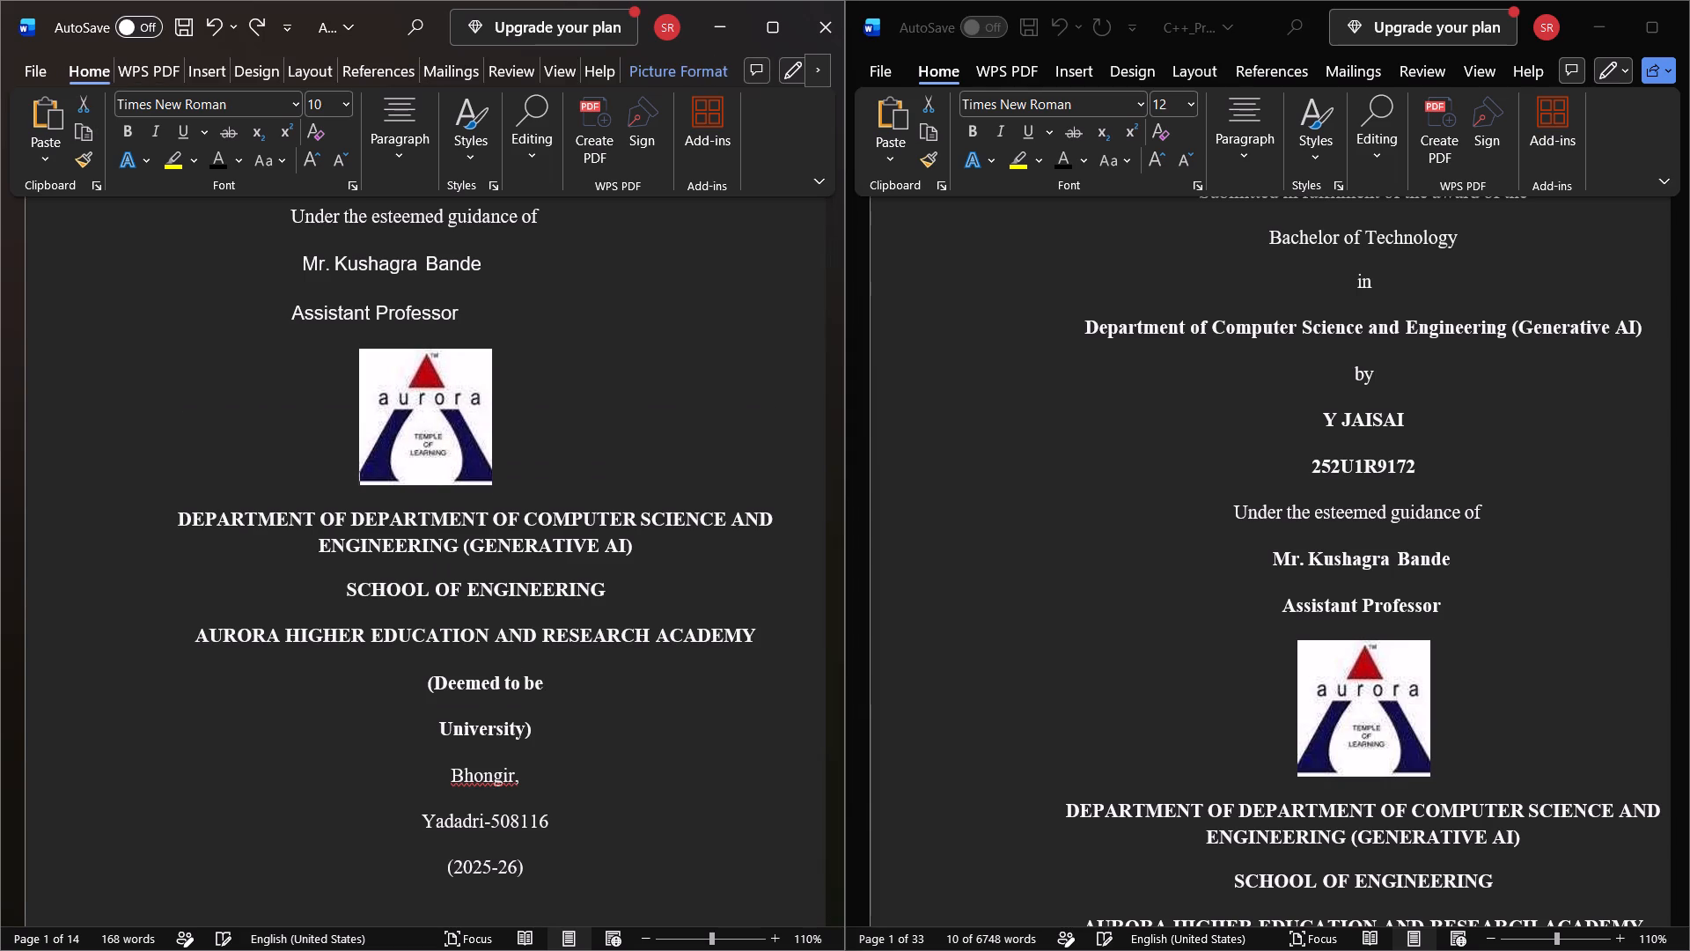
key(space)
key(Left)
key(Right)
key(Left)
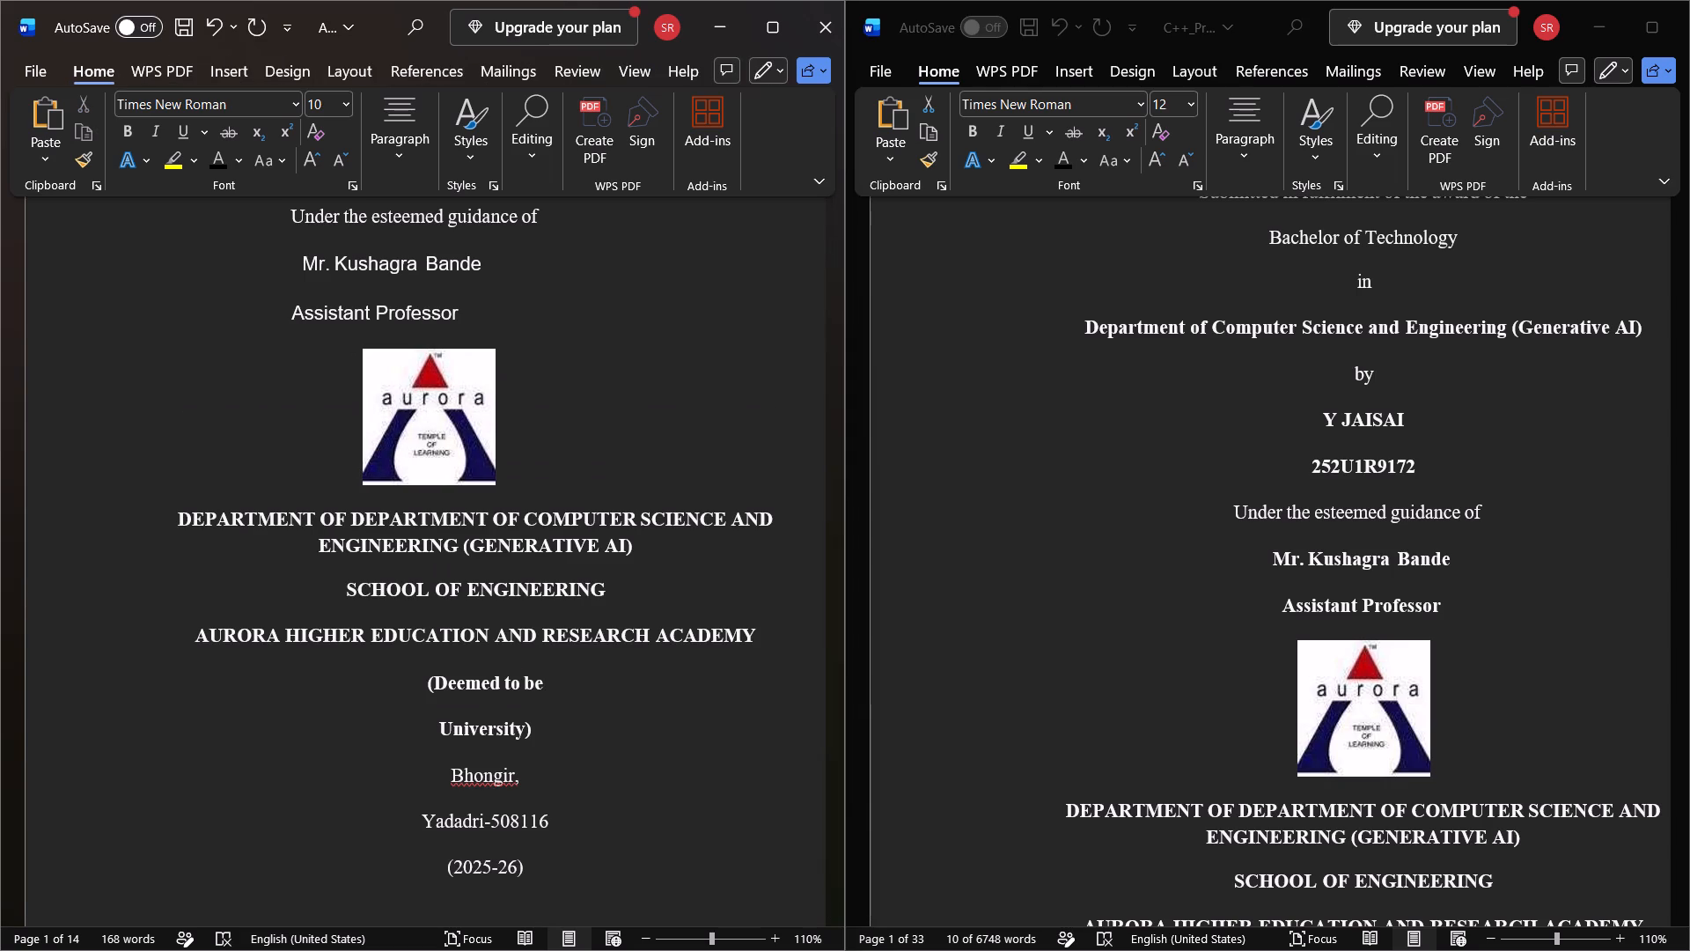
click(512, 480)
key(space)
click(440, 466)
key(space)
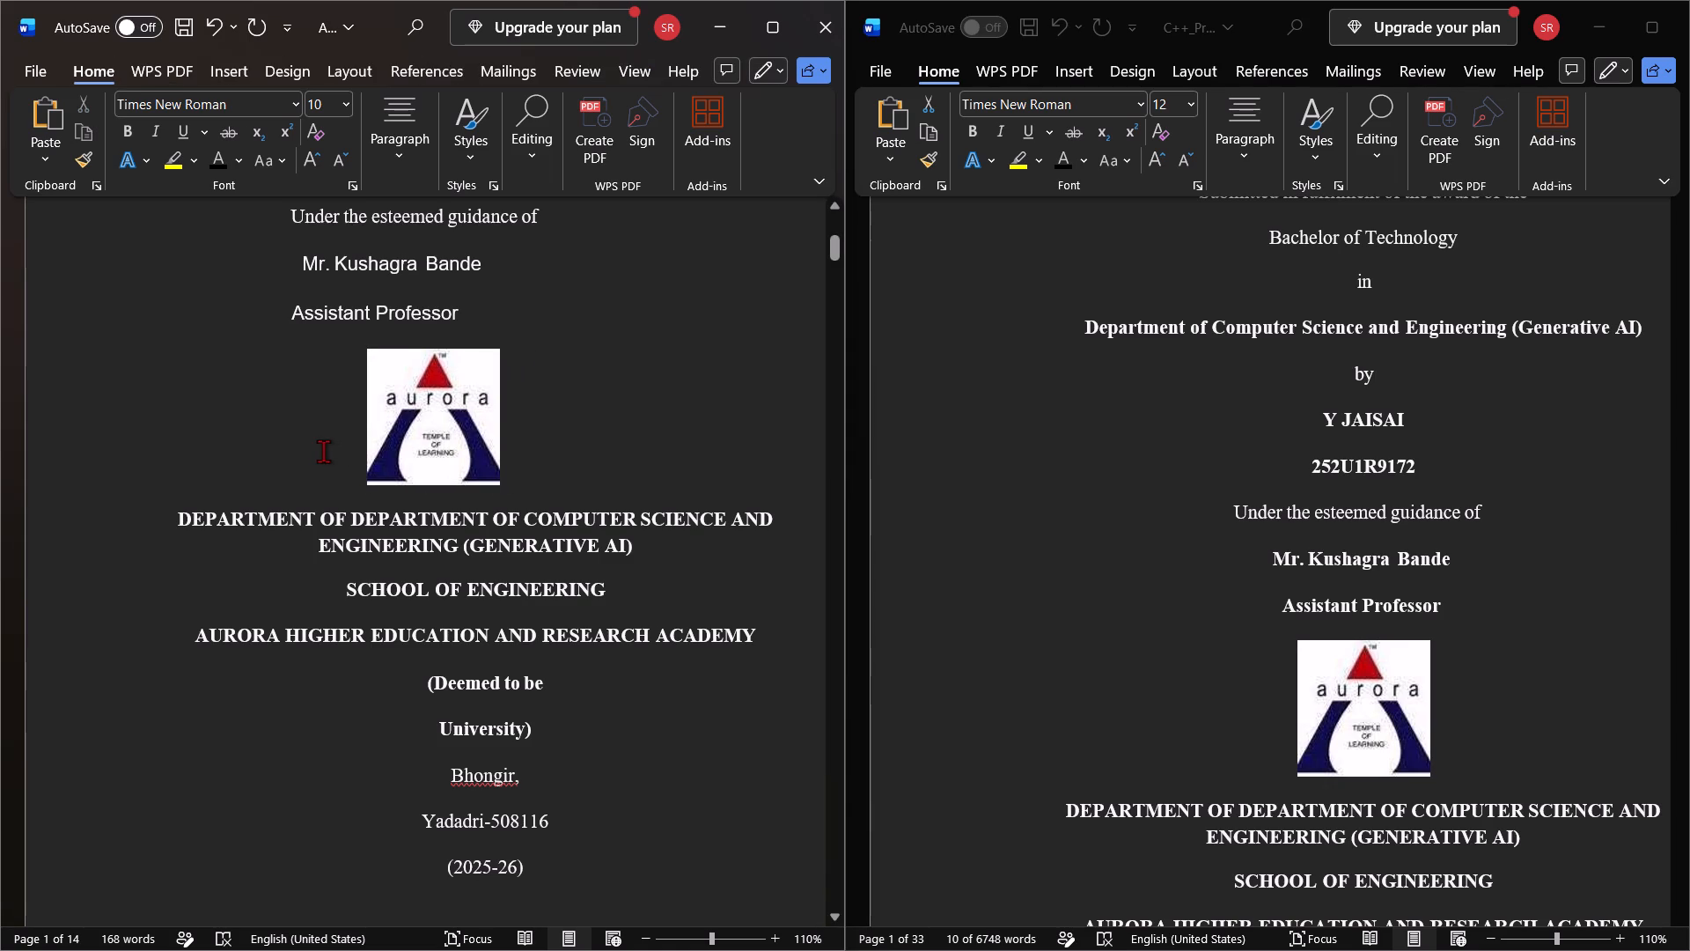
Move the Aurora logo left on the cover page so it sits beneath the "Assistant Professor" line.
click(408, 420)
drag(408, 420, 307, 394)
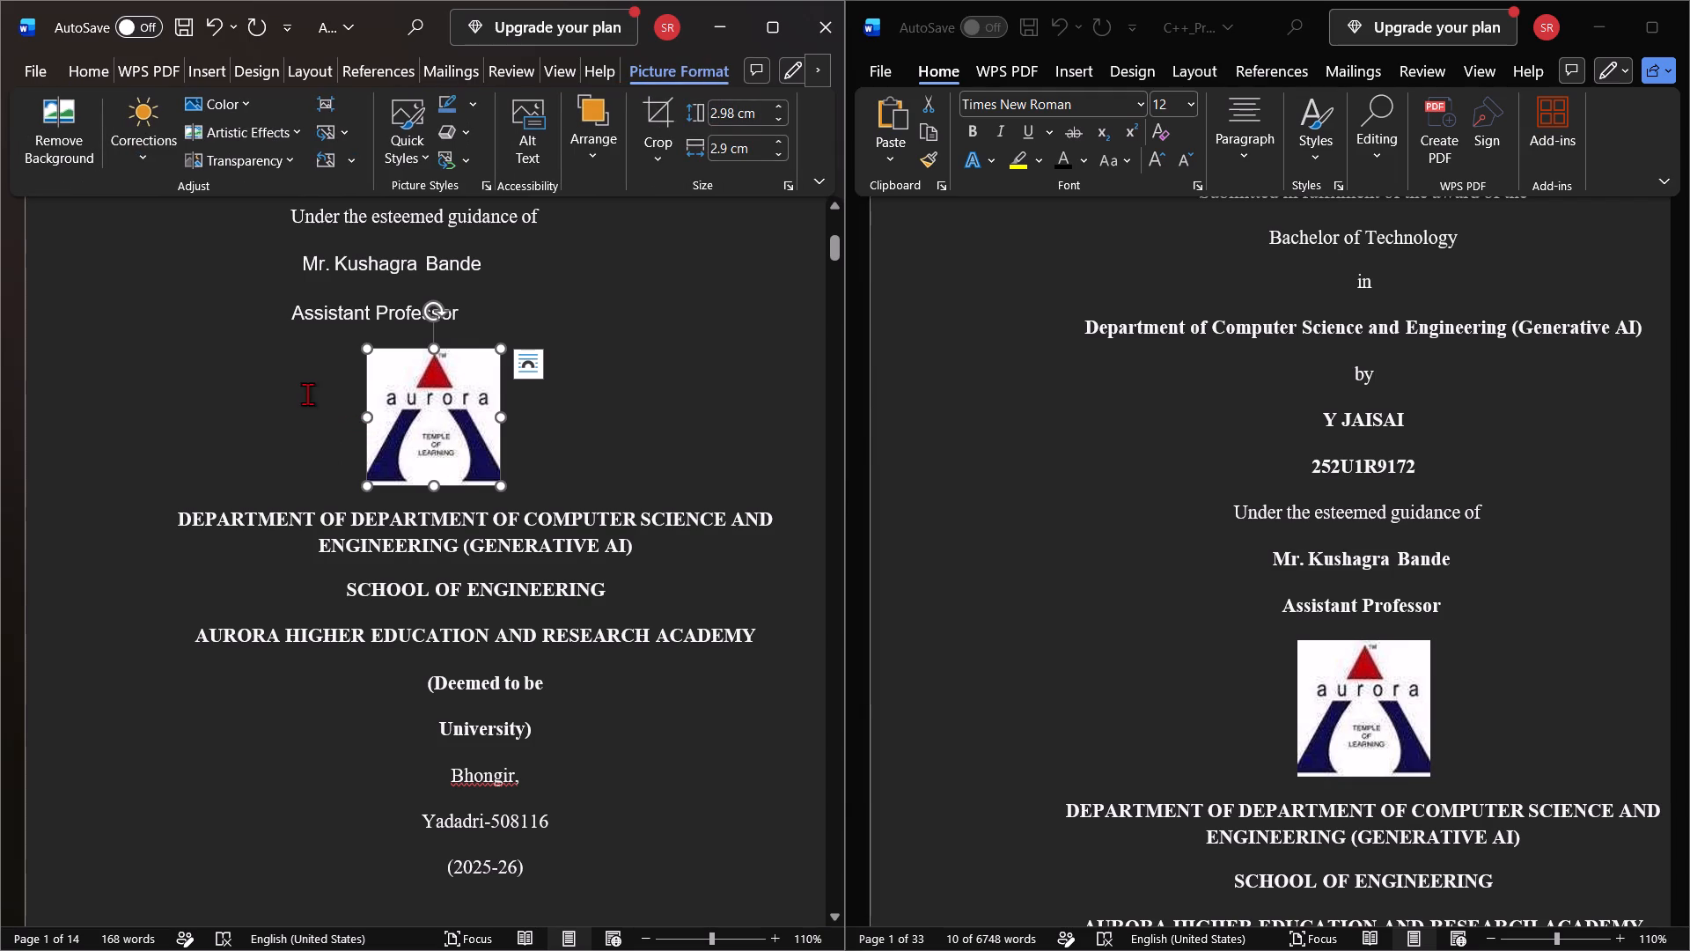
drag(307, 394, 401, 387)
click(401, 387)
drag(401, 387, 337, 380)
drag(375, 386, 340, 385)
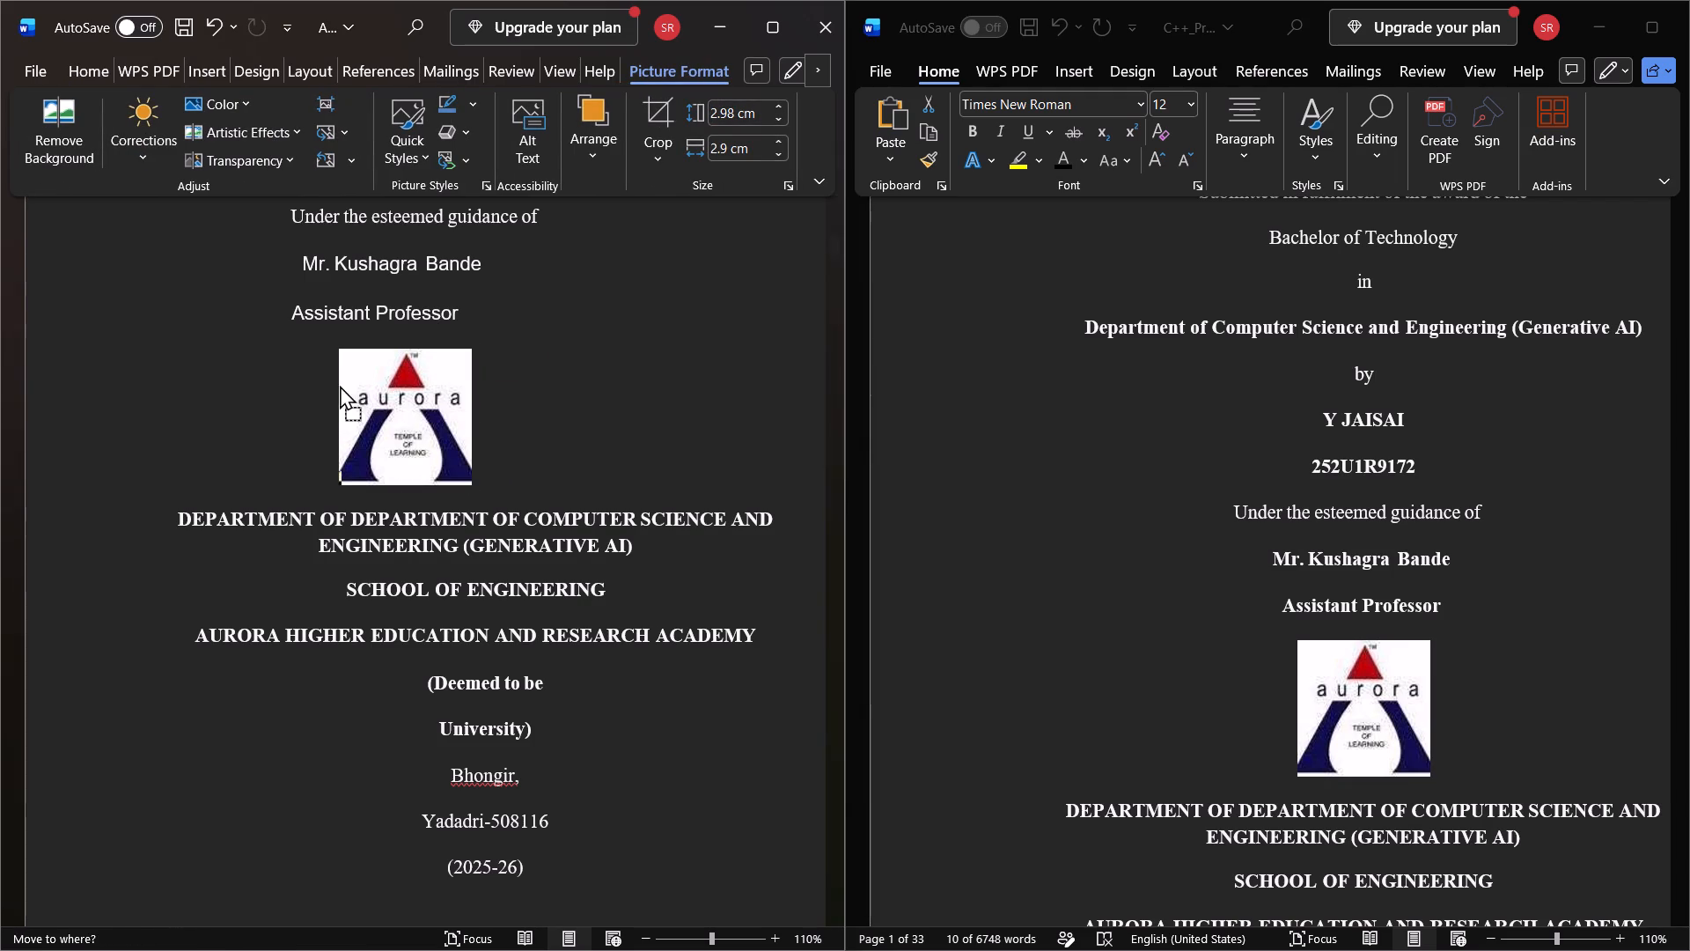
drag(340, 385, 323, 385)
Shift the department heading and the "SCHOOL OF ENGINEERING" line left by reducing their indents on the cover page.
scroll(323, 385, up, 1)
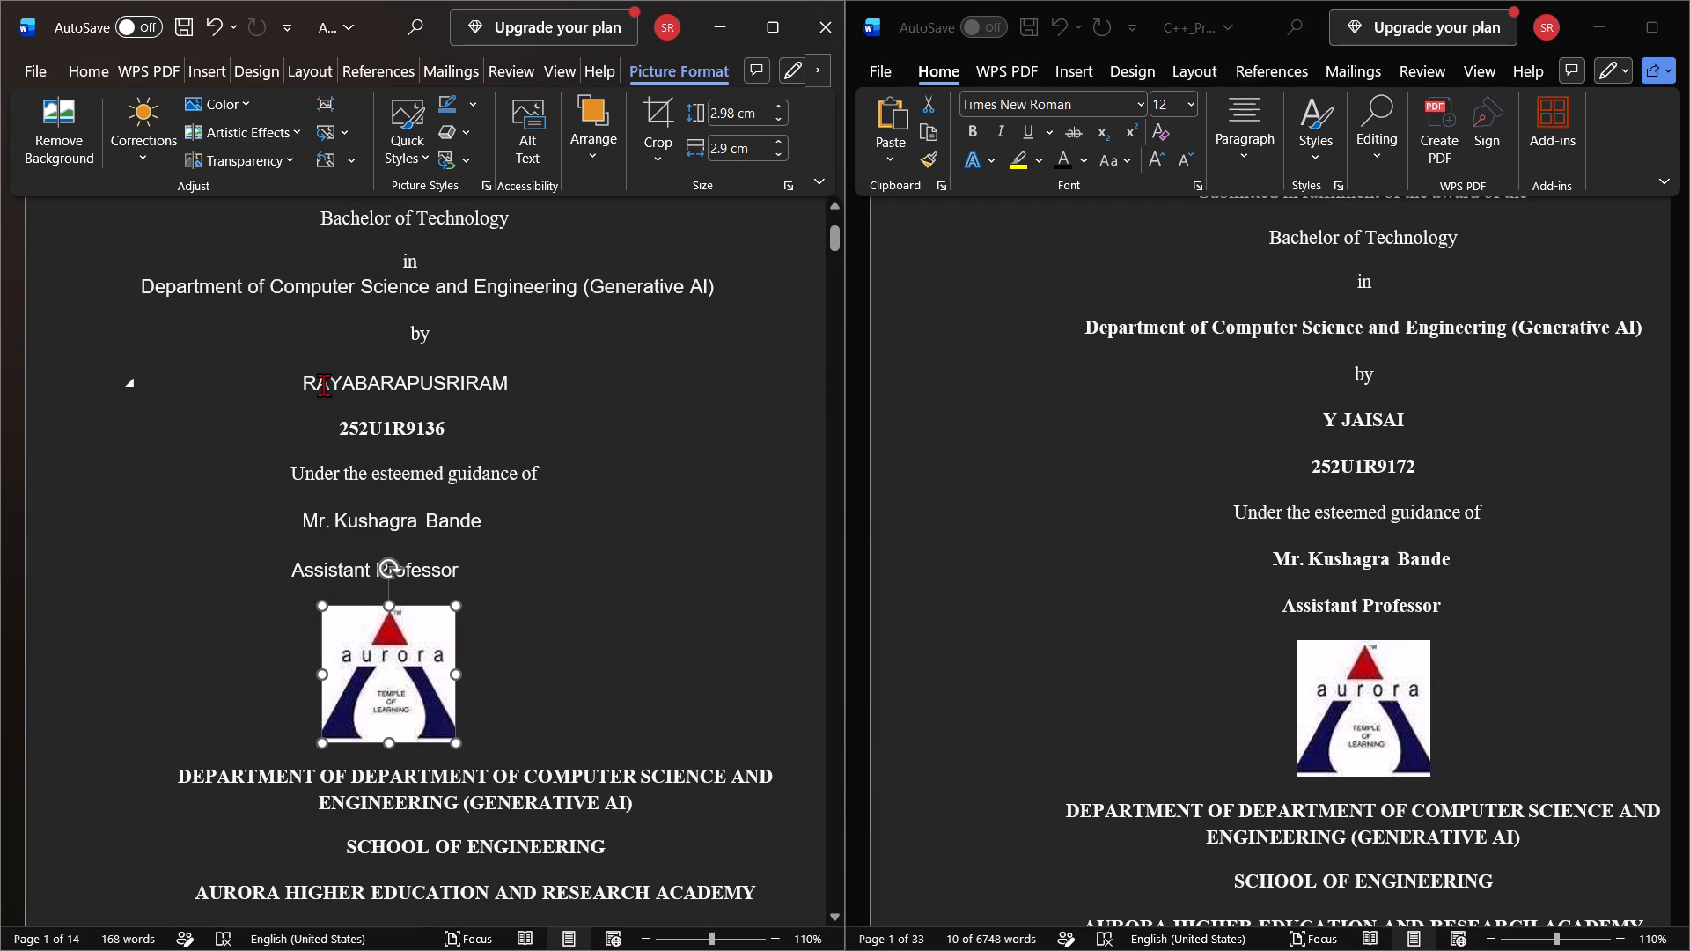
scroll(323, 385, up, 1)
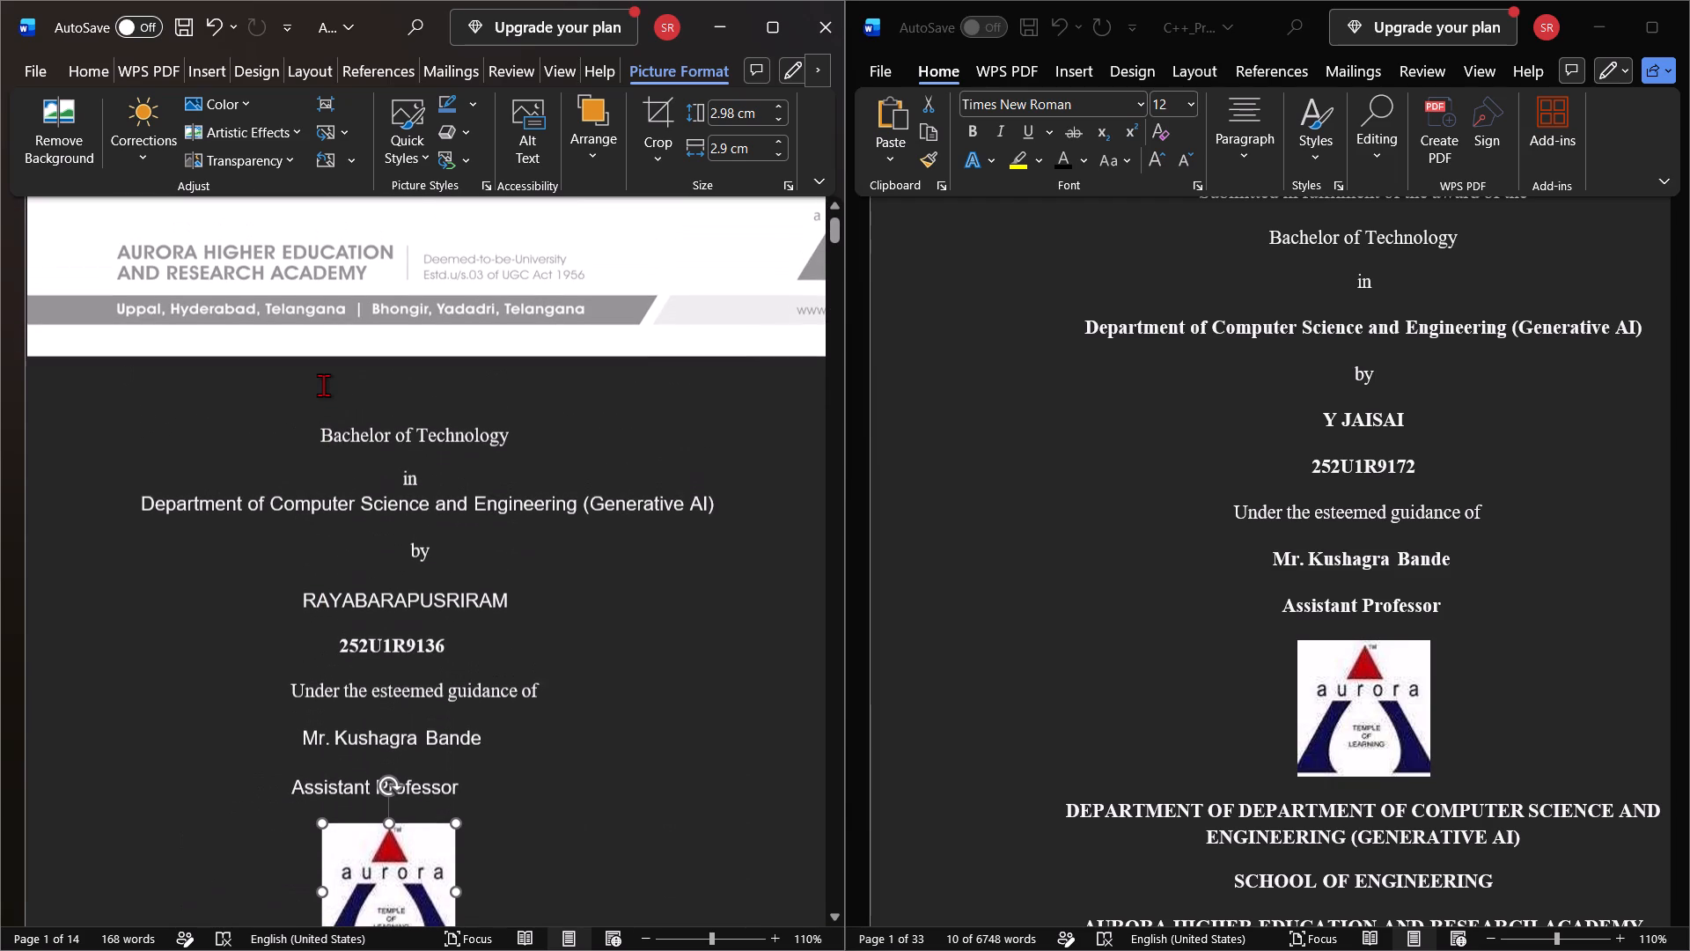
scroll(323, 385, up, 1)
scroll(601, 492, down, 1)
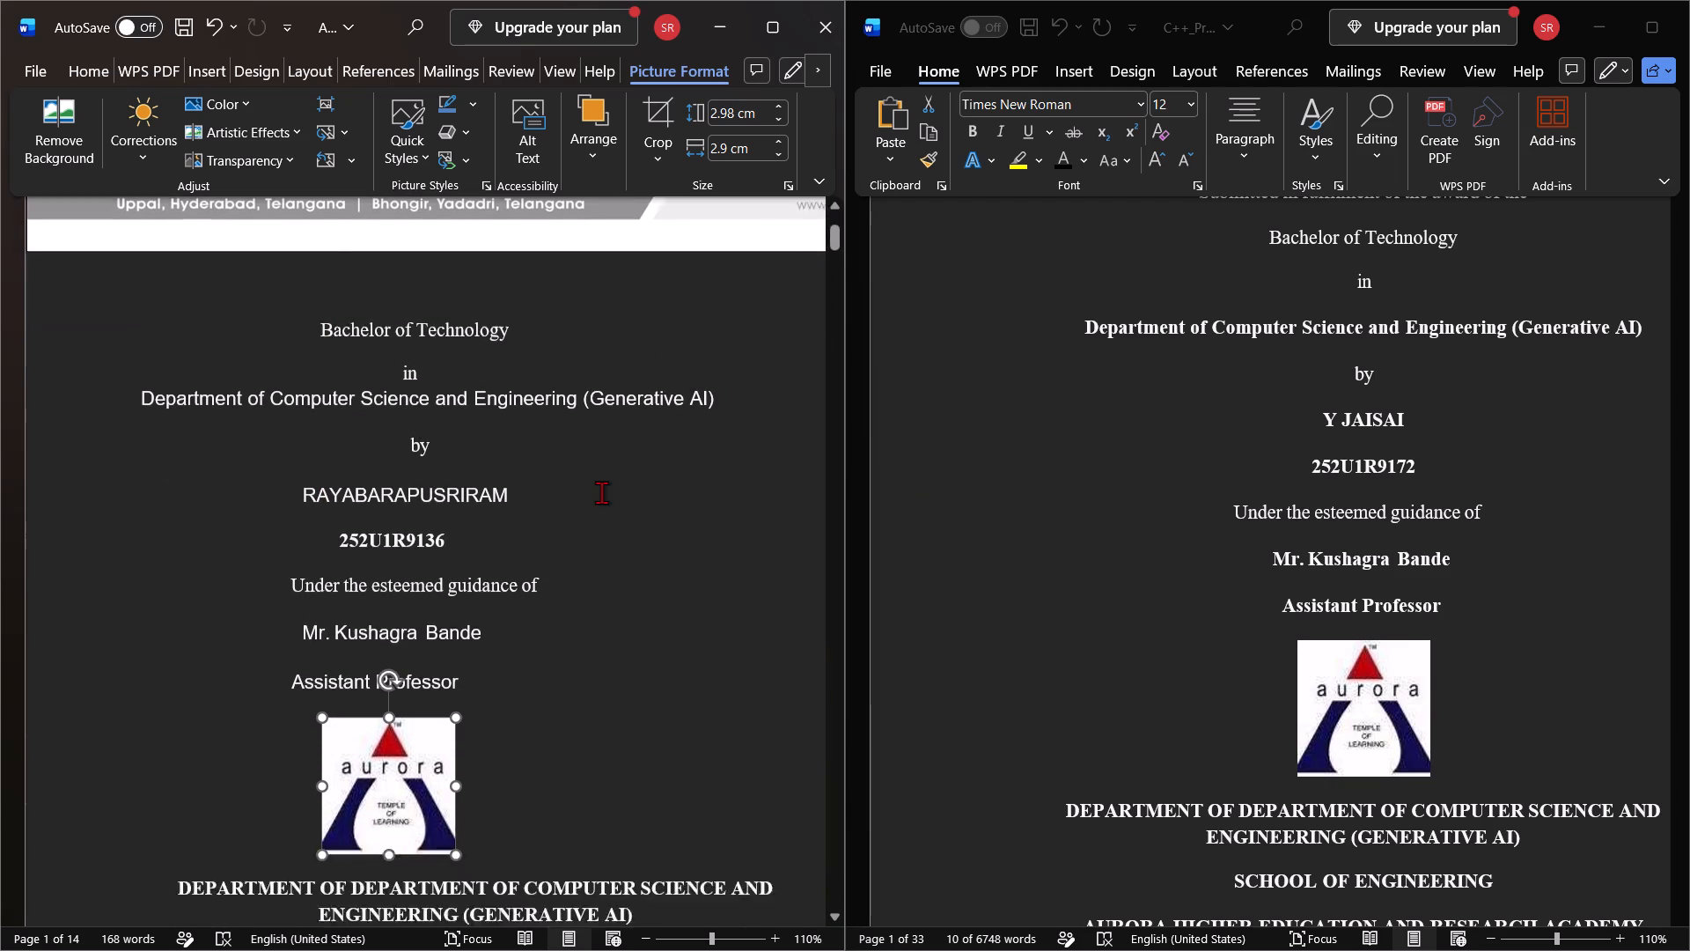
scroll(601, 492, down, 1)
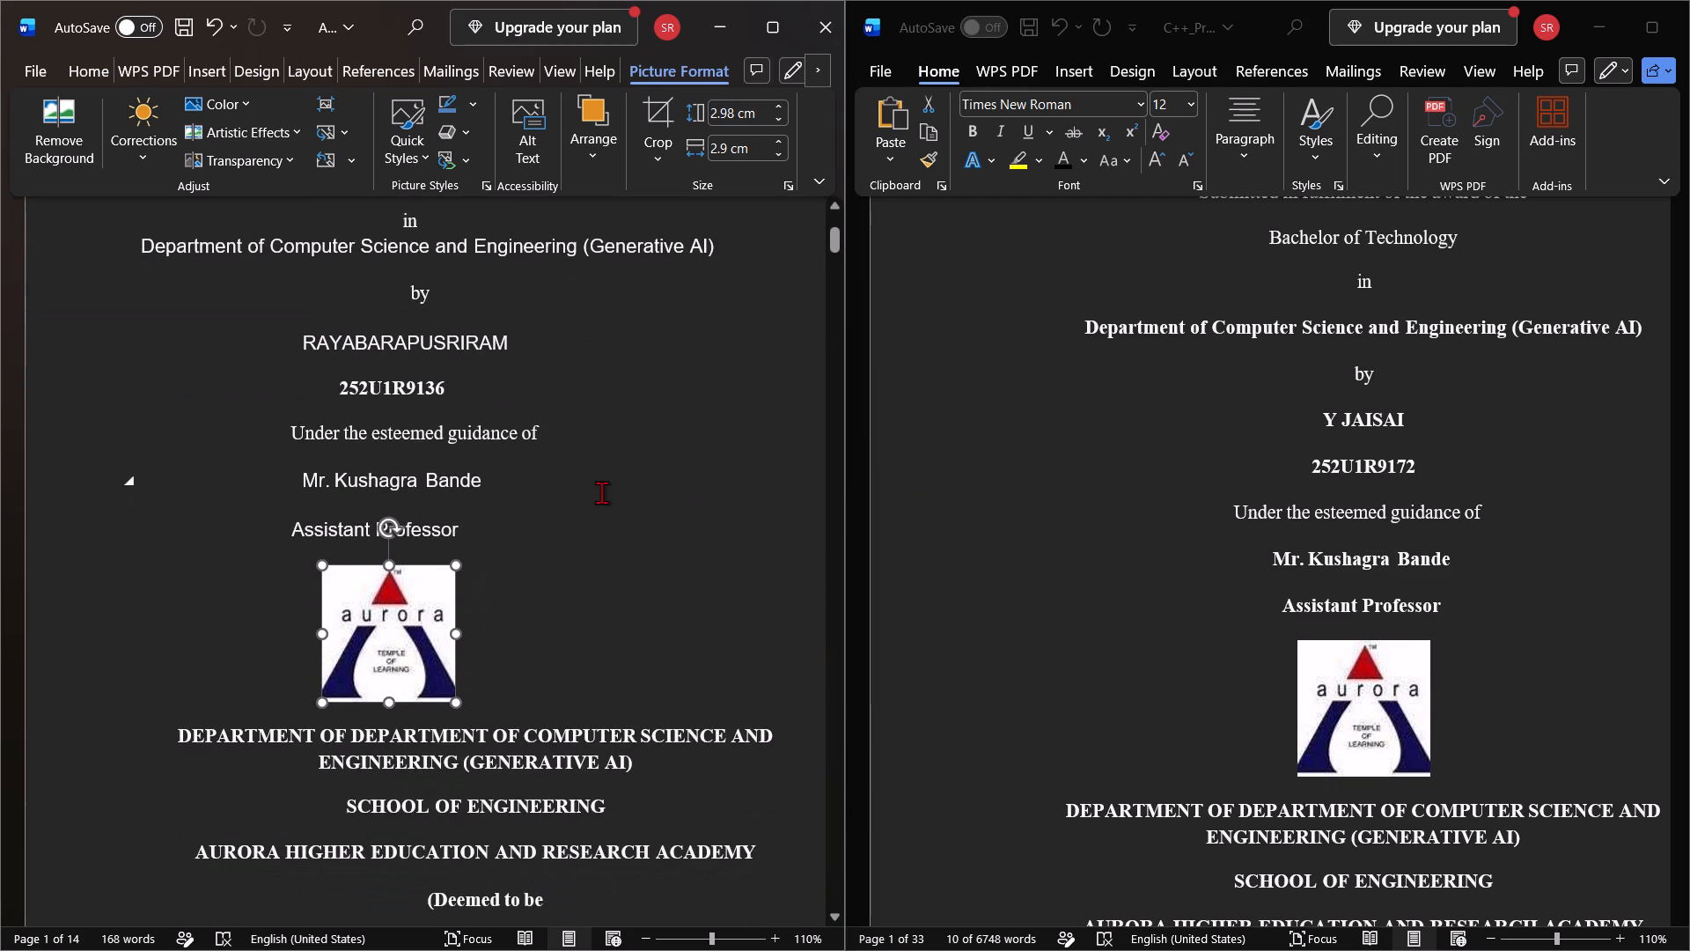
scroll(601, 492, down, 2)
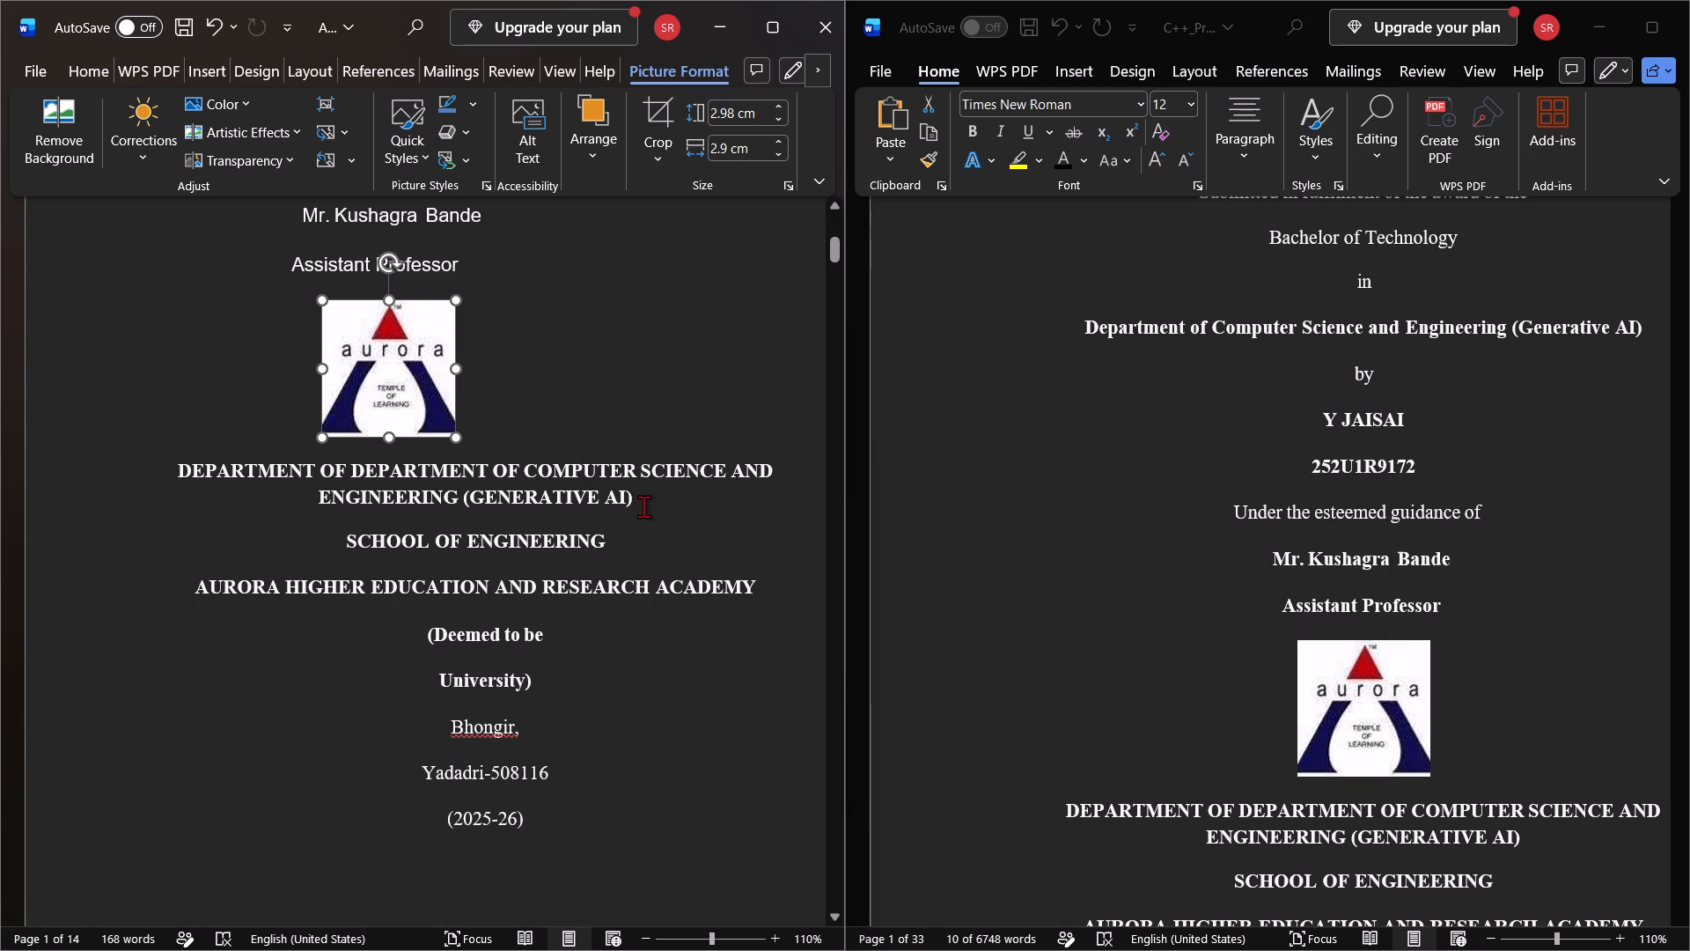
scroll(1170, 592, down, 1)
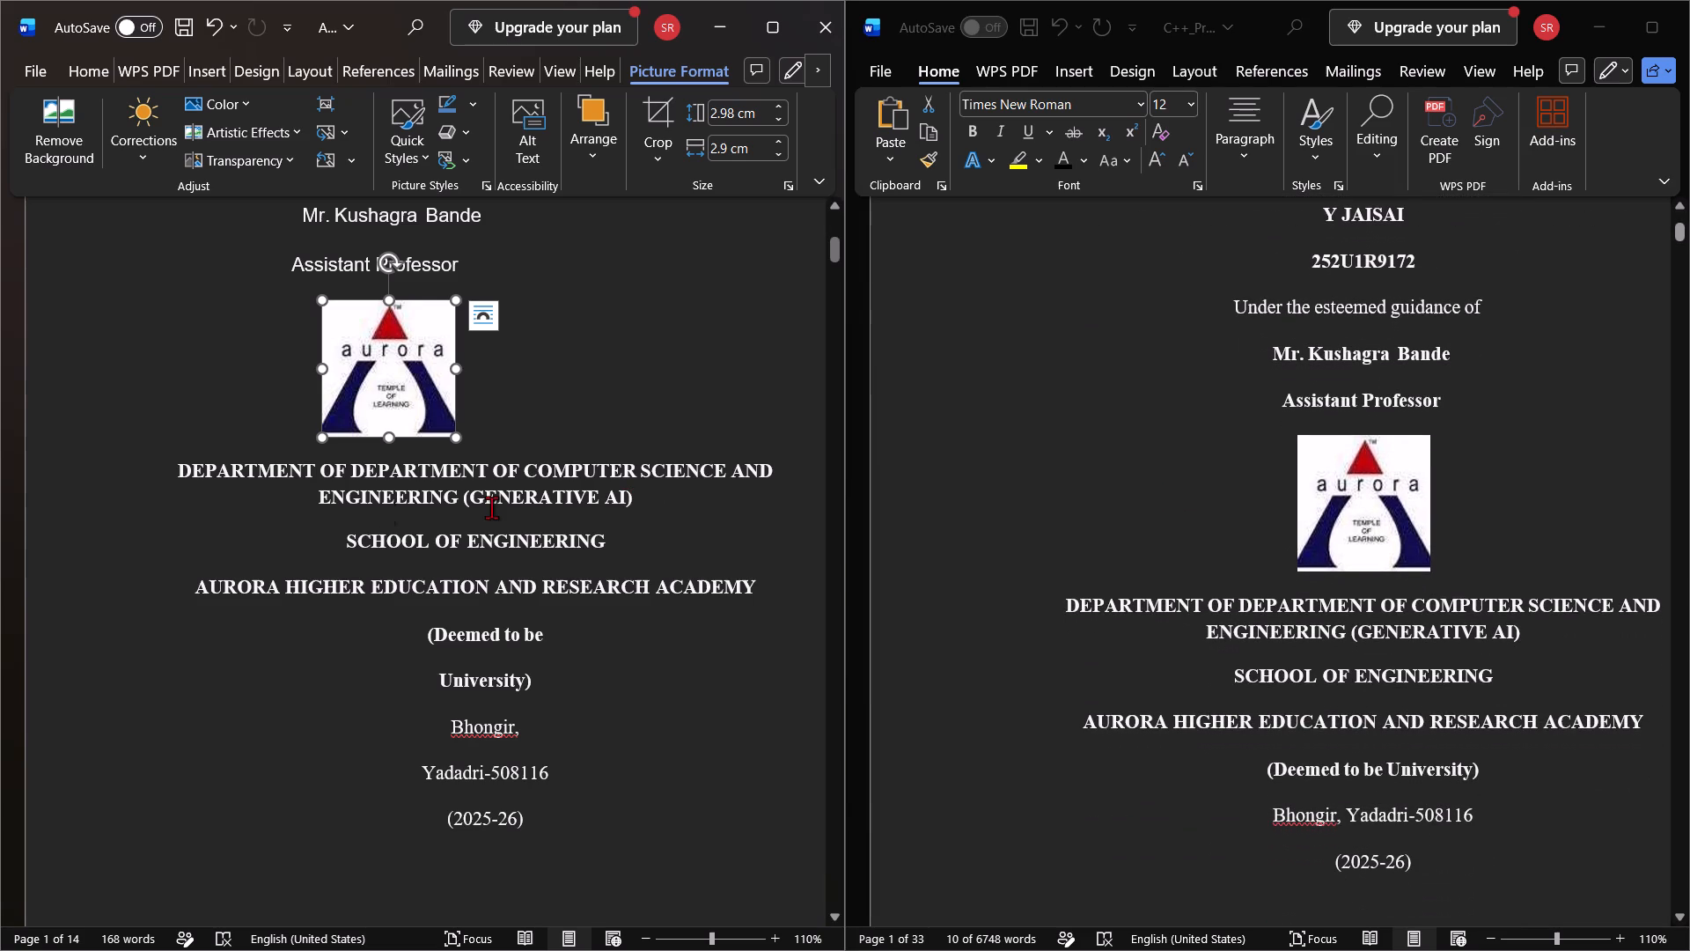
click(175, 475)
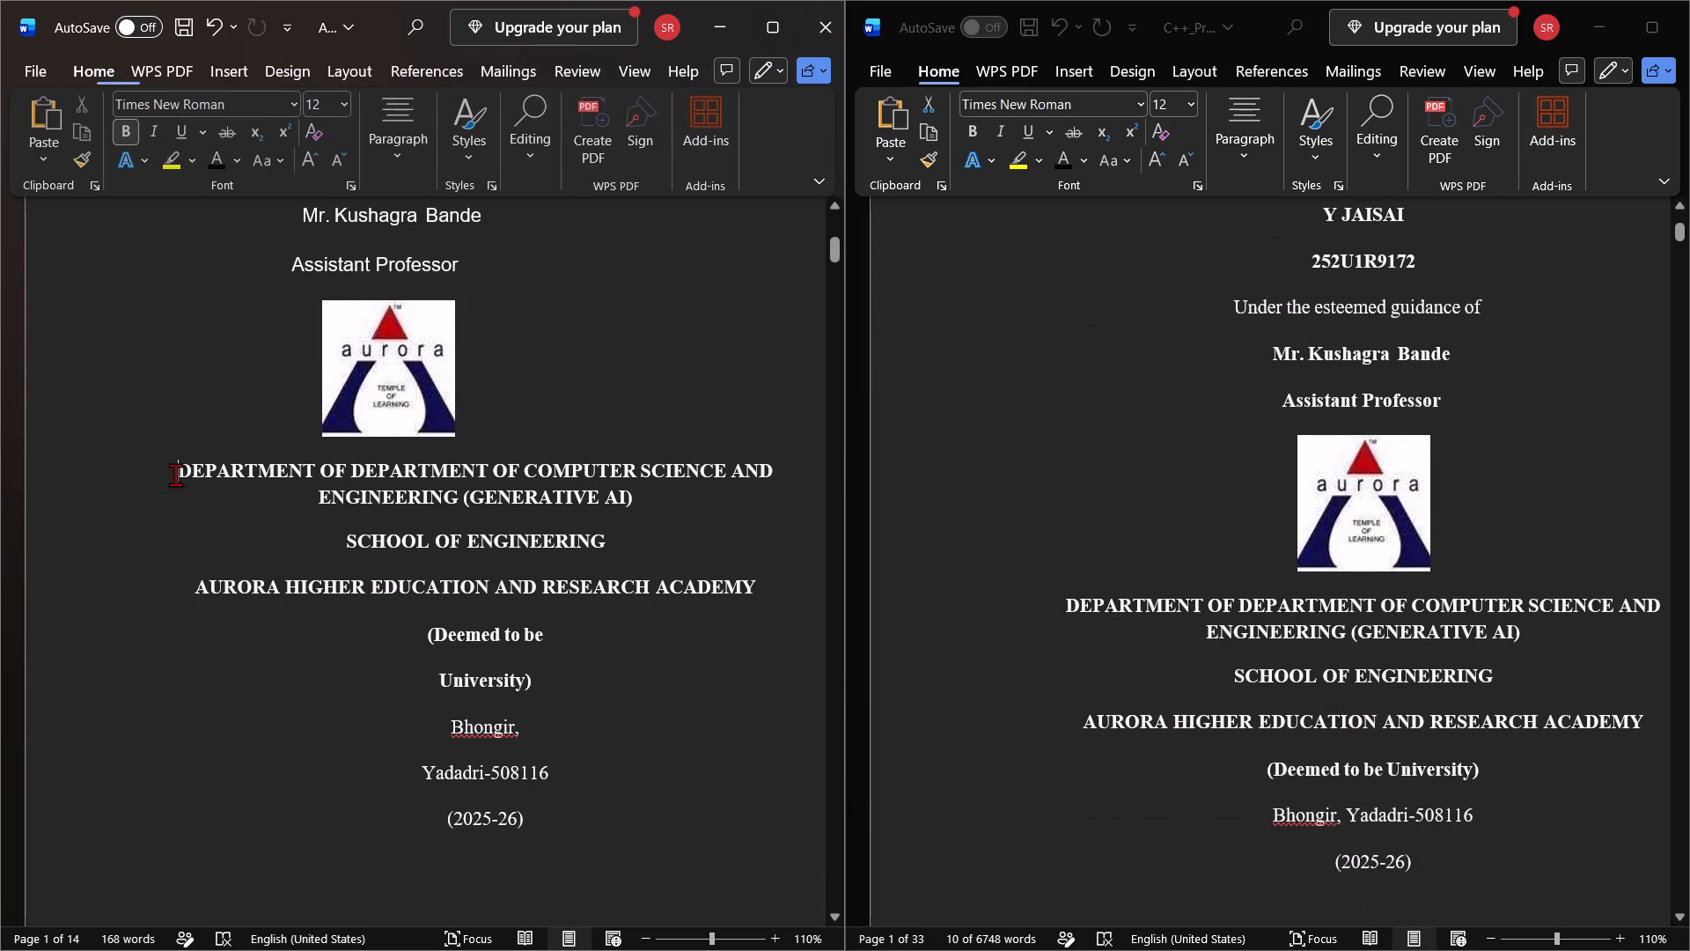
key(BackSpace)
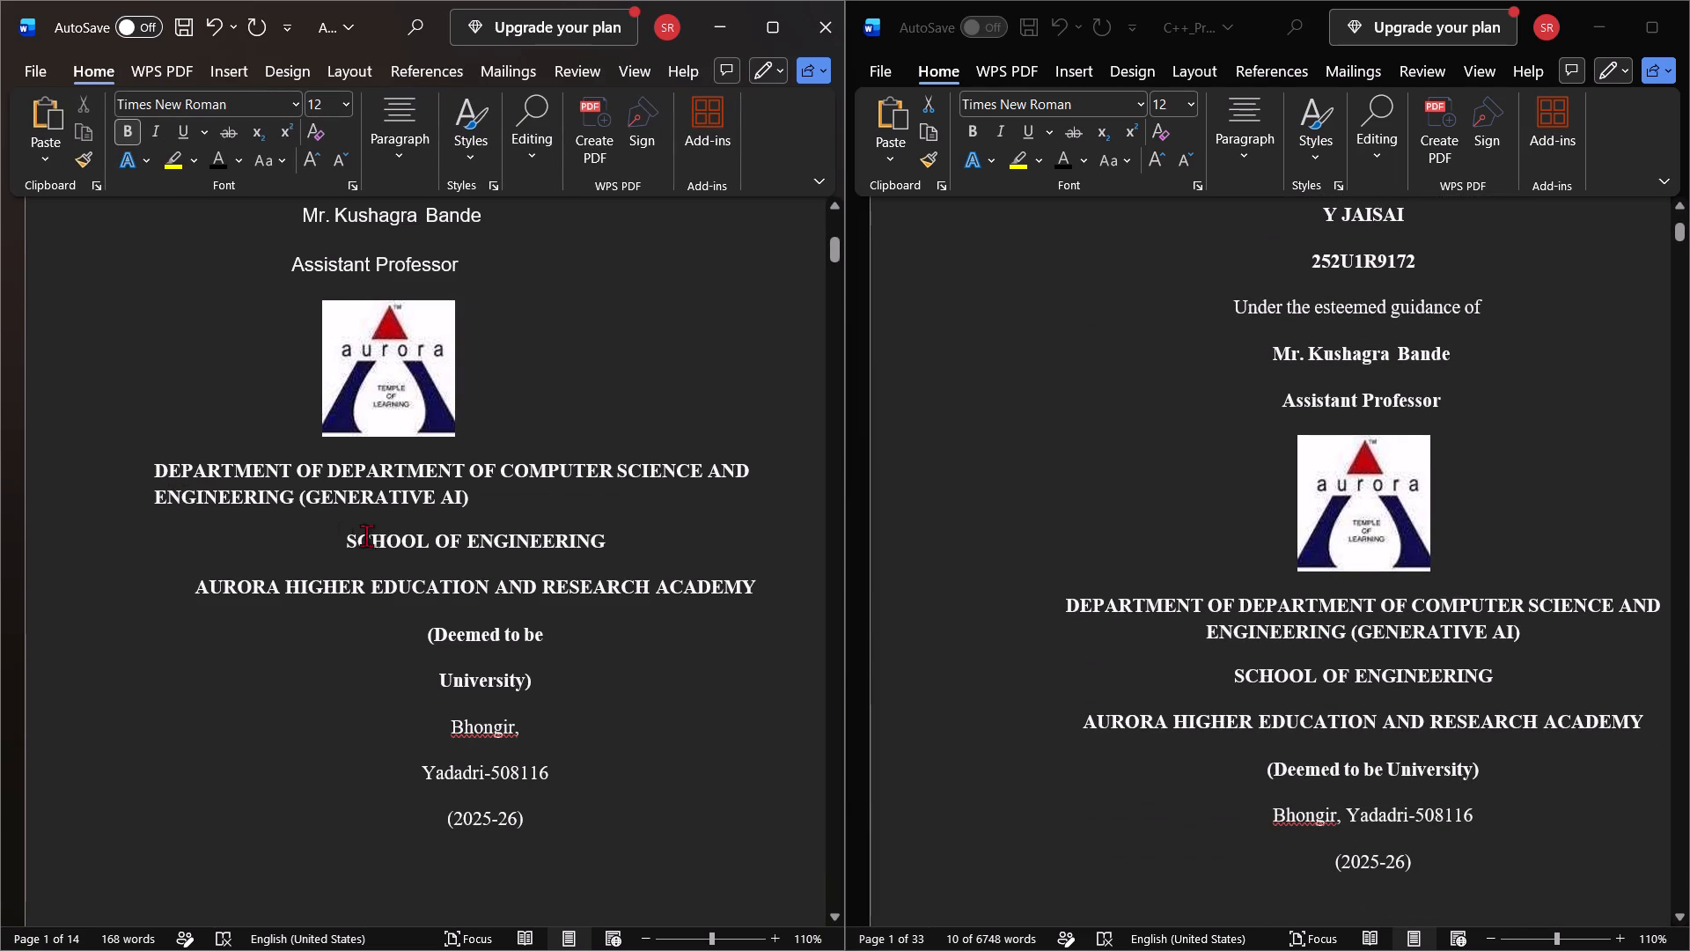
click(344, 542)
key(BackSpace)
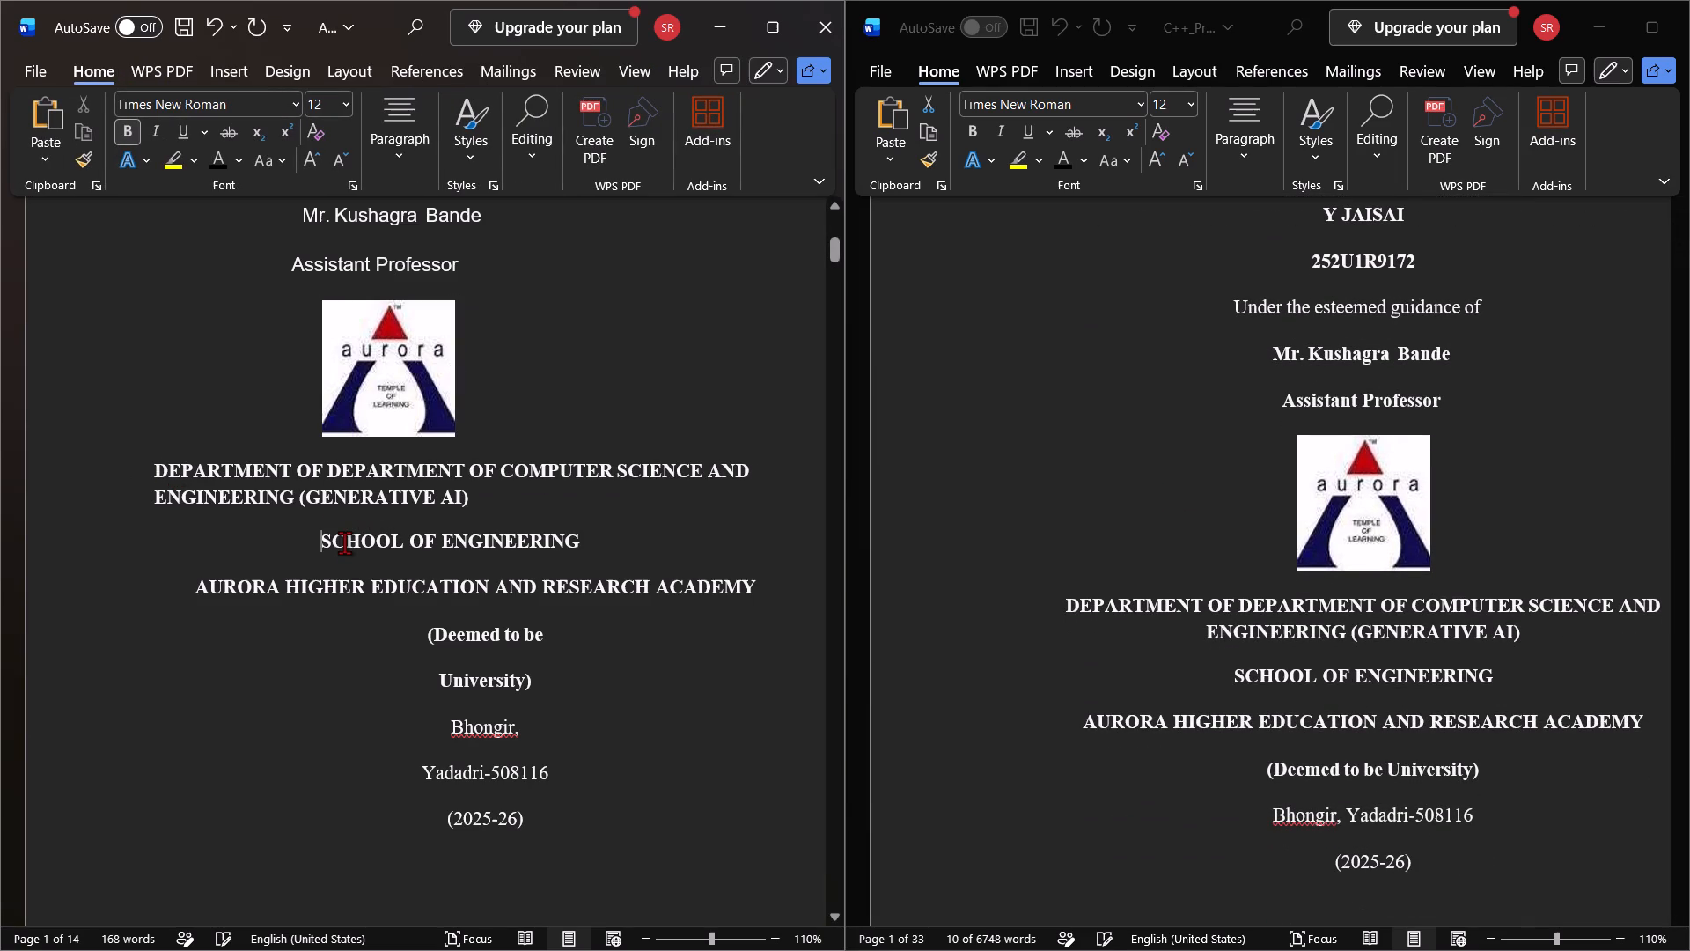
Shift "AURORA HIGHER EDUCATION AND RESEARCH ACADEMY" left by removing its indent, and add two leading spaces.
scroll(344, 542, up, 1)
scroll(344, 542, down, 2)
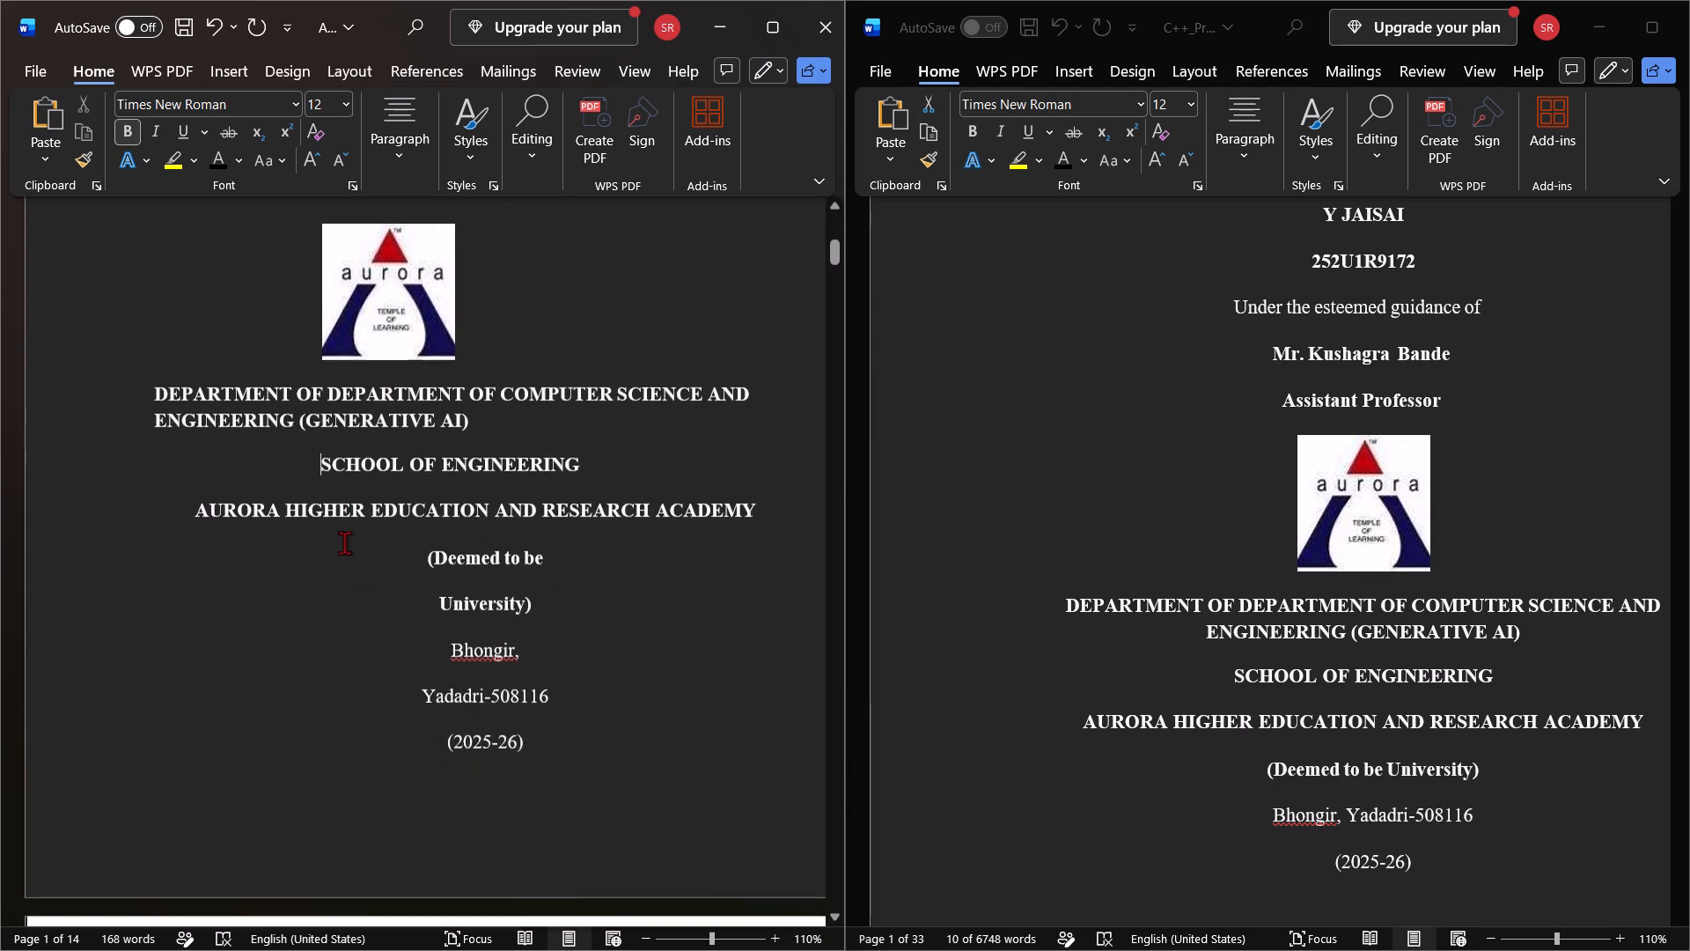
click(195, 509)
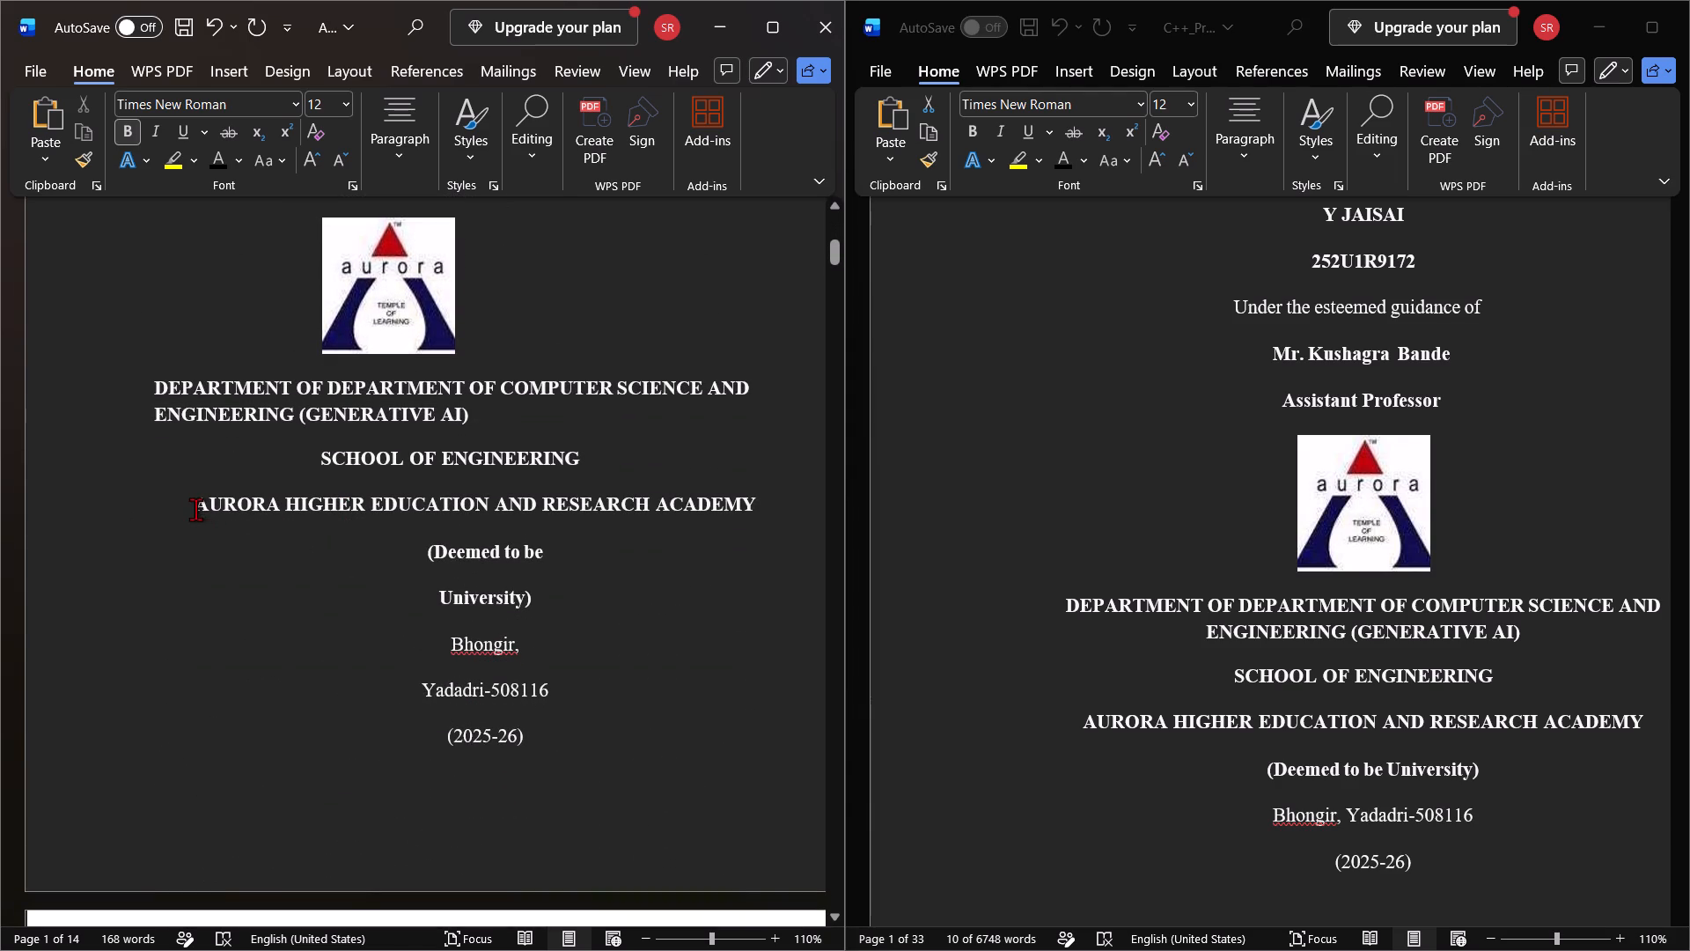
key(BackSpace)
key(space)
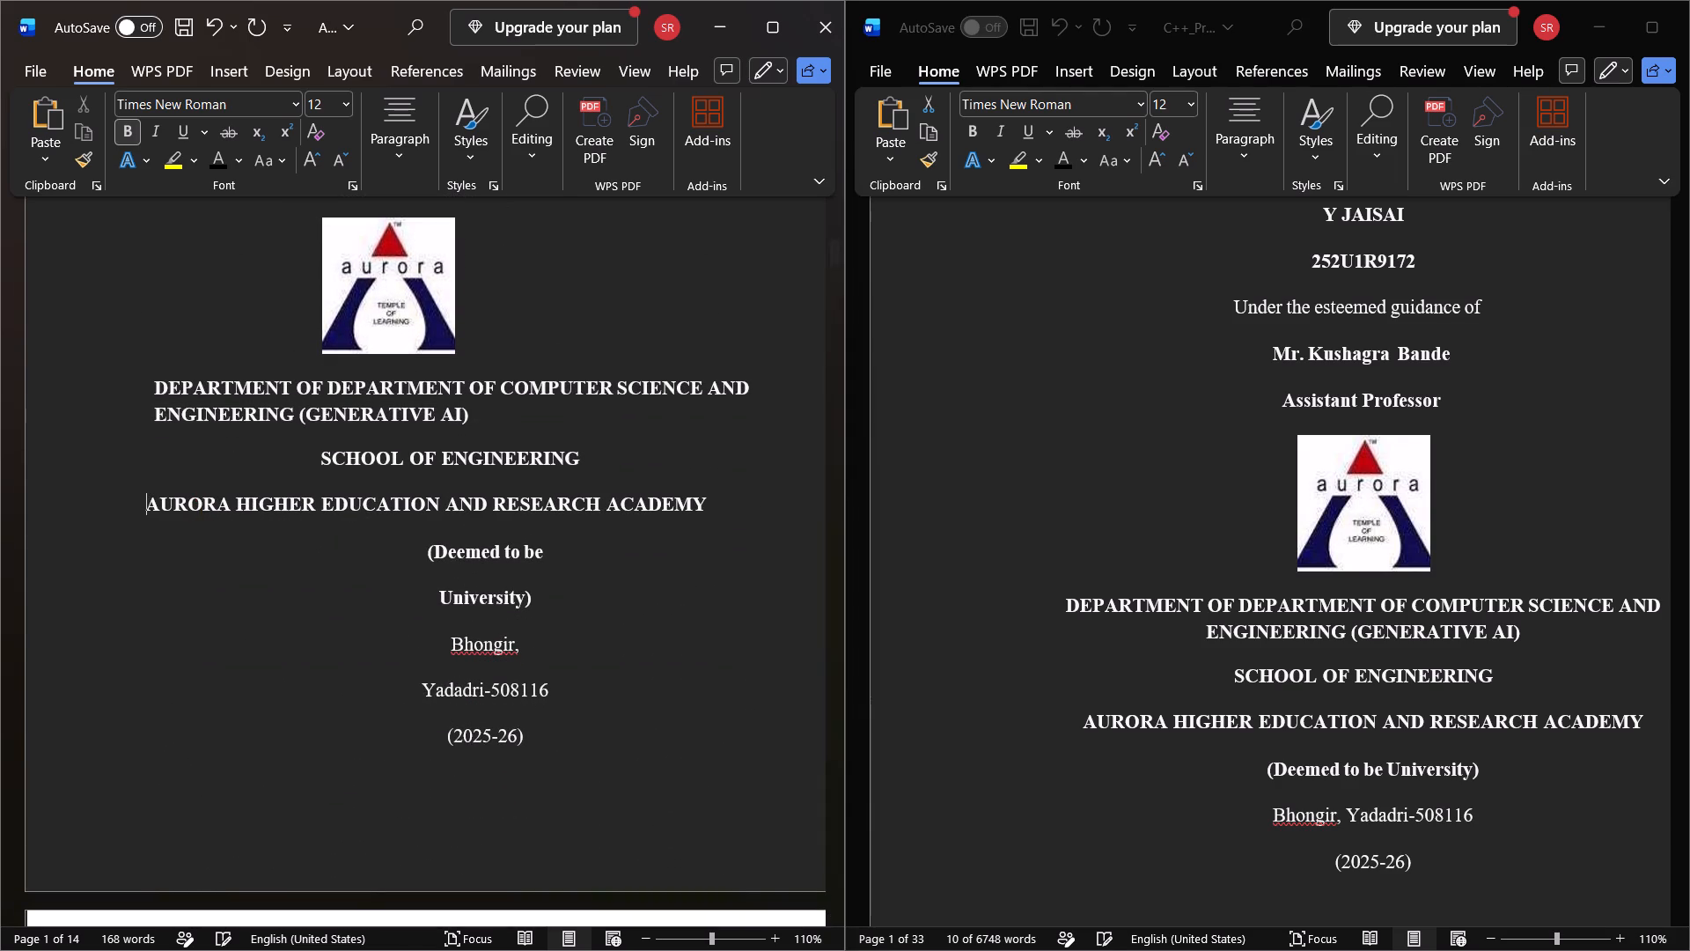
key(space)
Remove the indent before "(Deemed to be University)" to fit it on one line, and start a new line at "Bhongir".
scroll(331, 593, down, 1)
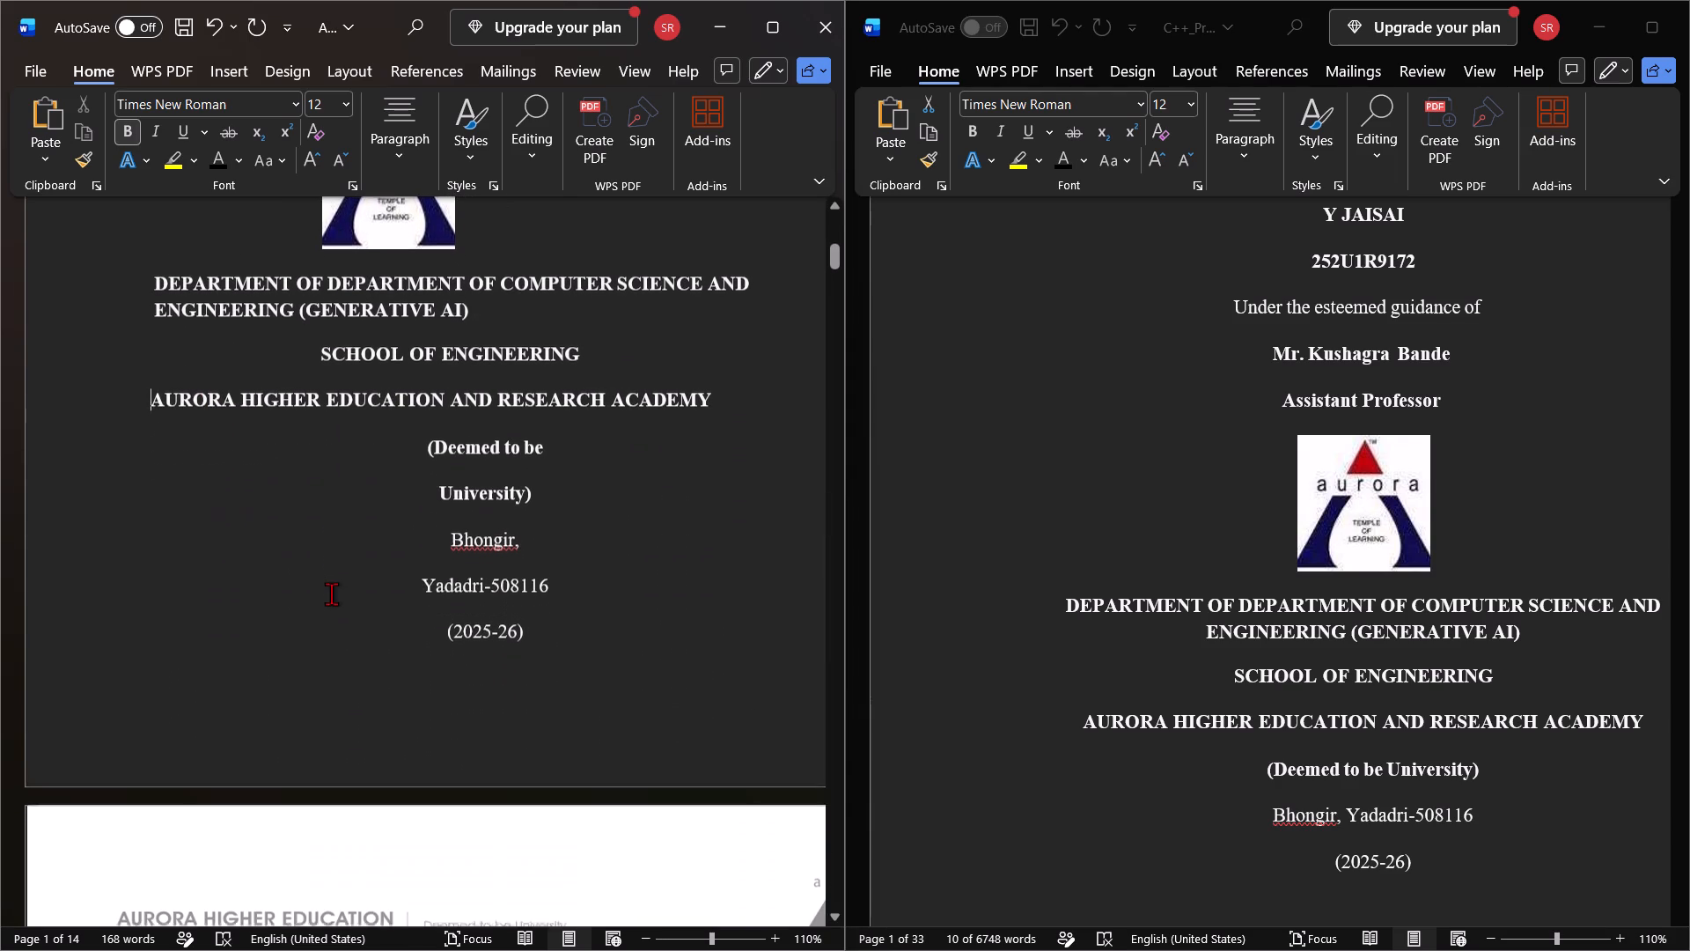
click(425, 434)
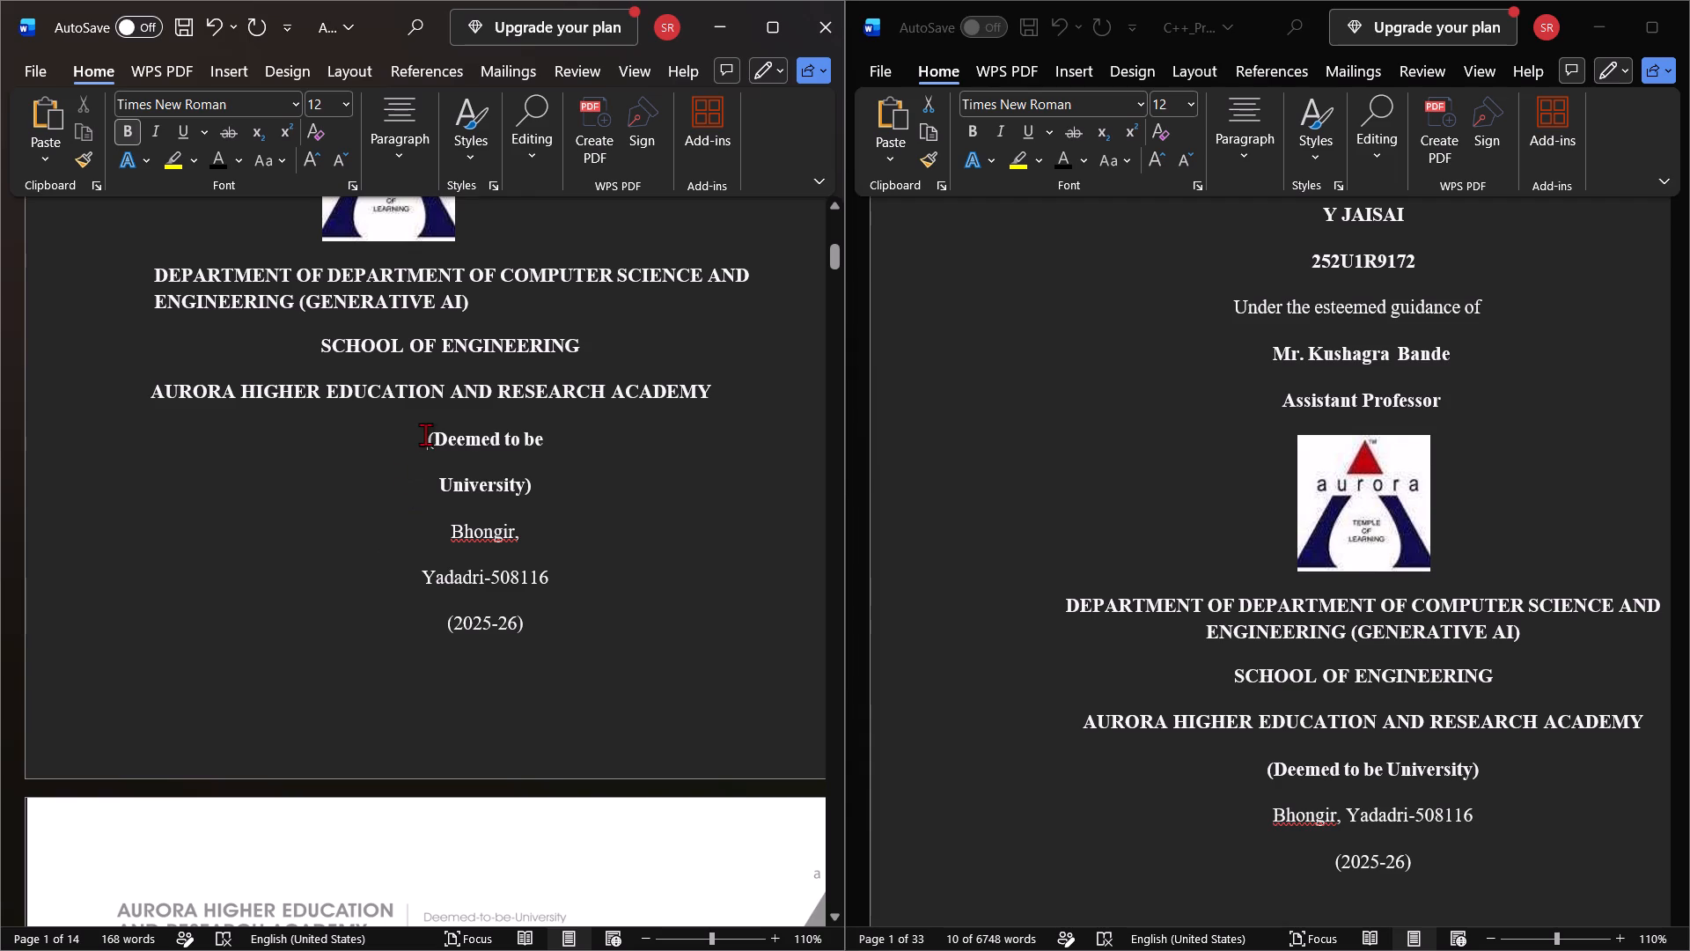
key(BackSpace)
key(BackSpace)
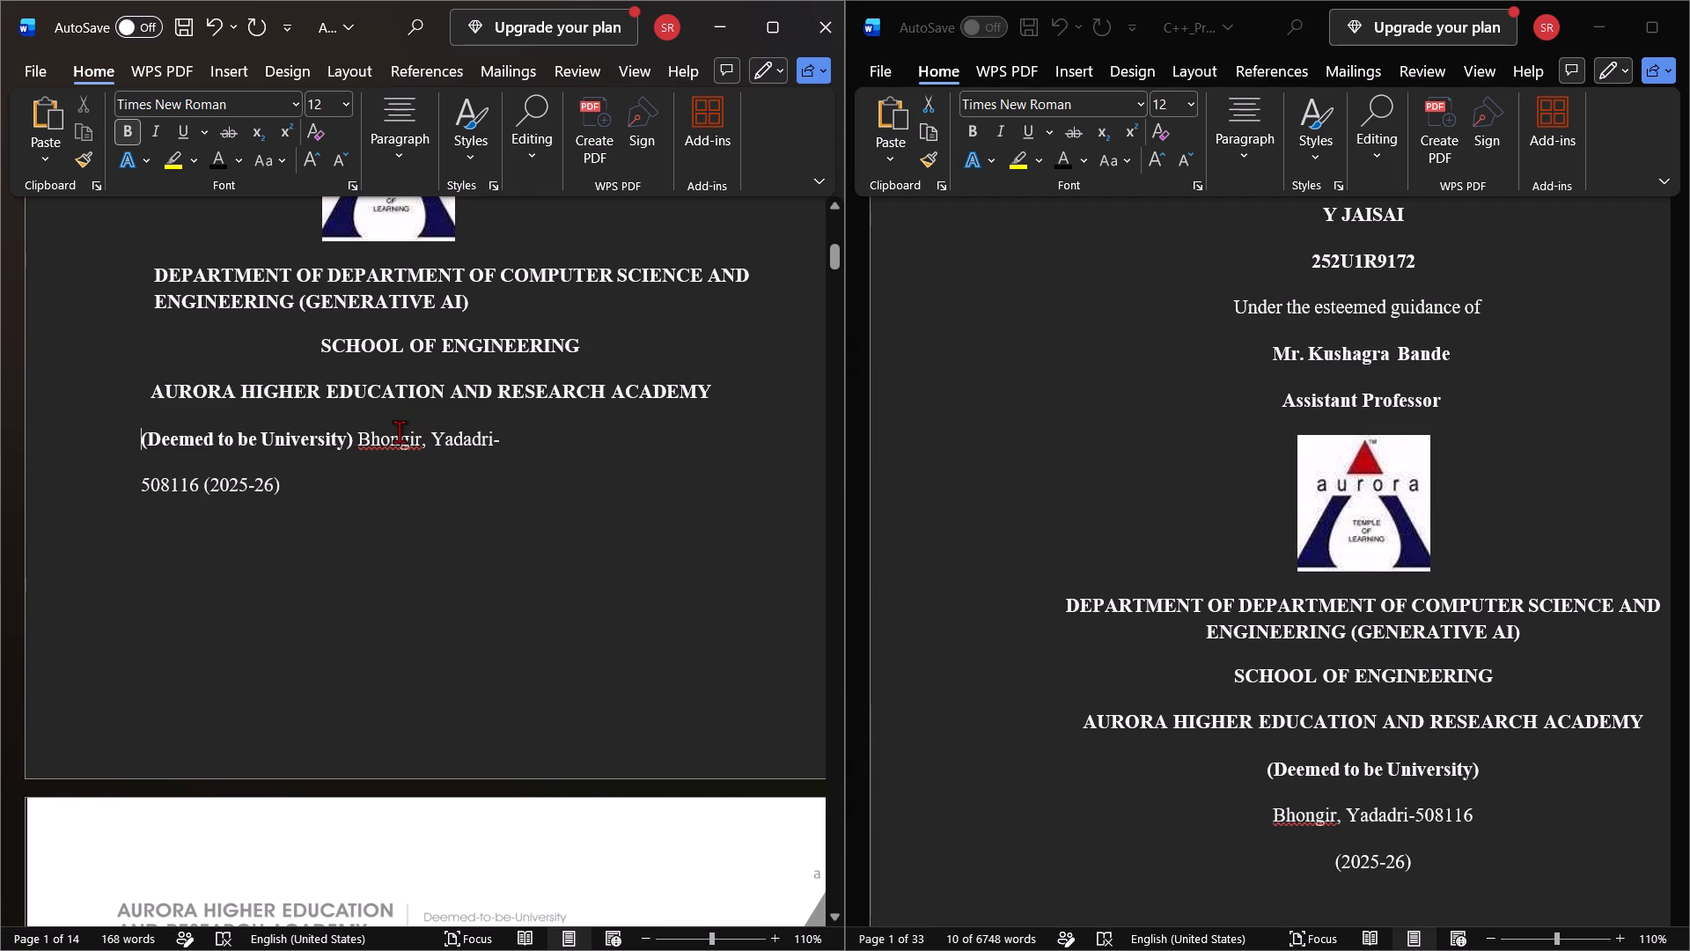
click(356, 437)
key(Return)
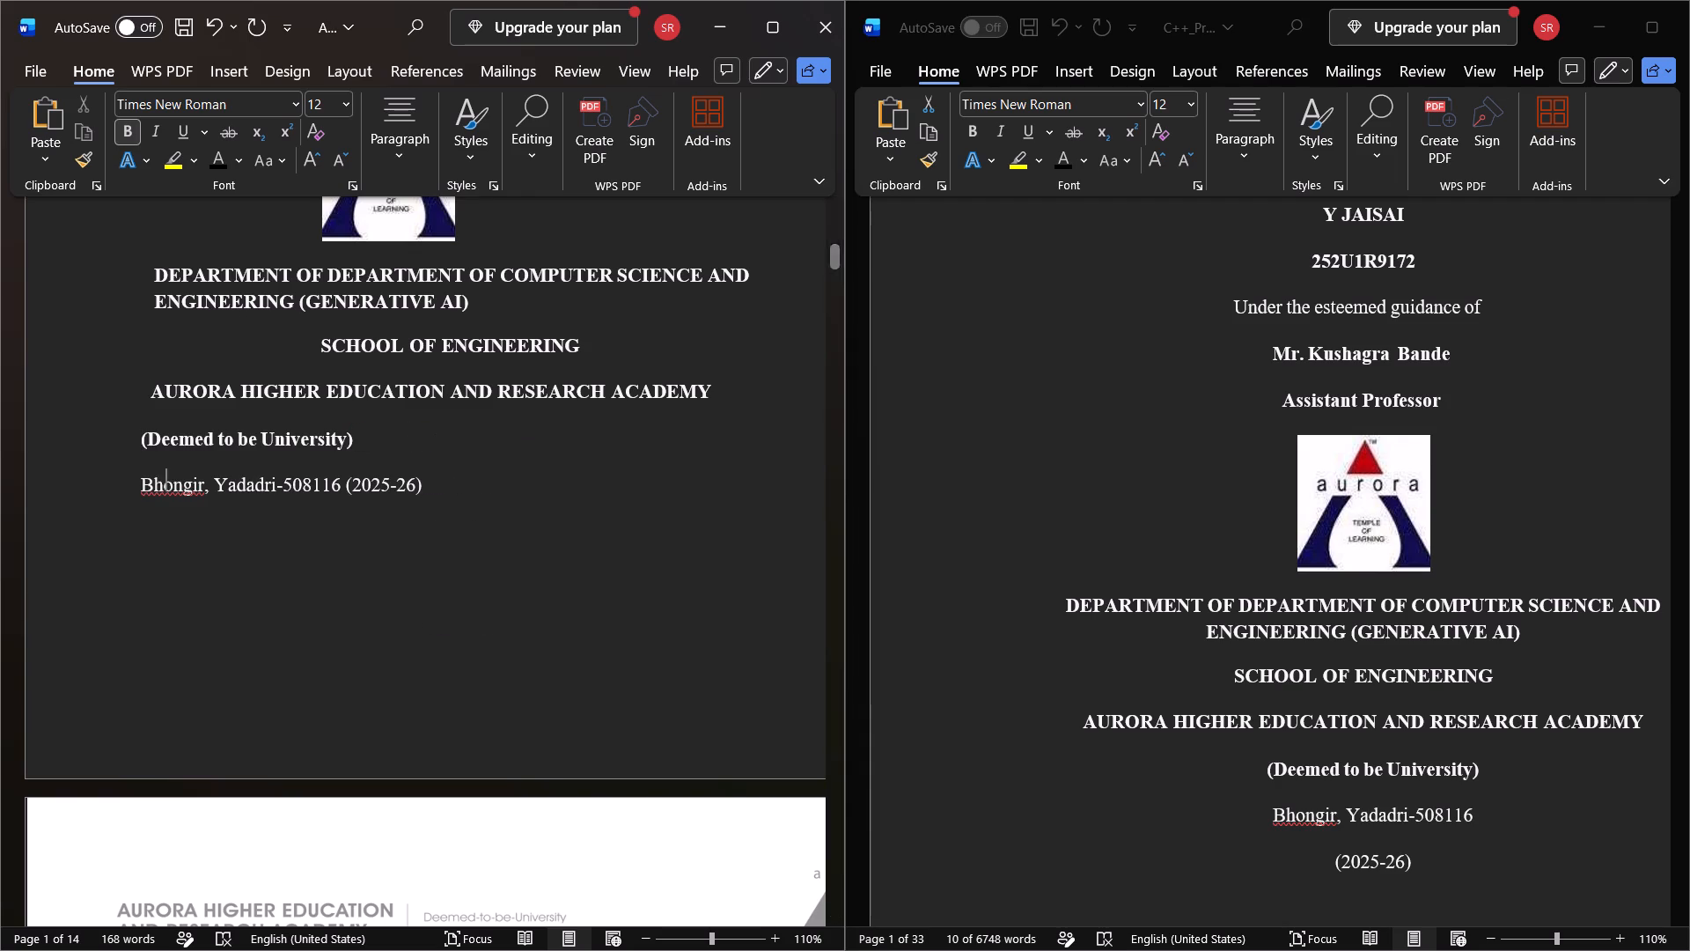
Add leading spaces before "(Deemed to be University)" to centre it beneath the academy name.
click(146, 440)
key(Left)
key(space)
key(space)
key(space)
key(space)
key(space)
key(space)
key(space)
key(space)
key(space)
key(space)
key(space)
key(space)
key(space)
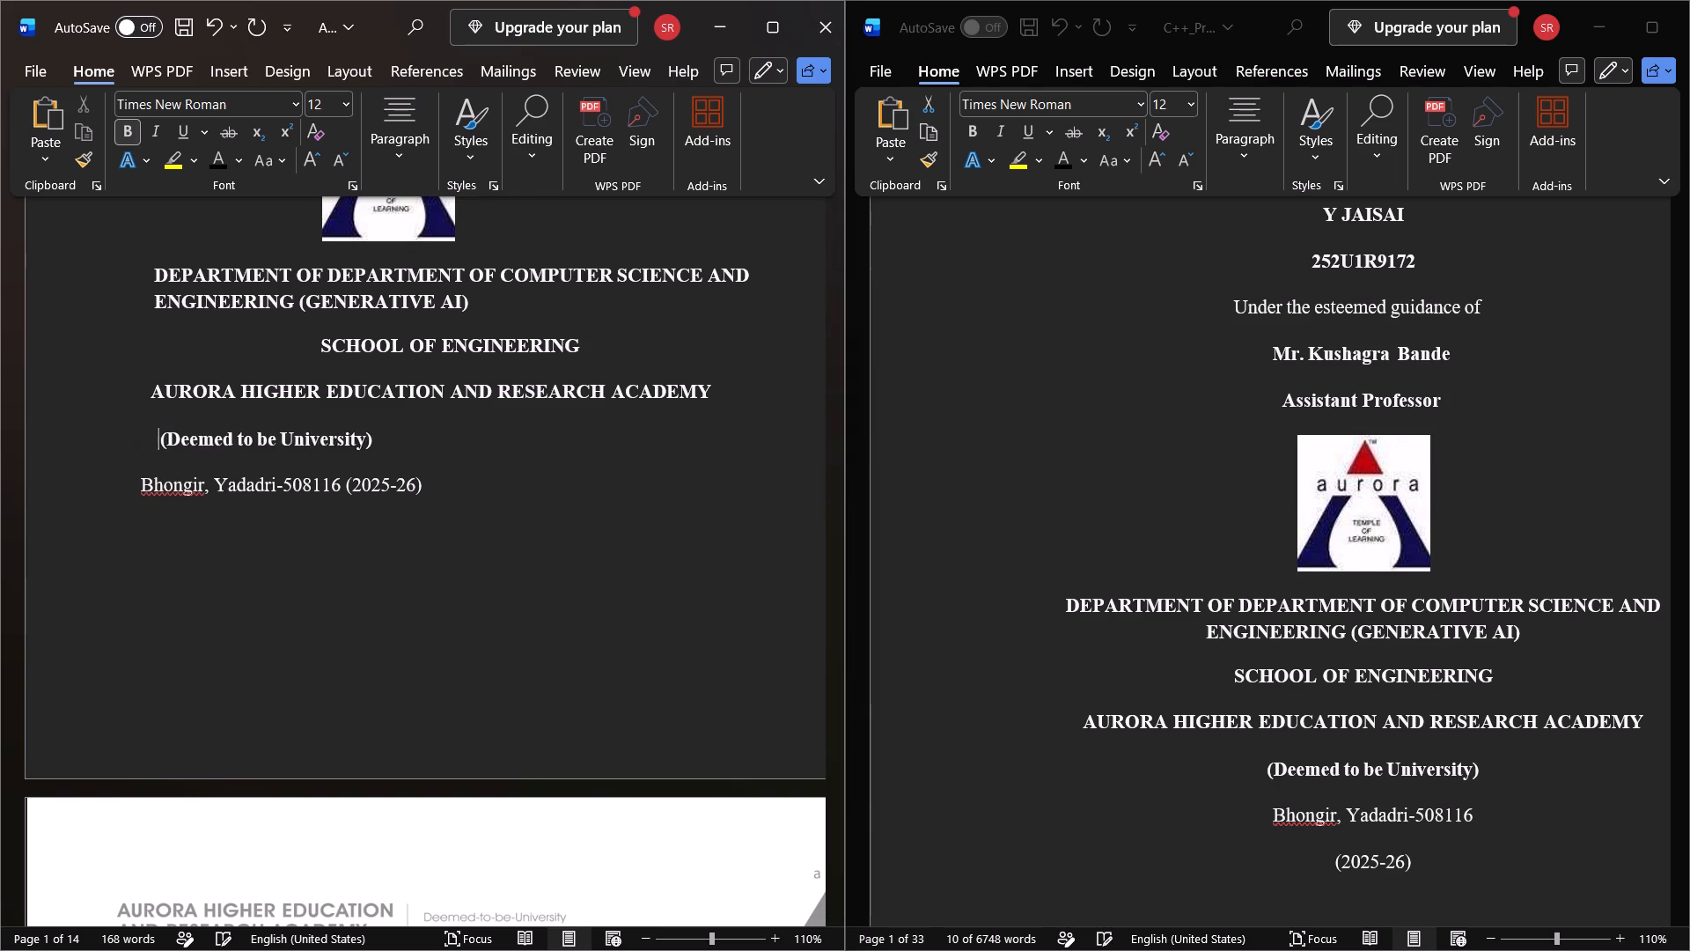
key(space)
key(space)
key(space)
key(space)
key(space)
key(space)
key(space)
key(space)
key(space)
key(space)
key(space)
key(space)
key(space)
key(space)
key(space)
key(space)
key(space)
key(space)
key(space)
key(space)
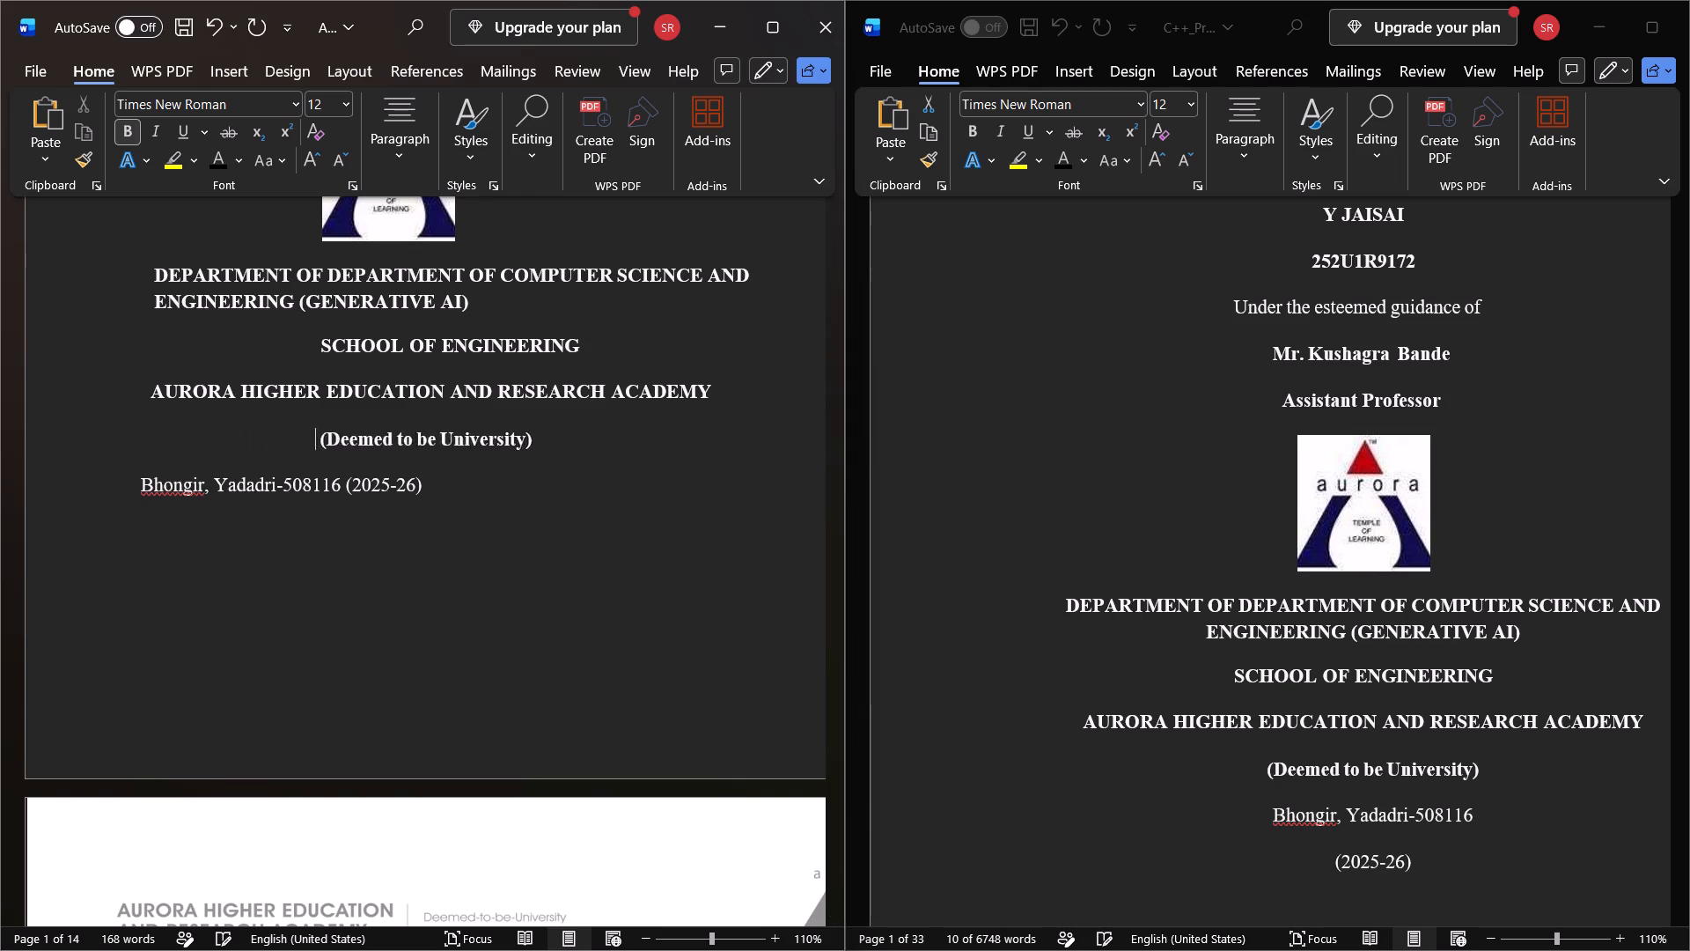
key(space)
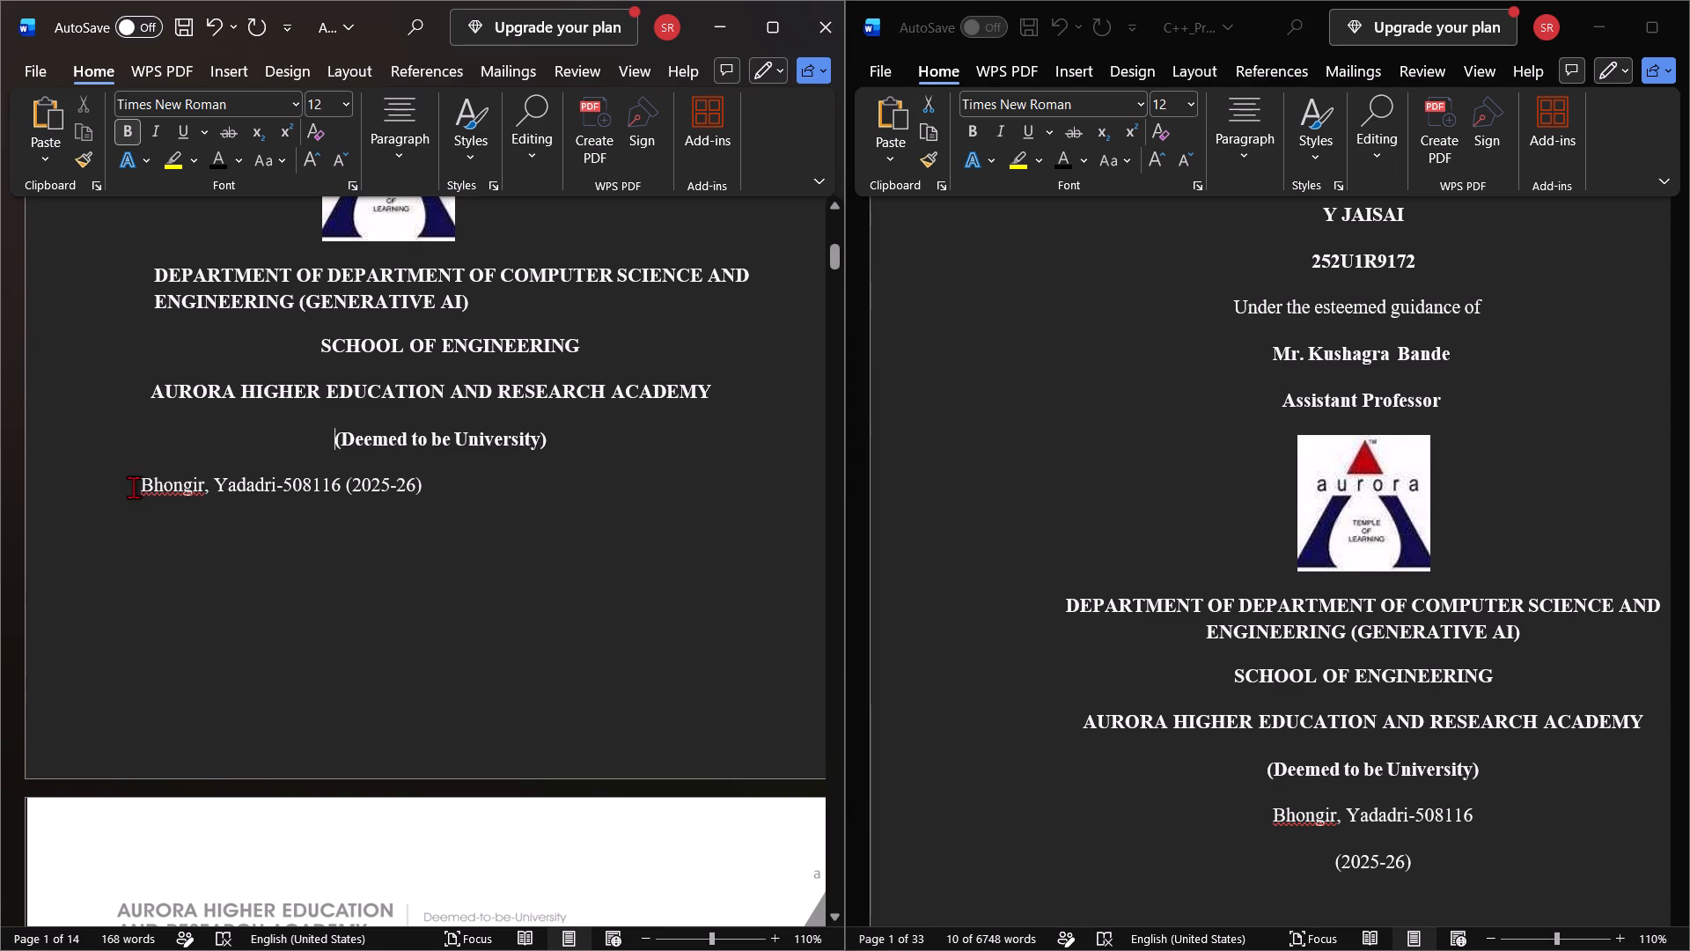
Add leading spaces before "Bhongir, Yadadri-508116" to align it beneath "(Deemed to be University)", with "(2025-26)" wrapping onto its own line.
click(136, 485)
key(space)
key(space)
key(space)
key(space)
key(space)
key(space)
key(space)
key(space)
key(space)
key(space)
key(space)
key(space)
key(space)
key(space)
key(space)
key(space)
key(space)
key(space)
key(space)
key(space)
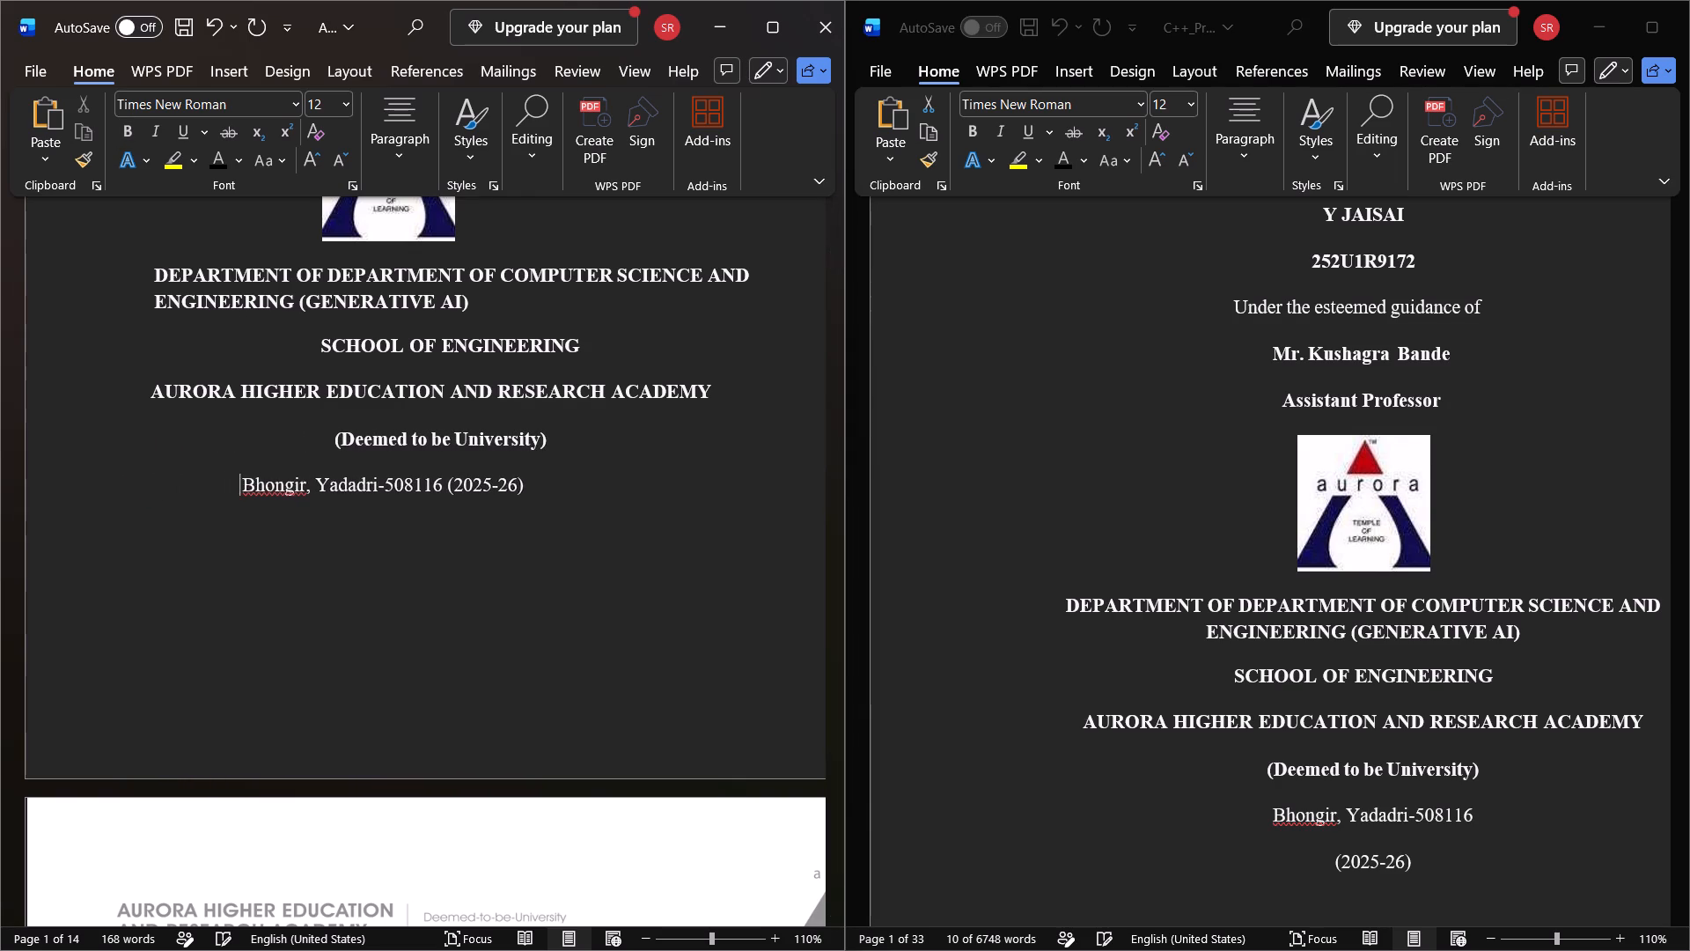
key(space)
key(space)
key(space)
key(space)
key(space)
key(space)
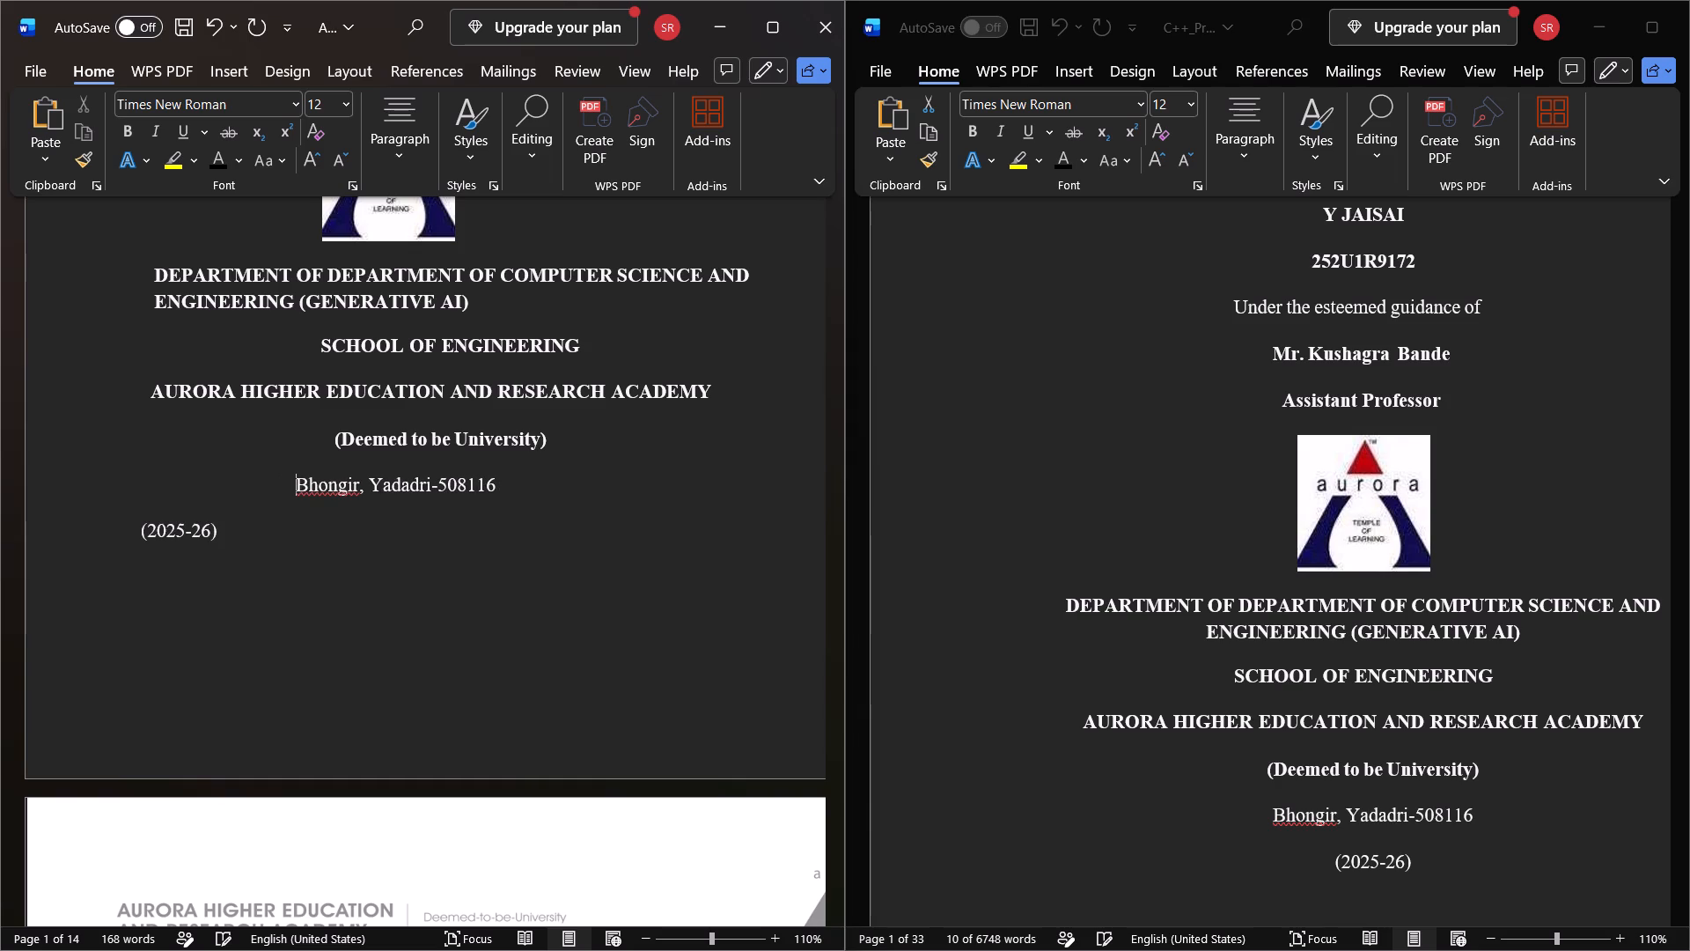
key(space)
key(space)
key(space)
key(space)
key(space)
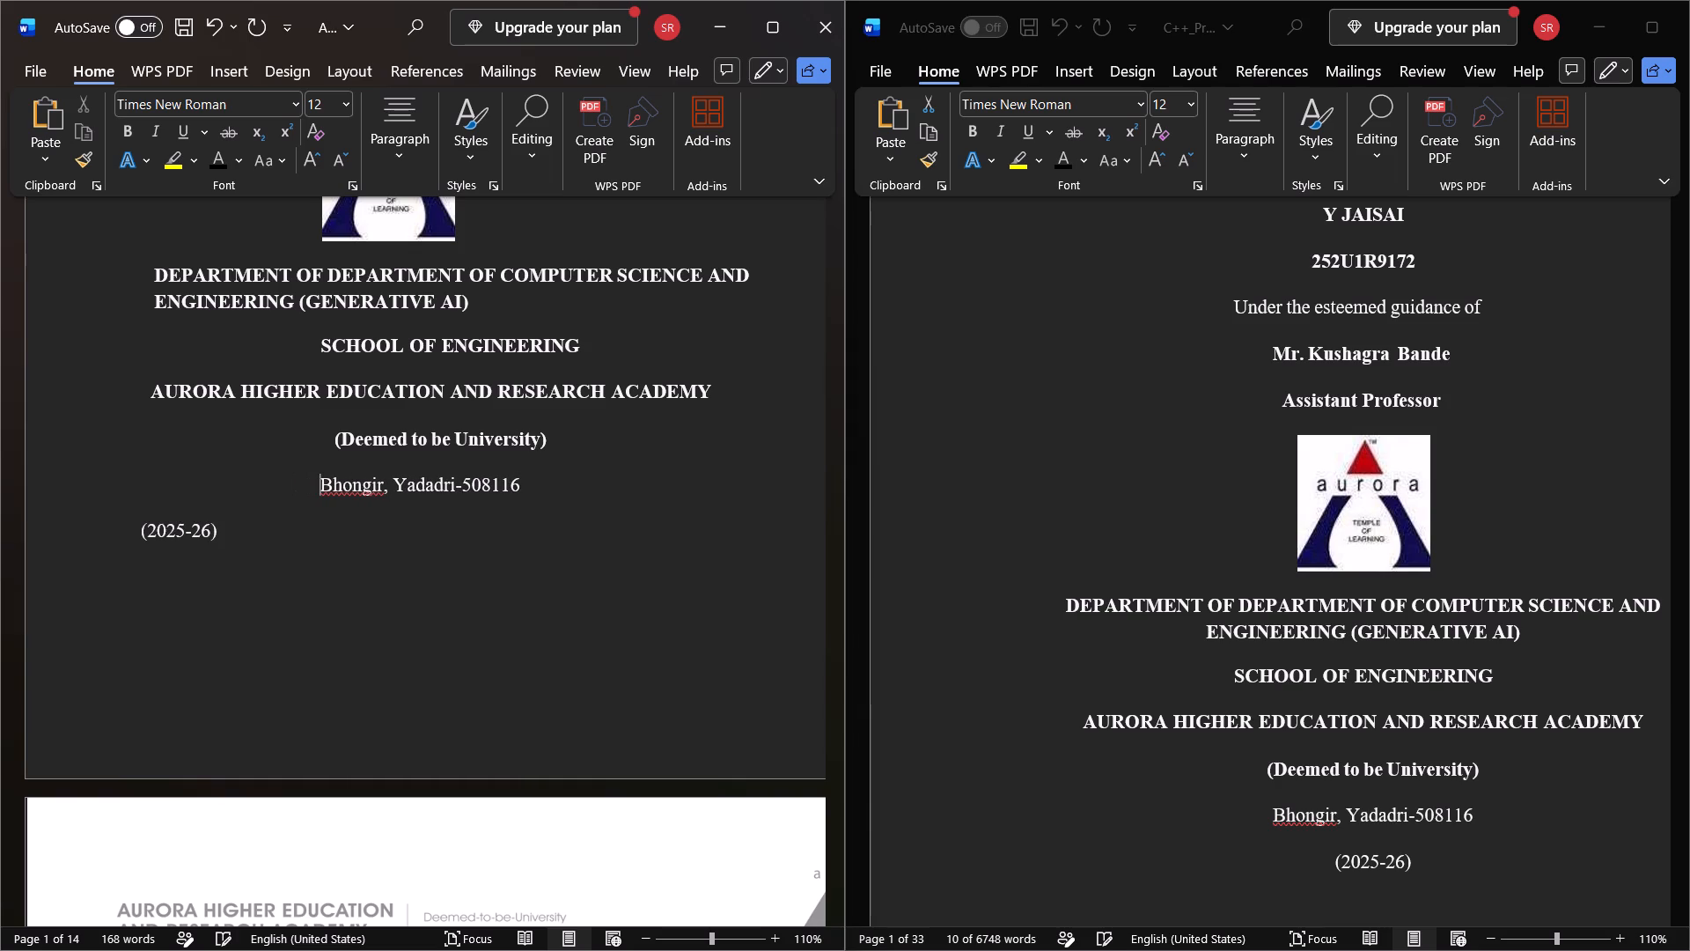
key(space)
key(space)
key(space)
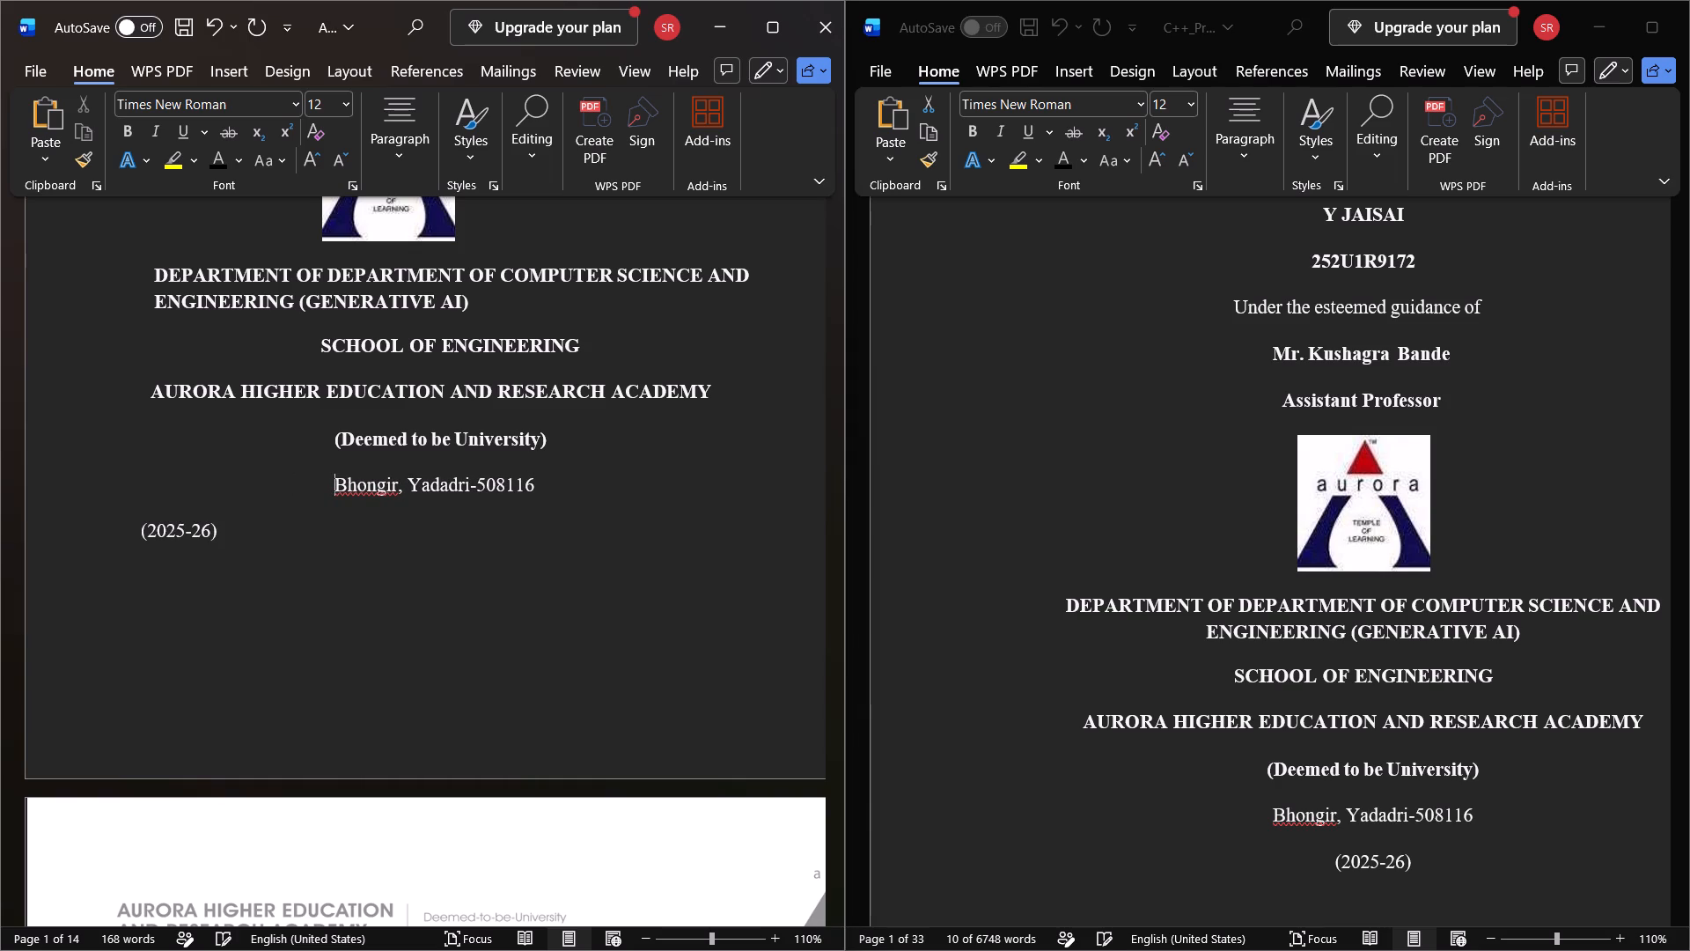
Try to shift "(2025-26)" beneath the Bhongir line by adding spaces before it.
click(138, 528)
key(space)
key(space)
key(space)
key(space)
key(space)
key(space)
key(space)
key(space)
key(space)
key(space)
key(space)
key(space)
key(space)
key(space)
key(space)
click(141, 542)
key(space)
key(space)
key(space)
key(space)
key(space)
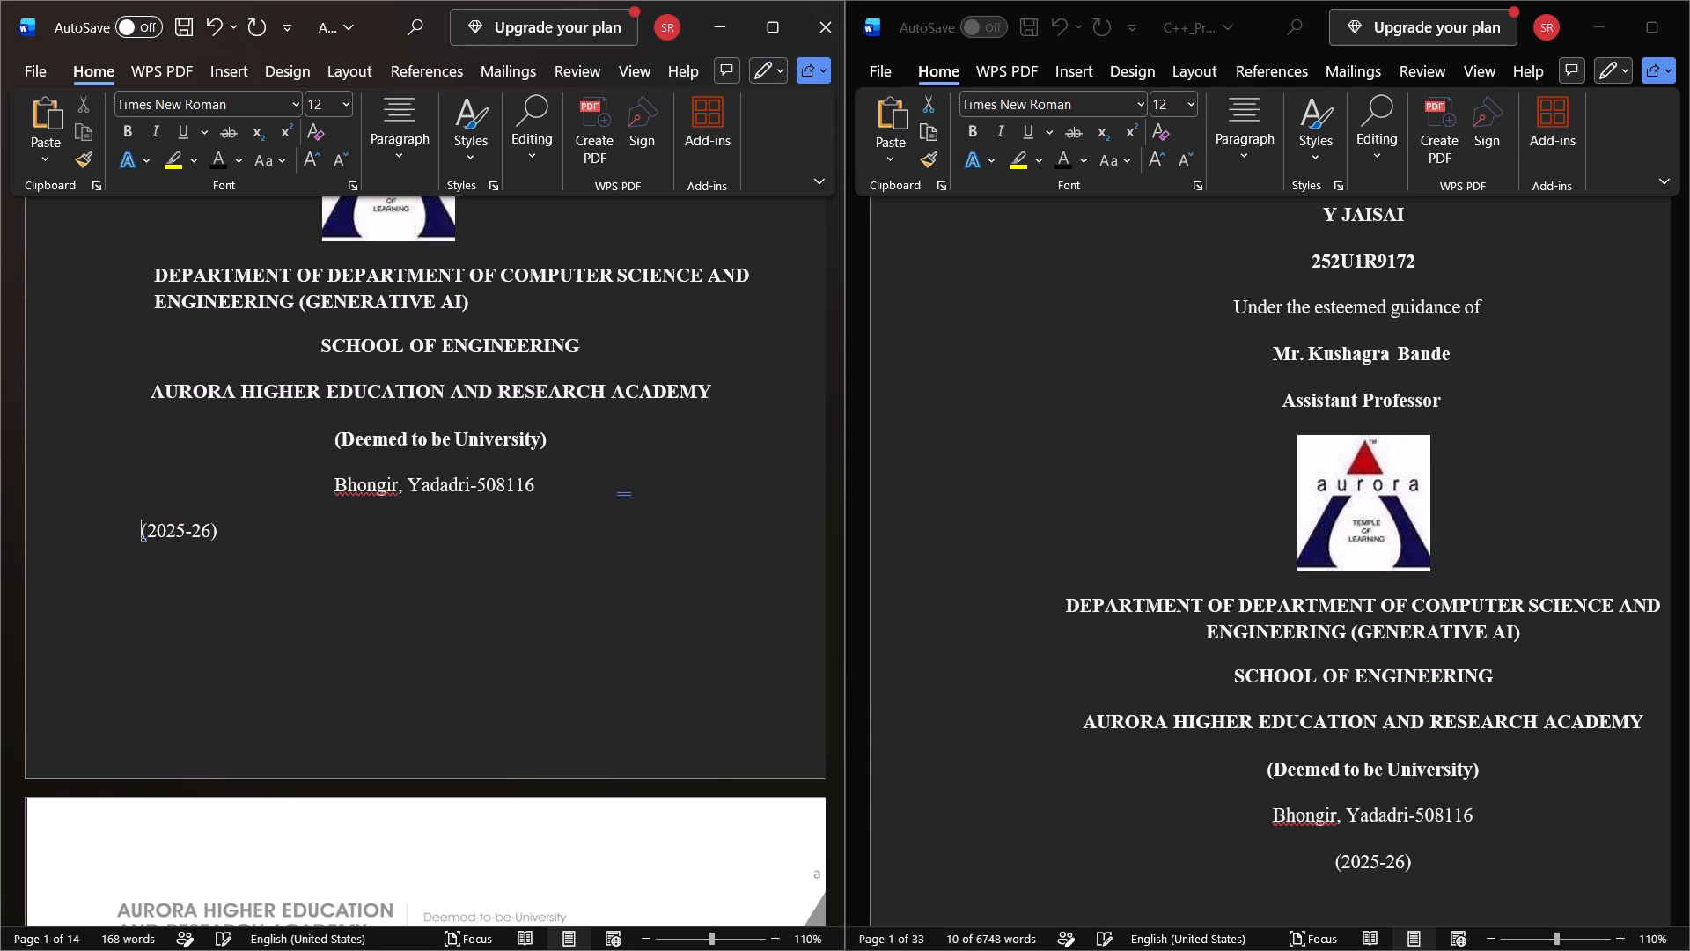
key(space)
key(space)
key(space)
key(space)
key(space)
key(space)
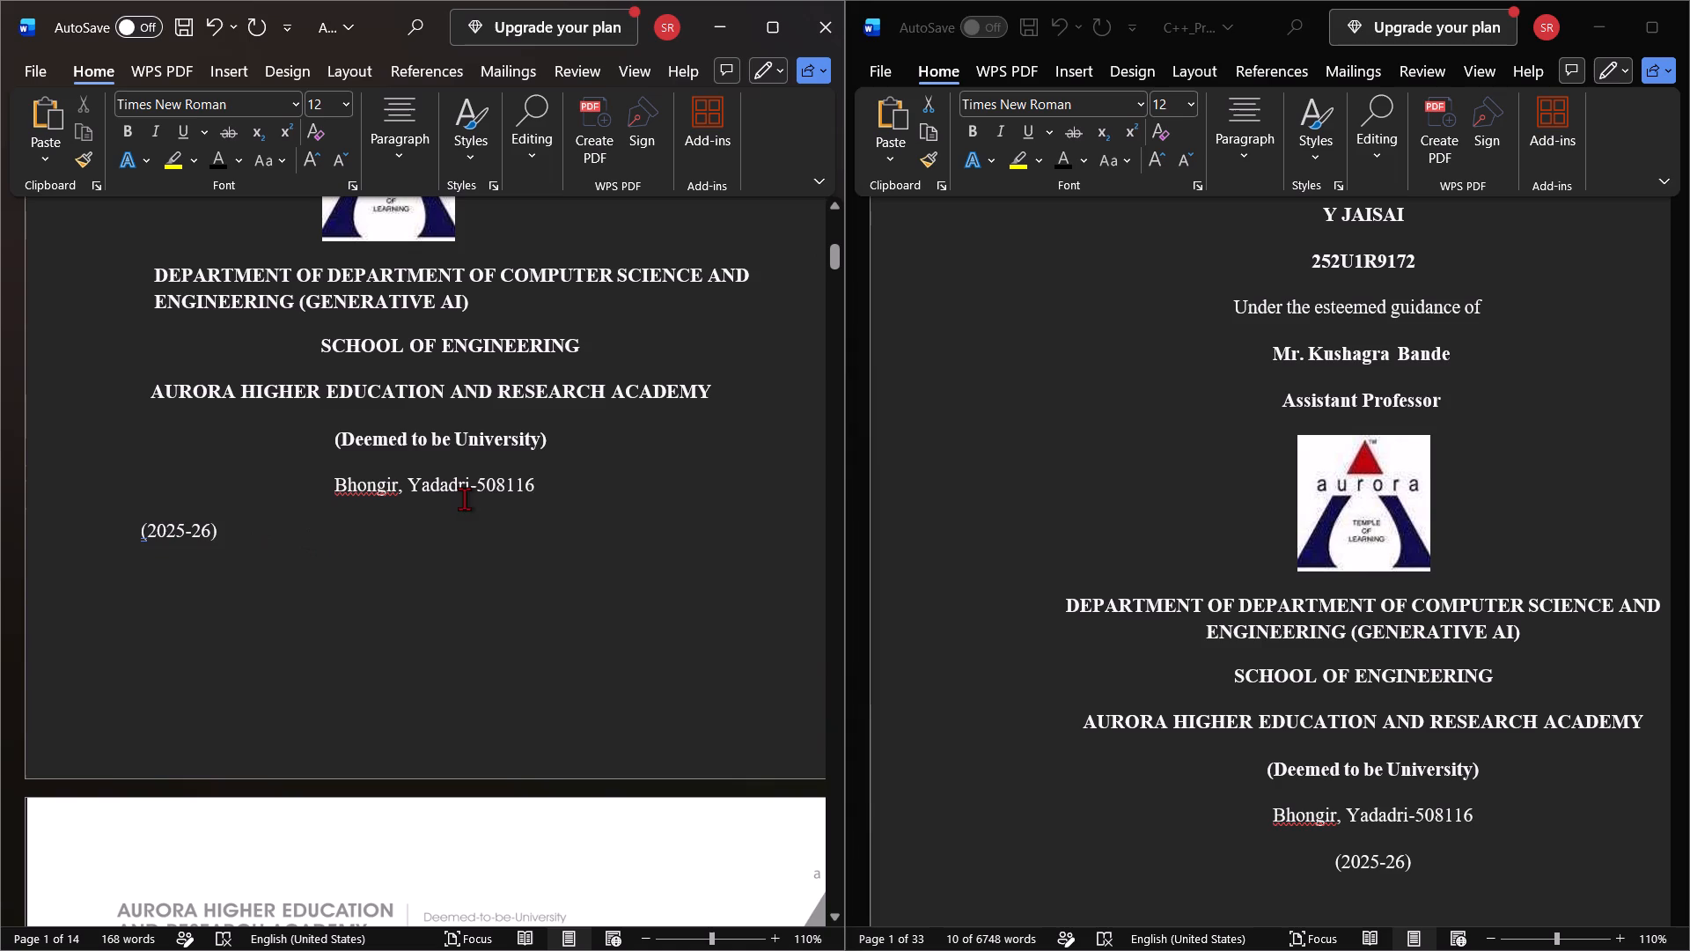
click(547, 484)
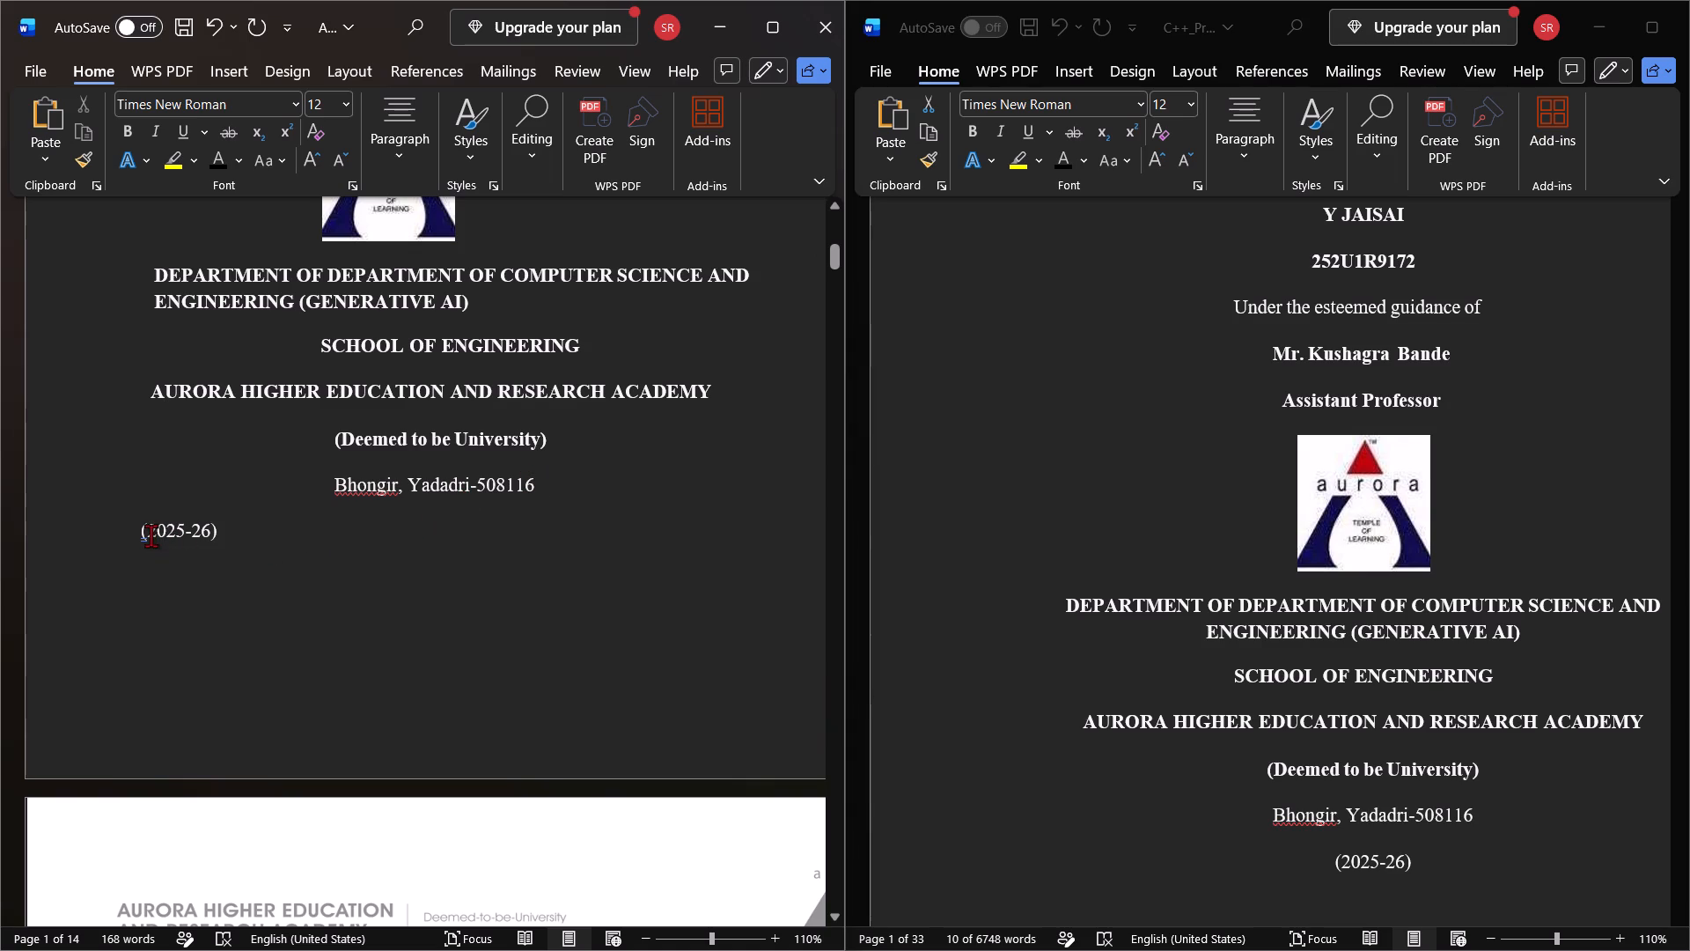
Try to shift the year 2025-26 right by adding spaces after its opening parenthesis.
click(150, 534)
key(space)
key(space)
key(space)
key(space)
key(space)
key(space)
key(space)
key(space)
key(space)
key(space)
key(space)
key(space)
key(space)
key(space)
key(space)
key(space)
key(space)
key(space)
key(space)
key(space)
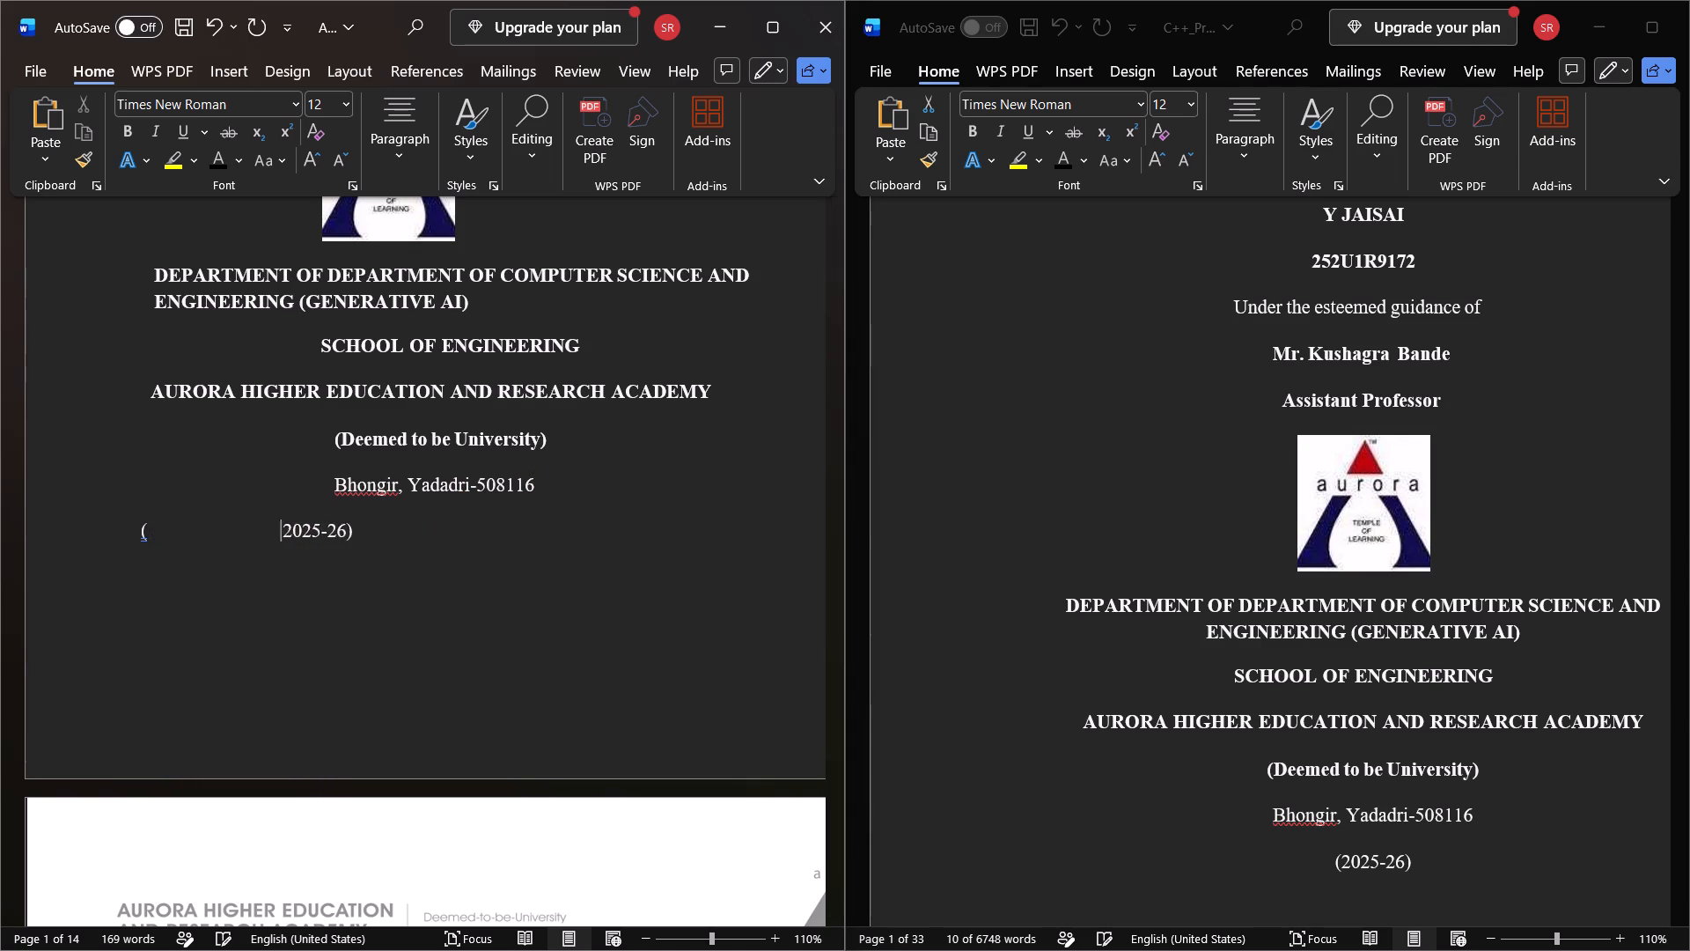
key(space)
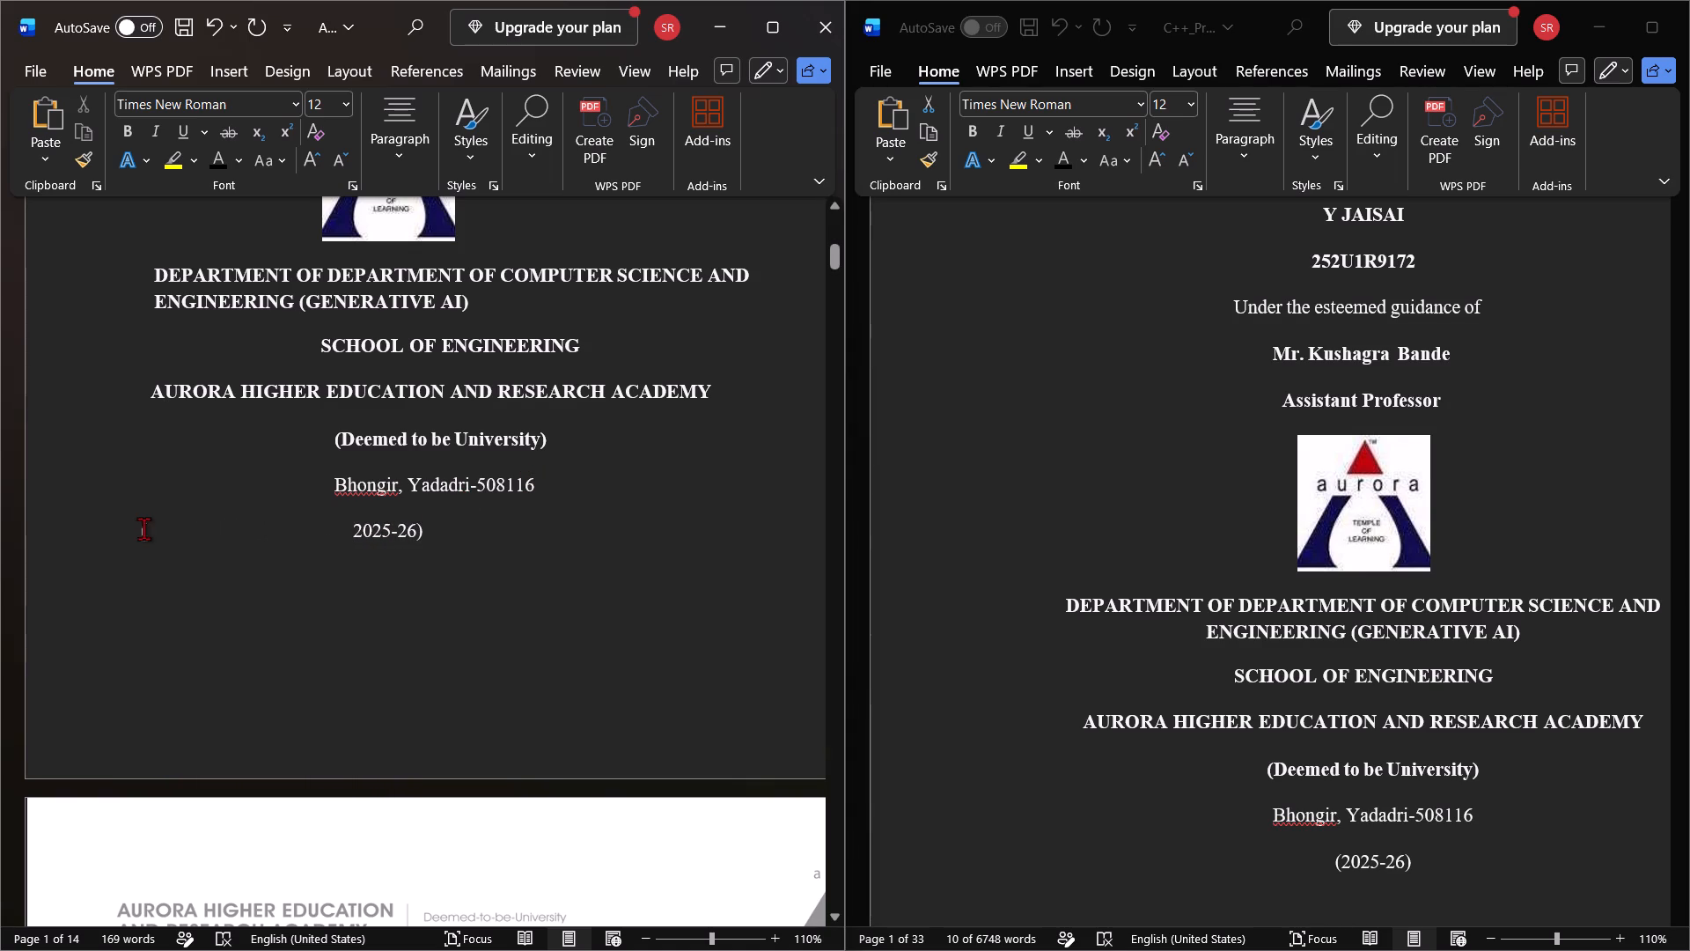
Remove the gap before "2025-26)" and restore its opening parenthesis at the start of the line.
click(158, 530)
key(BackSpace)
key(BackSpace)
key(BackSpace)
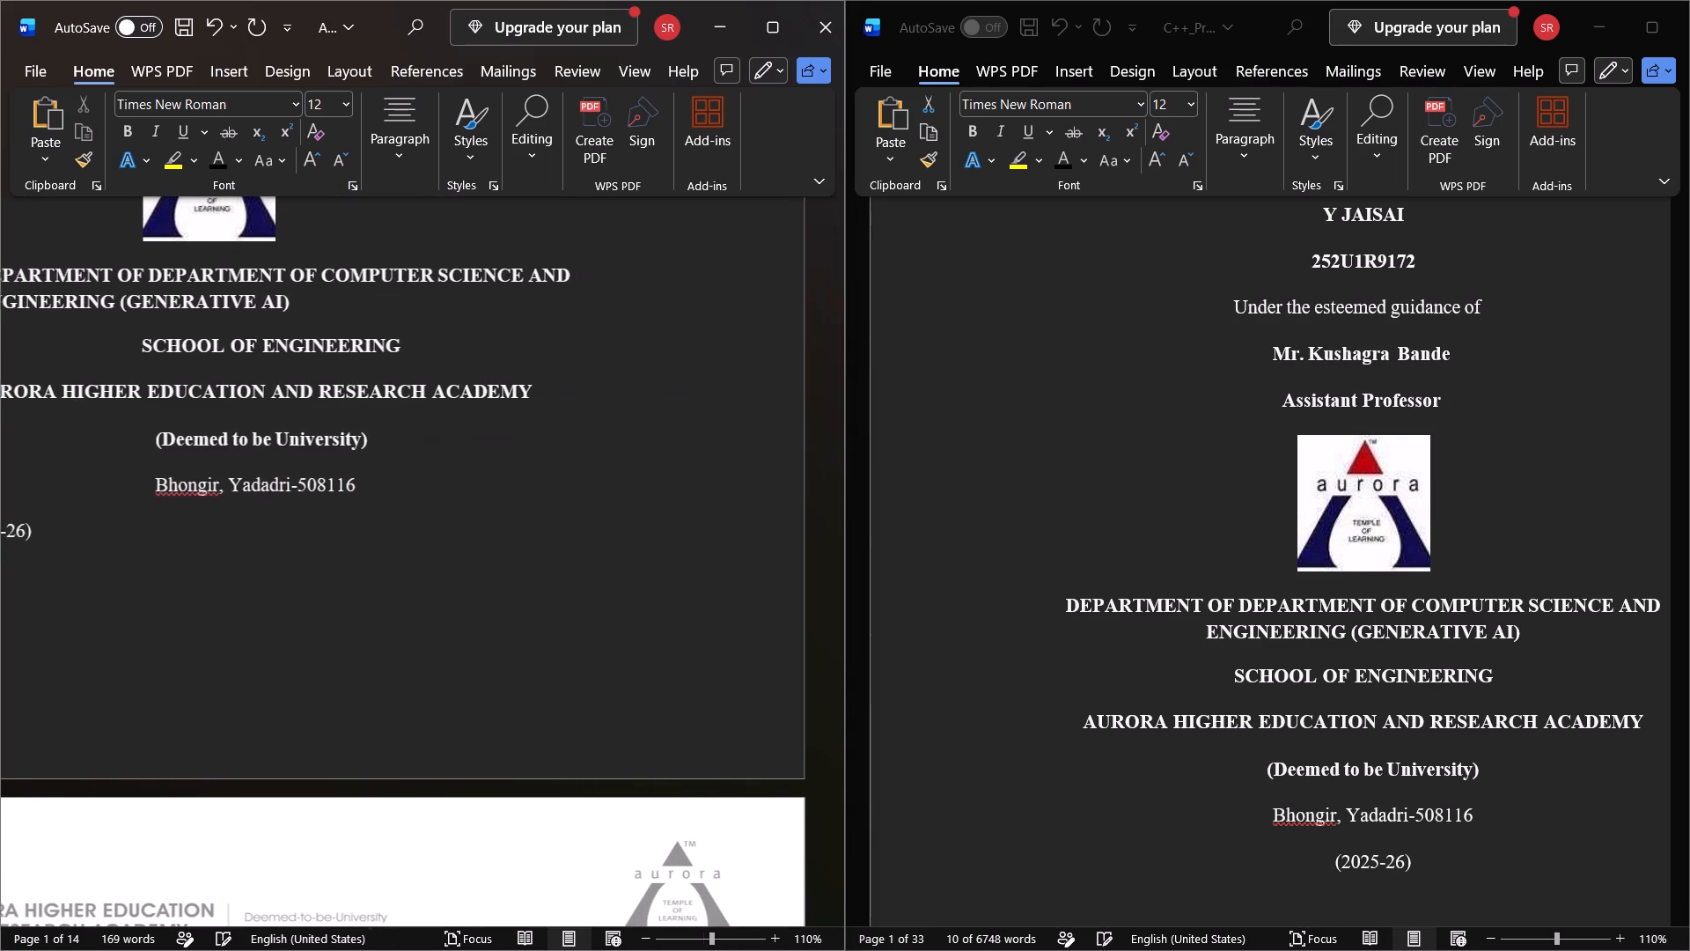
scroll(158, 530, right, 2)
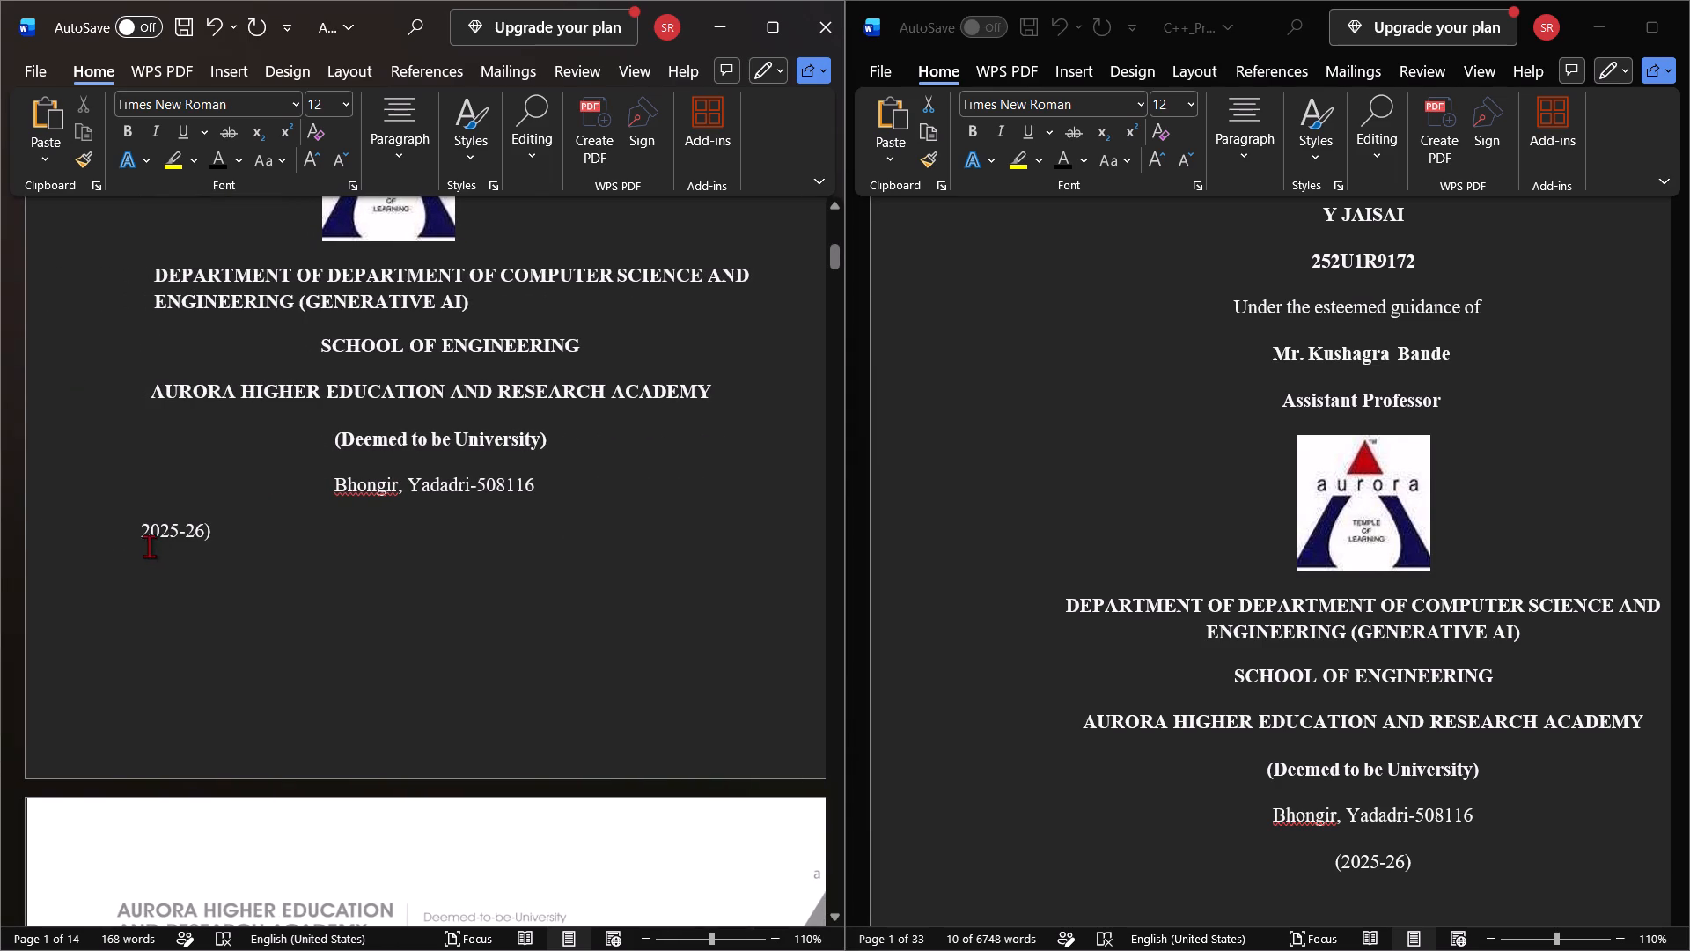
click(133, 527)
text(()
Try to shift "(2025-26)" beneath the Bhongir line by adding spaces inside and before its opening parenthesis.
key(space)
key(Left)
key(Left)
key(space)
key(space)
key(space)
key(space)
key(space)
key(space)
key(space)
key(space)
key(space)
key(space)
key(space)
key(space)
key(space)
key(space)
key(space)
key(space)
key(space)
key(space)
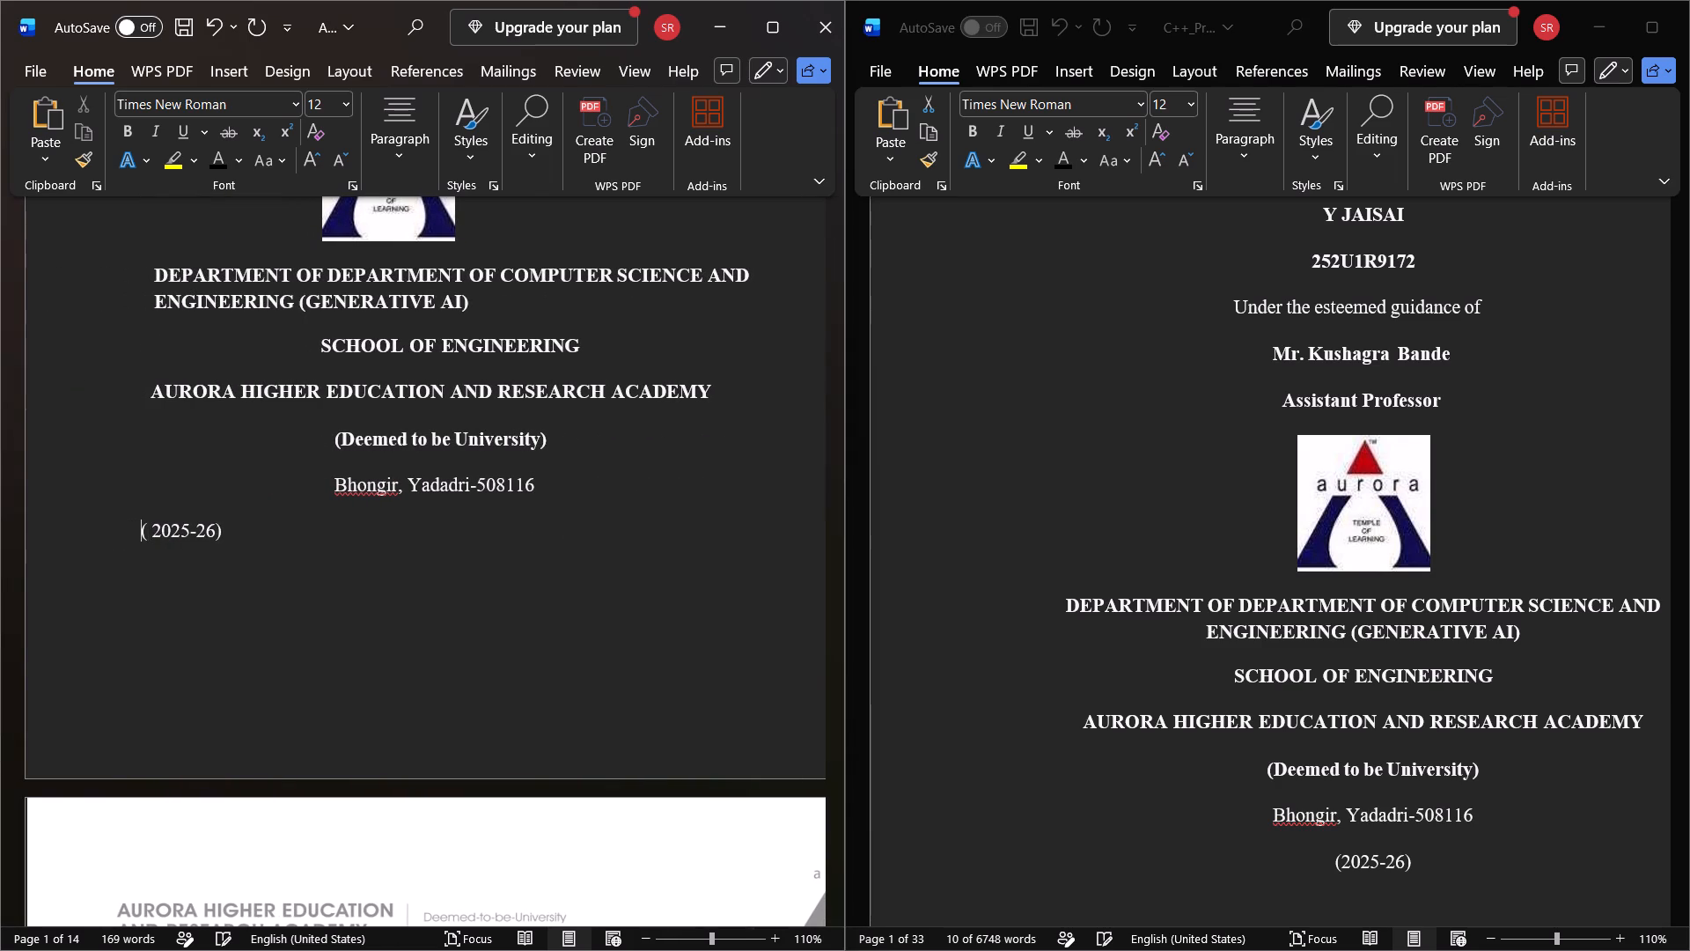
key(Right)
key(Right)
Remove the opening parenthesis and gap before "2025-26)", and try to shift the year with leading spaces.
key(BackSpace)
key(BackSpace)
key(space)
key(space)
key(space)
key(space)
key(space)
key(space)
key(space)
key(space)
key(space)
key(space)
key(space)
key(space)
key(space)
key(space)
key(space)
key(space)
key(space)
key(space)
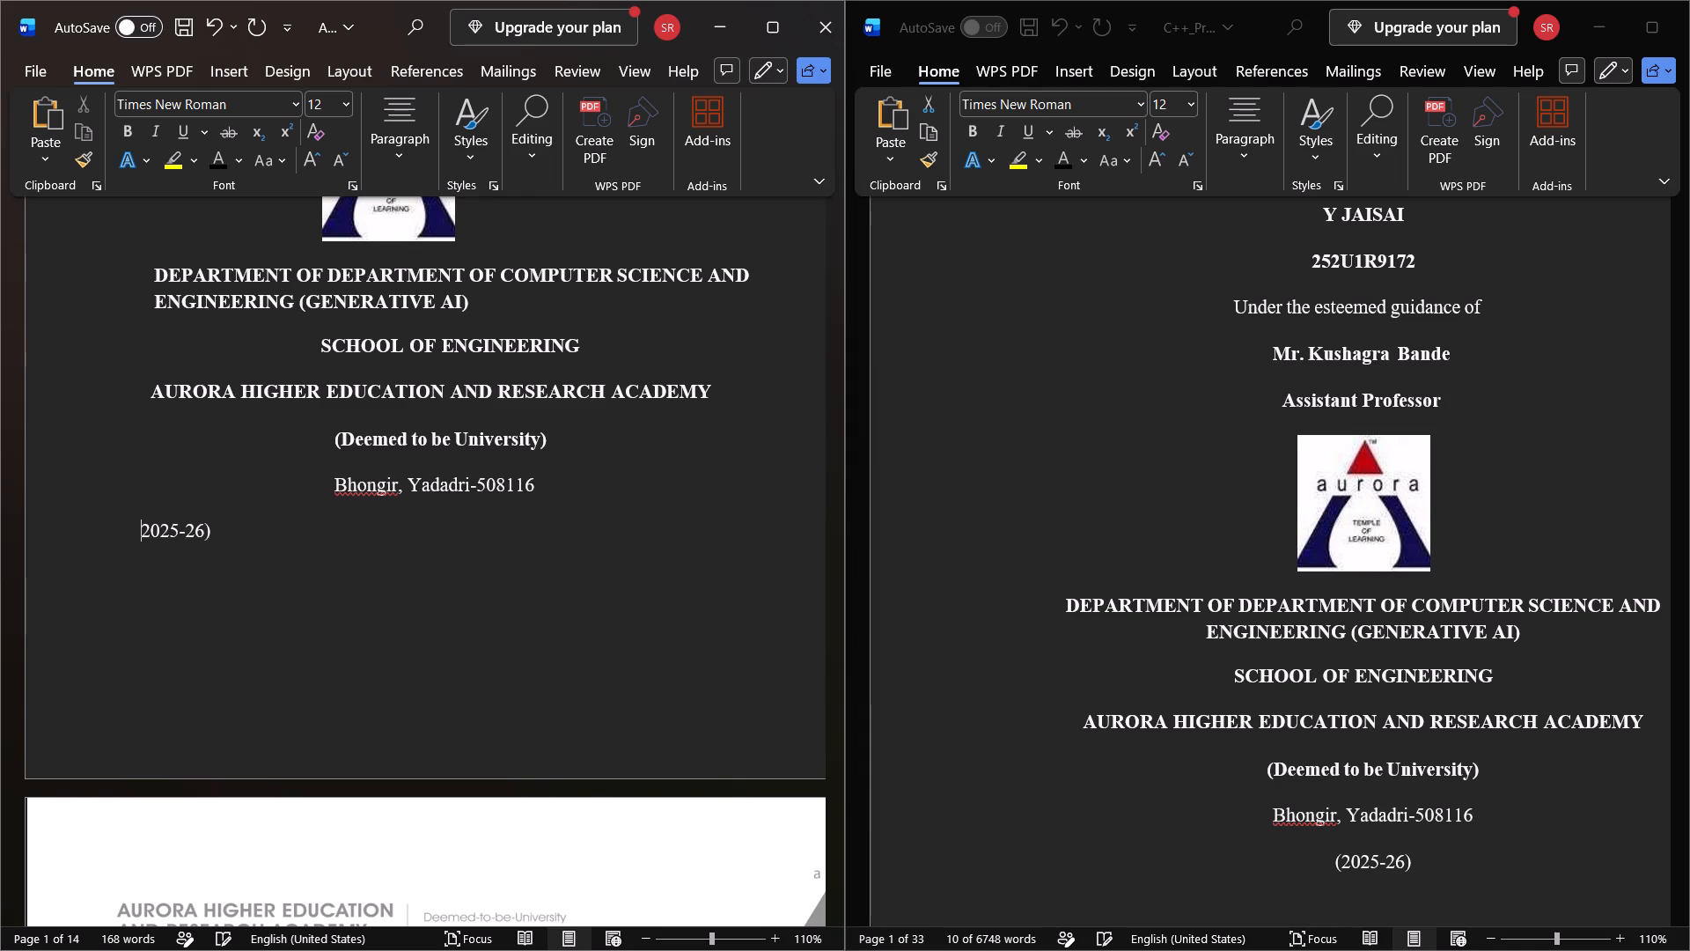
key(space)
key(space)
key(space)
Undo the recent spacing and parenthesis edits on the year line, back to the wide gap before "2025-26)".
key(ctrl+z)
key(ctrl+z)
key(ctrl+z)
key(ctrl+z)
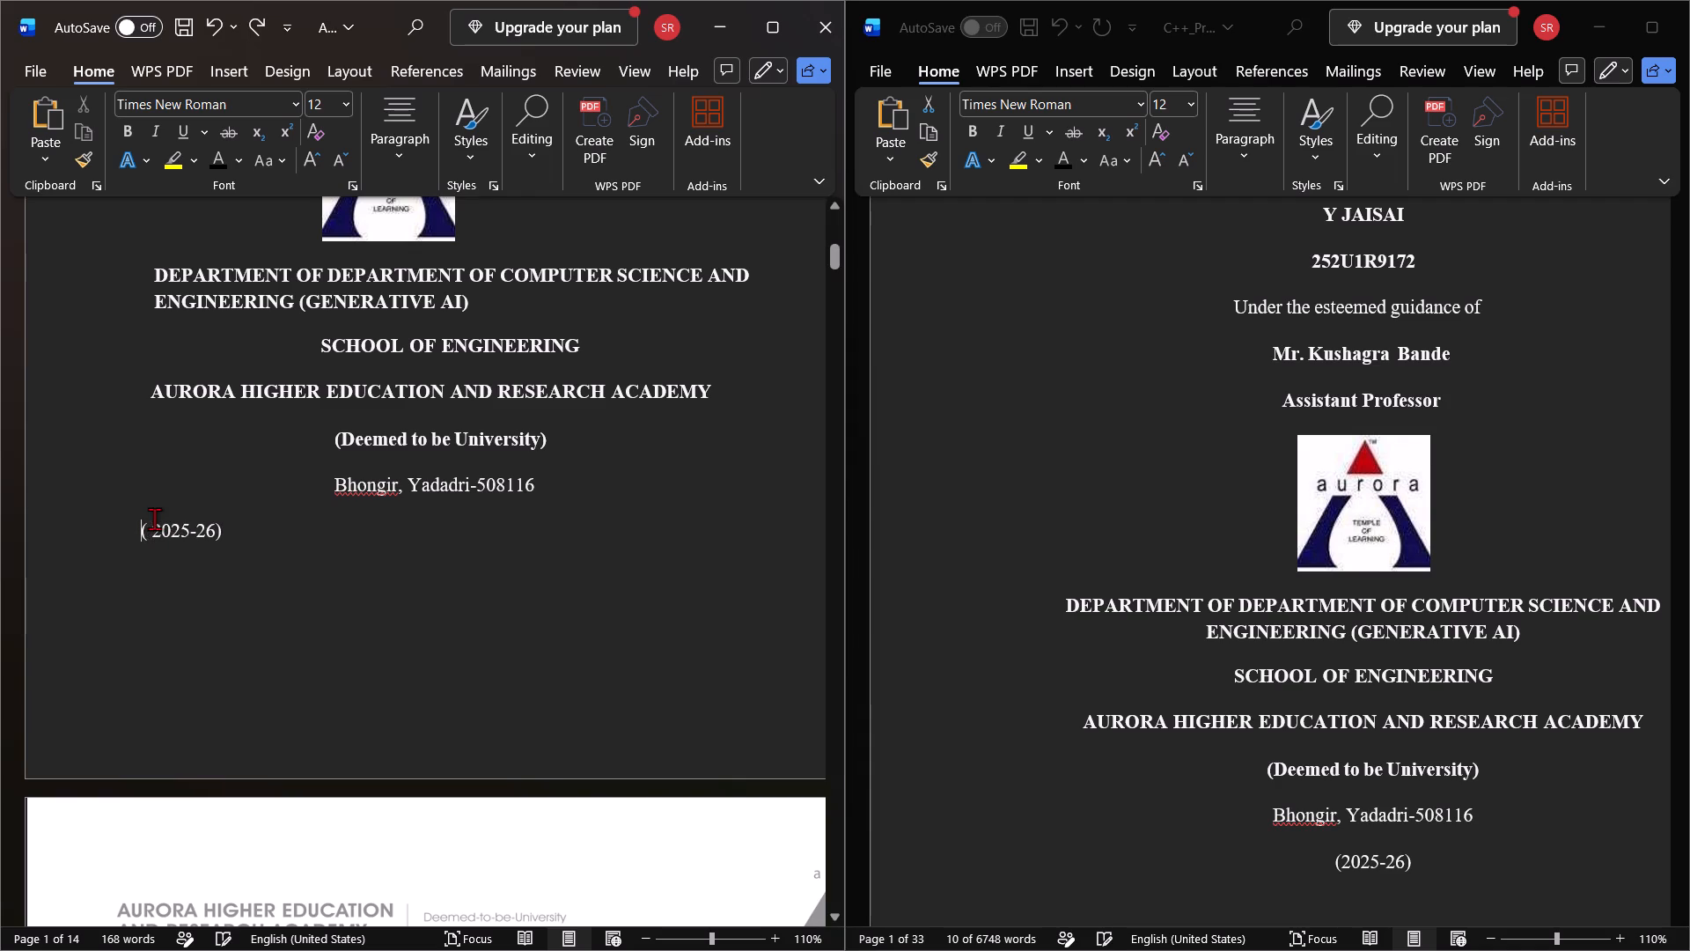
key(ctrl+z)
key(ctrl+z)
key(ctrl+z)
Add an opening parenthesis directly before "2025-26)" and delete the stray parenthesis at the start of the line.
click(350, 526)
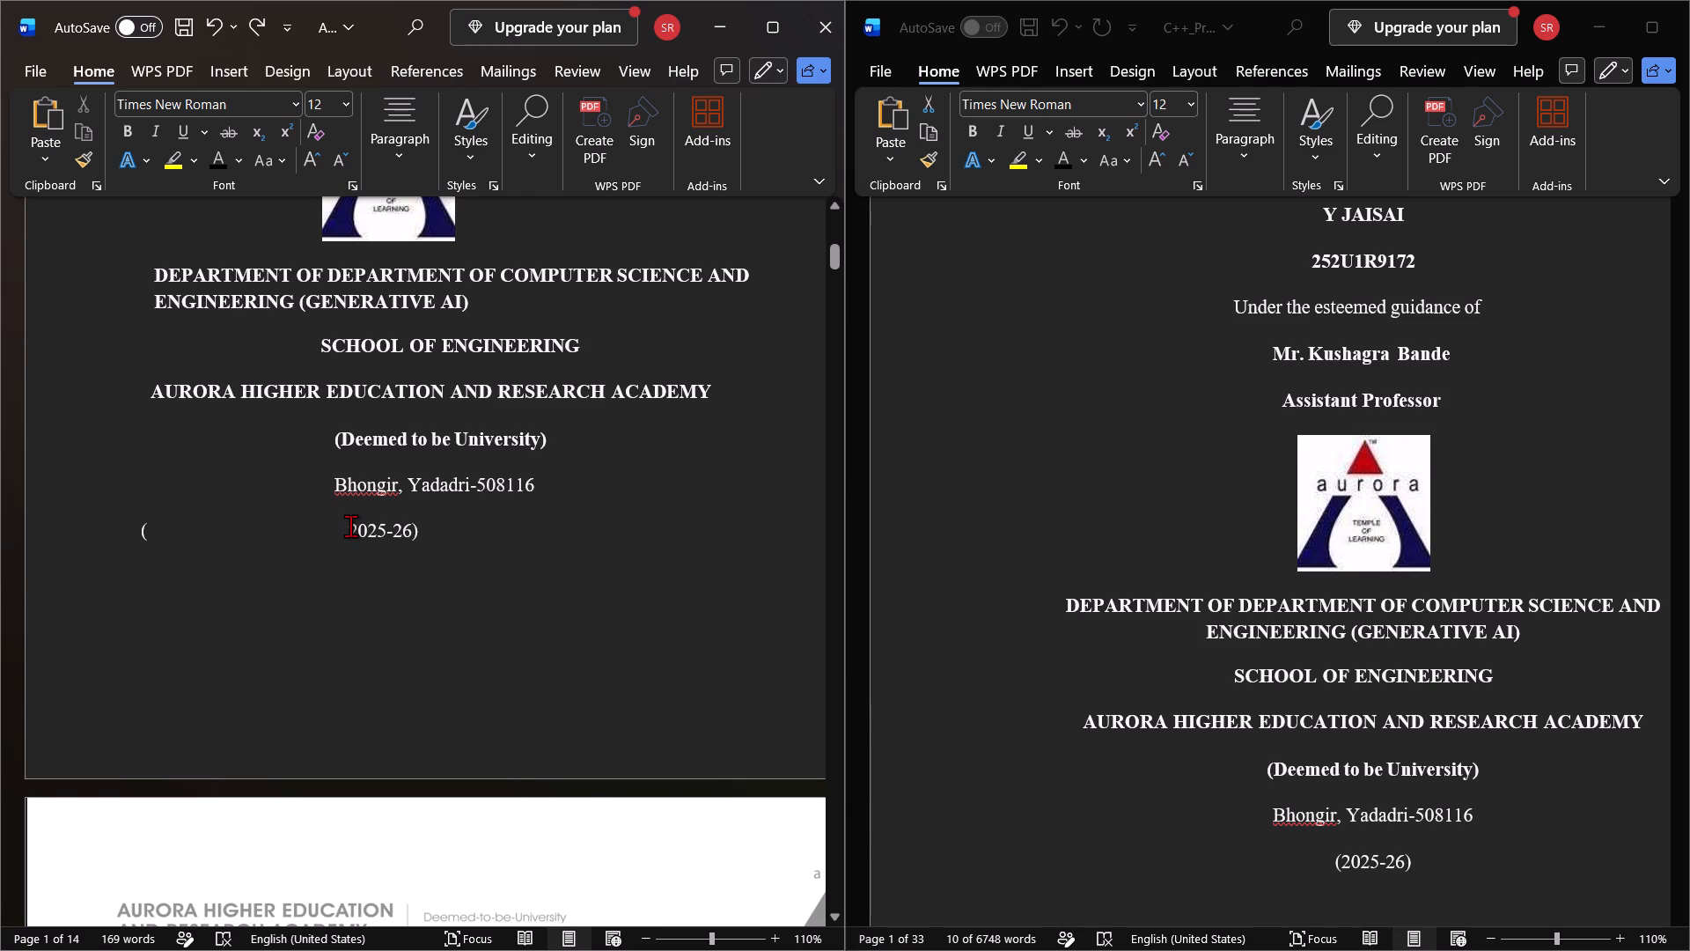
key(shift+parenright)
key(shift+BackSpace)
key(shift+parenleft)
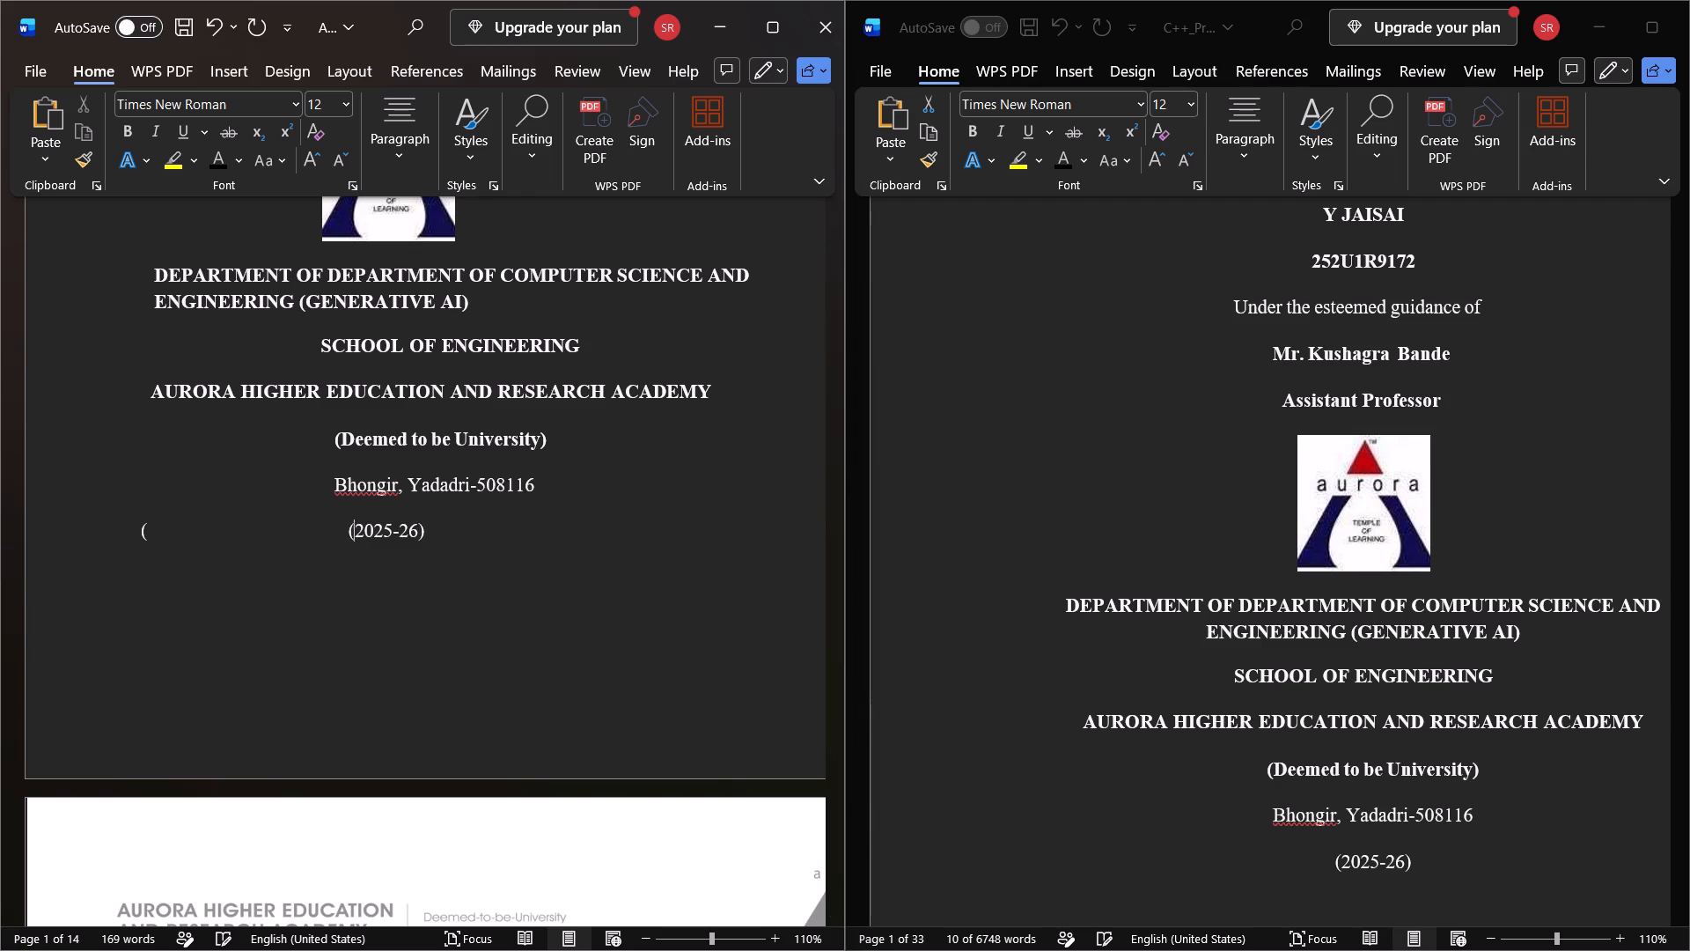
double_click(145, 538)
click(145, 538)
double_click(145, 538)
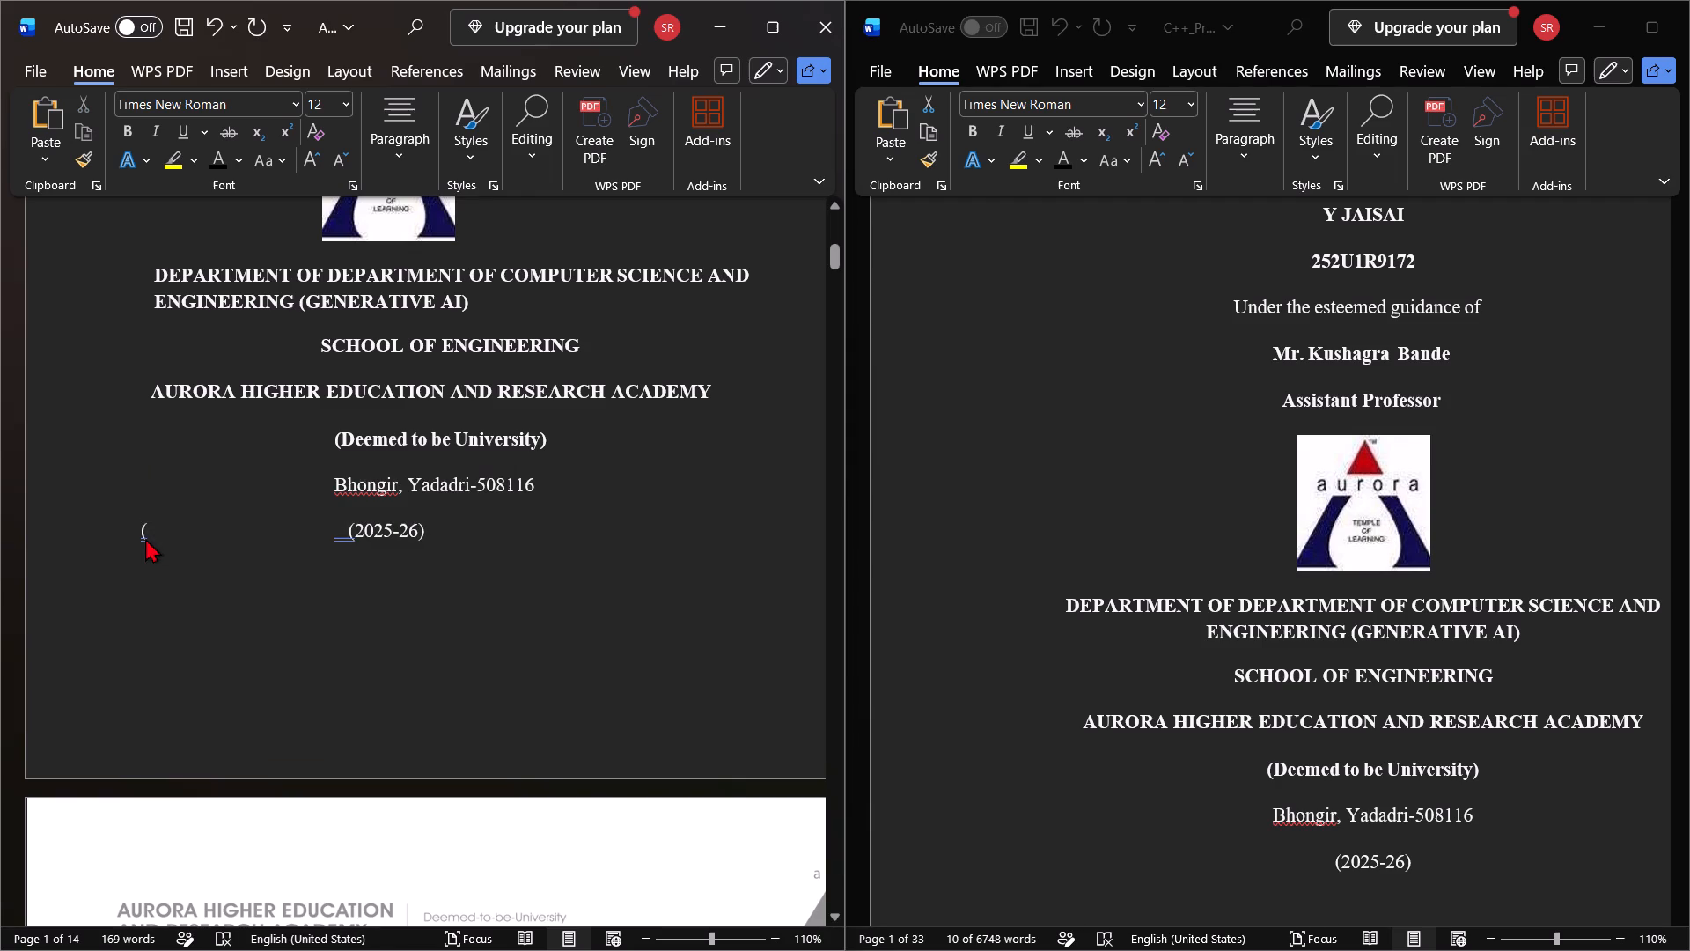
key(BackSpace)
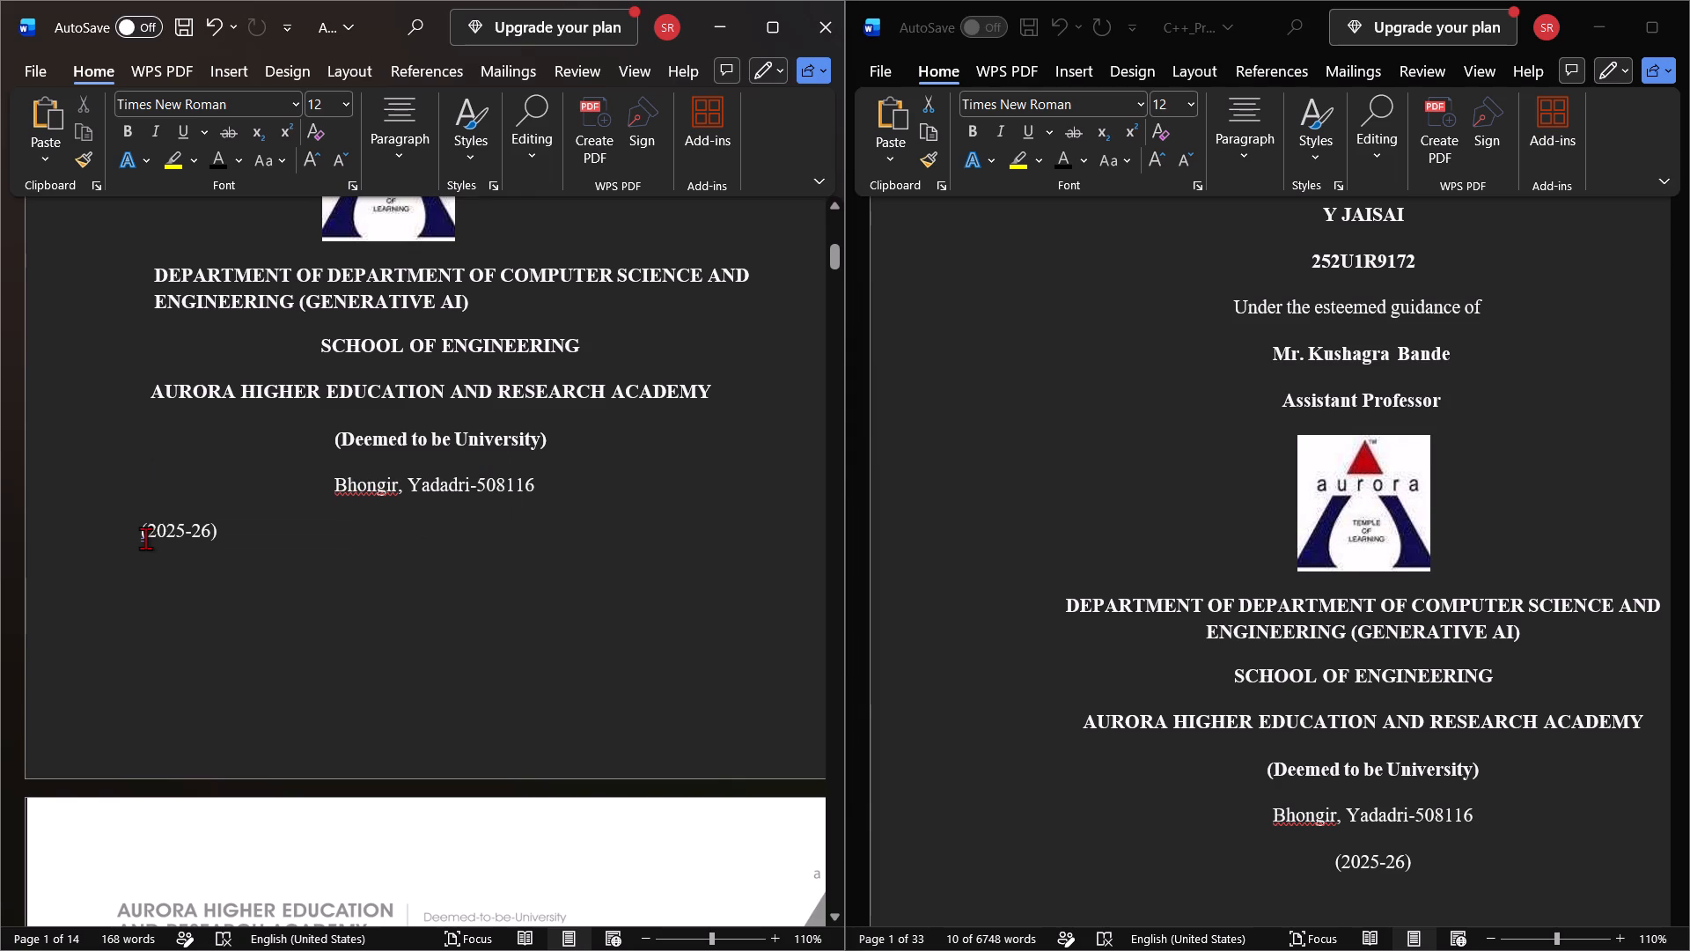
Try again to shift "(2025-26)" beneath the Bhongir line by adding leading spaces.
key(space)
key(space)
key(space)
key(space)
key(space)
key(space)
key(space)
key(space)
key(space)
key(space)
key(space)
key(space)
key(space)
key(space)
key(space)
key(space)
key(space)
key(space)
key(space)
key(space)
Maximize the ADBMS_LJ1 report window and delete "(2025-26)" from the line below Bhongir.
click(768, 27)
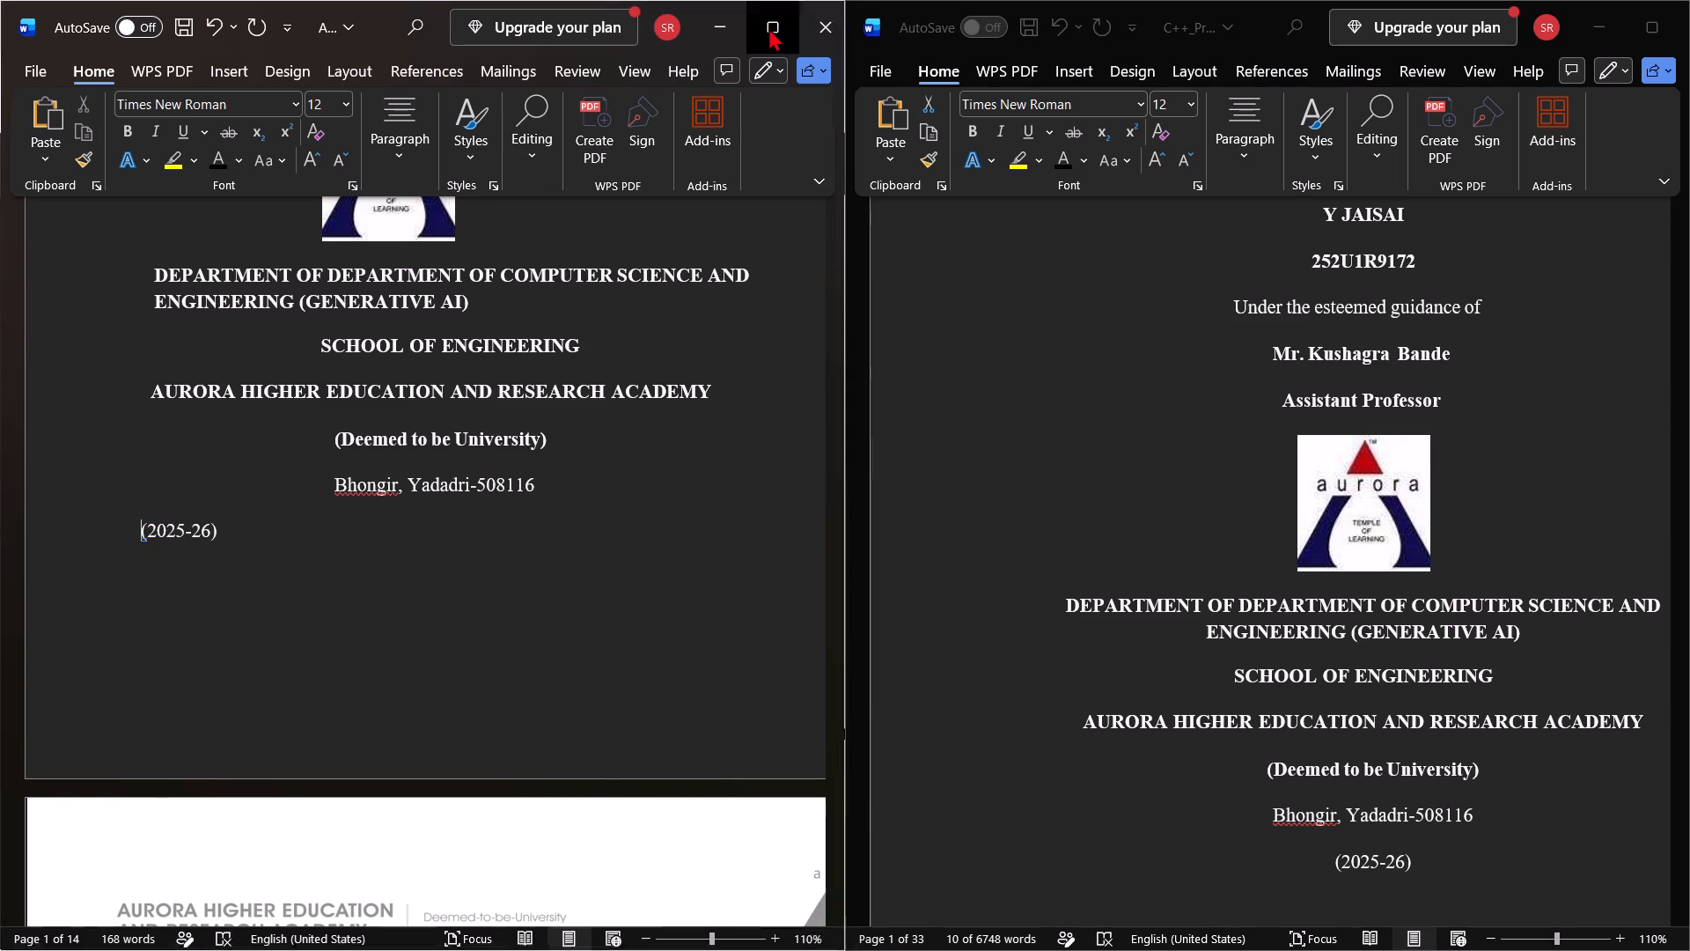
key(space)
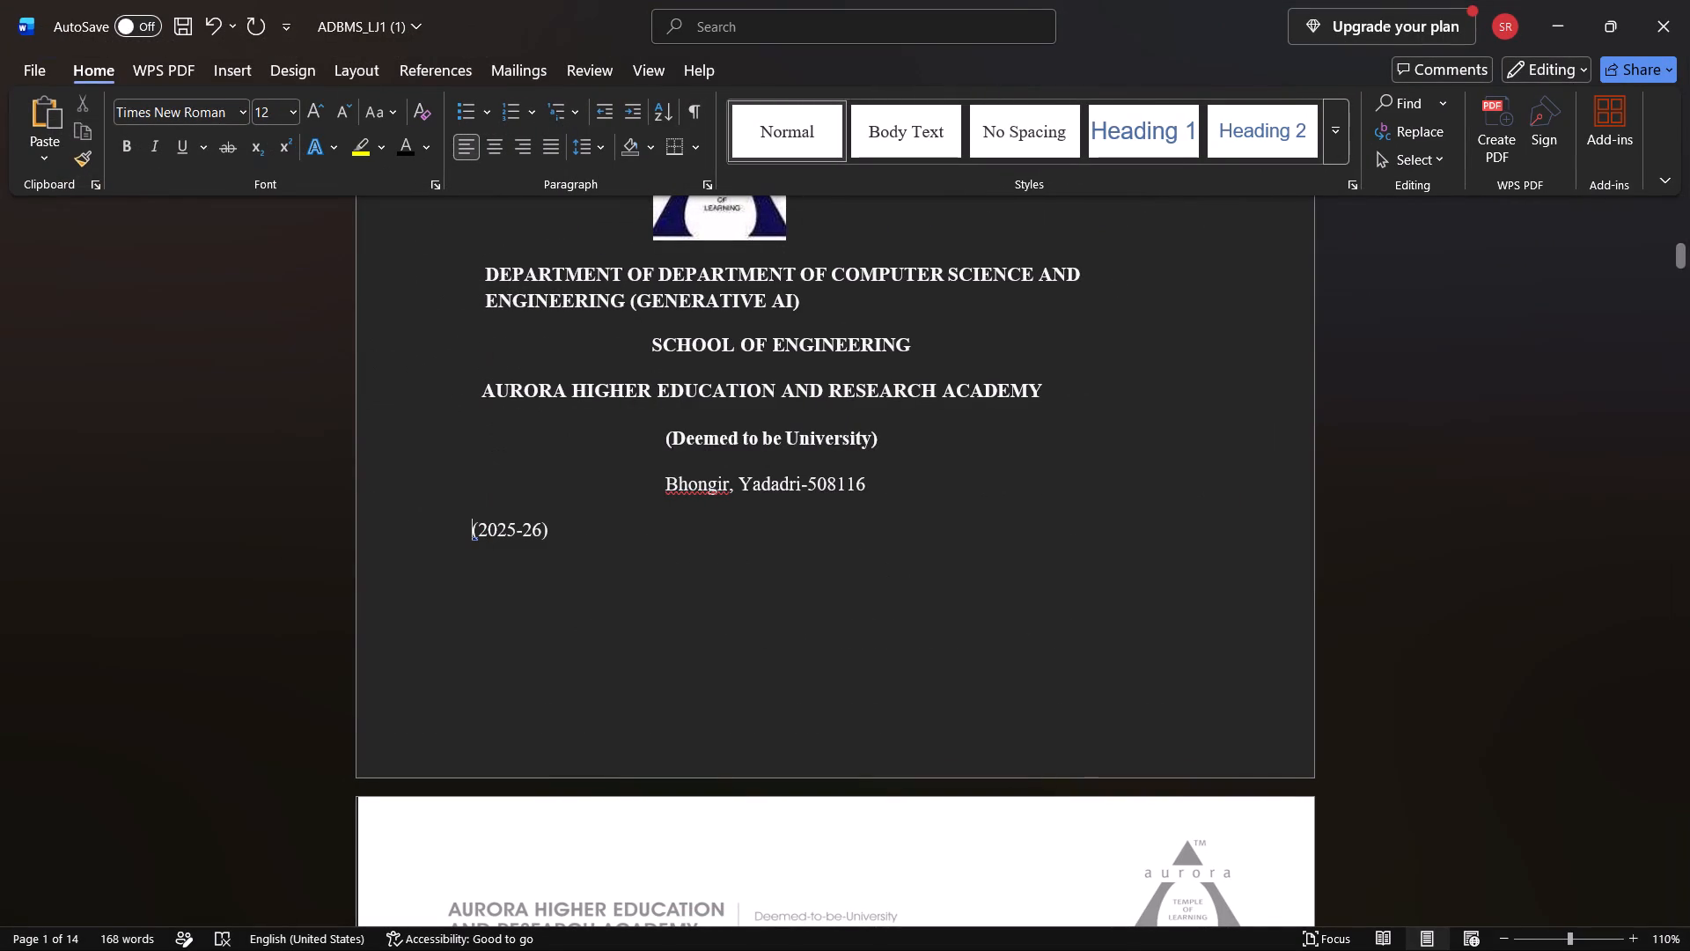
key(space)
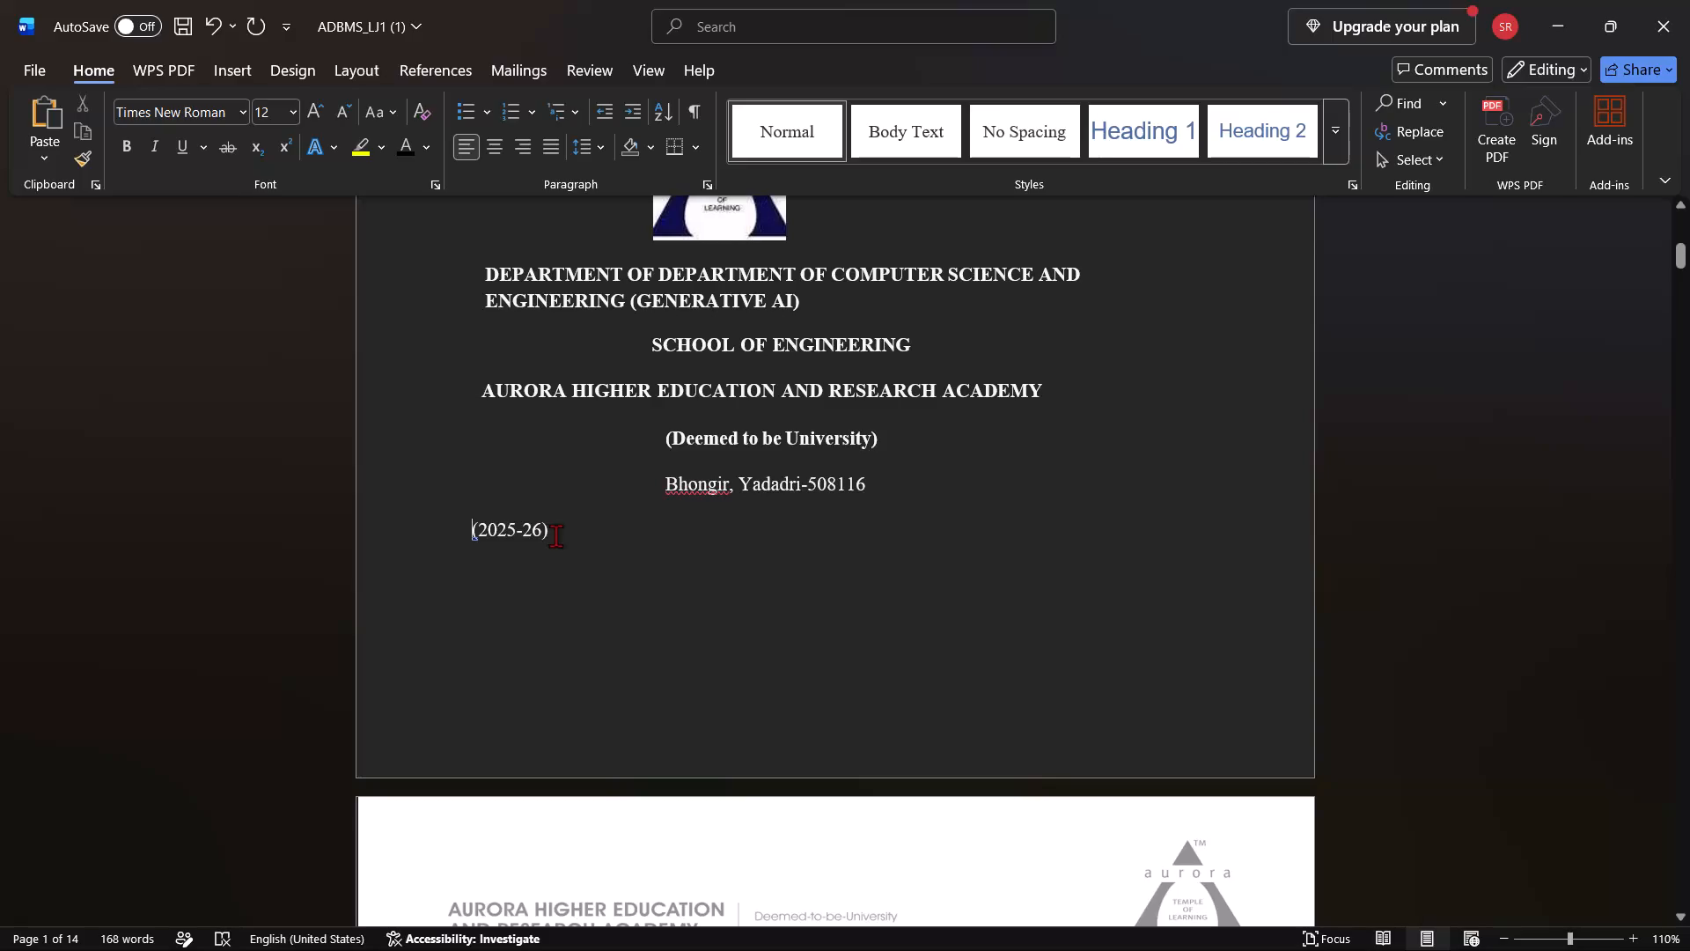
drag(555, 535, 457, 541)
key(BackSpace)
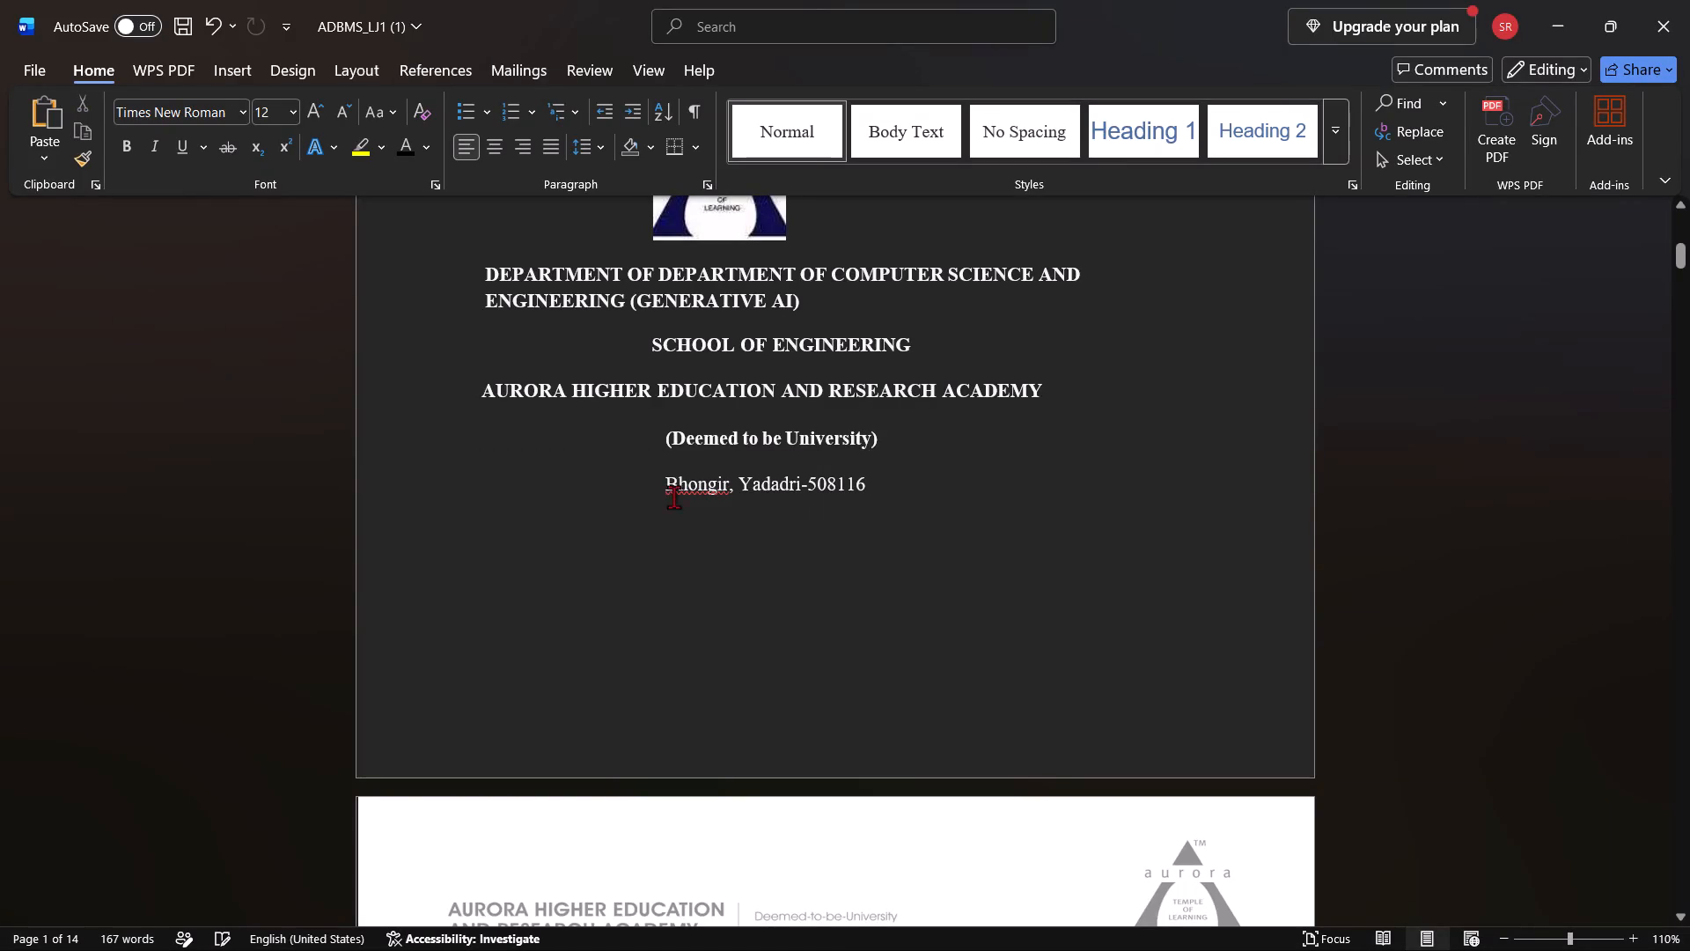
Enter the year as "(2025-2026)" on the empty line, with leading spaces placing it beneath "Bhongir, Yadadri-508116".
click(763, 526)
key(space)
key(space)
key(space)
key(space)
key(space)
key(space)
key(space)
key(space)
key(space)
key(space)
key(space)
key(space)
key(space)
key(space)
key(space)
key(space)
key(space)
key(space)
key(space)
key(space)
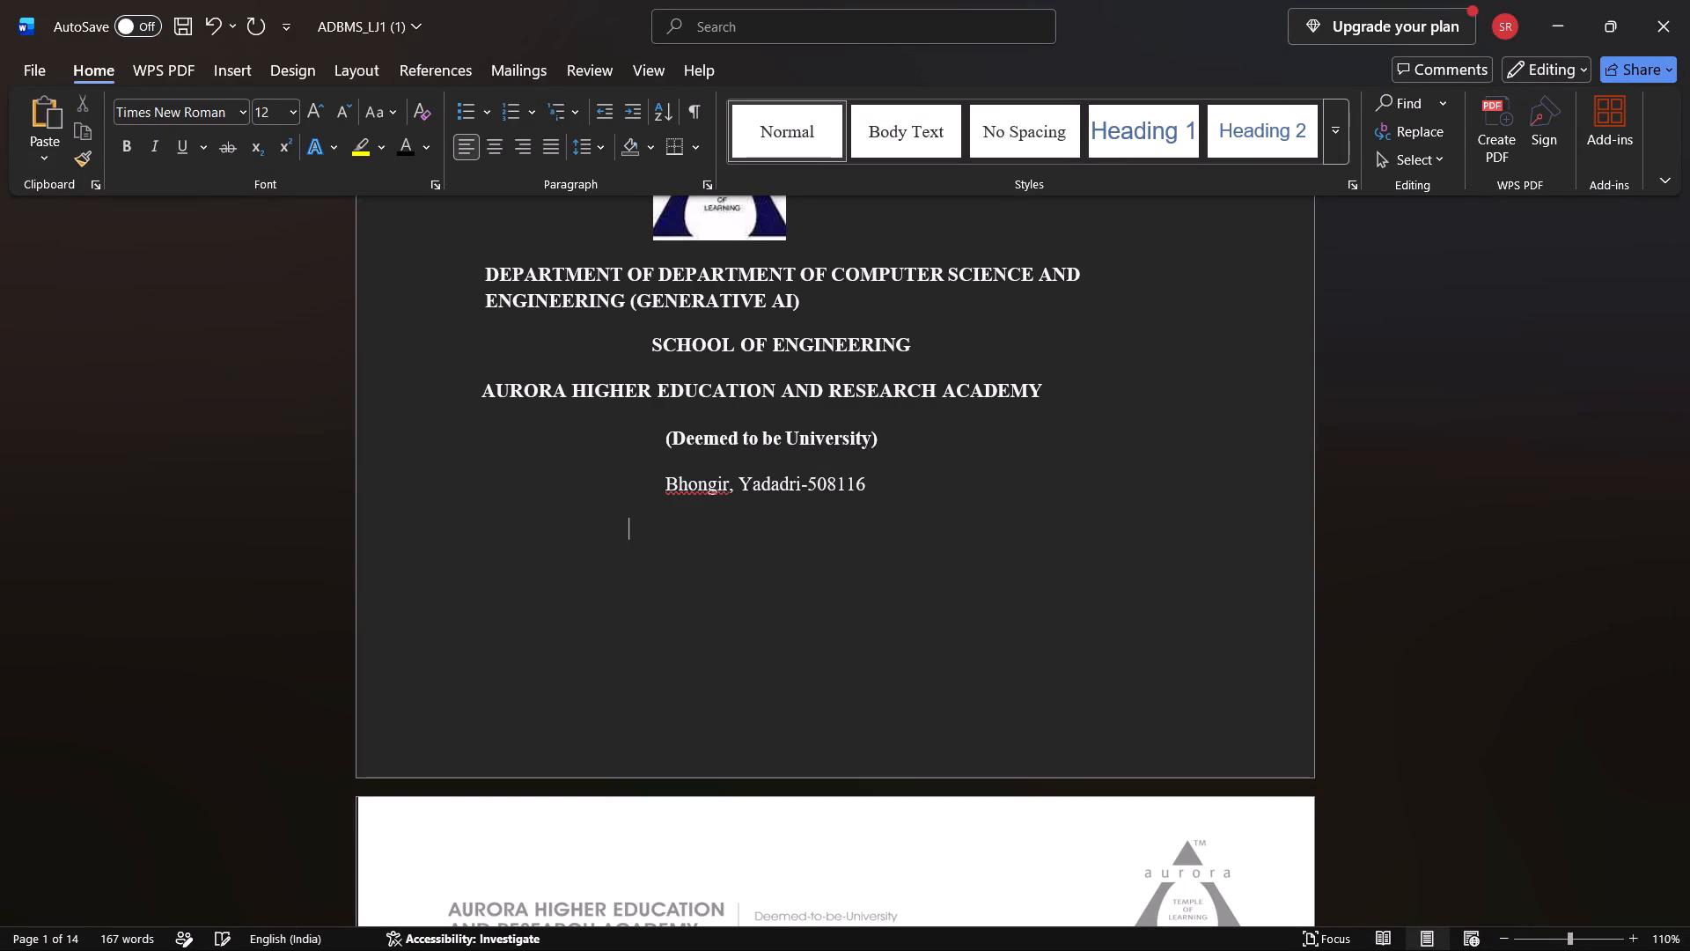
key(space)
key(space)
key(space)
key(shift+parenleft)
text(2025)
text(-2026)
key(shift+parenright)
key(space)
click(665, 534)
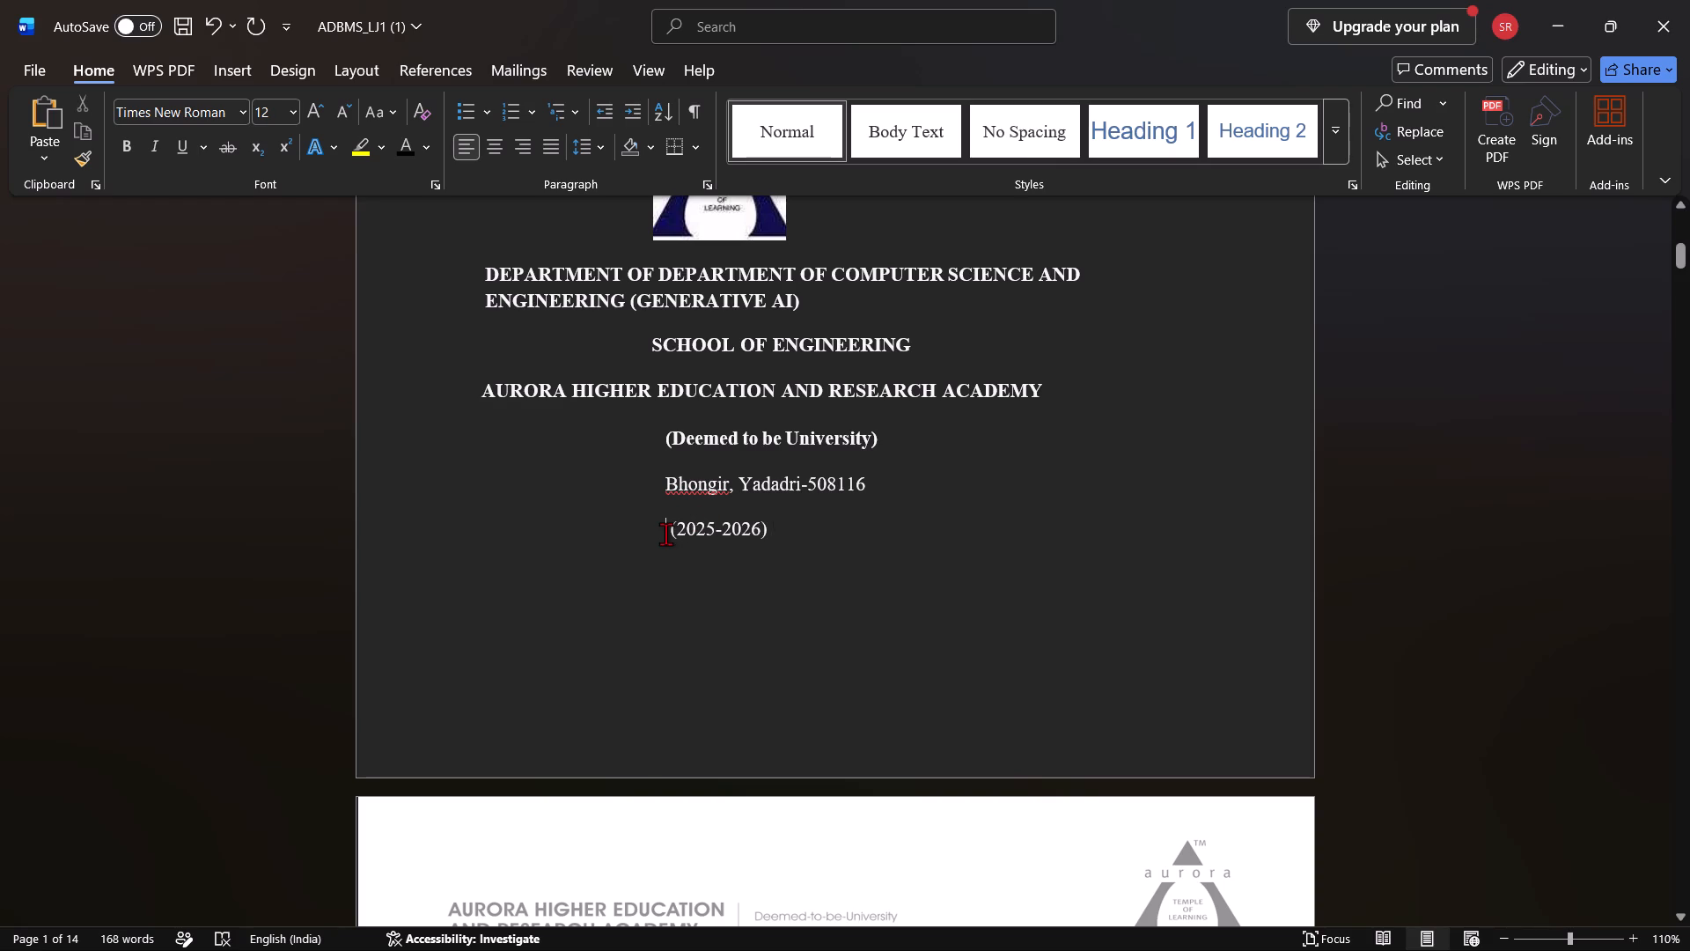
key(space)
Center all the cover page content from "Bachelor of Technology" through "(2025-2026)".
scroll(665, 534, up, 2)
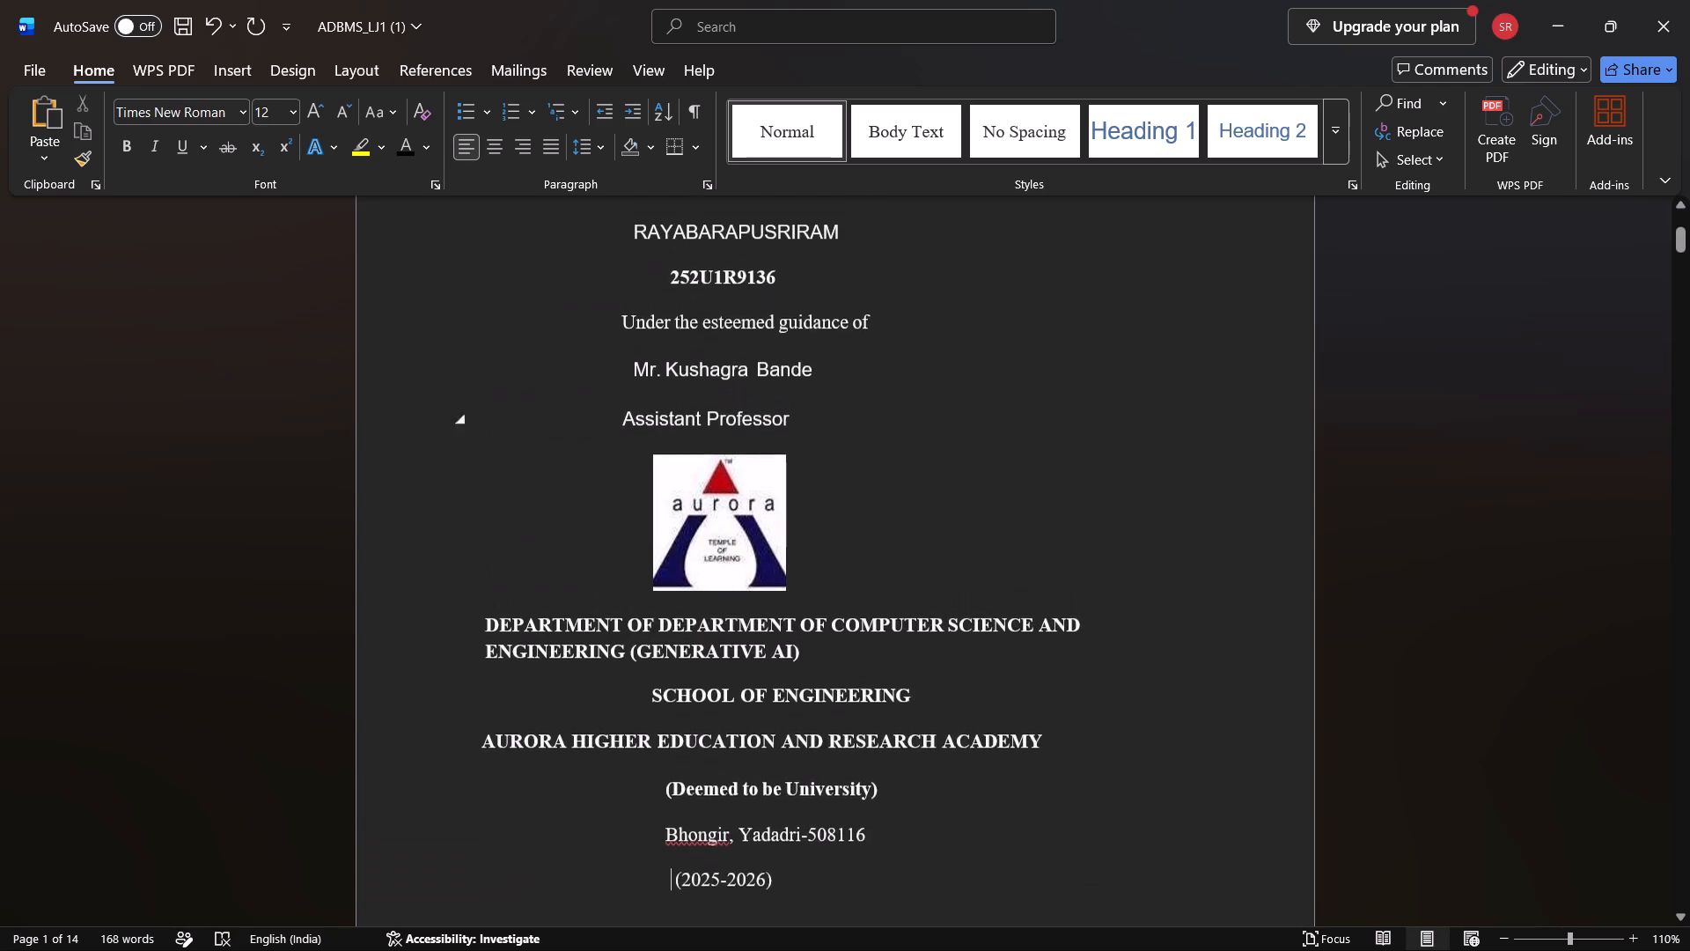
scroll(665, 534, up, 1)
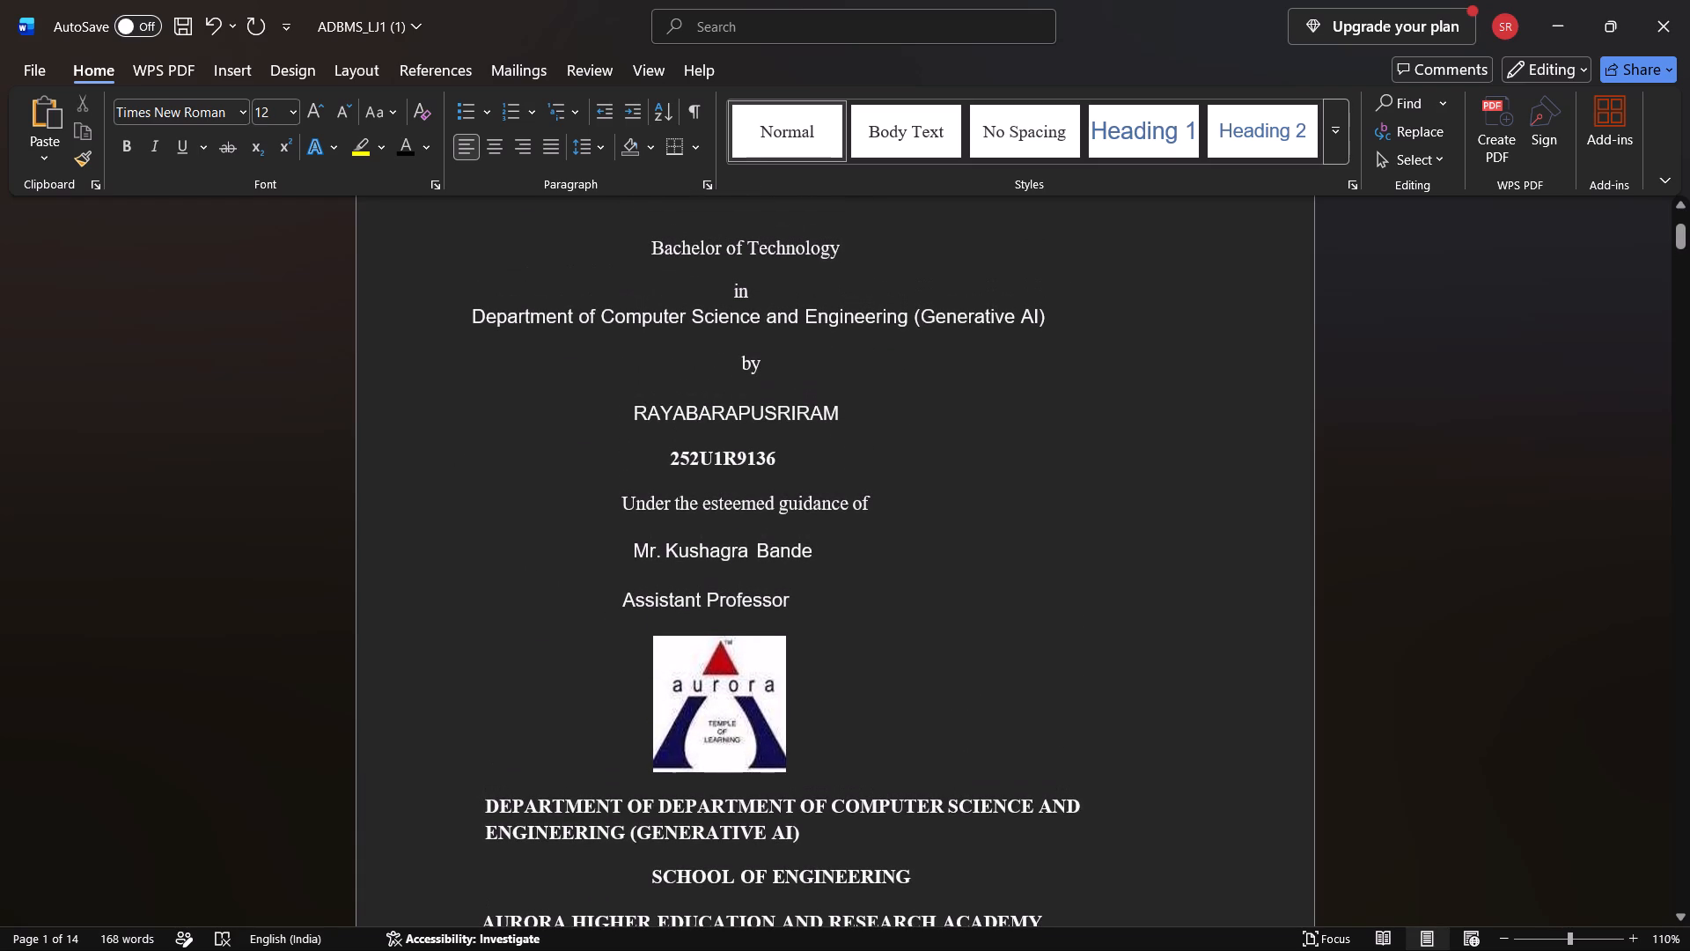
scroll(665, 534, up, 1)
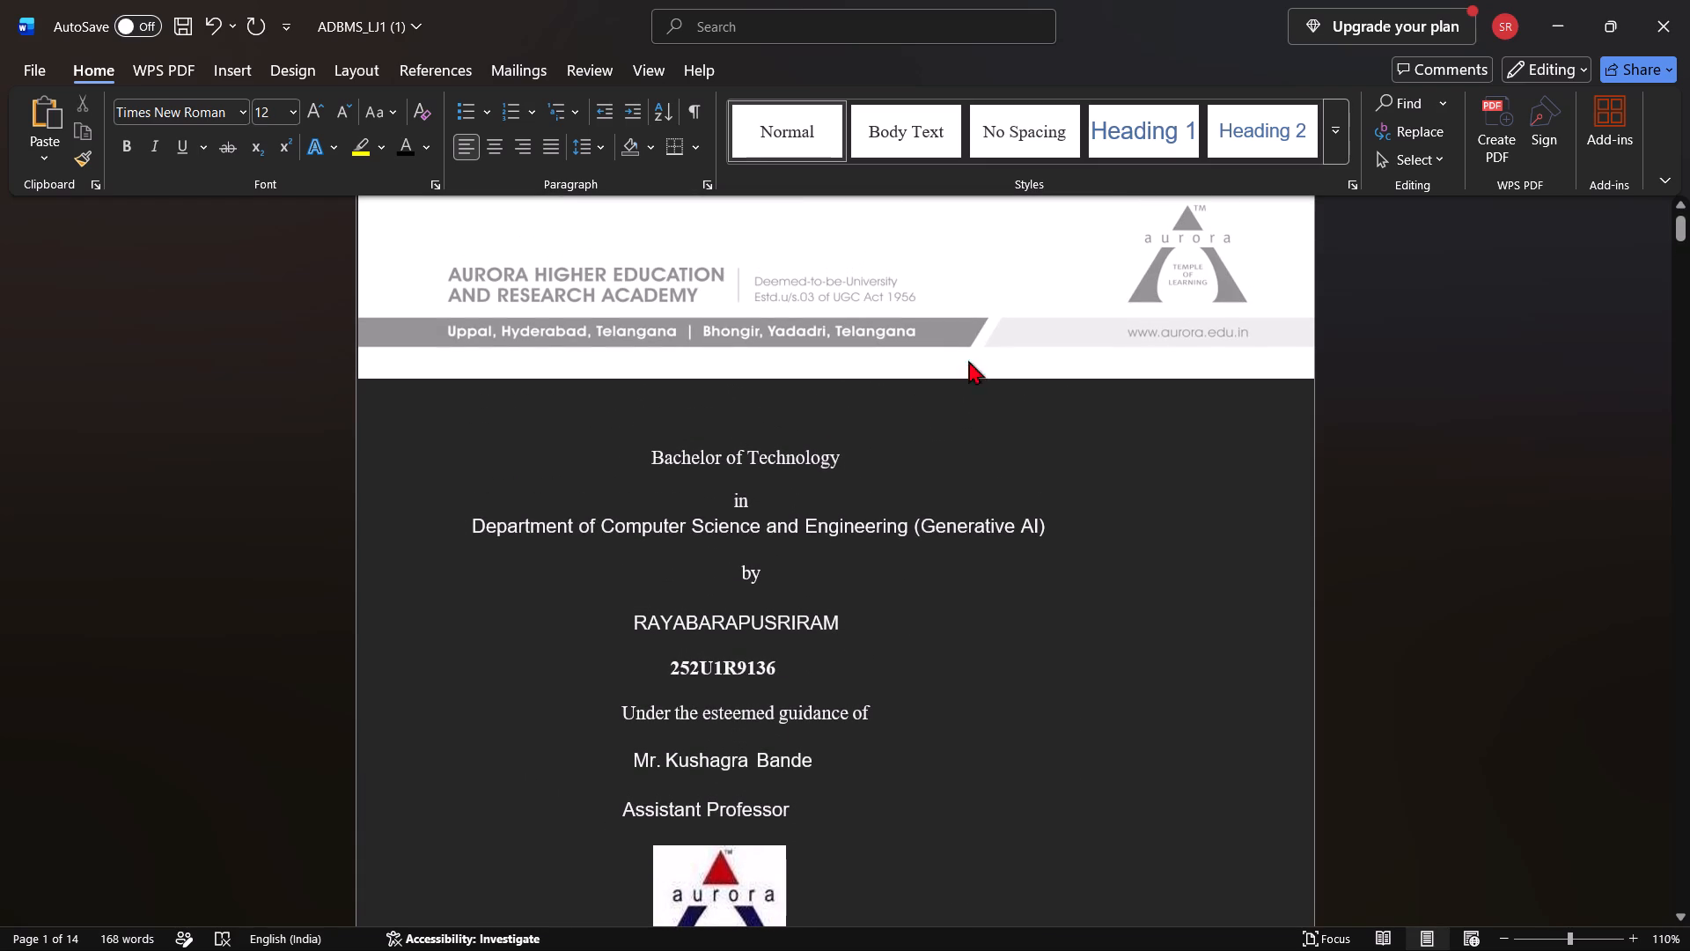
drag(653, 447, 897, 950)
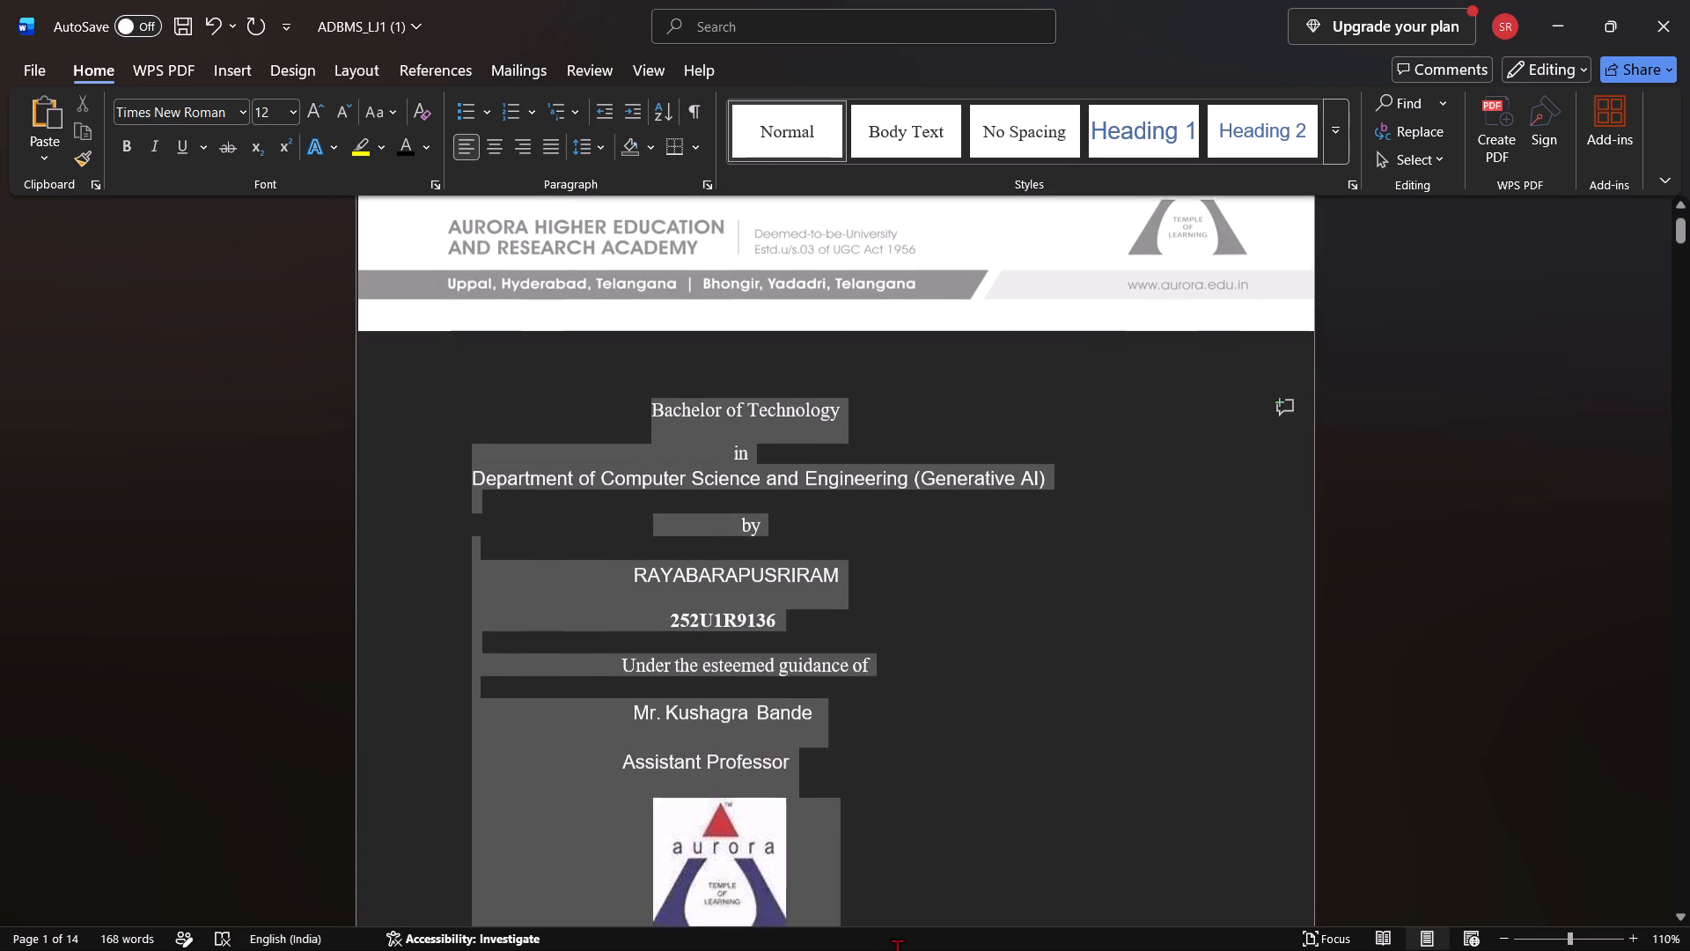
drag(897, 950, 918, 852)
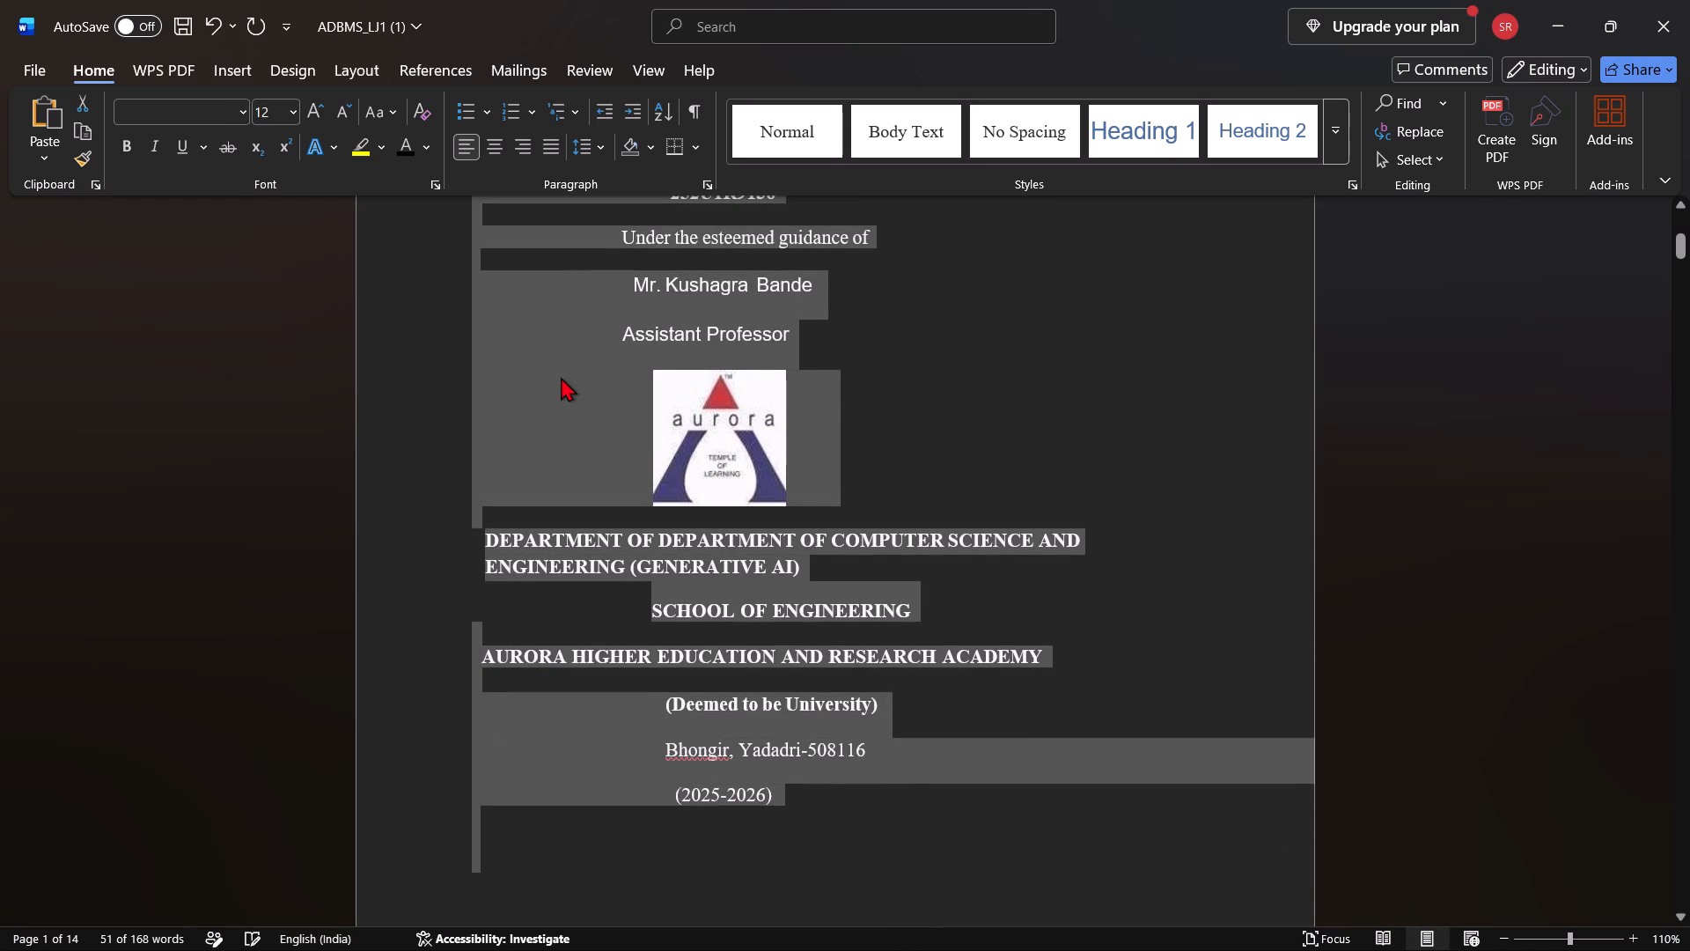
click(489, 143)
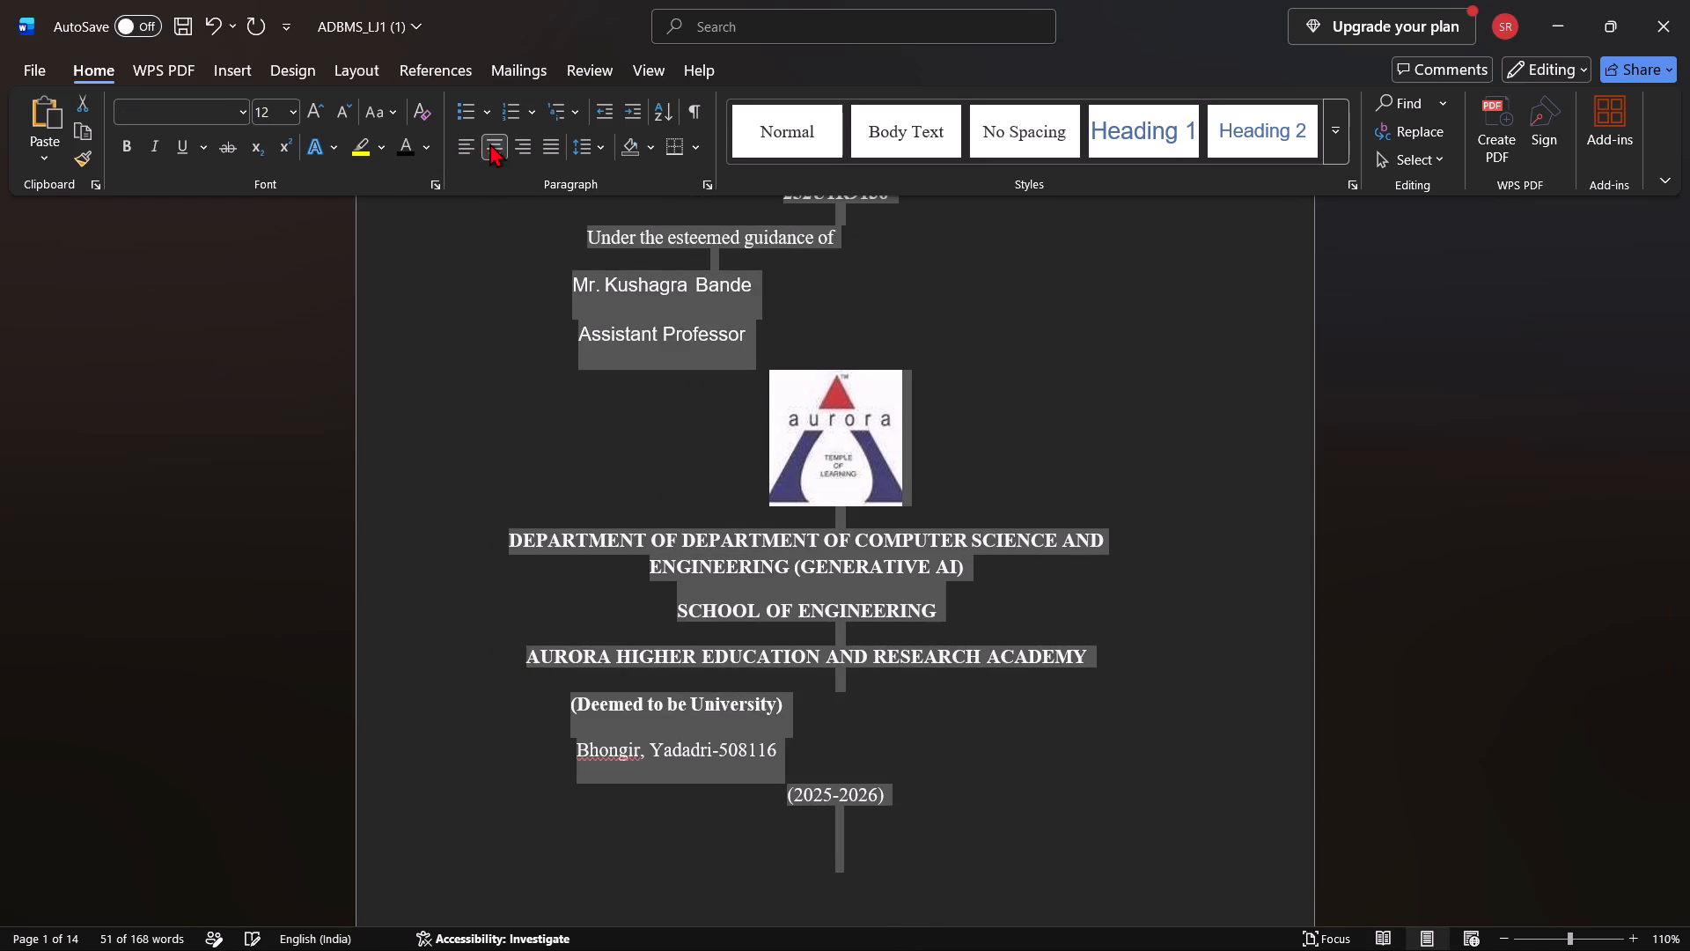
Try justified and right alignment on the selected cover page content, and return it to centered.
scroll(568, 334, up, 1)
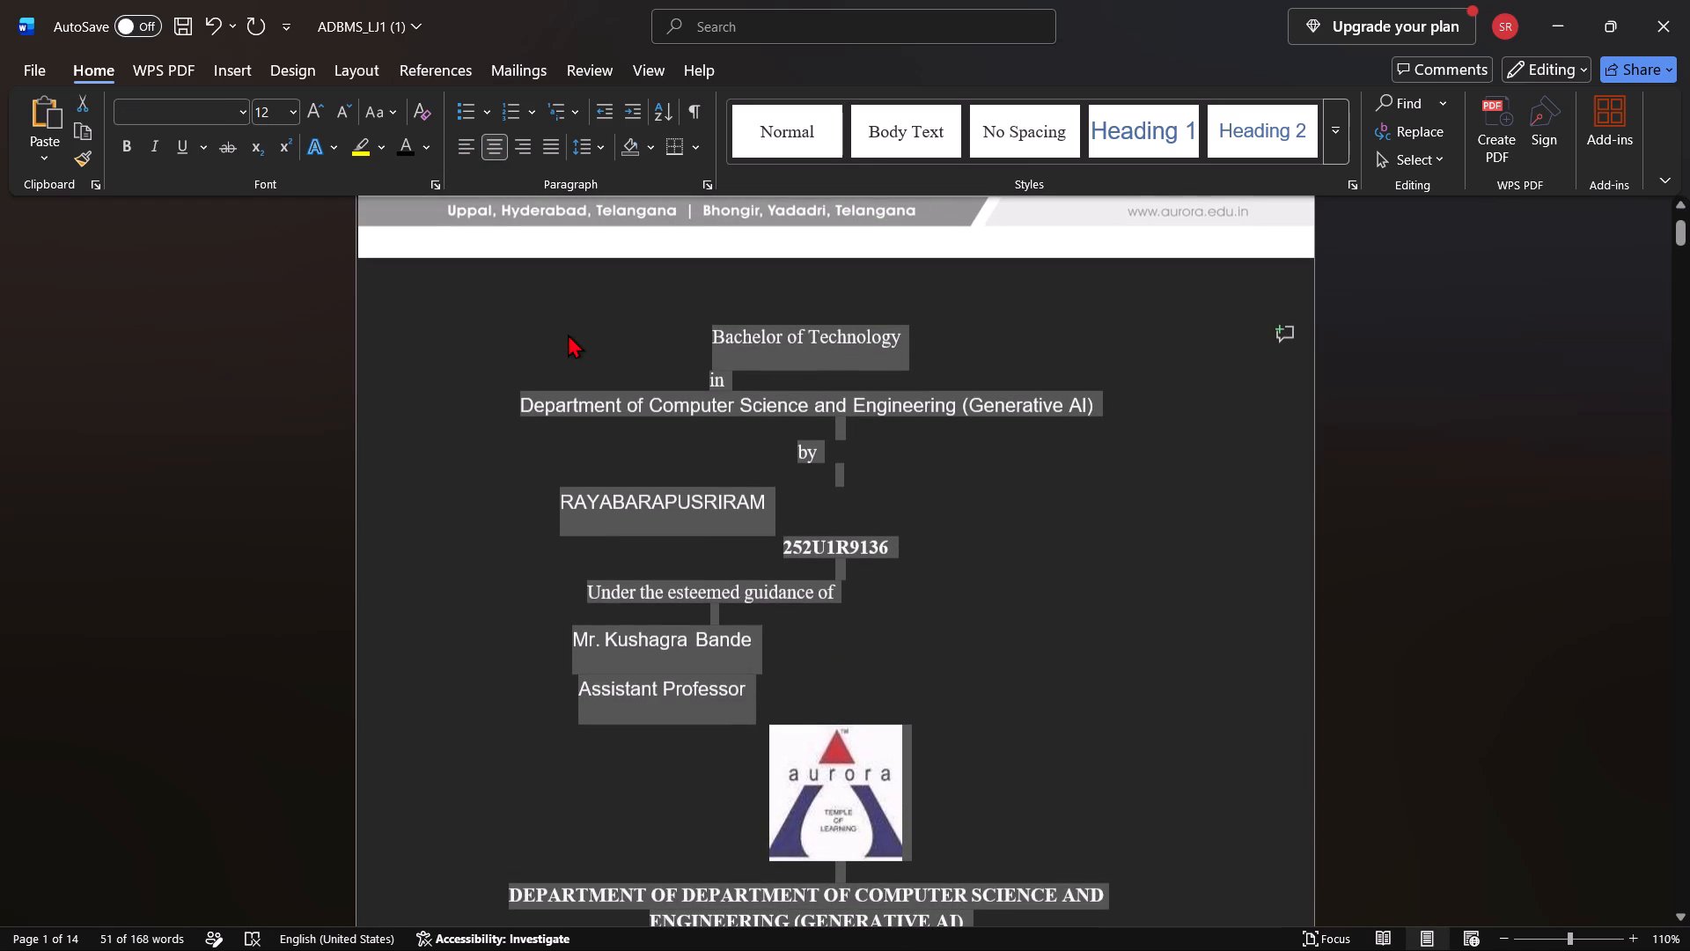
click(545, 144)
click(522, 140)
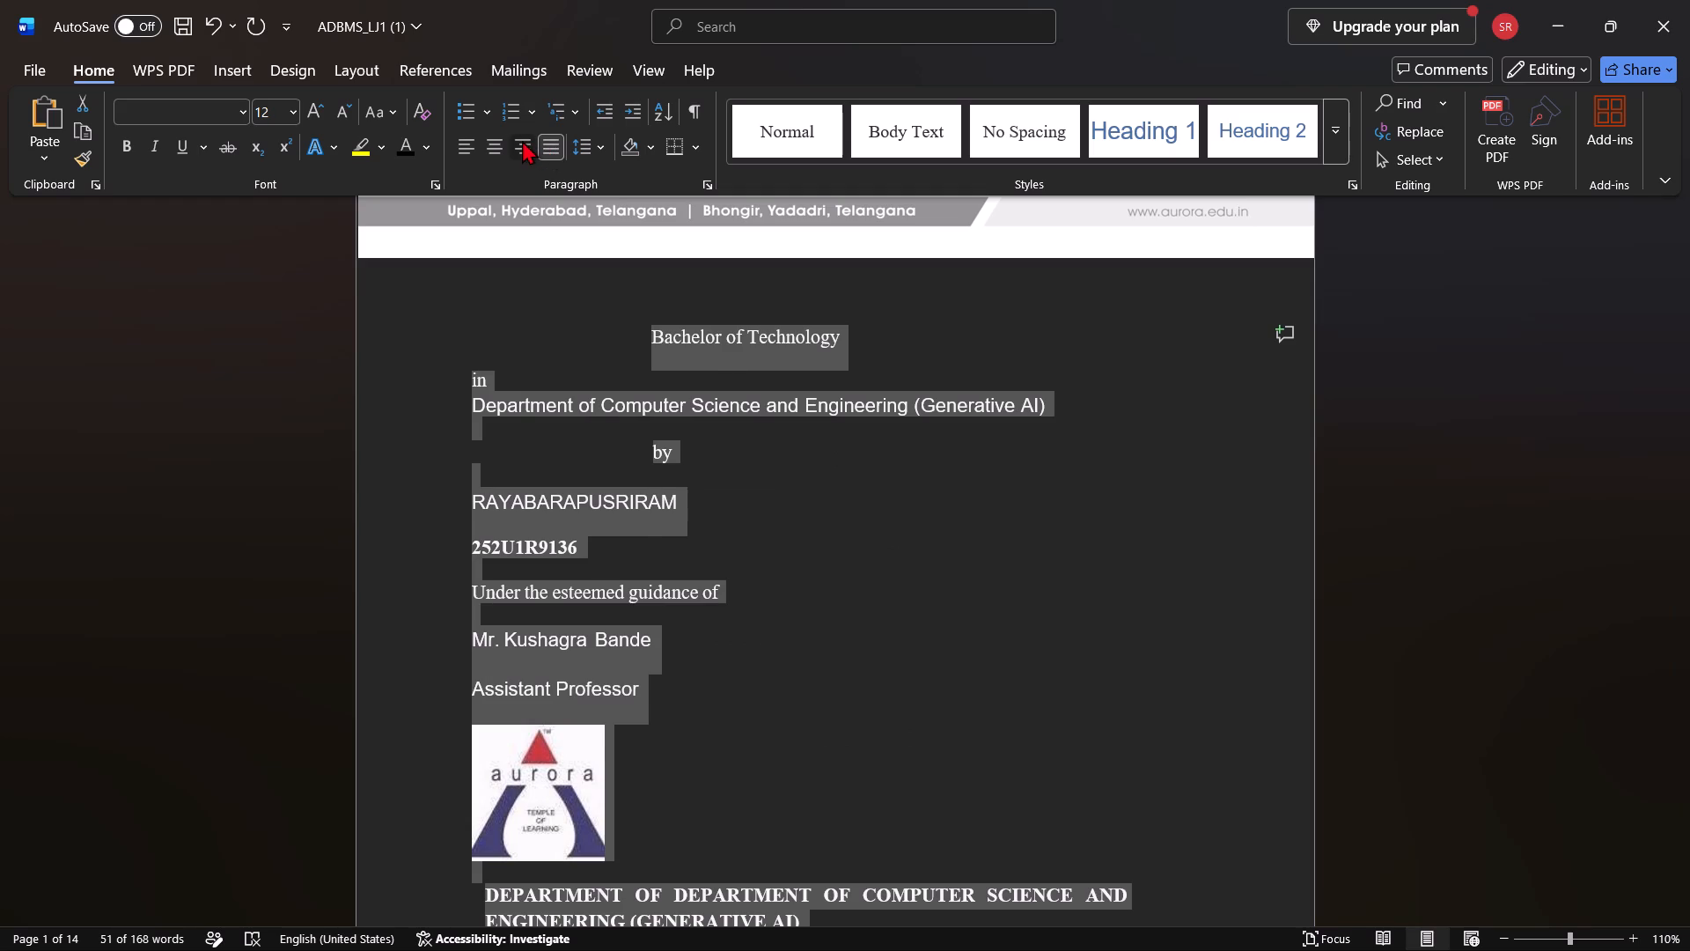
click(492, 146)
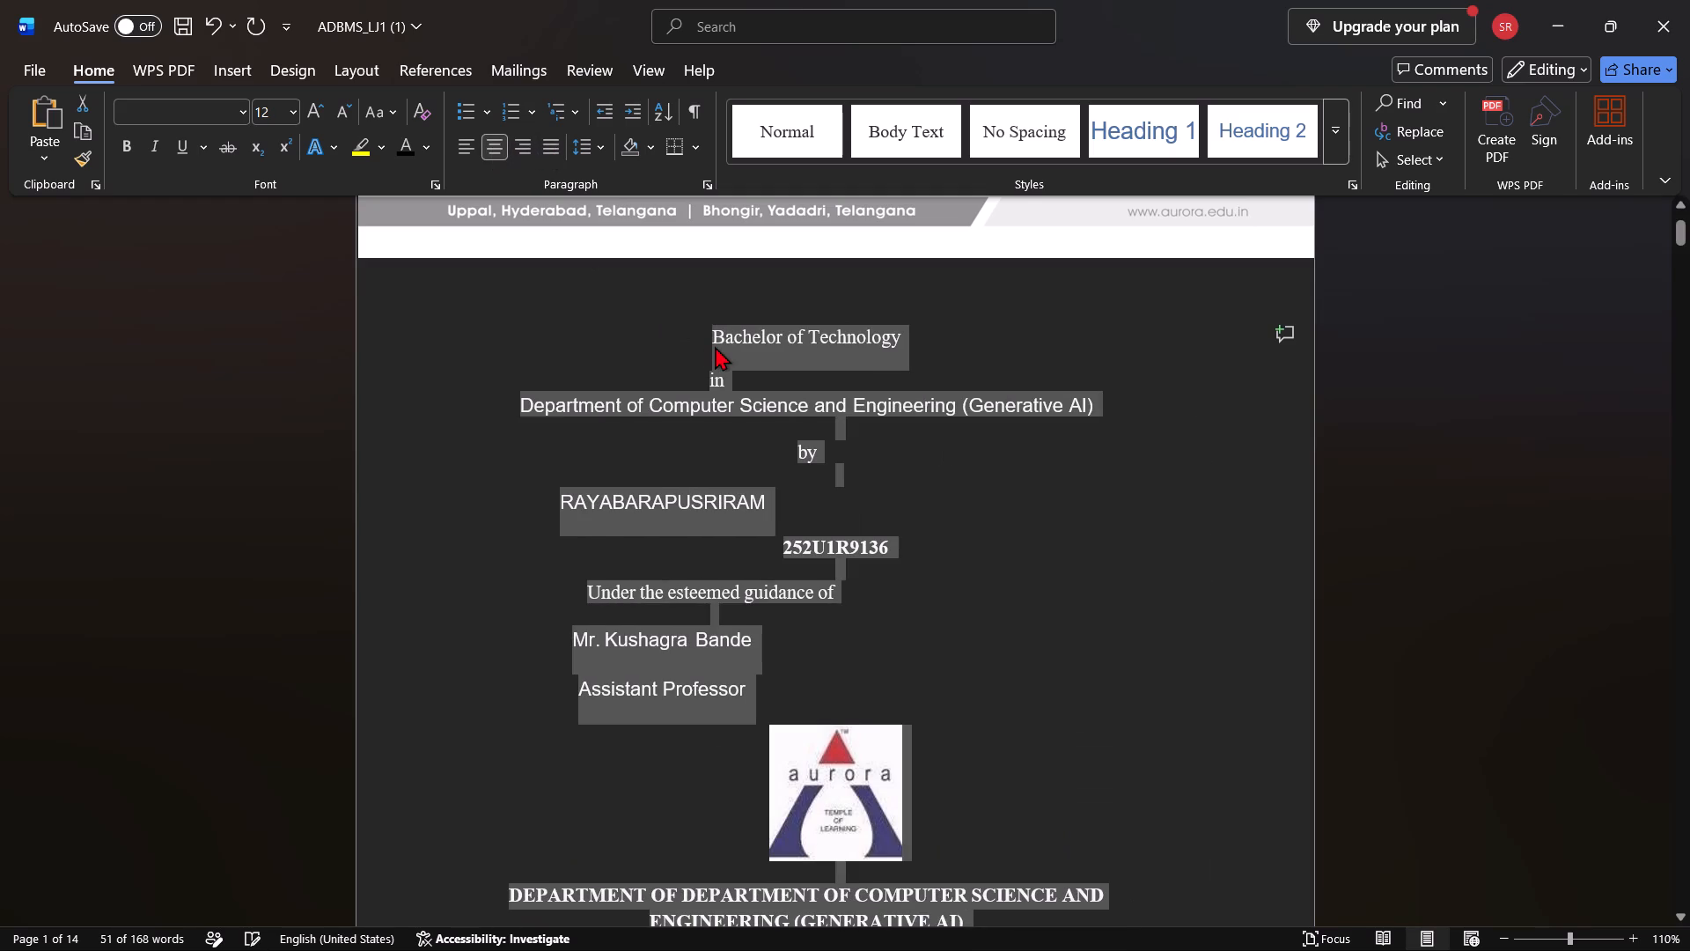
Add leading spaces before "in" to bring it beneath the middle of "Bachelor of Technology", trimming one excess space.
click(715, 346)
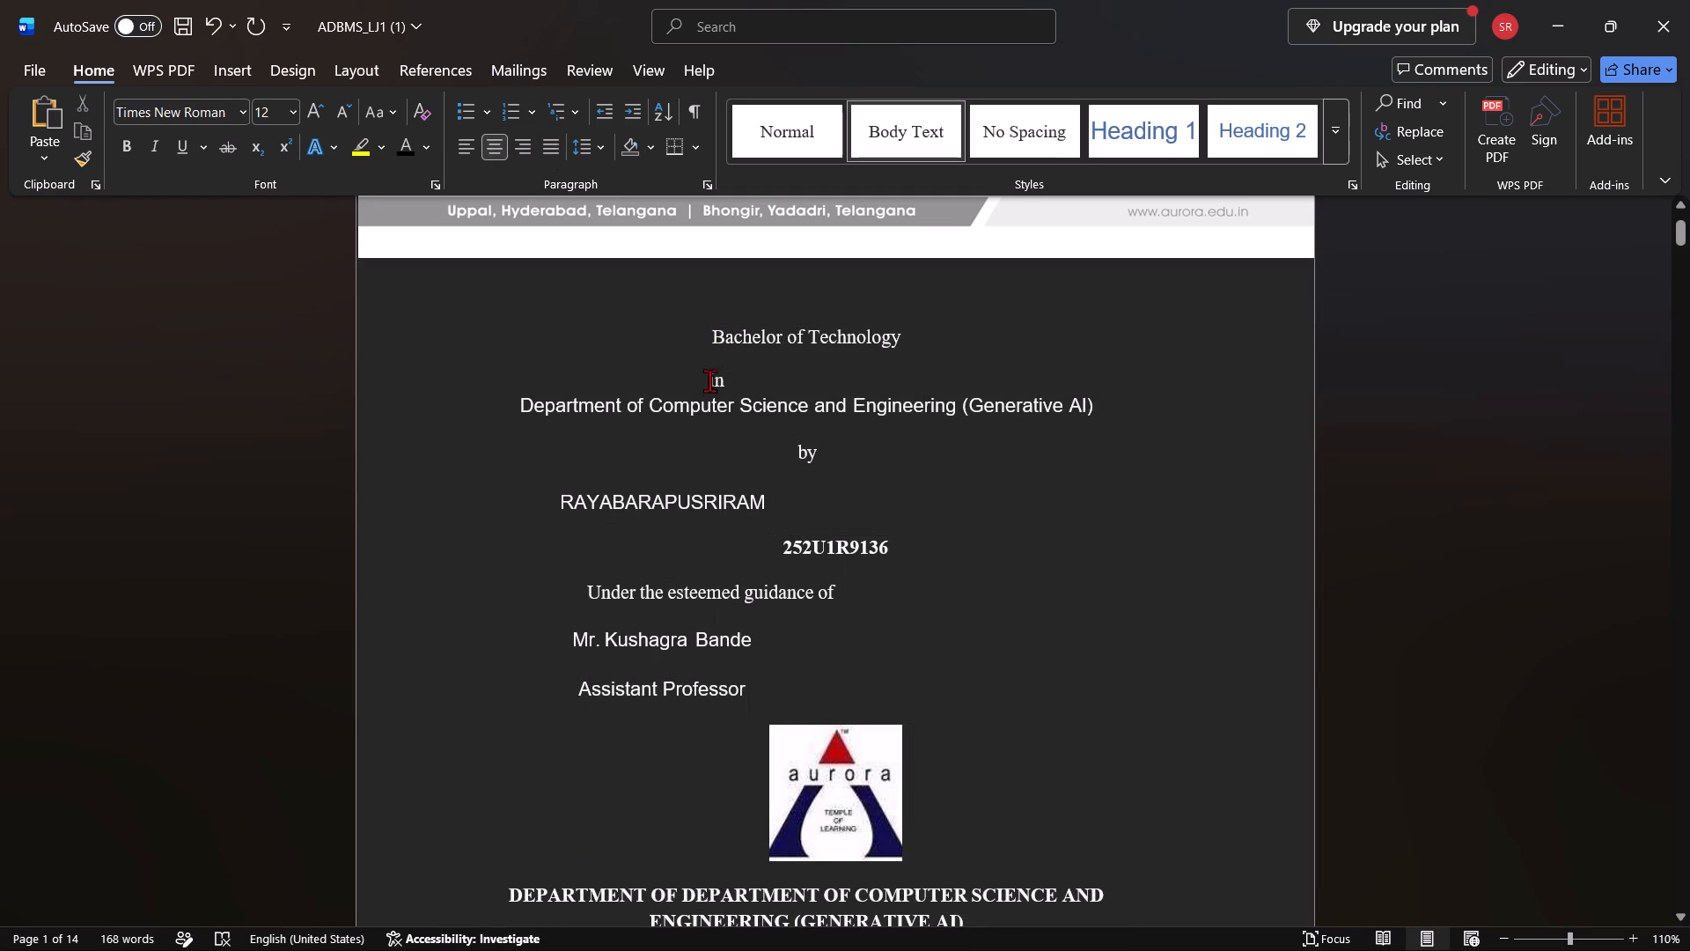
click(708, 385)
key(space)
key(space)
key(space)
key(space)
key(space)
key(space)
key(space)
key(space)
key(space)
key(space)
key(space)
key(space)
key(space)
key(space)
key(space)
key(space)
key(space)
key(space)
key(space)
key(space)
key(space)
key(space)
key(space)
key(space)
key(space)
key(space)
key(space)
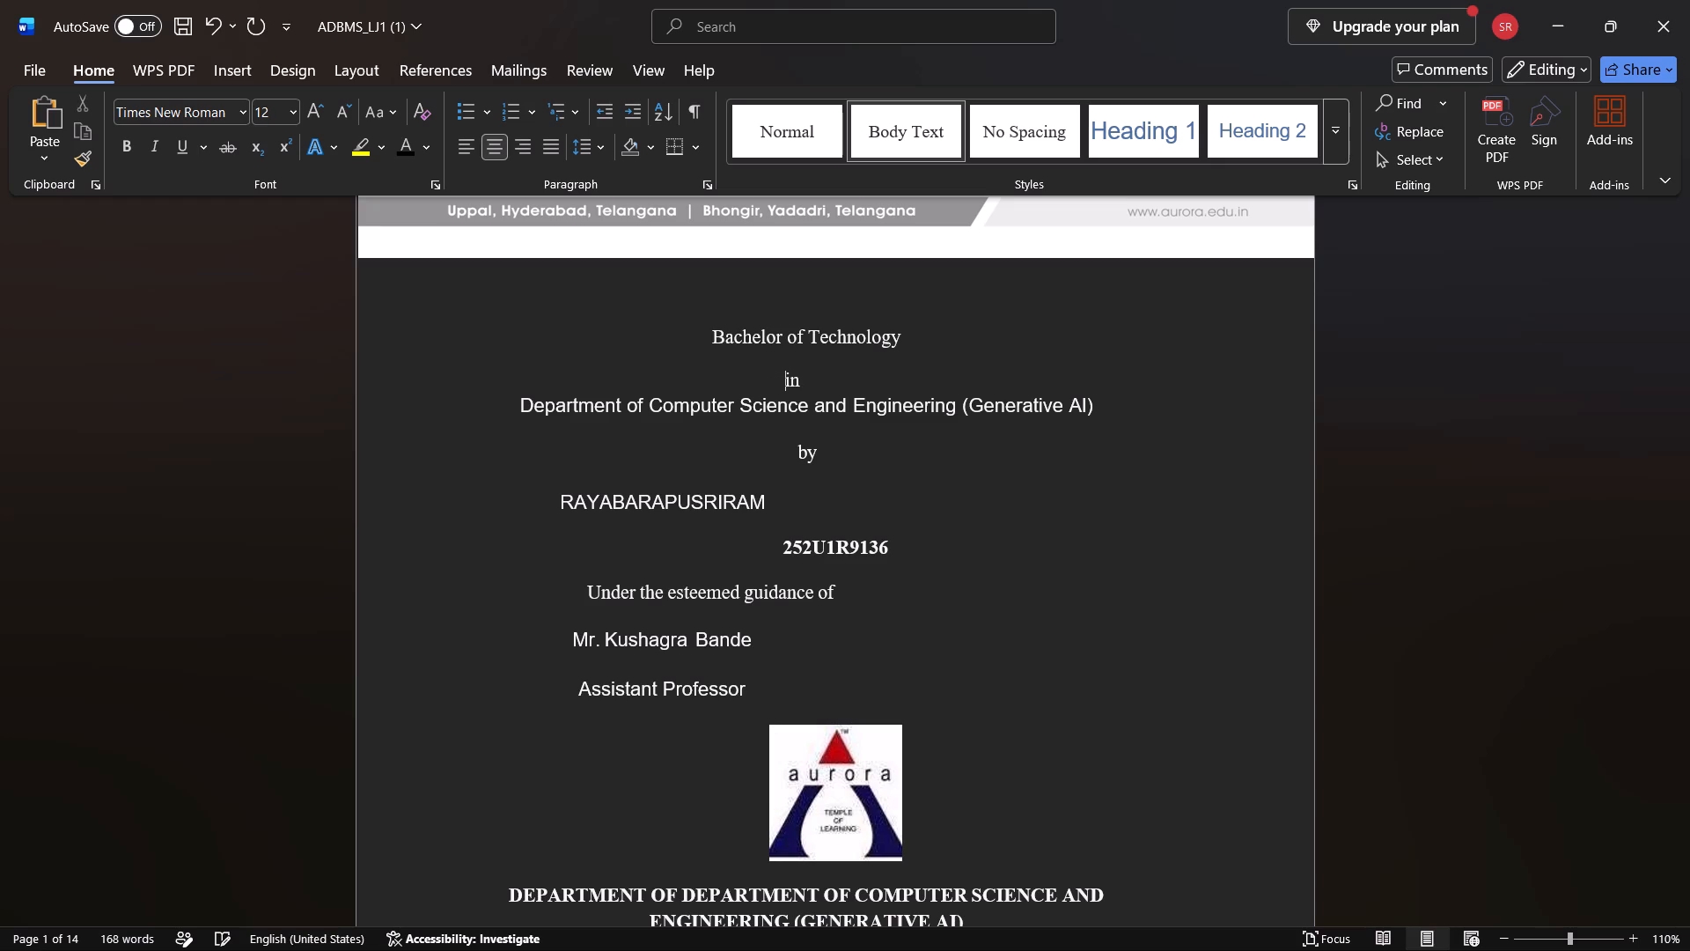
scroll(595, 424, down, 1)
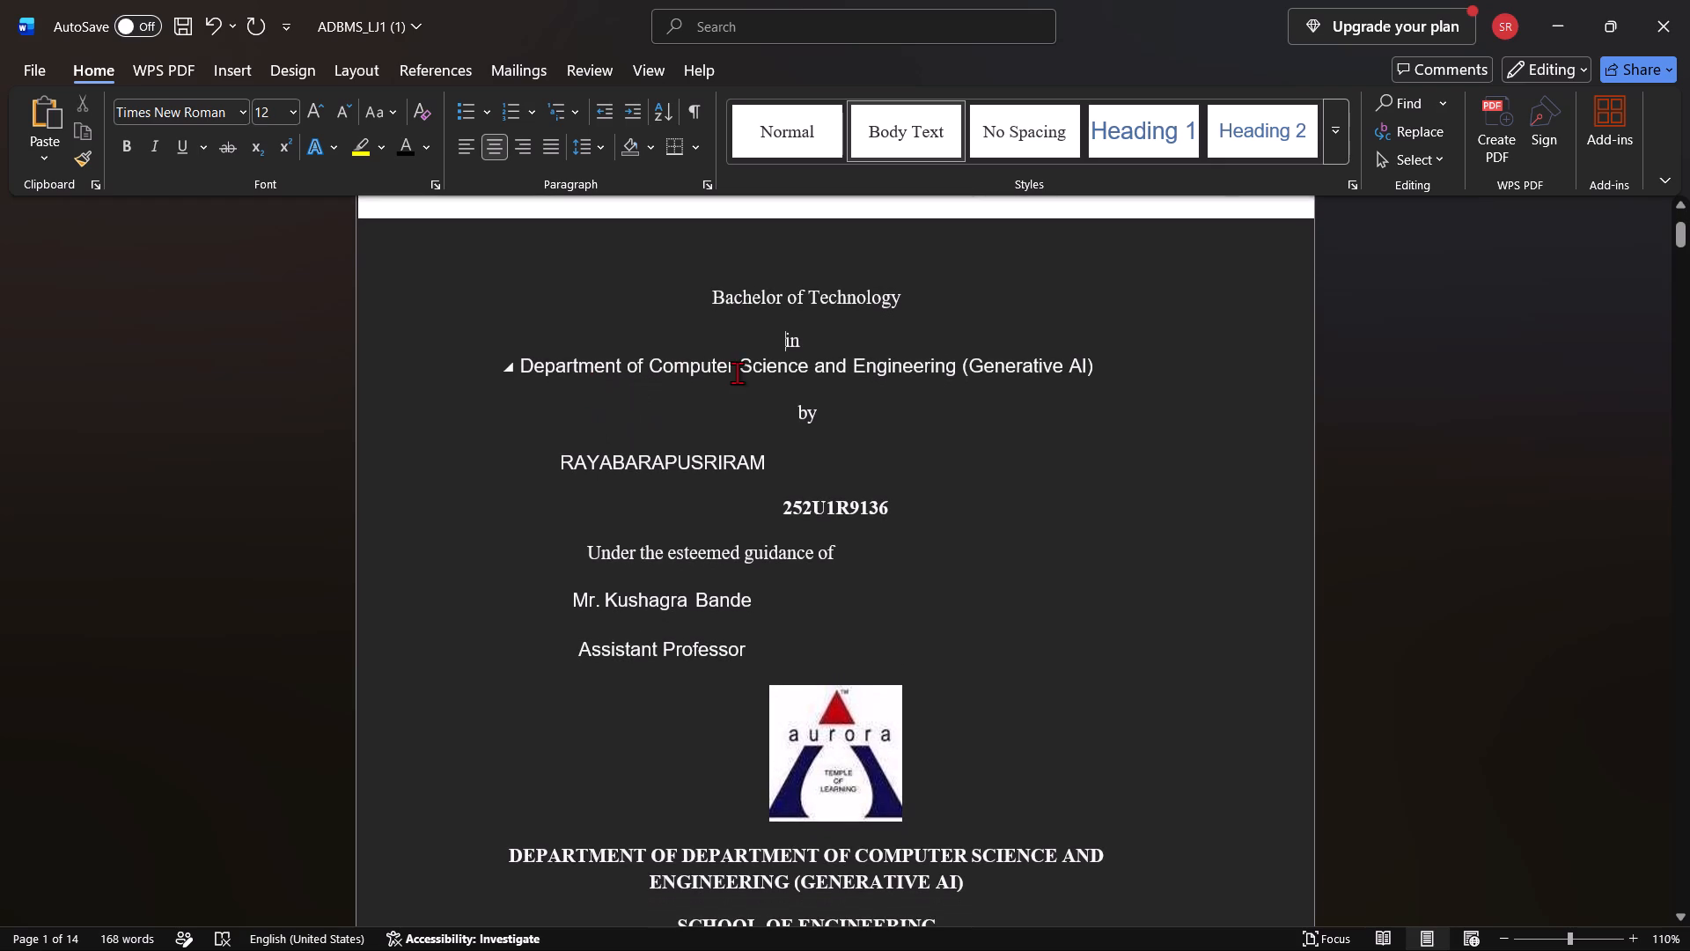
key(BackSpace)
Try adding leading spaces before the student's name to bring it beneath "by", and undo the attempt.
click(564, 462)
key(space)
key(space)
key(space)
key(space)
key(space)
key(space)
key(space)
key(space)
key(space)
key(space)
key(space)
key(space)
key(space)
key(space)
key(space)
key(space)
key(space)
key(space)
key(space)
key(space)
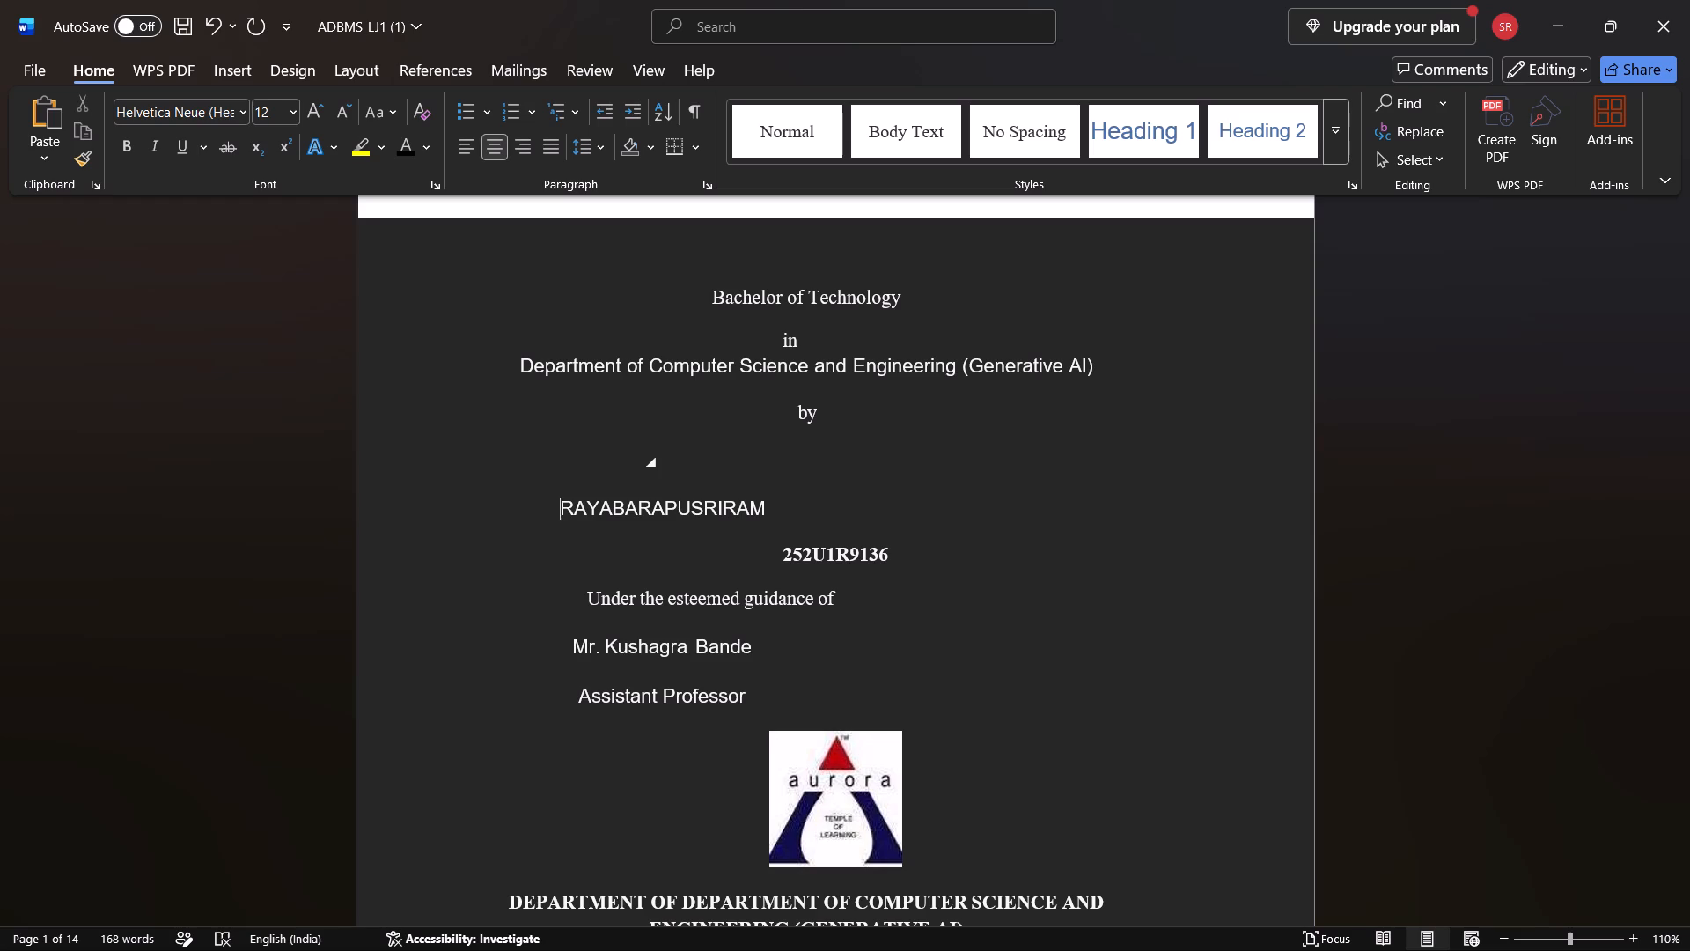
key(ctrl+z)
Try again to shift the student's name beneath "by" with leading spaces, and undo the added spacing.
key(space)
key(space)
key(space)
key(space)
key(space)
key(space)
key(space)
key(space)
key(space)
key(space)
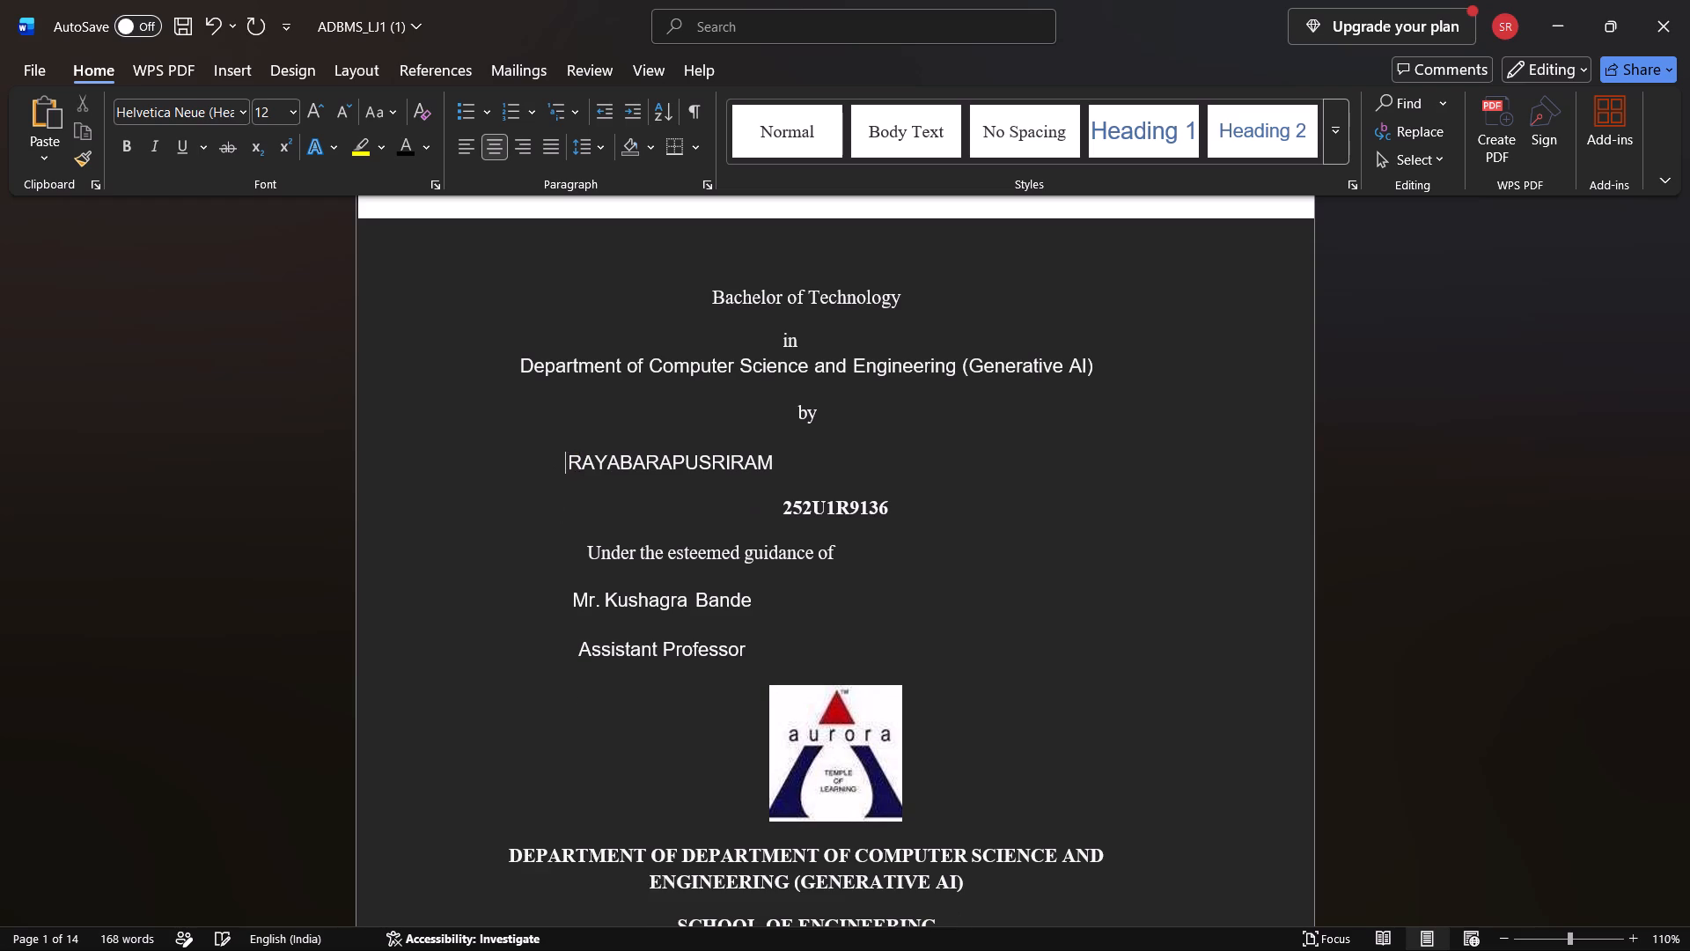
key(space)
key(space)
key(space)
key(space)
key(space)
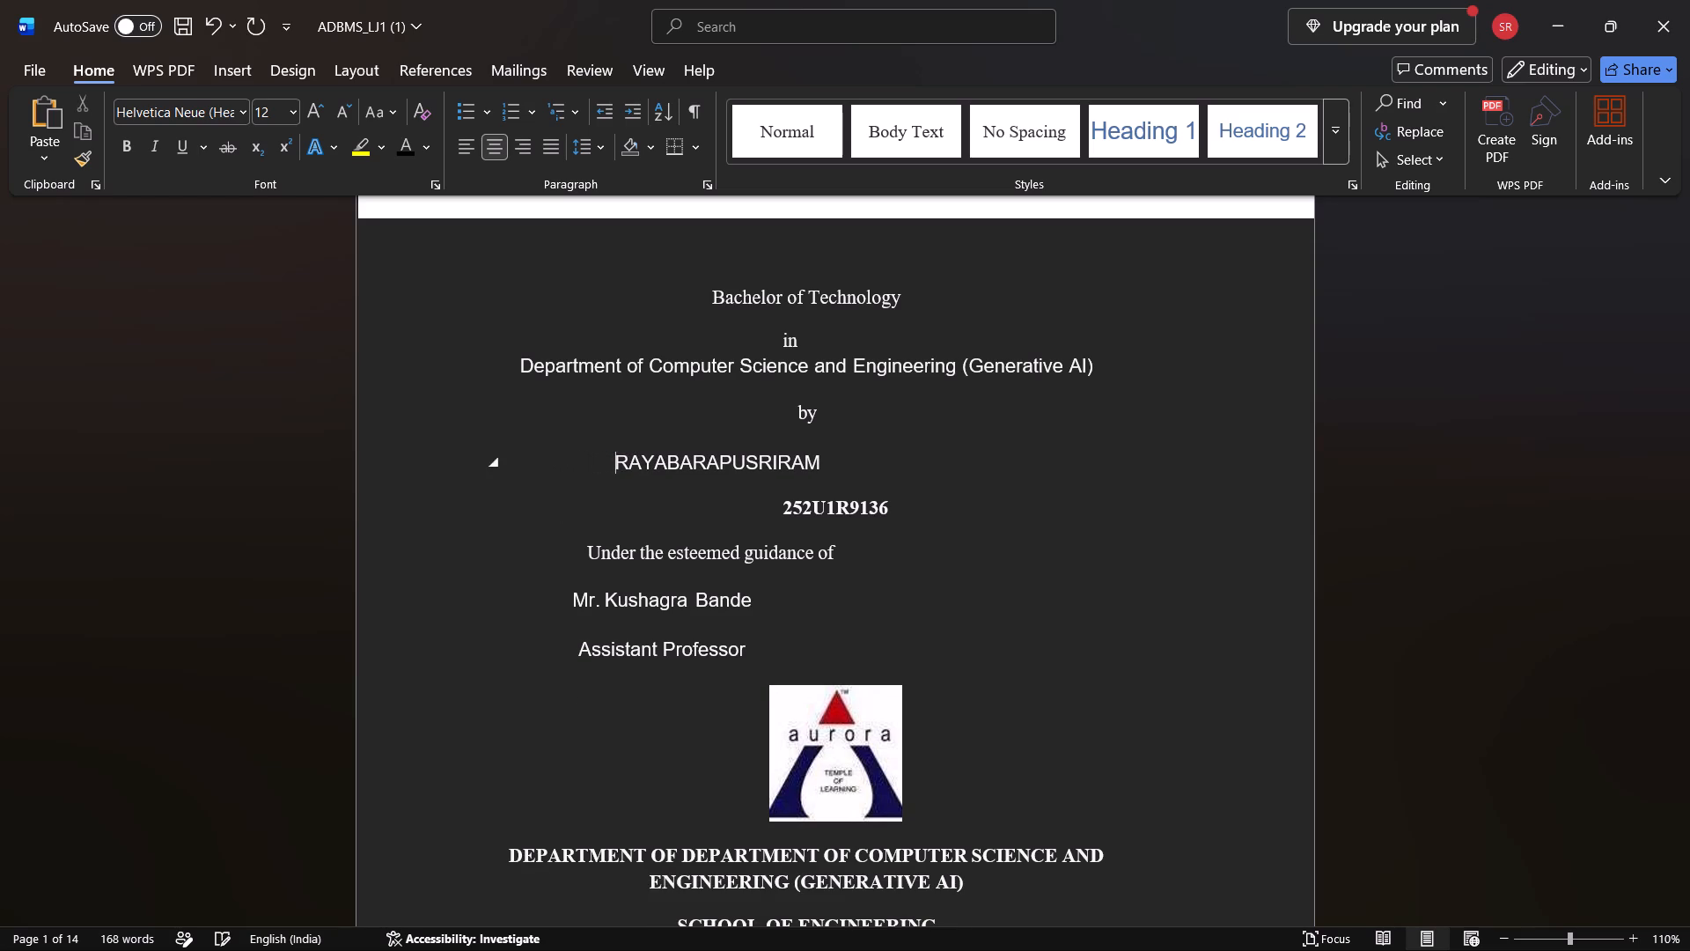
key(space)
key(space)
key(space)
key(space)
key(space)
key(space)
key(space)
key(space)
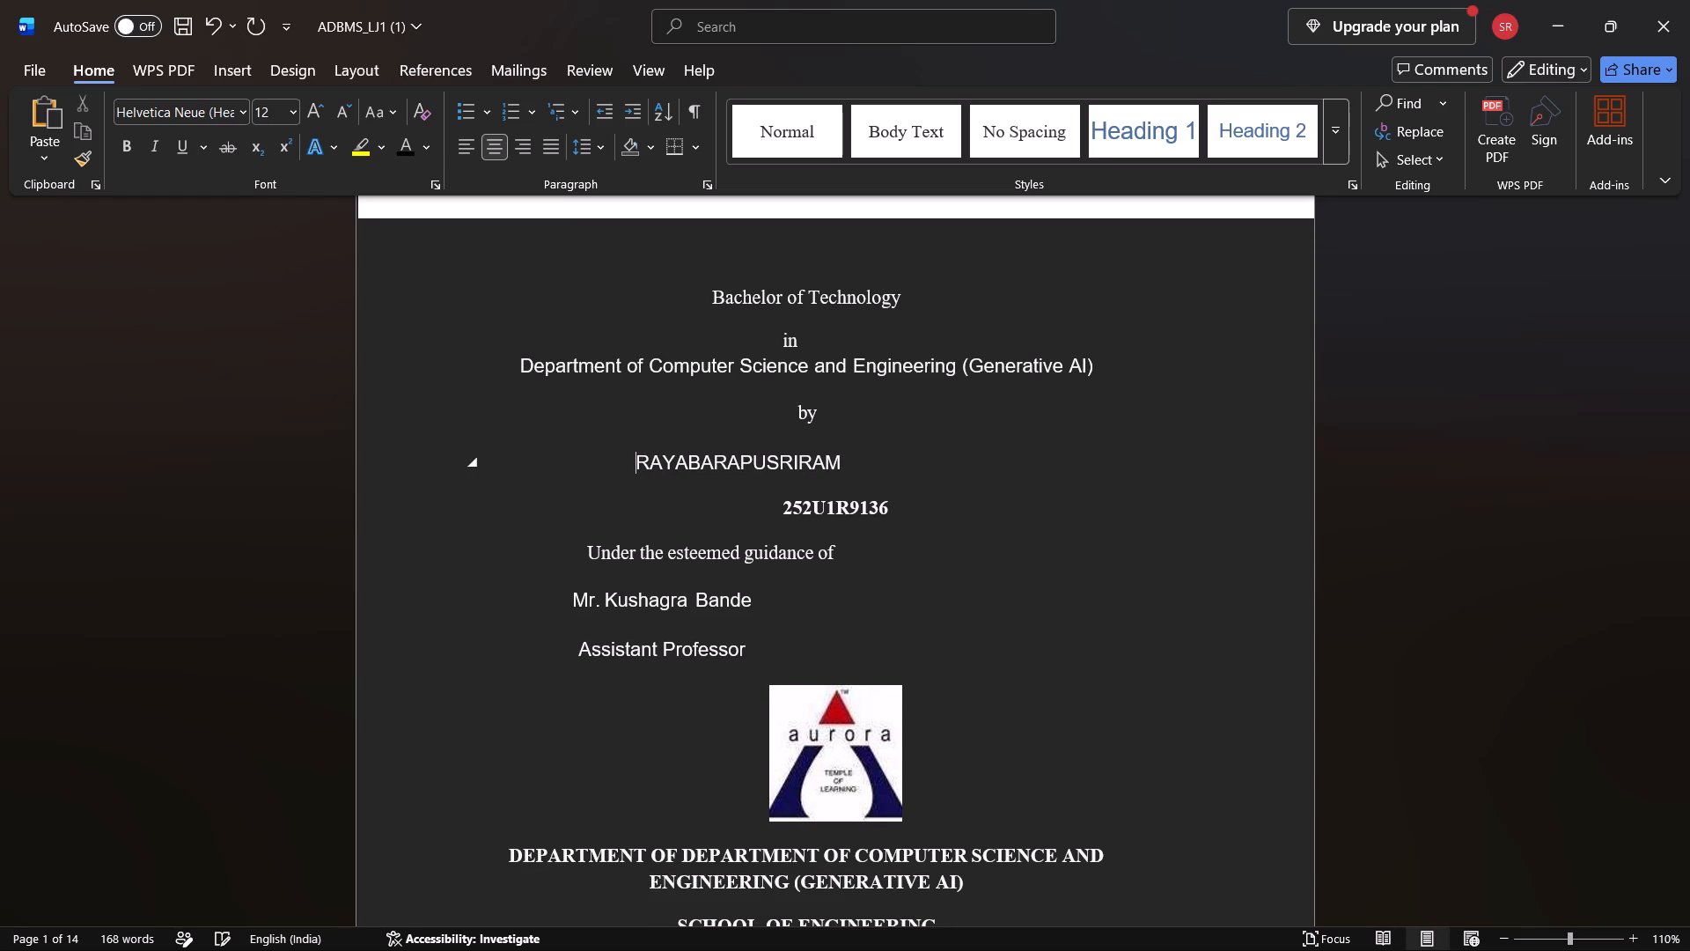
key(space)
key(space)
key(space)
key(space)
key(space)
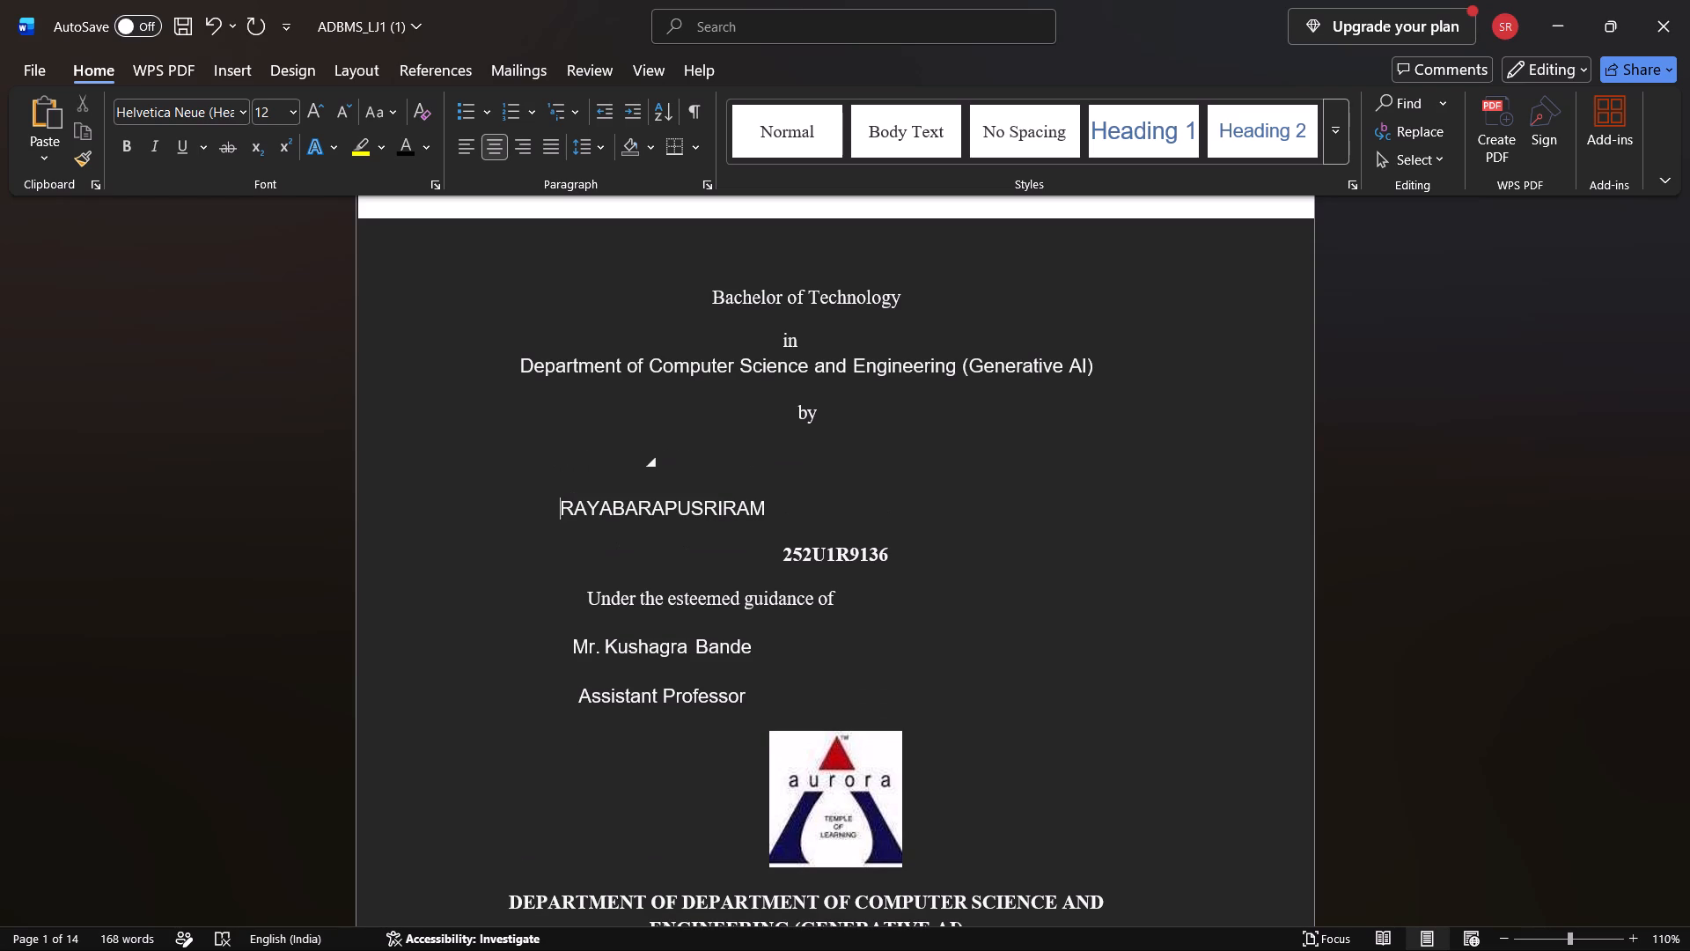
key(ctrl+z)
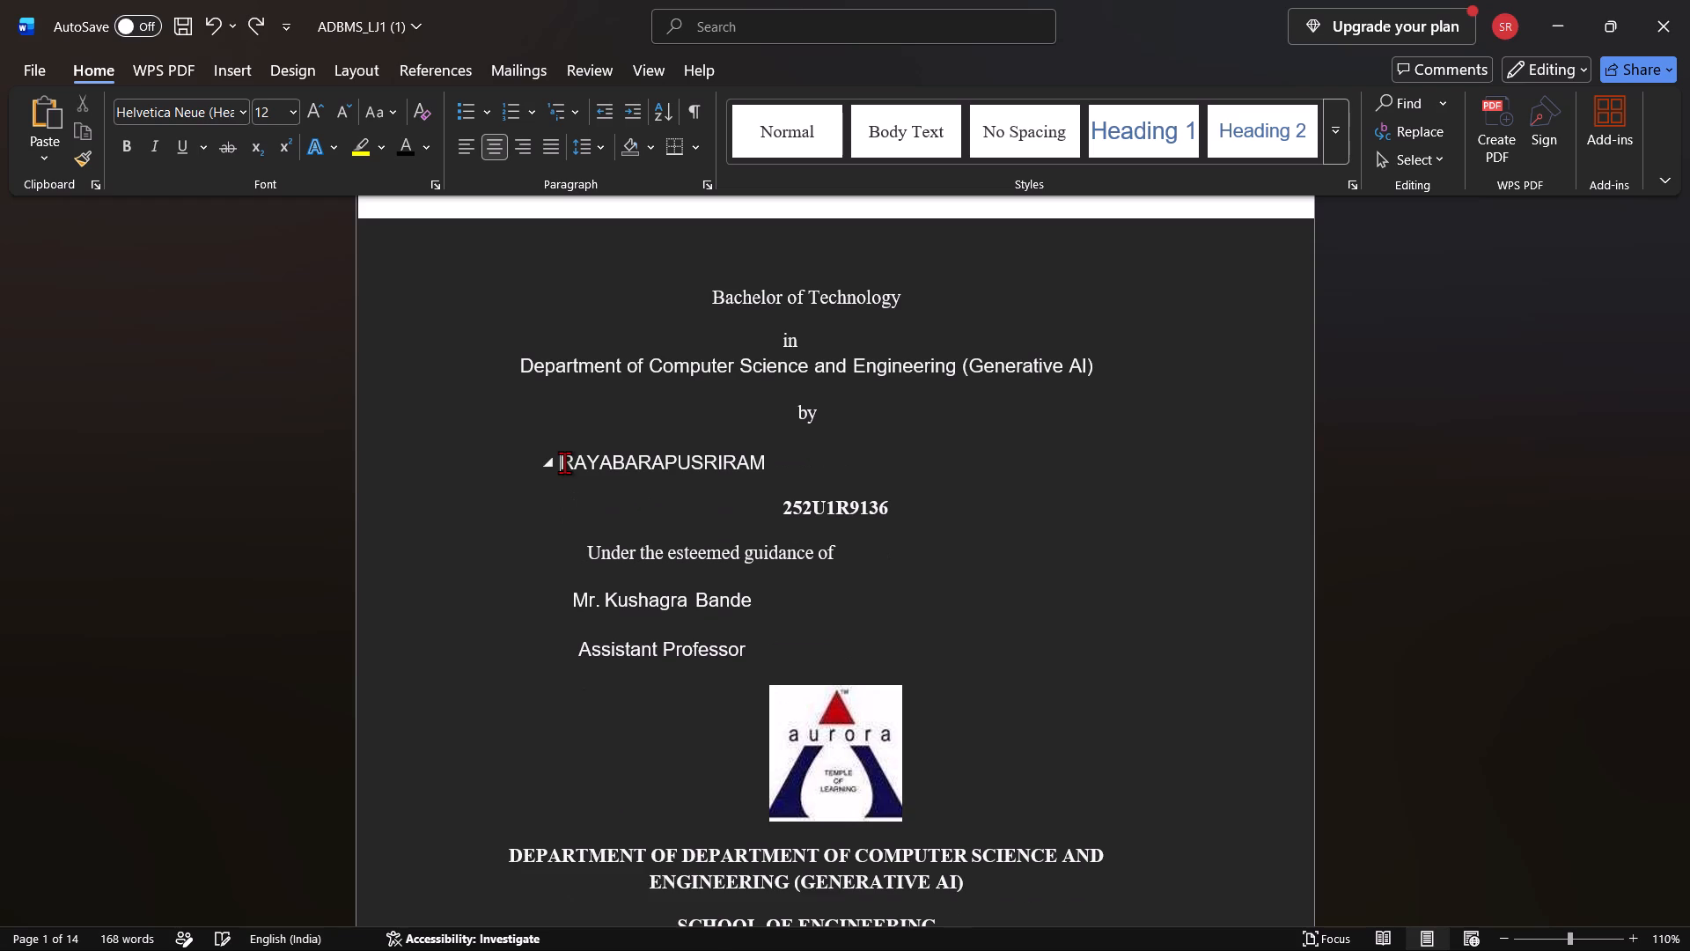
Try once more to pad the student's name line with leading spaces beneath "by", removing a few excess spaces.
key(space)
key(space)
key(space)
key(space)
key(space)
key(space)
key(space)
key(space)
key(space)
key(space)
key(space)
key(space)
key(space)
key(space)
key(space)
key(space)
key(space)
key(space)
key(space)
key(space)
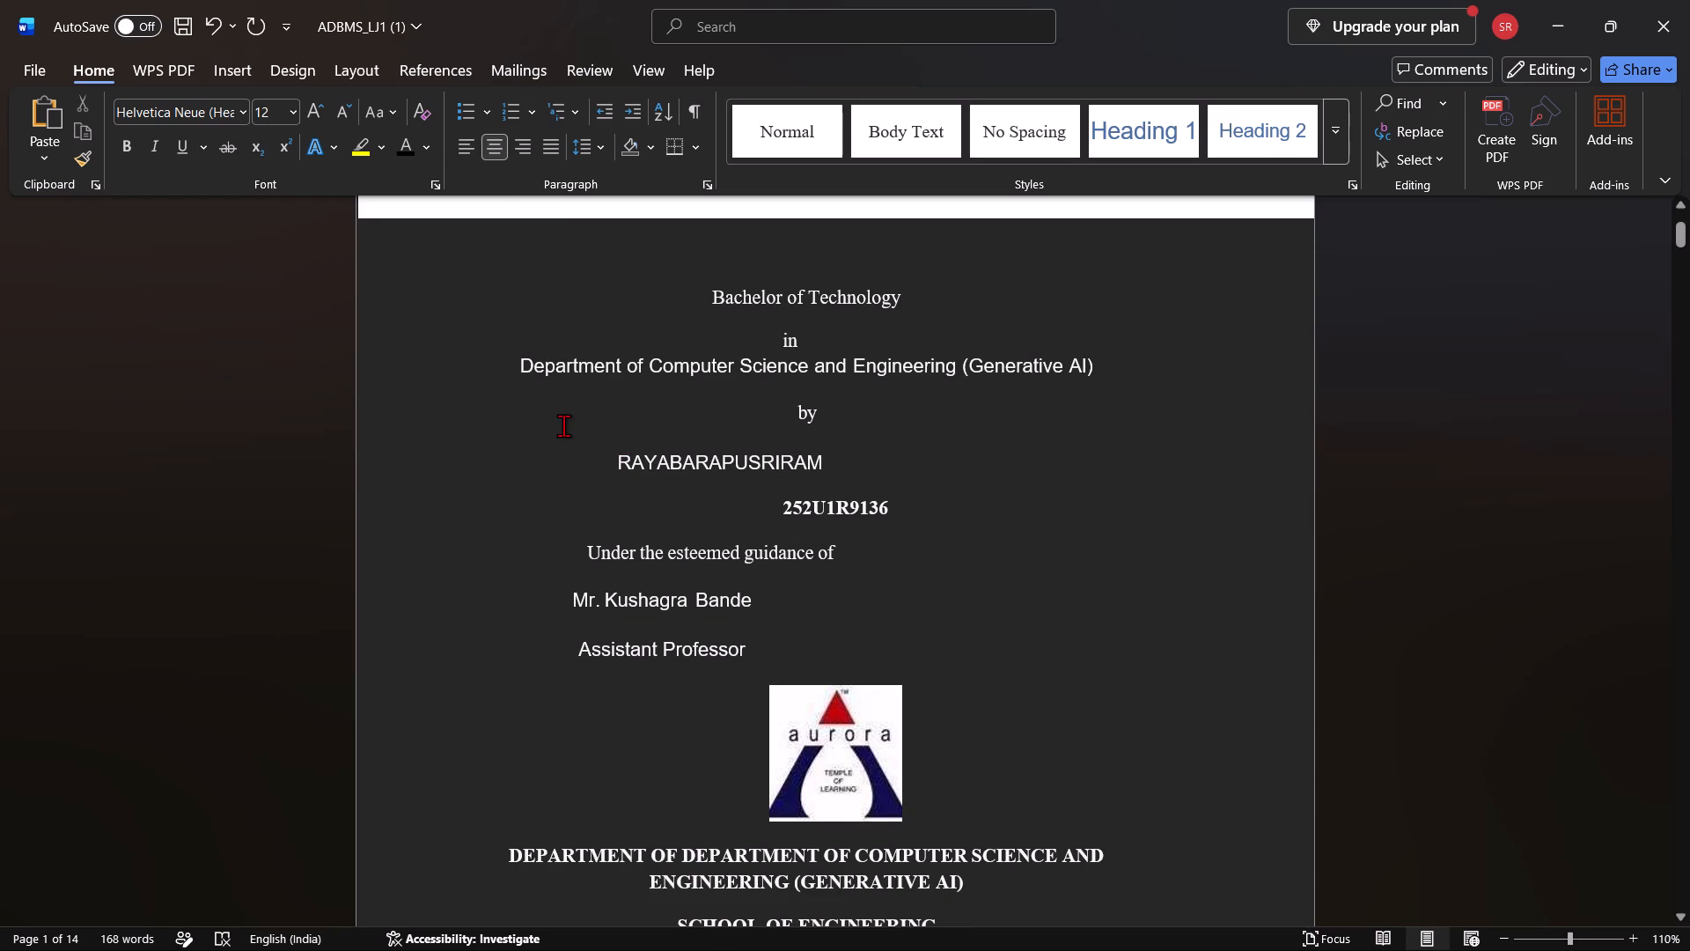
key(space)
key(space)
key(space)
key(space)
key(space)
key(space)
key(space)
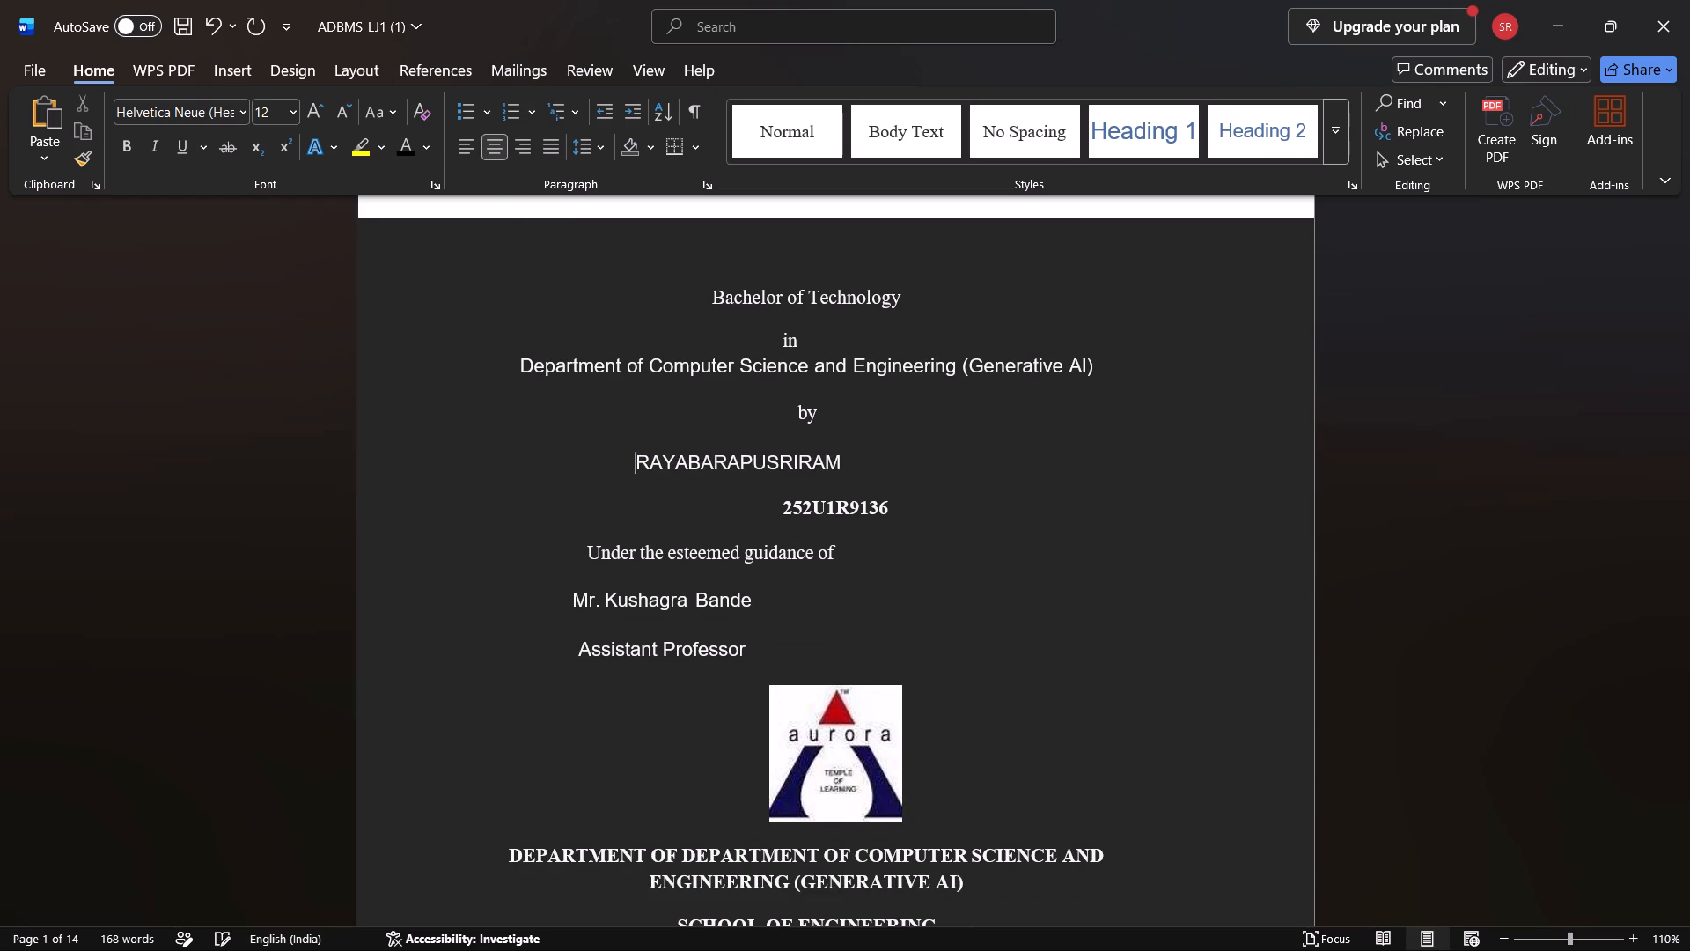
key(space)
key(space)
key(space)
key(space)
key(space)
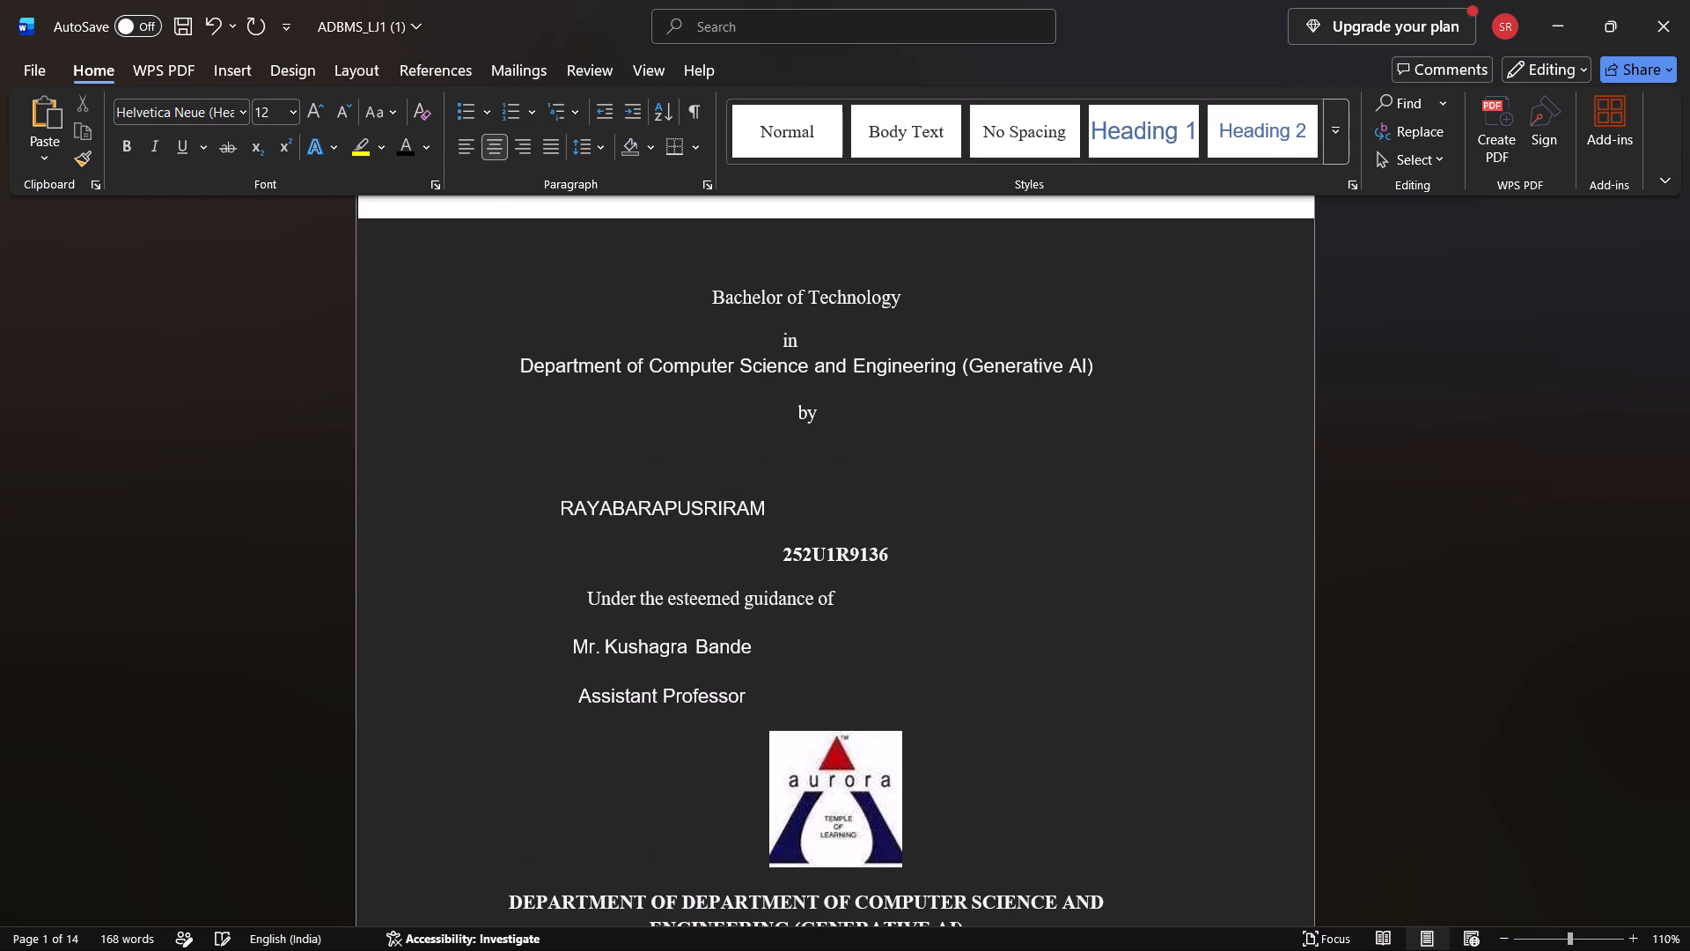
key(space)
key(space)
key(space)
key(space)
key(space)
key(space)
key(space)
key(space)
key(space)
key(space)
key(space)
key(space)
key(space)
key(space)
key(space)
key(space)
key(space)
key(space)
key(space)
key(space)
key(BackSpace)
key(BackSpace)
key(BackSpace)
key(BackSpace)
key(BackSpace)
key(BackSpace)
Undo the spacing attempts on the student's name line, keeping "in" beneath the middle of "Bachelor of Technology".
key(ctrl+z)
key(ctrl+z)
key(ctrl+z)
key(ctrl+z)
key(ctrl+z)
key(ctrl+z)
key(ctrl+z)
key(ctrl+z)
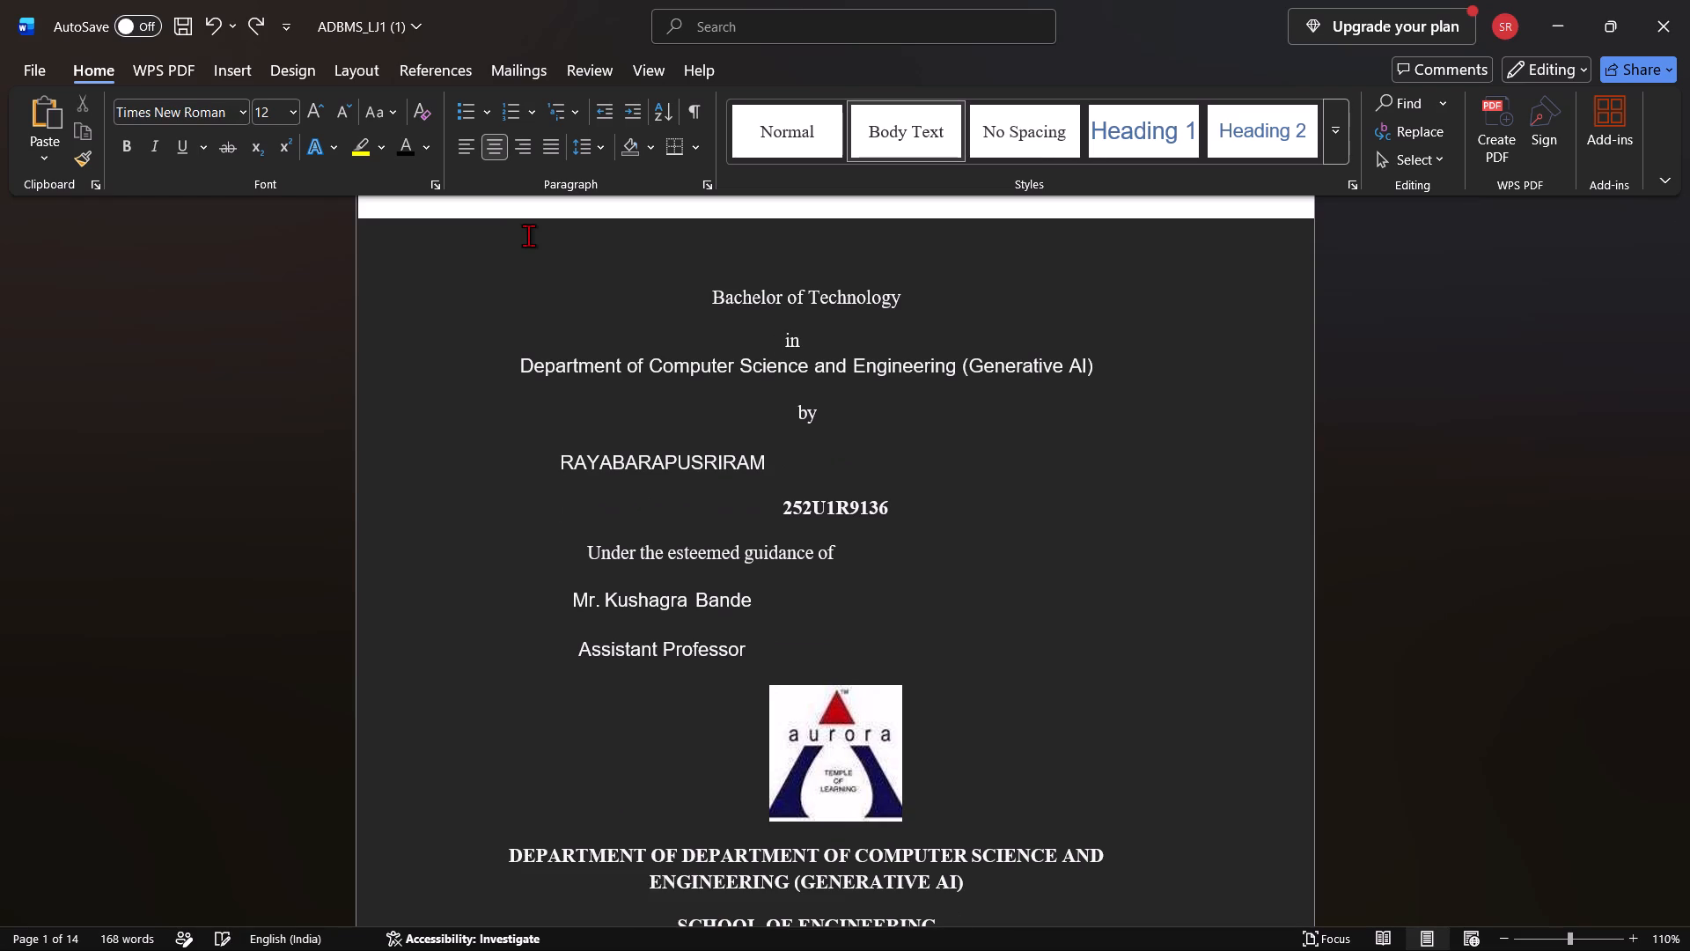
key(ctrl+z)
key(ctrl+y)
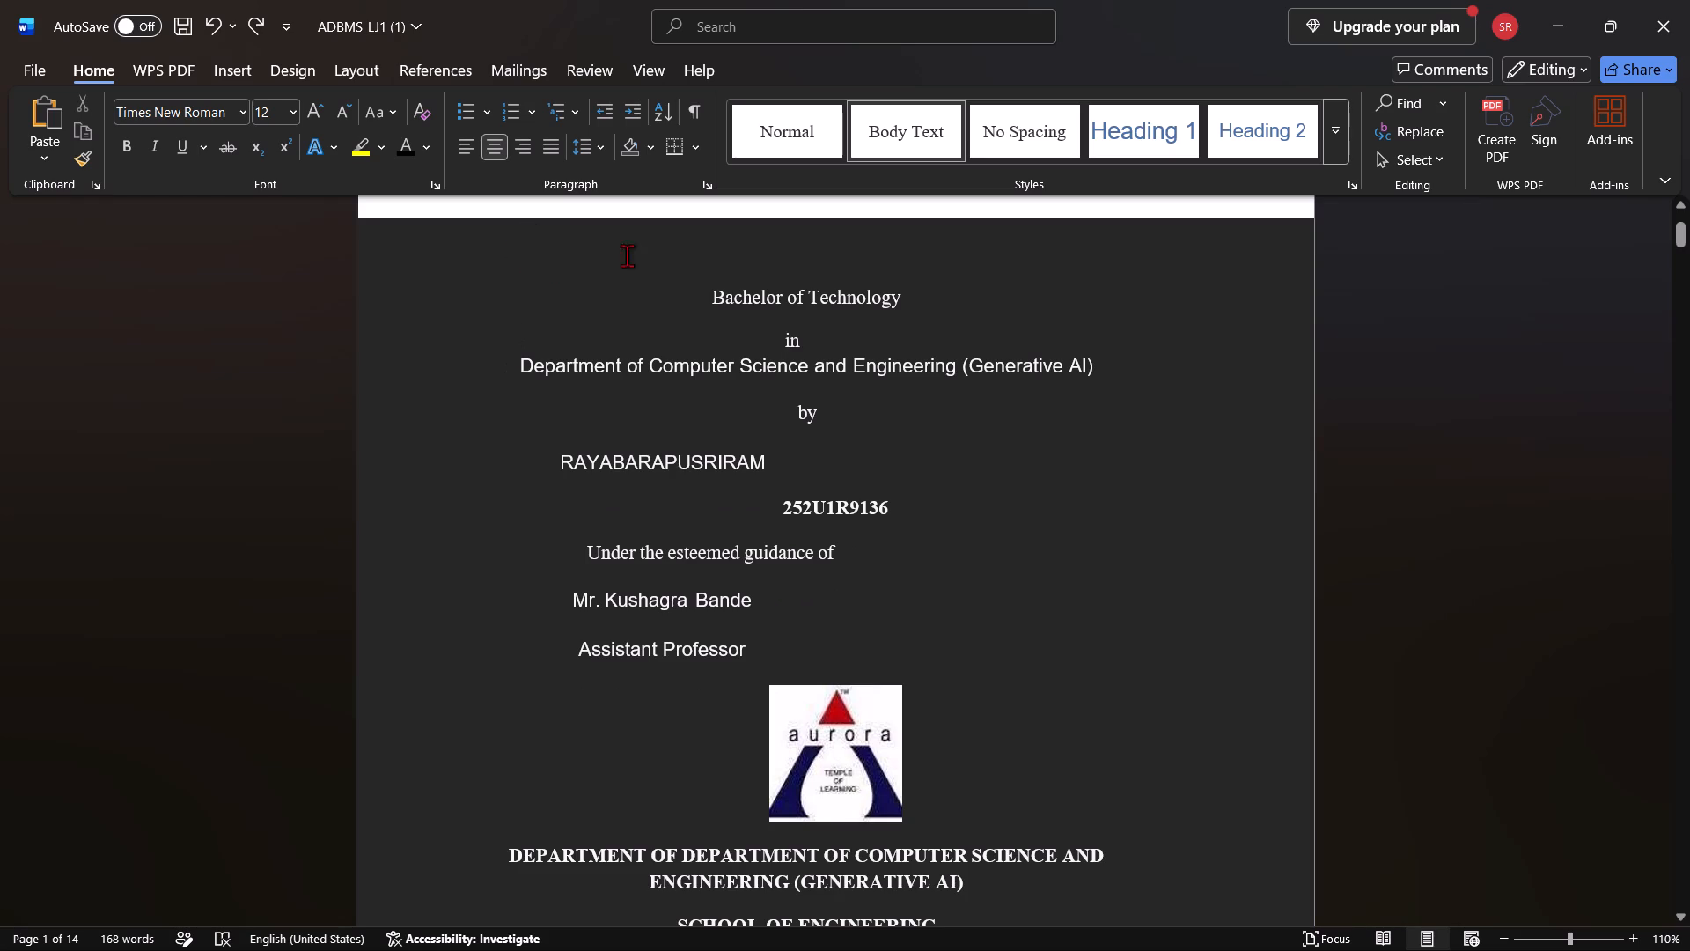
Delete the misaligned student name line and re-enter the name in capitals on a centered line beneath "by", separating its two parts with a space.
click(785, 463)
key(BackSpace)
key(BackSpace)
key(BackSpace)
key(BackSpace)
key(BackSpace)
key(BackSpace)
key(BackSpace)
key(BackSpace)
key(BackSpace)
key(BackSpace)
key(BackSpace)
key(BackSpace)
key(BackSpace)
key(BackSpace)
key(BackSpace)
key(BackSpace)
key(BackSpace)
key(BackSpace)
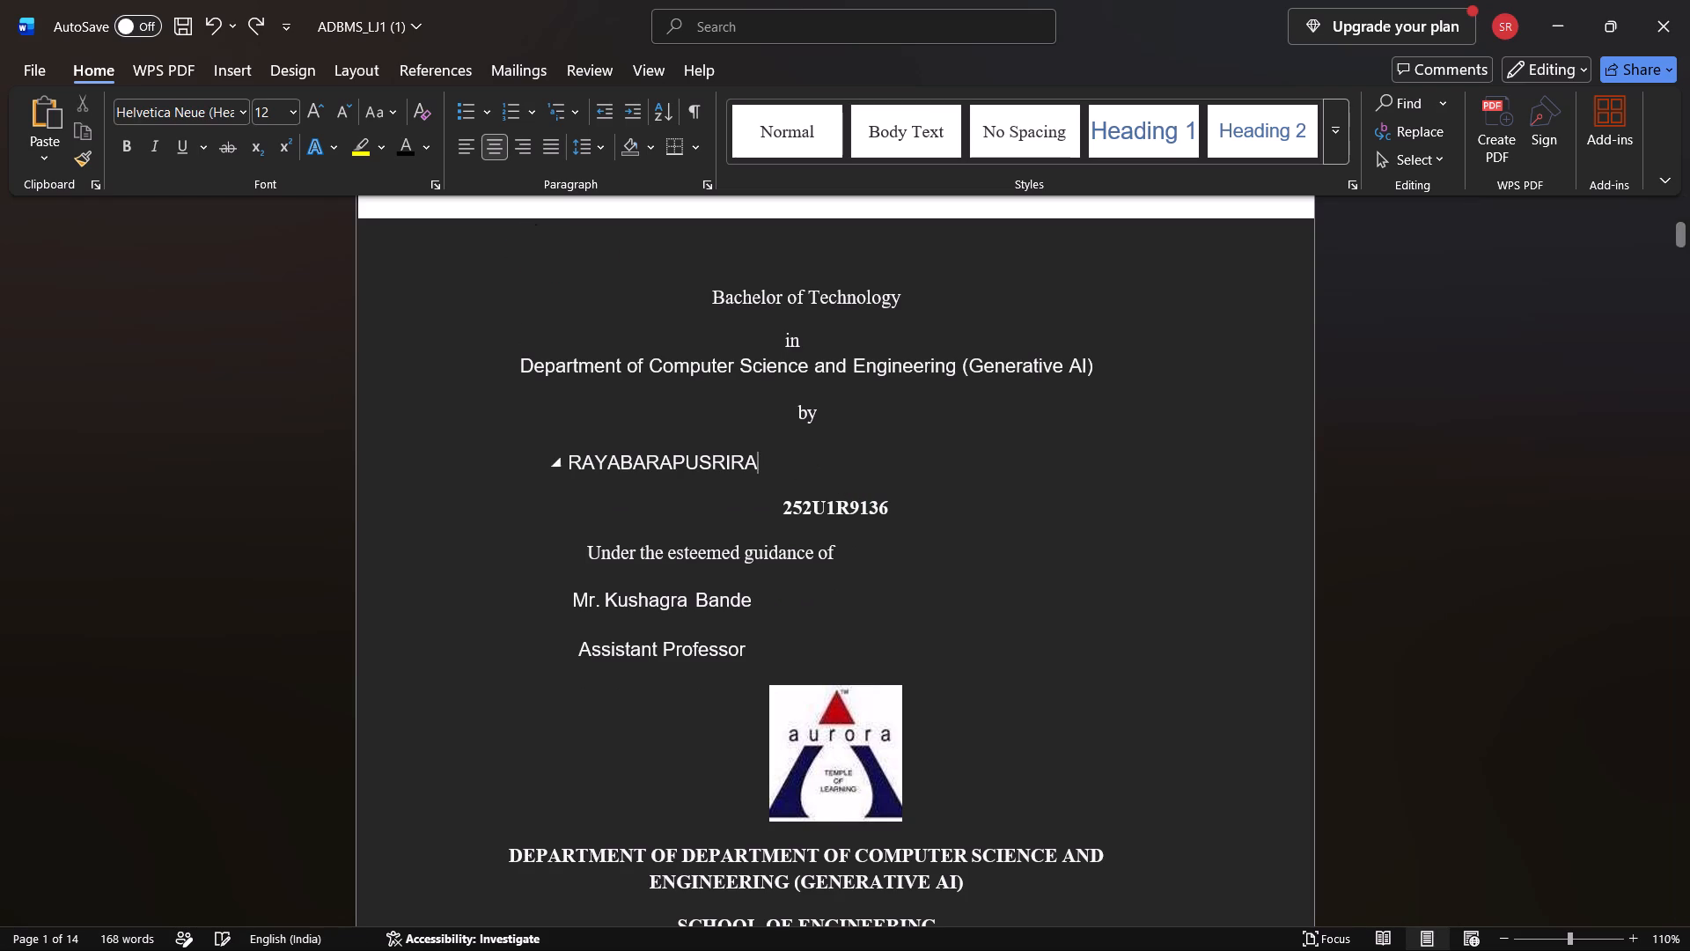
key(BackSpace)
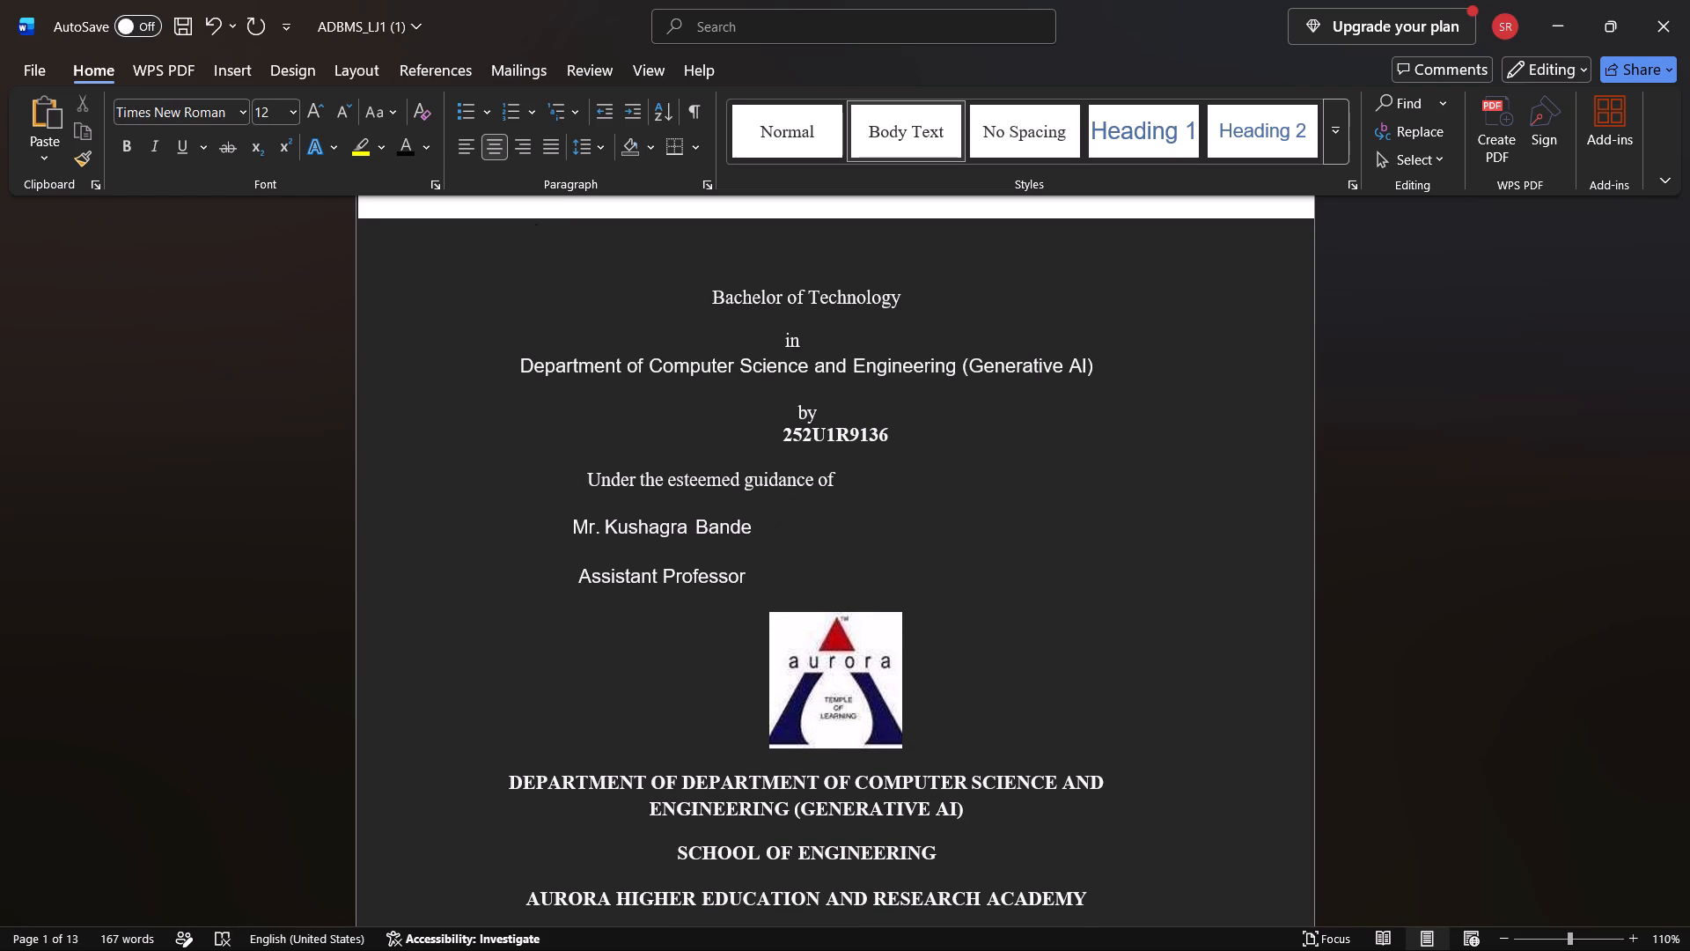
key(Return)
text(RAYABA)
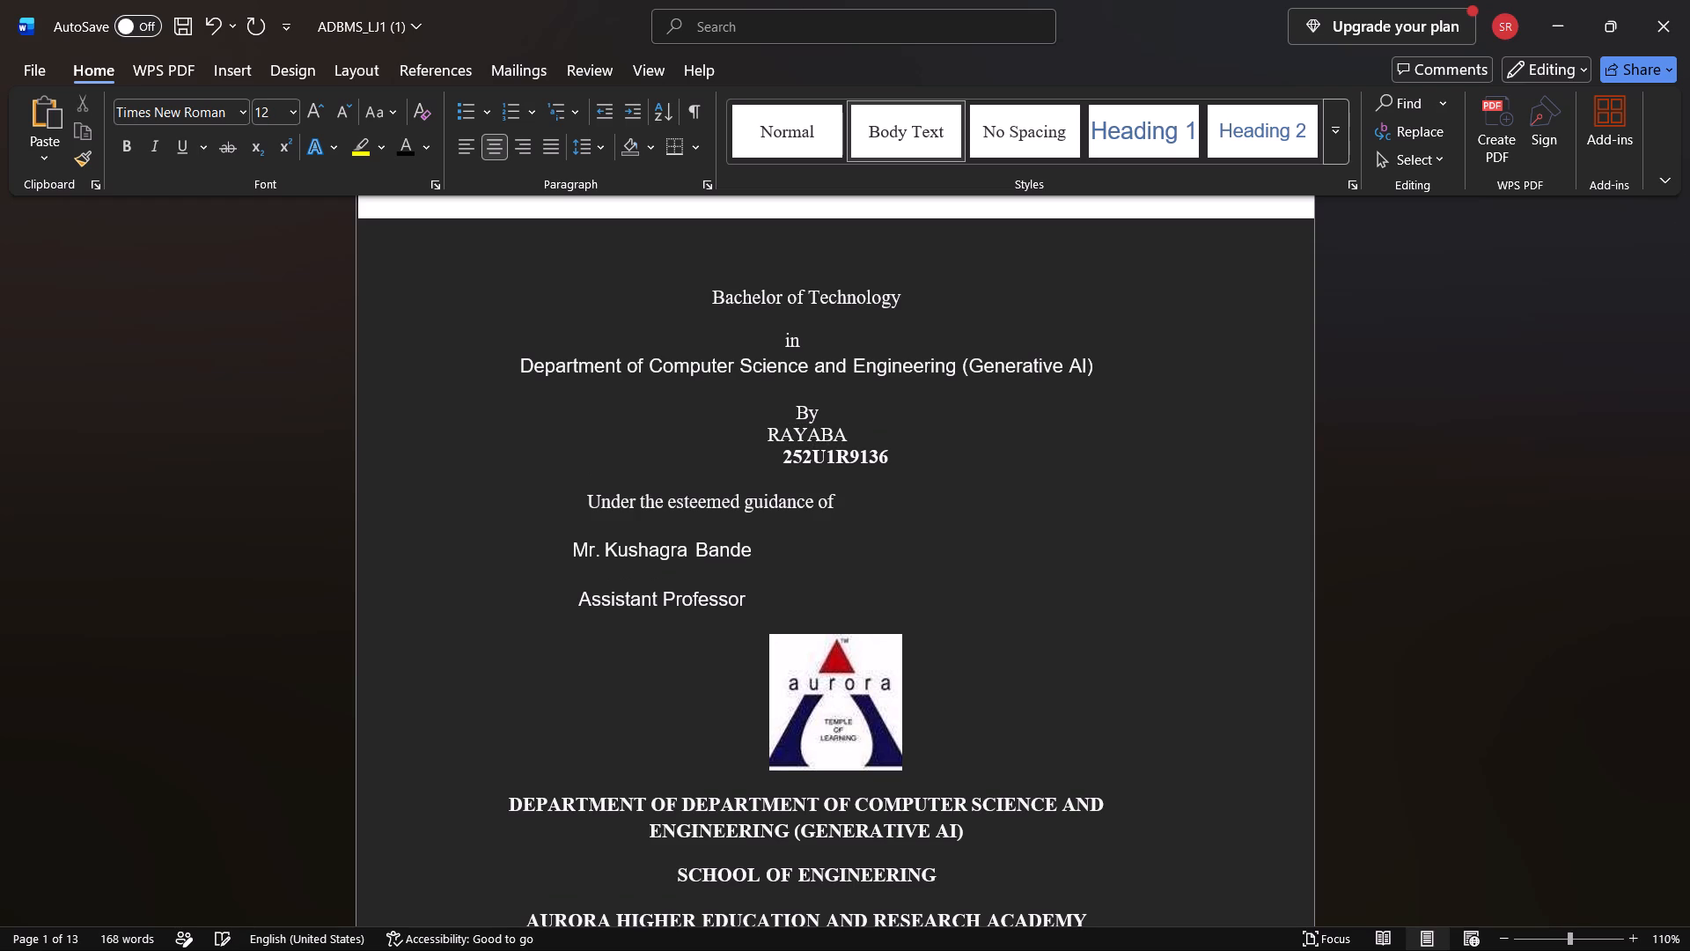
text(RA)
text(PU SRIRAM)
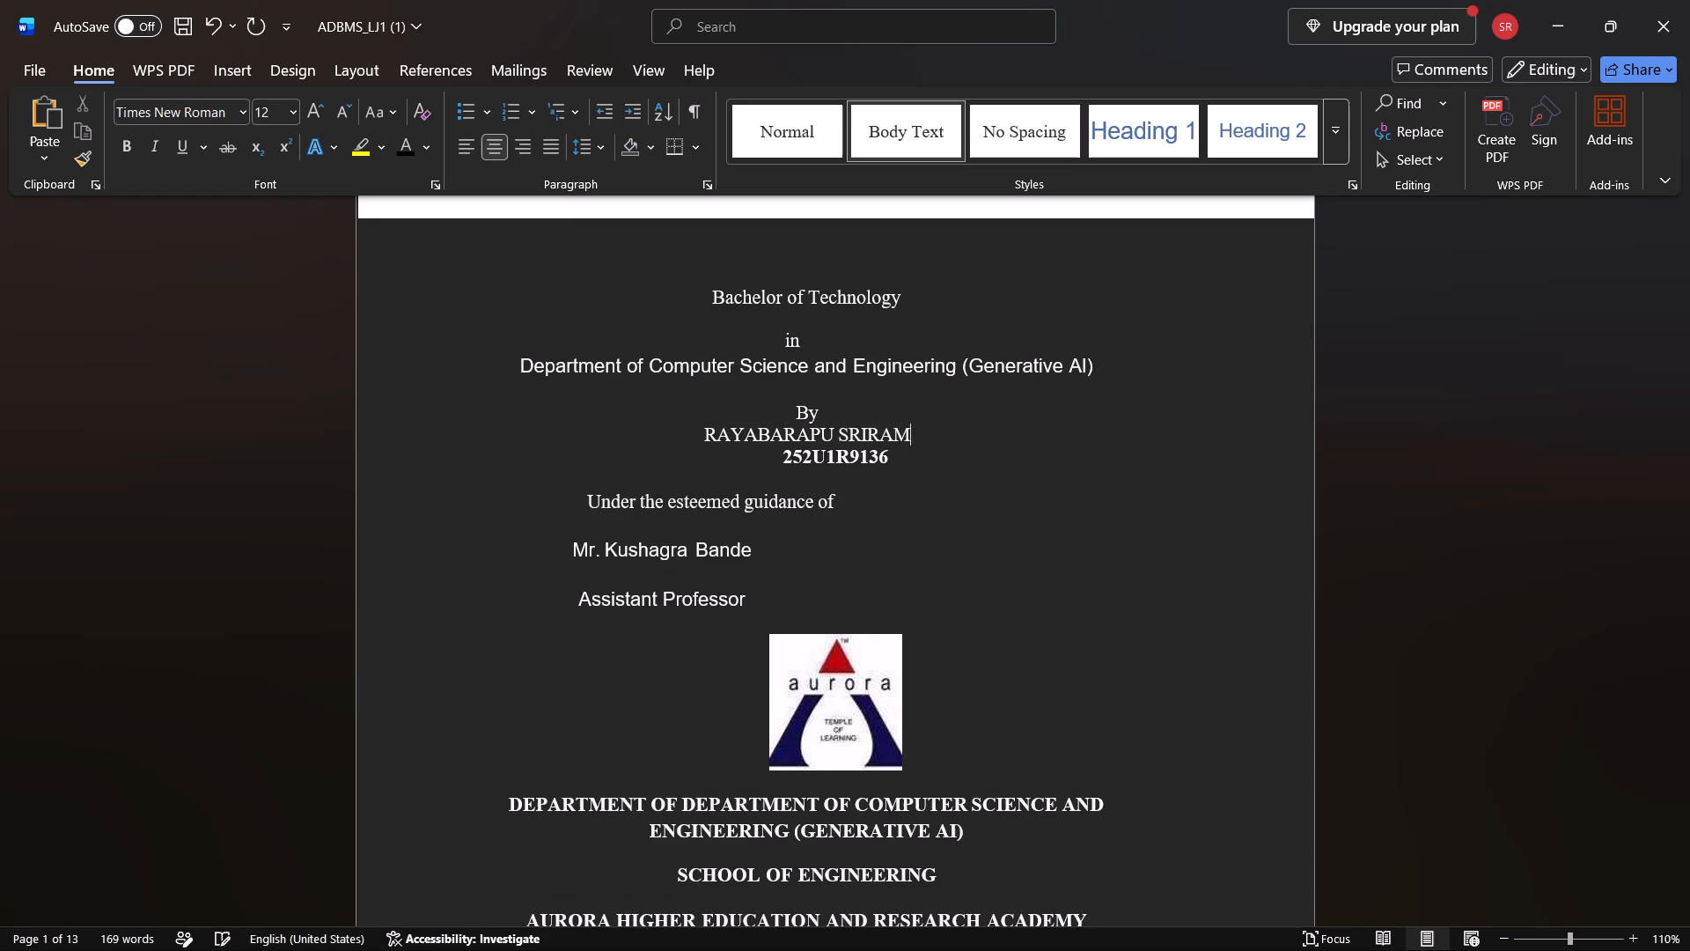
Insert an extra line break after "By", after "in" and after the student's name to space out the cover page lines.
click(838, 410)
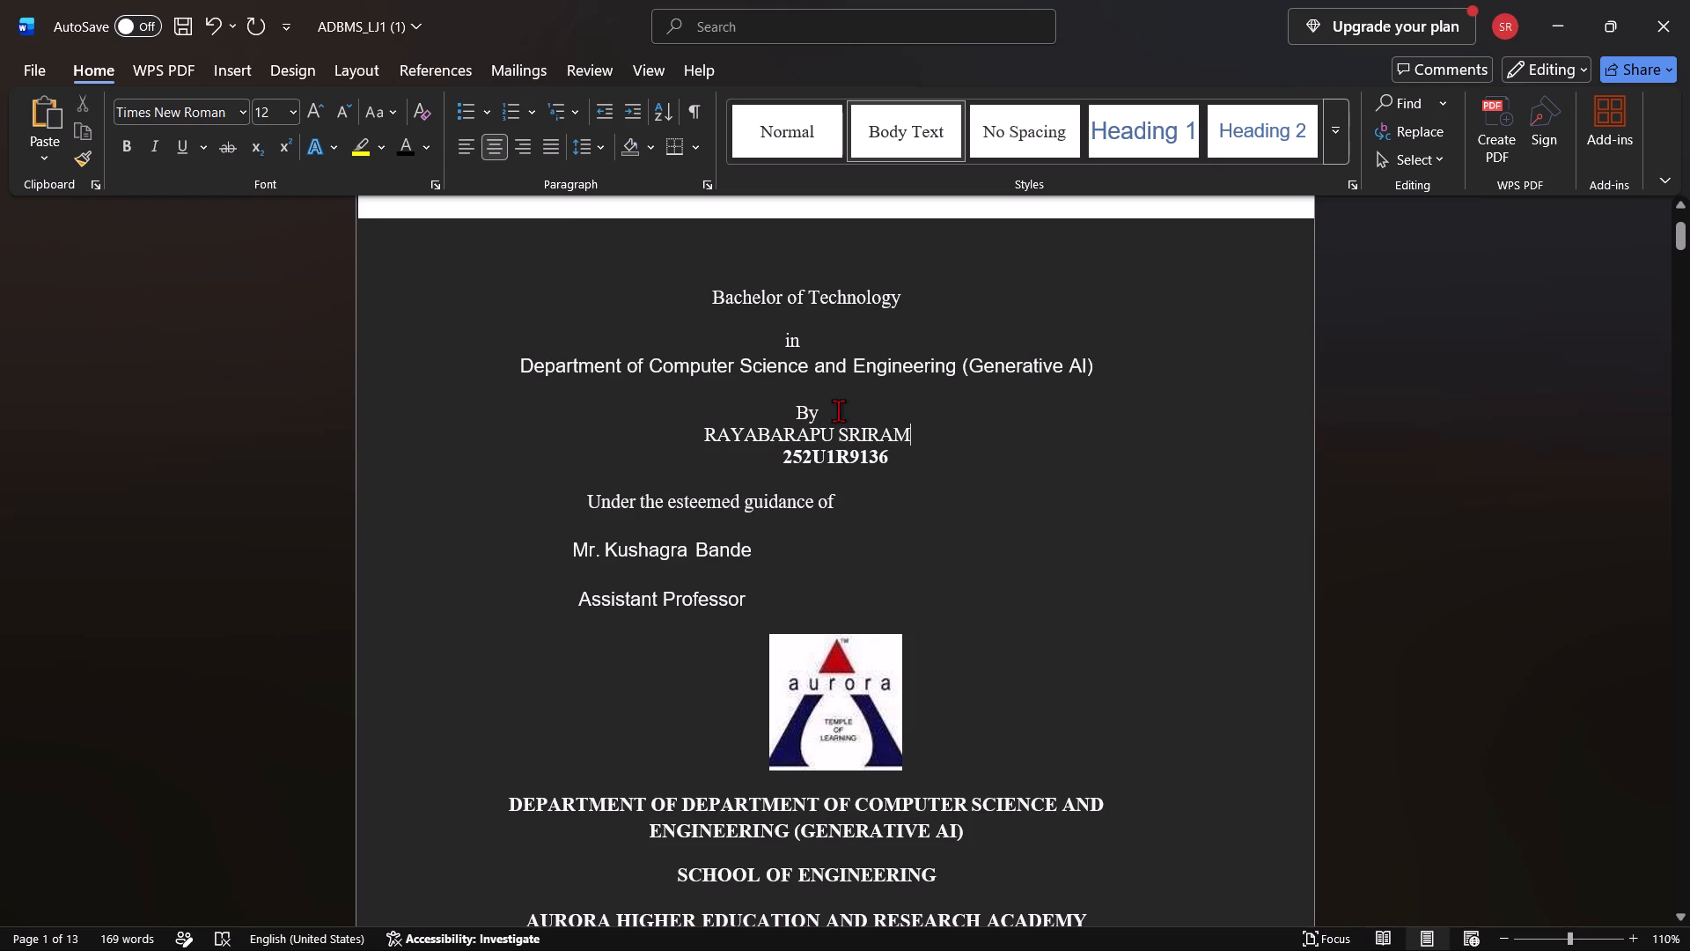
key(Return)
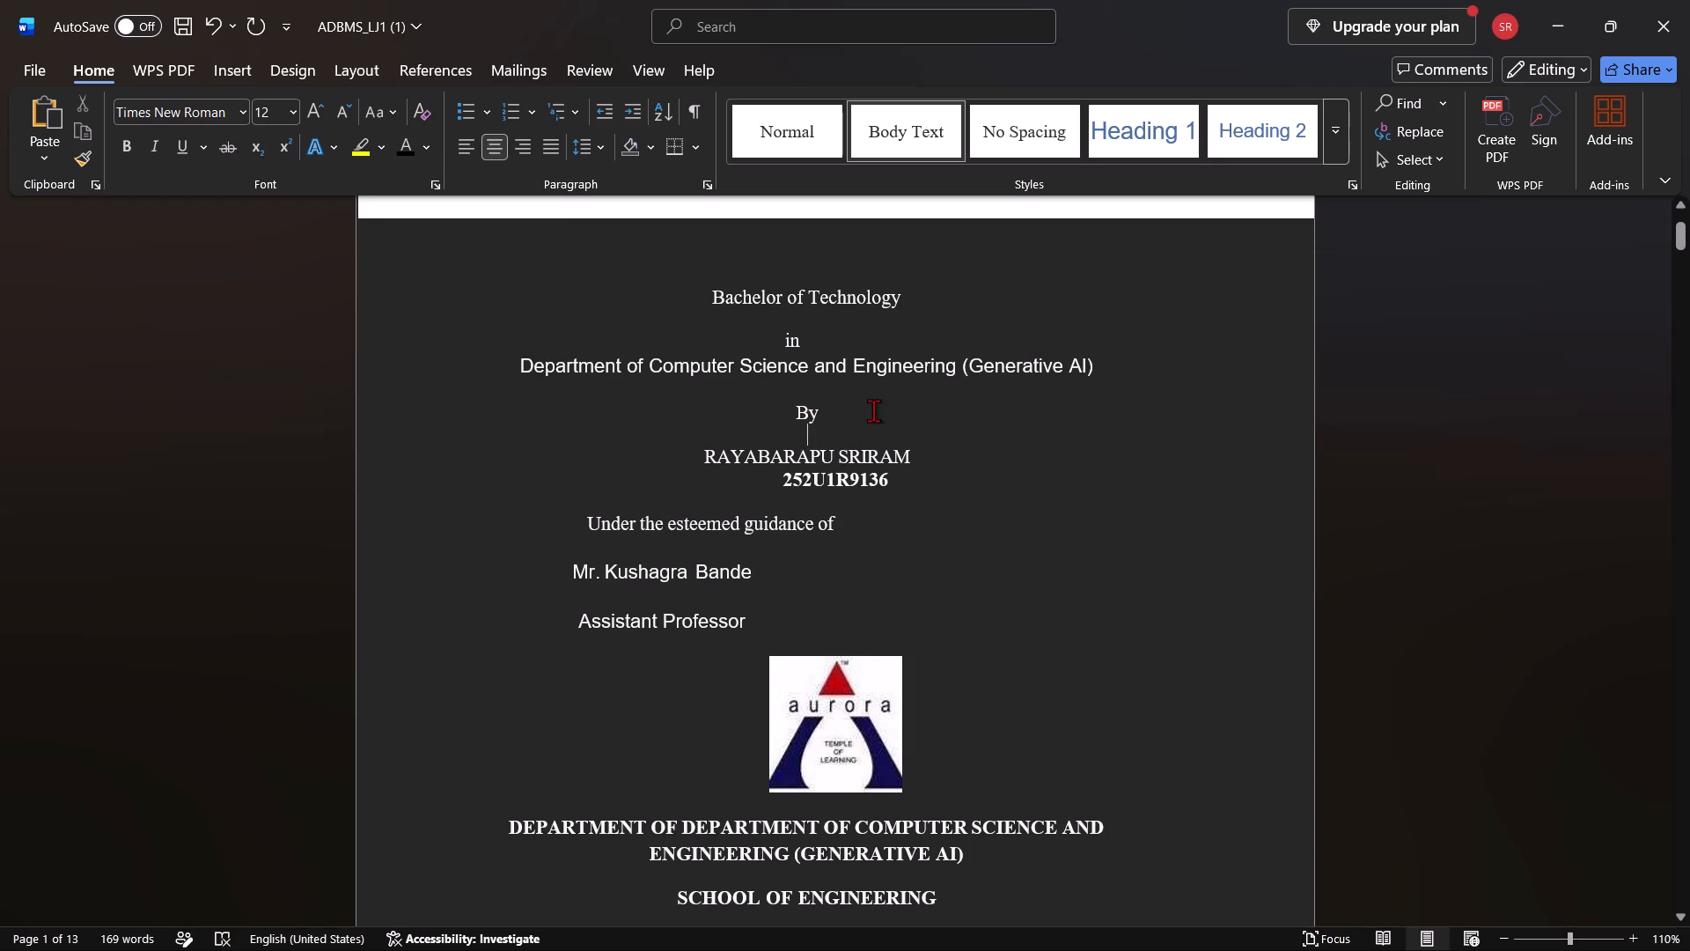
click(821, 333)
key(Return)
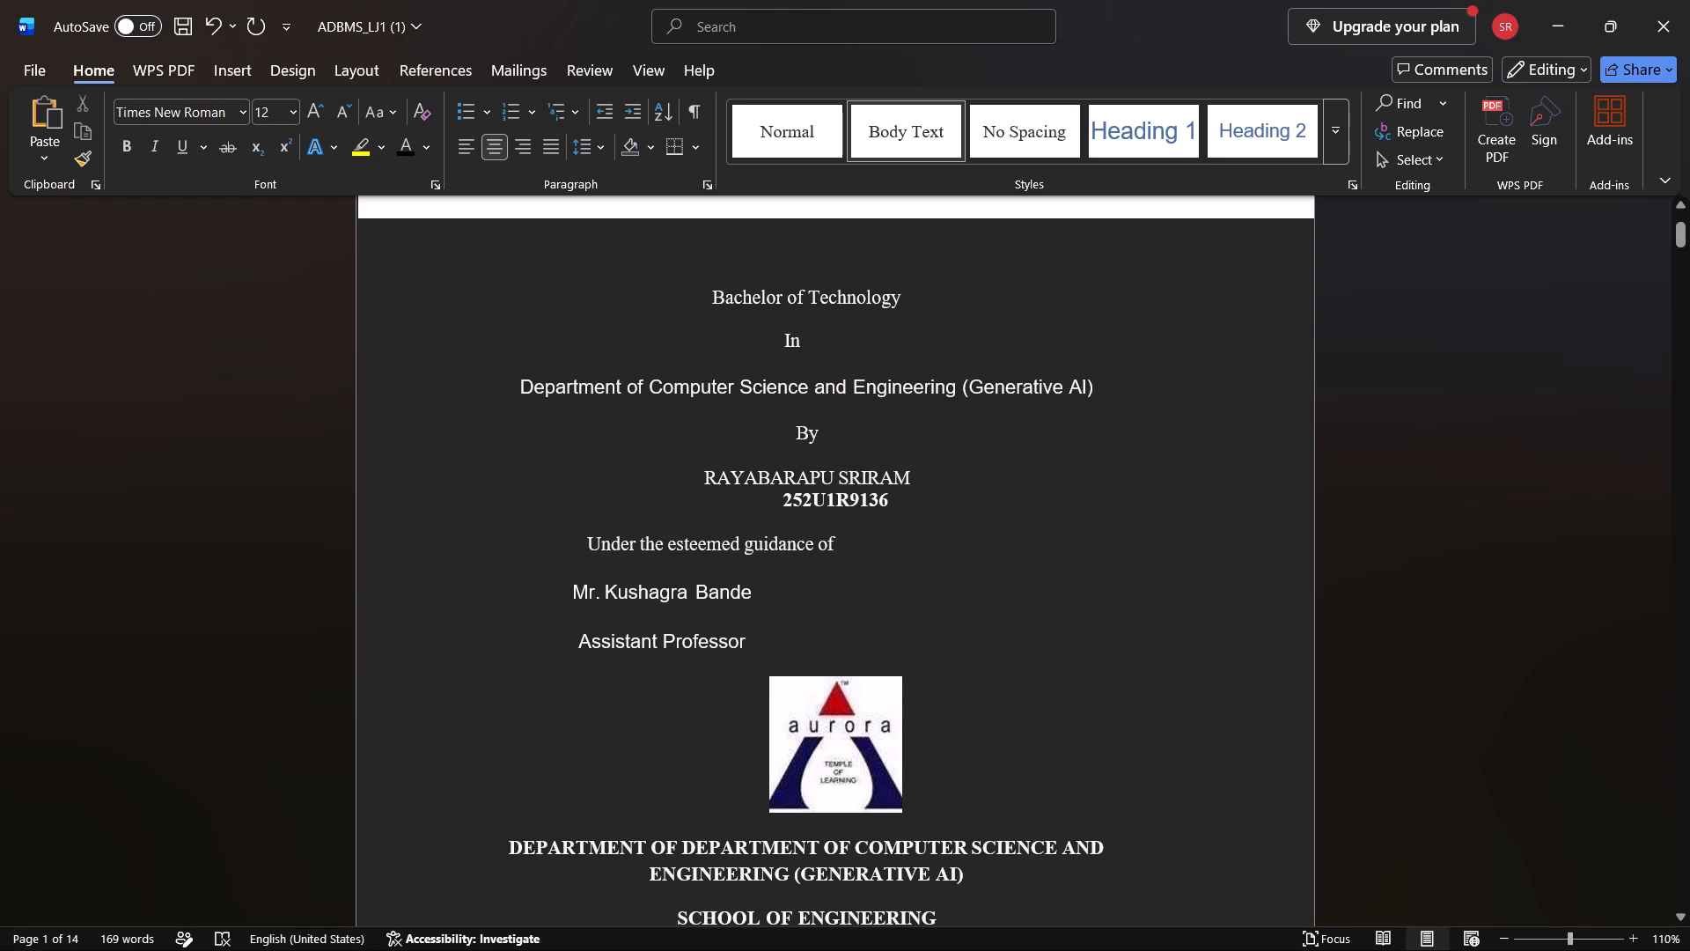
click(922, 475)
key(Return)
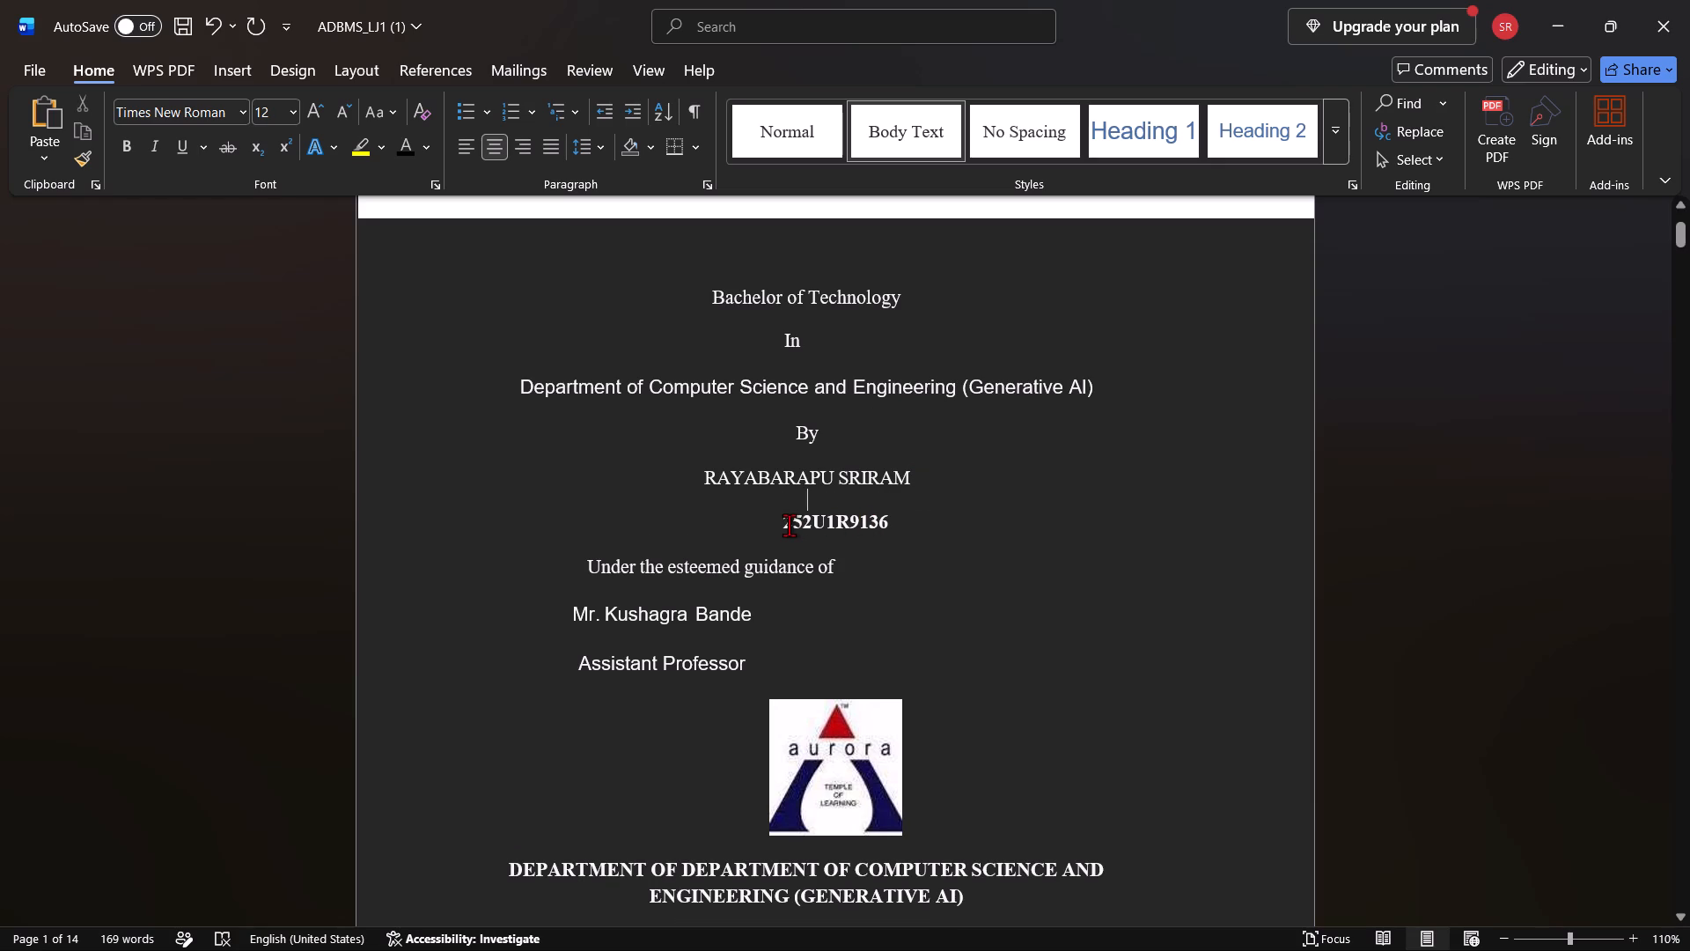
Remove the indent before the roll number beneath the student's name and pad it with leading spaces to centre it under the name.
click(789, 525)
key(Left)
key(BackSpace)
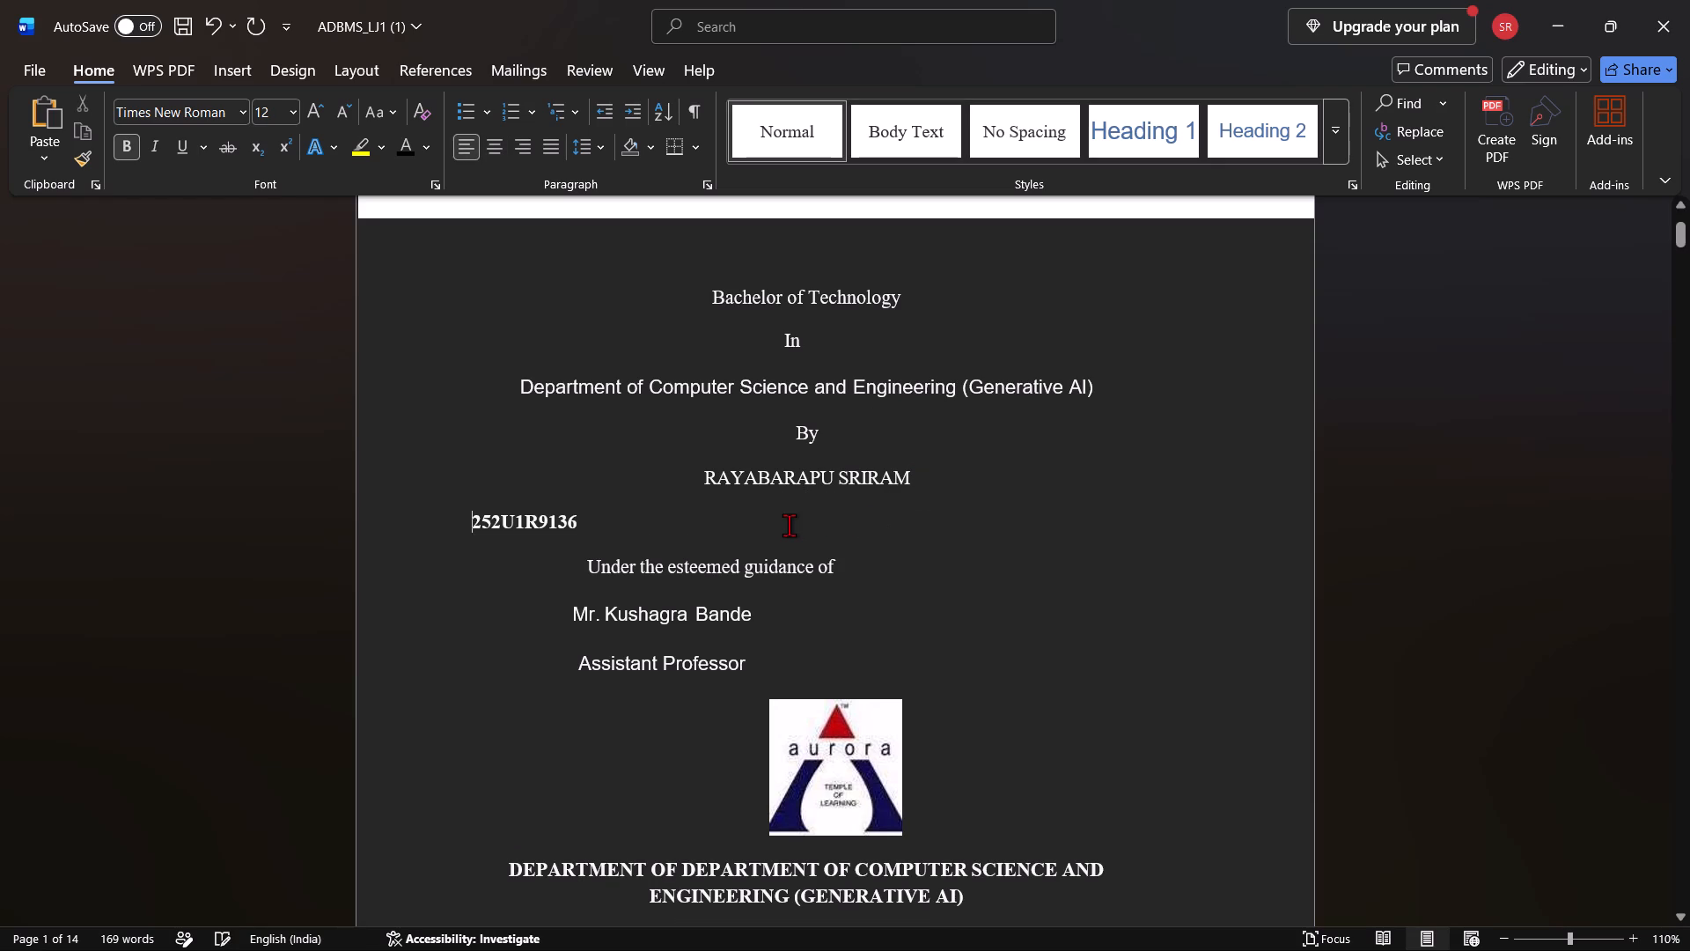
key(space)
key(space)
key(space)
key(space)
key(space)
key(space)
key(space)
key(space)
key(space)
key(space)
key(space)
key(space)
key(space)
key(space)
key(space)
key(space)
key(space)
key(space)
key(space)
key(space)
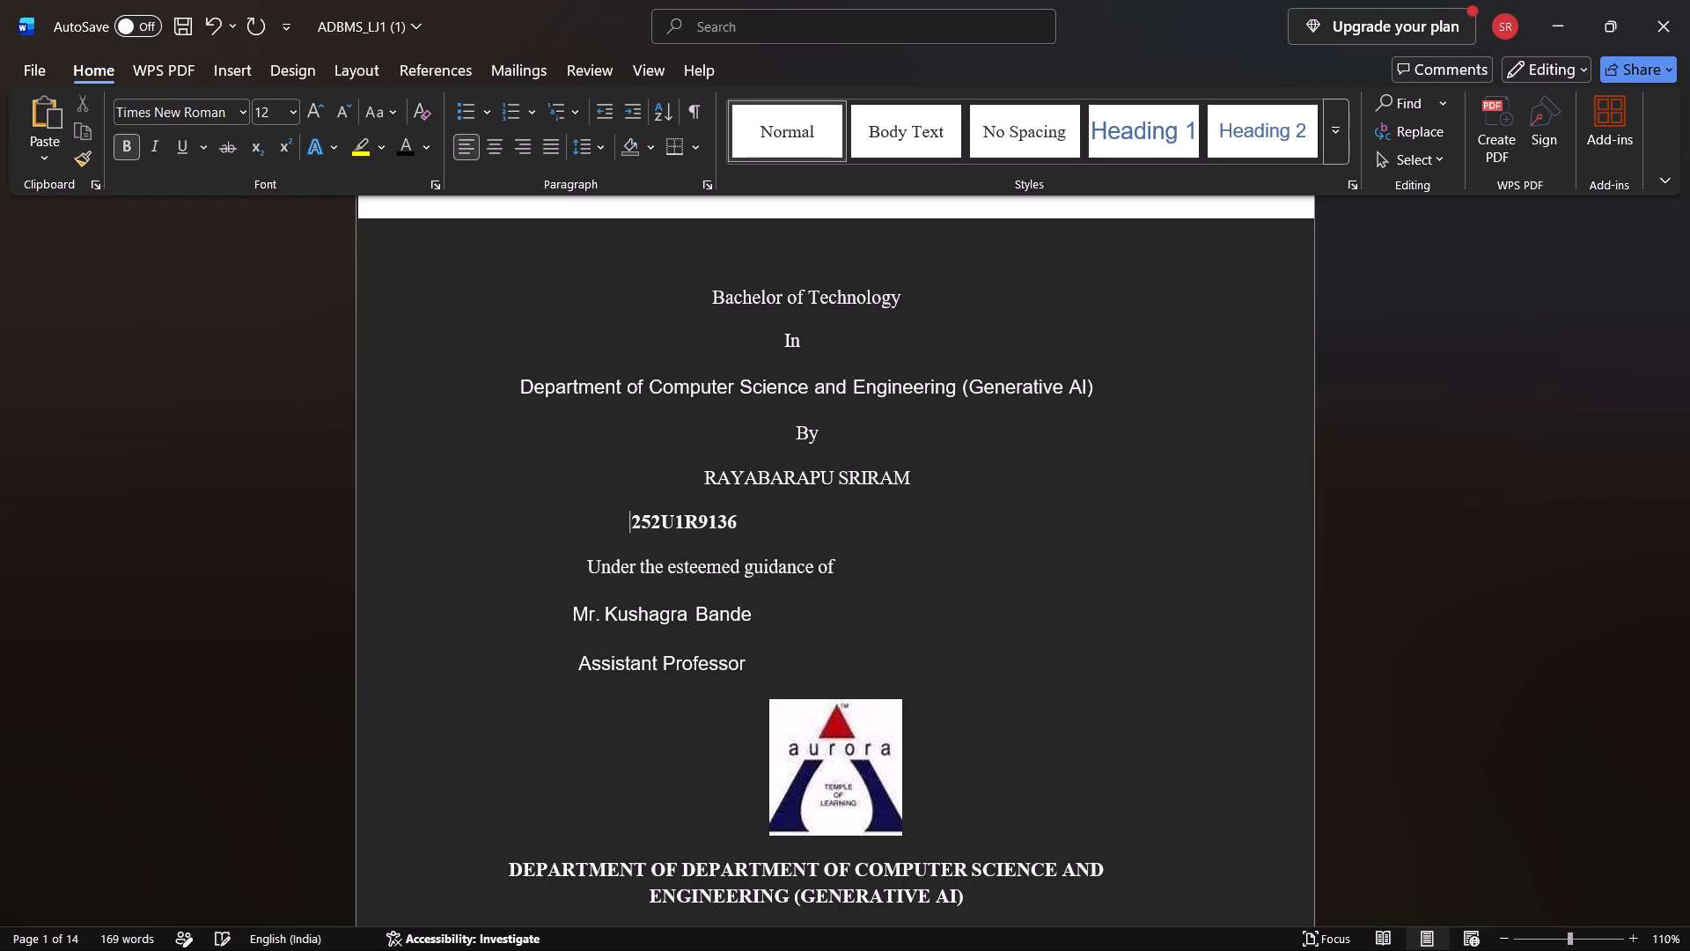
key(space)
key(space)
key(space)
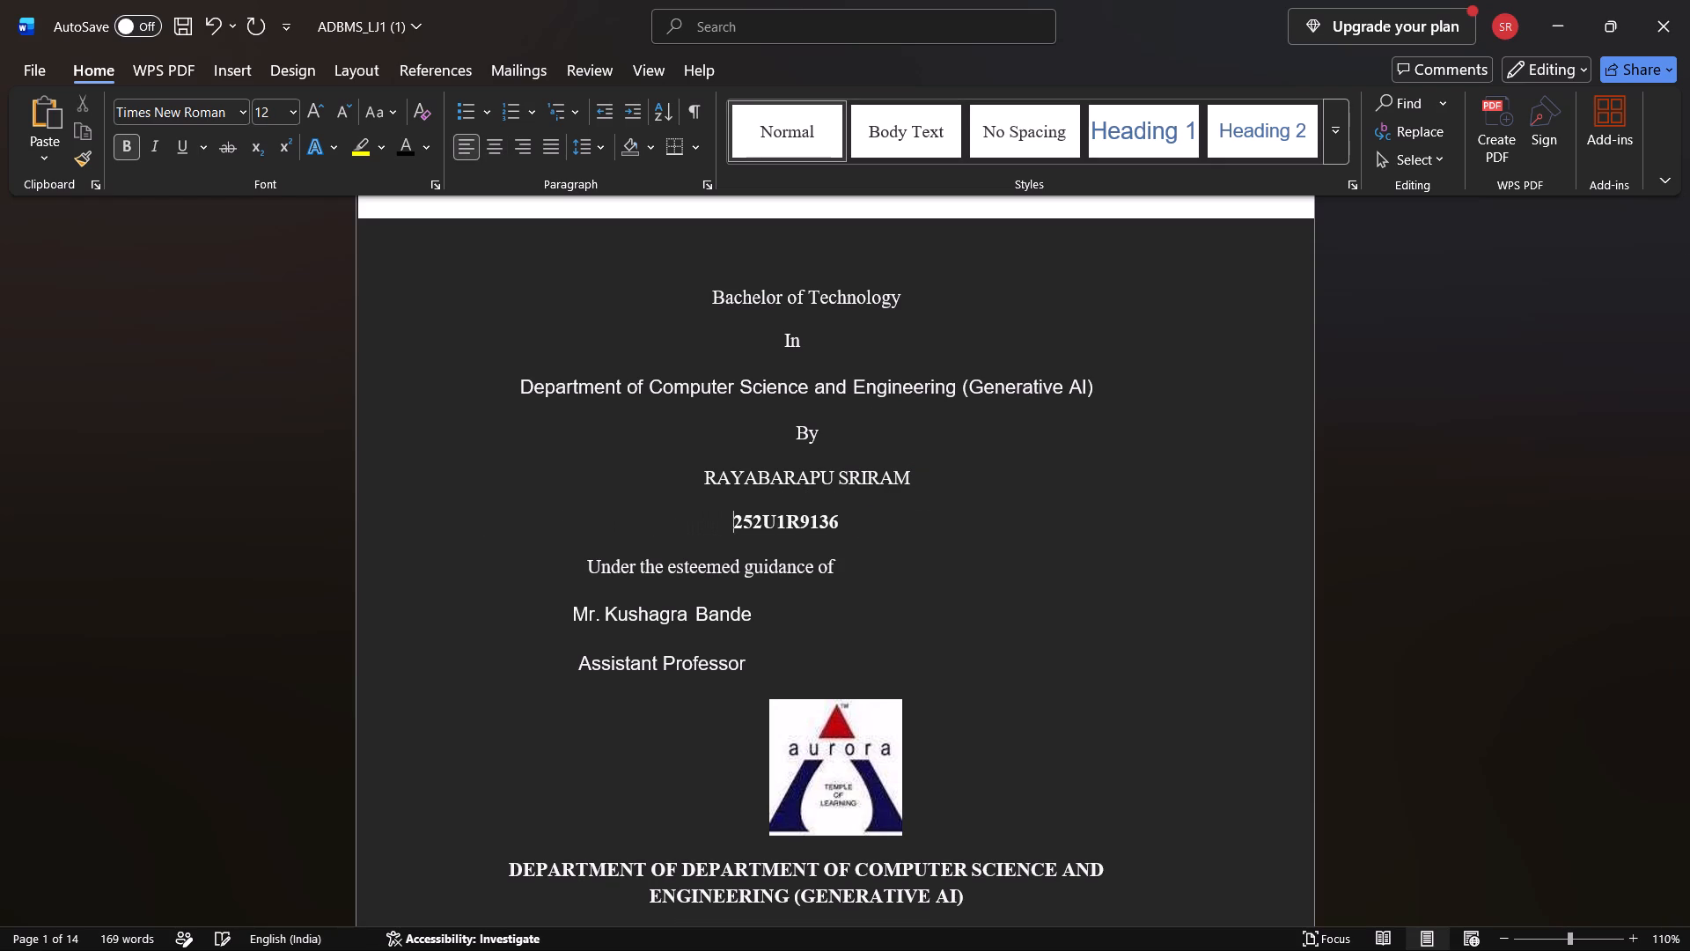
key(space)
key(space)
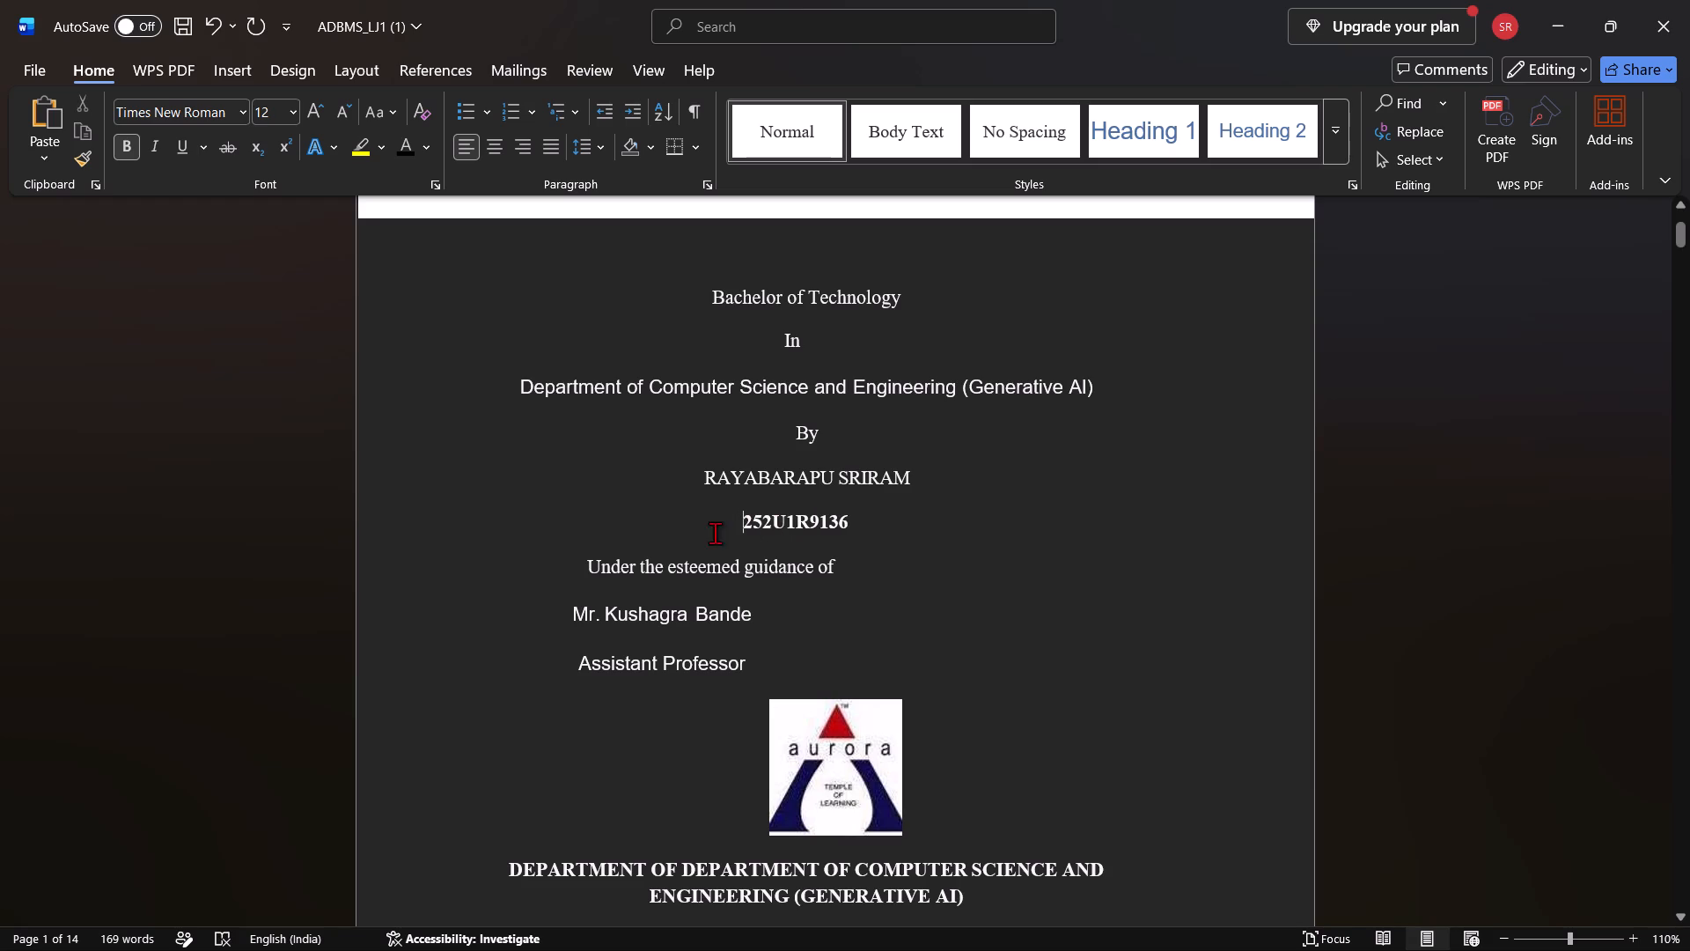
Add leading spaces before "Under the esteemed guidance of" to centre the line beneath the roll number.
click(581, 563)
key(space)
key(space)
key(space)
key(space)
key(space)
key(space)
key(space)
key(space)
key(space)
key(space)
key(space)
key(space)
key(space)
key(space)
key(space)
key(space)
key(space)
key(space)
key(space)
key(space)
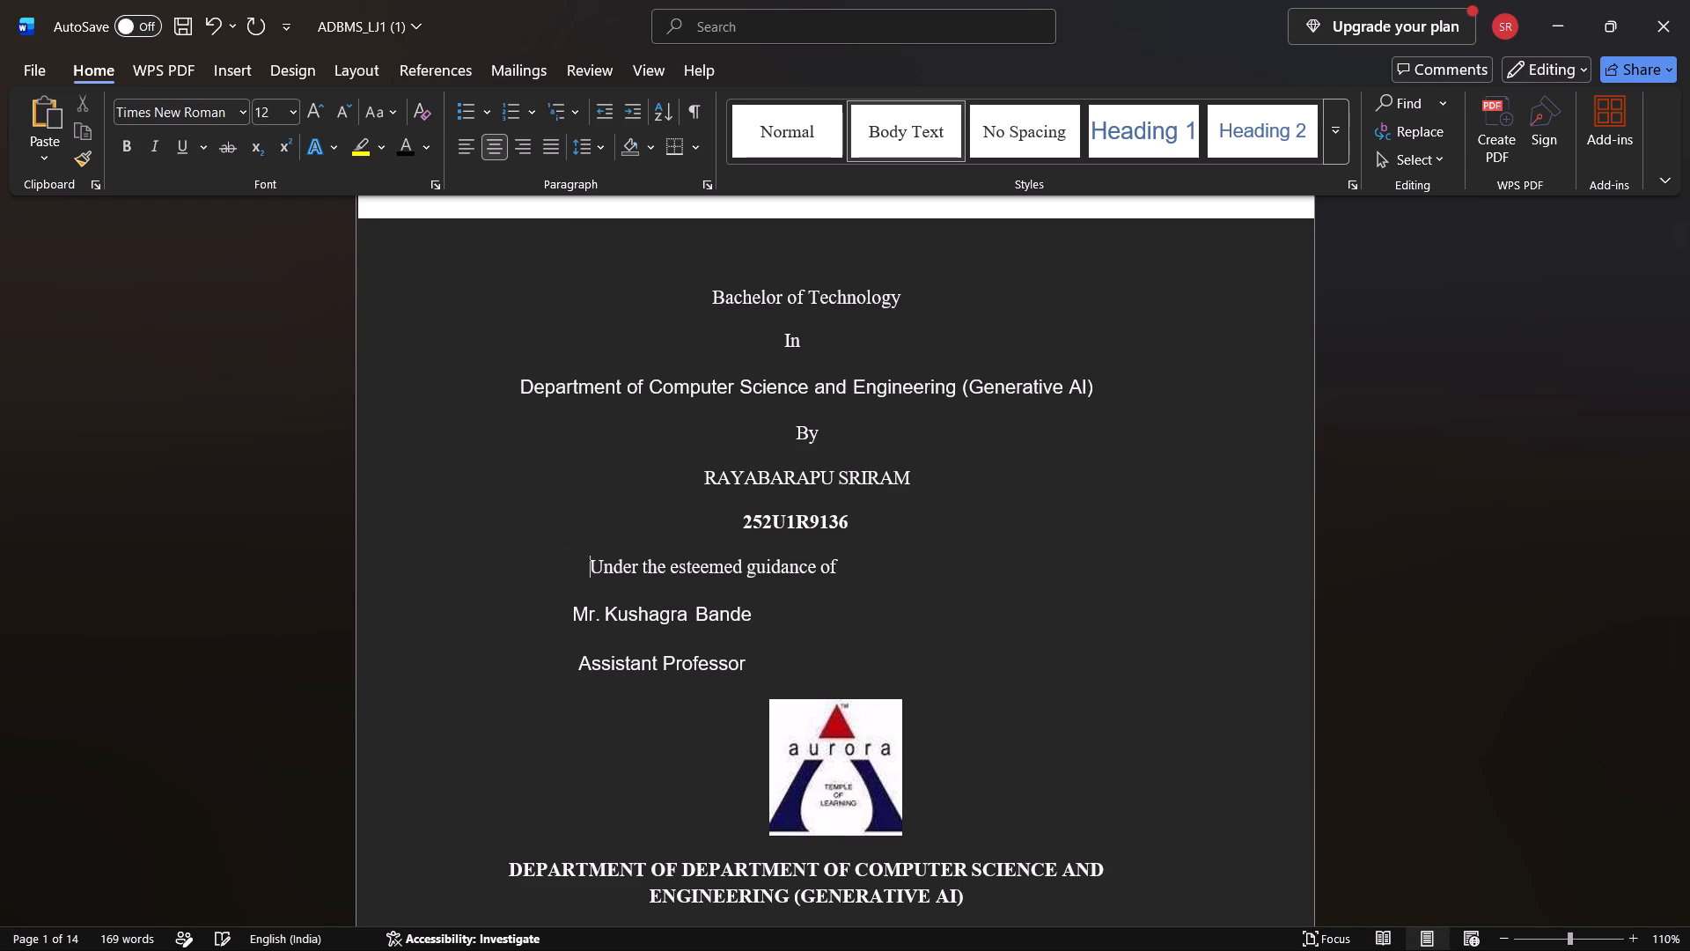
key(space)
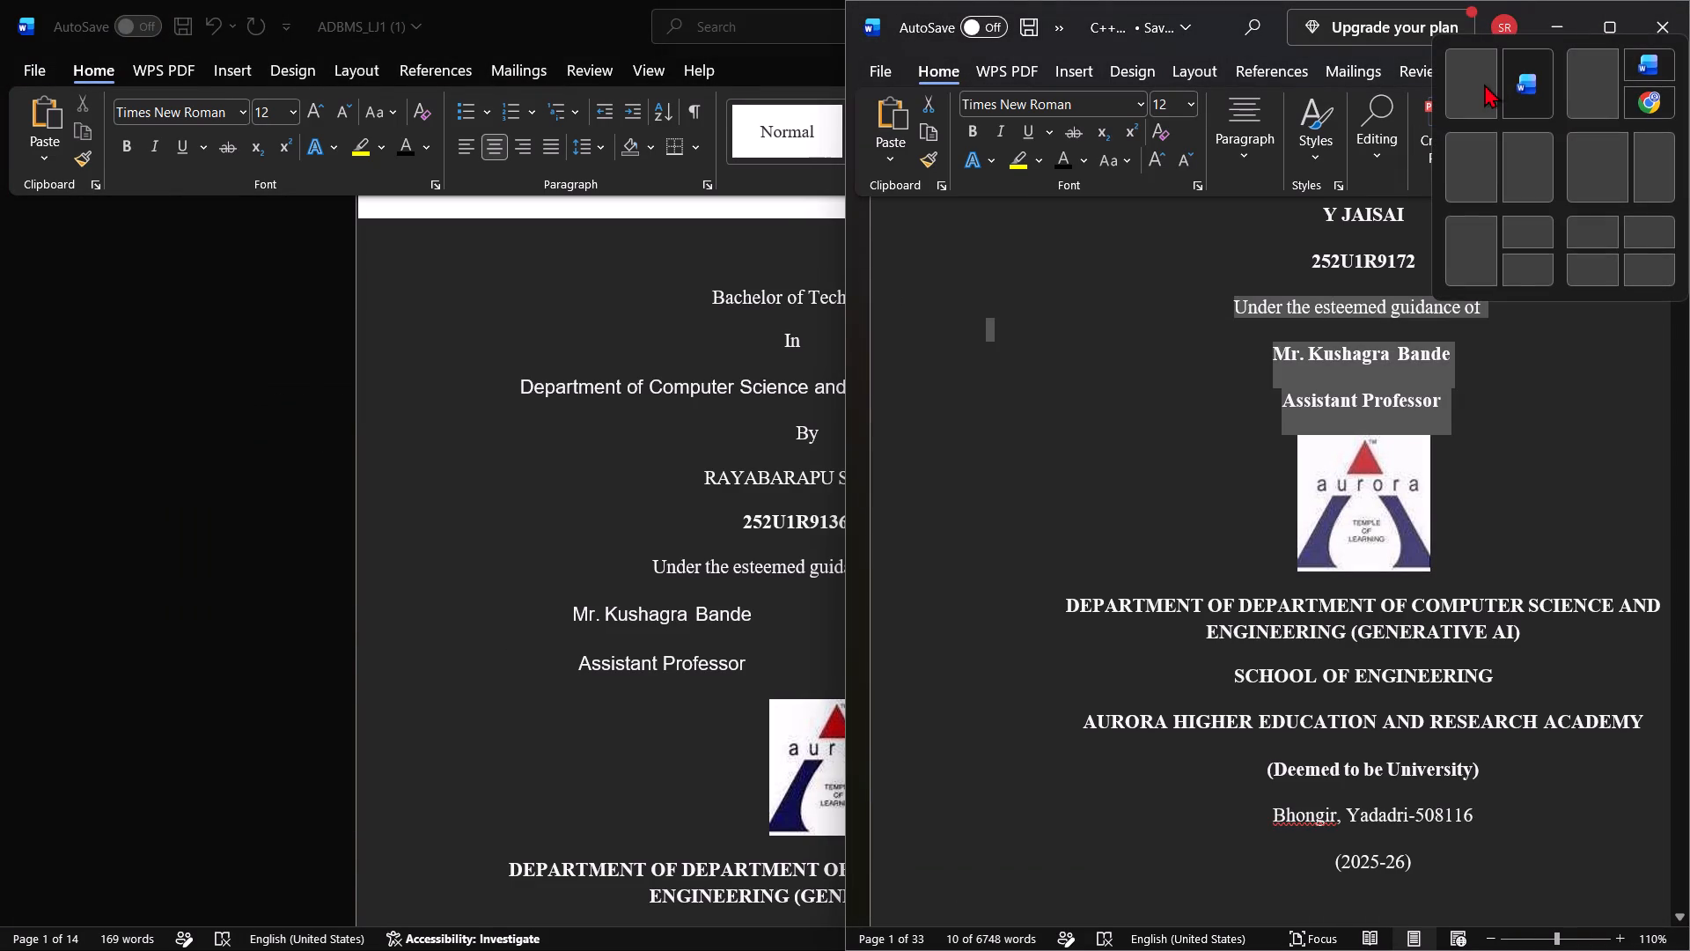
Place C++_Project_Report side by side with ADBMS_LJ1 and examine its cover page alignment from the degree lines down to the university name.
click(1484, 84)
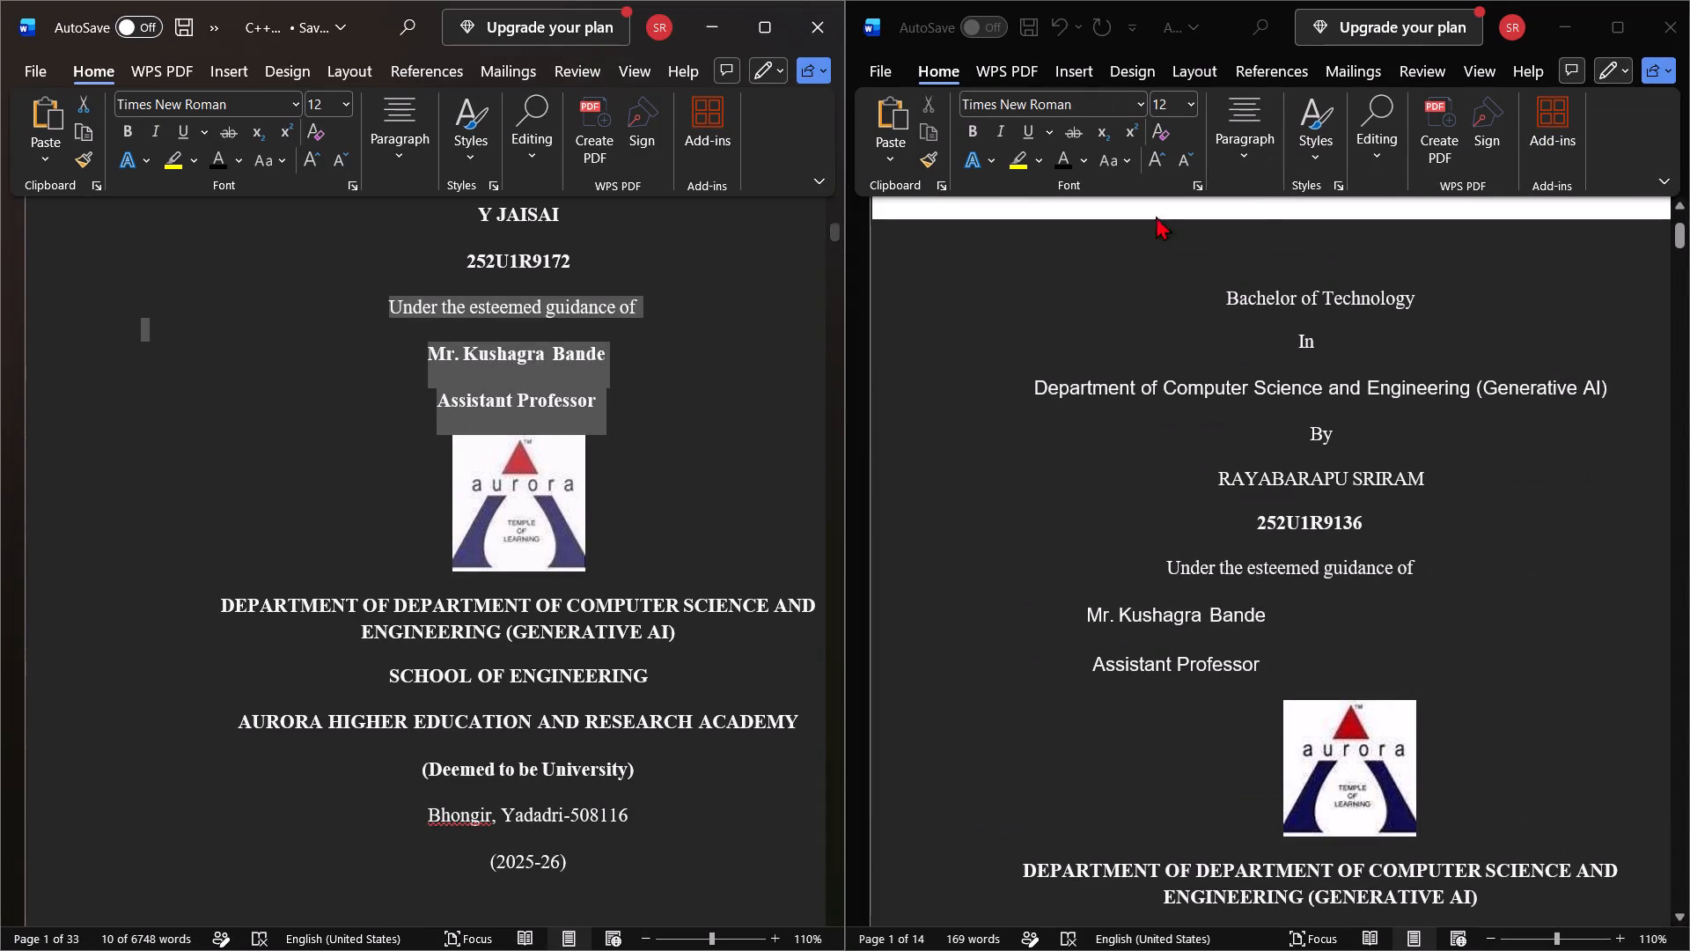
scroll(498, 442, up, 1)
scroll(498, 442, left, 1)
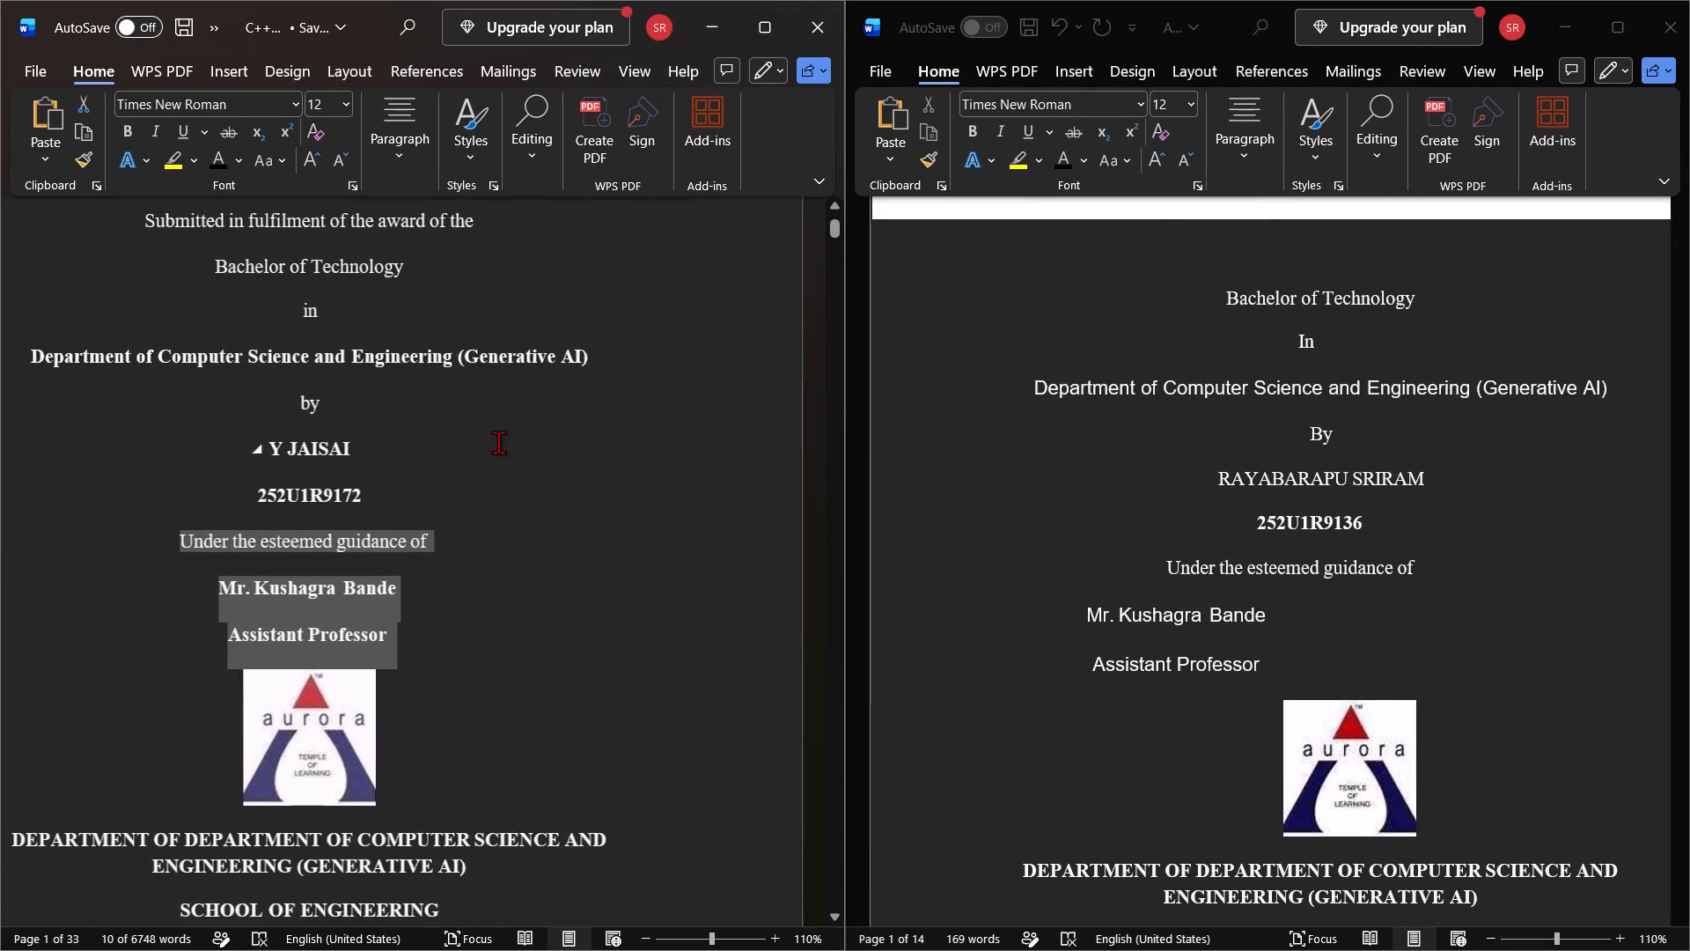
scroll(498, 442, down, 2)
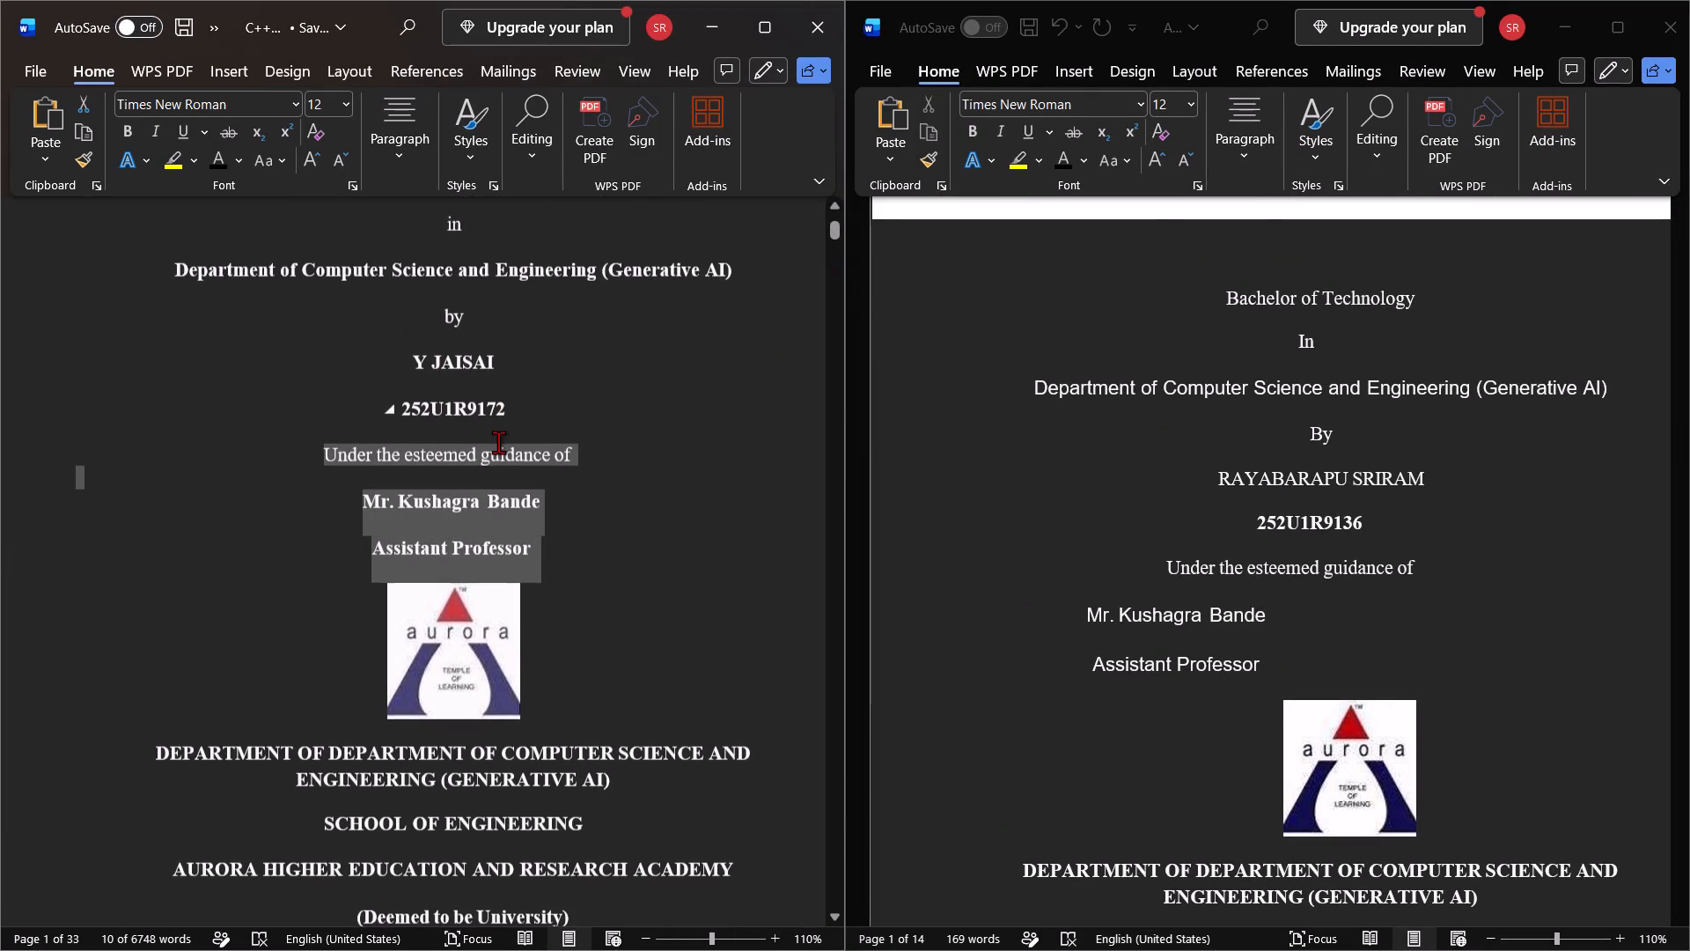
scroll(498, 442, down, 1)
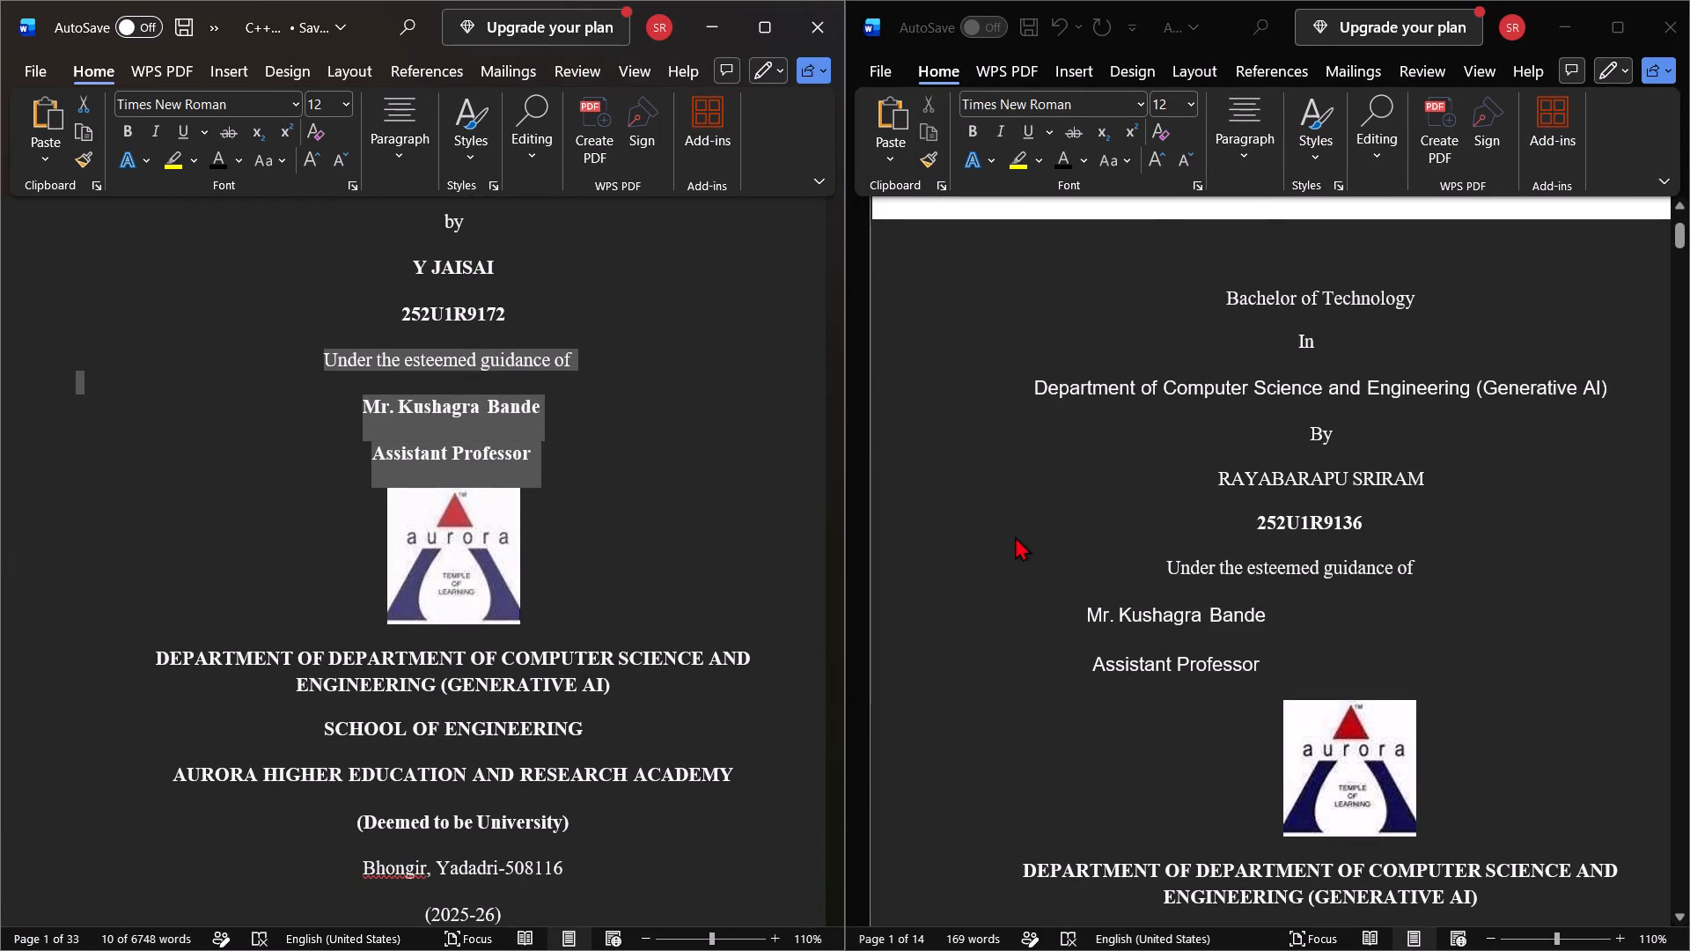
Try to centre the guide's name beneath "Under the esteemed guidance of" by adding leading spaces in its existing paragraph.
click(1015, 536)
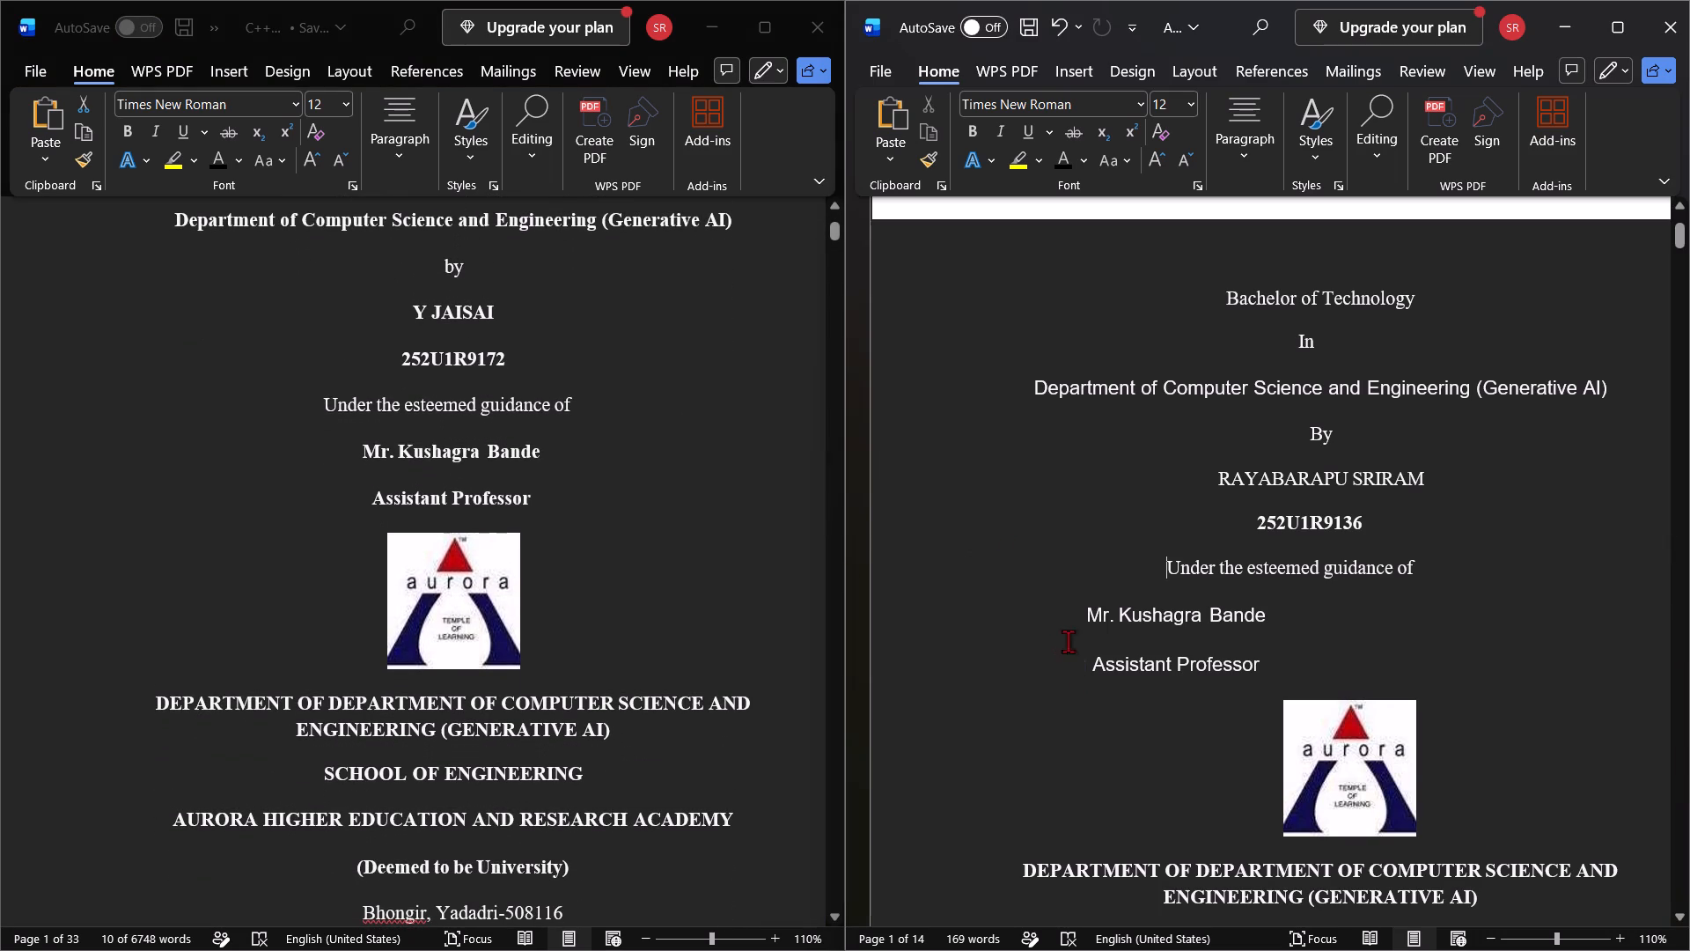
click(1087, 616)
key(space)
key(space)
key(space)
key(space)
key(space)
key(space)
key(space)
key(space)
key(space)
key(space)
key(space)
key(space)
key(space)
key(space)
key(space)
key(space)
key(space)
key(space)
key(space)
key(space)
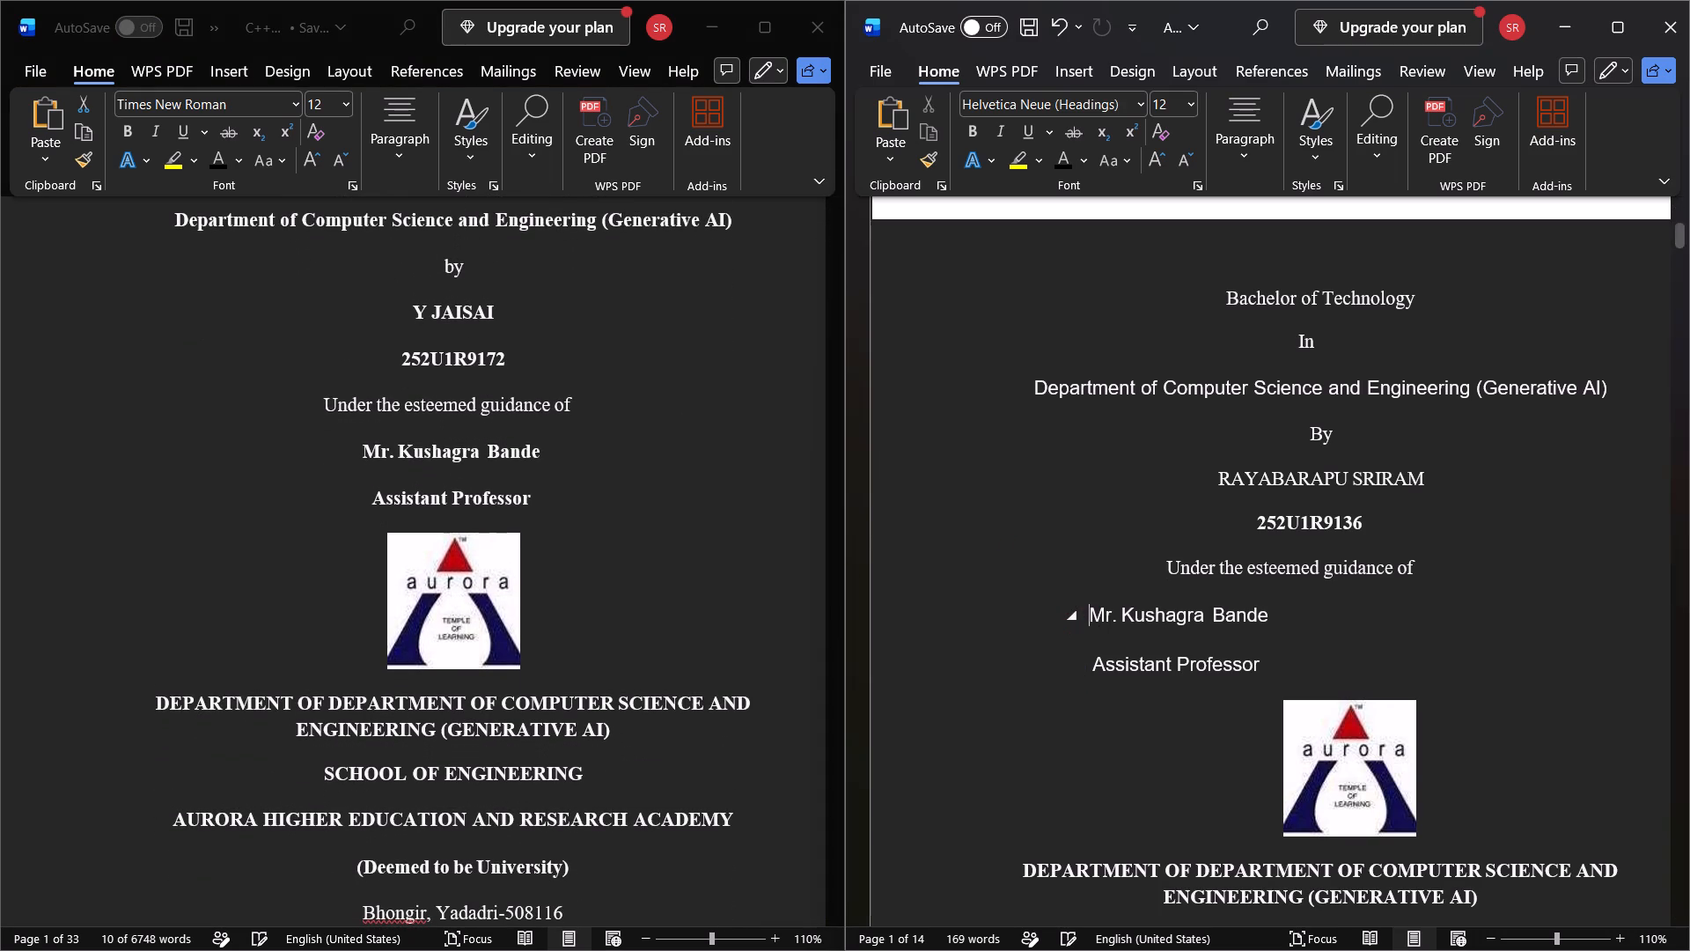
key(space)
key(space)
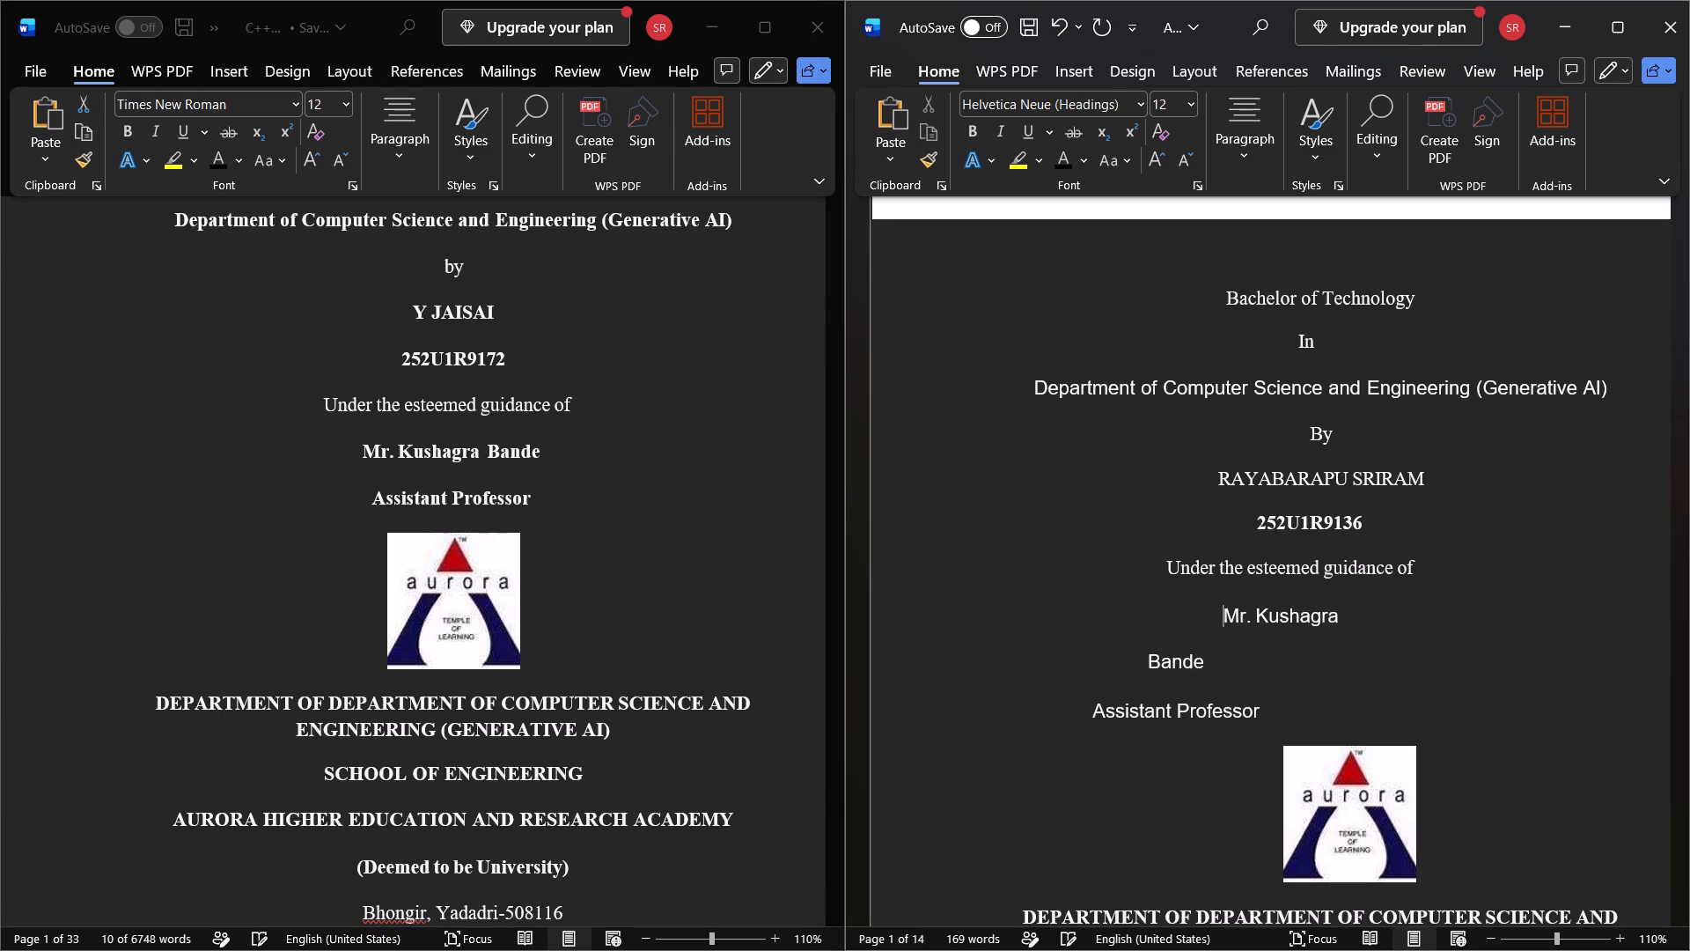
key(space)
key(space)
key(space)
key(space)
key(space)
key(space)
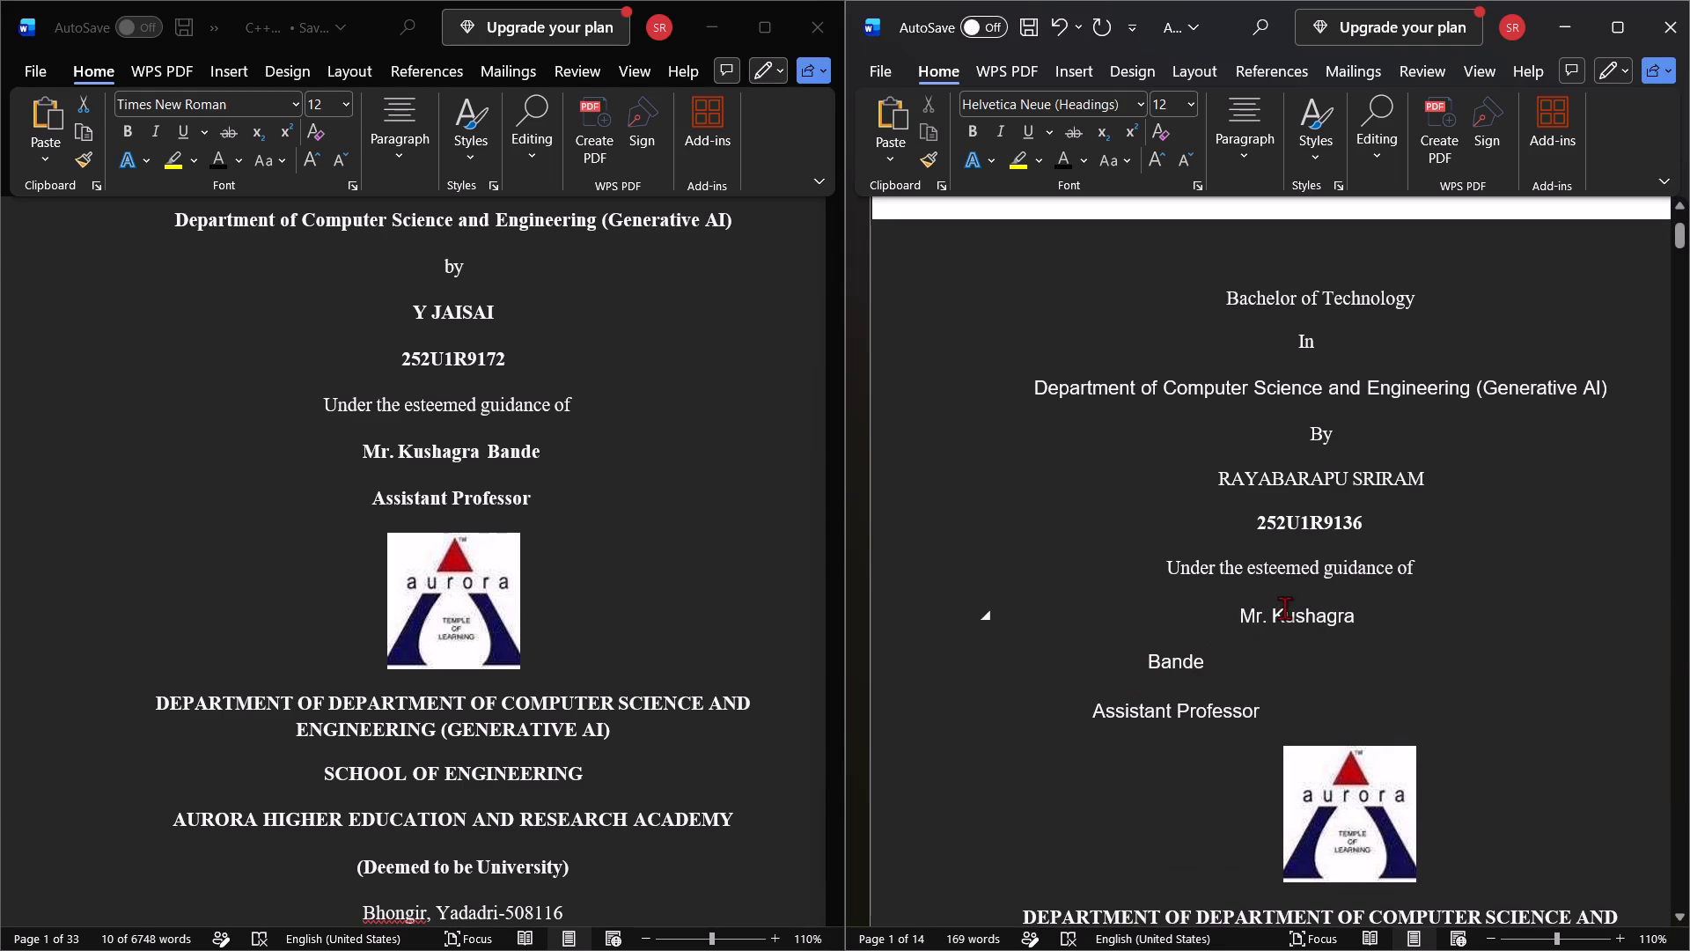
Move the guide's name out of its indented paragraph onto a new line directly after "Under the esteemed guidance of".
drag(1271, 612, 1281, 631)
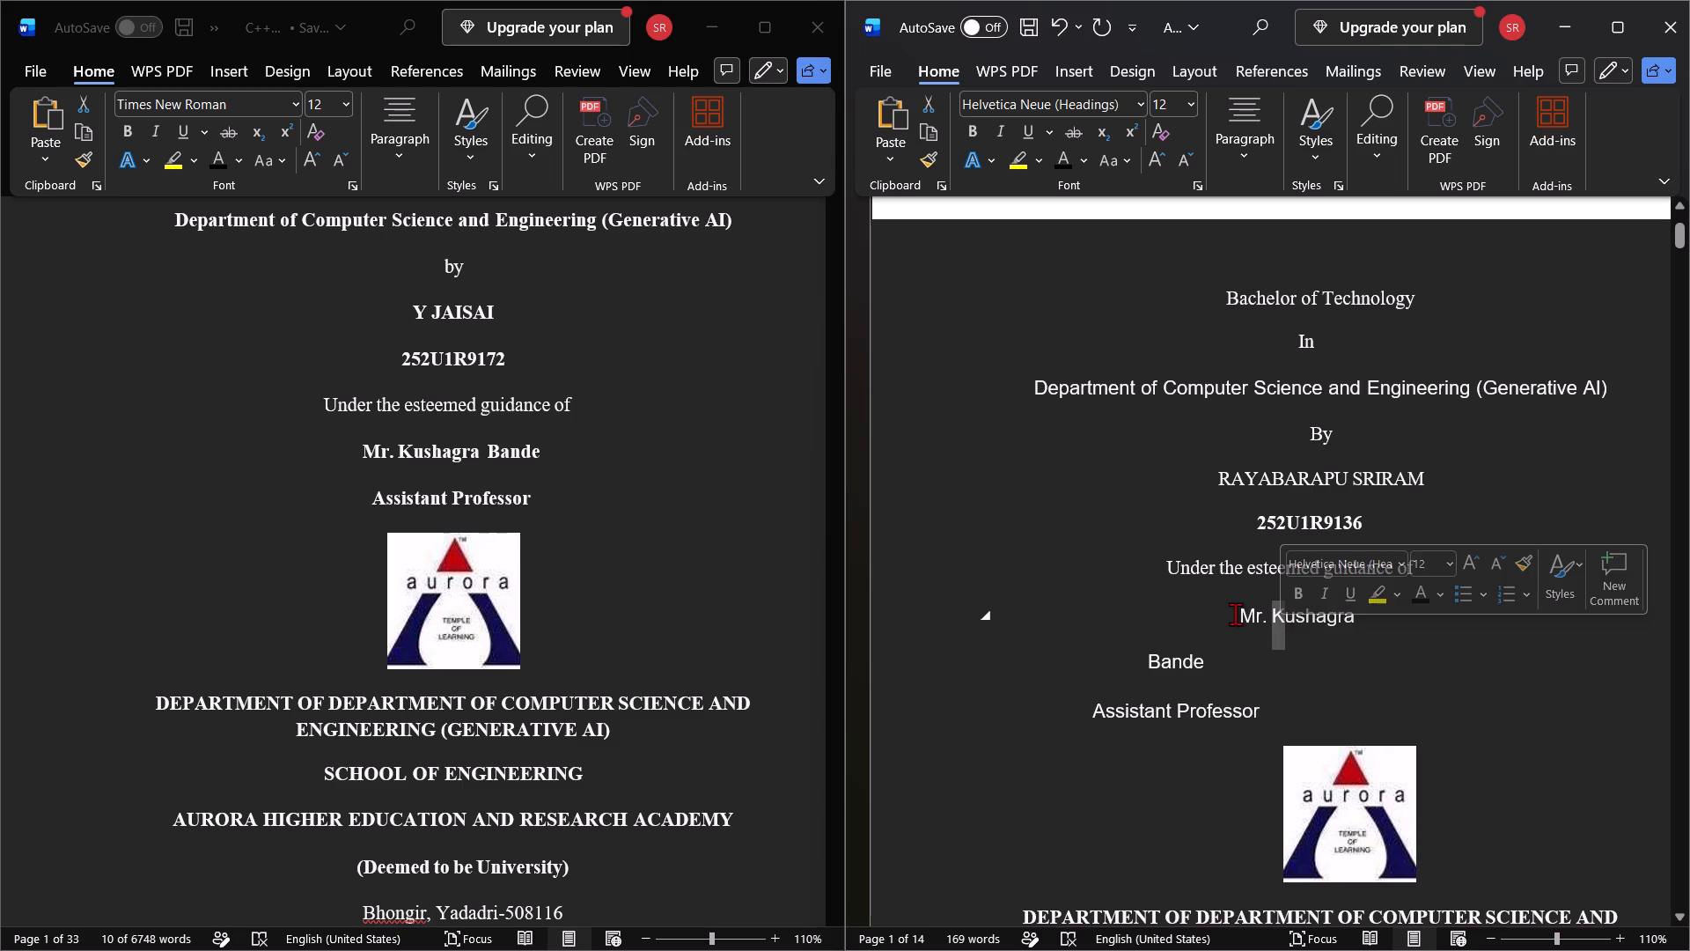
drag(1235, 614, 1263, 661)
click(1263, 661)
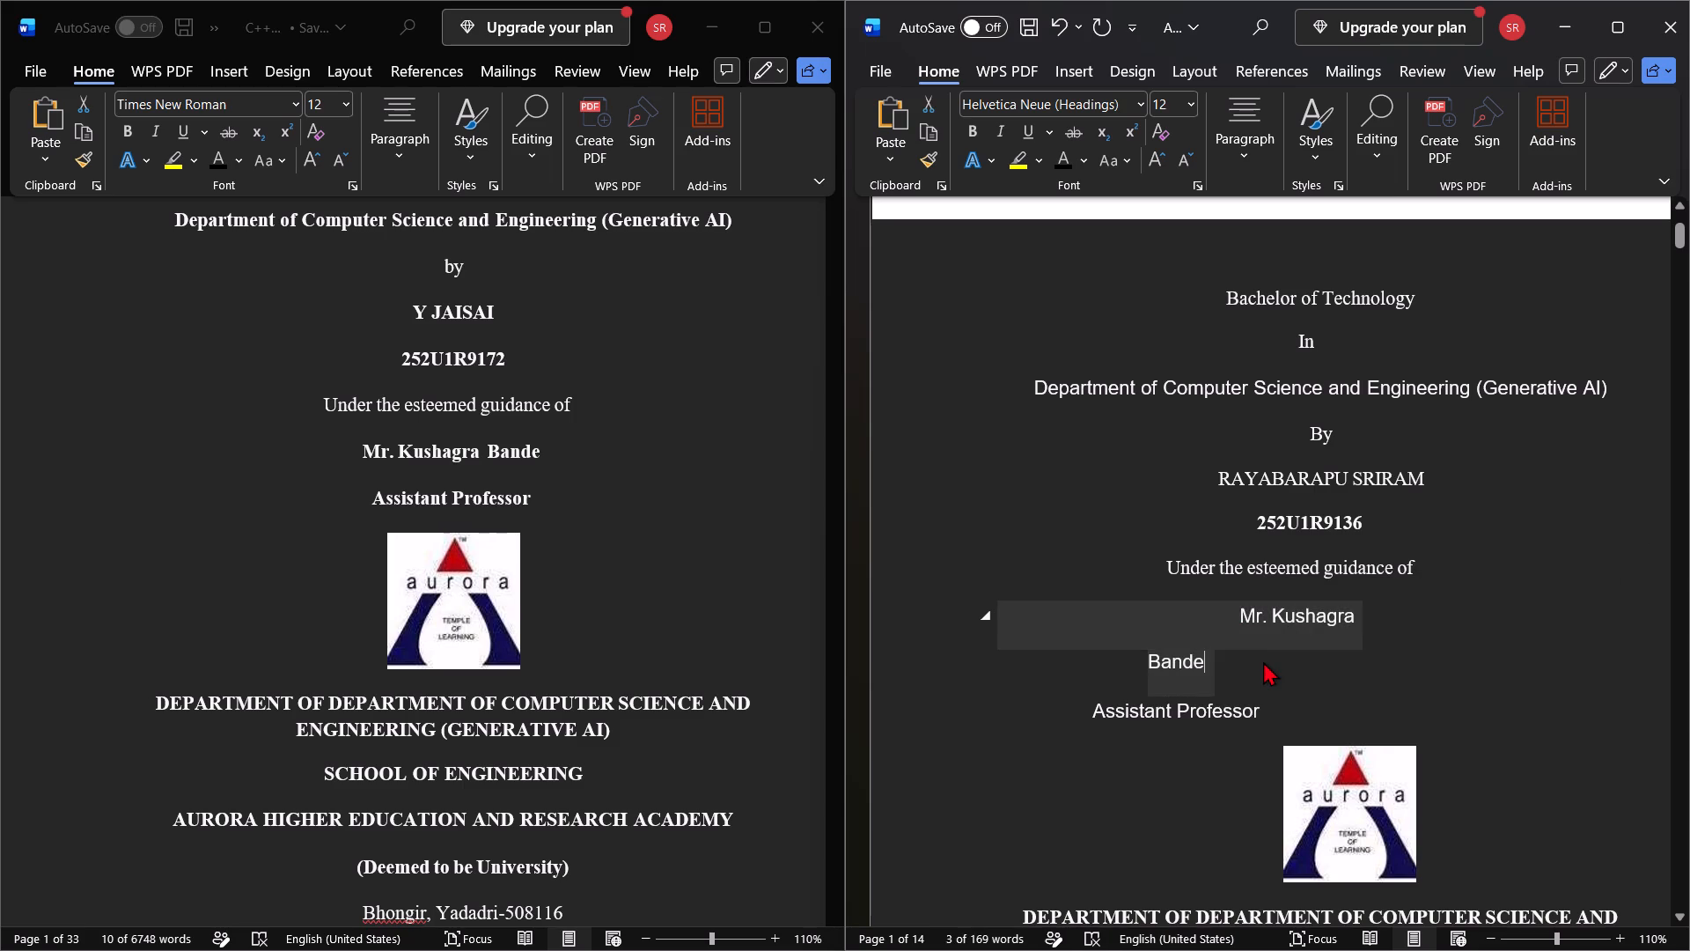
drag(1239, 620, 1255, 652)
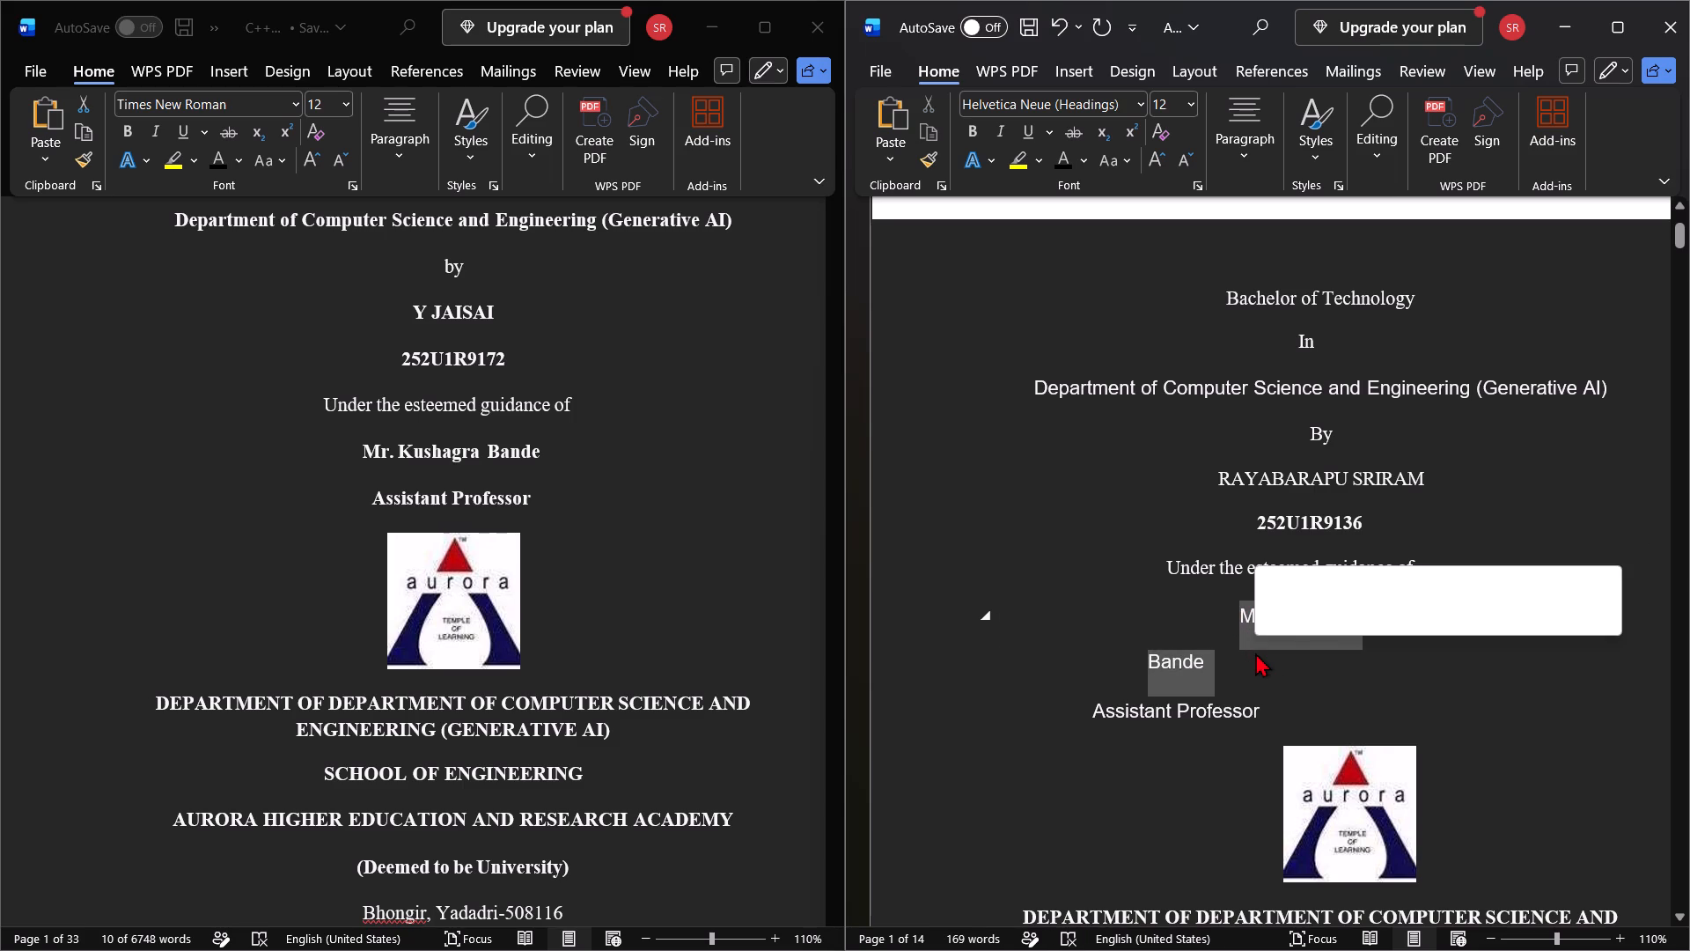
key(ctrl+c)
key(BackSpace)
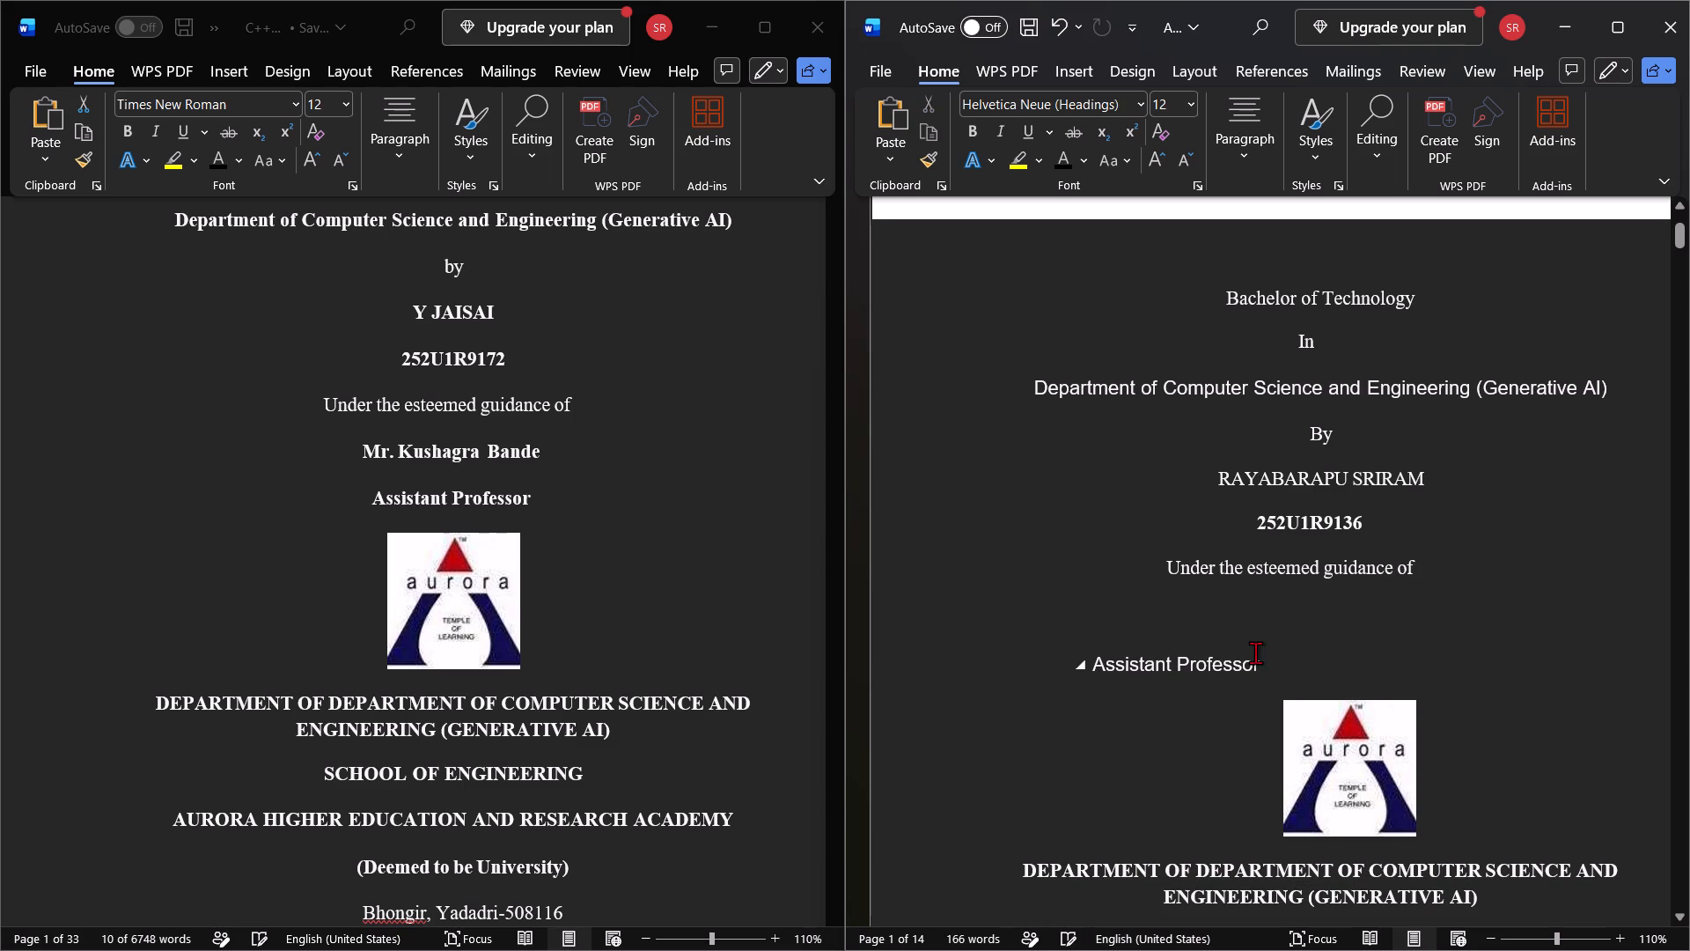
click(1418, 567)
key(Return)
key(ctrl+v)
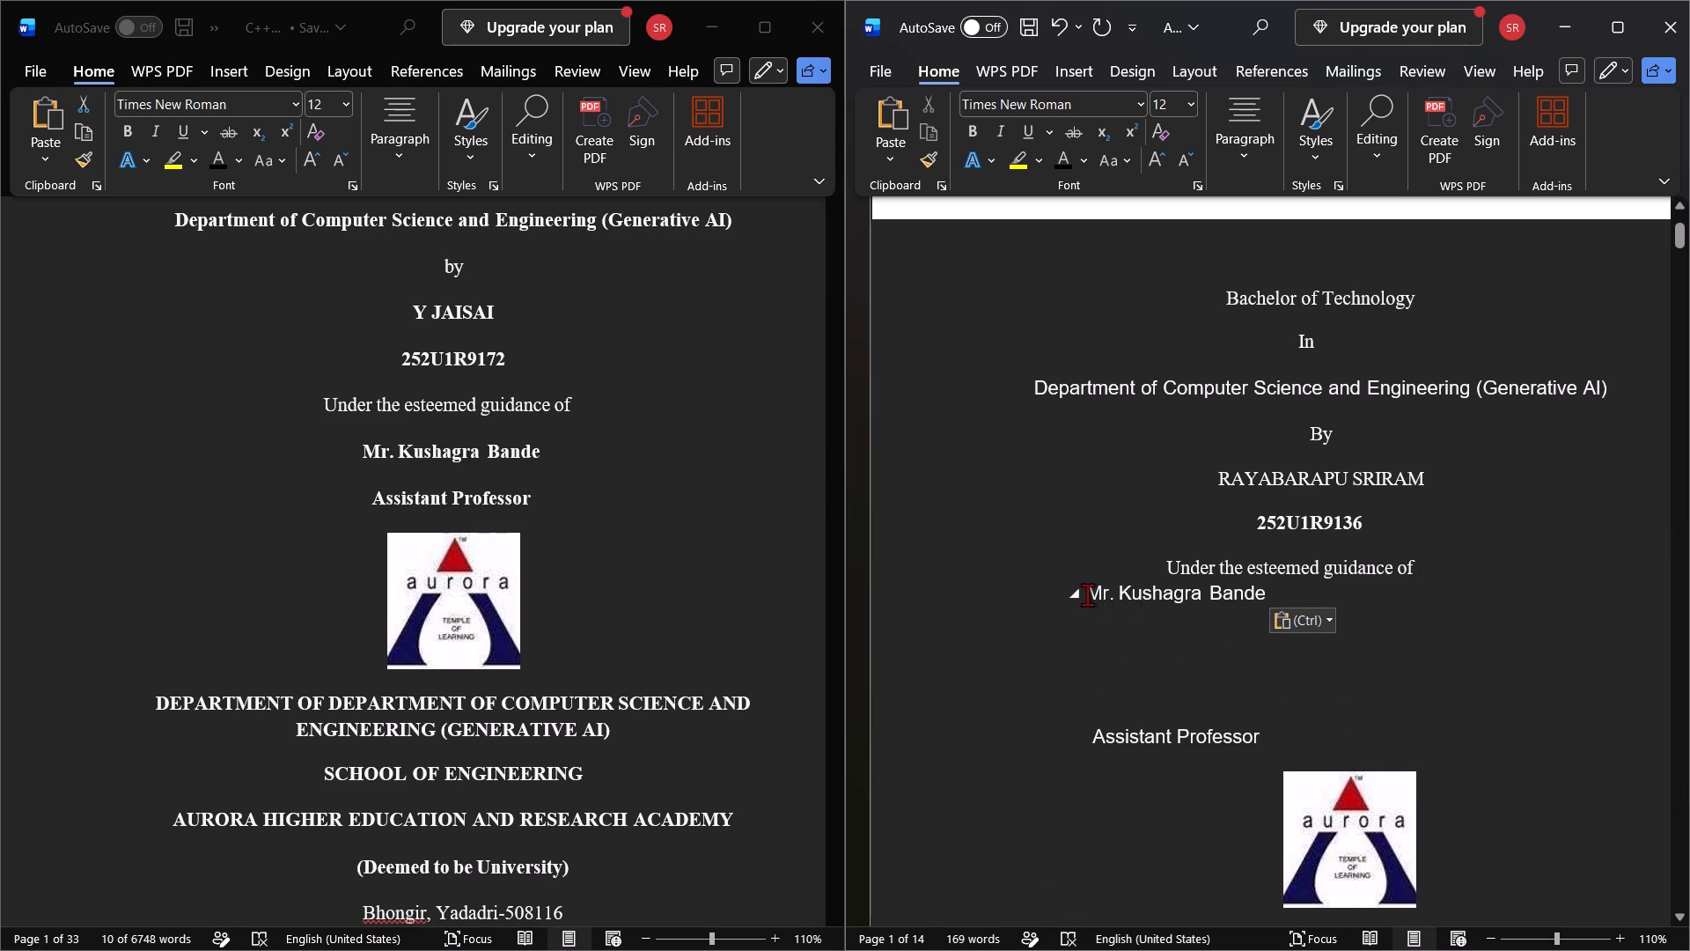
Add leading spaces before the guide's name to centre it beneath "Under the esteemed guidance of".
click(1087, 592)
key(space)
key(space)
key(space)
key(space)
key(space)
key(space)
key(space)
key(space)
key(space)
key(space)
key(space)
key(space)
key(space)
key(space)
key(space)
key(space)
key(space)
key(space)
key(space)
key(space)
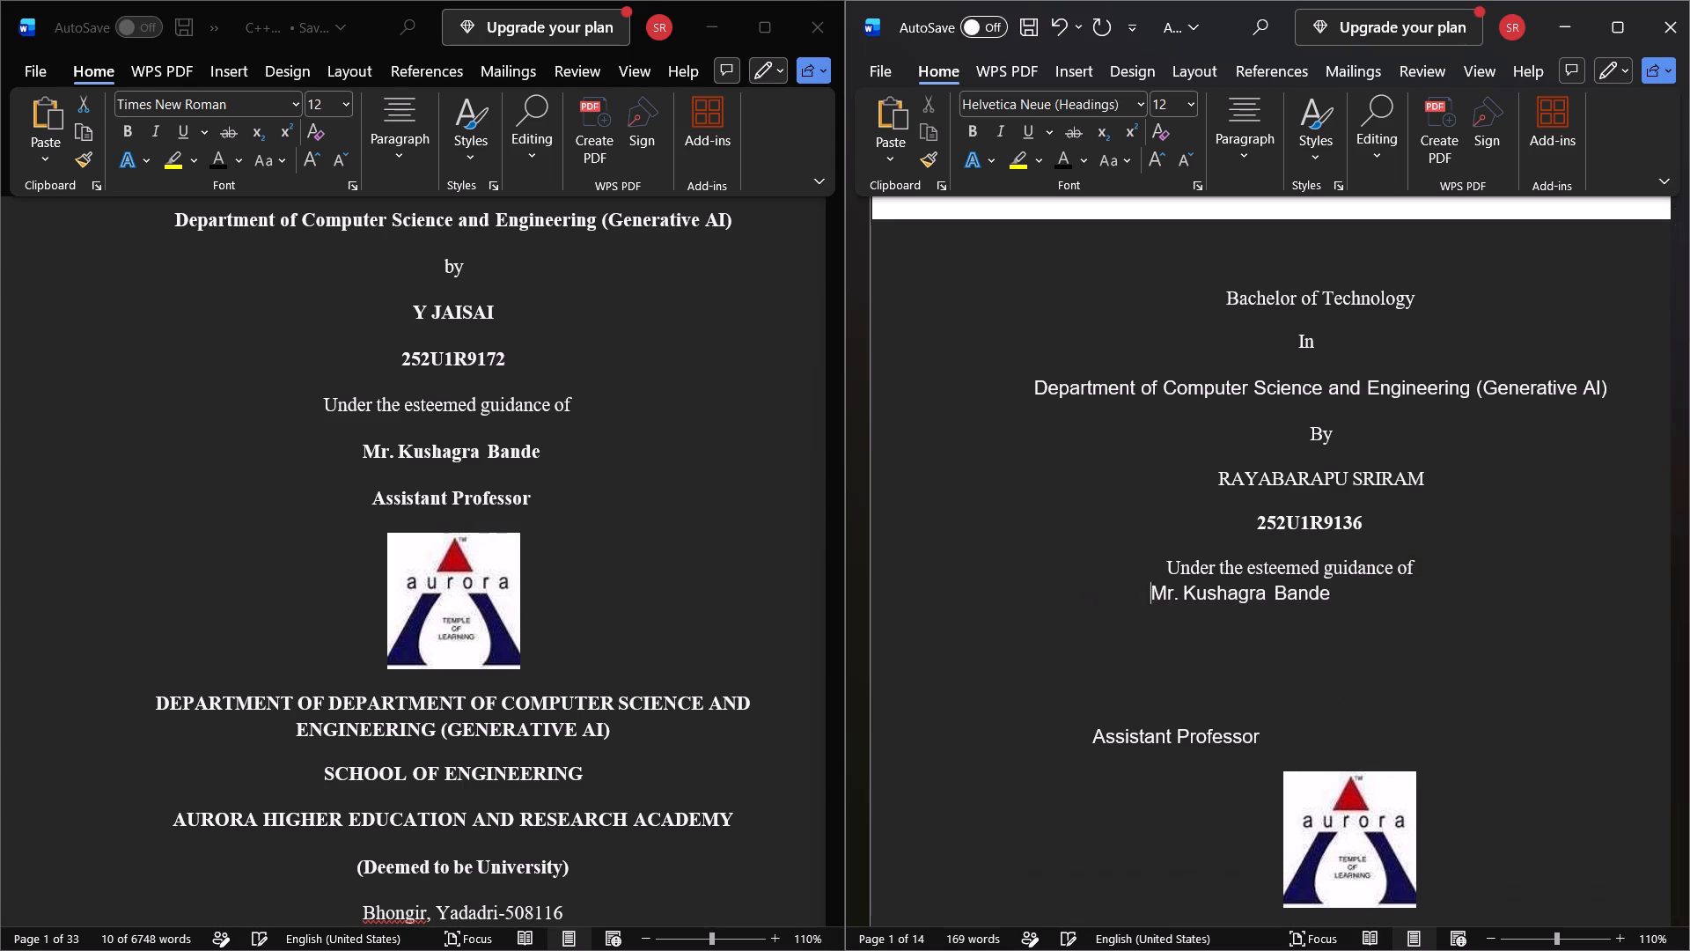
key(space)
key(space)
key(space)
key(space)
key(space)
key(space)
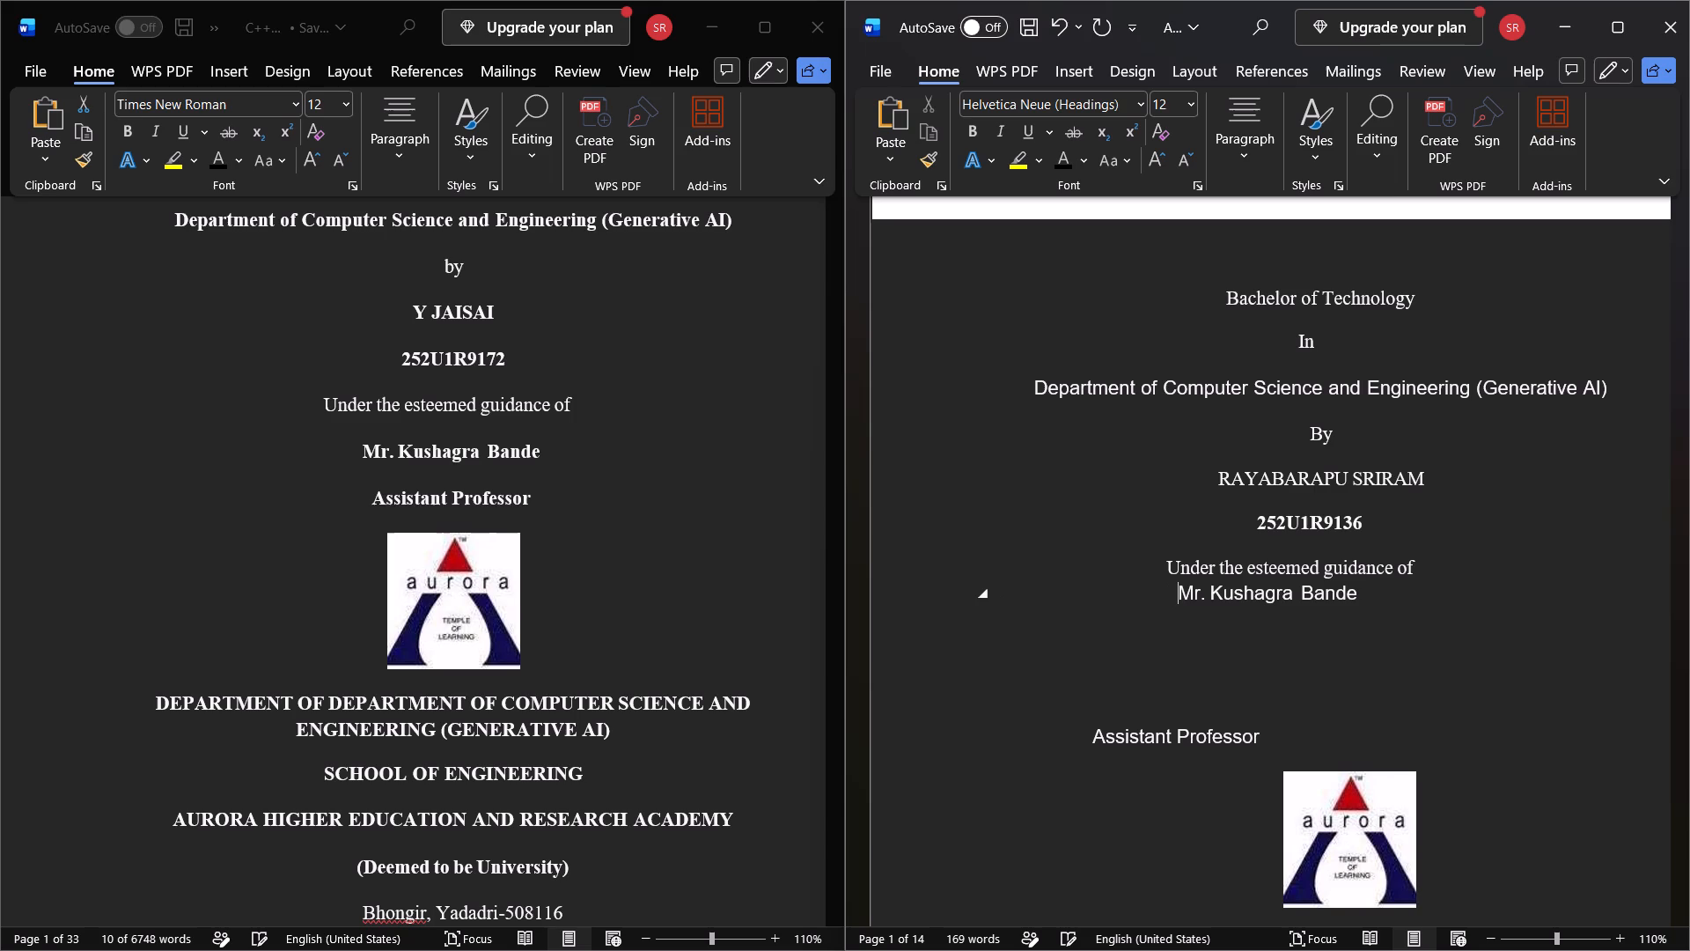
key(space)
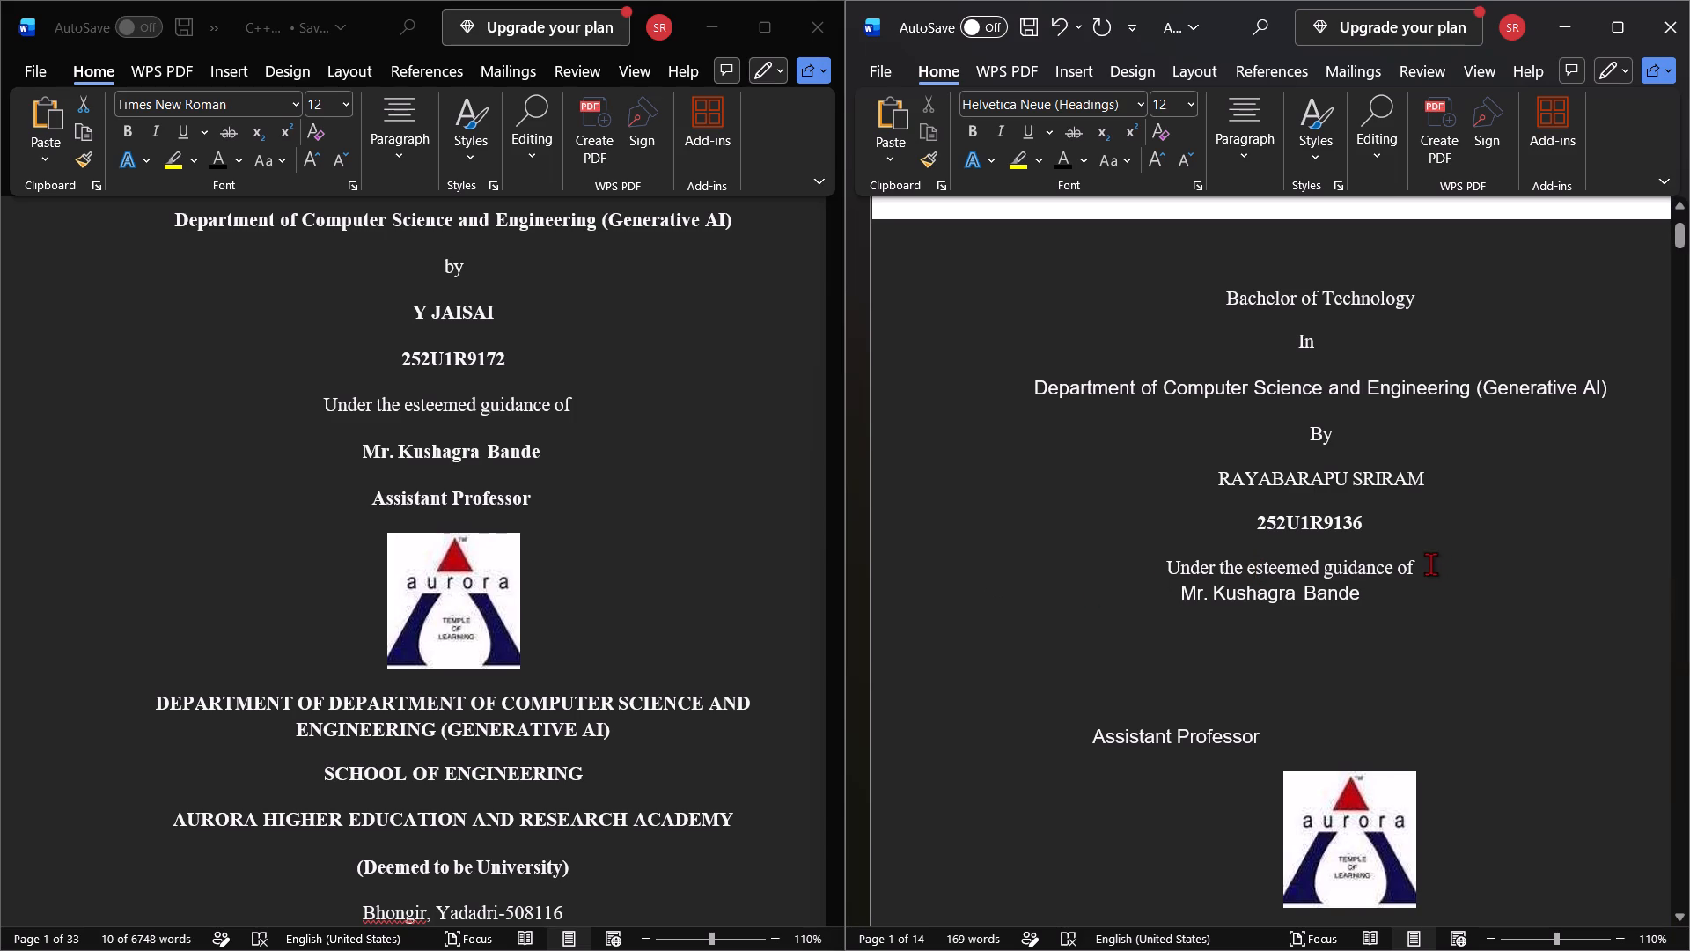
Insert an extra line break after "Under the esteemed guidance of" to space it from the guide's name.
click(1430, 564)
key(Return)
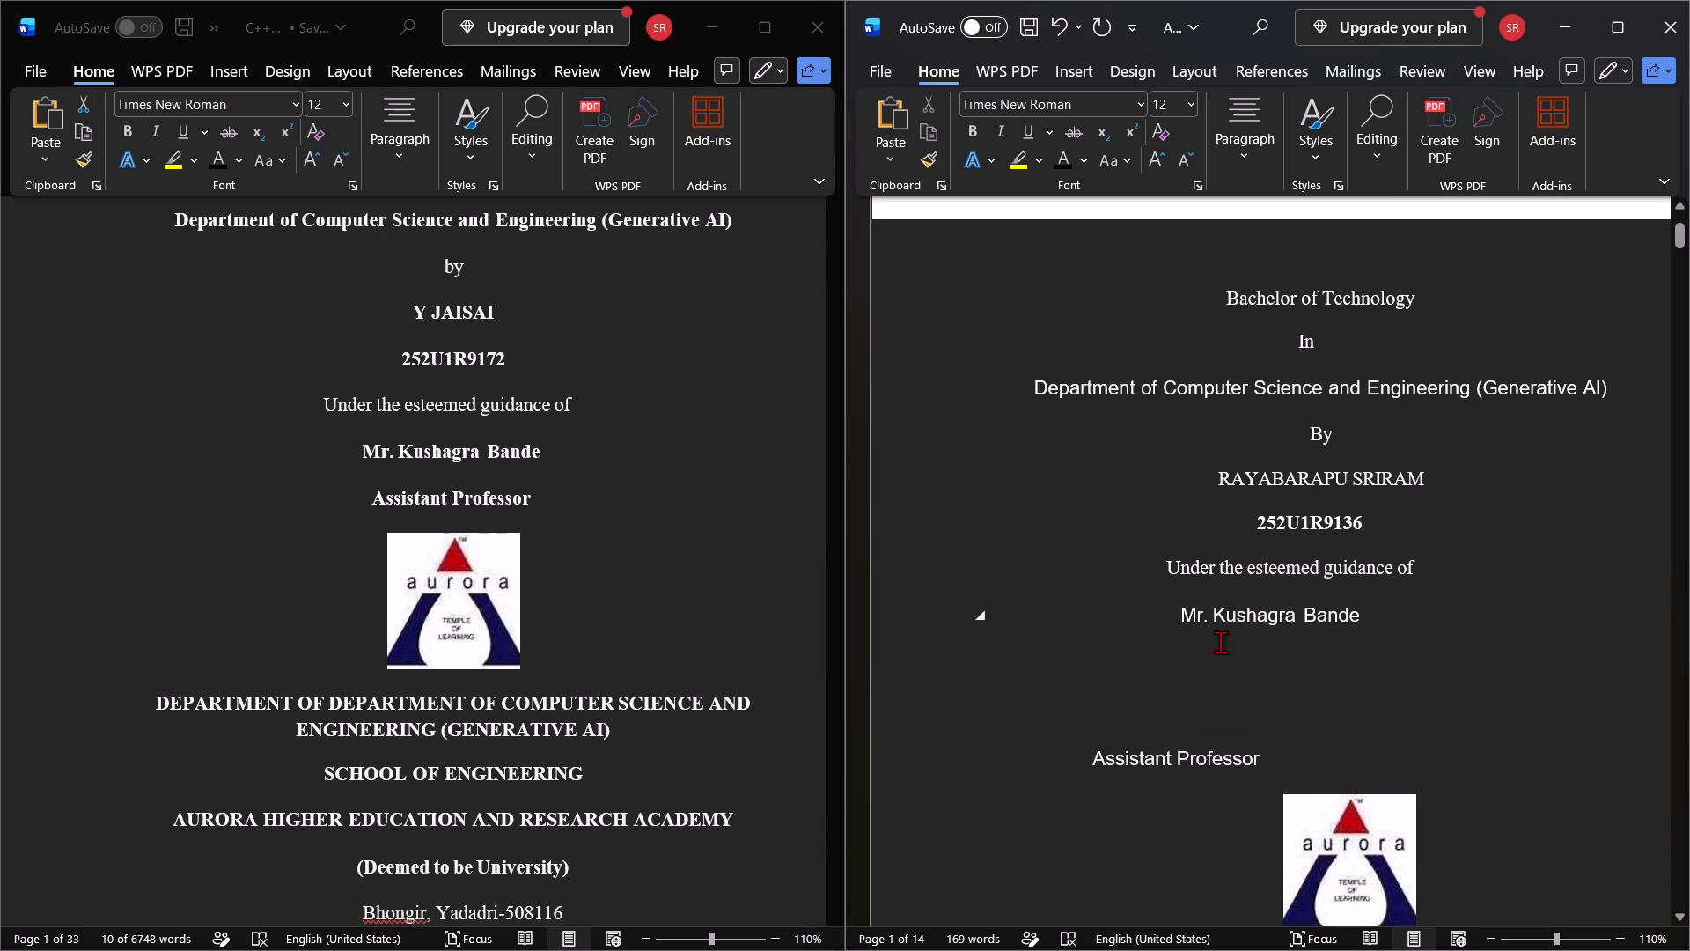
Delete the blank lines between the guide's name and "Assistant Professor", keeping the guide's name complete.
click(1121, 730)
key(BackSpace)
key(BackSpace)
key(BackSpace)
key(BackSpace)
key(BackSpace)
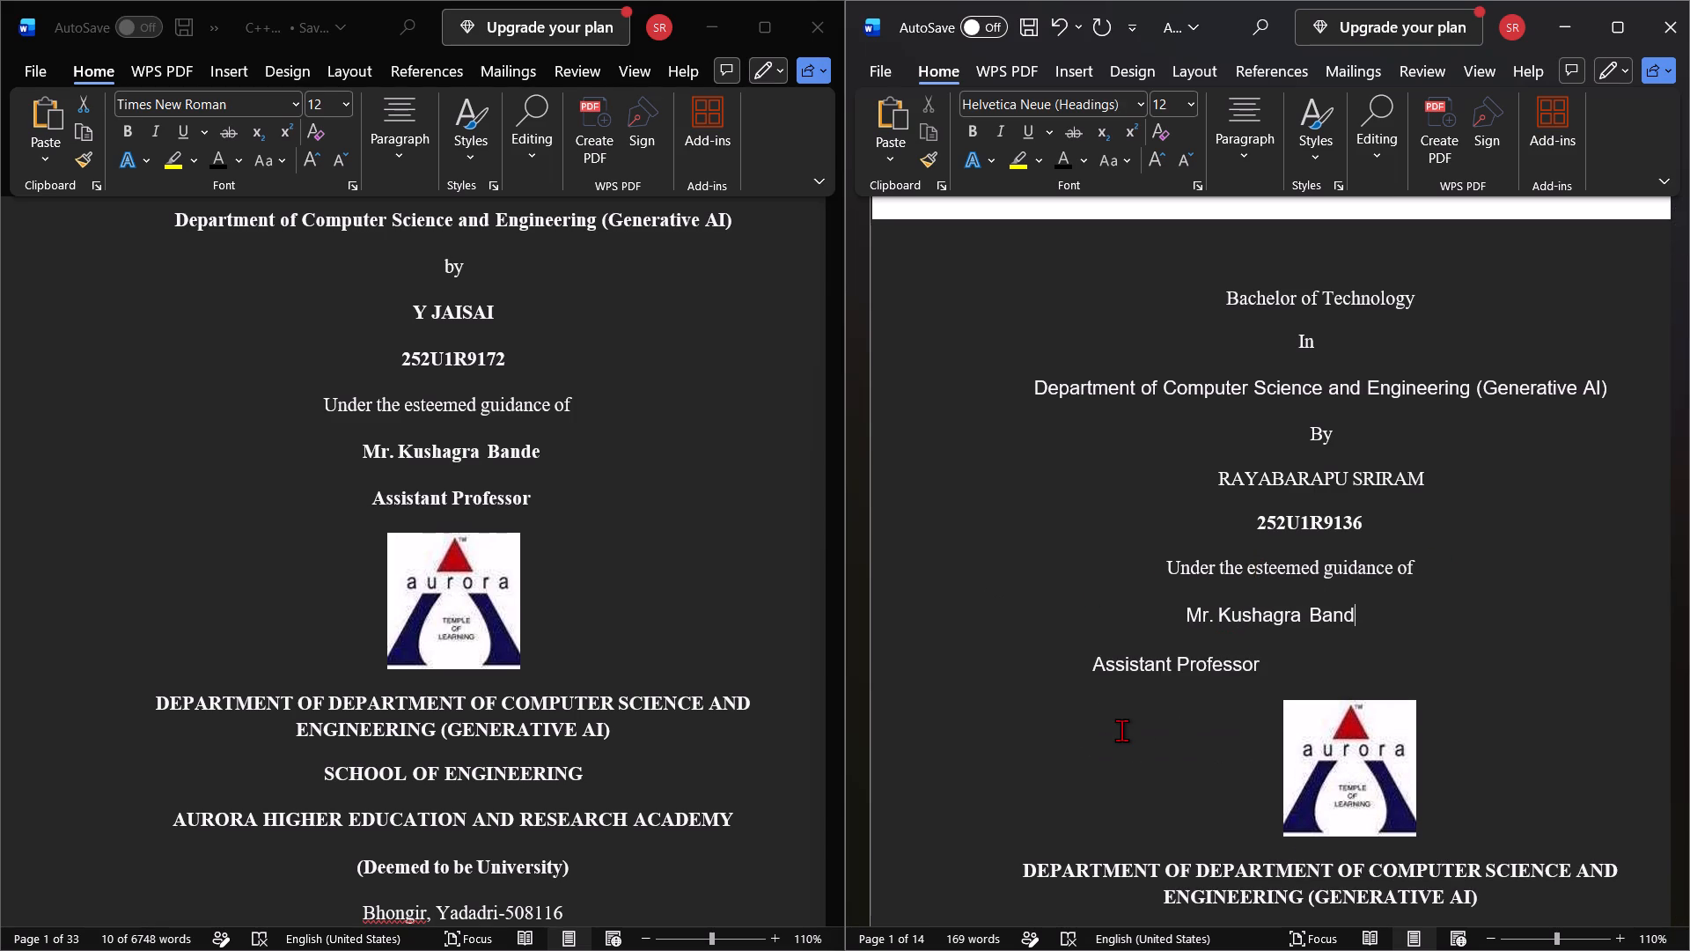
key(ctrl+z)
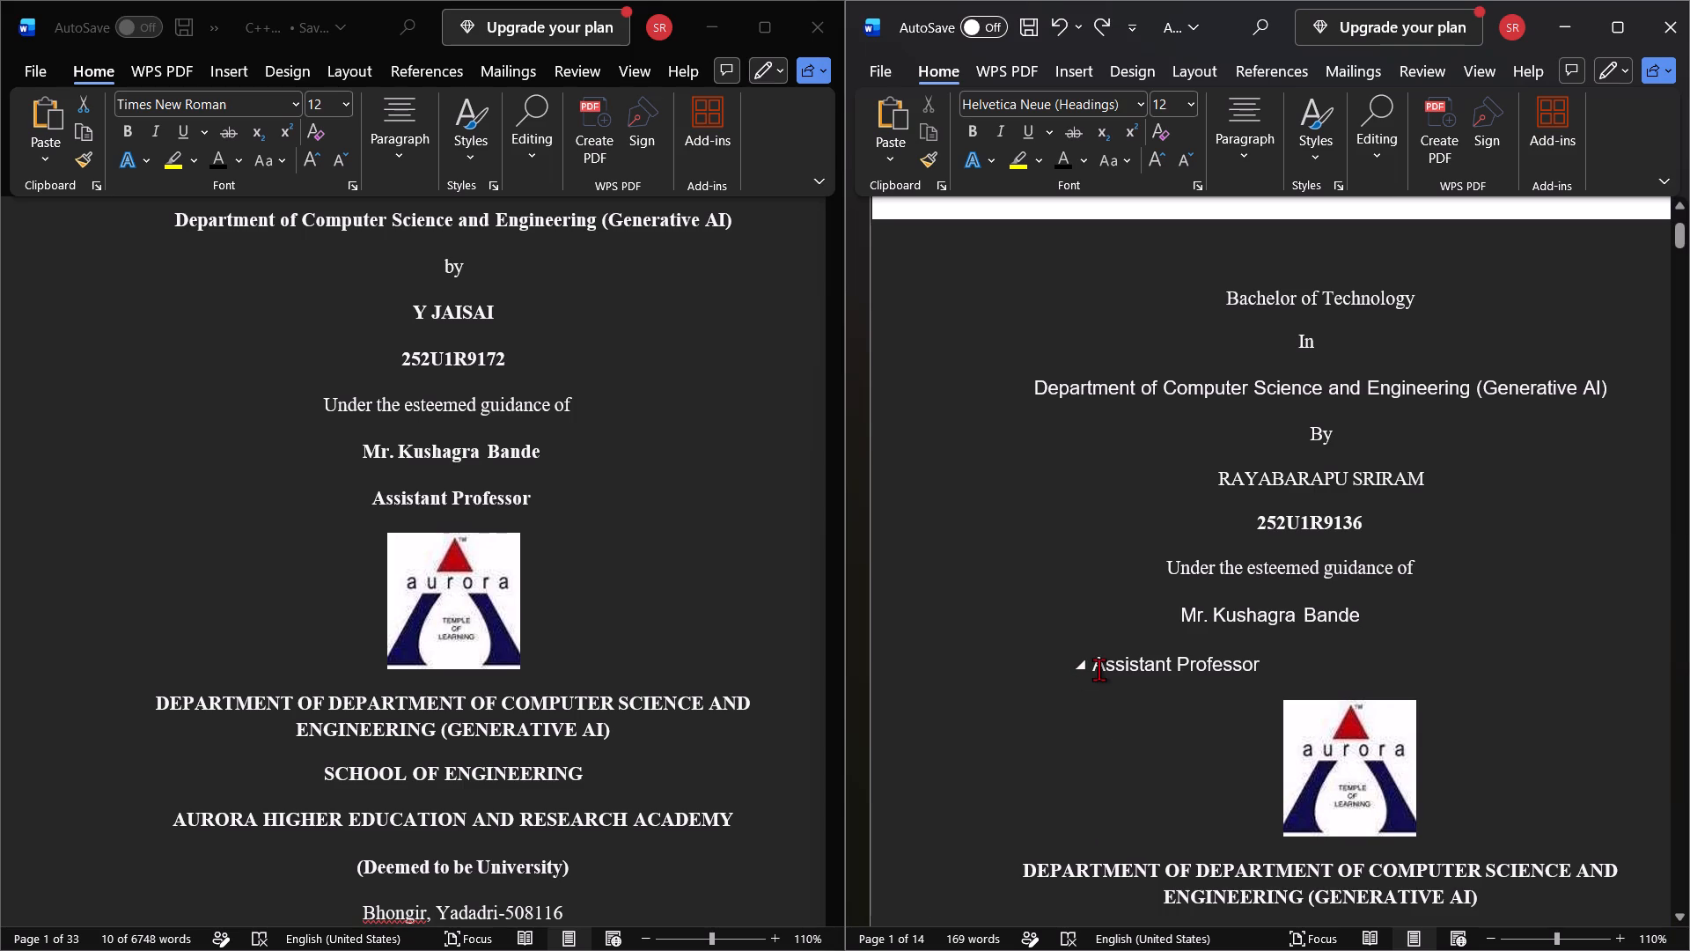
Add leading spaces before "Assistant Professor" to centre it beneath the guide's name.
click(1098, 668)
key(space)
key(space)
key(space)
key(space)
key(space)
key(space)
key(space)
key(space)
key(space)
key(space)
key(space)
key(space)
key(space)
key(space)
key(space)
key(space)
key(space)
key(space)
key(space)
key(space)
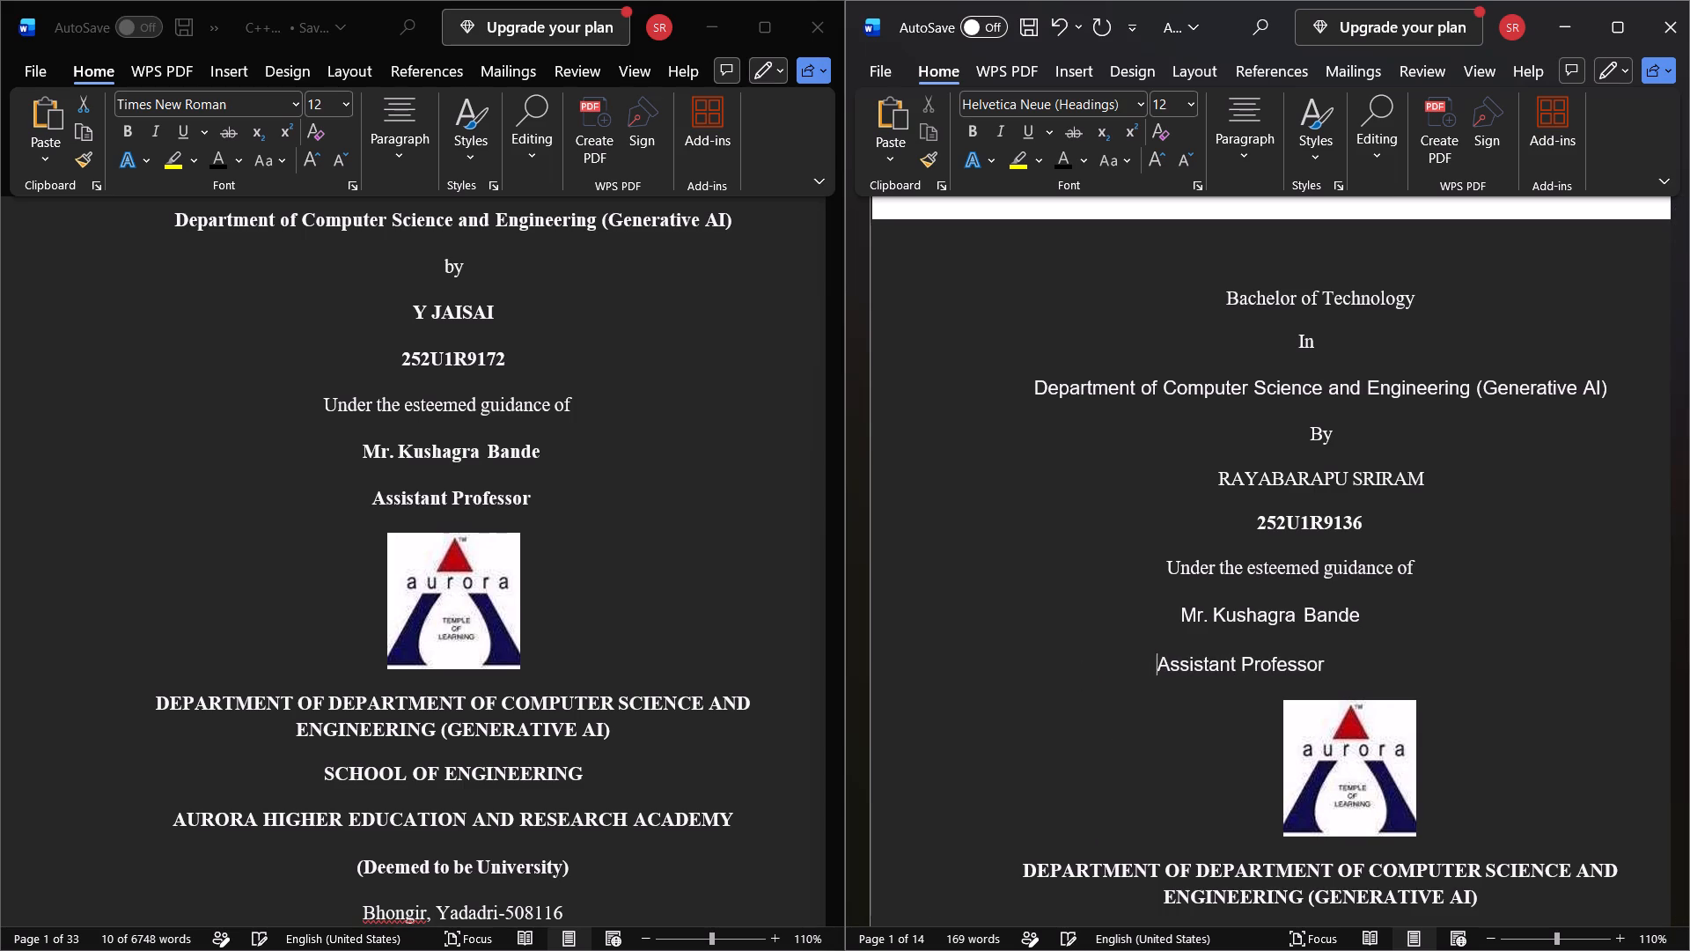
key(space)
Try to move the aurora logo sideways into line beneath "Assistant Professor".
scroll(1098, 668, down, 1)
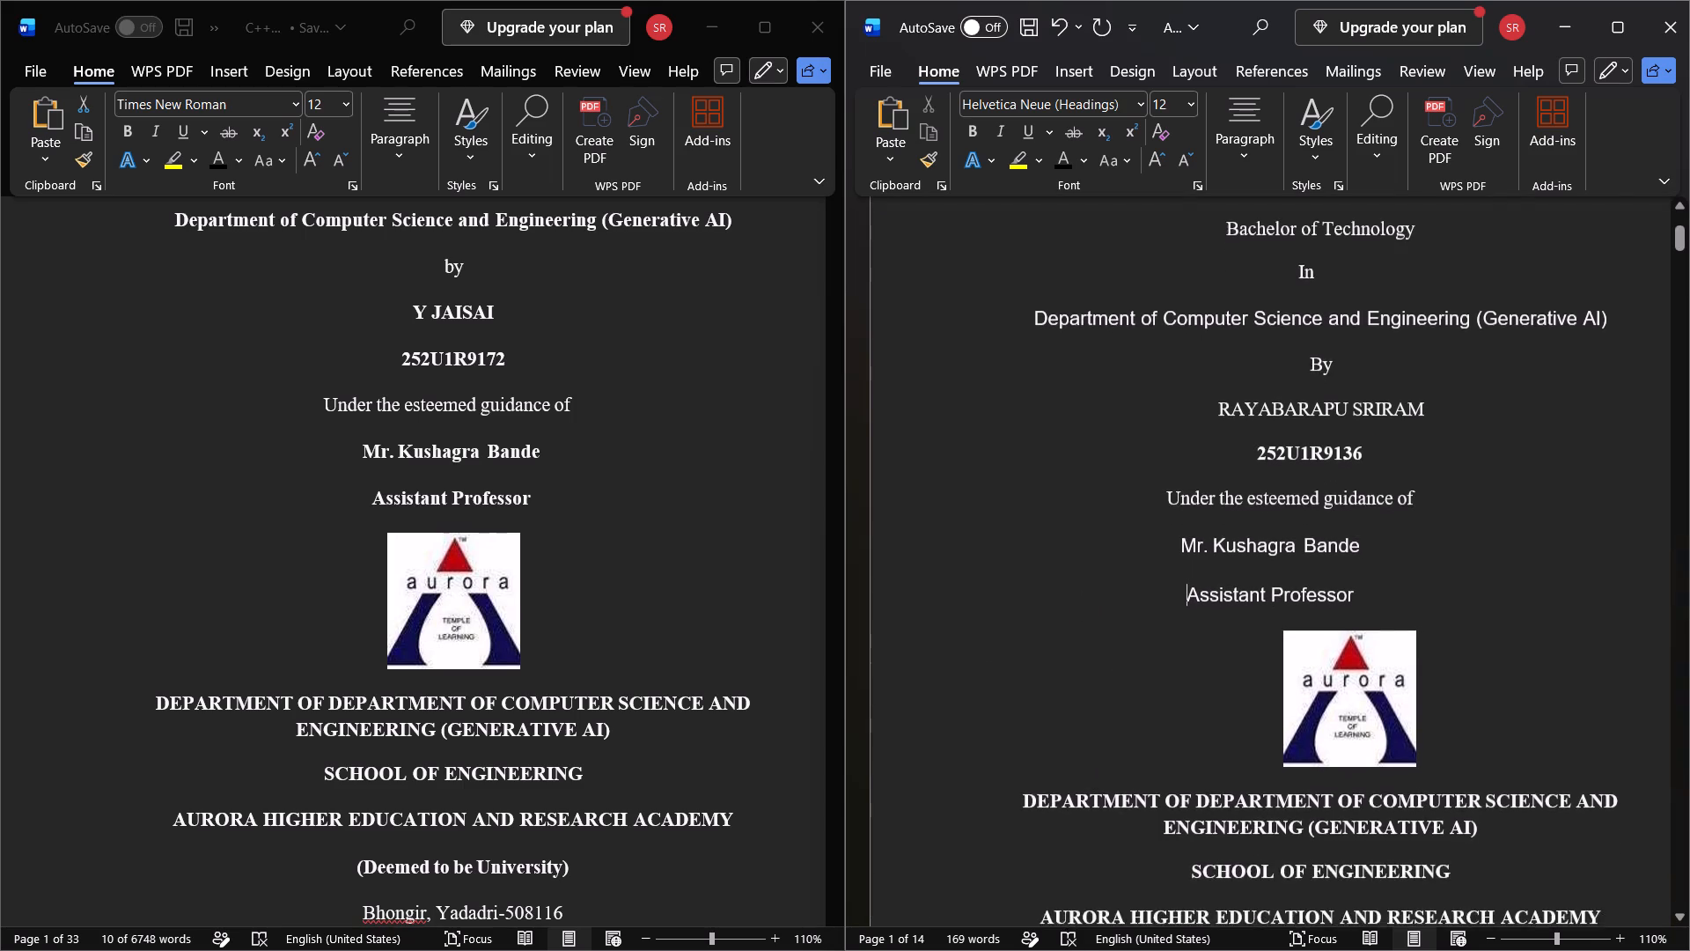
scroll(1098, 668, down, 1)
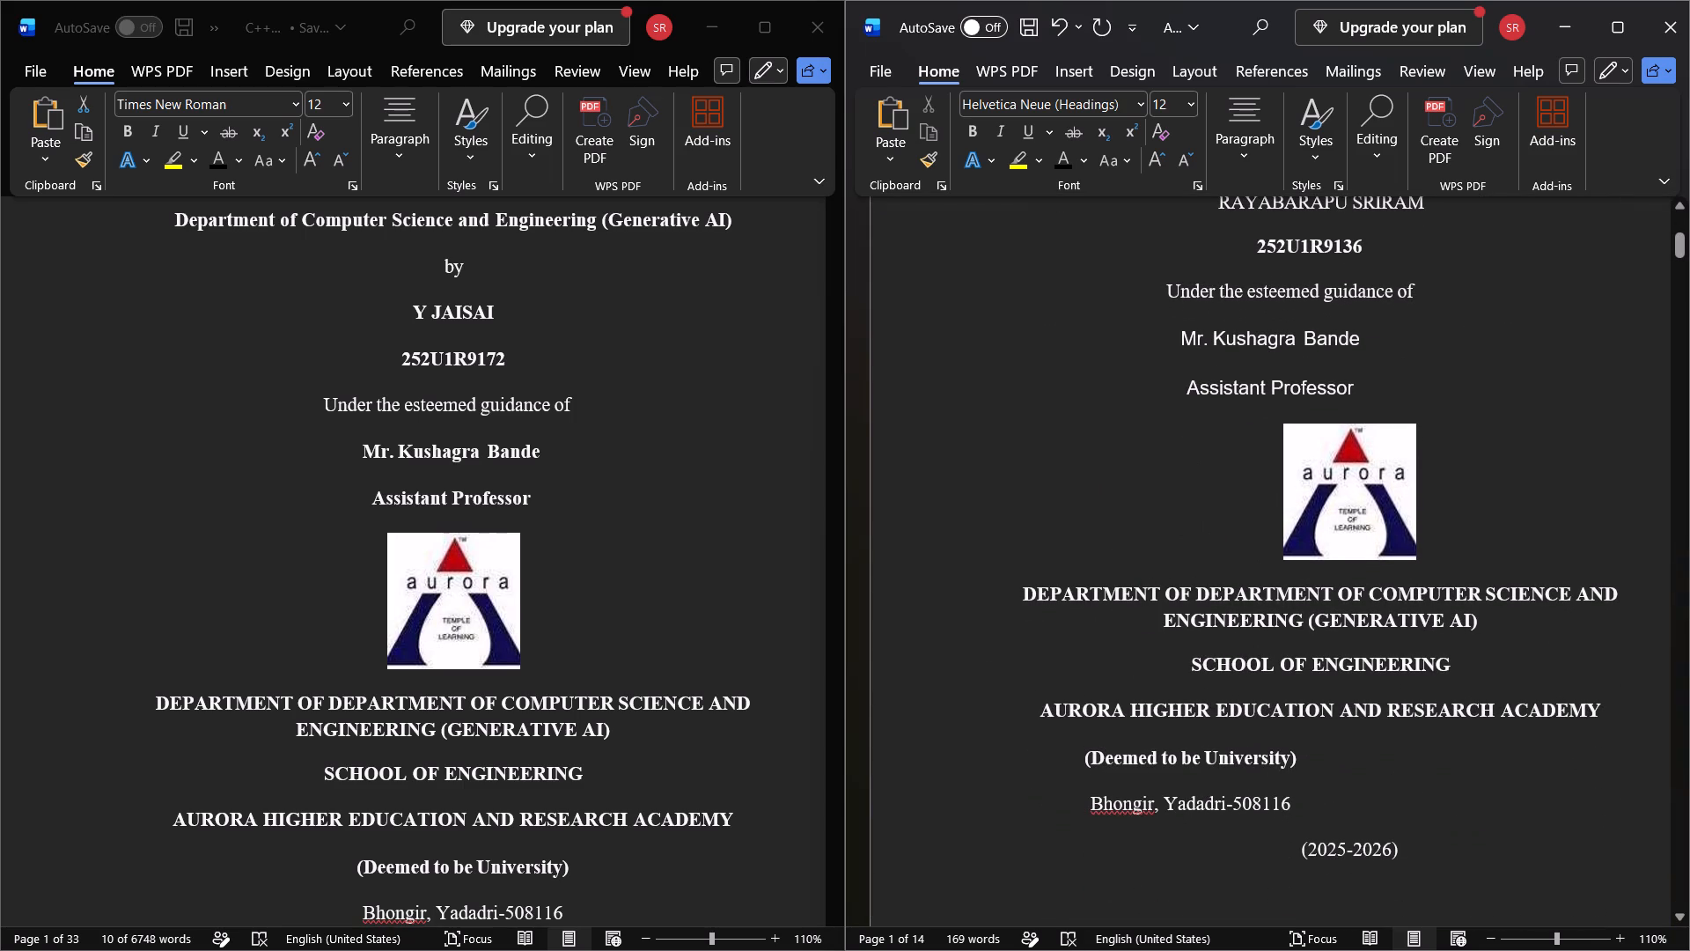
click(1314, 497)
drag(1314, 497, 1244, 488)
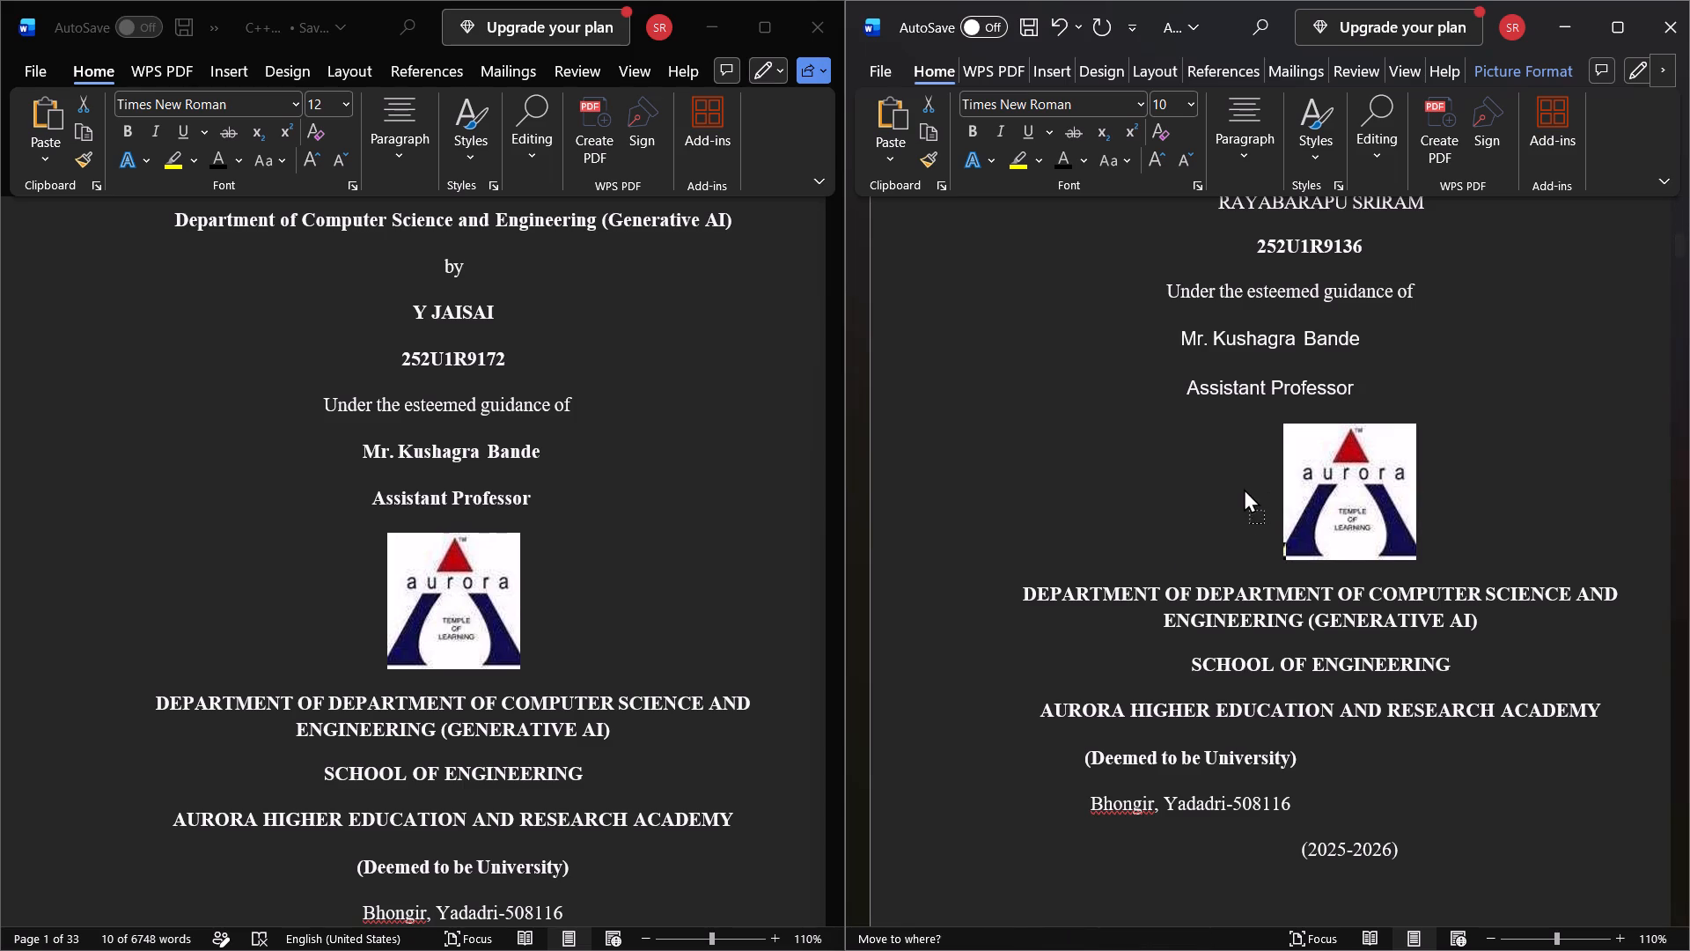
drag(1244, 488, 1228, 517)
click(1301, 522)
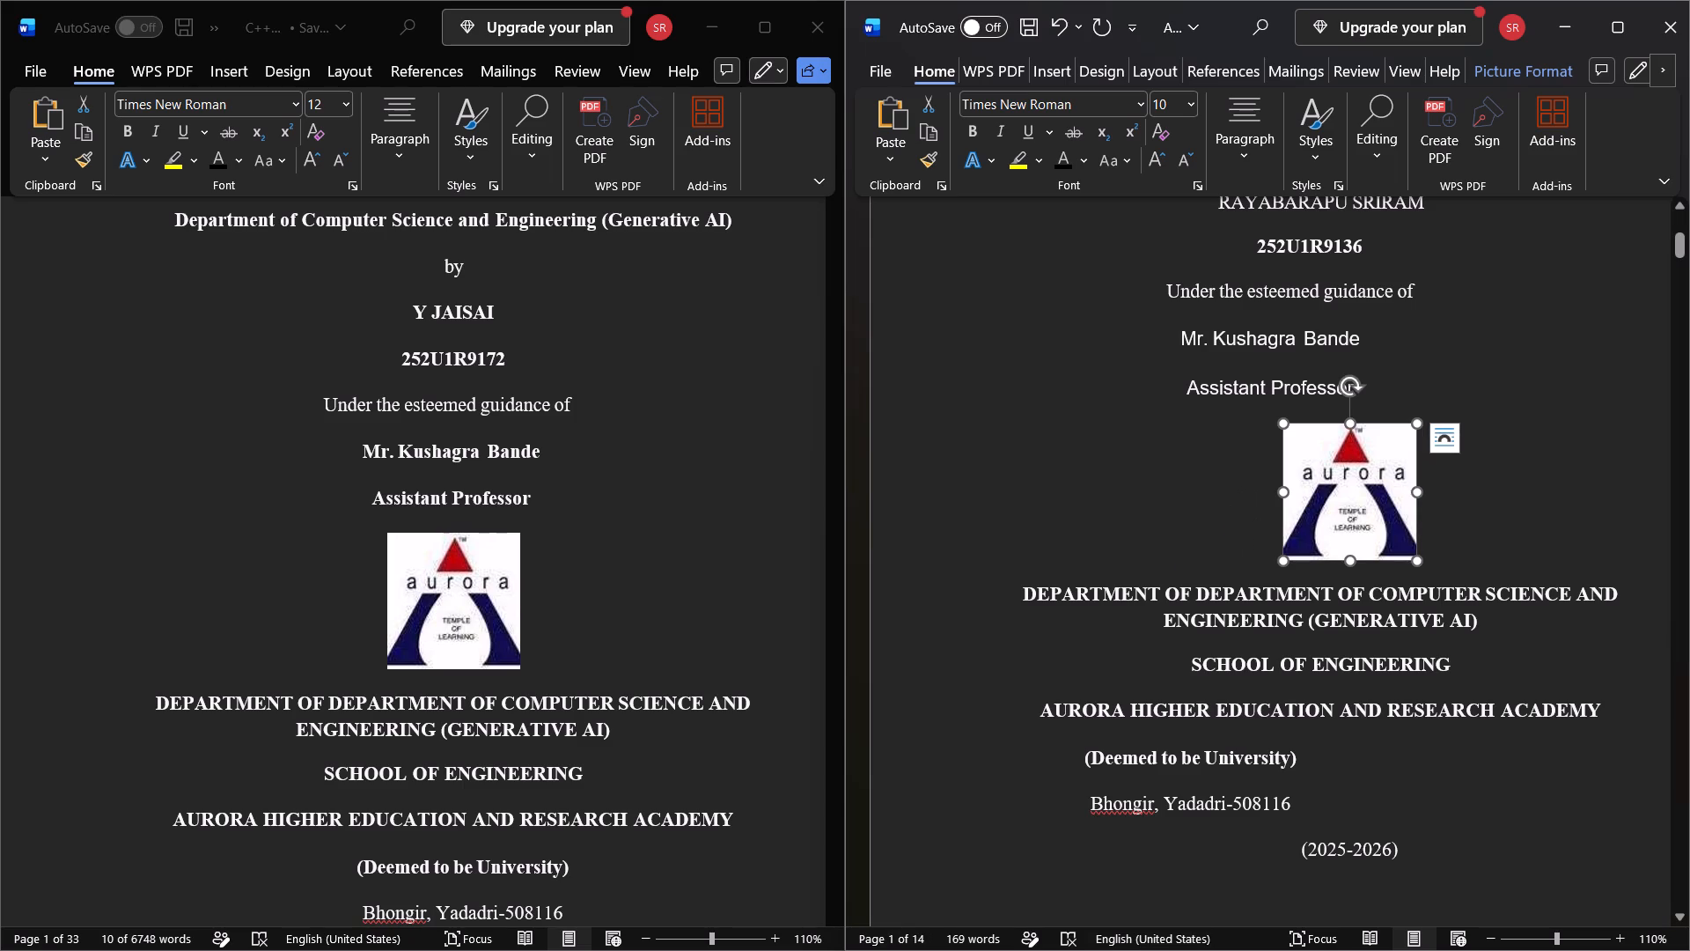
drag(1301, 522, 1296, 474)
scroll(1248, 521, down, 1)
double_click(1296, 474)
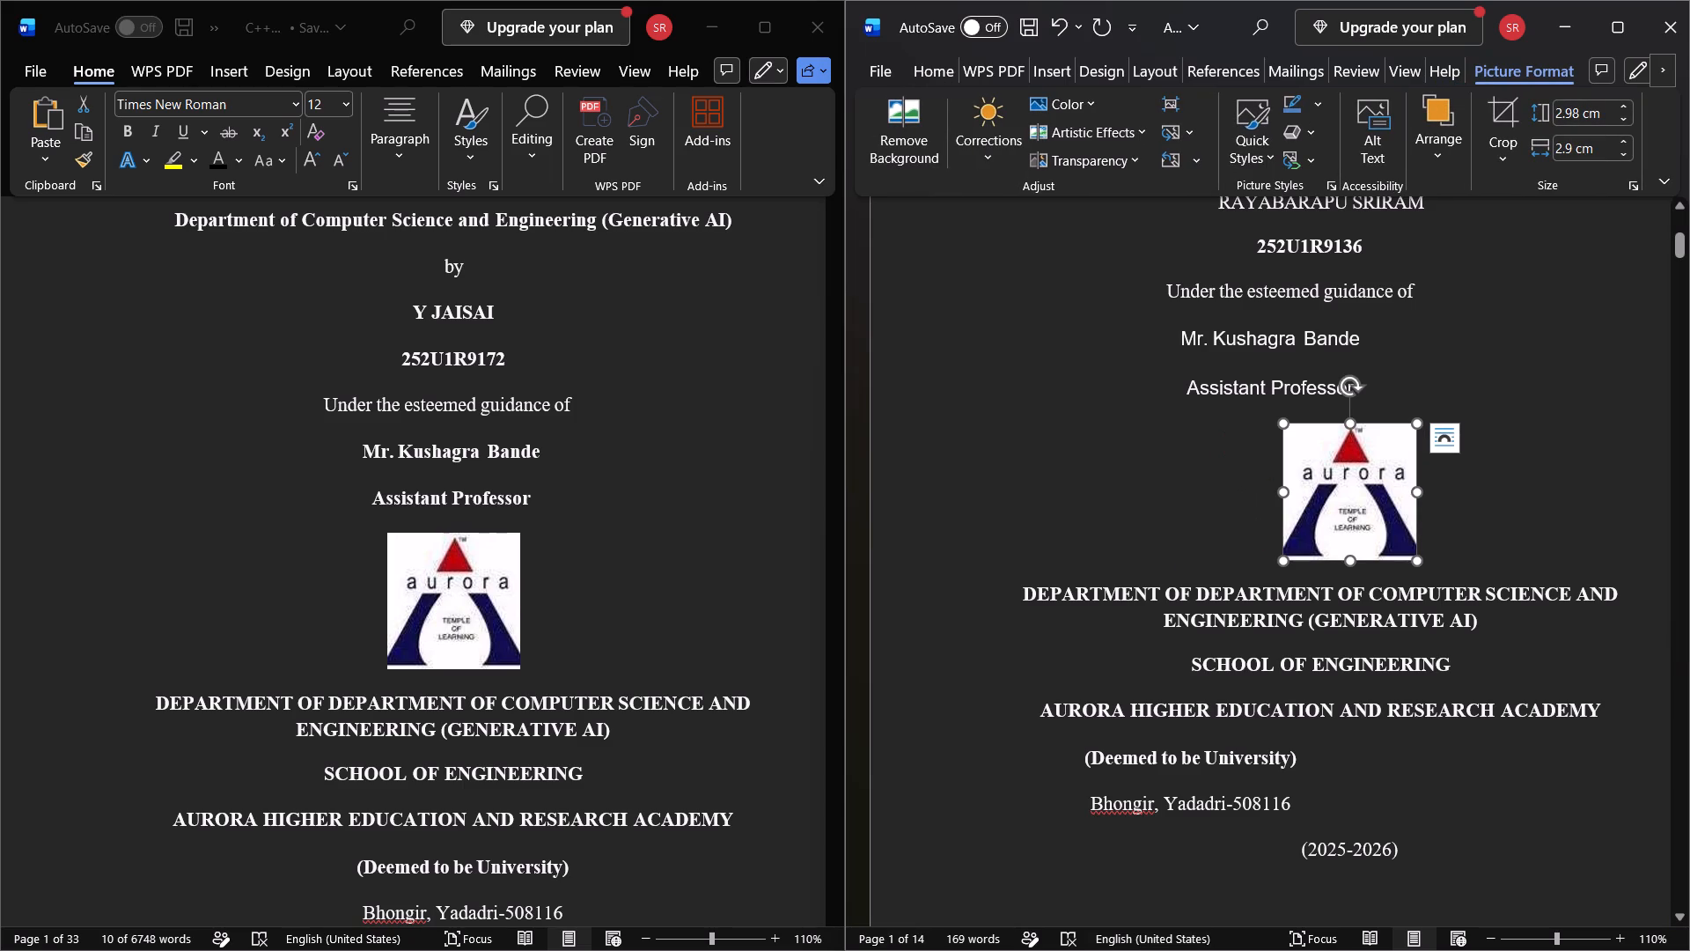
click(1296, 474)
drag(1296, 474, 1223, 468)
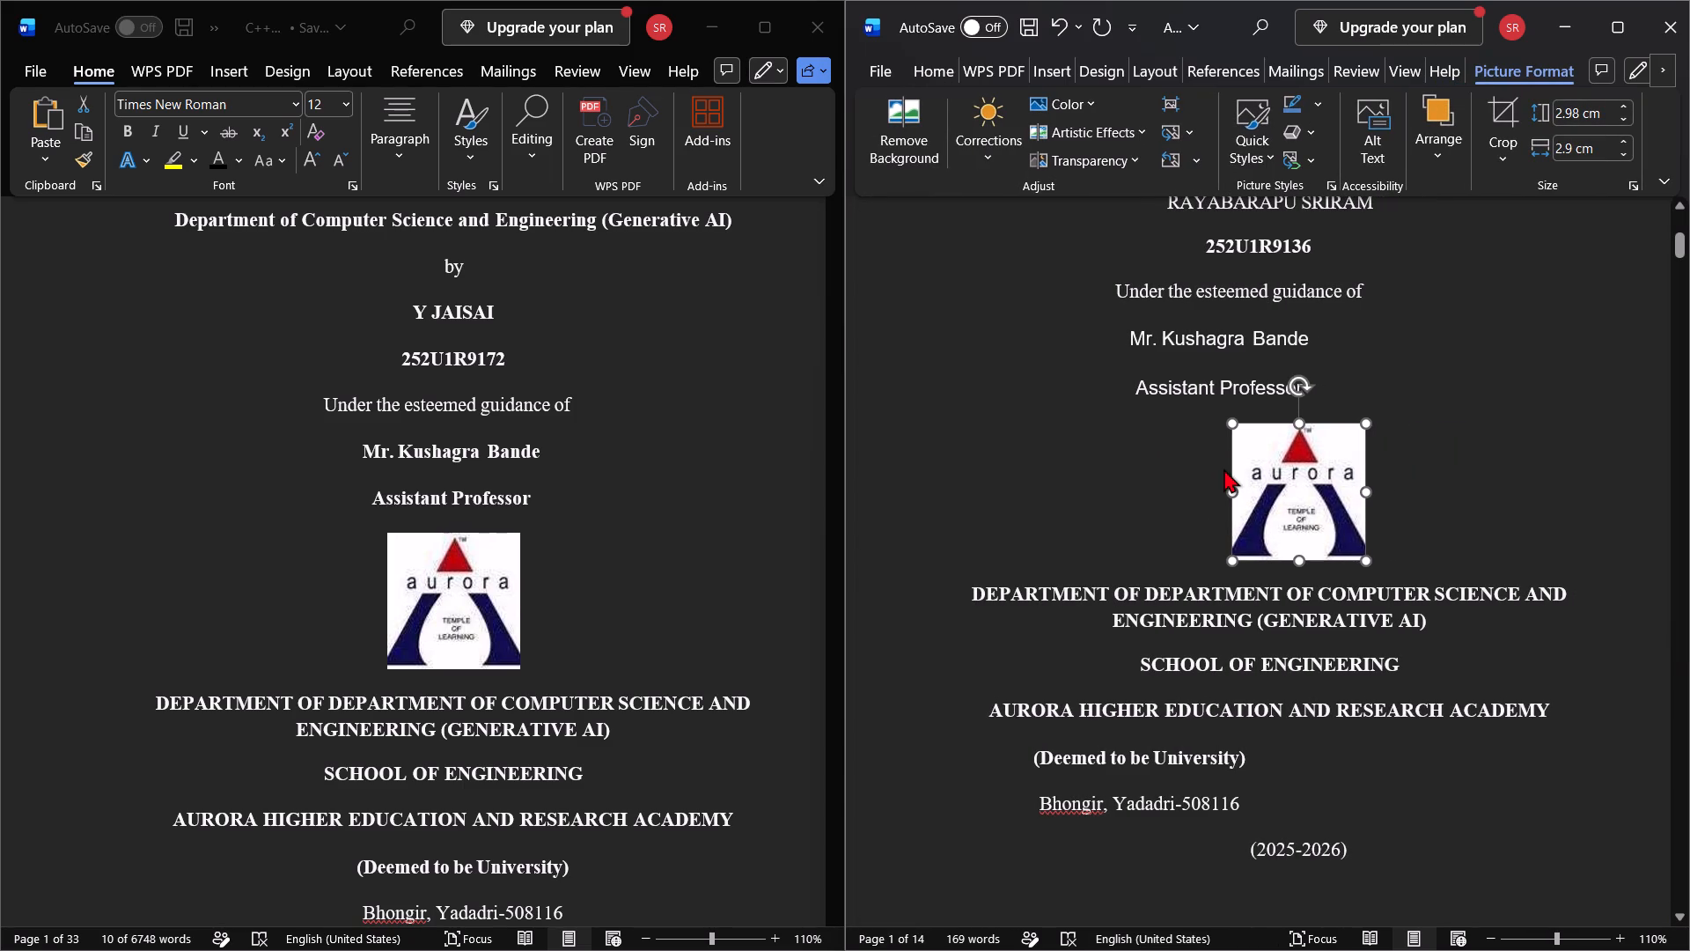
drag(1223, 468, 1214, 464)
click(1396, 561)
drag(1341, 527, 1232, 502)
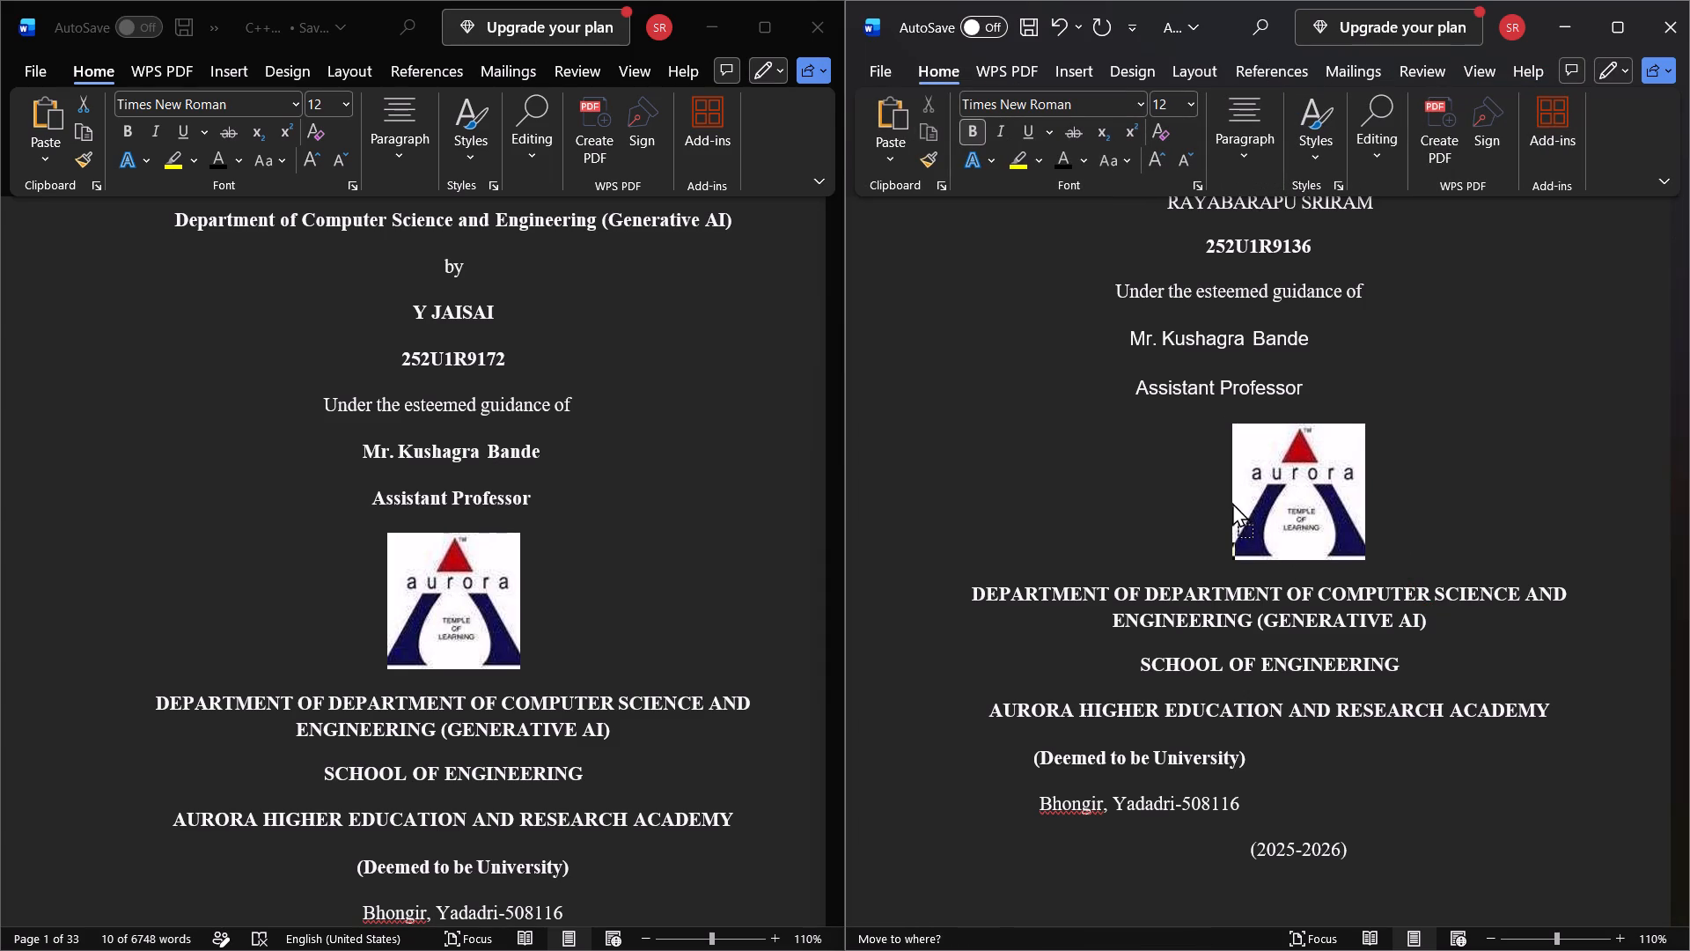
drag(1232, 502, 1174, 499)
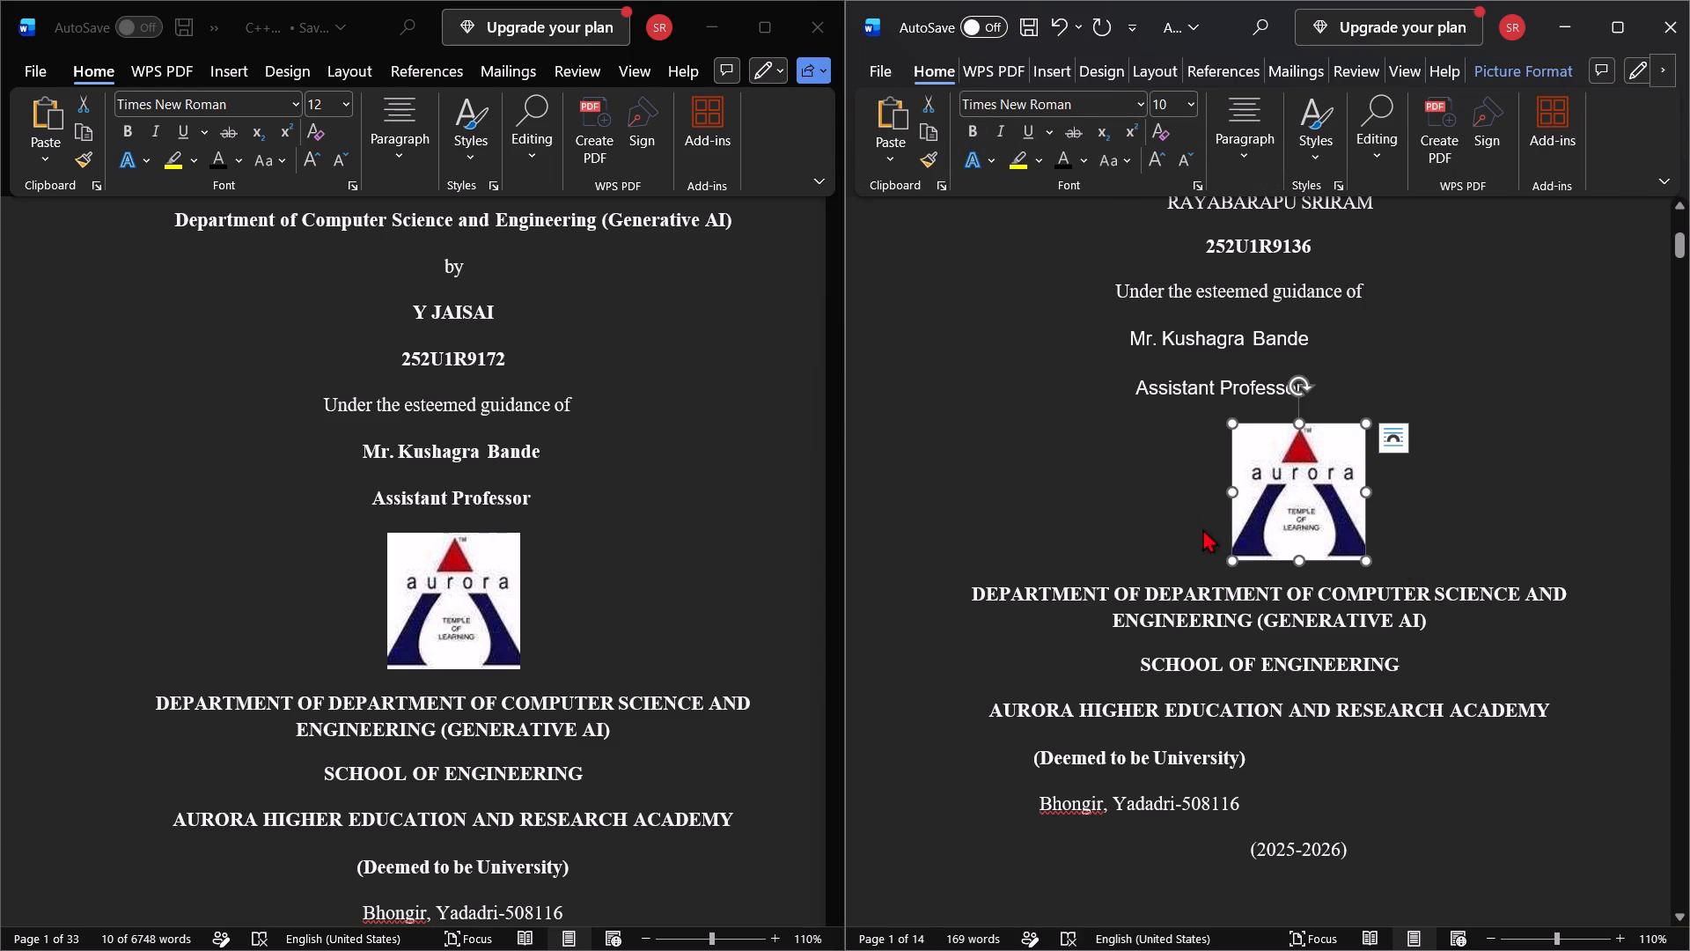
Remove the indent before the aurora logo and pad it with leading spaces to centre it beneath "Assistant Professor".
click(1211, 542)
click(1221, 542)
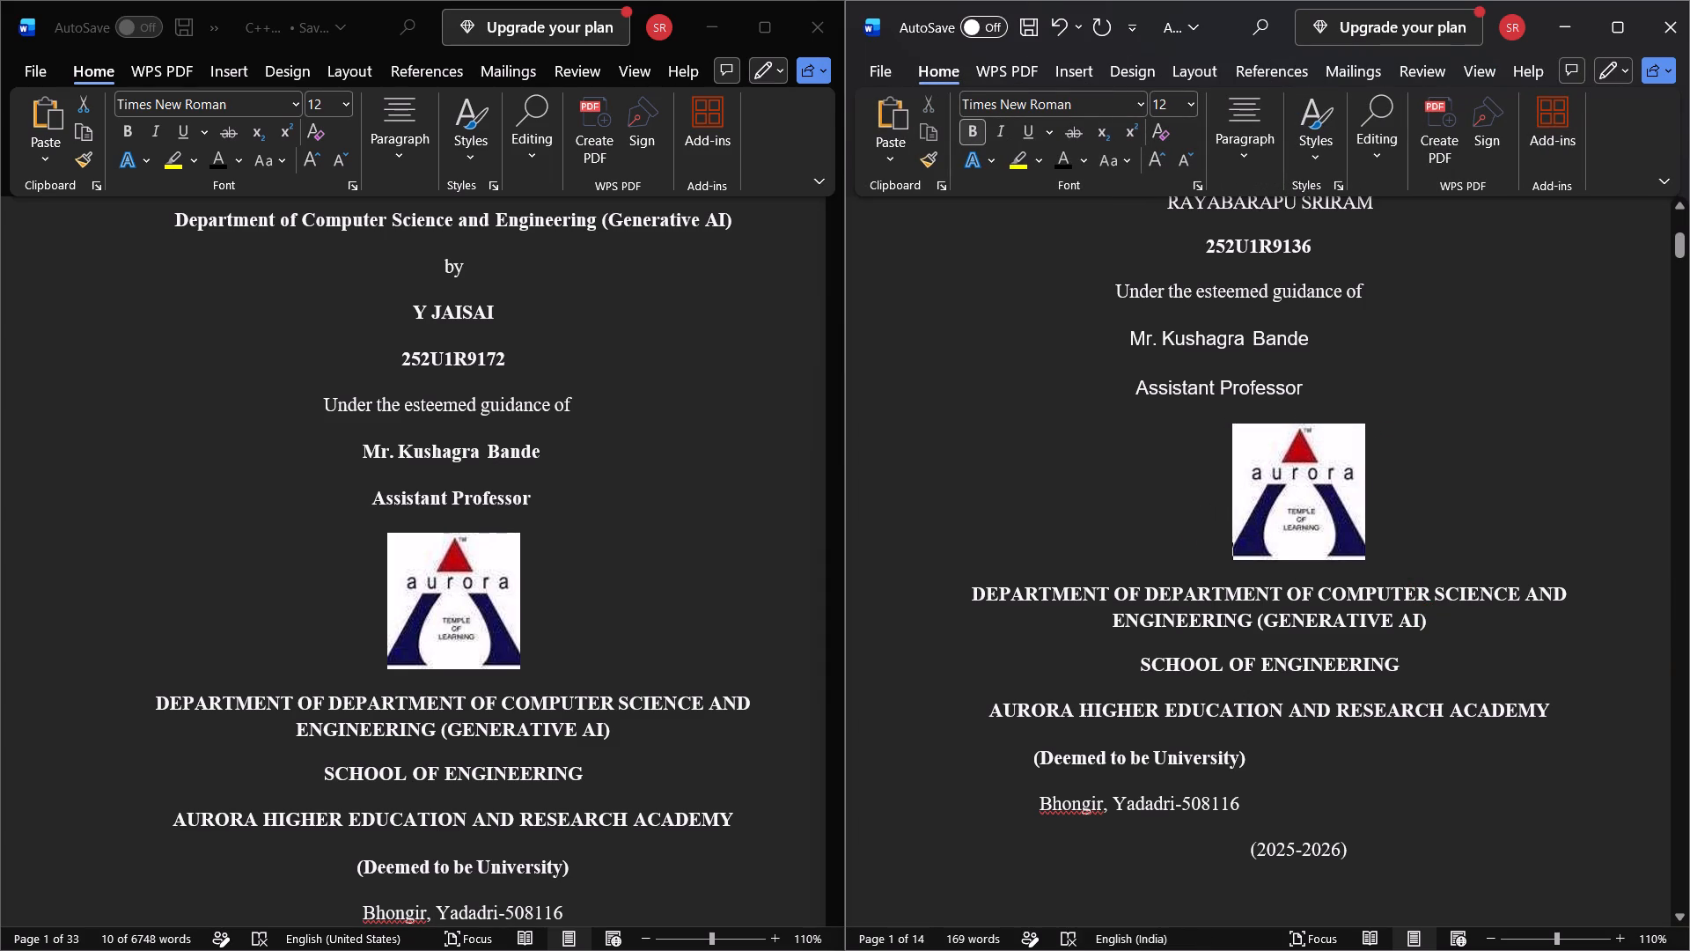
key(BackSpace)
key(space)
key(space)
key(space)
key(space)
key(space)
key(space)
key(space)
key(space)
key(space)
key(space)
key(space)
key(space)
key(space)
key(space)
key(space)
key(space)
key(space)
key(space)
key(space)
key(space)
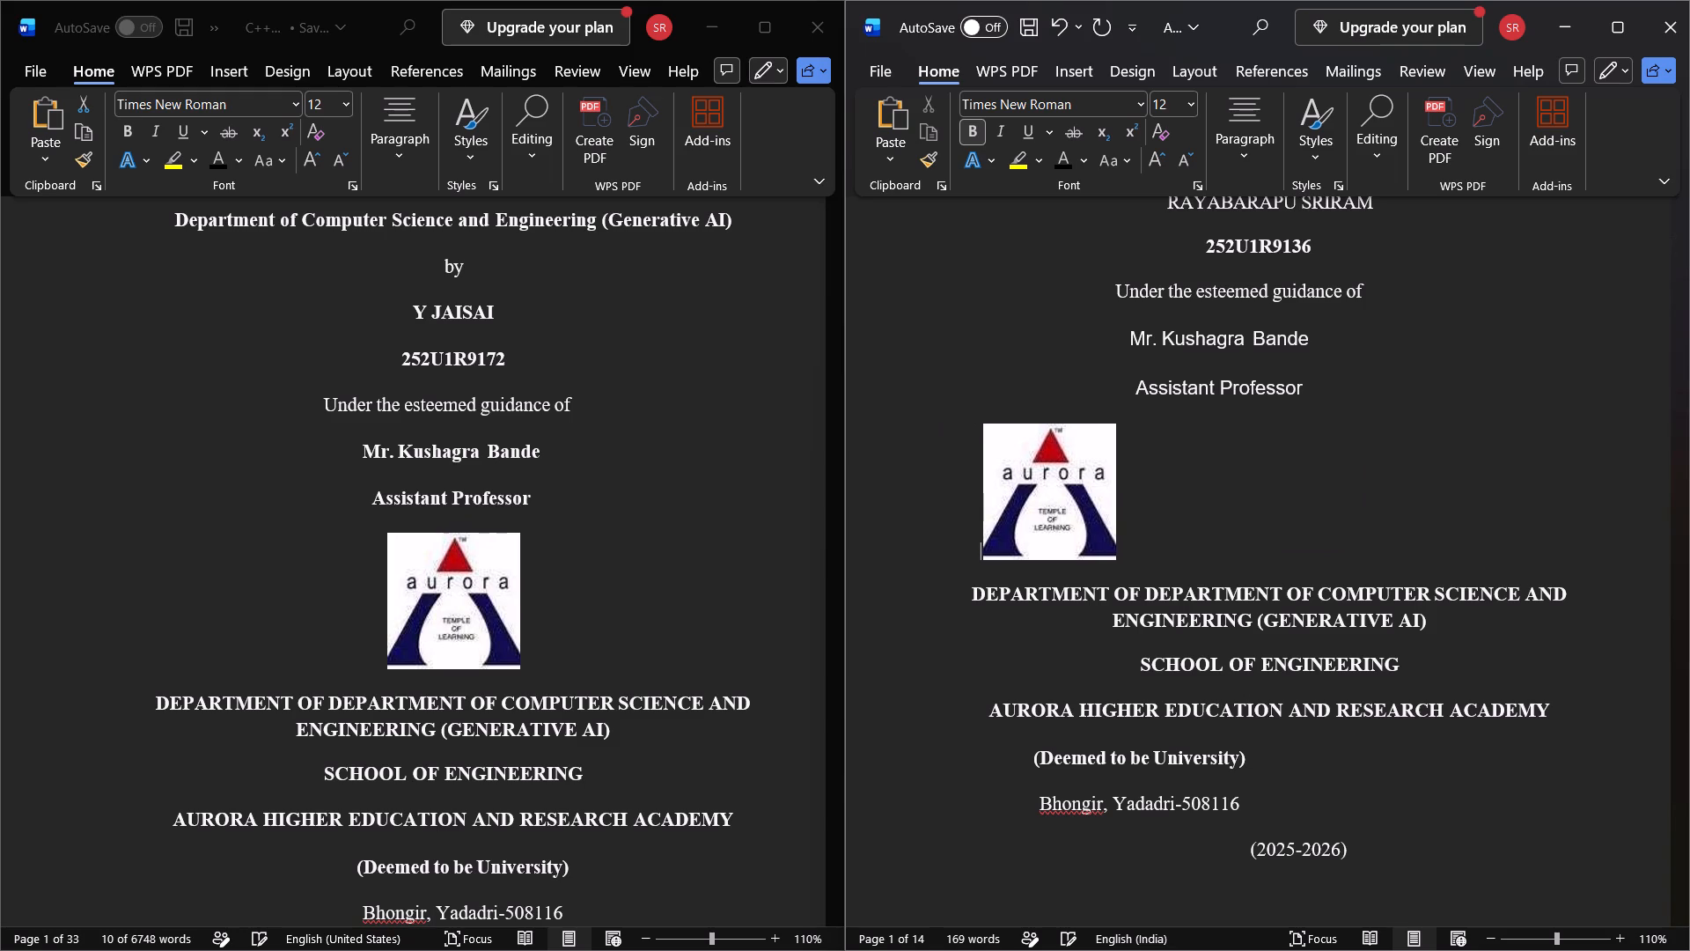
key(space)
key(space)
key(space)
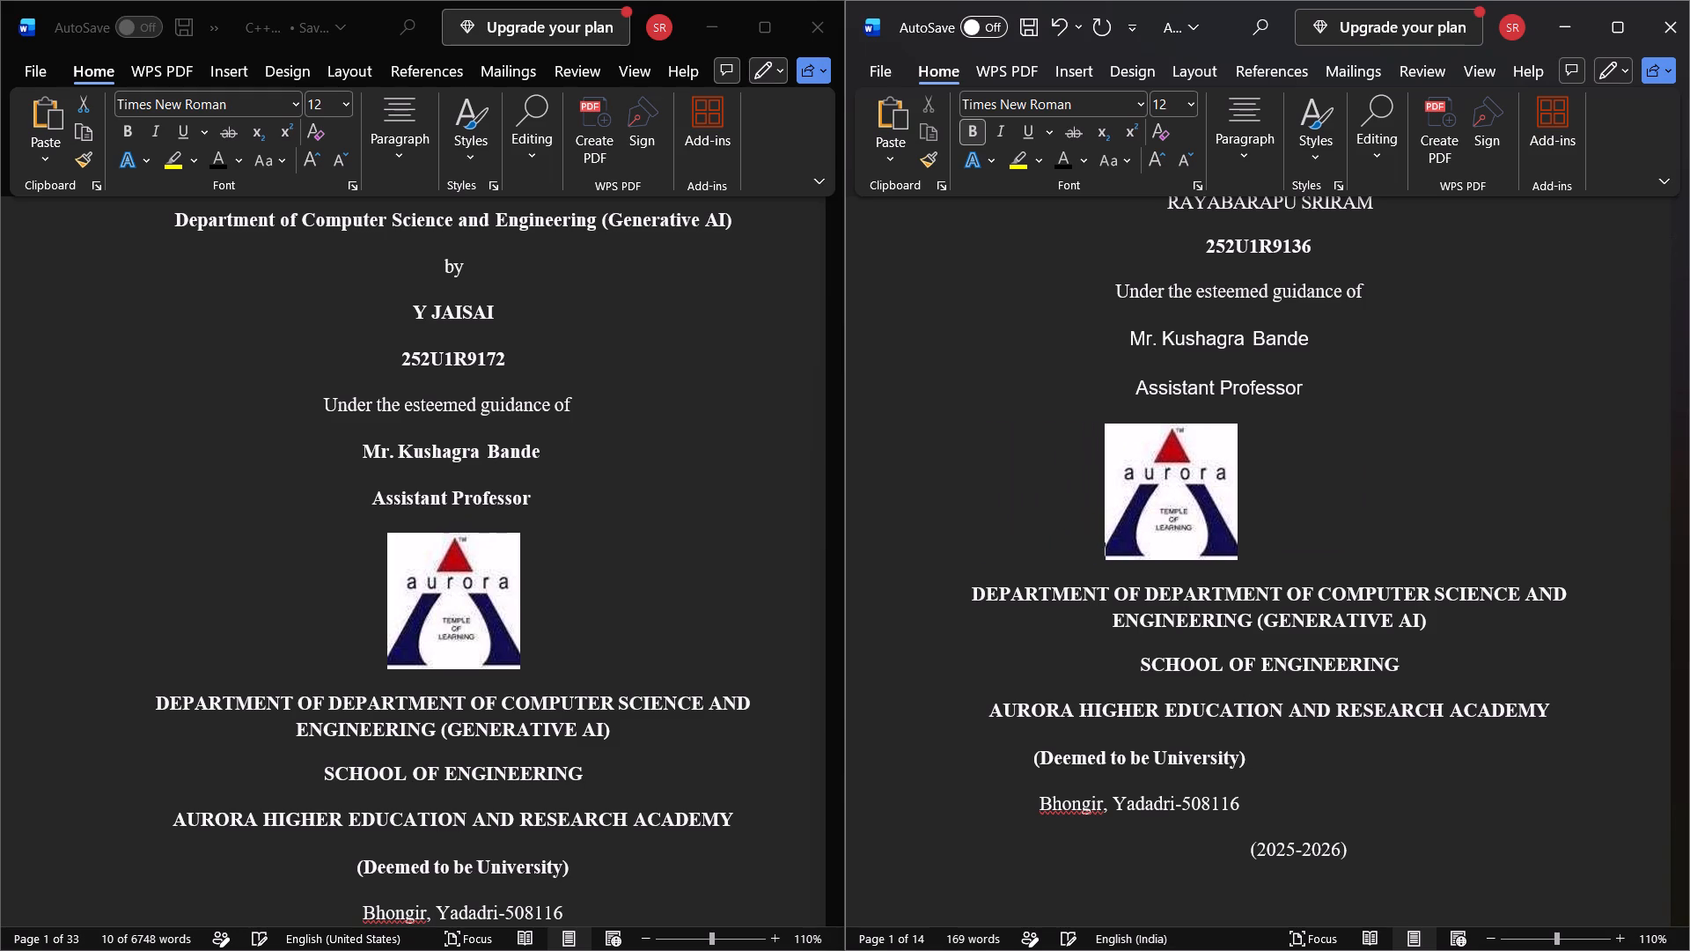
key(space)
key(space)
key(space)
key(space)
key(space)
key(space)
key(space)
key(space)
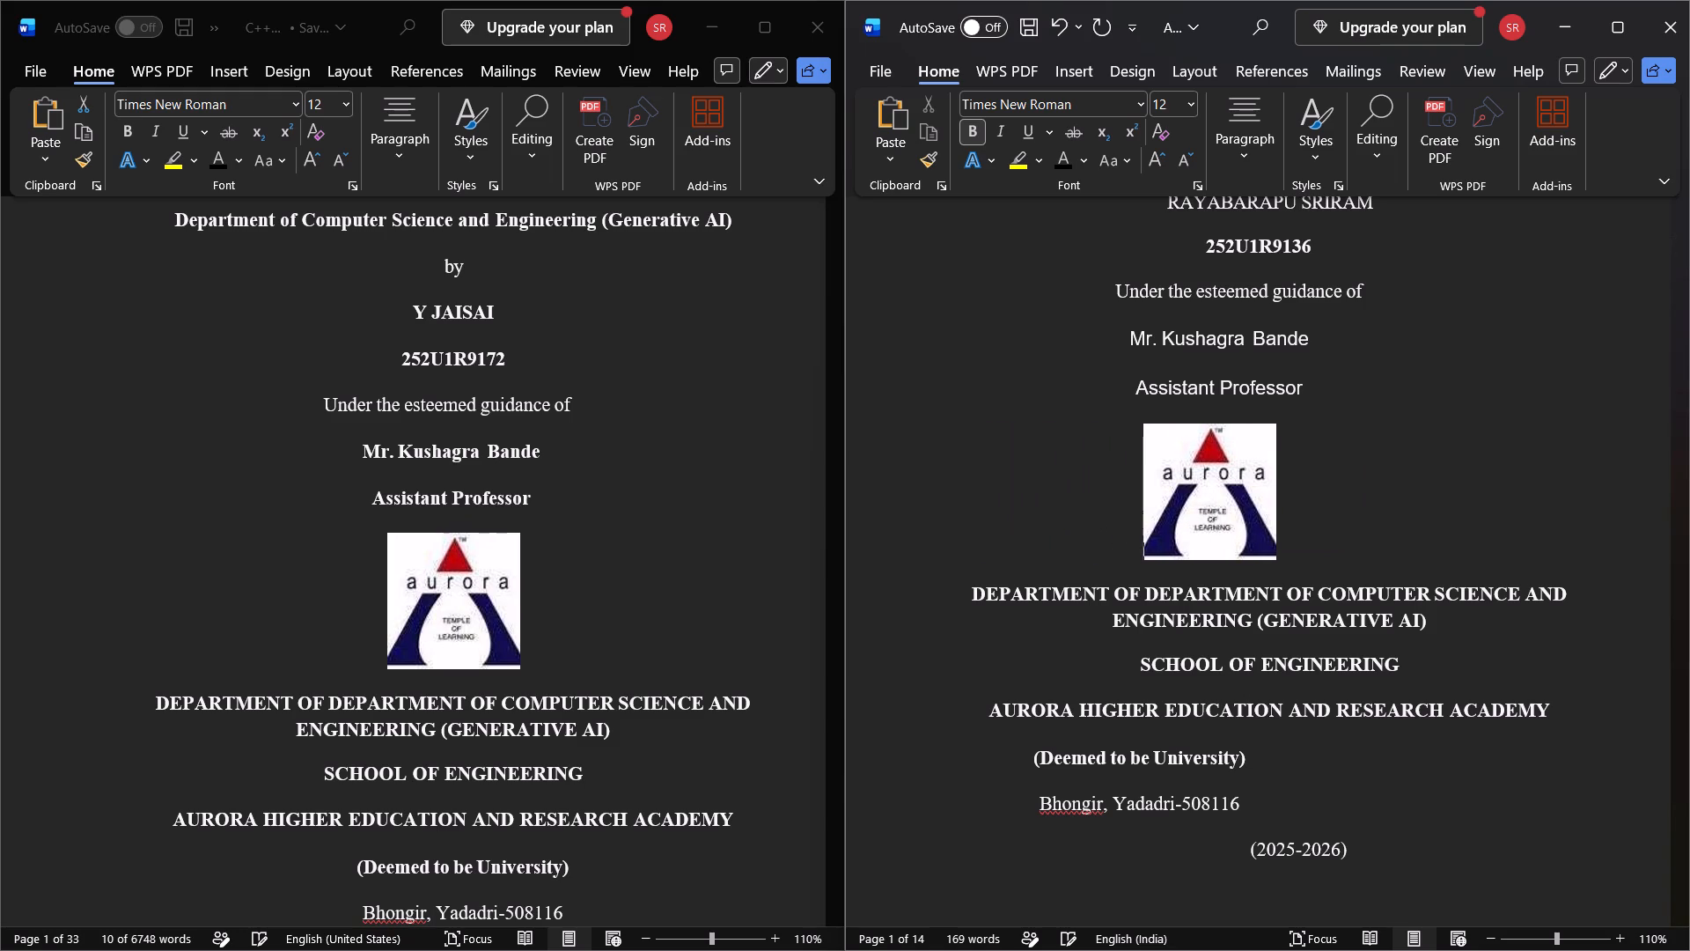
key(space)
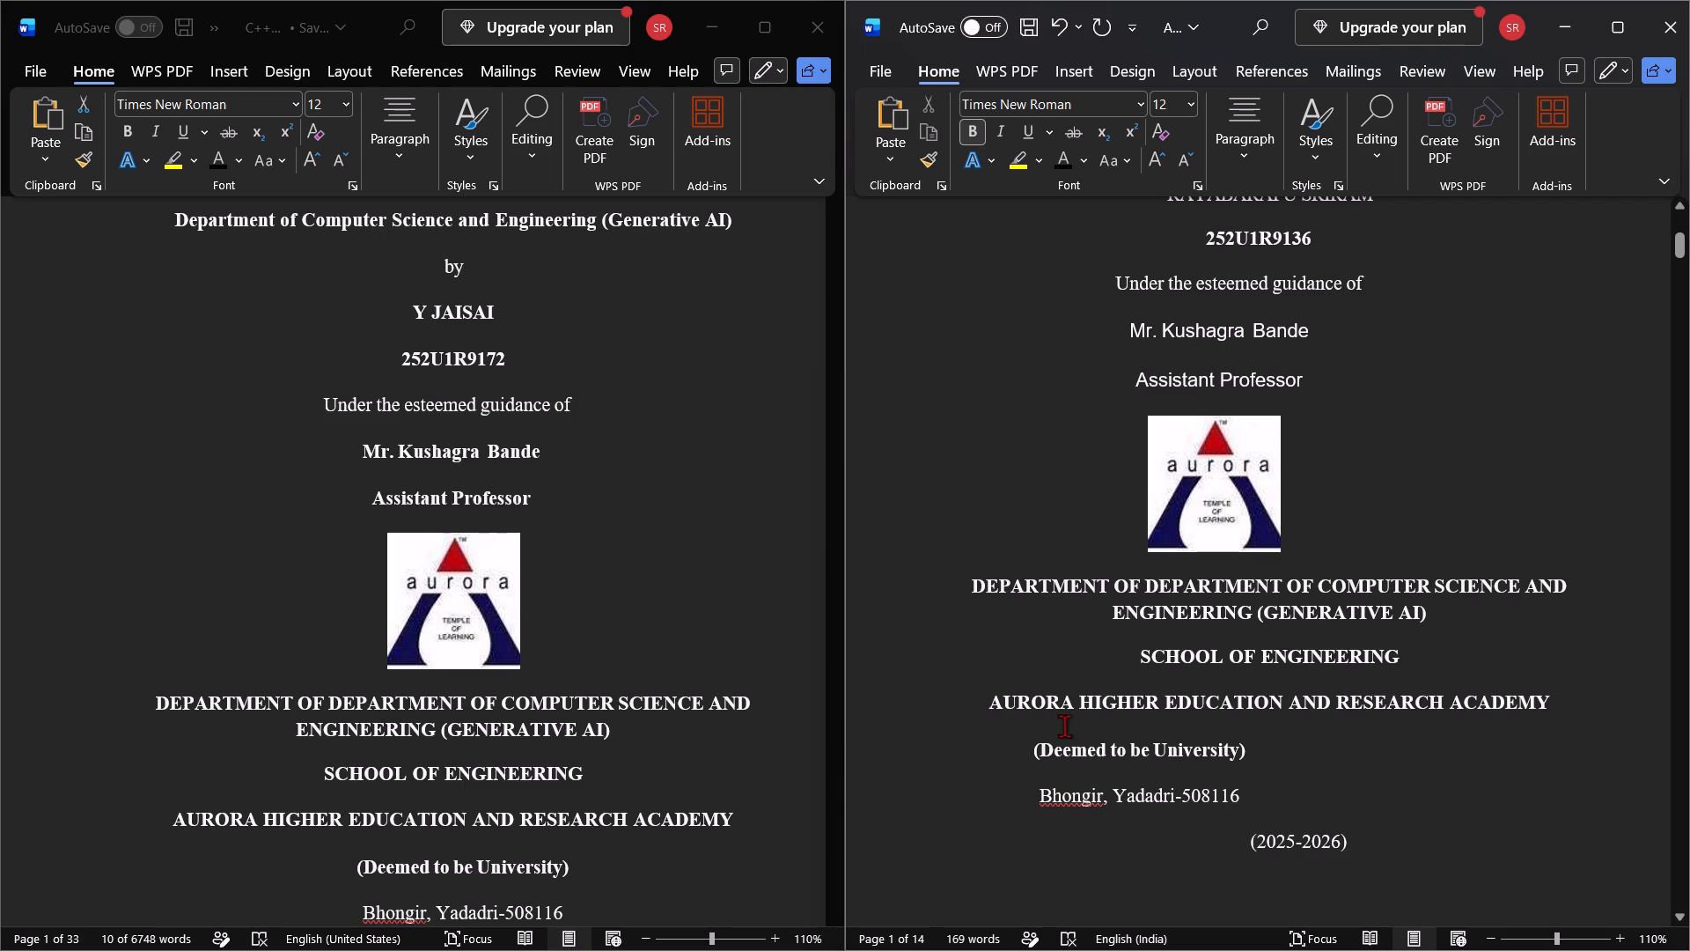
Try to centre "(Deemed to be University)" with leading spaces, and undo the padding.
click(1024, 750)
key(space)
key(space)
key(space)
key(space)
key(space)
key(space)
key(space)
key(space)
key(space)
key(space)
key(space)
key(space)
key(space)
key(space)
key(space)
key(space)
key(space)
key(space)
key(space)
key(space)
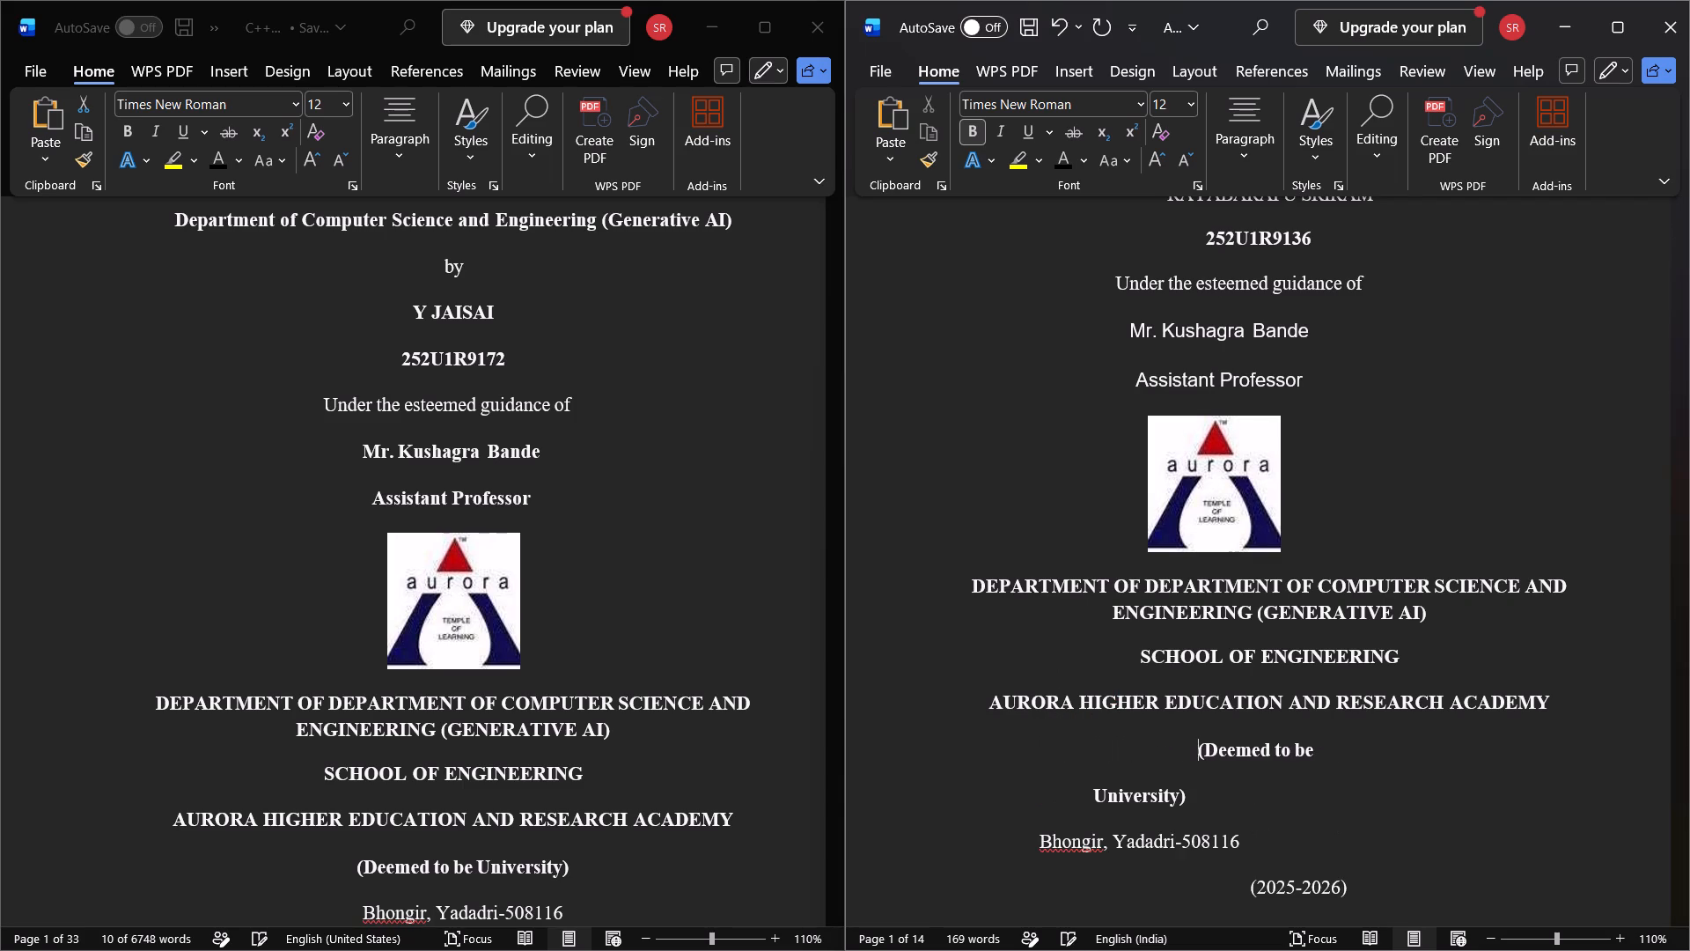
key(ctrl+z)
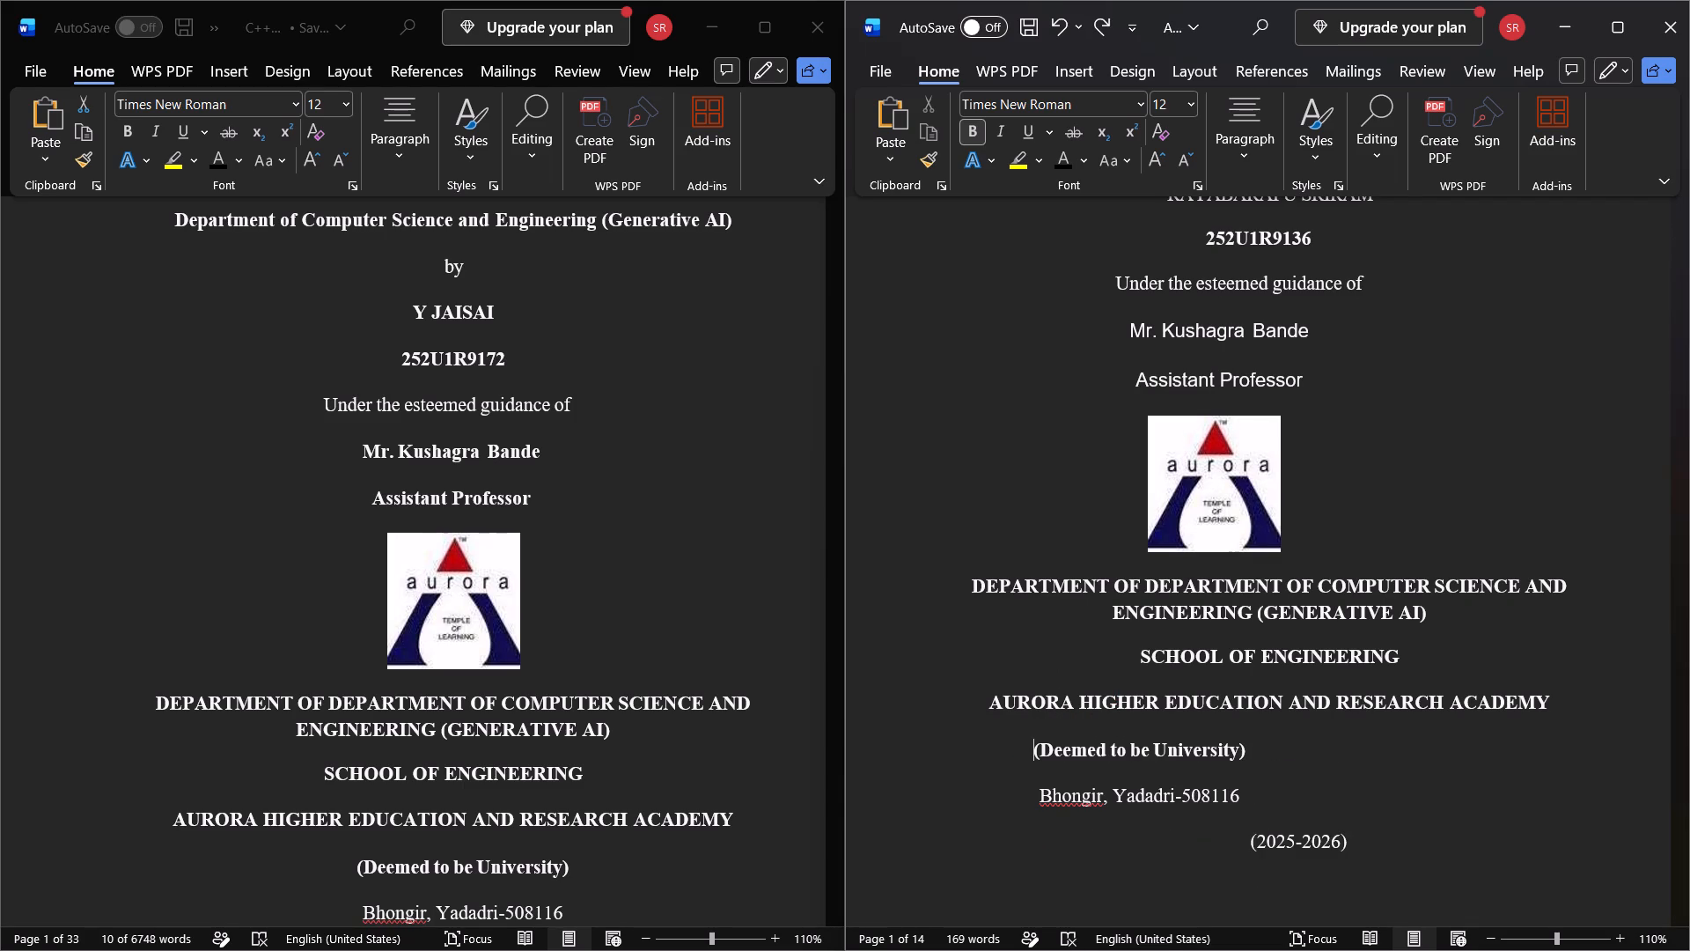
Add leading spaces before "(Deemed to be University)" to centre it beneath "AURORA HIGHER EDUCATION AND RESEARCH ACADEMY".
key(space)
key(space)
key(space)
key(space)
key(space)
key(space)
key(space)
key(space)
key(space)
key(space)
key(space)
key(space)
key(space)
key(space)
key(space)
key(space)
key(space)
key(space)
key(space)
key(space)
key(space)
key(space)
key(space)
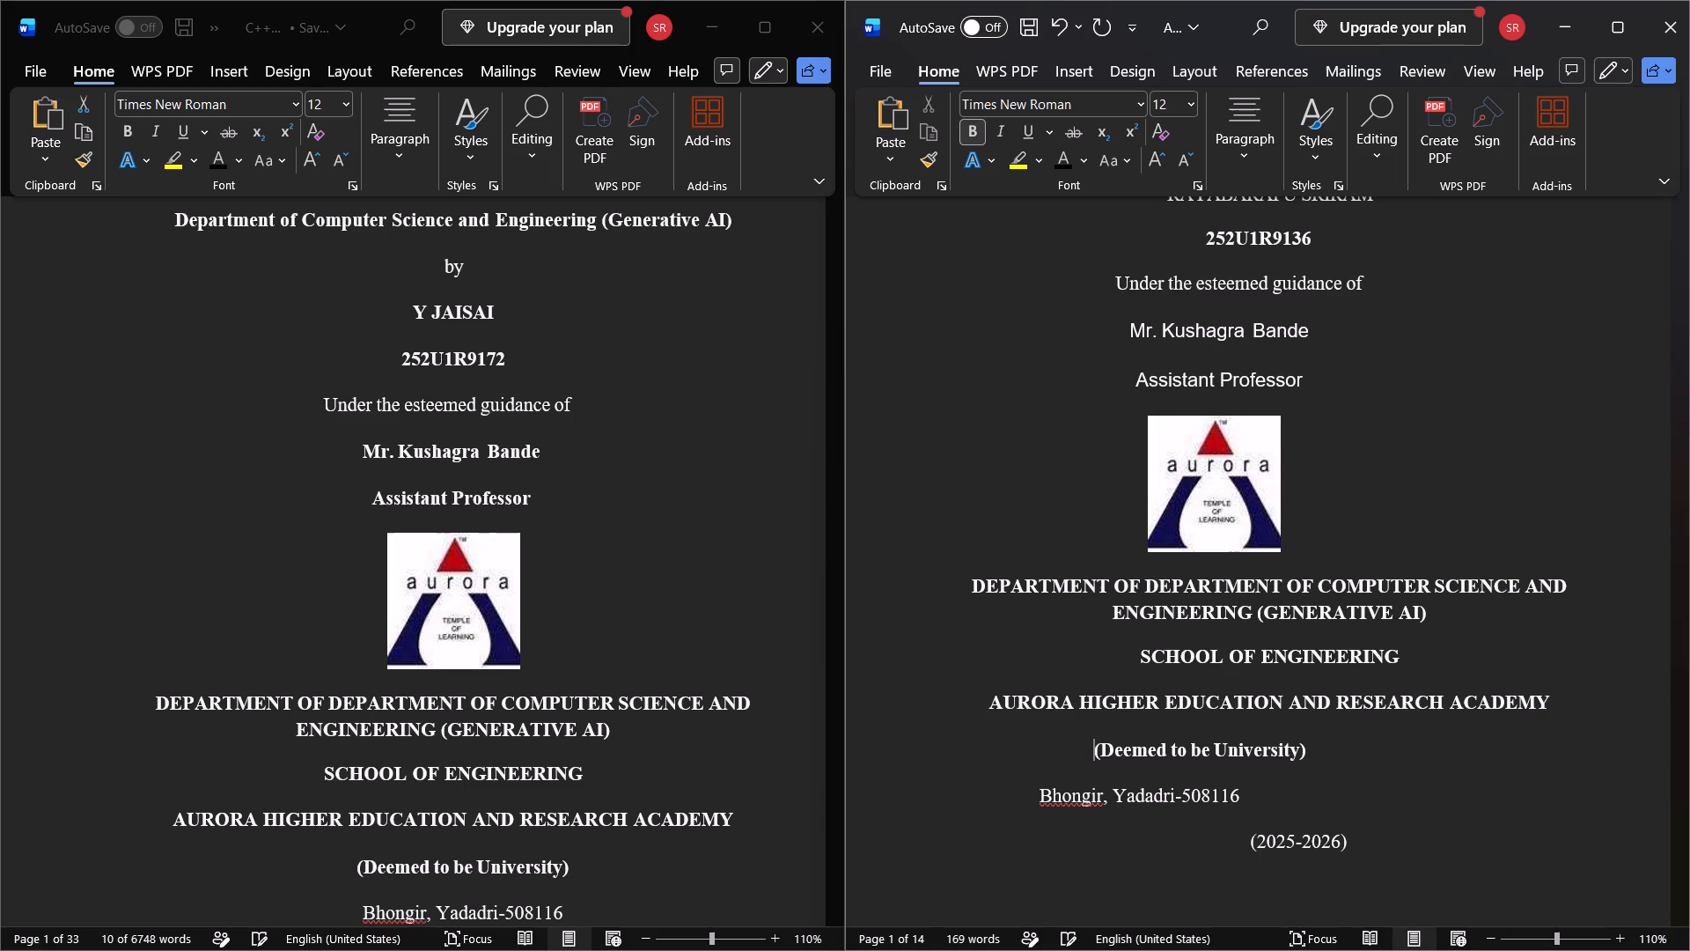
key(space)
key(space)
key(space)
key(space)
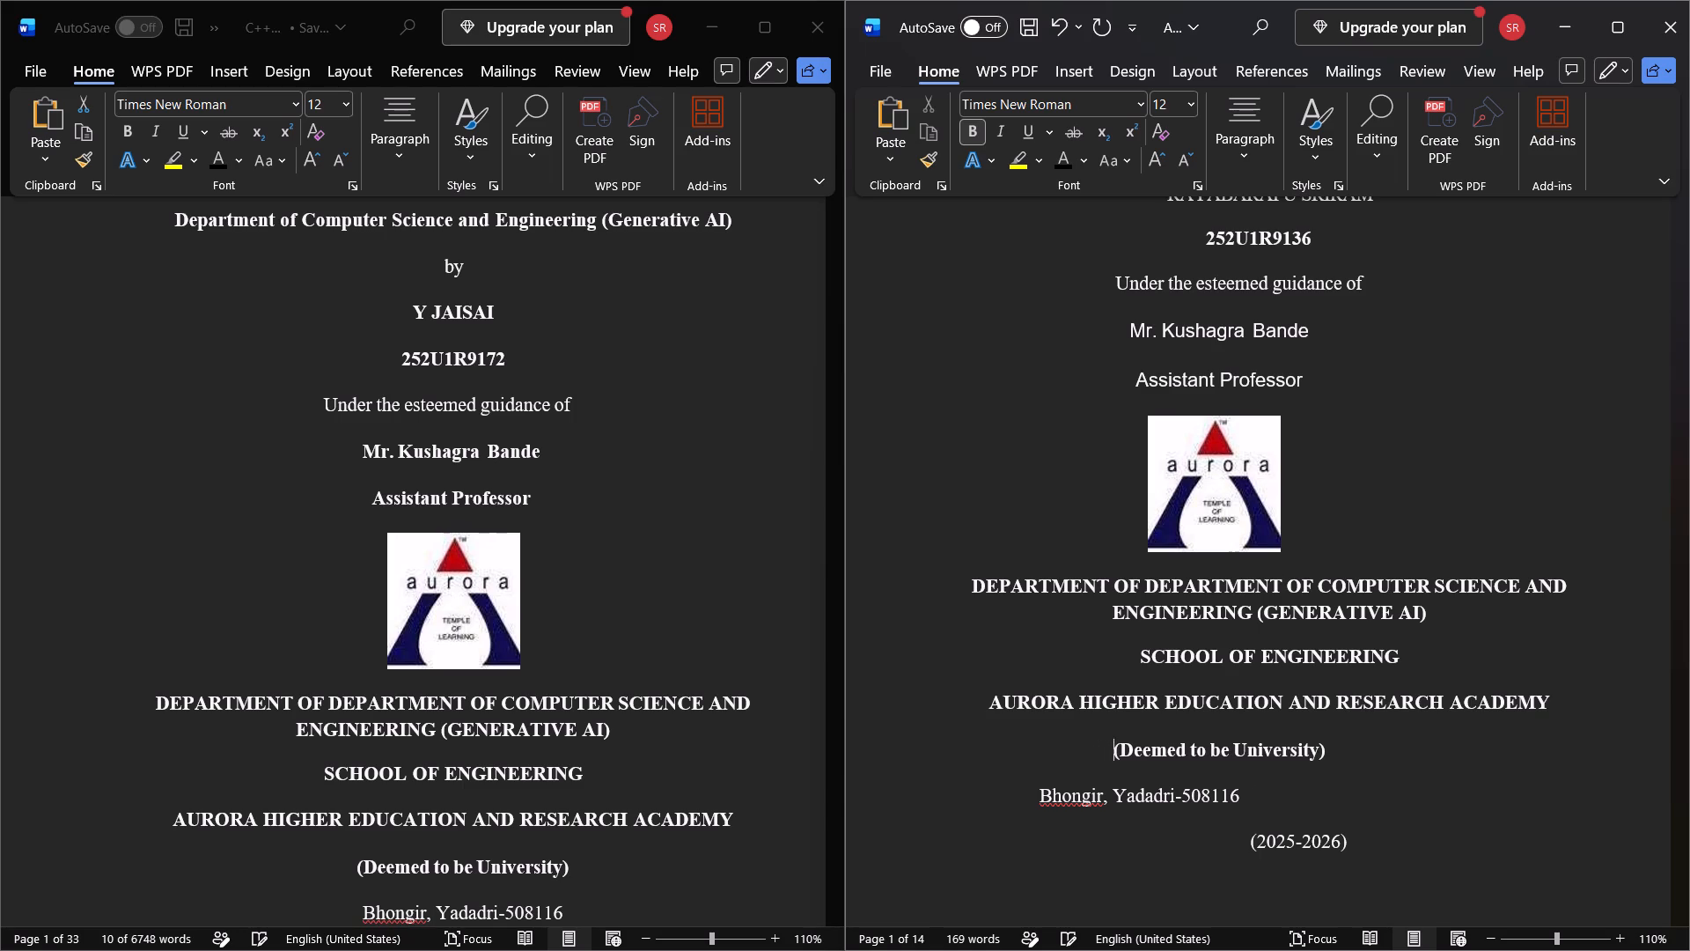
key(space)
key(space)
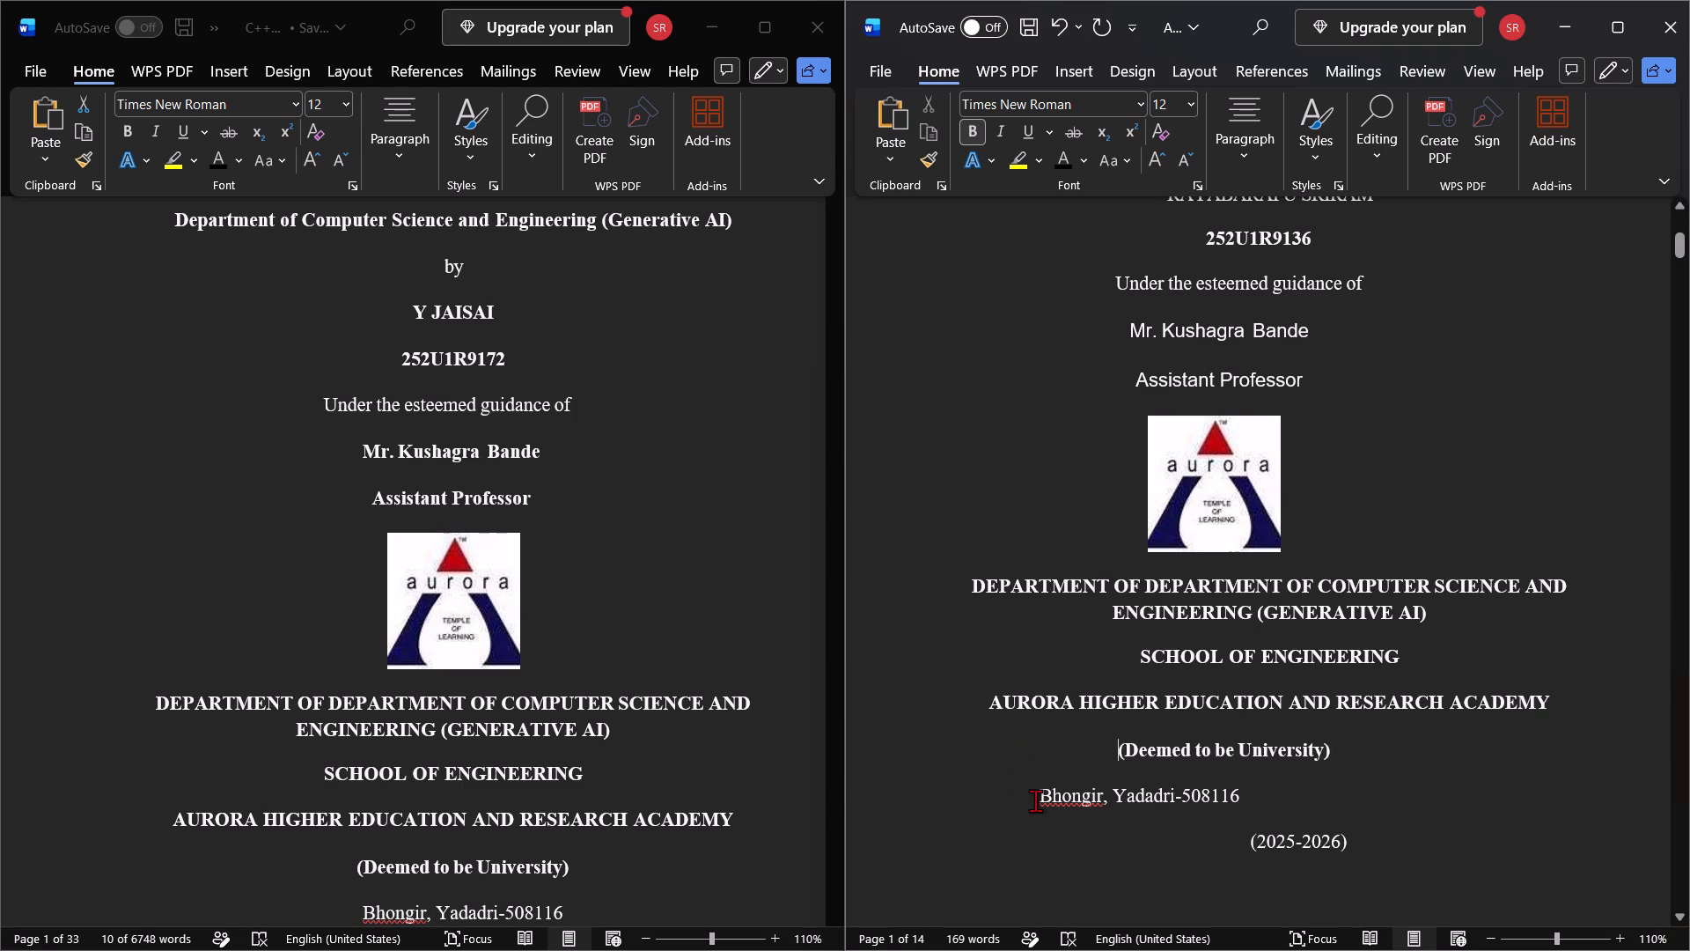
Add leading spaces before "Bhongir, Yadadri-508116" to centre it beneath "(Deemed to be University)".
click(1035, 800)
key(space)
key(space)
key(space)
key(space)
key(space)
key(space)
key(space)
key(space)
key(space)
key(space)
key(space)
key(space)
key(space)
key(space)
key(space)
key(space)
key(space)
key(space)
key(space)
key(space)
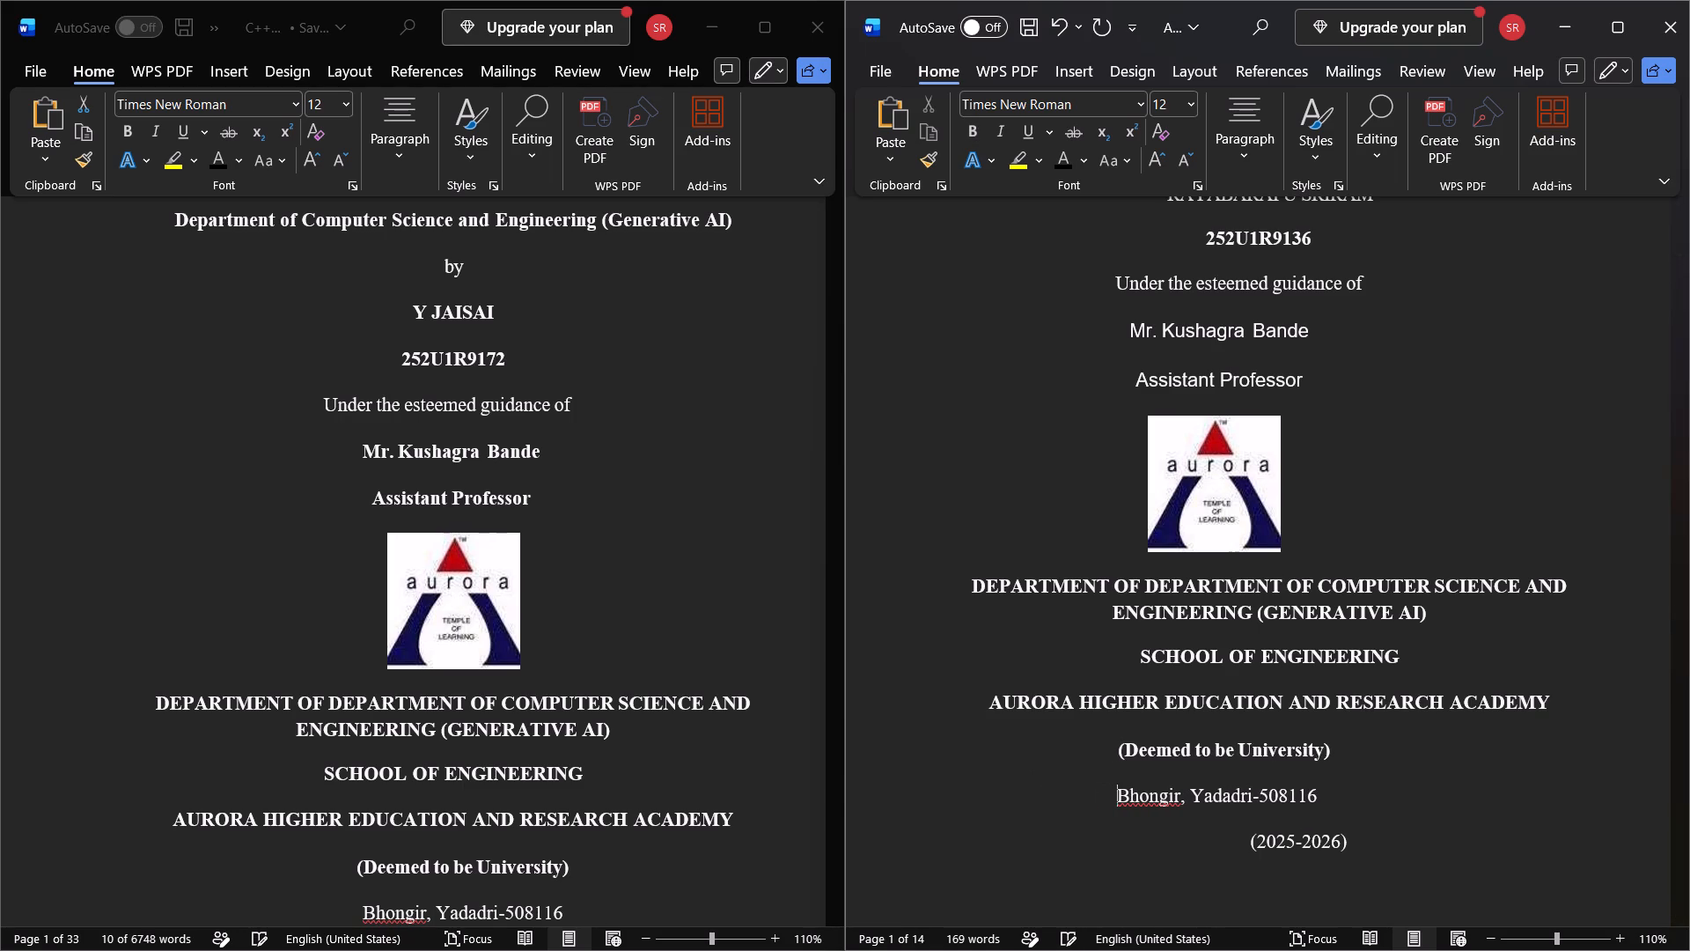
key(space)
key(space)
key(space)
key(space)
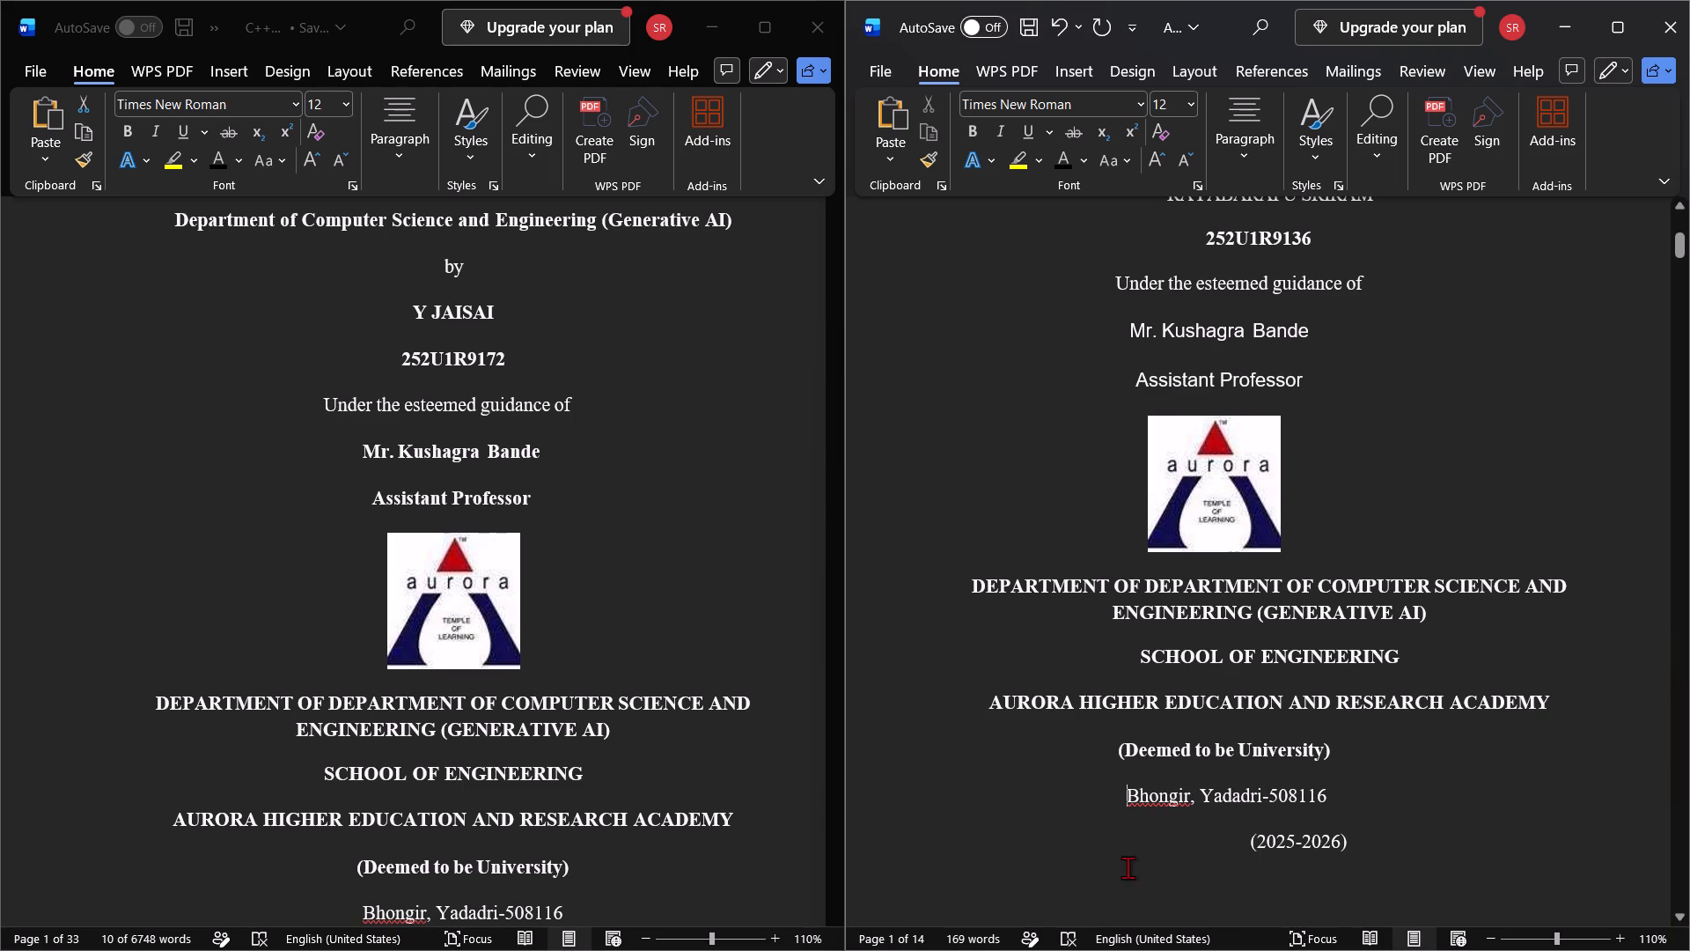
click(1253, 840)
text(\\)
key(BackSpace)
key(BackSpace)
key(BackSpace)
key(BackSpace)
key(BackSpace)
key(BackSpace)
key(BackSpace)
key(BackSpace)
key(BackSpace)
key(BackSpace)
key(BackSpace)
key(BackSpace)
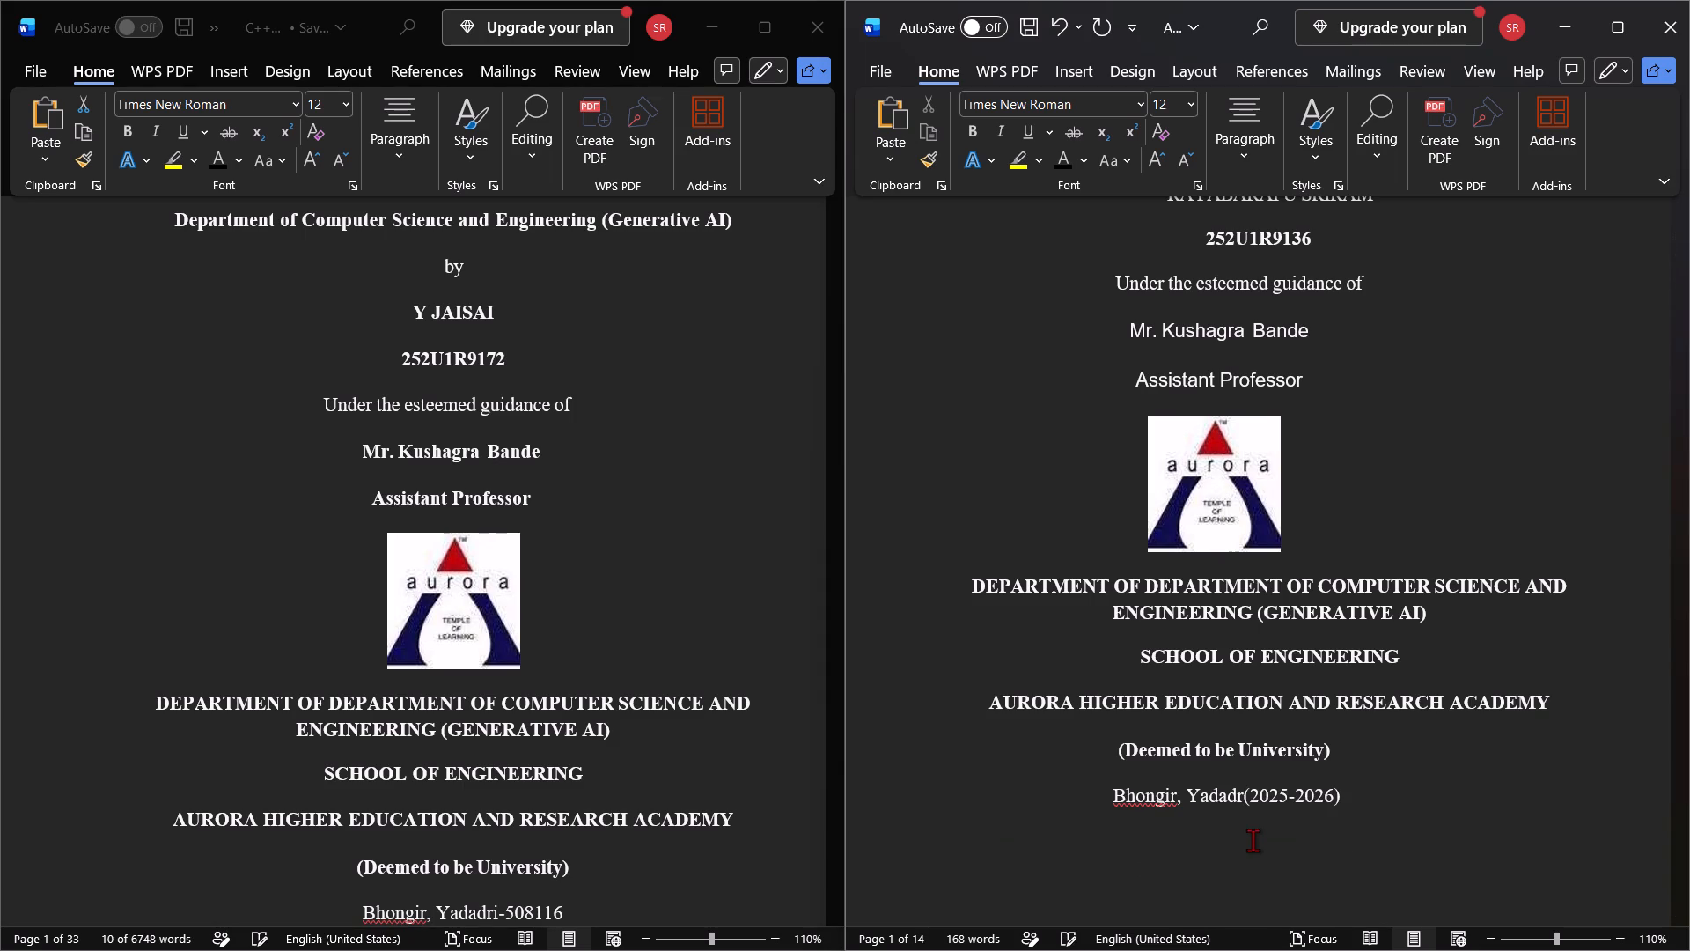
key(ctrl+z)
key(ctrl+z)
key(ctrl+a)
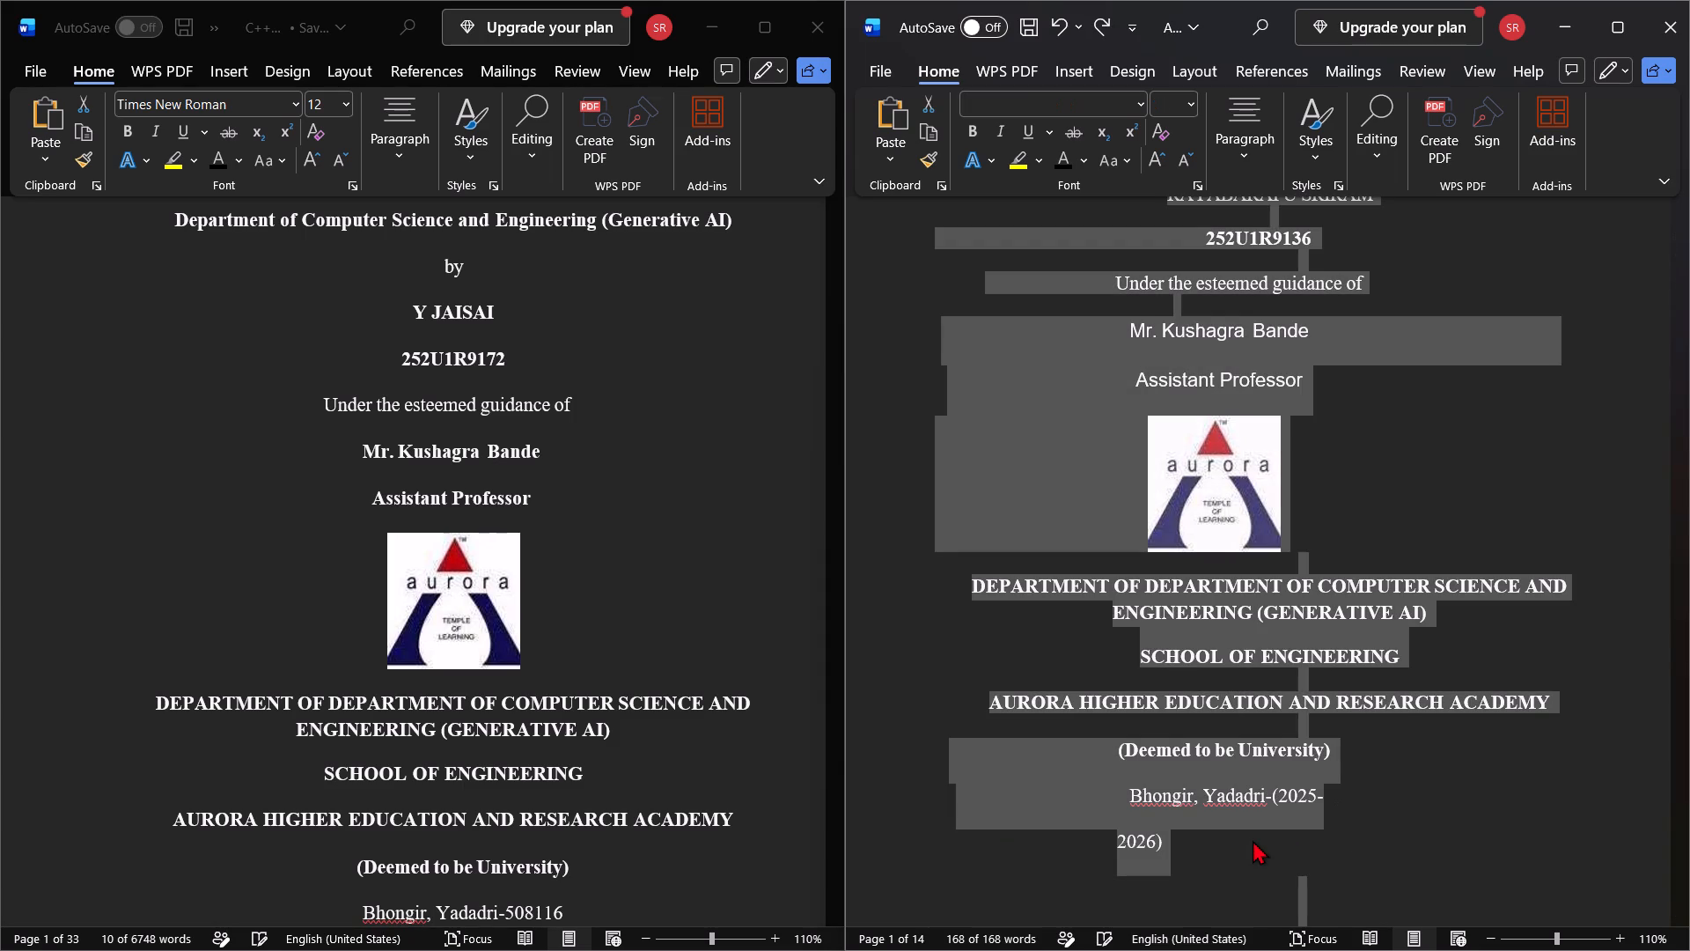
ctrl+click(1253, 840)
key(ctrl+z)
key(ctrl+z)
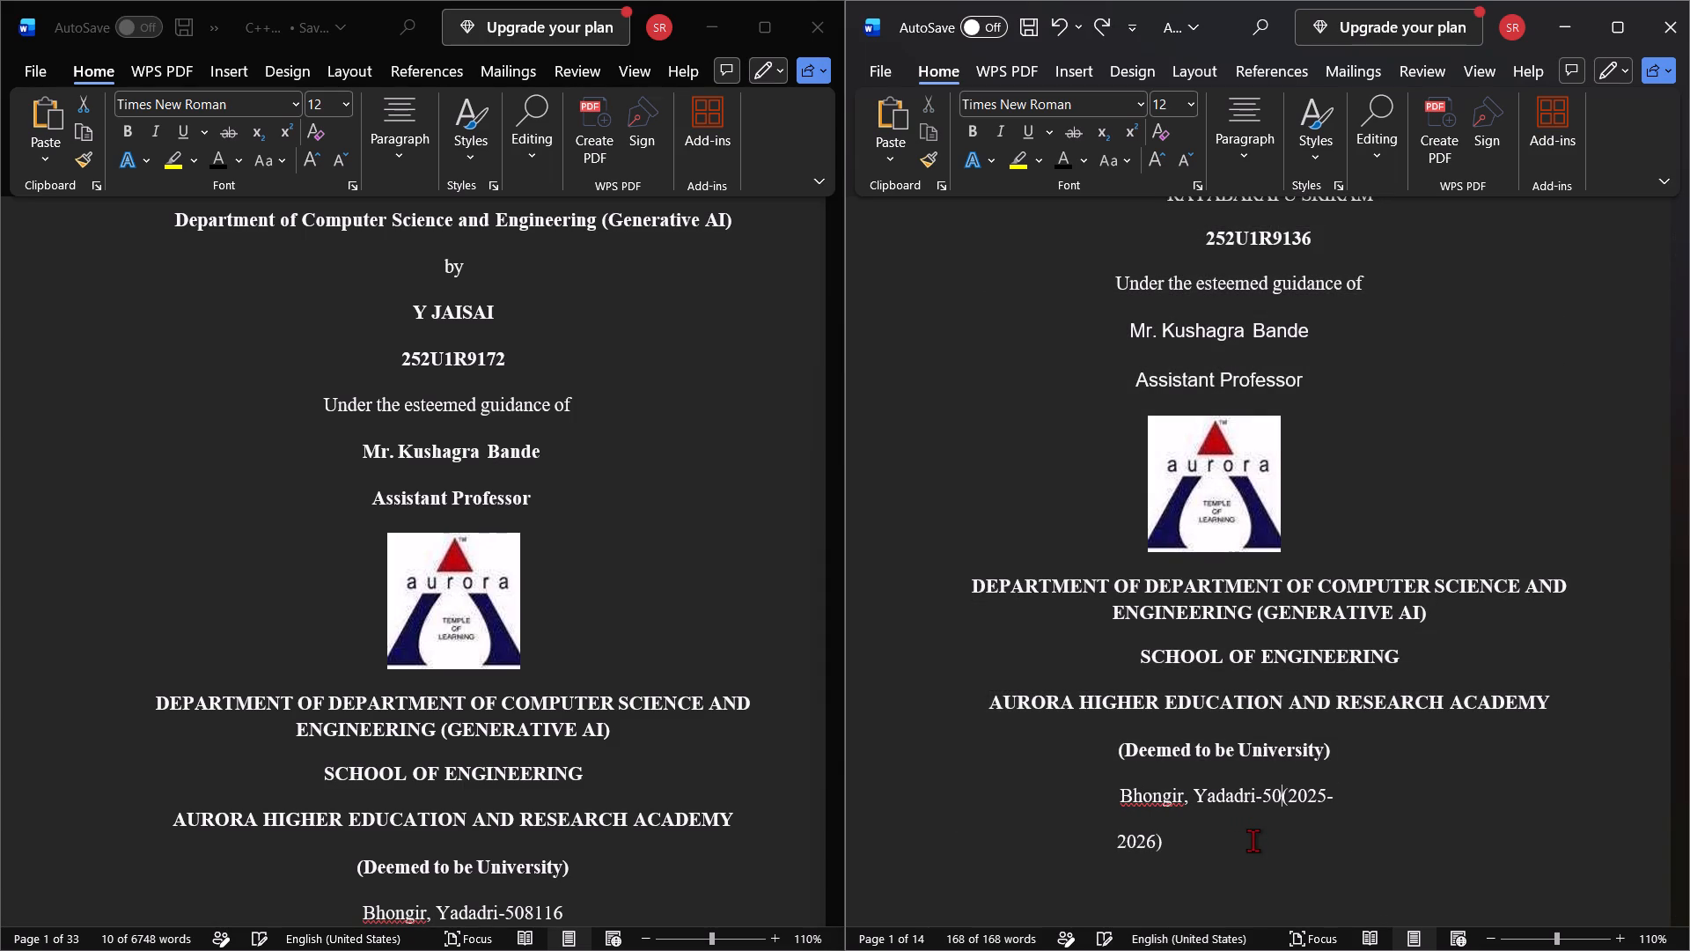
key(ctrl+z)
key(ctrl+z)
key(ctrl+z)
key(ctrl+z)
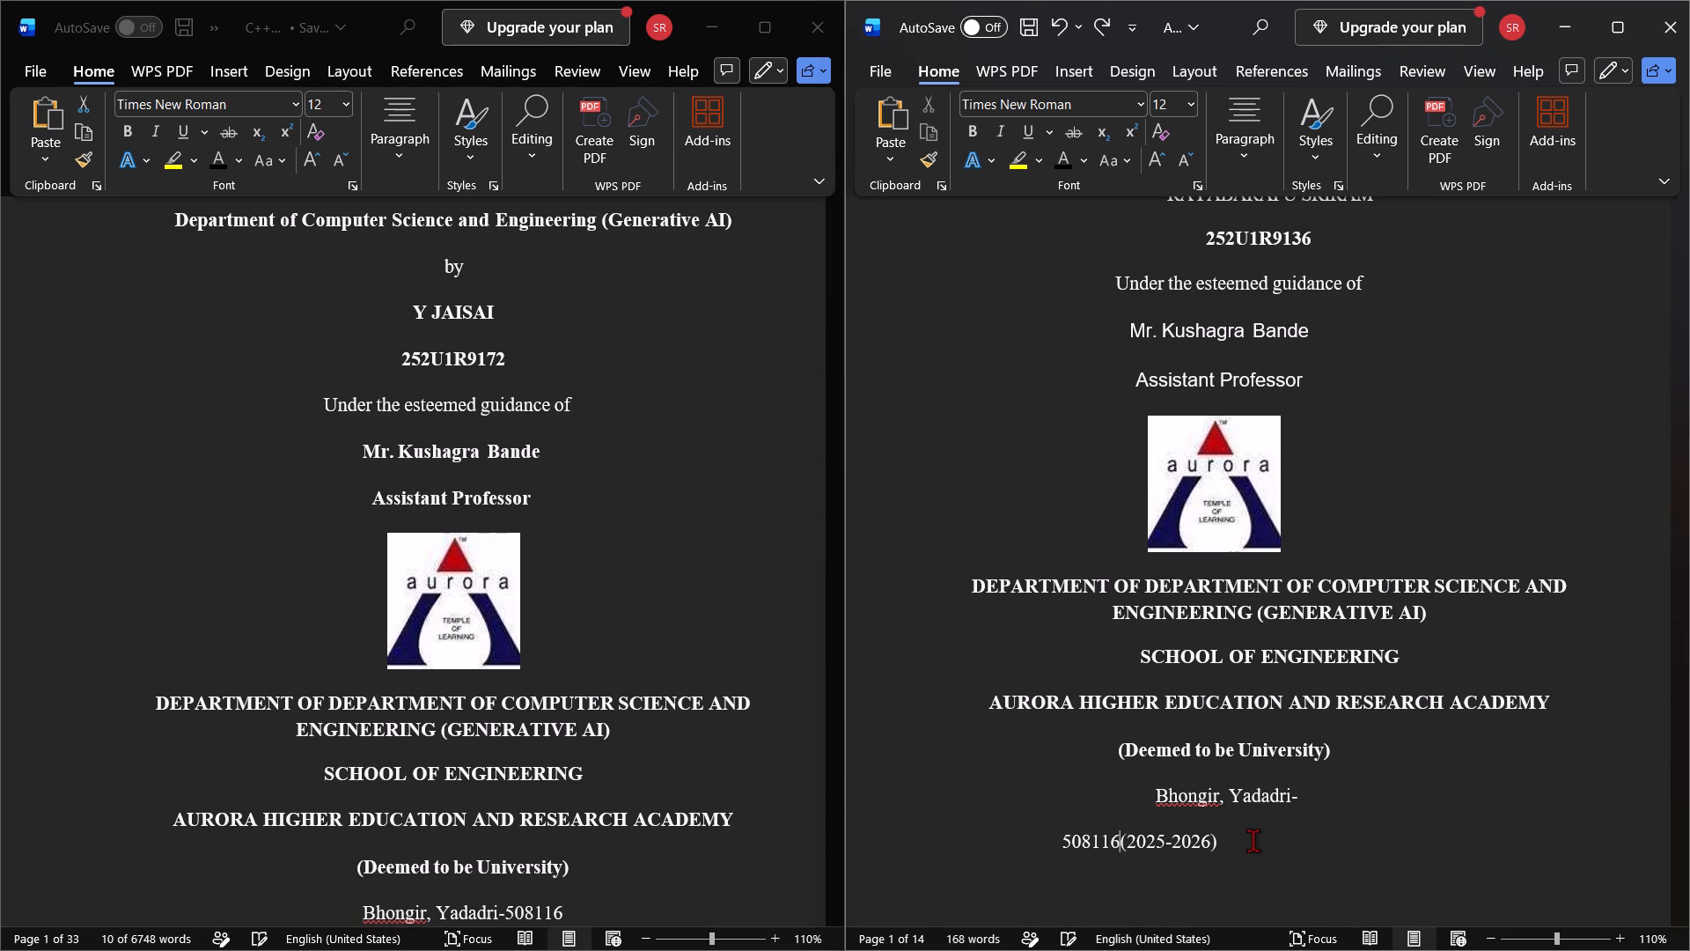
key(ctrl+z)
Add leading spaces before "(2025-2026)" to centre it beneath "Bhongir, Yadadri-508116".
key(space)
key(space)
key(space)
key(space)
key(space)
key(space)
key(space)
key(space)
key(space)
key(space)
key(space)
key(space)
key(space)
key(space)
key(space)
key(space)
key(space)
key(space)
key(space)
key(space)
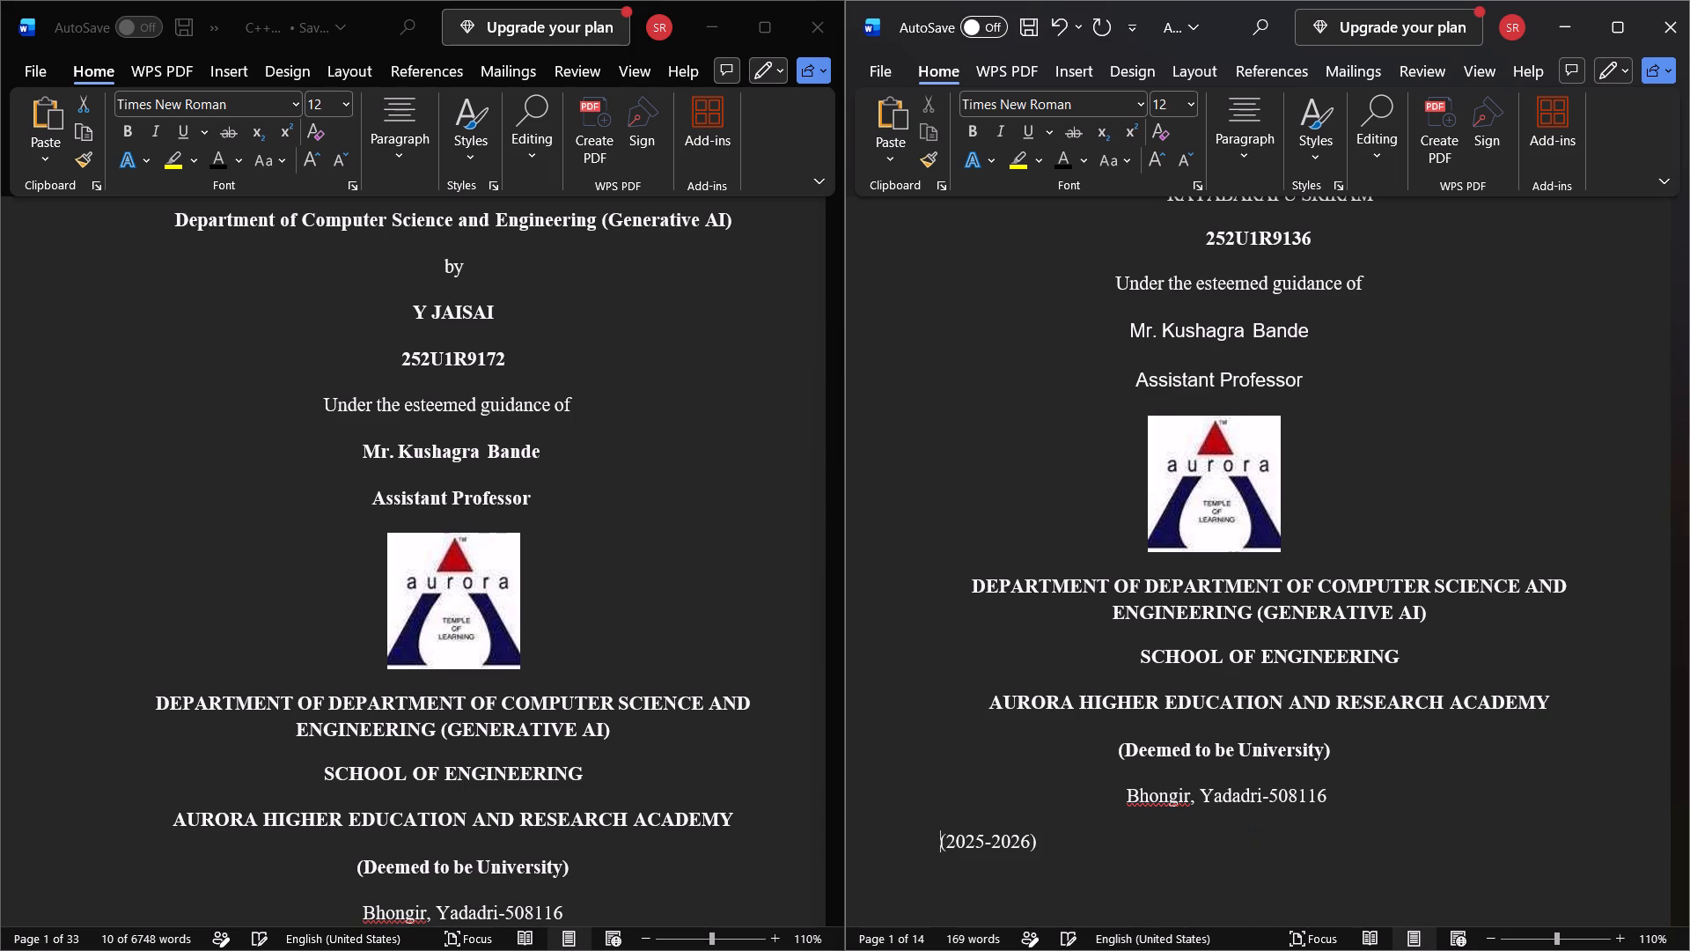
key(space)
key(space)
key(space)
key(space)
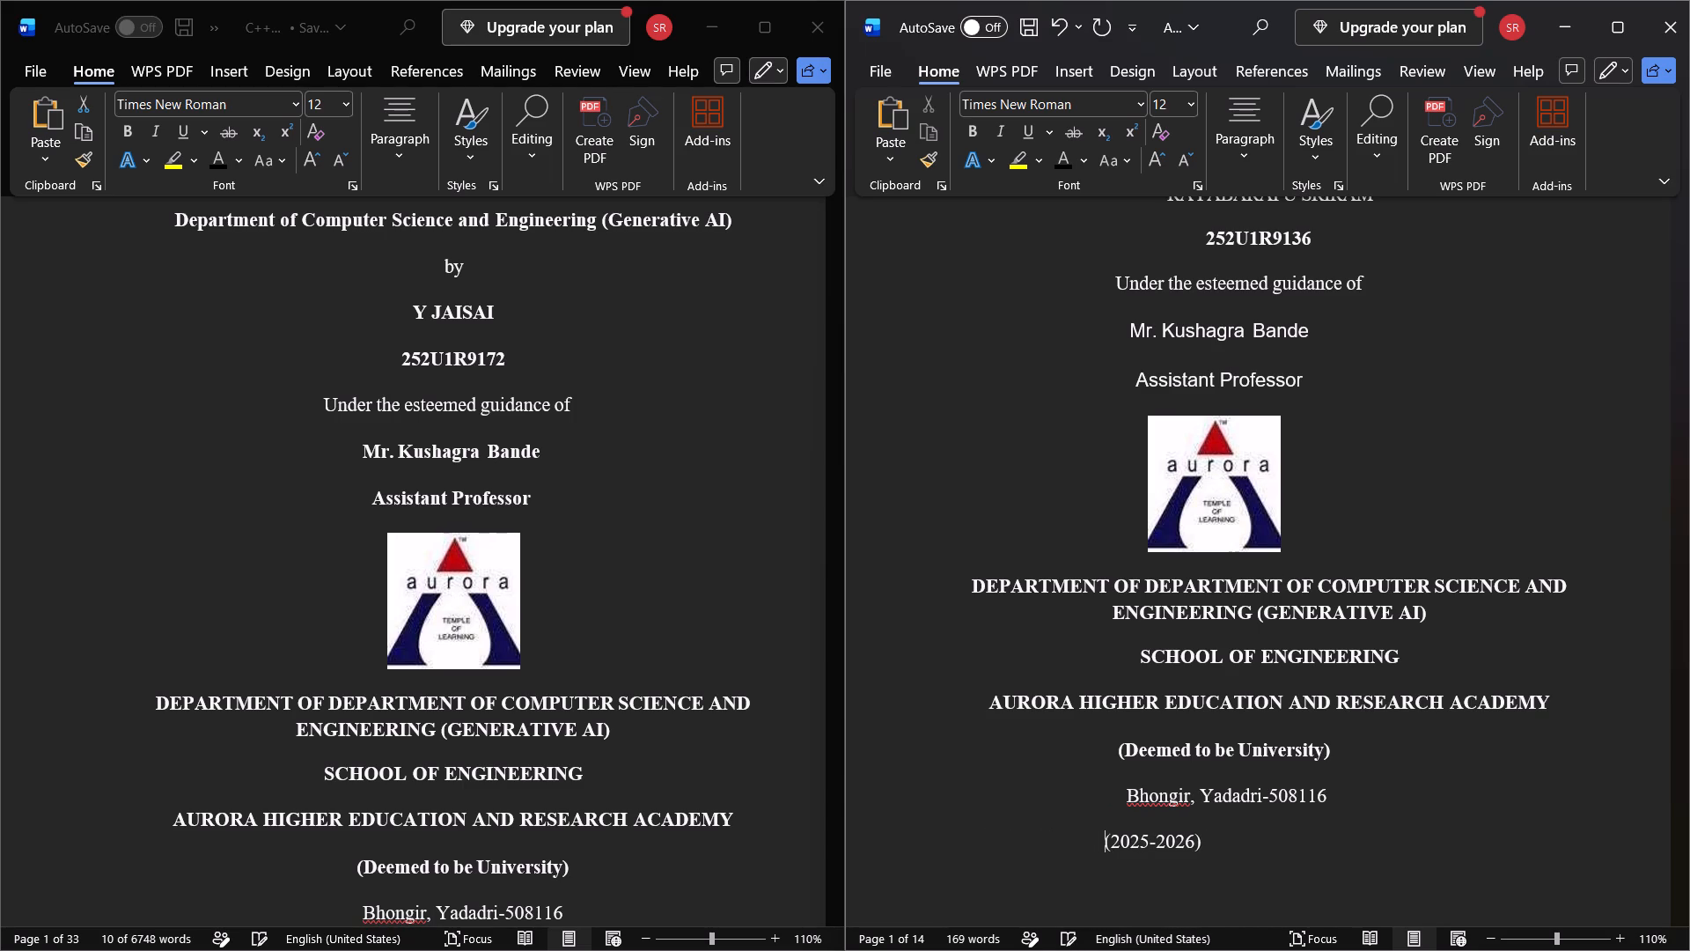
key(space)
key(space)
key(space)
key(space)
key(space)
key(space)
Add leading spaces before the guide's name on the cover page to shift it toward the centre.
scroll(1253, 840, up, 1)
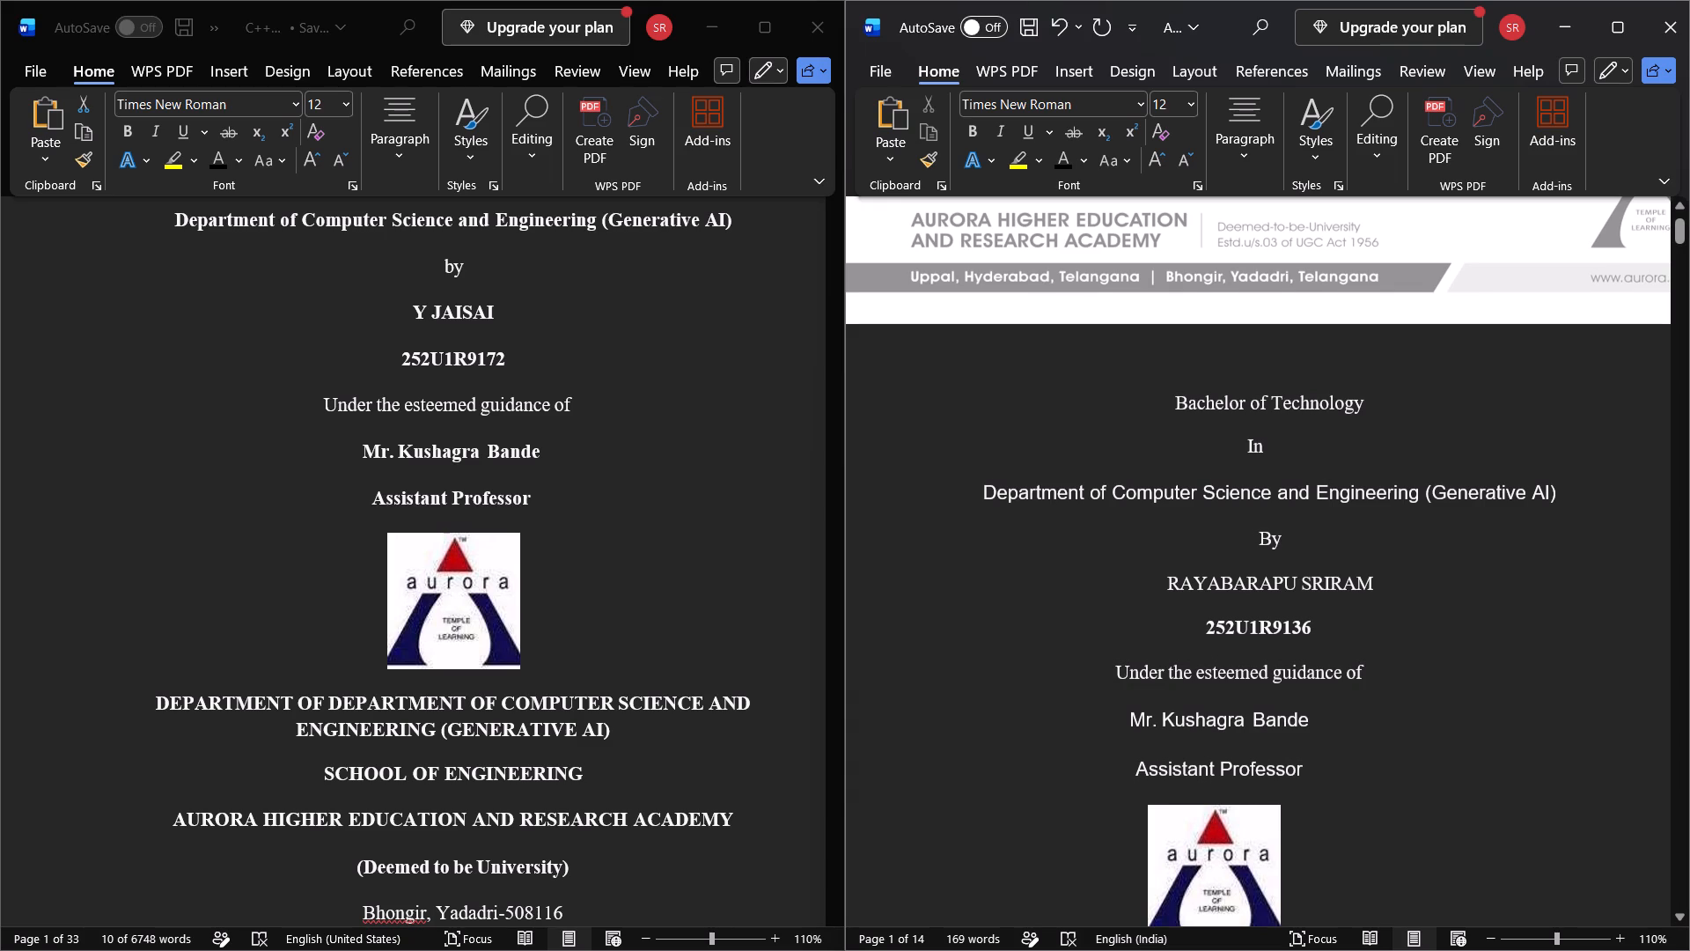
scroll(1172, 767, down, 1)
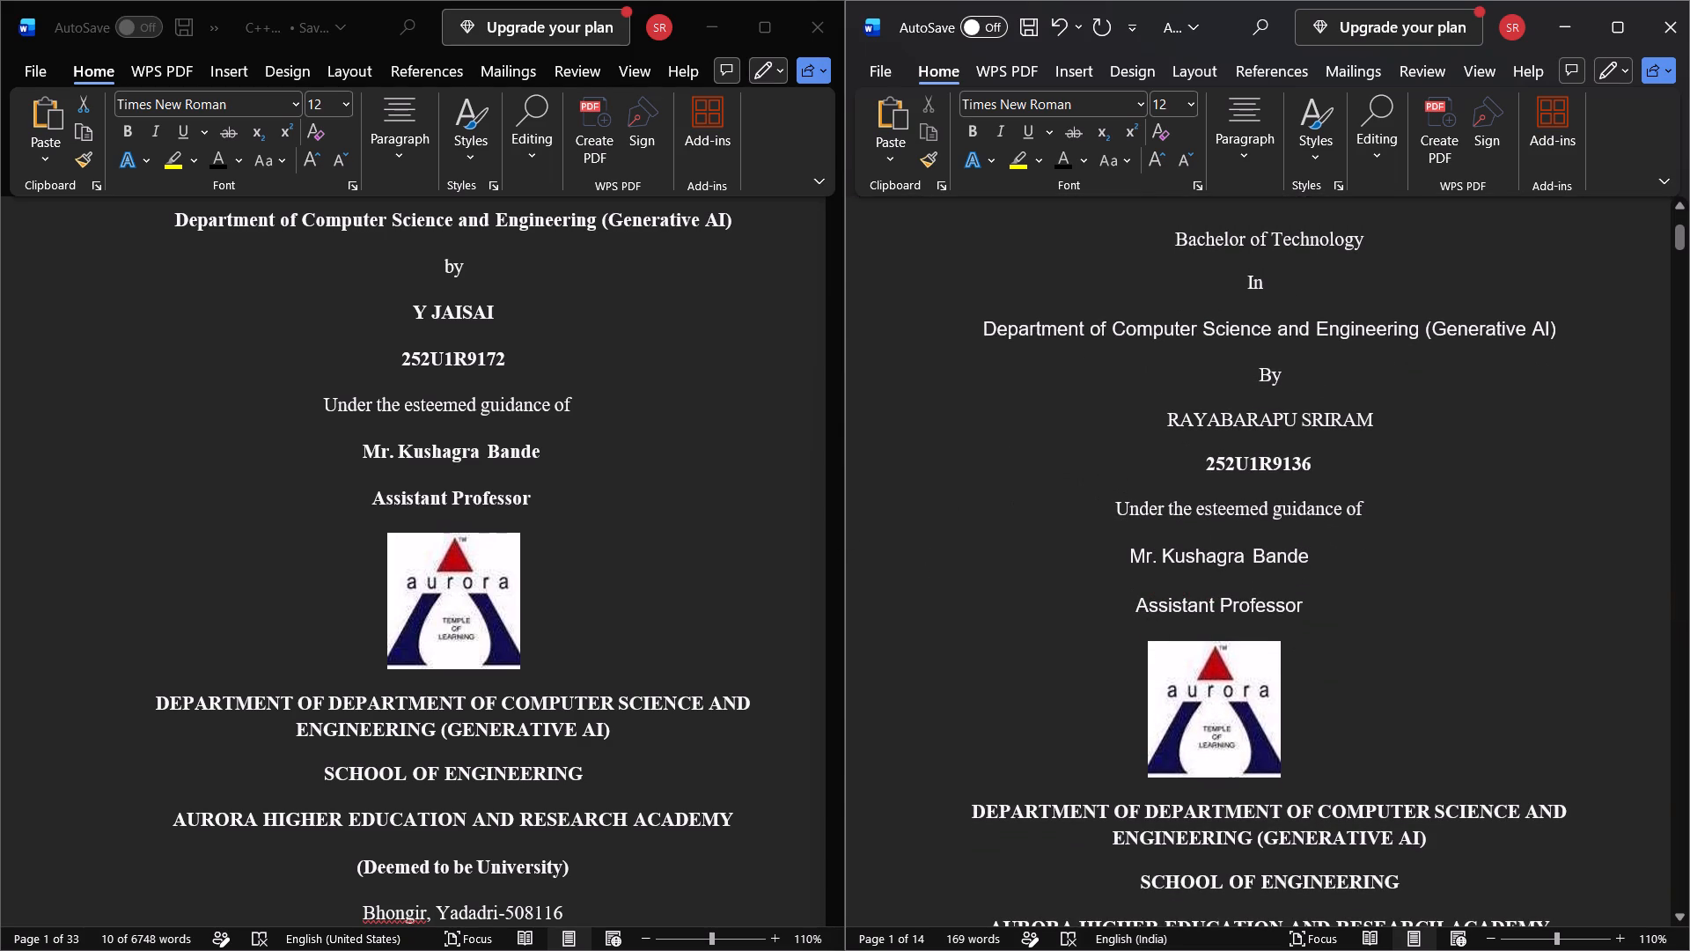
click(1122, 559)
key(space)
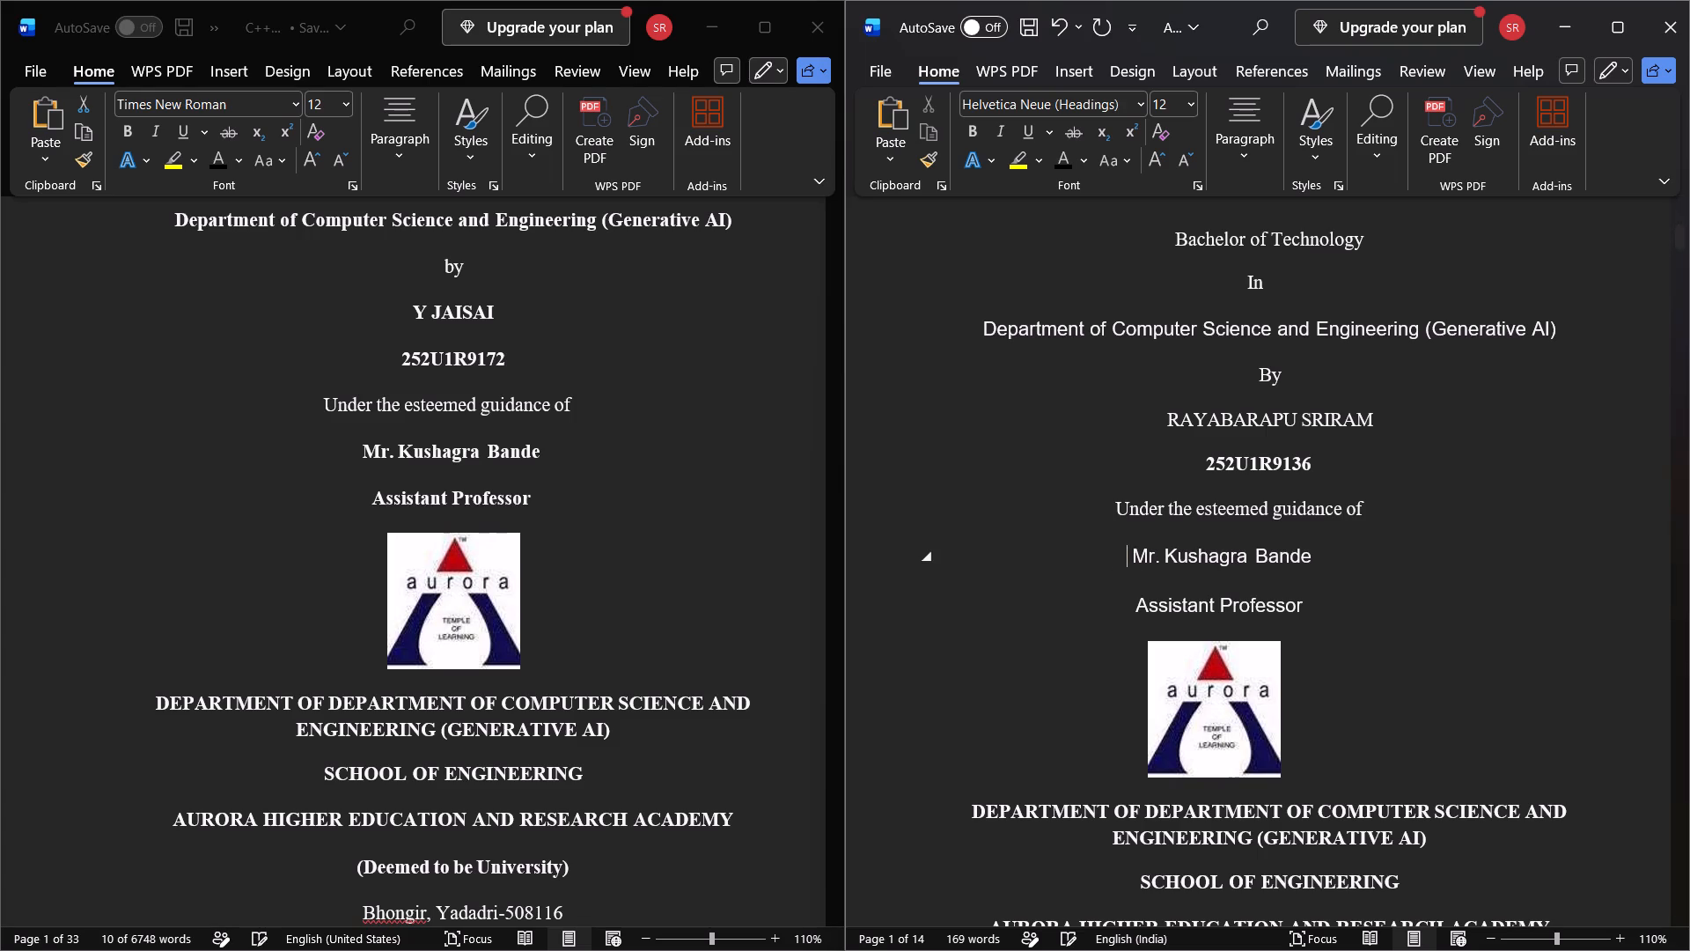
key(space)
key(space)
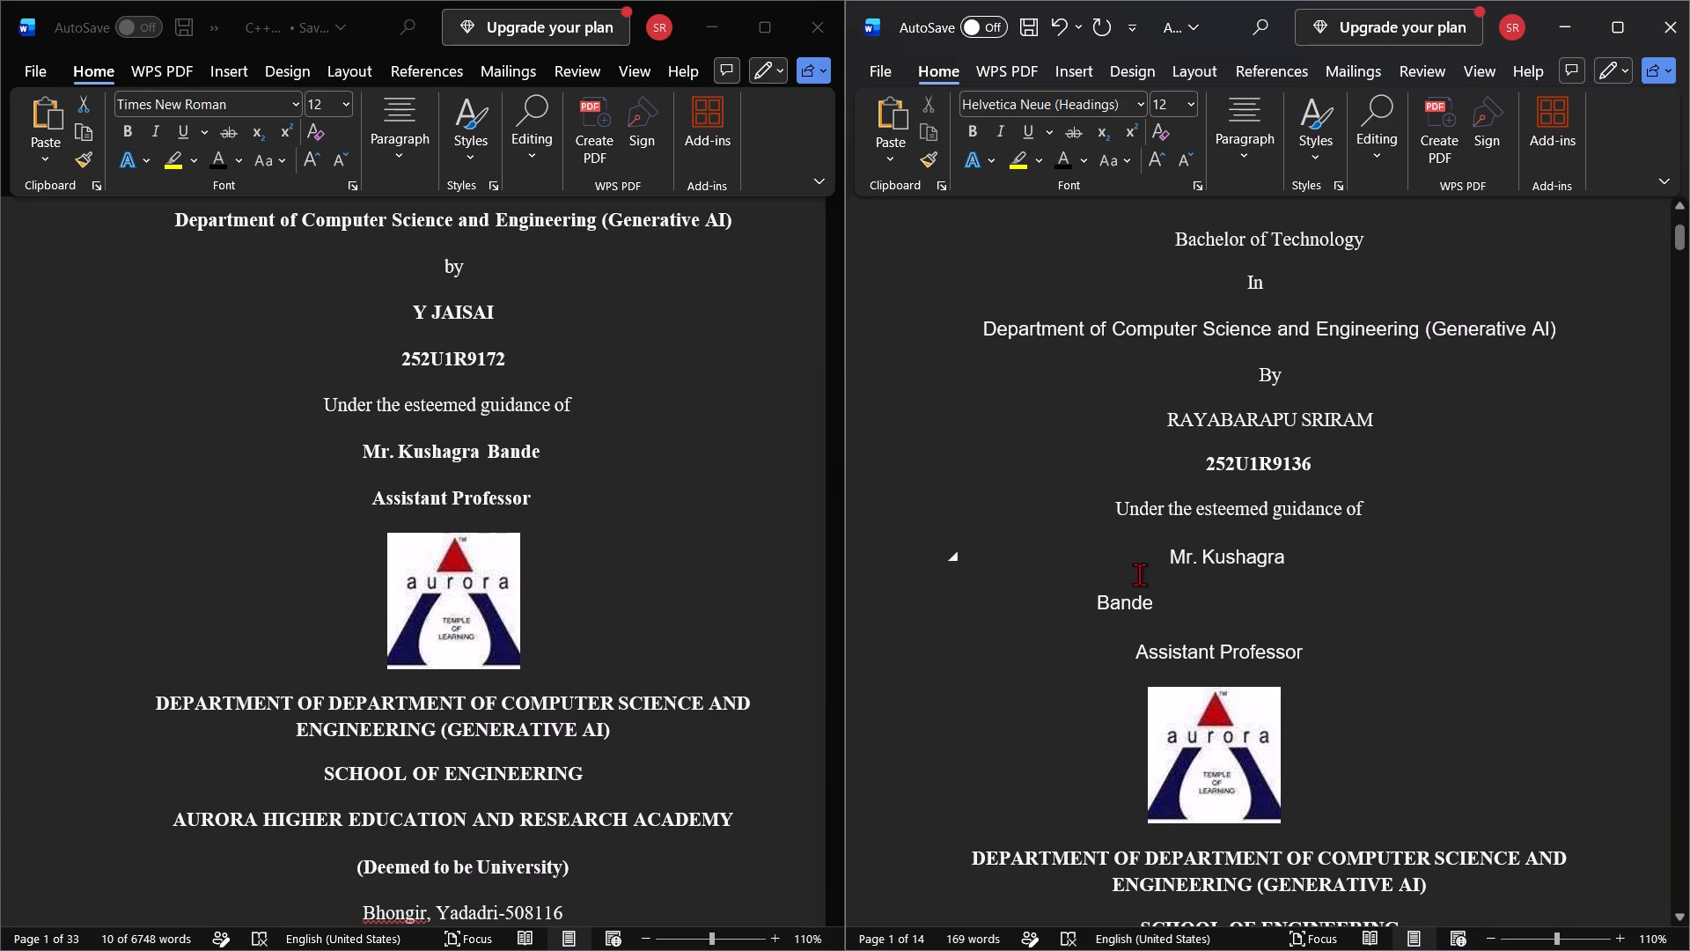
Delete the guide's name, which is split over two lines beneath "Under the esteemed guidance of" on the cover page.
click(1199, 618)
key(BackSpace)
key(BackSpace)
key(BackSpace)
key(BackSpace)
key(BackSpace)
key(BackSpace)
key(BackSpace)
key(BackSpace)
key(BackSpace)
key(BackSpace)
key(BackSpace)
key(BackSpace)
key(BackSpace)
key(BackSpace)
key(BackSpace)
key(BackSpace)
key(BackSpace)
key(BackSpace)
key(BackSpace)
key(BackSpace)
key(BackSpace)
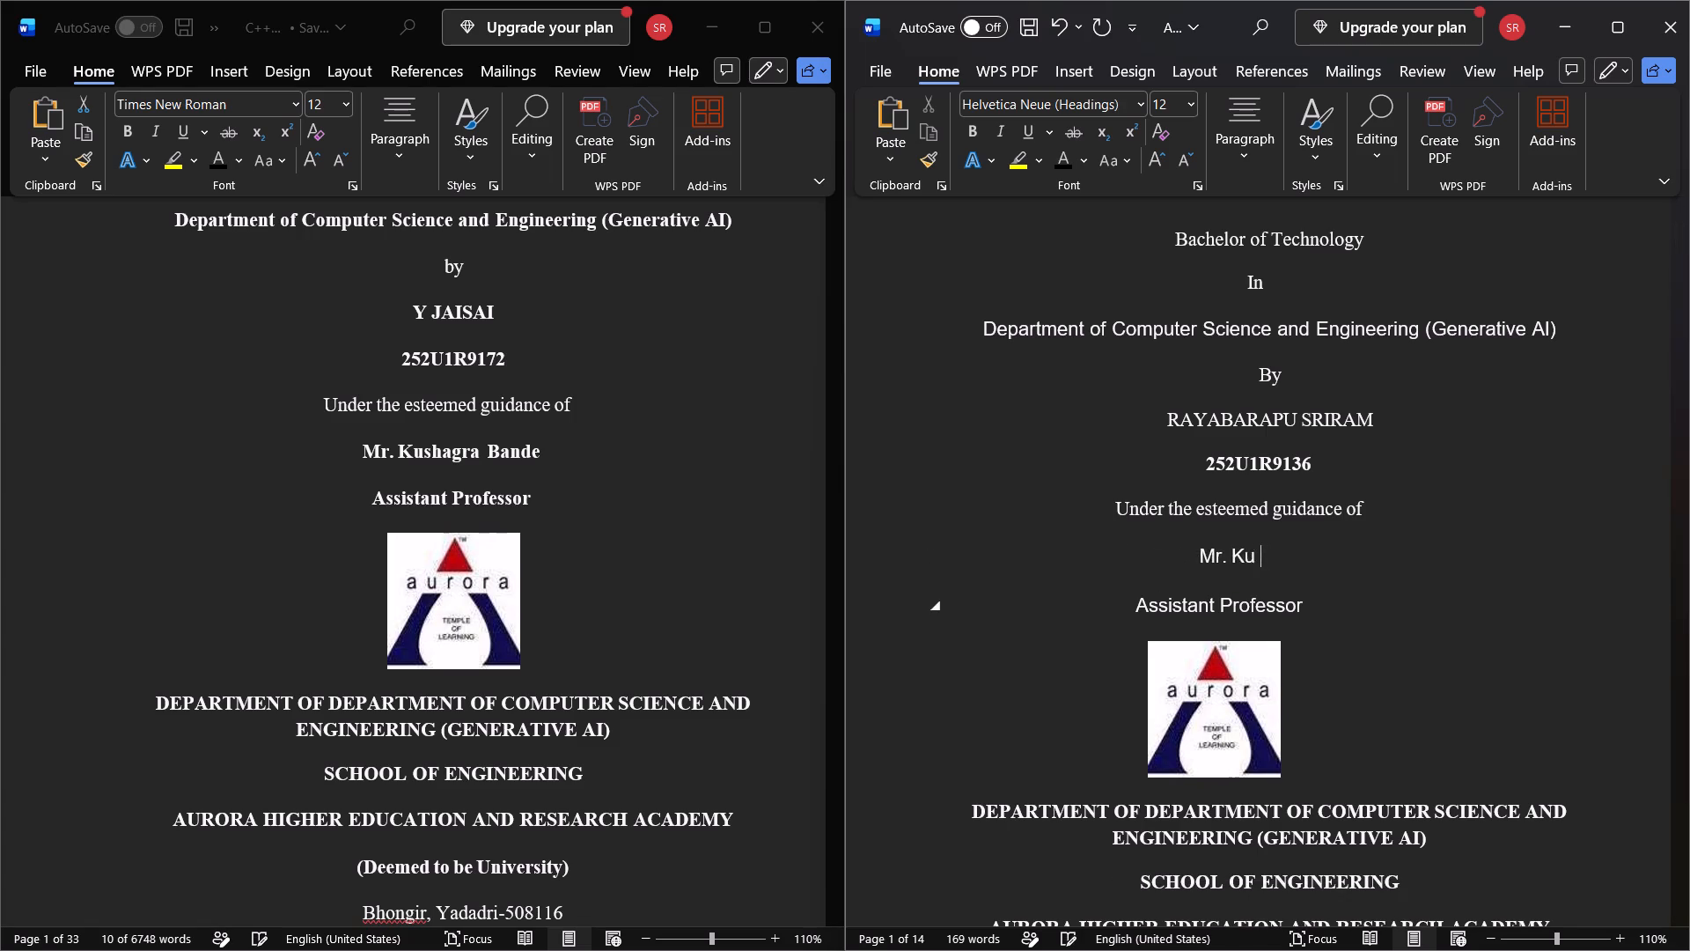
key(BackSpace)
key(BackSpace)
key(BackSpace)
key(BackSpace)
key(BackSpace)
key(BackSpace)
Clear the leftover spaces and blank line between "Under the esteemed guidance of" and "Assistant Professor", undoing the excess deletions.
key(Delete)
key(Delete)
key(Delete)
key(BackSpace)
key(Delete)
key(Delete)
key(Delete)
key(Delete)
key(Delete)
key(Delete)
key(BackSpace)
key(BackSpace)
key(Delete)
key(BackSpace)
key(Delete)
key(BackSpace)
key(Delete)
key(Delete)
key(Delete)
key(Delete)
key(Delete)
key(Delete)
key(Delete)
key(Delete)
key(Delete)
key(Delete)
key(Delete)
key(BackSpace)
key(BackSpace)
key(BackSpace)
key(BackSpace)
key(BackSpace)
key(BackSpace)
key(BackSpace)
key(BackSpace)
key(BackSpace)
key(BackSpace)
key(BackSpace)
key(BackSpace)
key(BackSpace)
key(BackSpace)
key(BackSpace)
key(BackSpace)
key(BackSpace)
key(BackSpace)
key(BackSpace)
key(BackSpace)
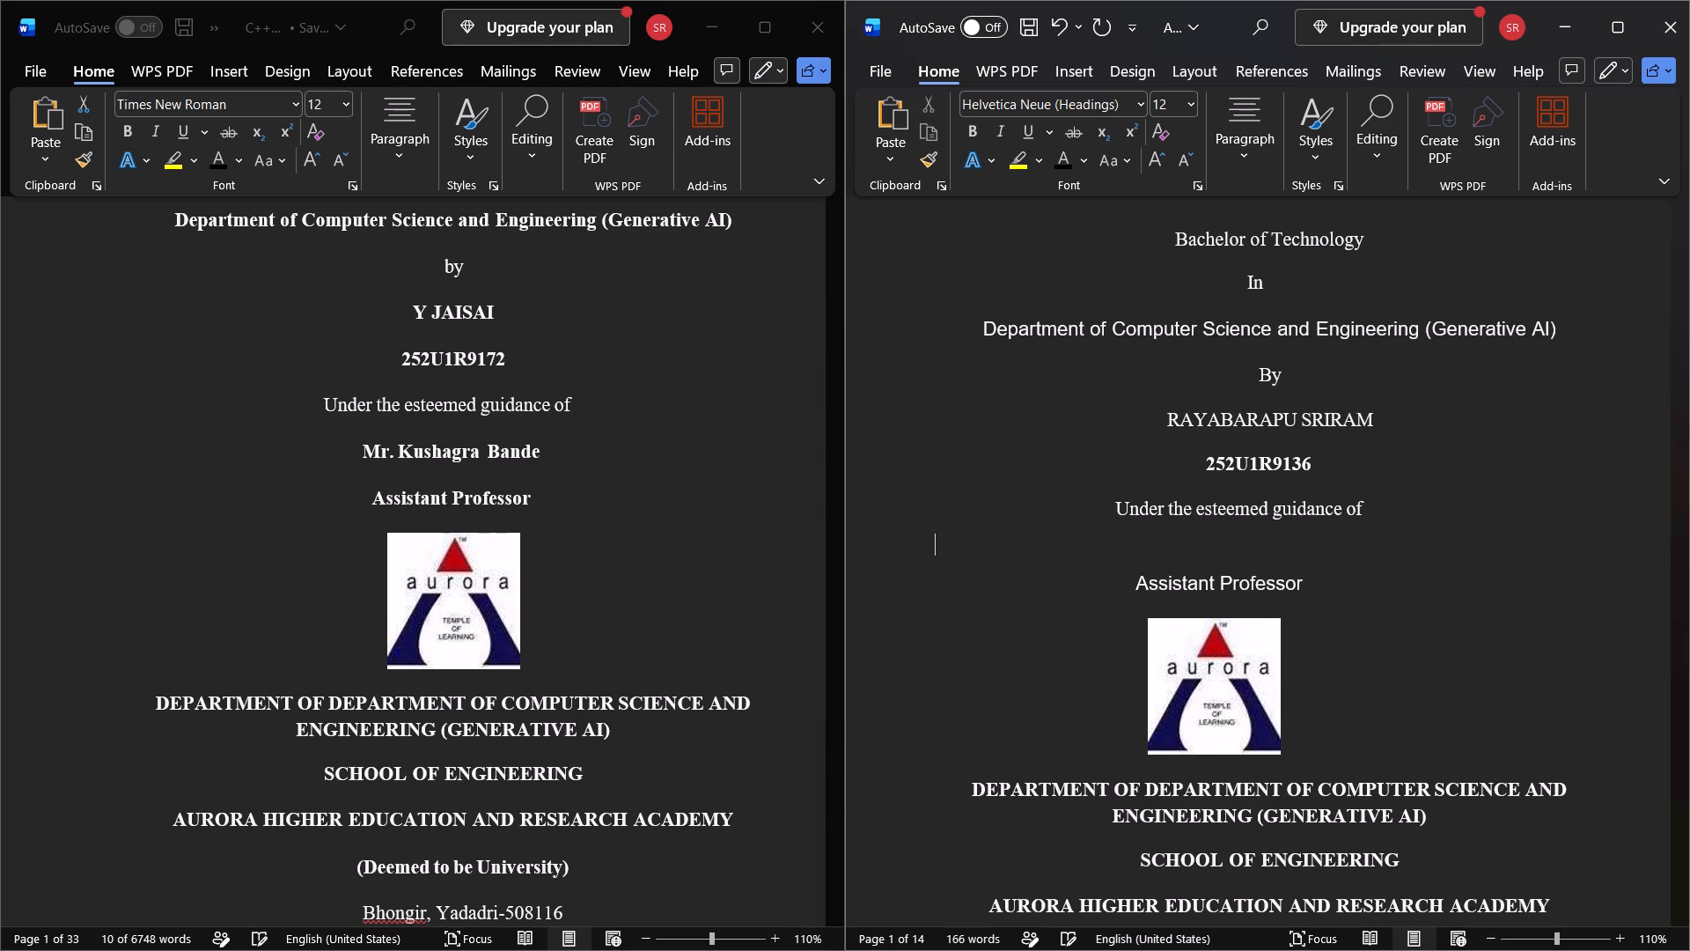
key(ctrl+z)
key(ctrl+z)
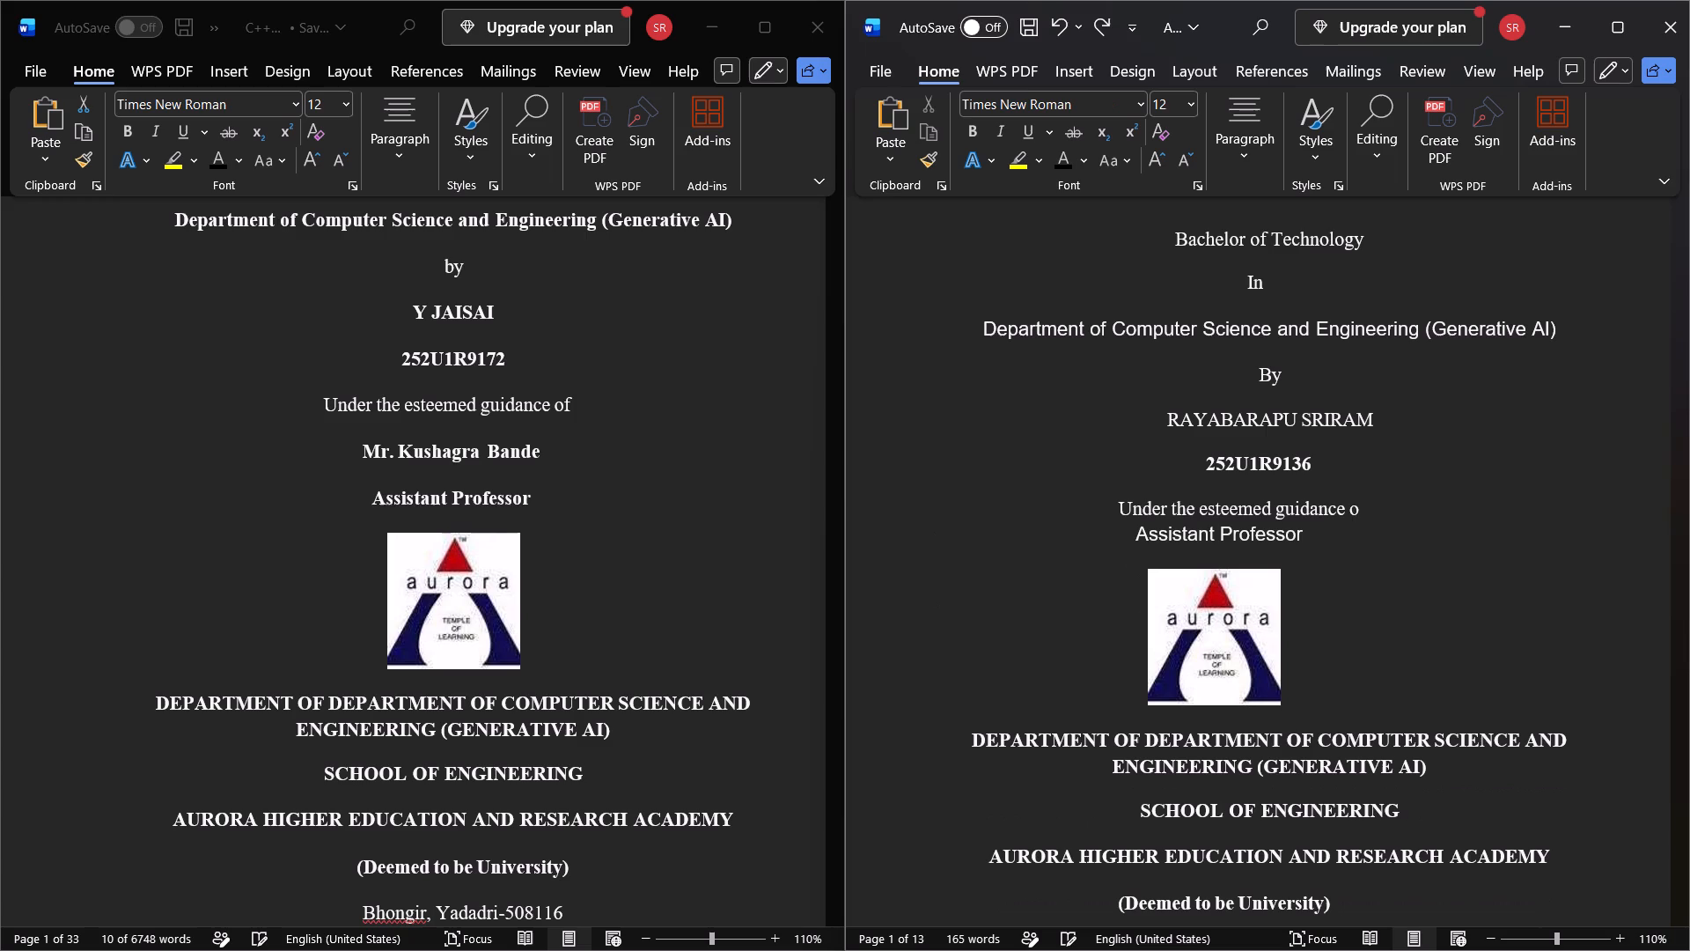
Enter the guide's name in capitals, prefixed with "MR.", on a new line below "Under the esteemed guidance of".
key(Return)
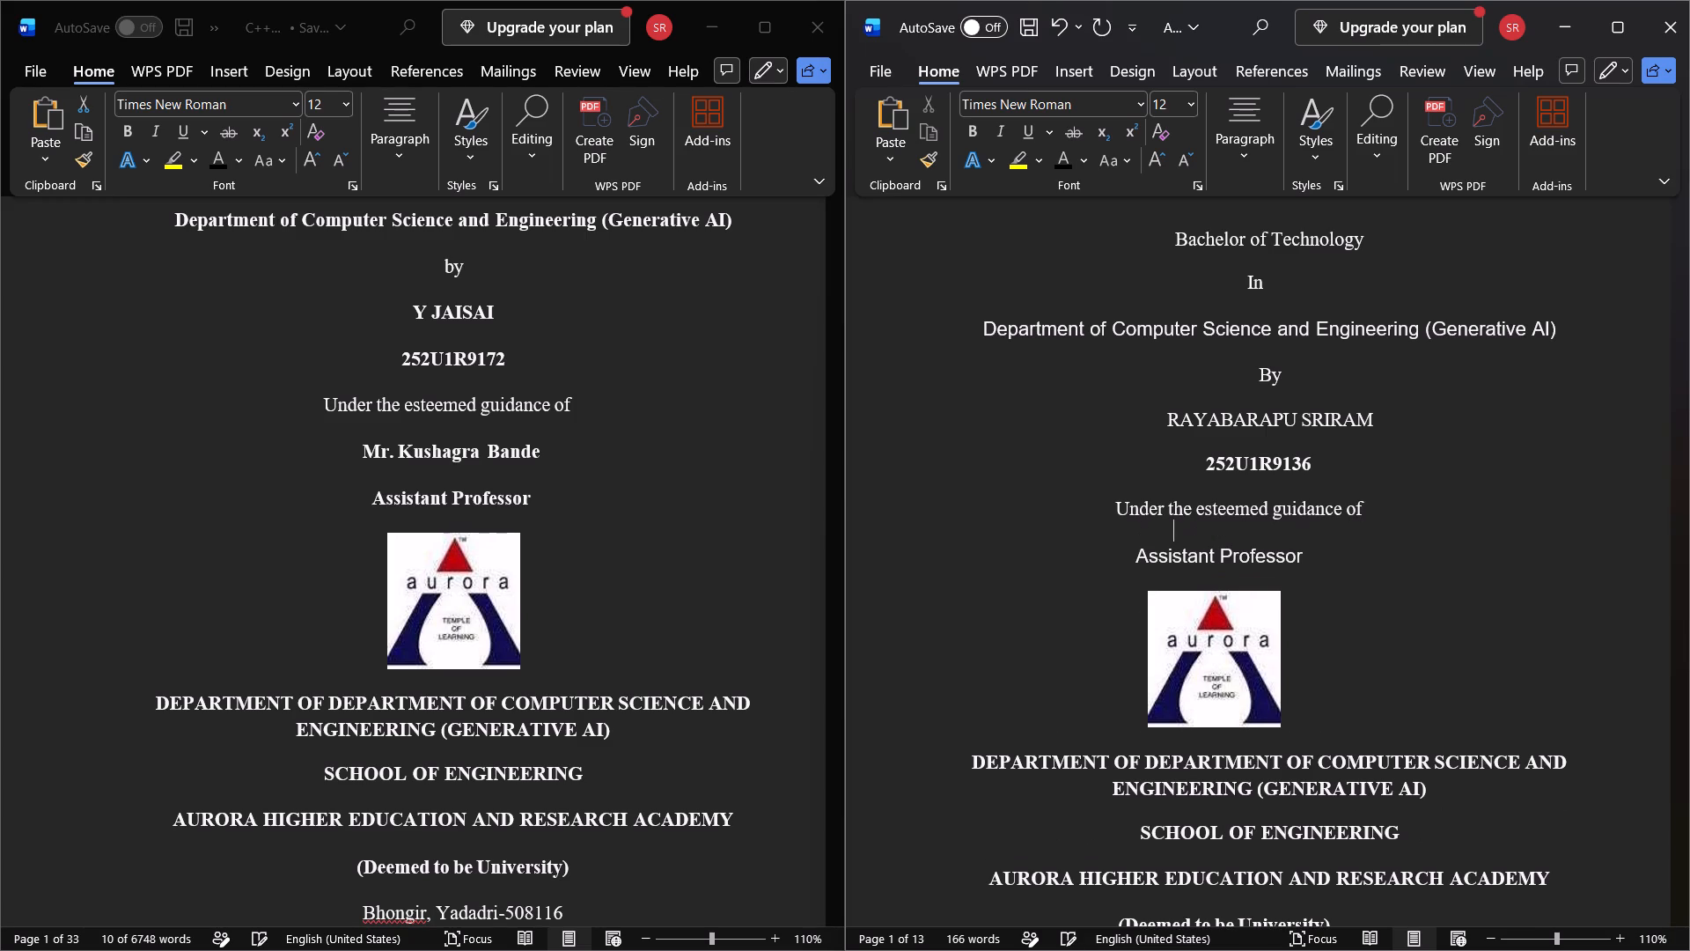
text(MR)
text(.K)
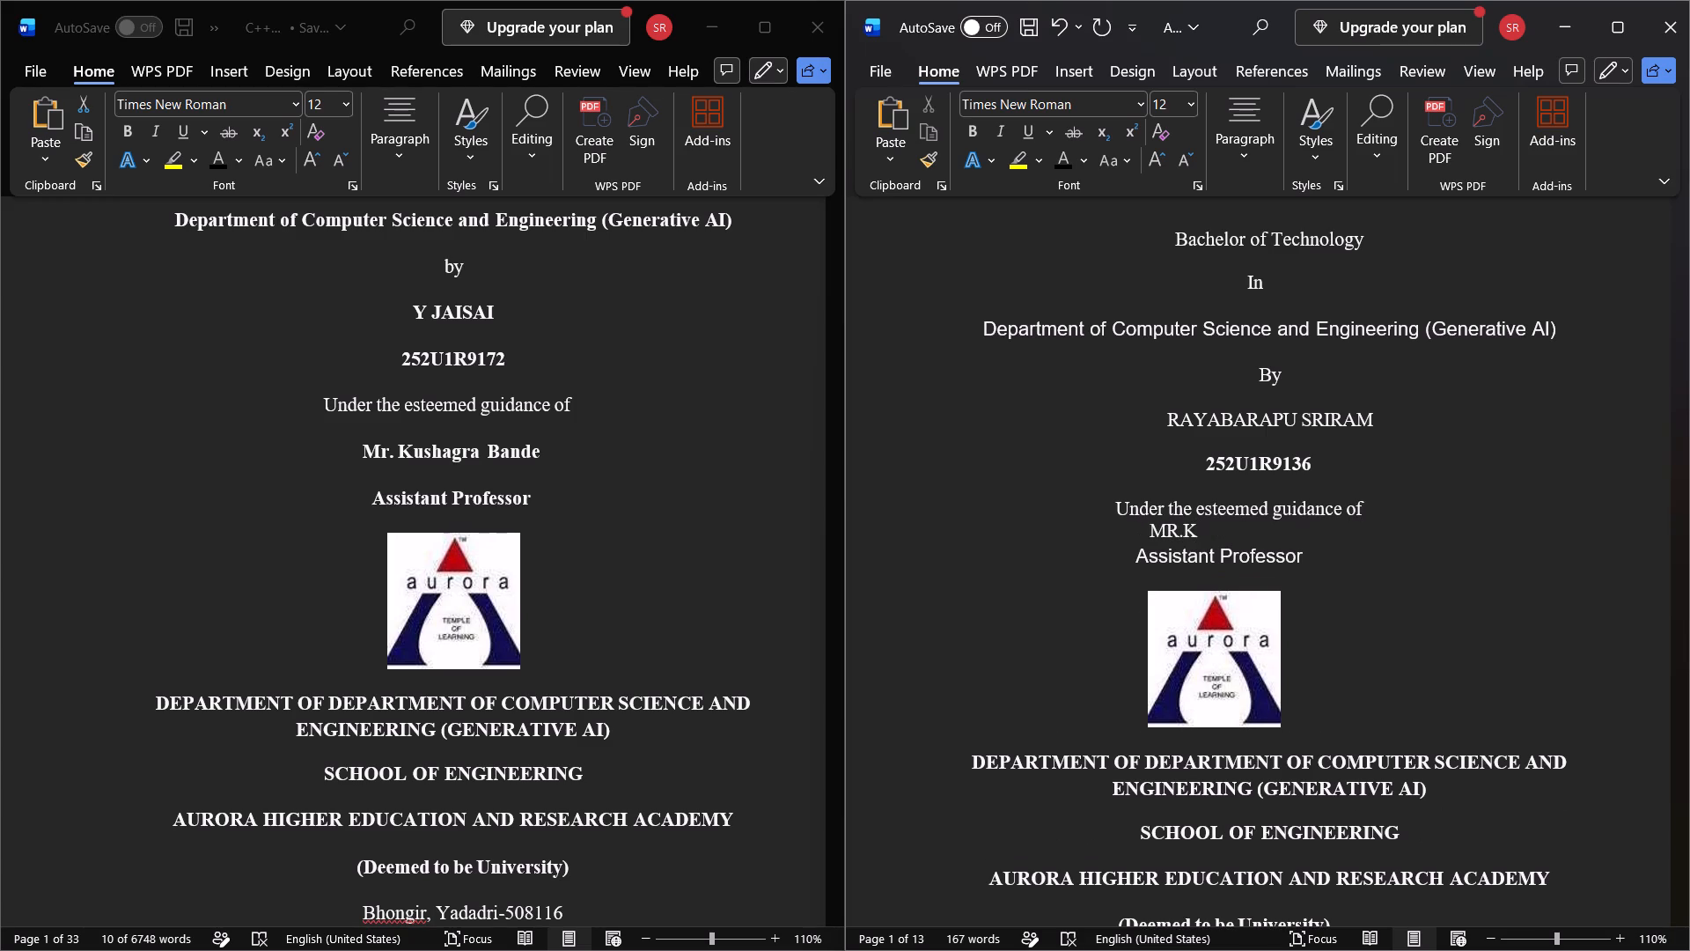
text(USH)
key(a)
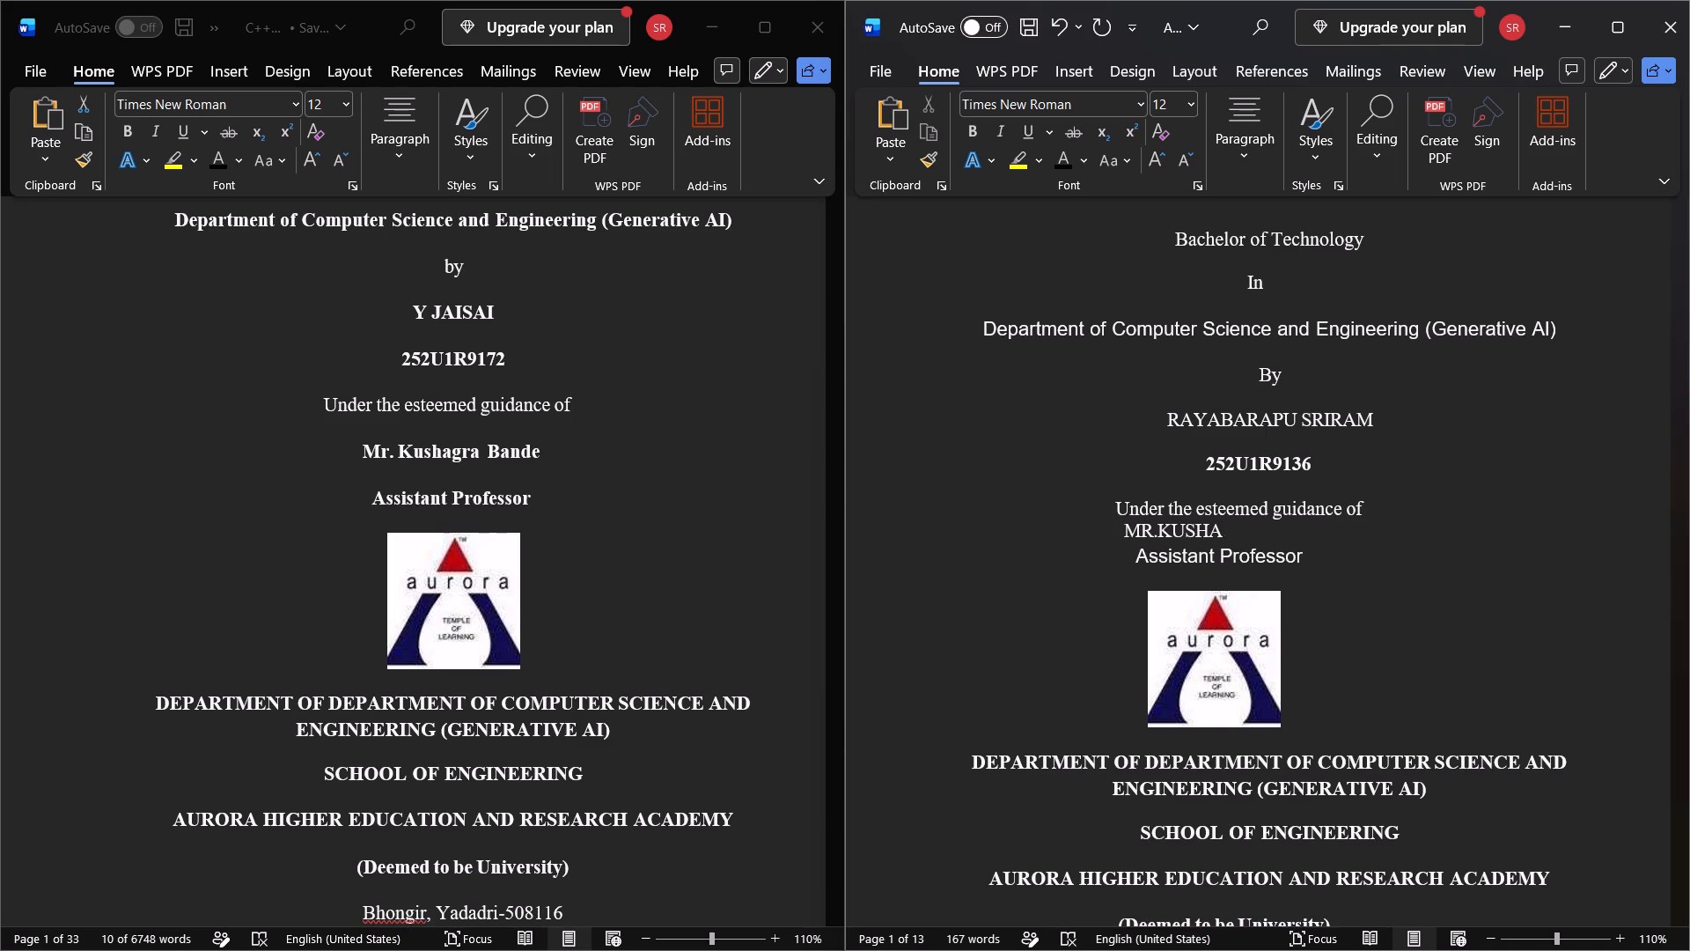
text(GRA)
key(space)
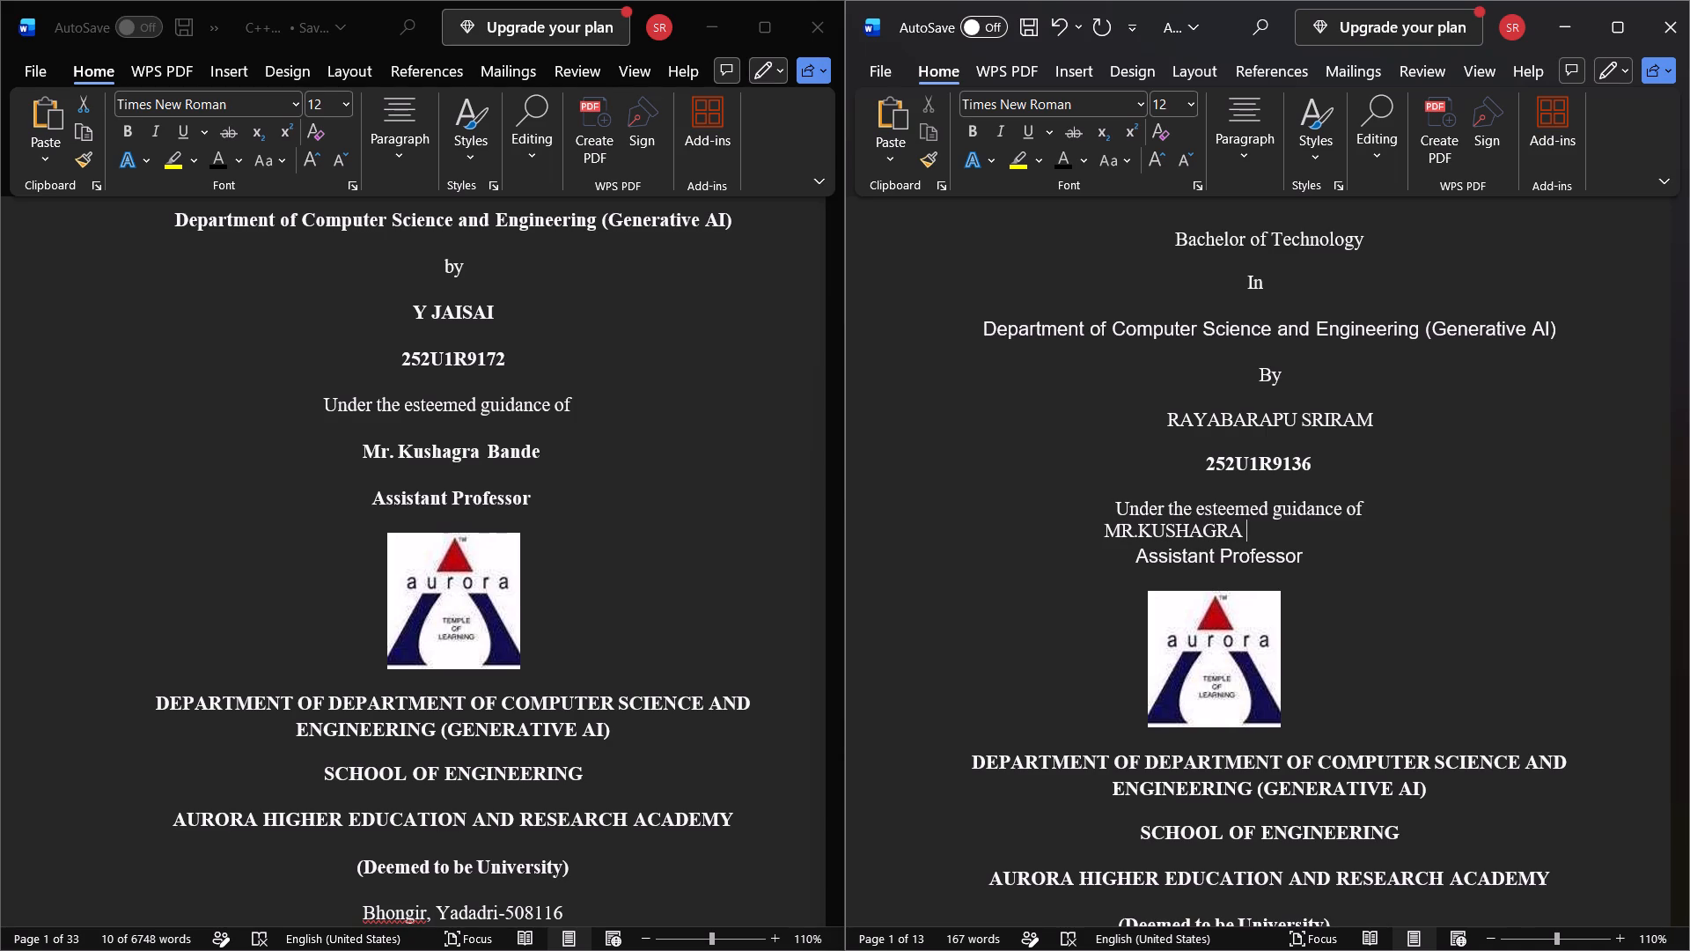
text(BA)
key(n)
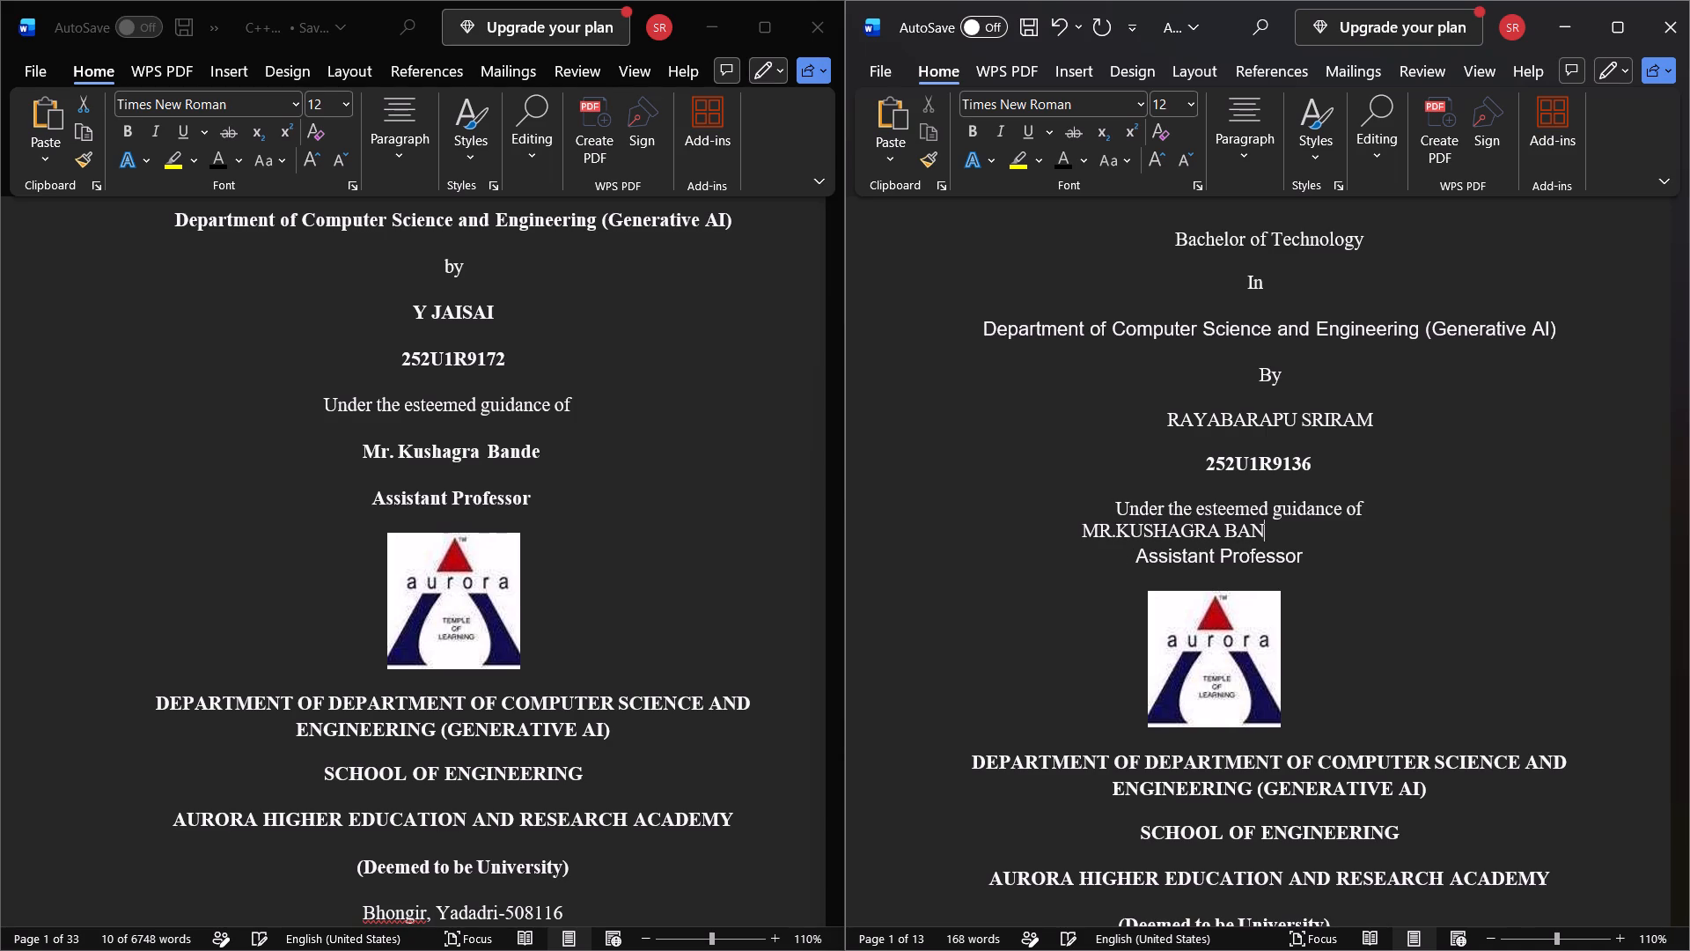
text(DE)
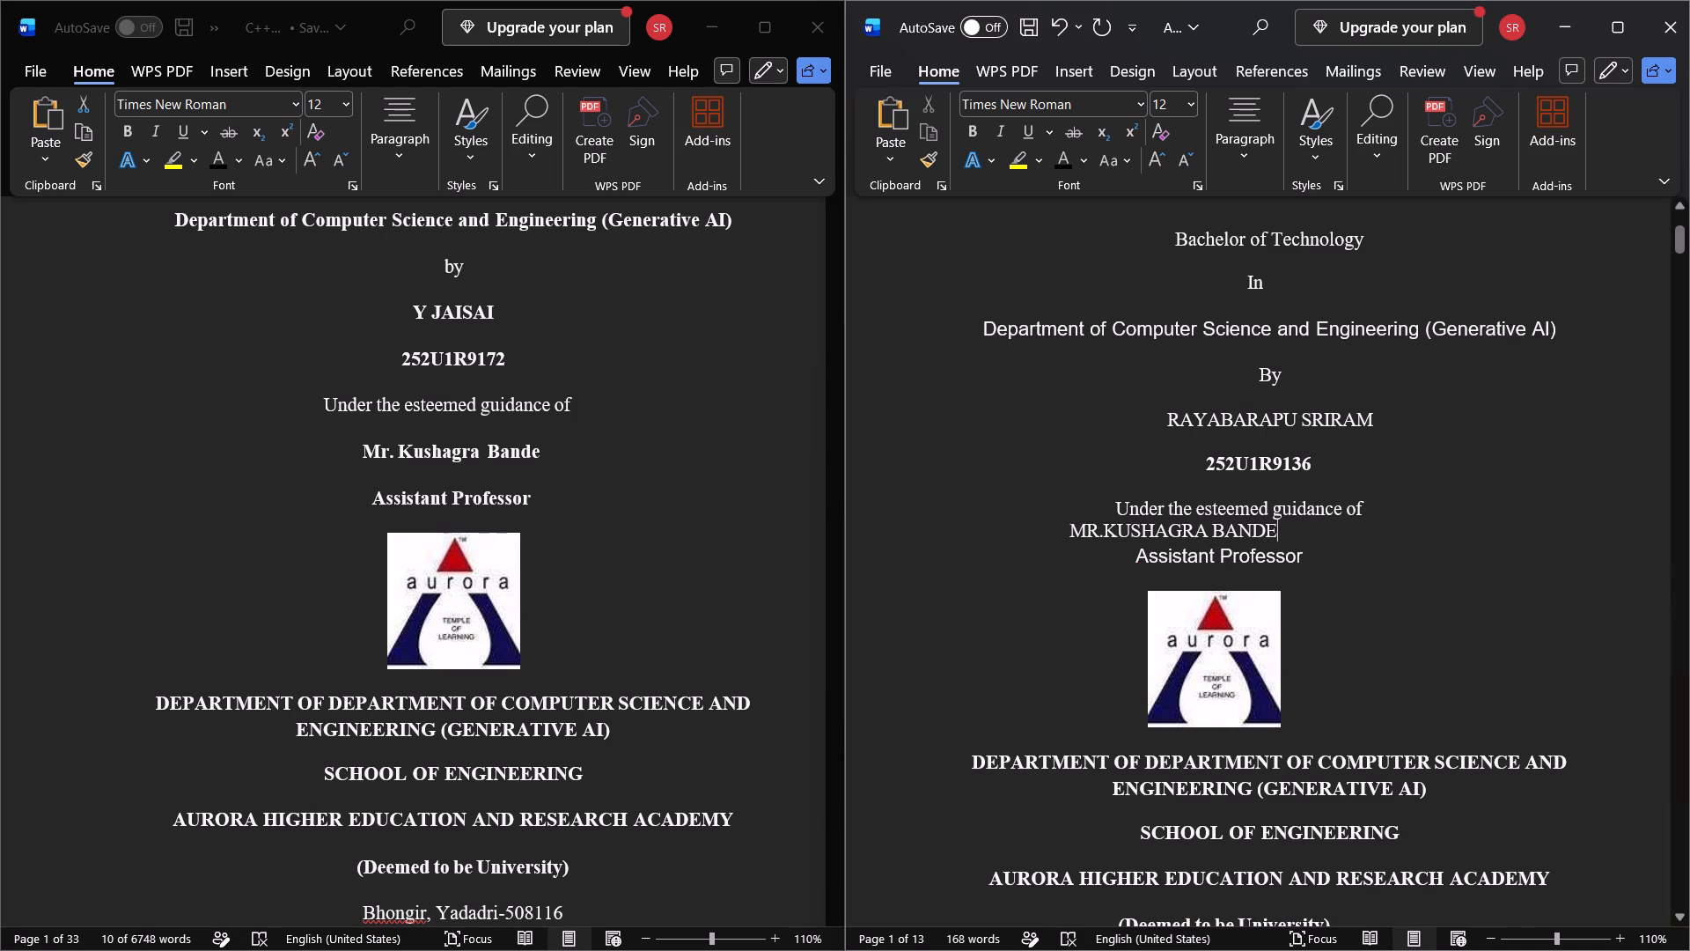
Add leading spaces before the guide's name to centre it beneath "Under the esteemed guidance of".
click(1058, 531)
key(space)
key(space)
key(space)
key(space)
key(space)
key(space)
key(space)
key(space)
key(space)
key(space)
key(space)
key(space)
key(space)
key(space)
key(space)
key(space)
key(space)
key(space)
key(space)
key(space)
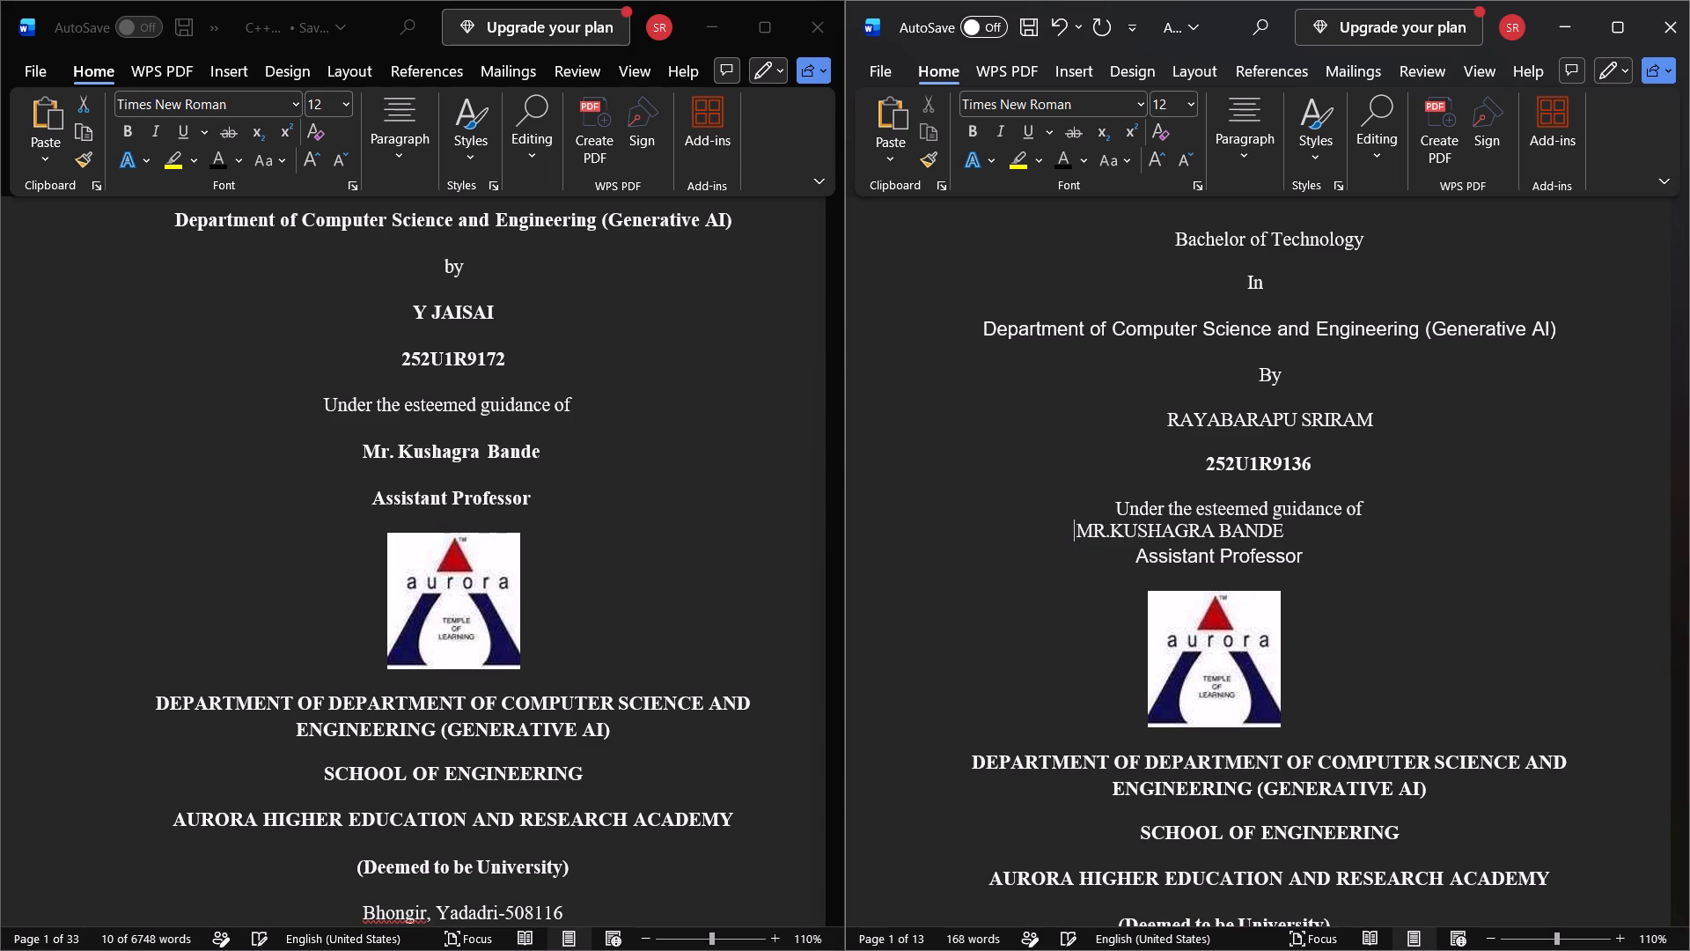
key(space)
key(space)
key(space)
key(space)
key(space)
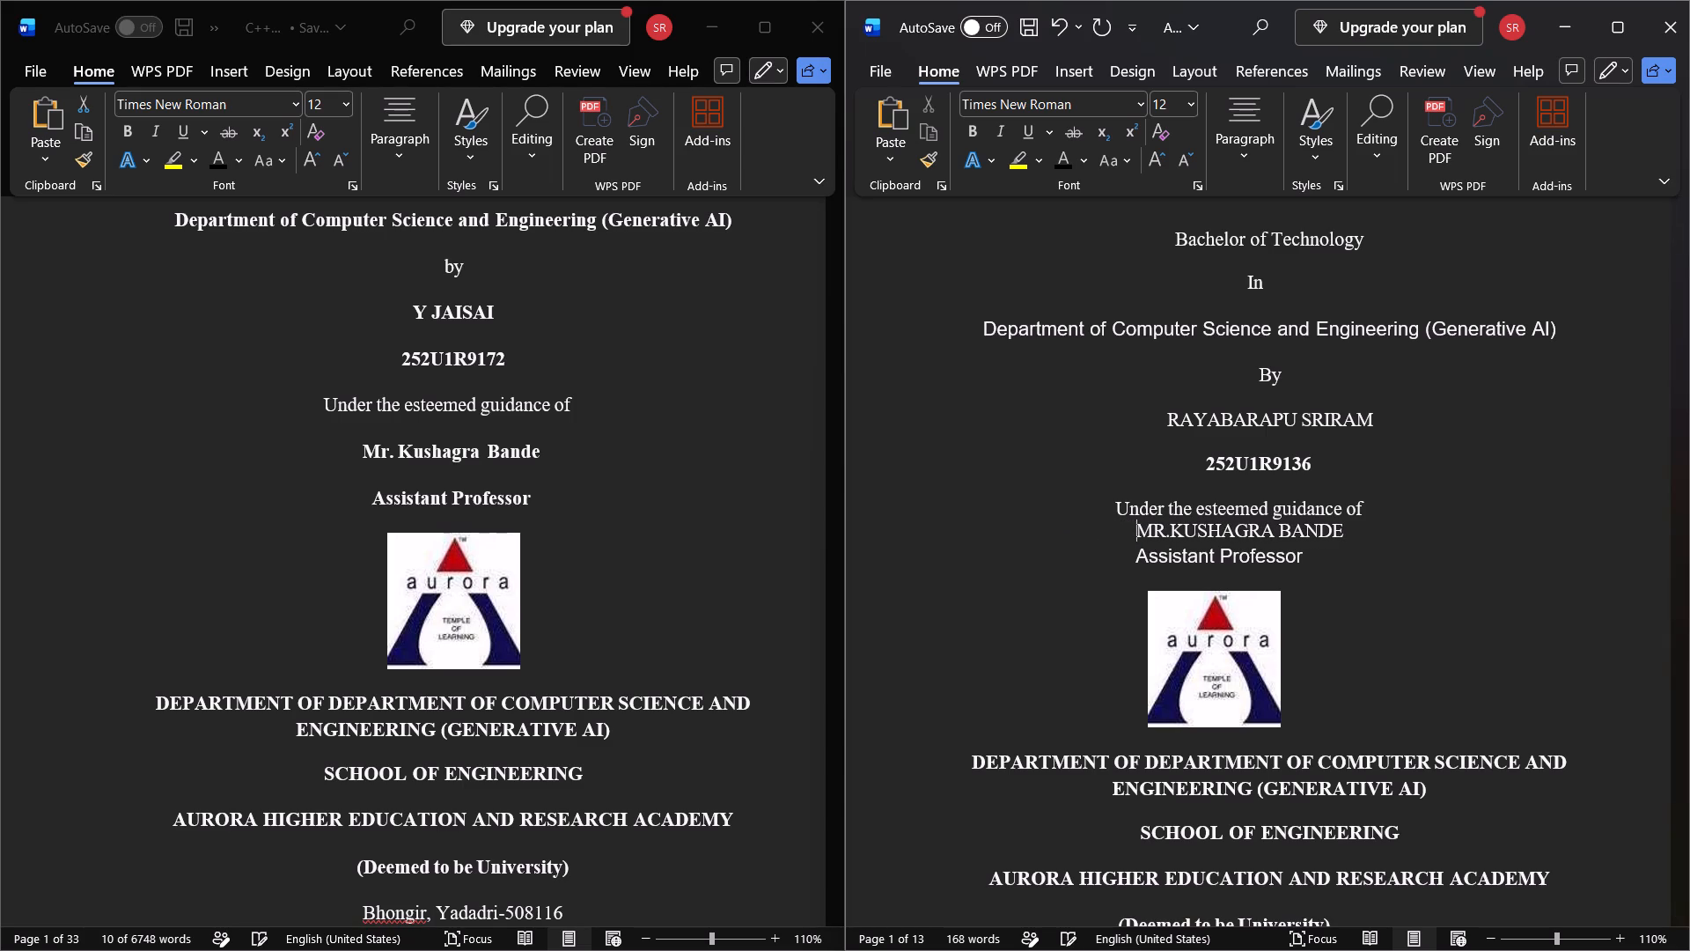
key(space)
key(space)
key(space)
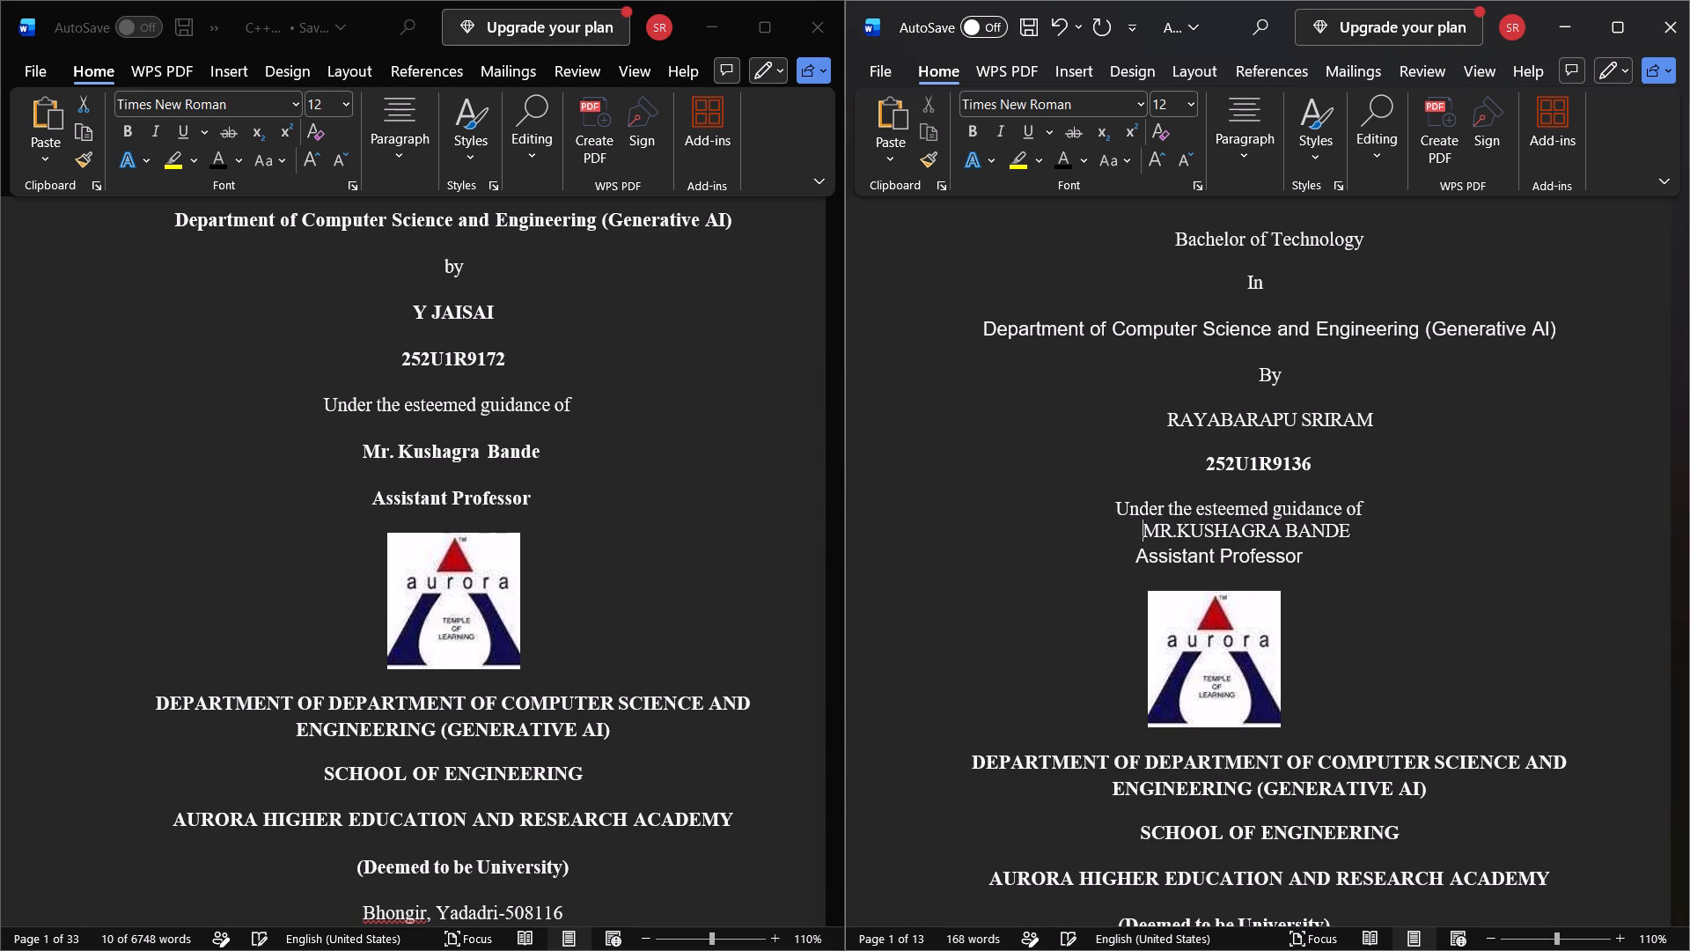
Insert one blank line above and one below the guide's name to match the cover page's line spacing.
click(1378, 505)
key(Return)
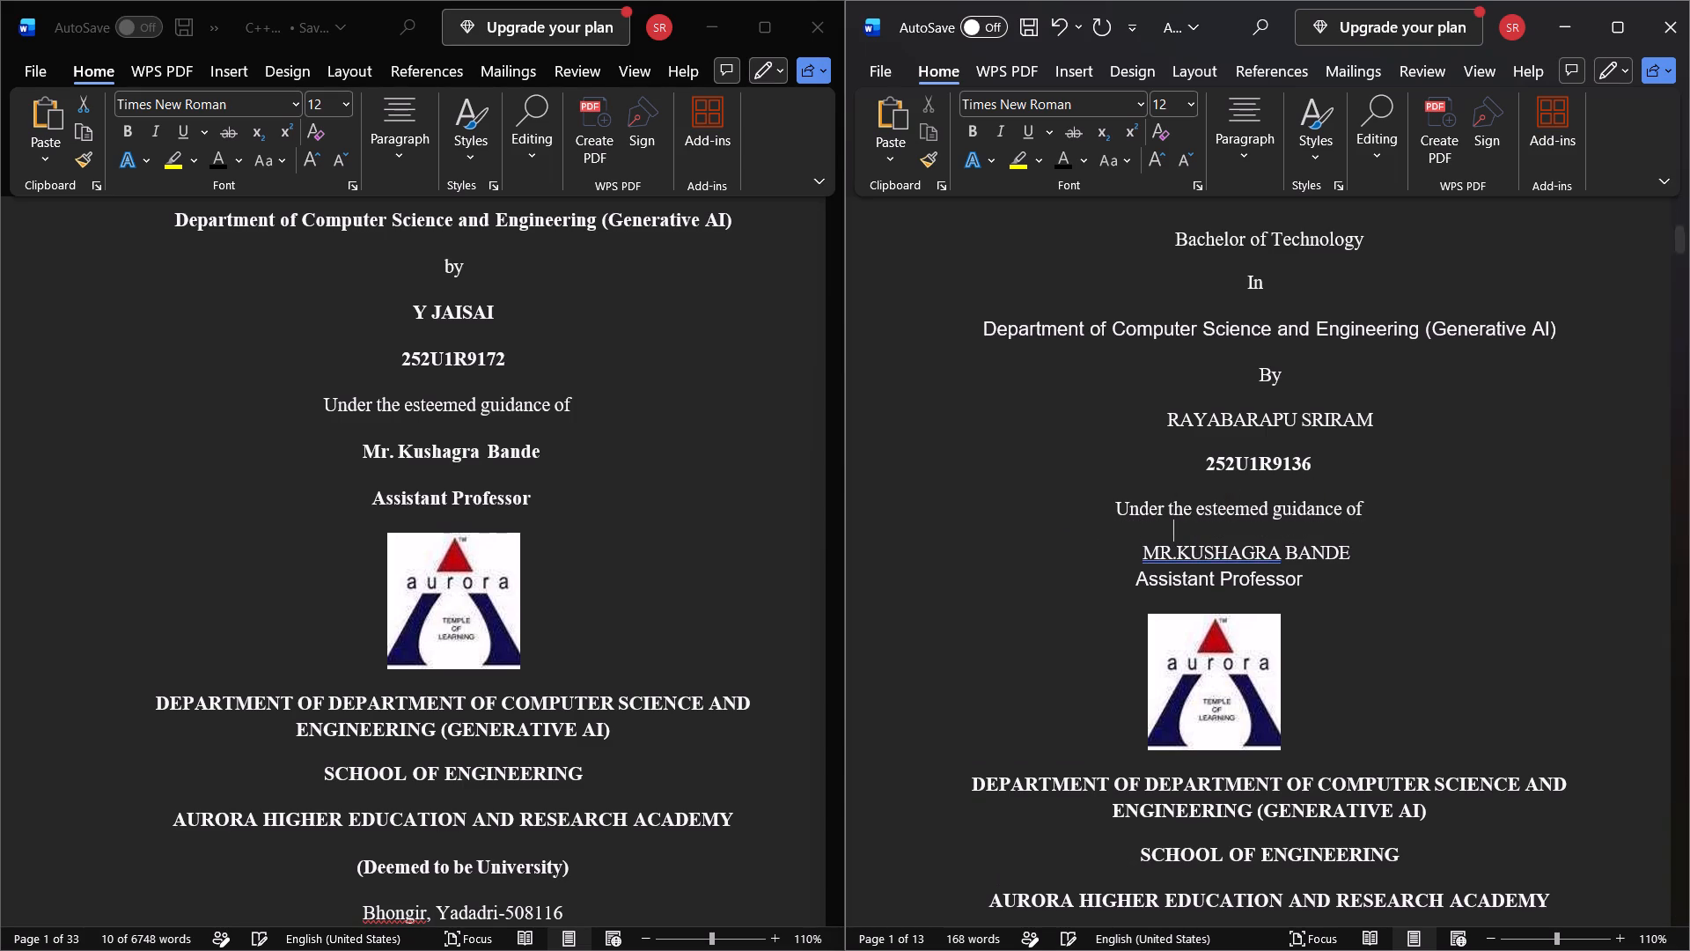
click(1385, 556)
key(Return)
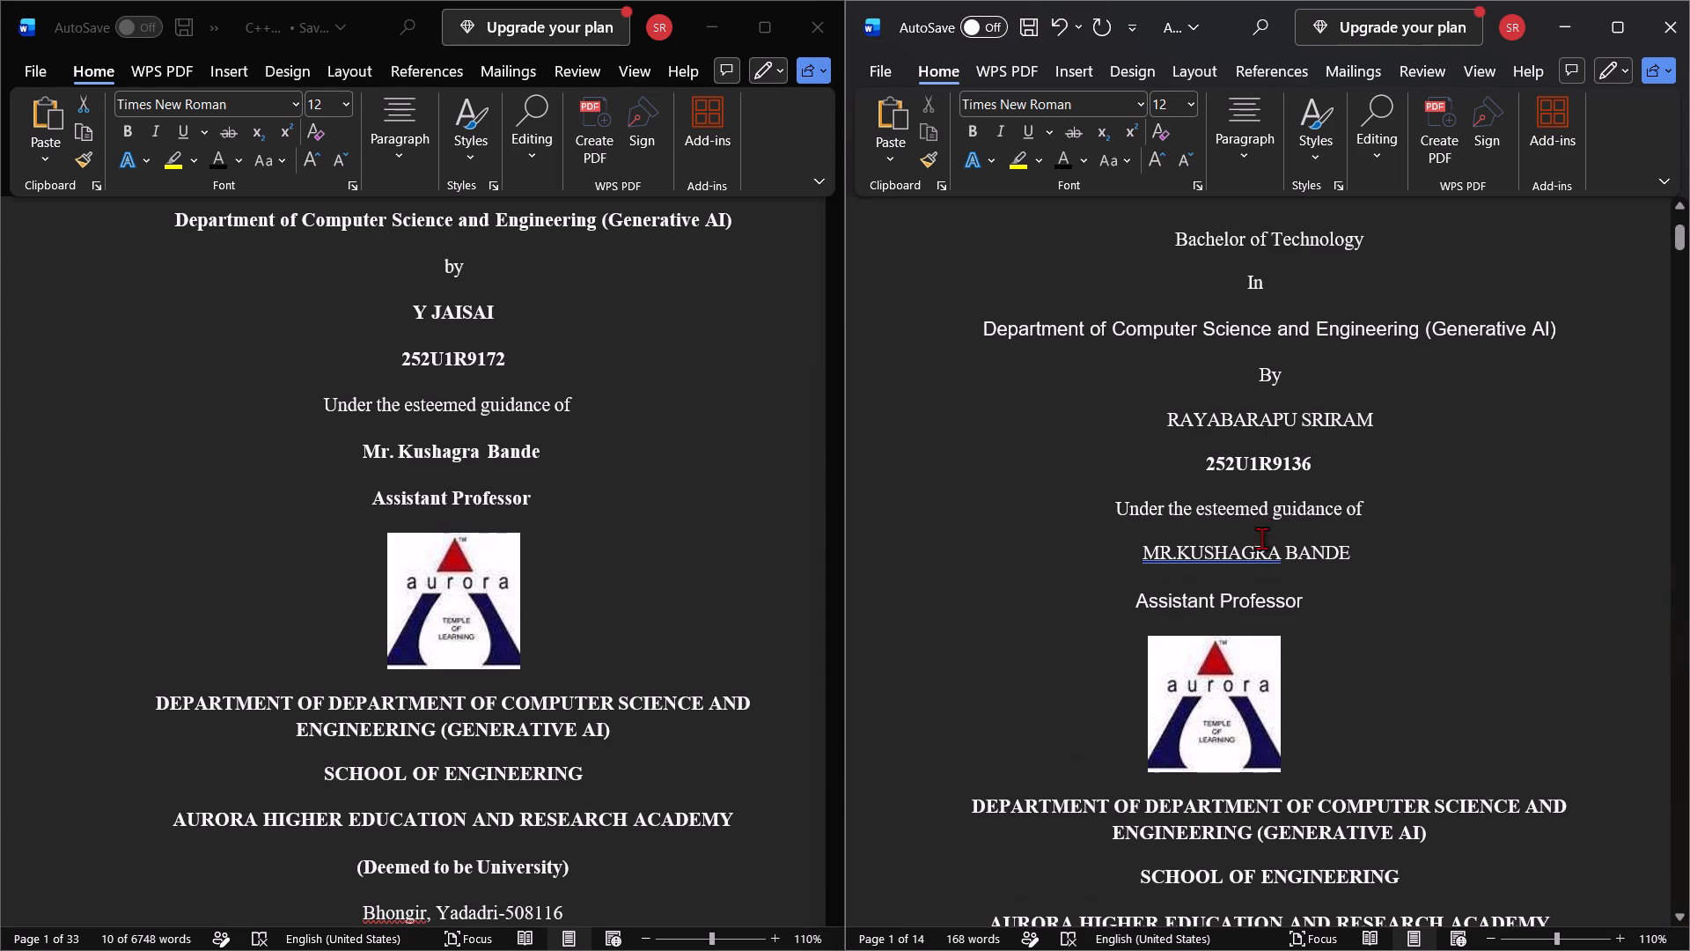
Insert a space between "MR." and the guide's first name.
click(1181, 549)
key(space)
Make the guide's name and the student's name bold on the cover page.
drag(1350, 555, 1139, 556)
click(1164, 527)
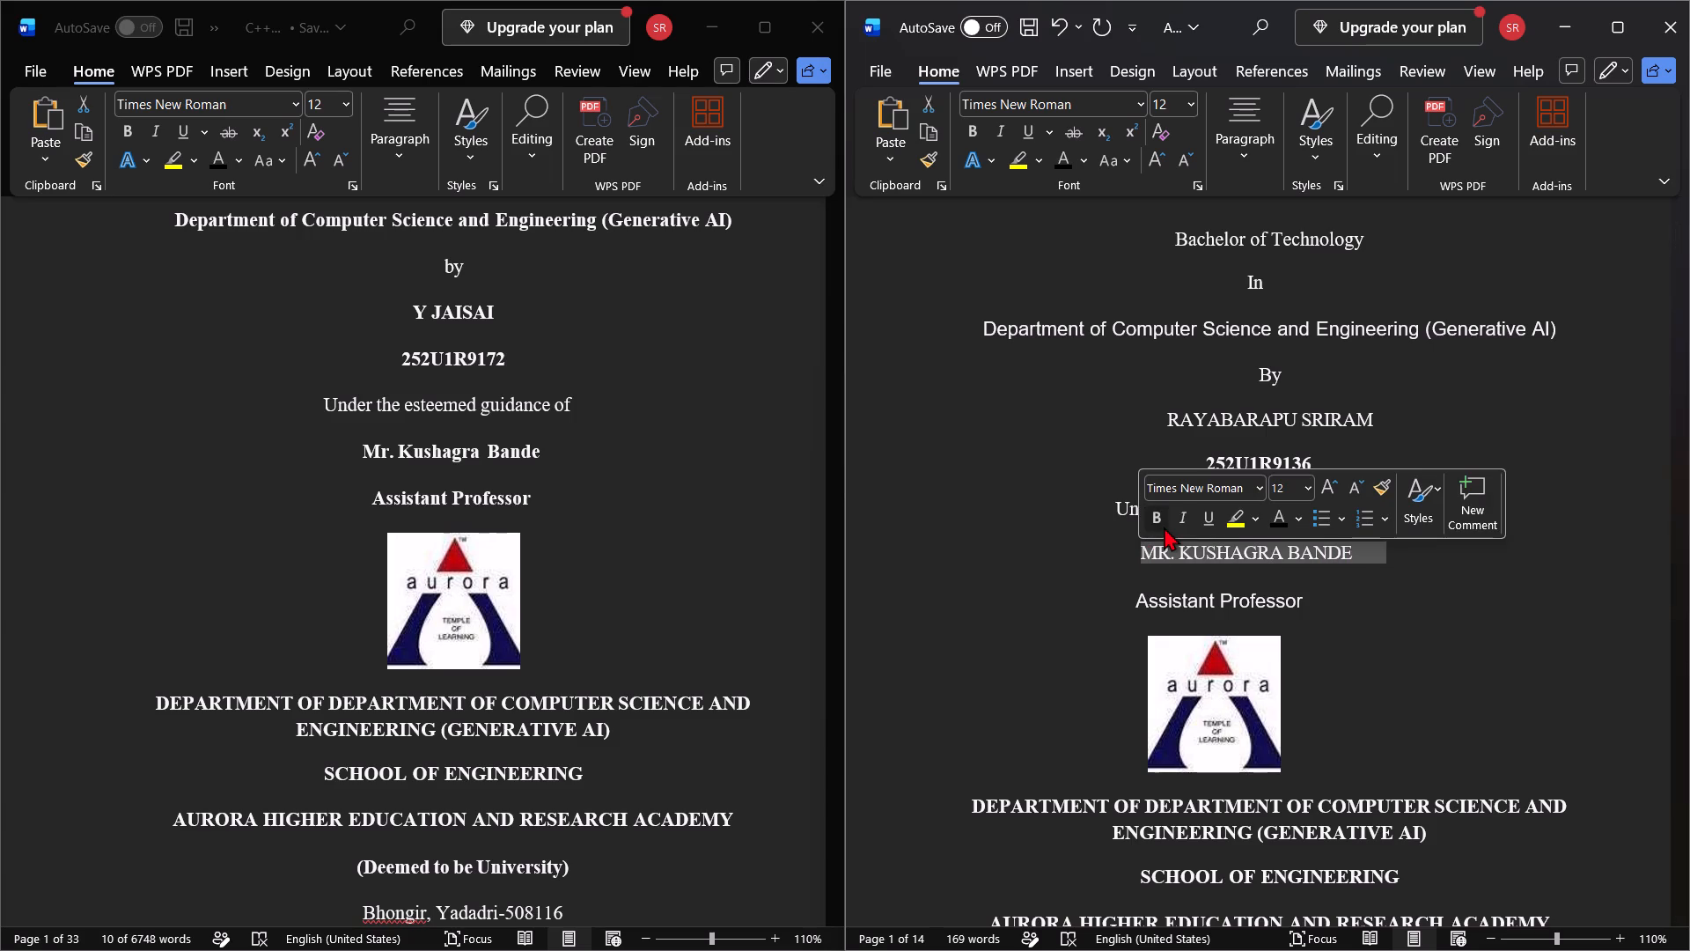
click(1175, 431)
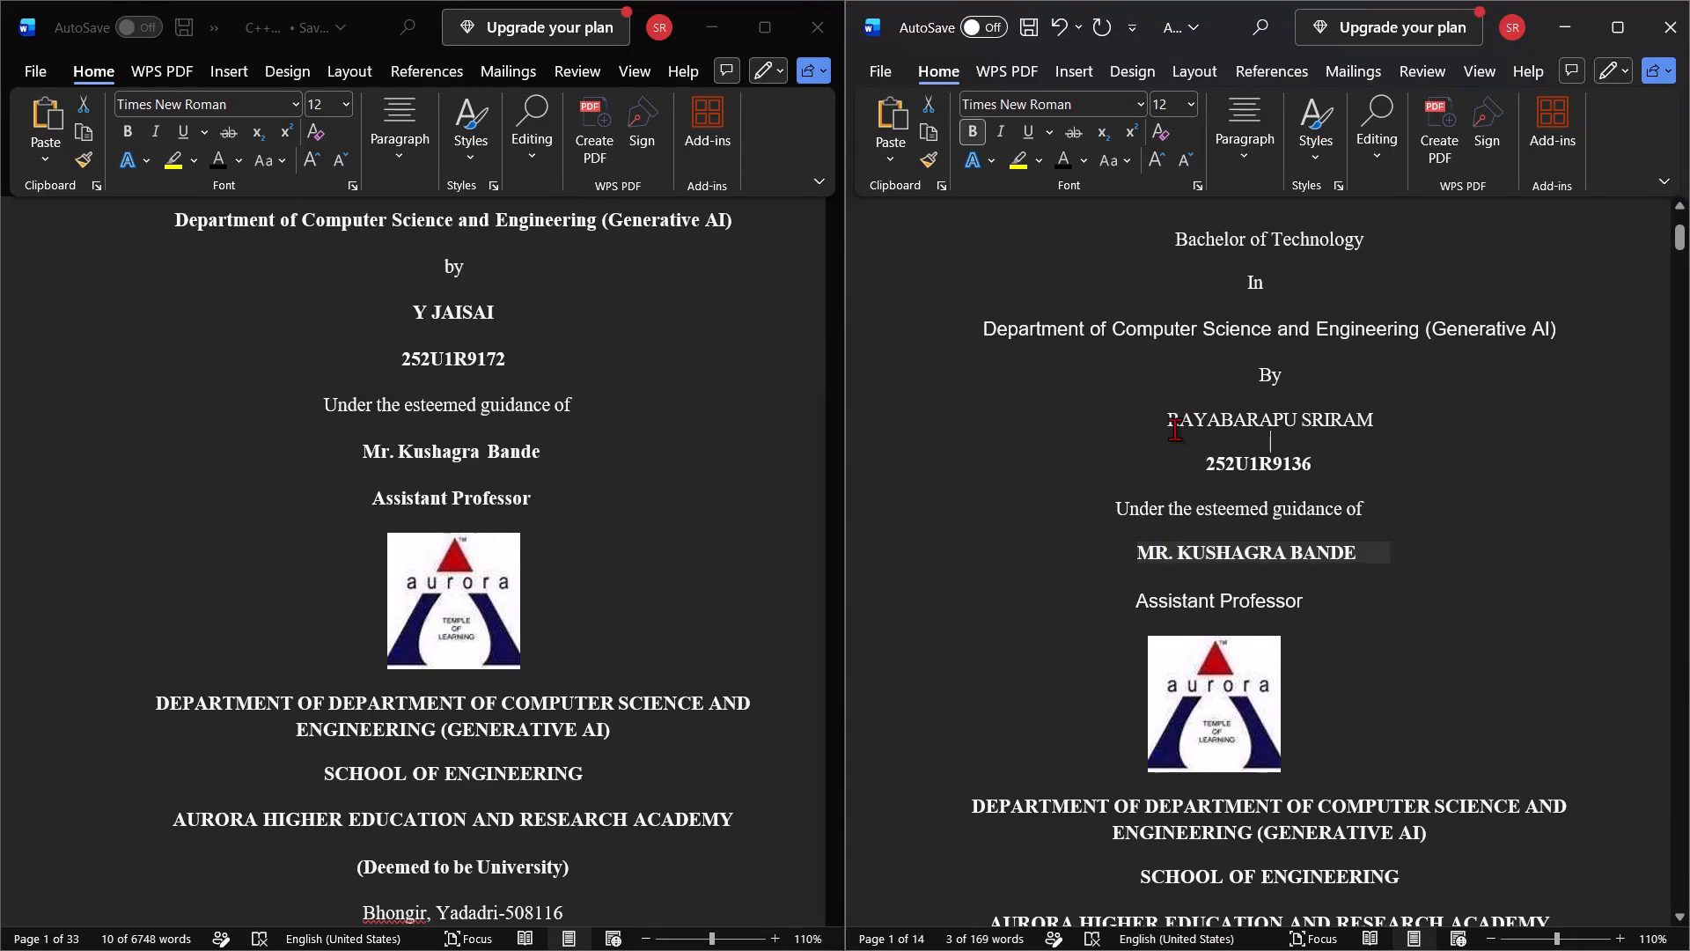
drag(1169, 419, 1321, 470)
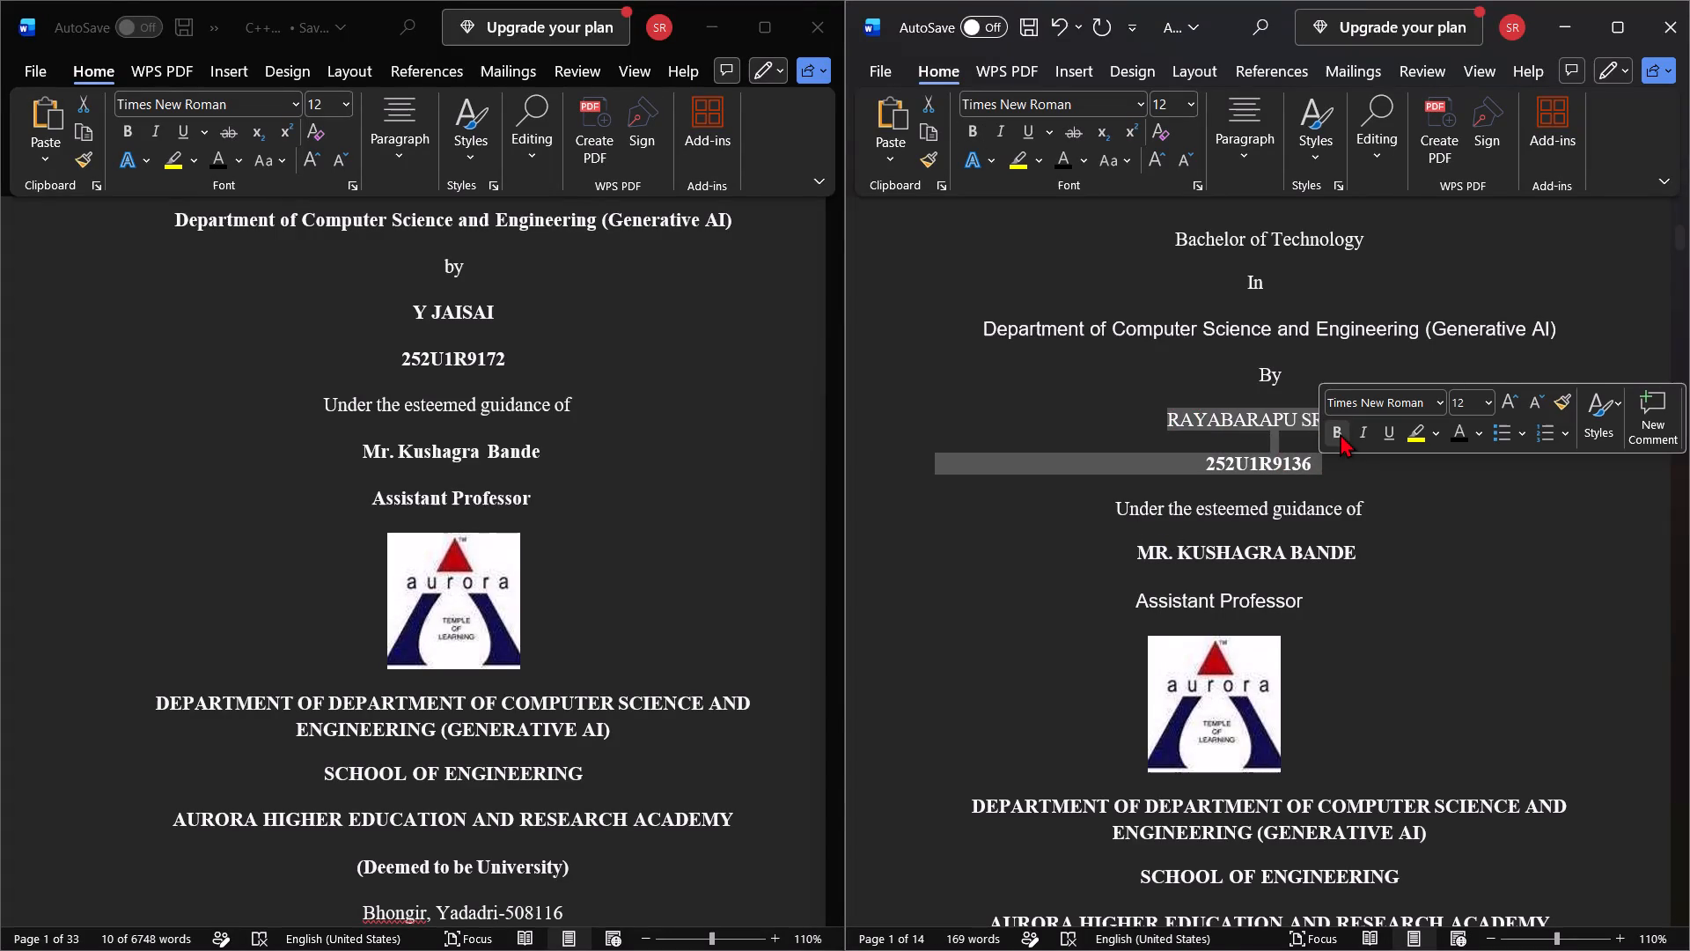
click(1340, 433)
click(1273, 458)
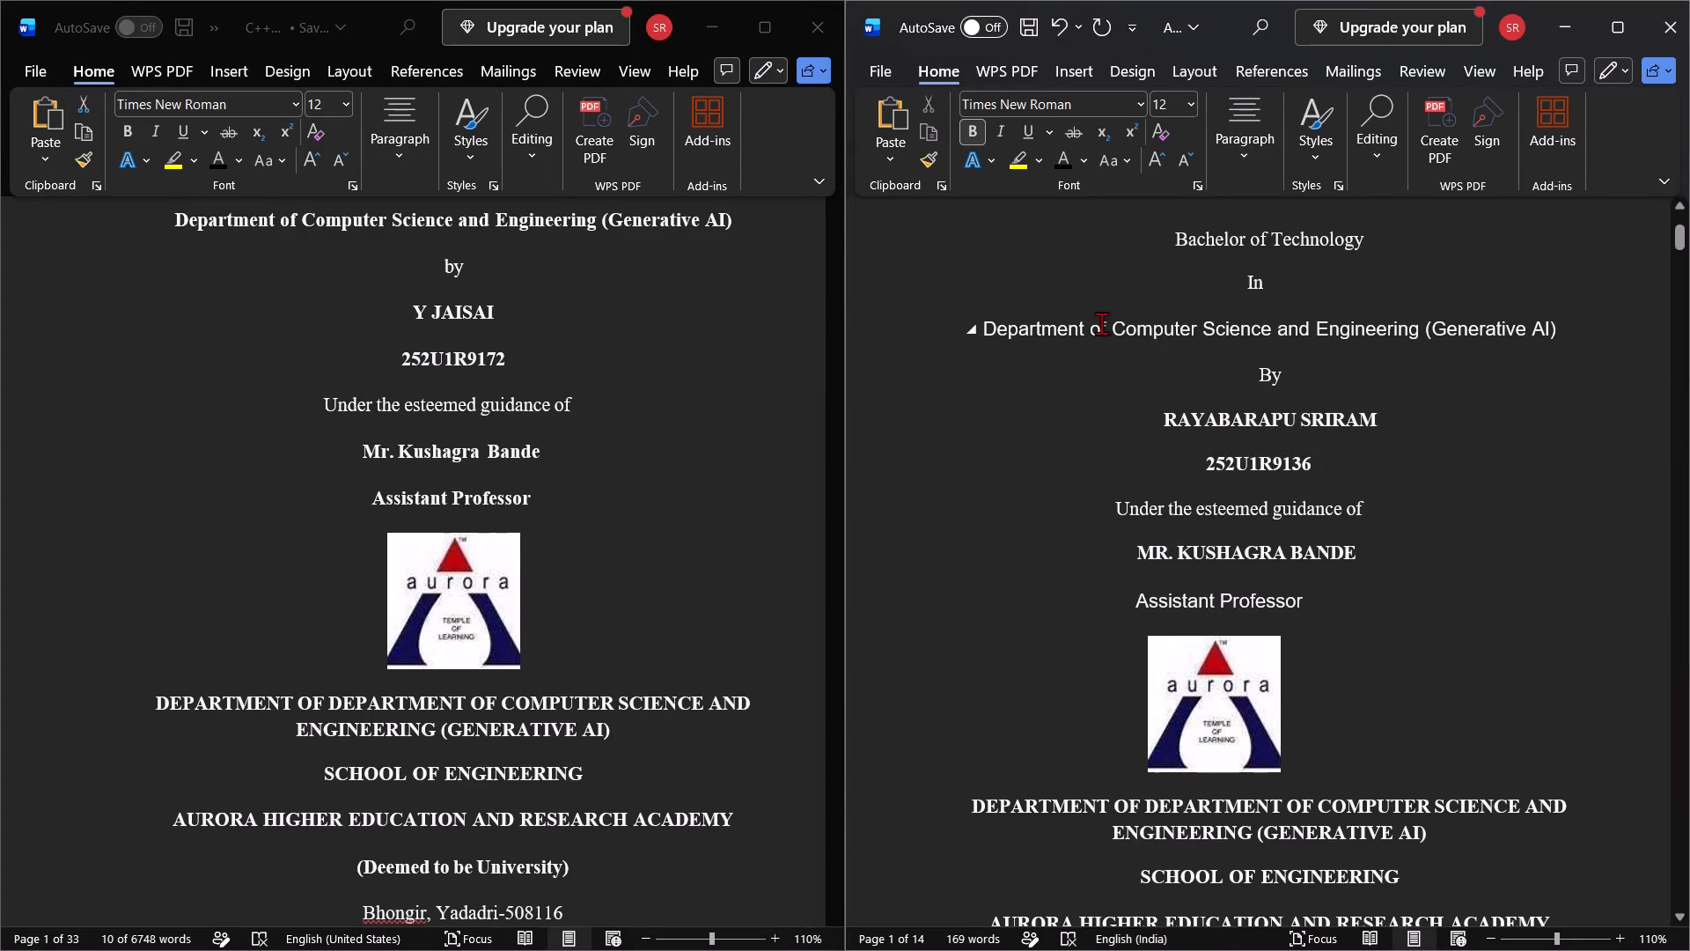
Make the line "Department of Computer Science and Engineering (Generative AI)" above "By" bold.
drag(983, 333, 1392, 333)
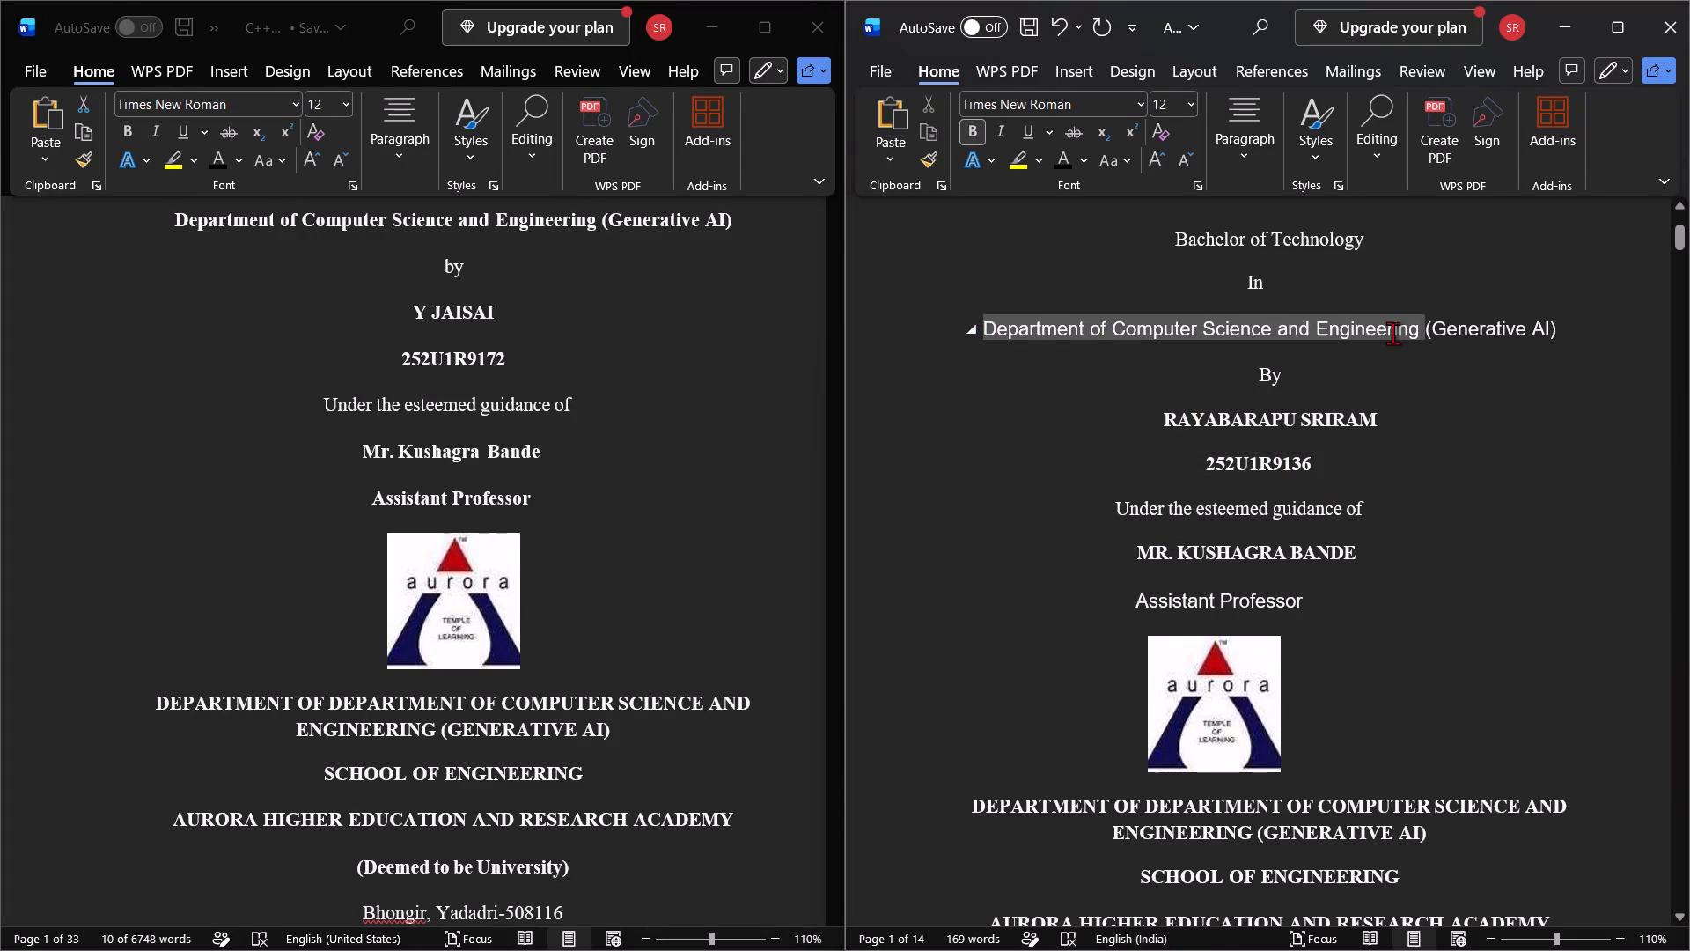
drag(1392, 333, 1552, 335)
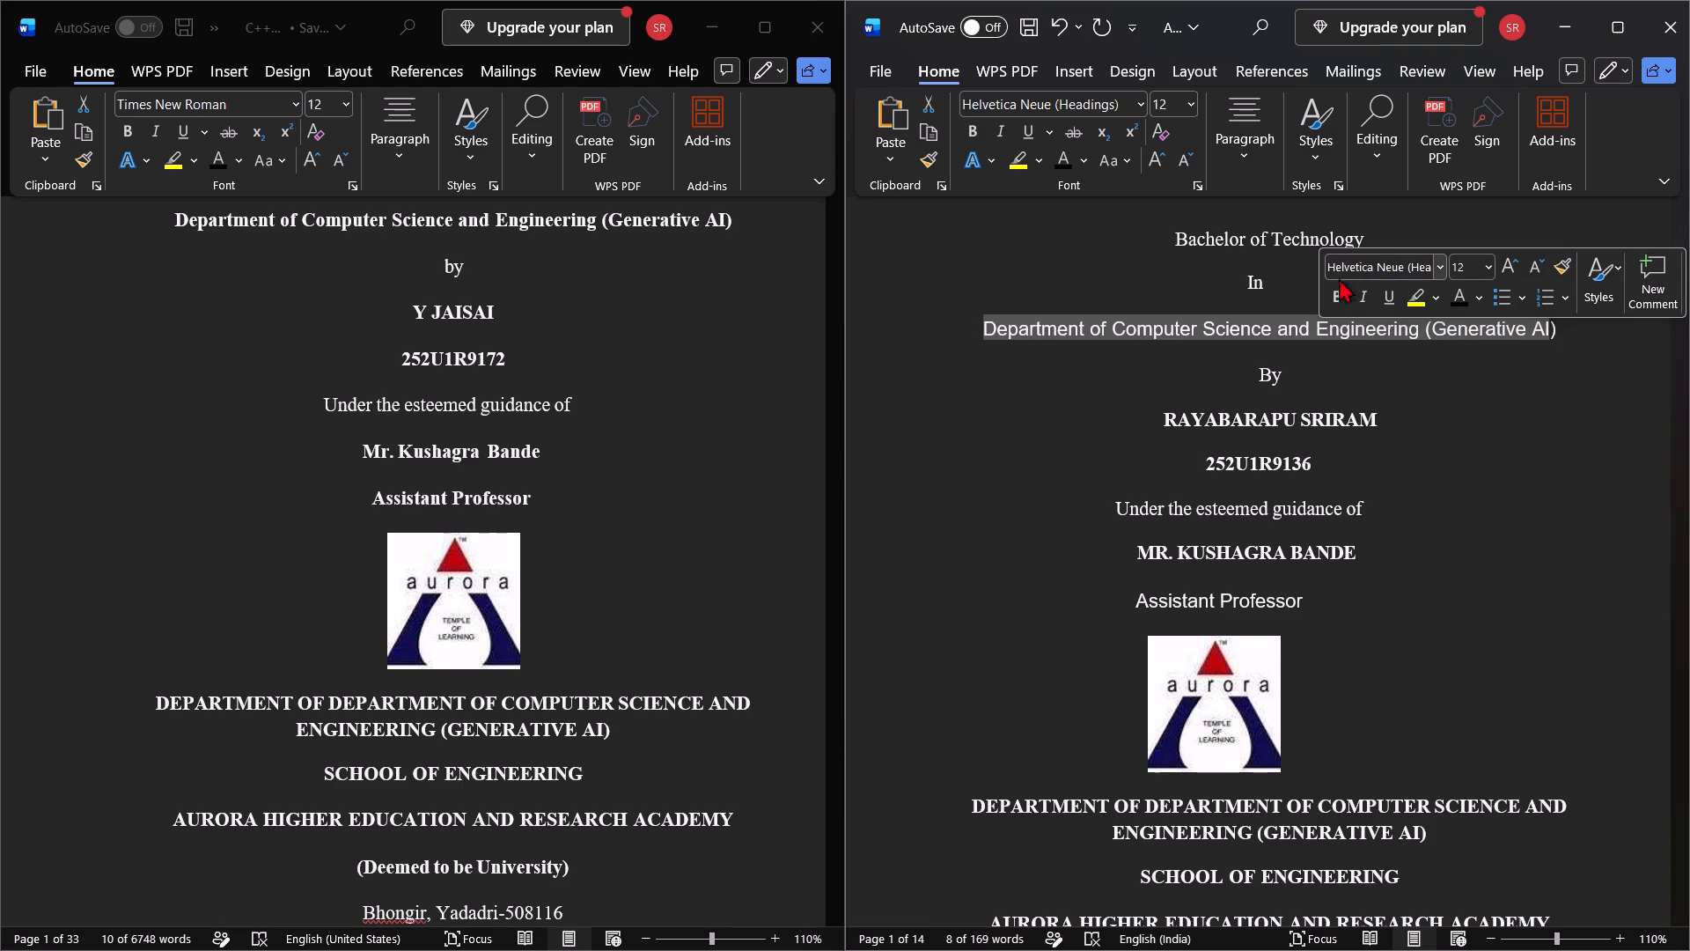
click(1344, 303)
click(1427, 380)
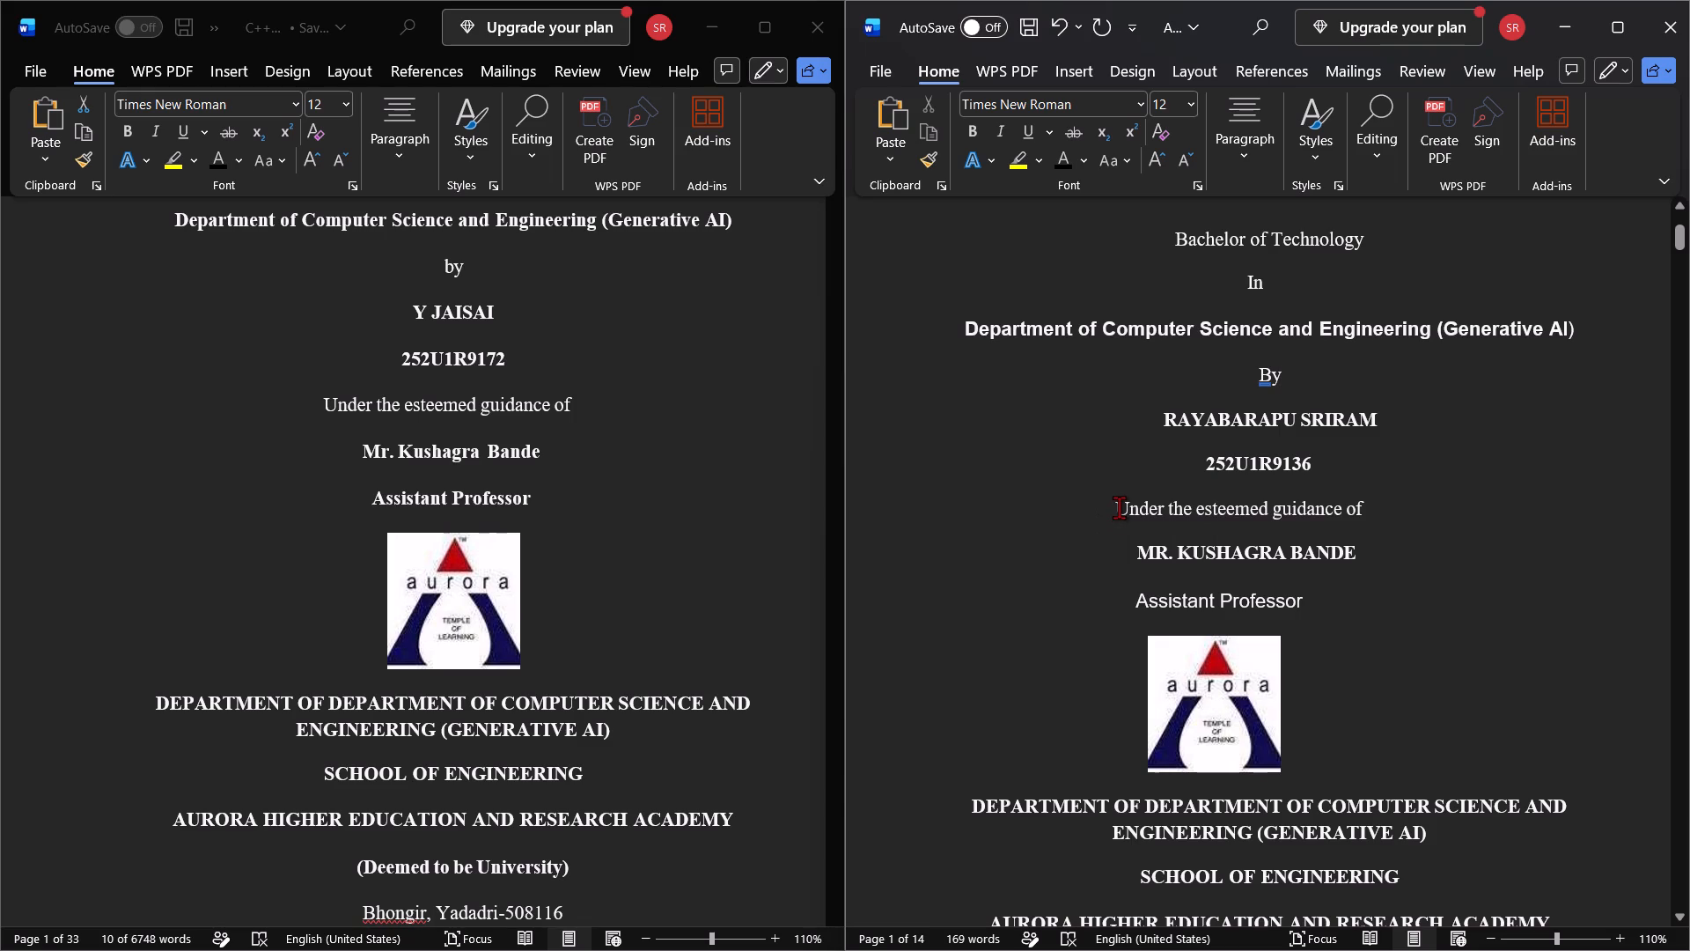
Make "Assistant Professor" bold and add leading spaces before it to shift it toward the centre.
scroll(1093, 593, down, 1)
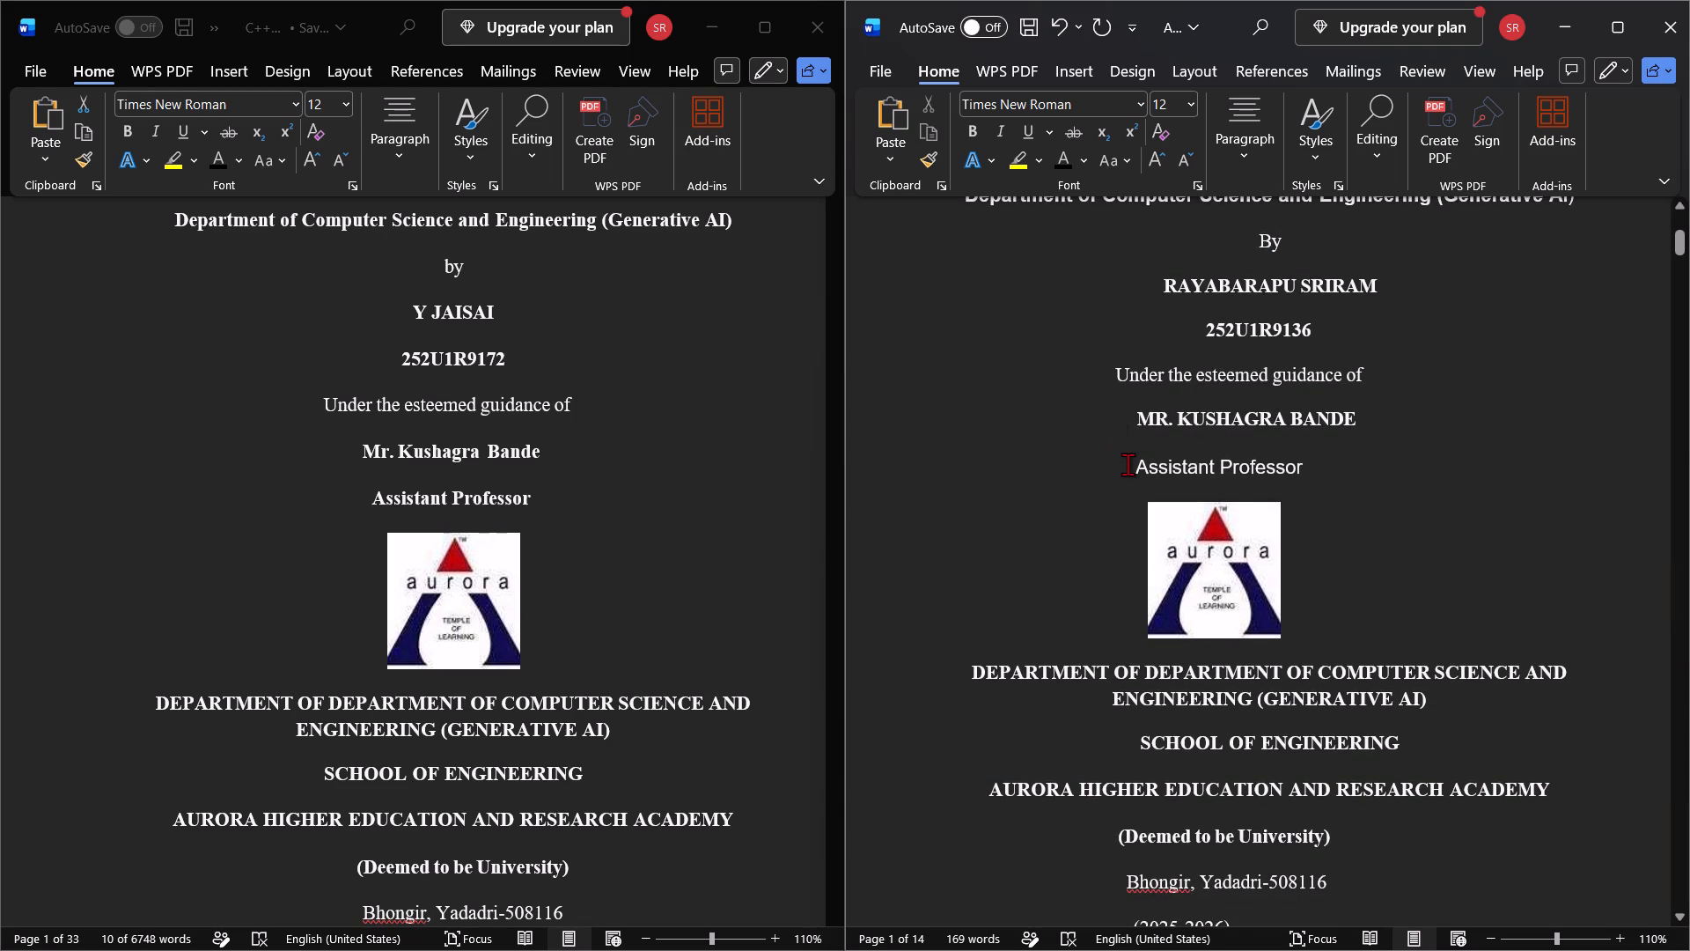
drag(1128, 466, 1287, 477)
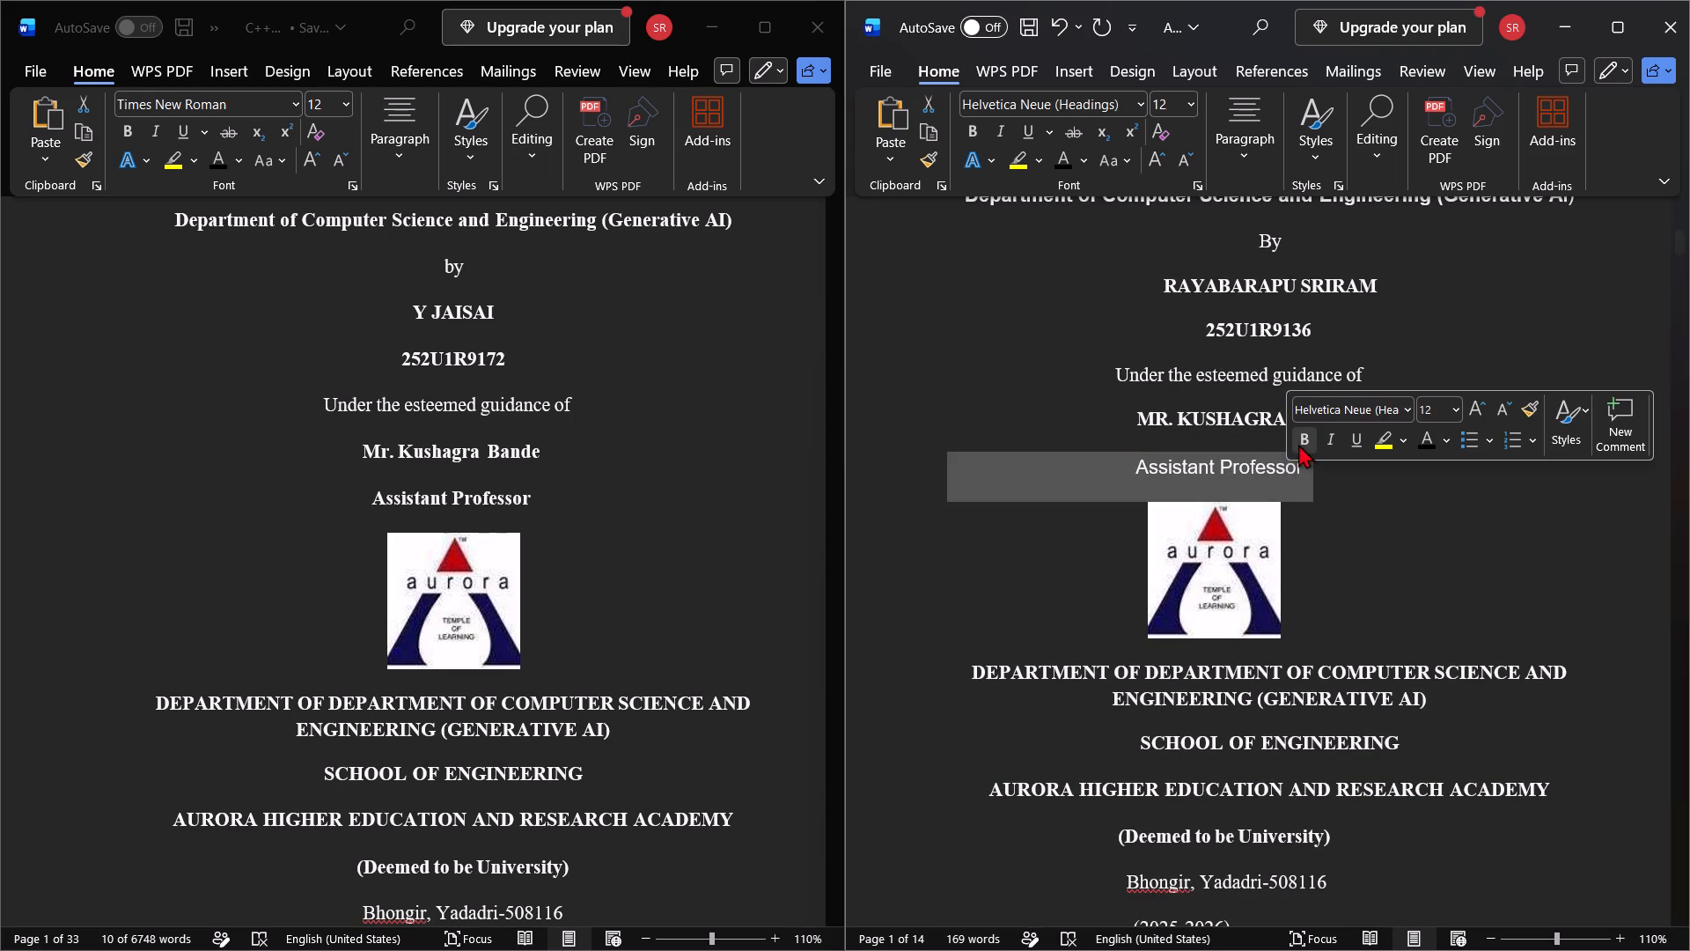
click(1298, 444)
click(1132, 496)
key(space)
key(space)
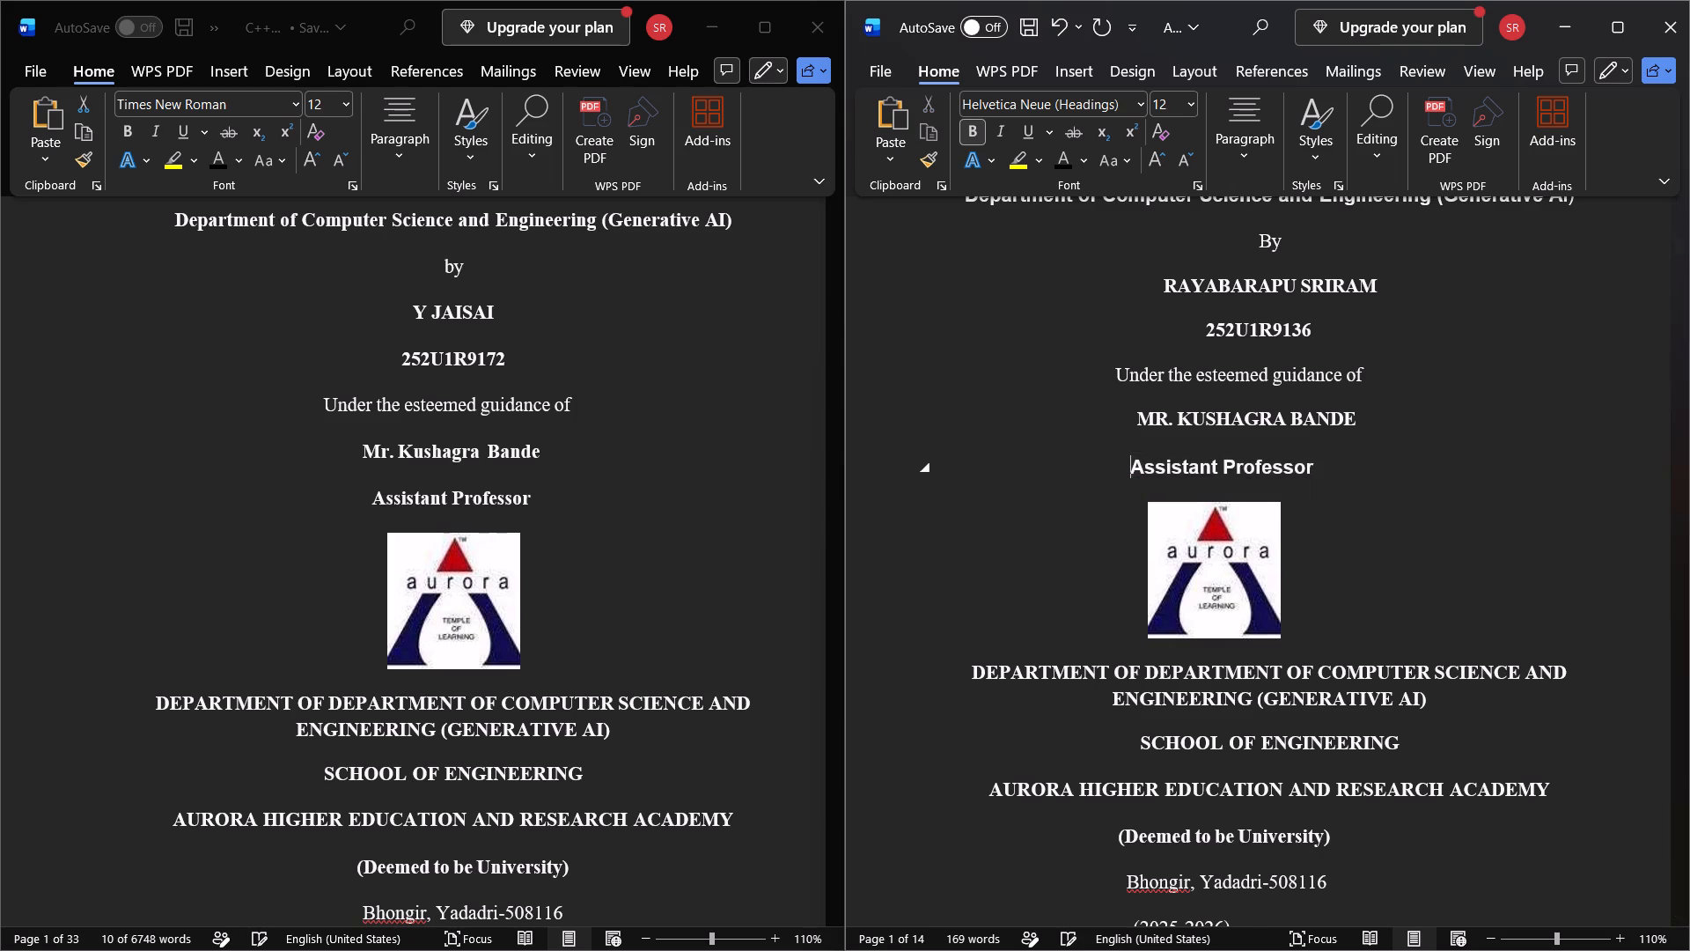
Delete the split "Assistant Professor" text between the guide's name and the Aurora logo.
drag(1187, 512, 1186, 499)
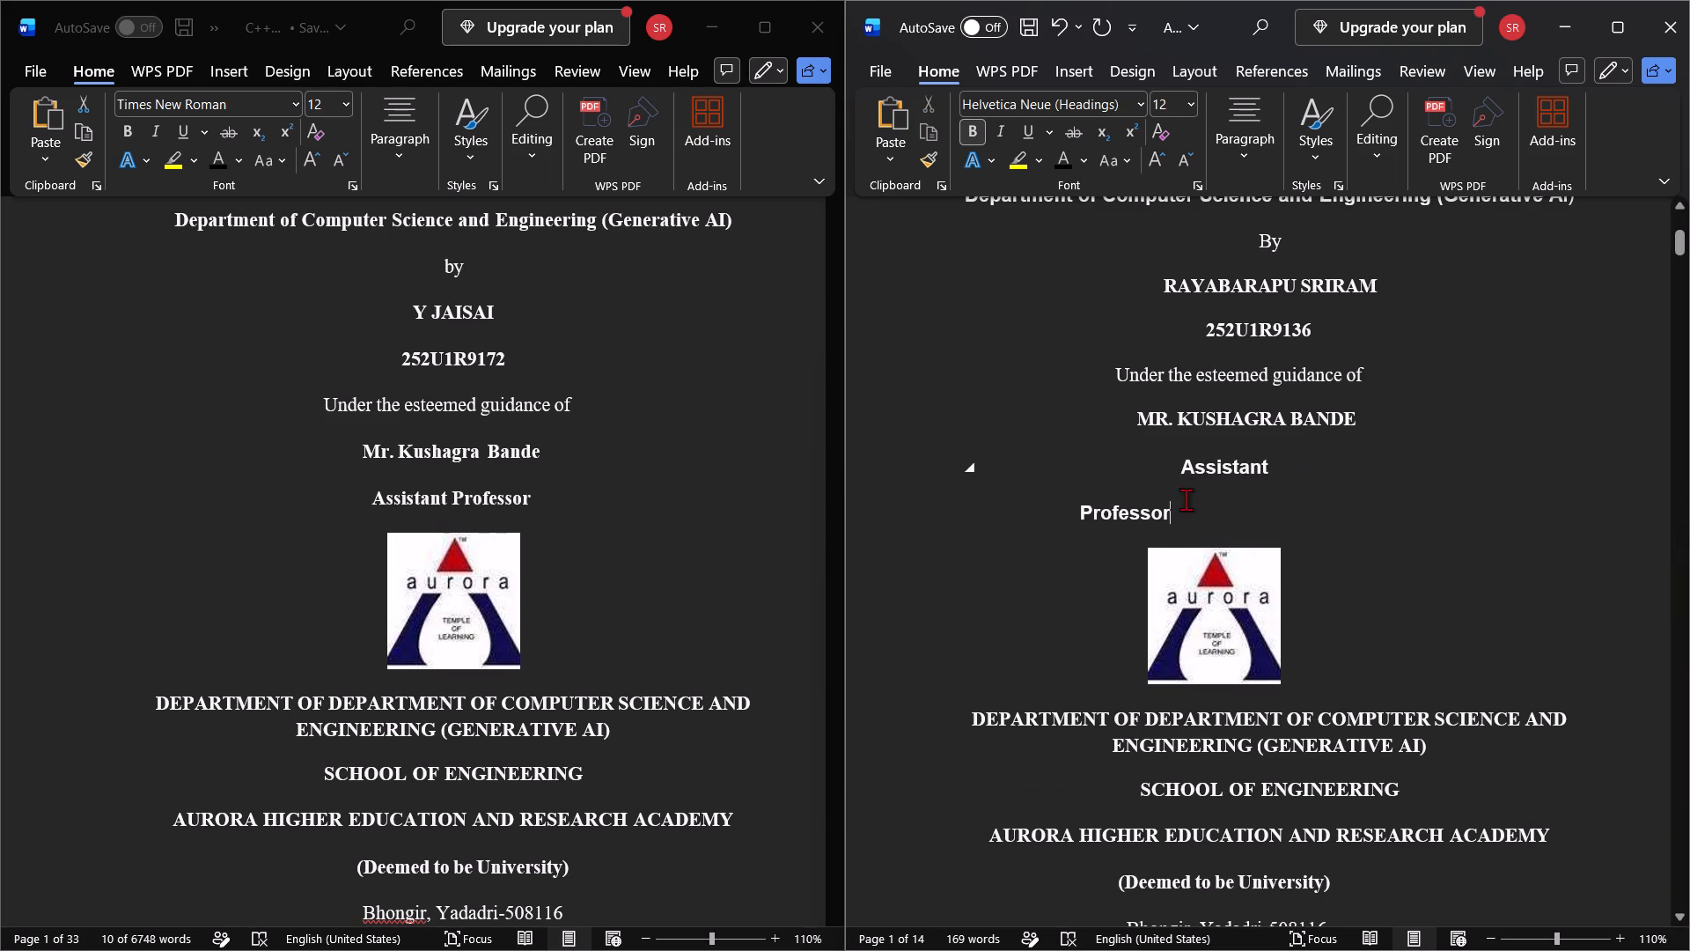
drag(1186, 499, 1172, 390)
click(1169, 459)
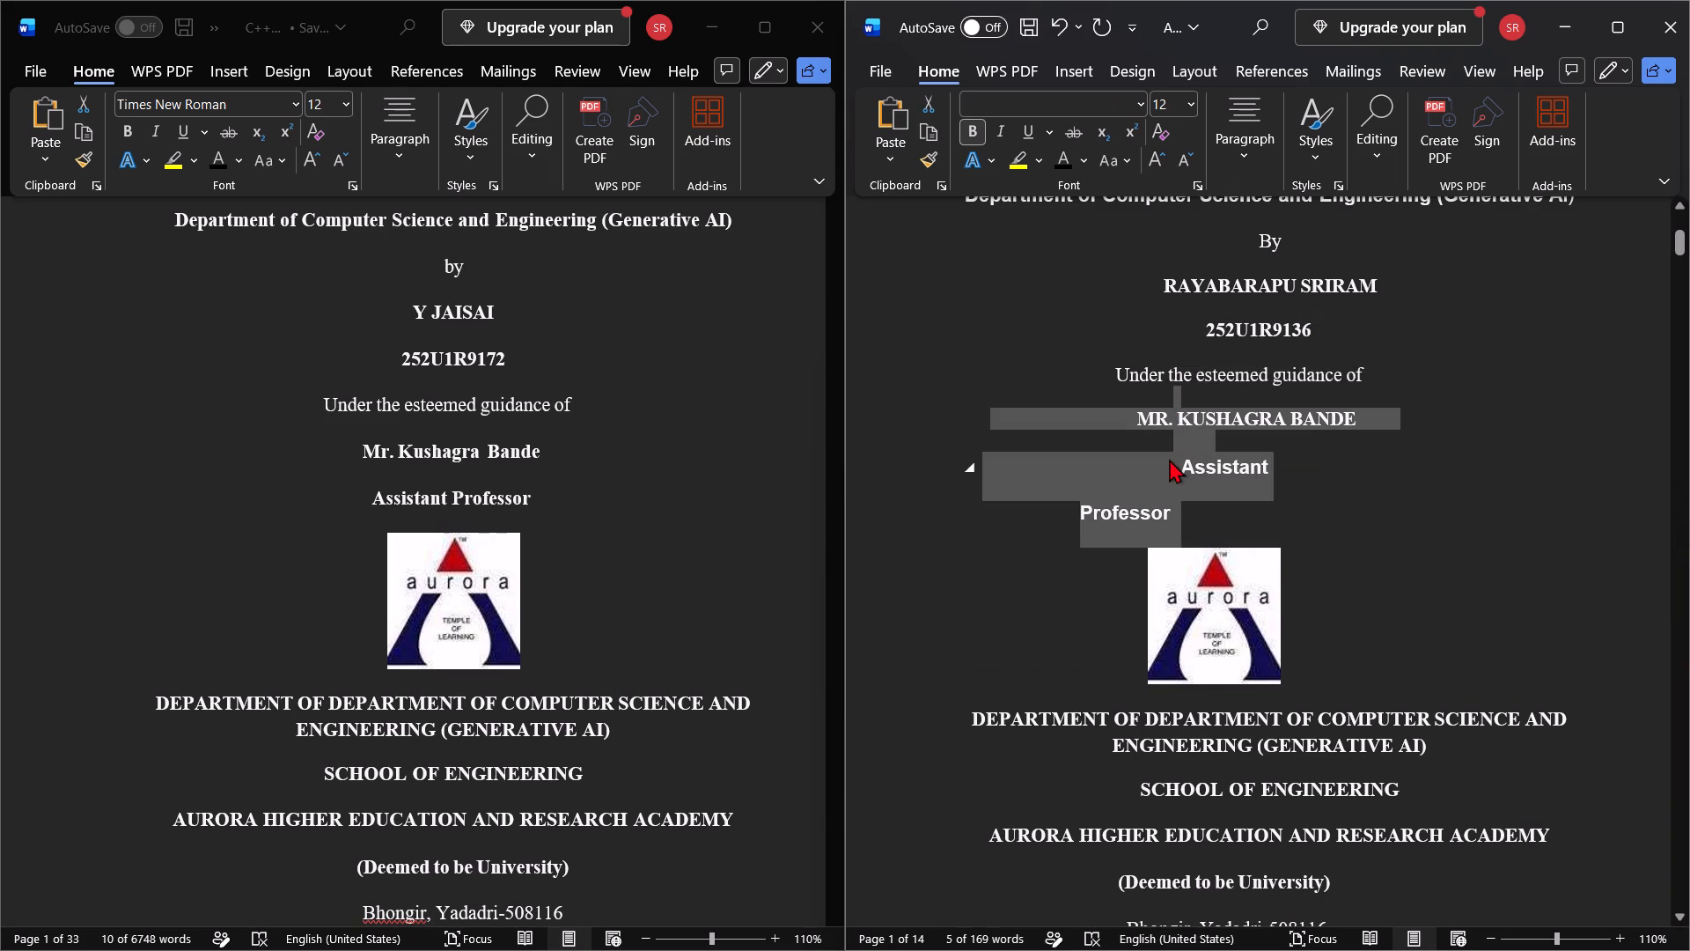
drag(1169, 459, 1201, 517)
key(BackSpace)
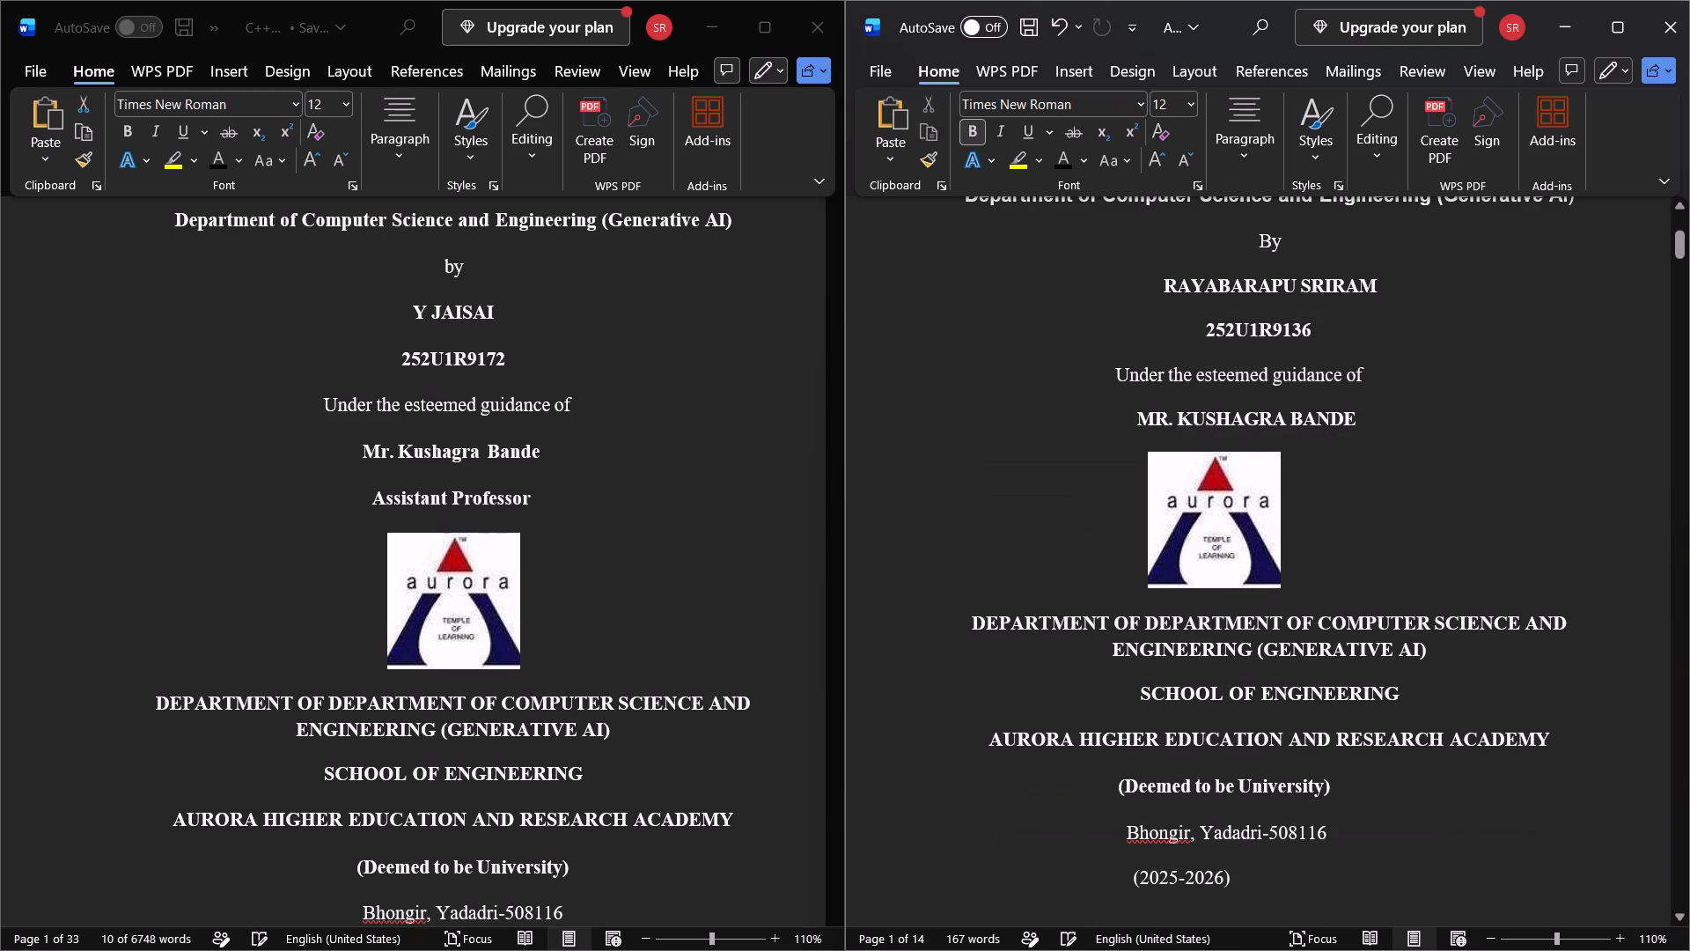
Add the line "Assistant Professor" directly below the guide's name on the cover page.
click(1375, 410)
key(Return)
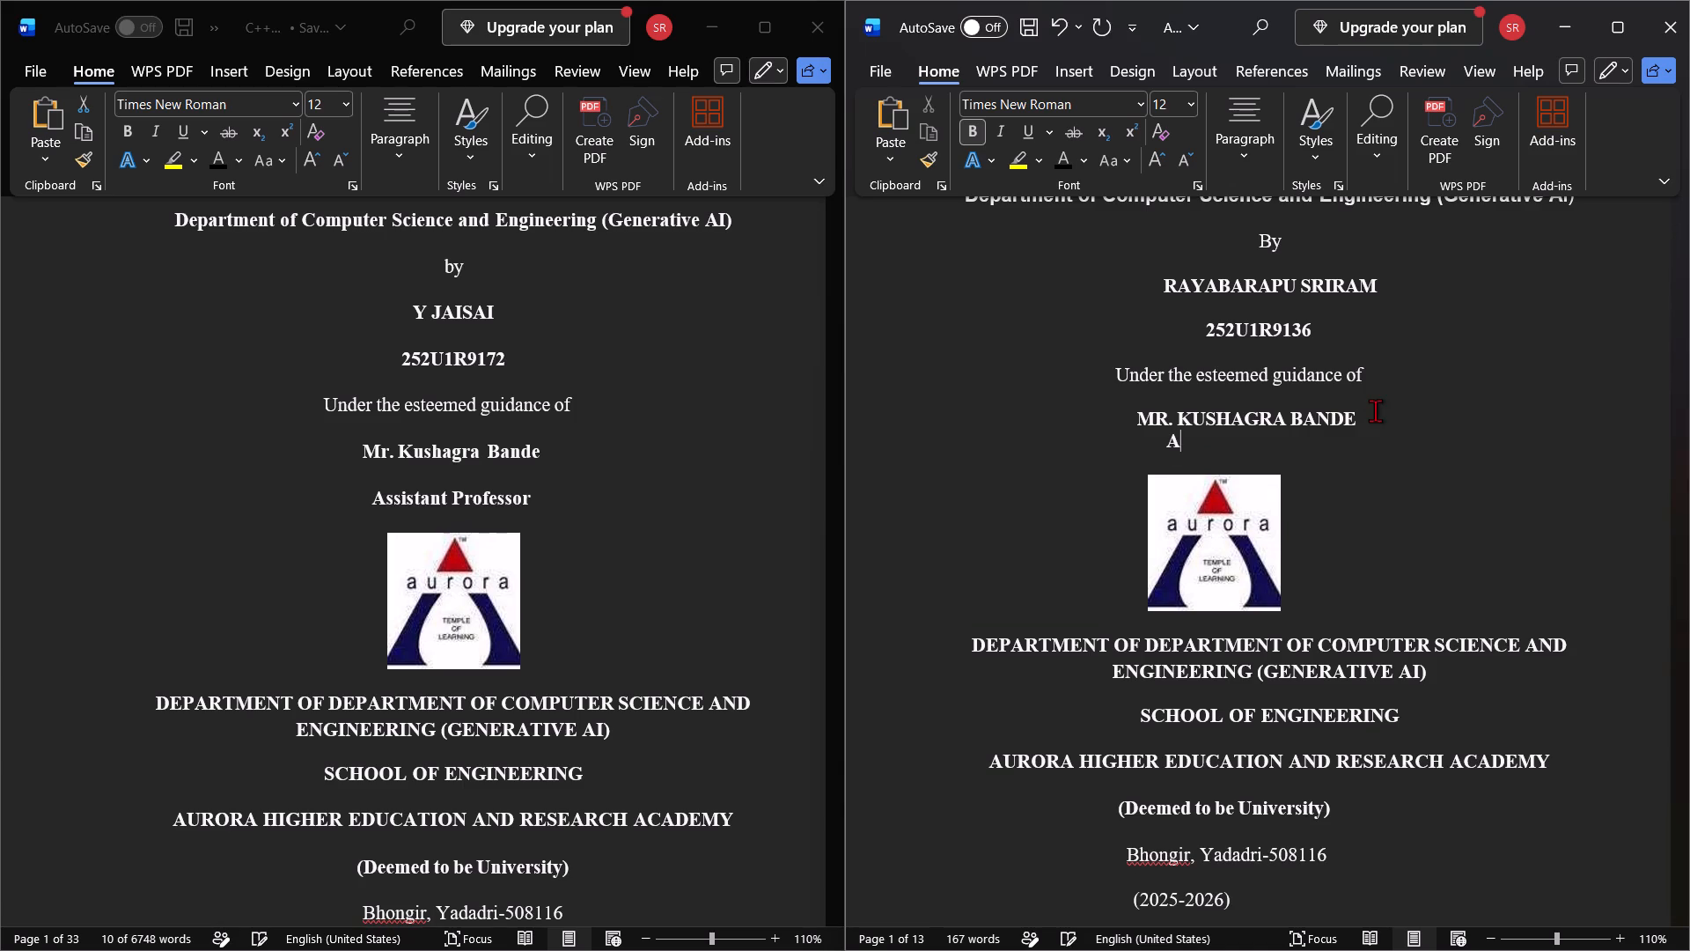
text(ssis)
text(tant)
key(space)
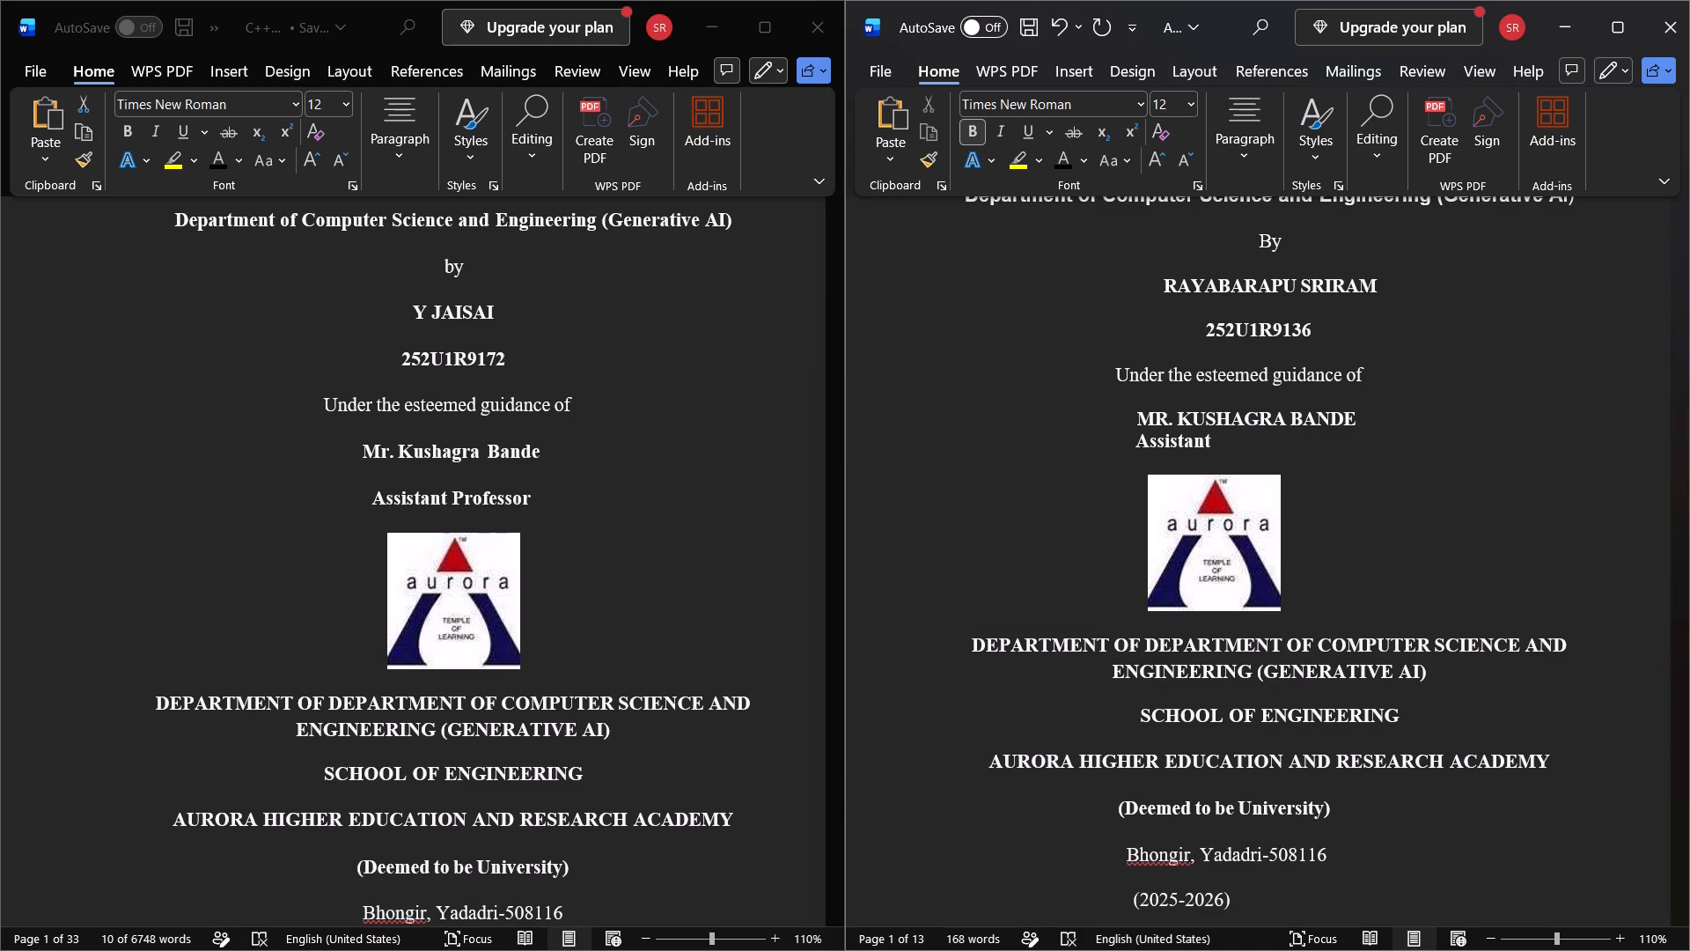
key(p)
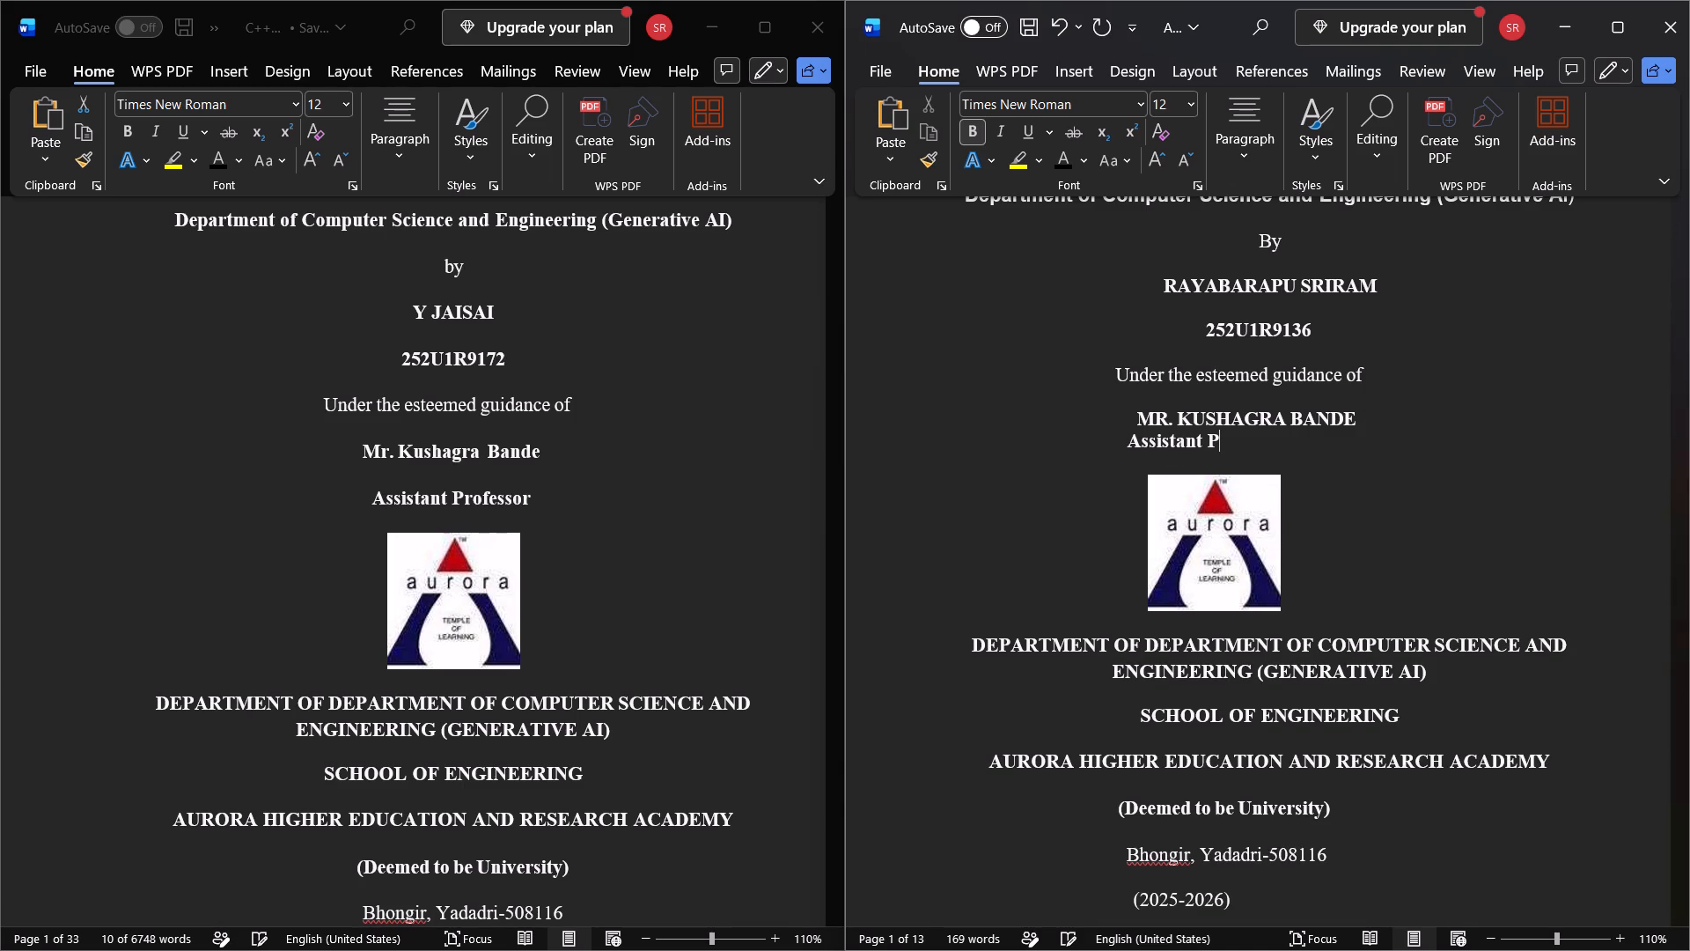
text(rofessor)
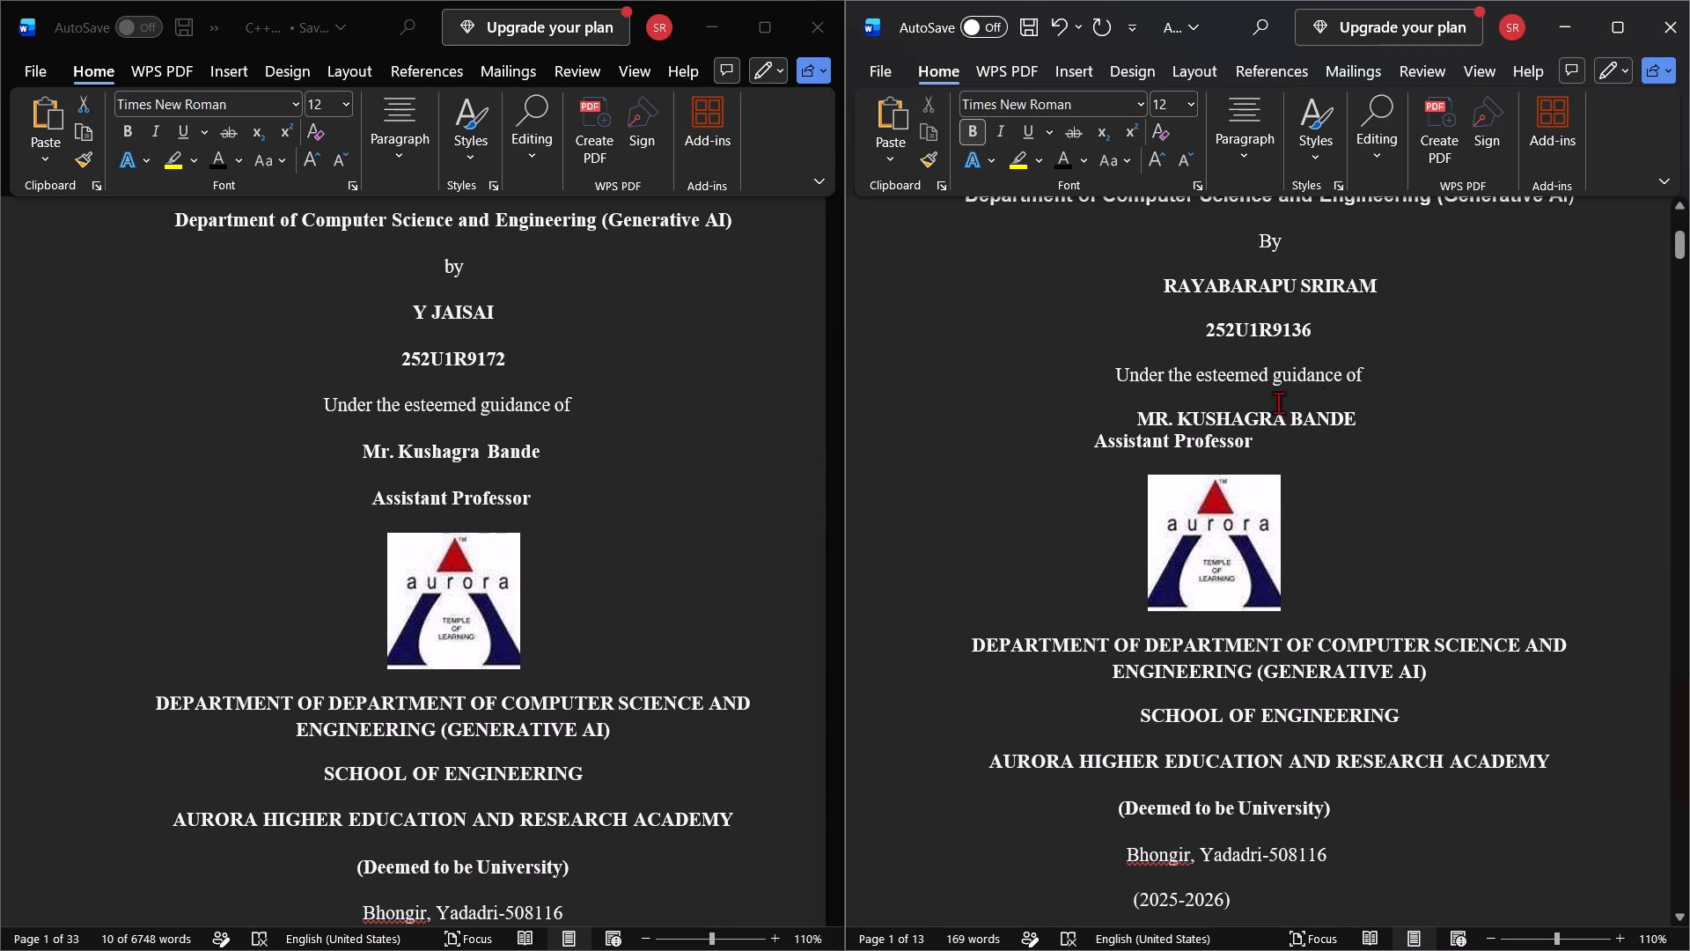
Insert 20 leading spaces before "Assistant Professor" to centre it beneath the guide's name.
click(1096, 442)
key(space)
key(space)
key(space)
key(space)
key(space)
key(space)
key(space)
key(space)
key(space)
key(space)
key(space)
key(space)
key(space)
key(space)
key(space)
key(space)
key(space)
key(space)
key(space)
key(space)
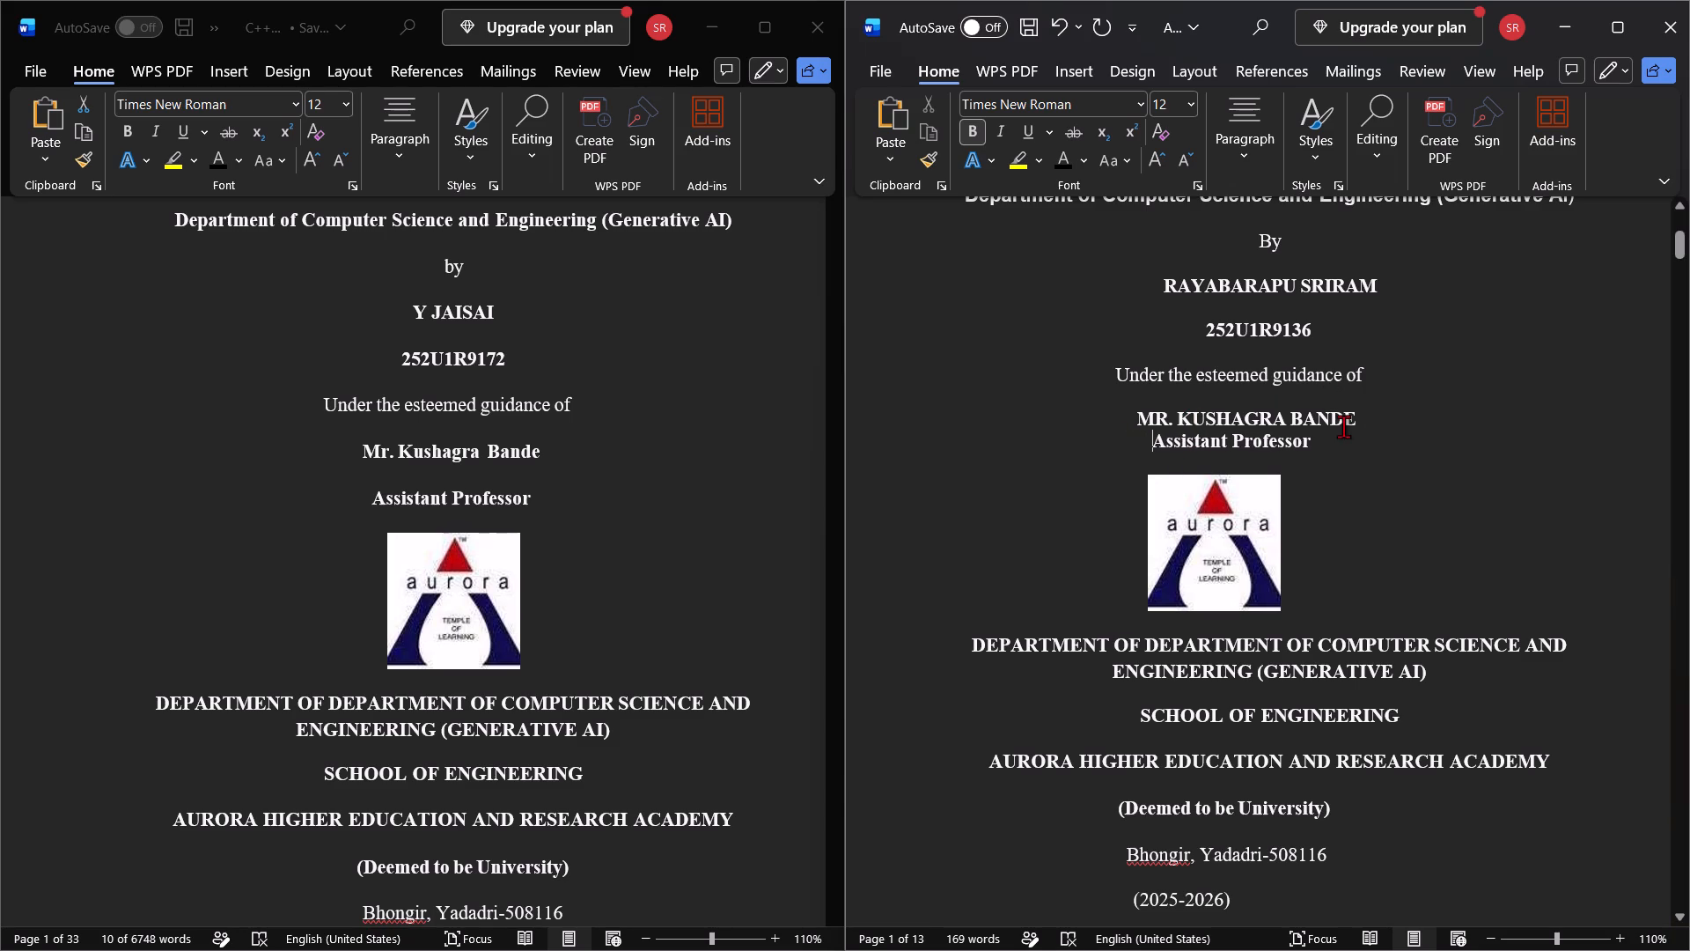
Insert a line break after the guide's name to add space above "Assistant Professor".
click(1368, 414)
key(Return)
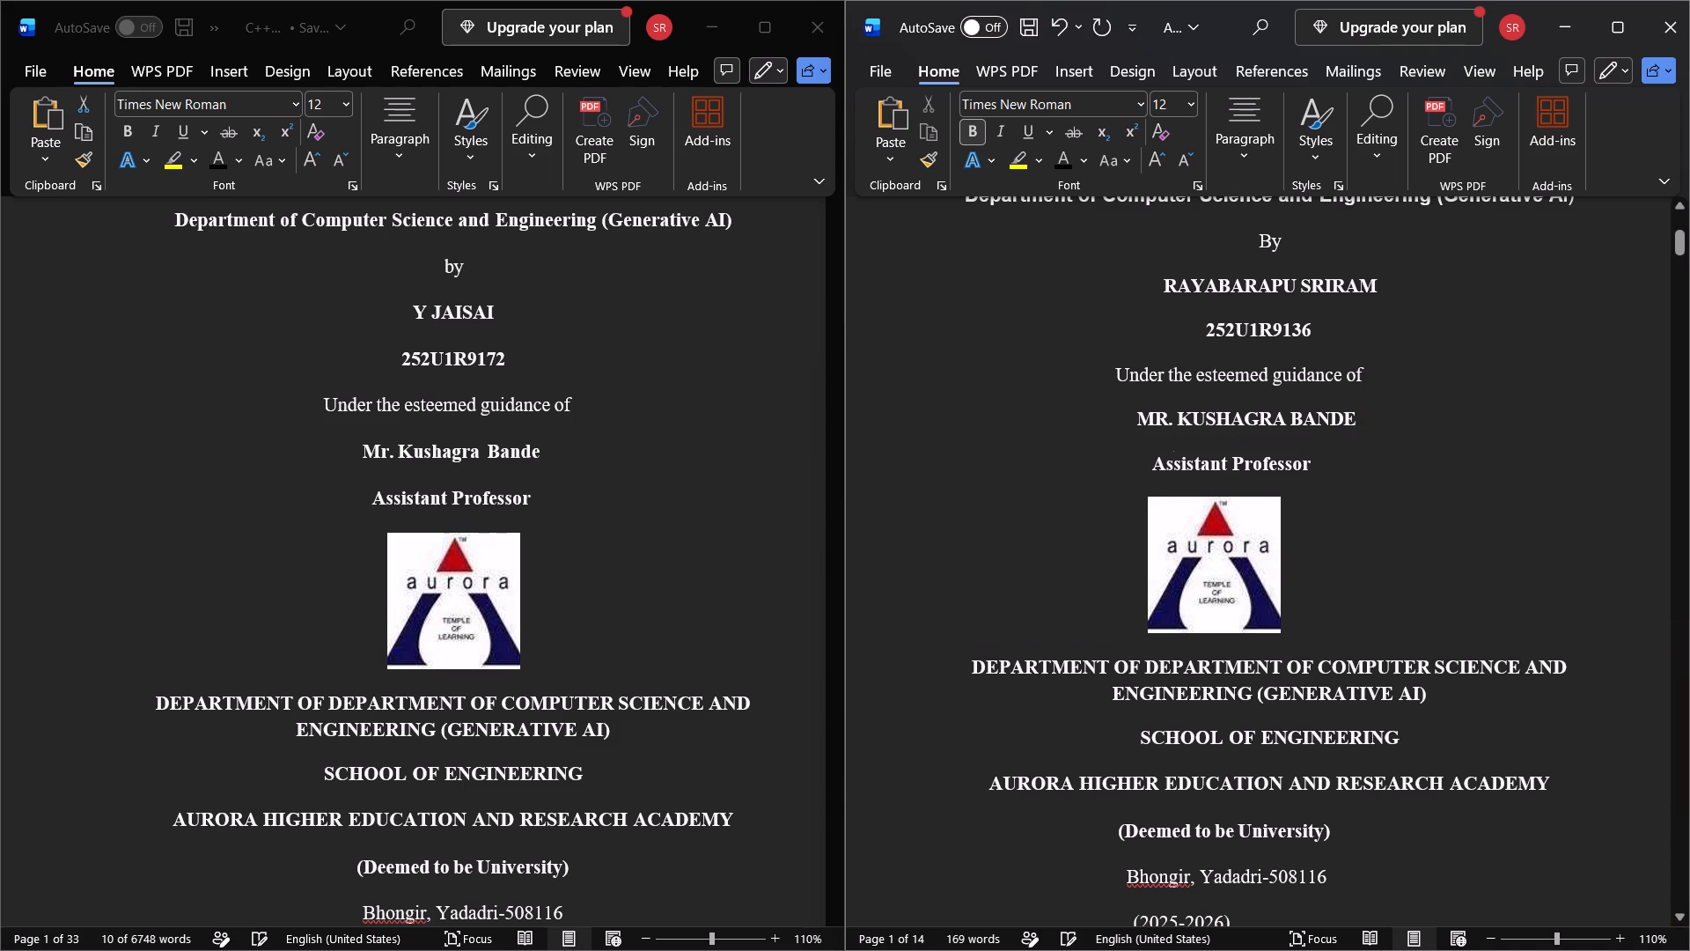
Insert four spaces before the cover page's Aurora logo to shift it toward the centre.
scroll(1339, 498, up, 1)
click(1179, 681)
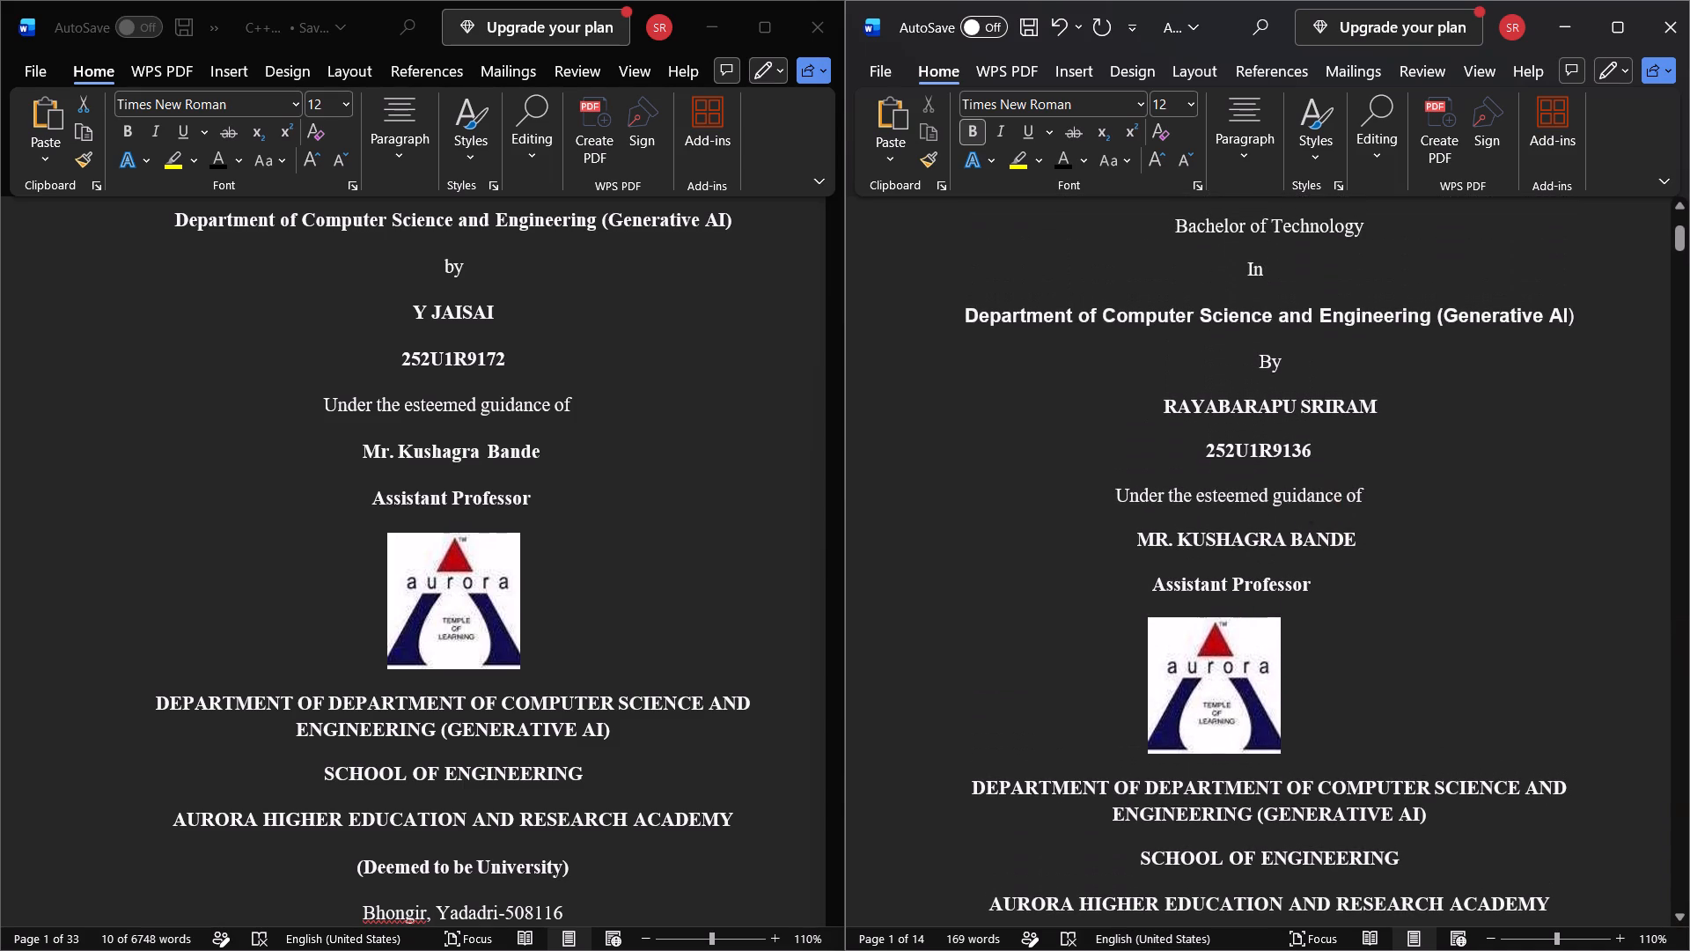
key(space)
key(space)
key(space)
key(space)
Maximize the ADBMS_LJ1 window and insert 15 leading spaces before "Under the esteemed guidance of" to centre the line.
scroll(1179, 681, down, 1)
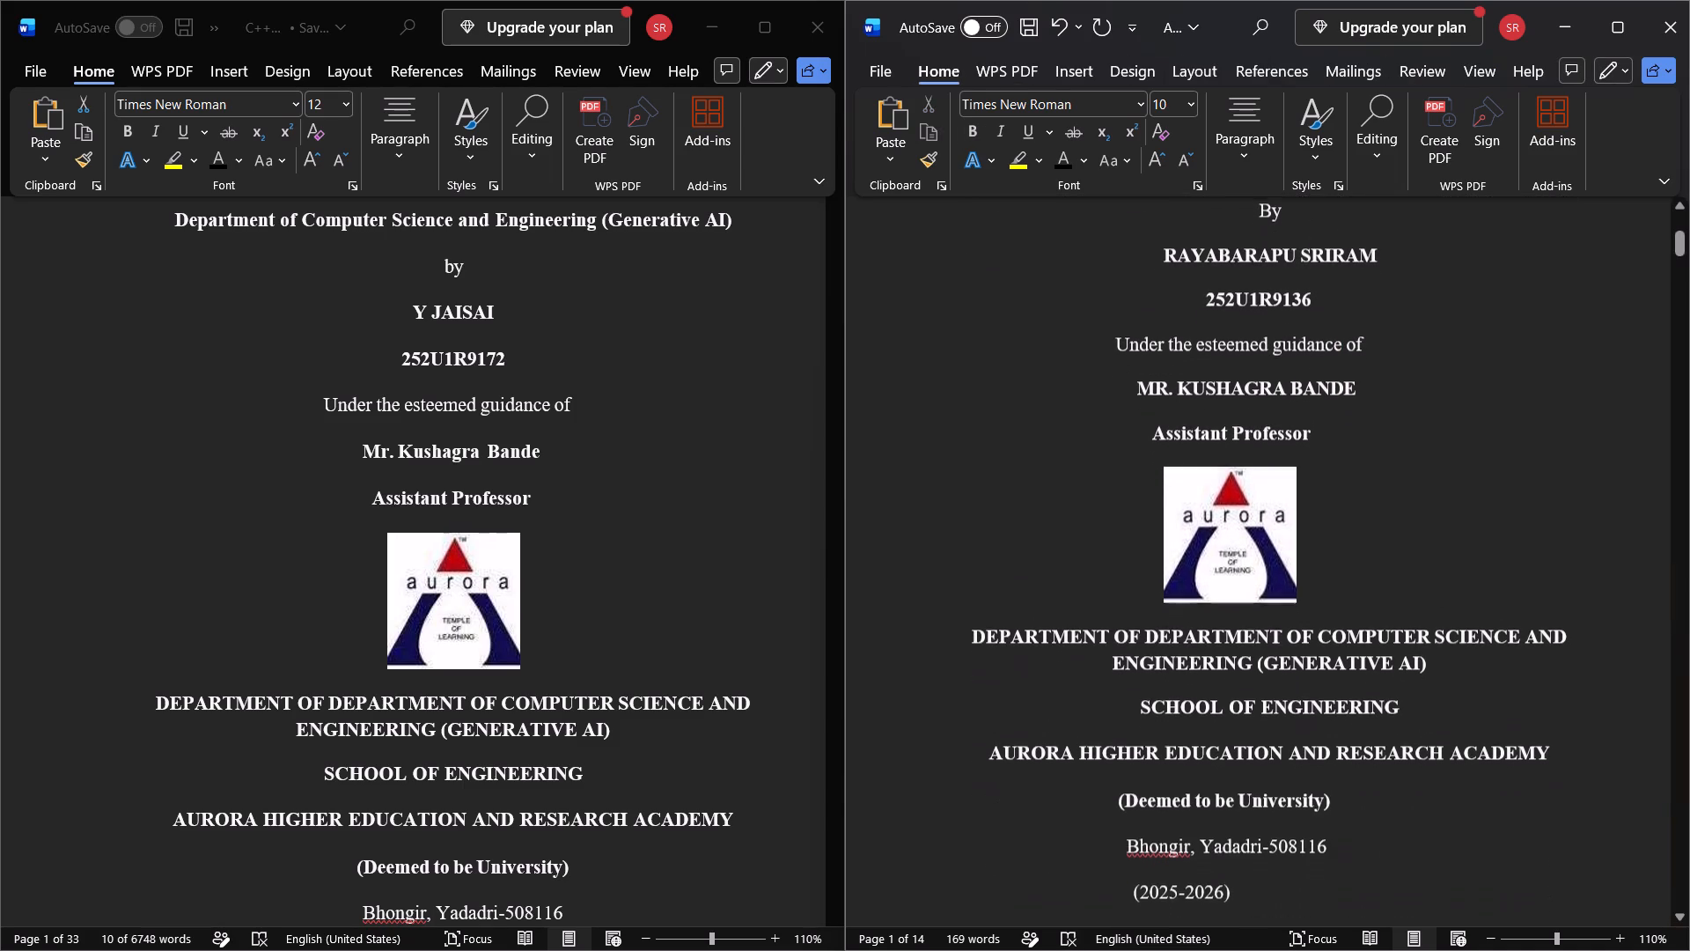
scroll(1099, 720, down, 1)
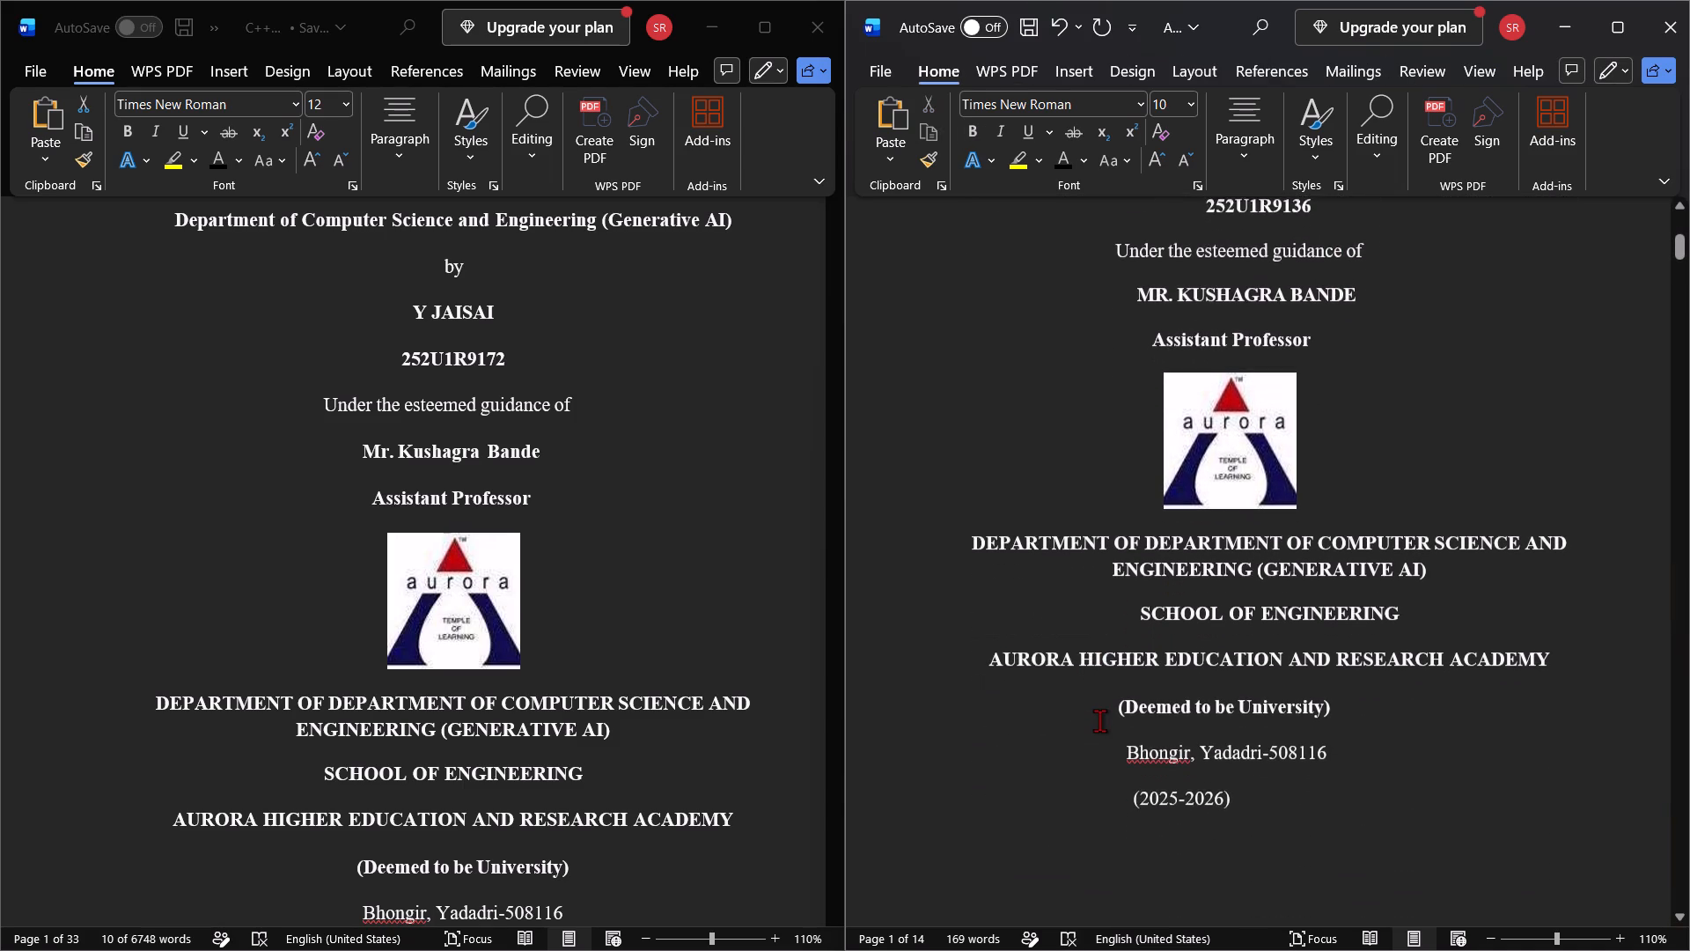
scroll(1099, 720, down, 1)
scroll(738, 720, down, 1)
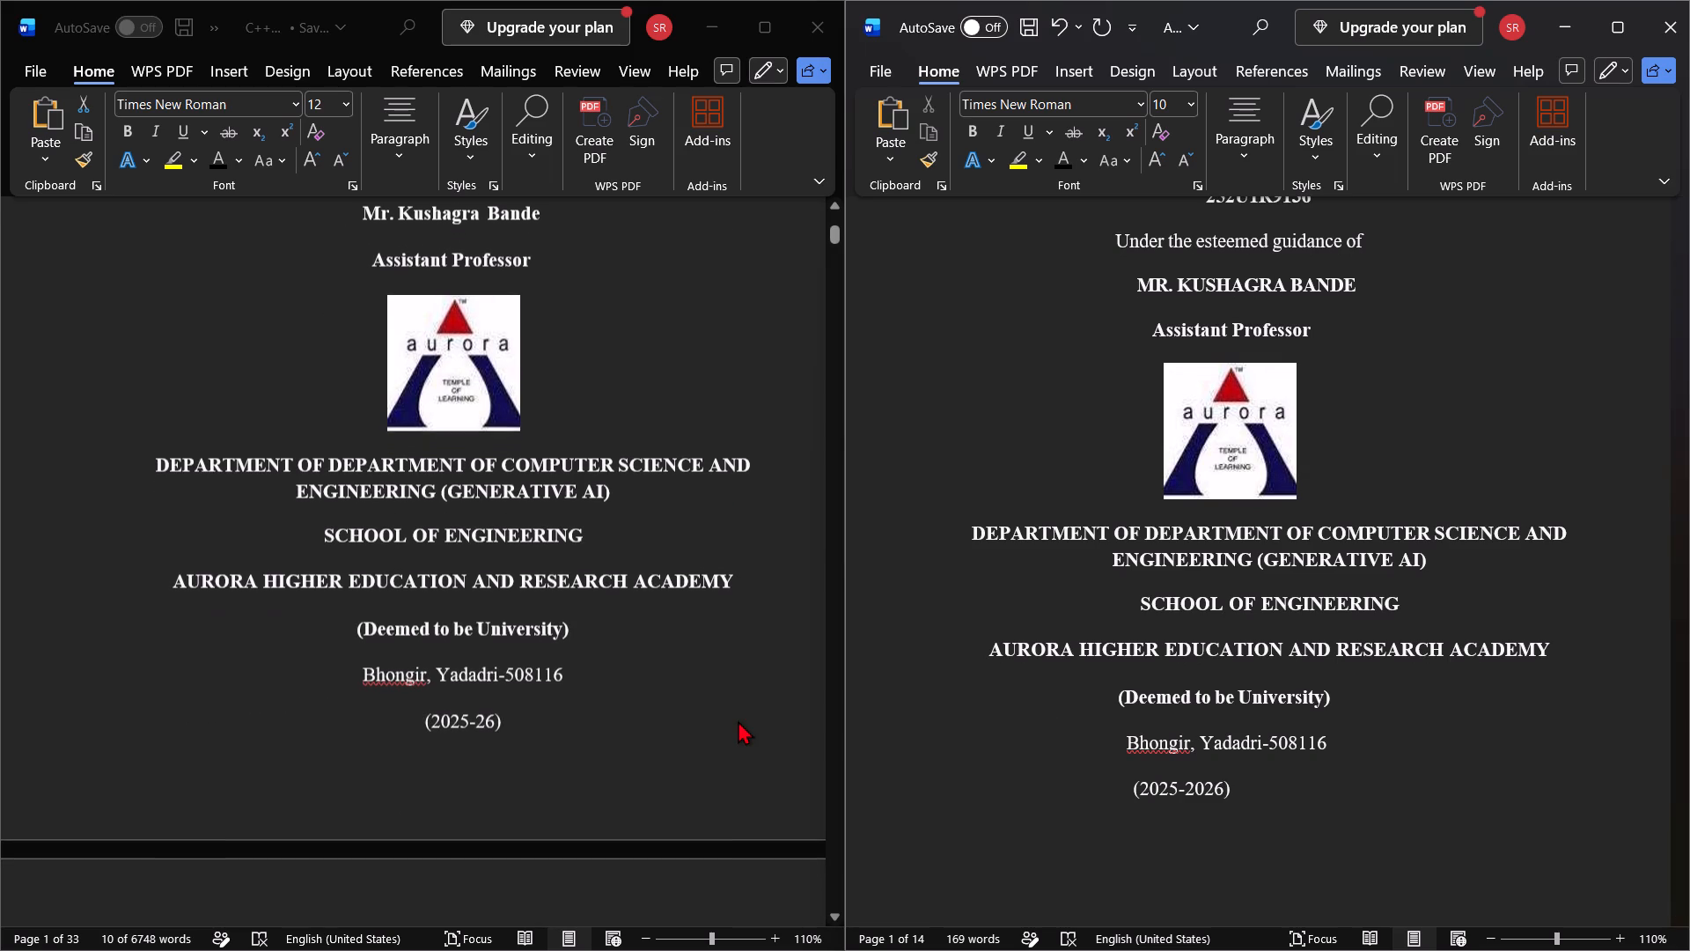
scroll(1332, 387, up, 2)
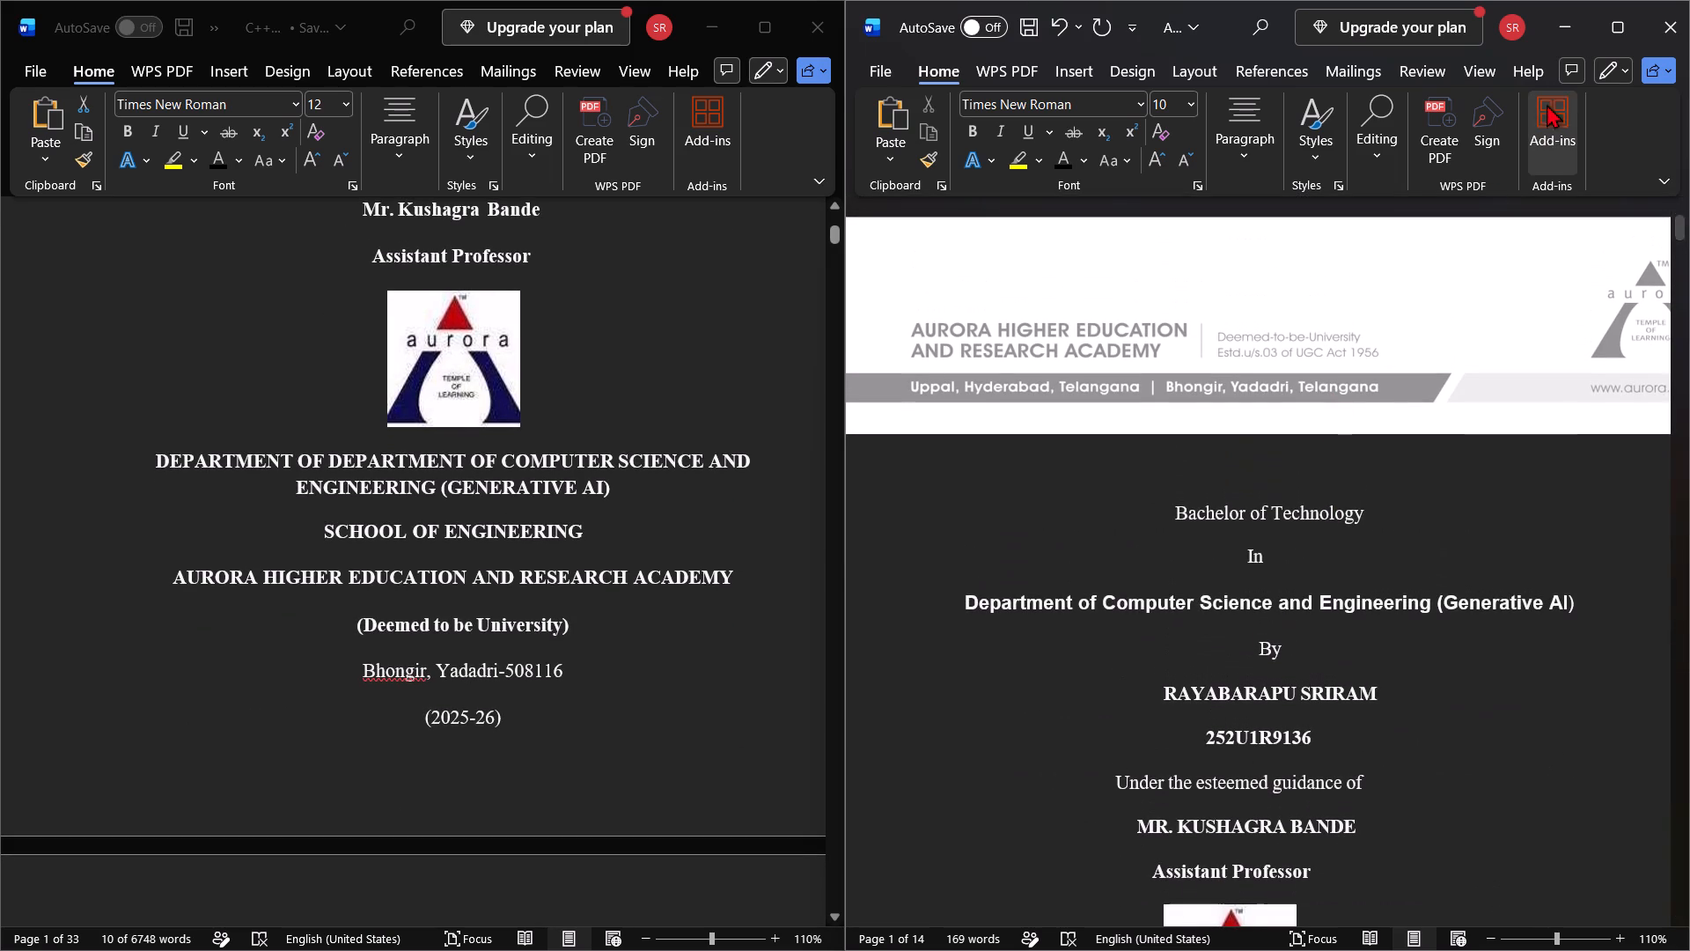
click(1622, 19)
scroll(1077, 427, down, 1)
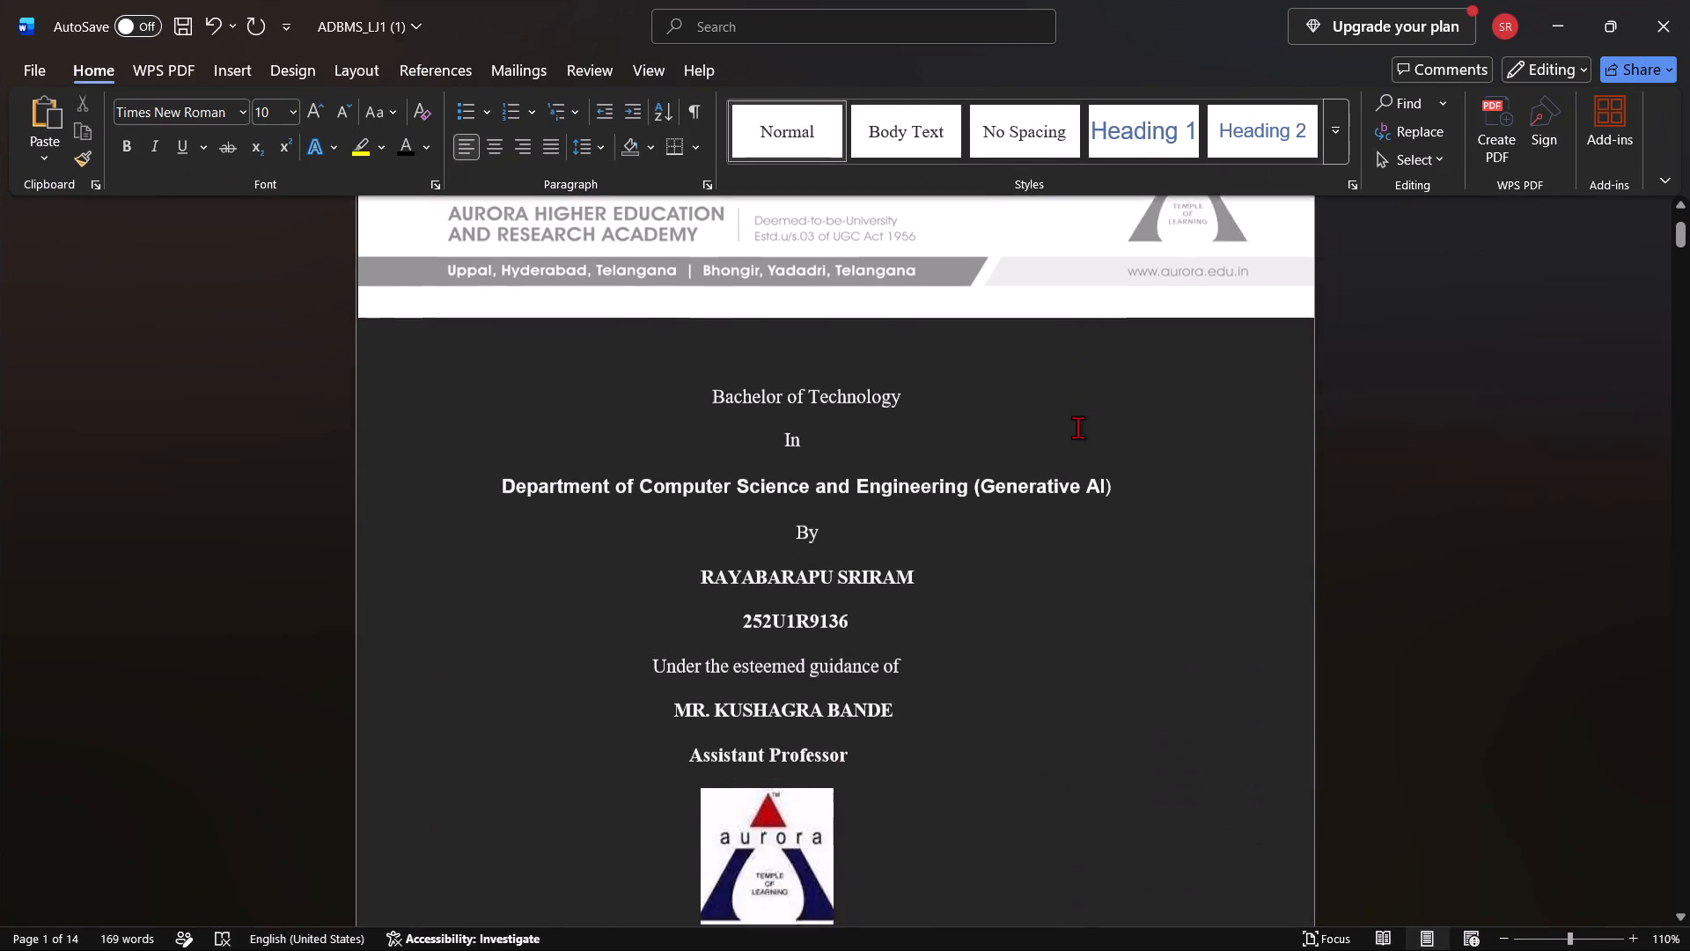
scroll(1077, 427, down, 1)
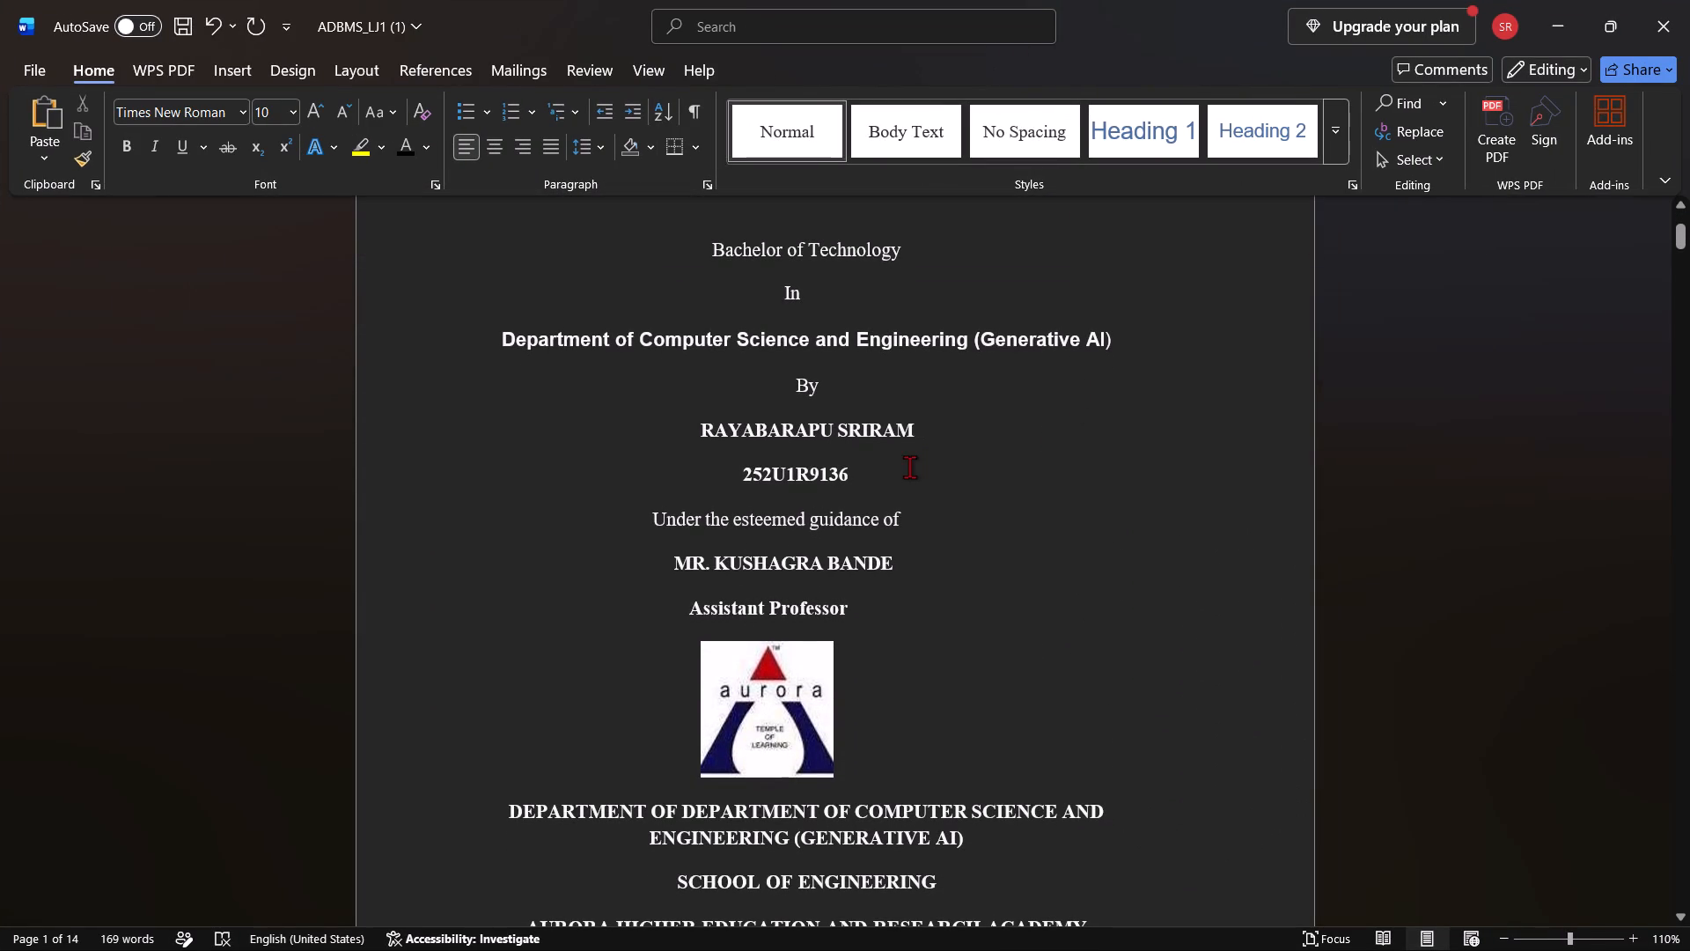
click(650, 520)
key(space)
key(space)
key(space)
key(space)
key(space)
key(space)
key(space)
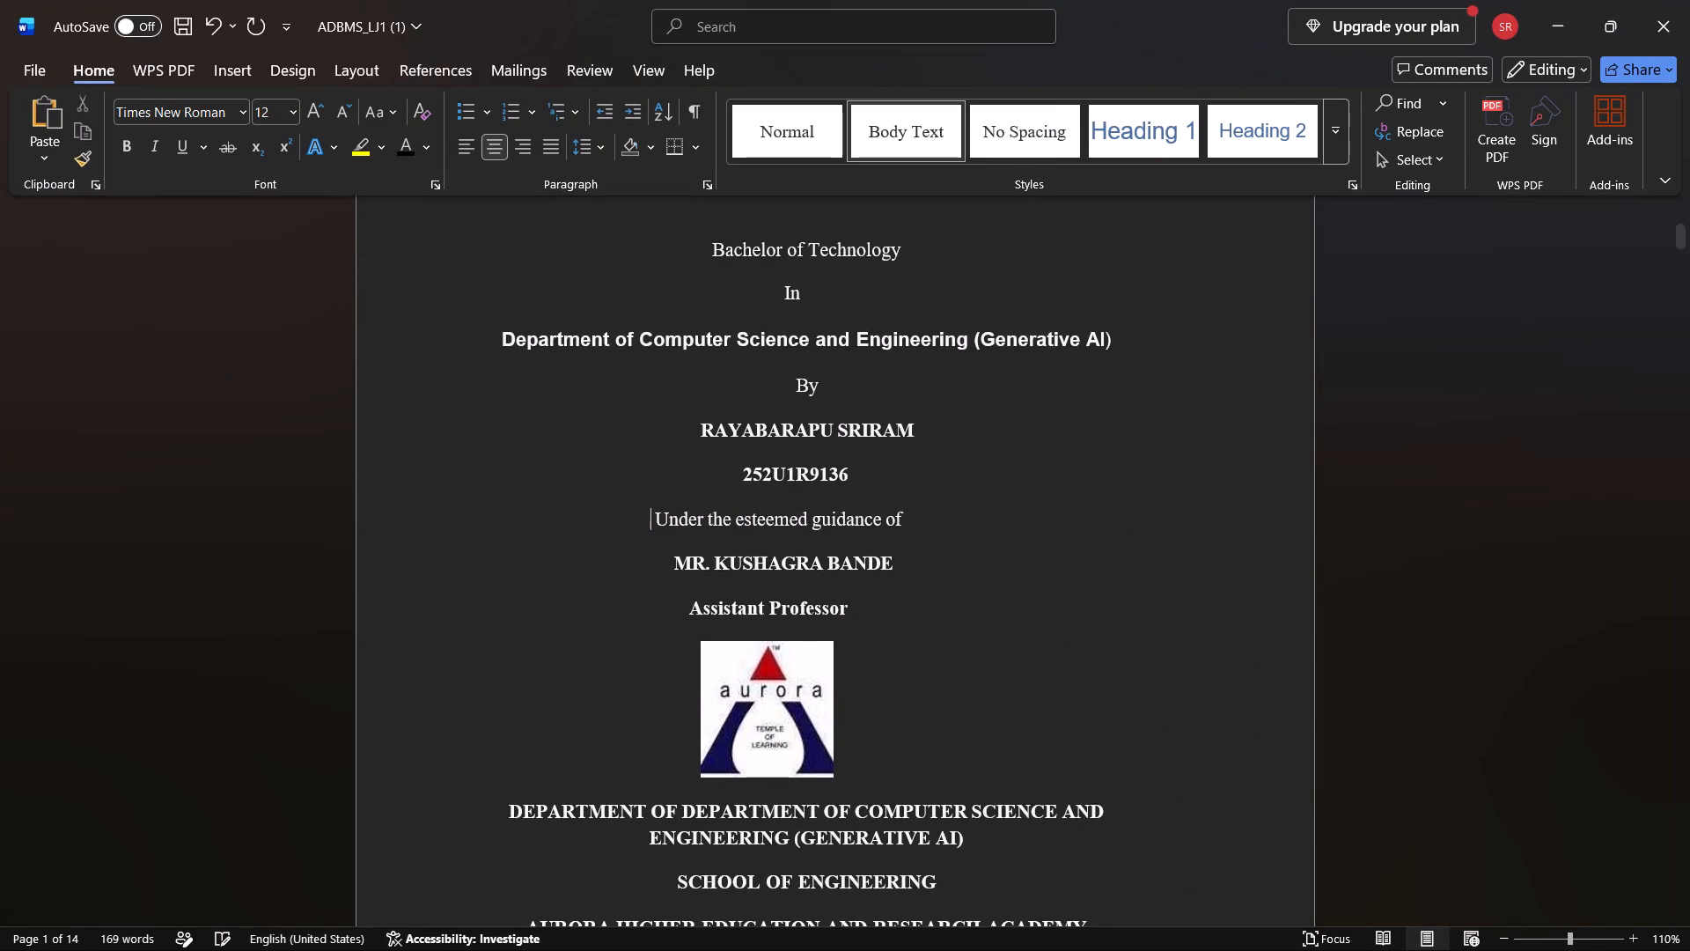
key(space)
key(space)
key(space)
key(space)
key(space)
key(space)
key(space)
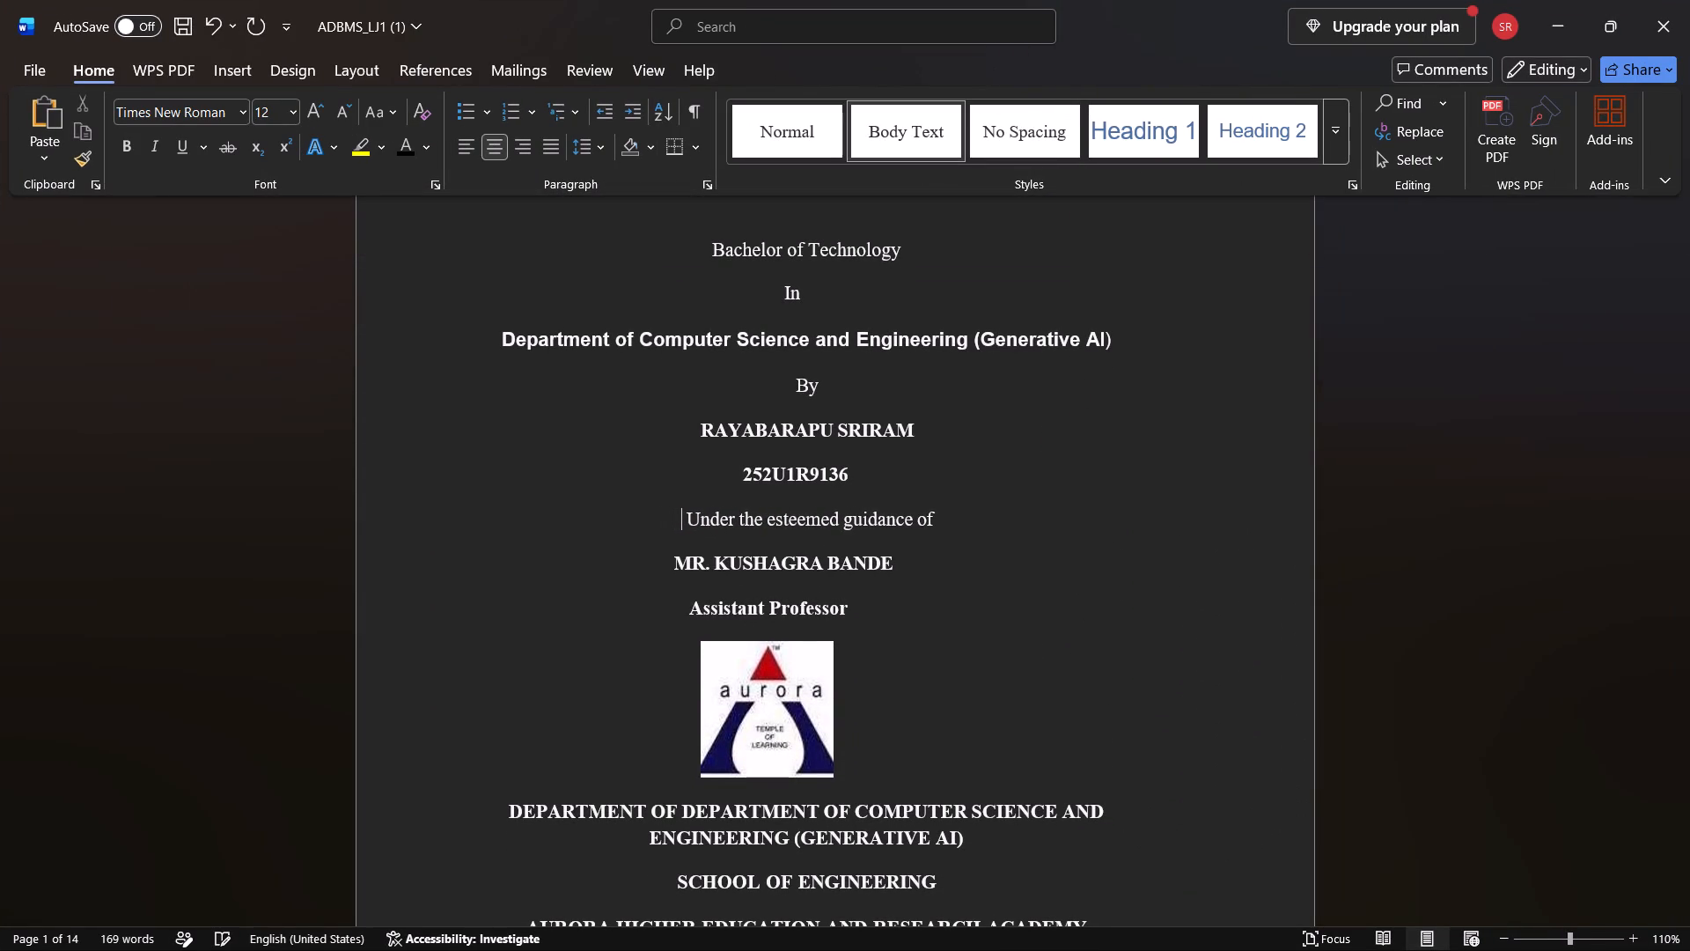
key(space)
Insert 11 leading spaces before the guide's name to align it with the guidance line above.
scroll(650, 520, up, 1)
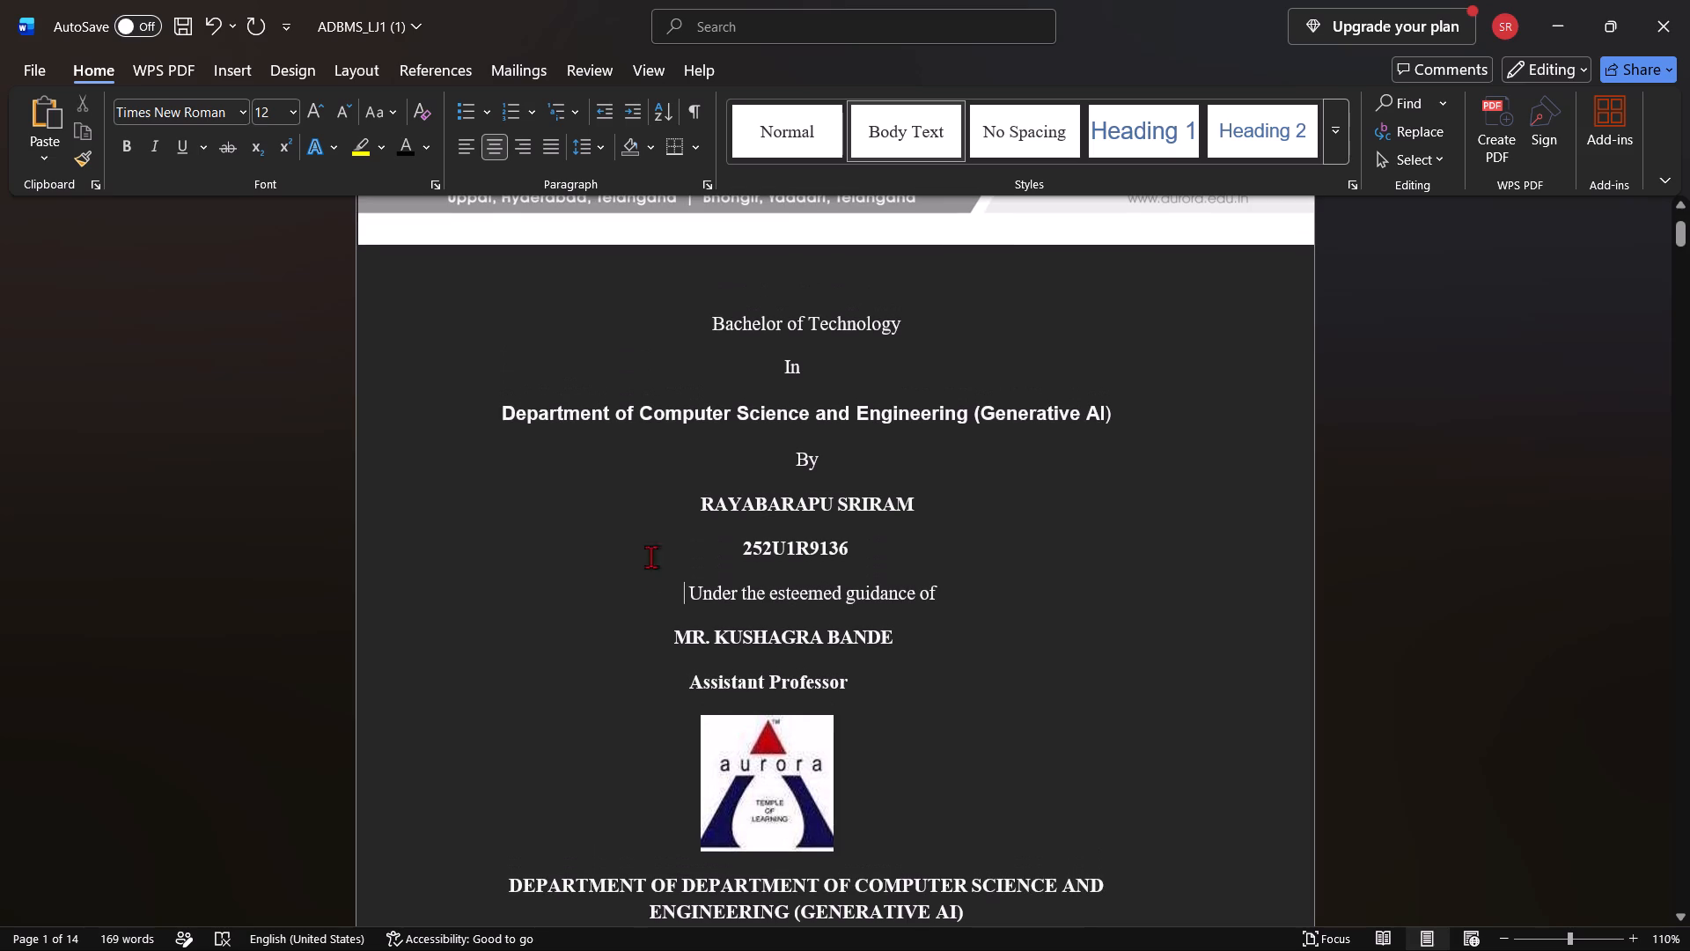
click(661, 646)
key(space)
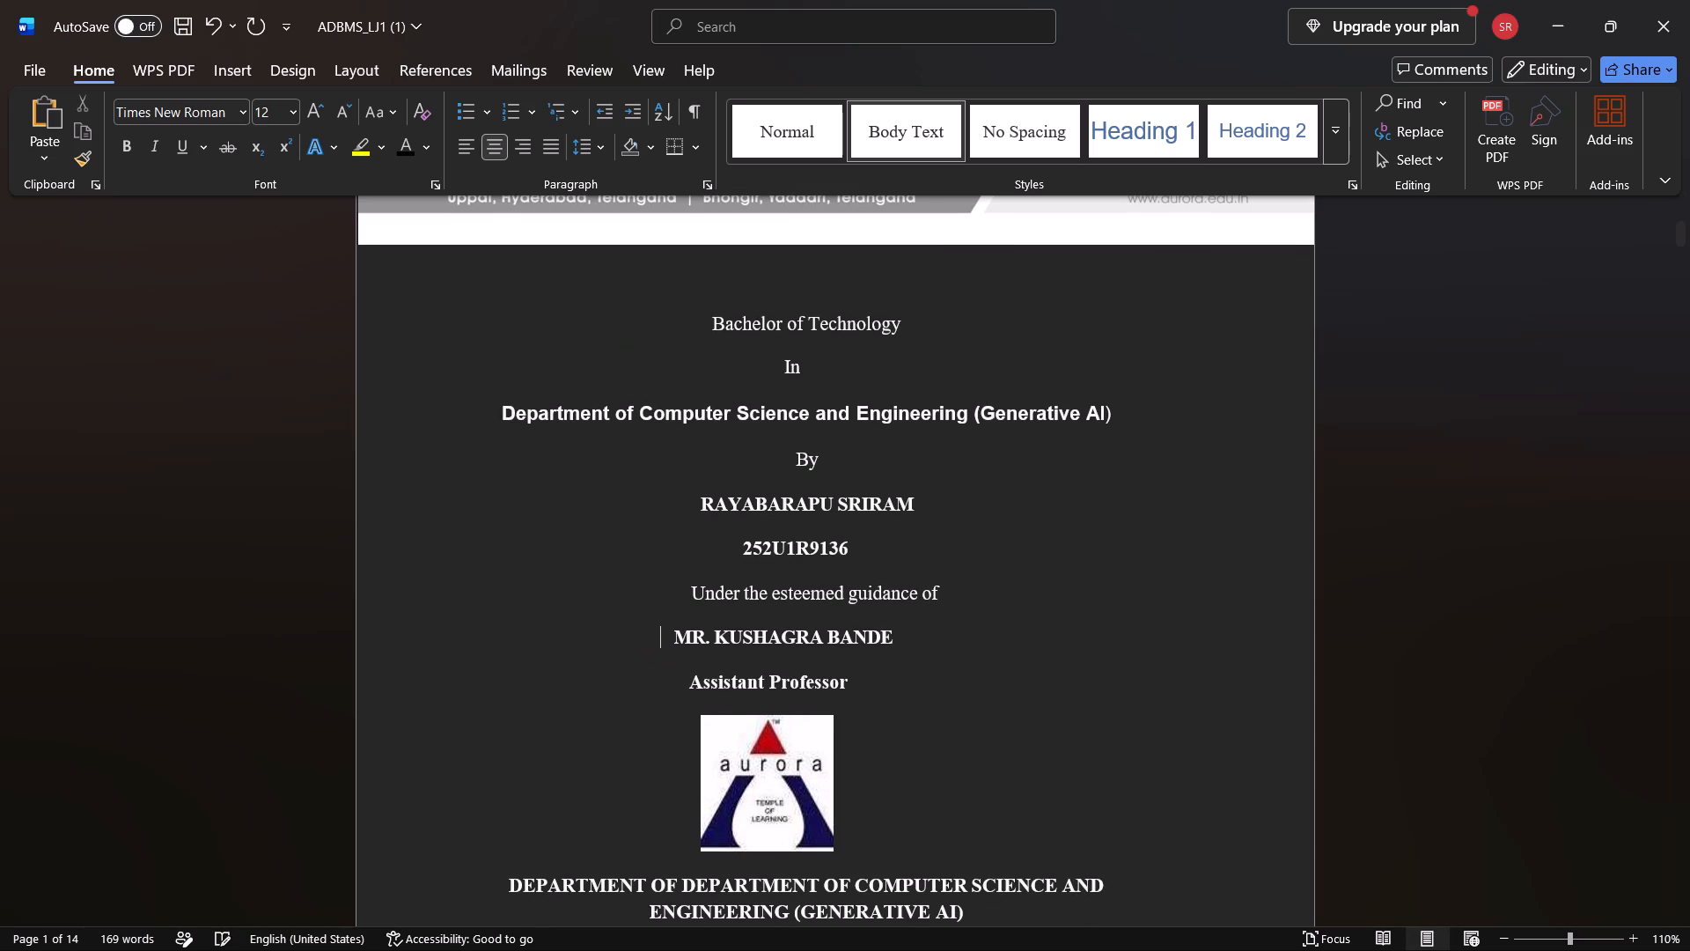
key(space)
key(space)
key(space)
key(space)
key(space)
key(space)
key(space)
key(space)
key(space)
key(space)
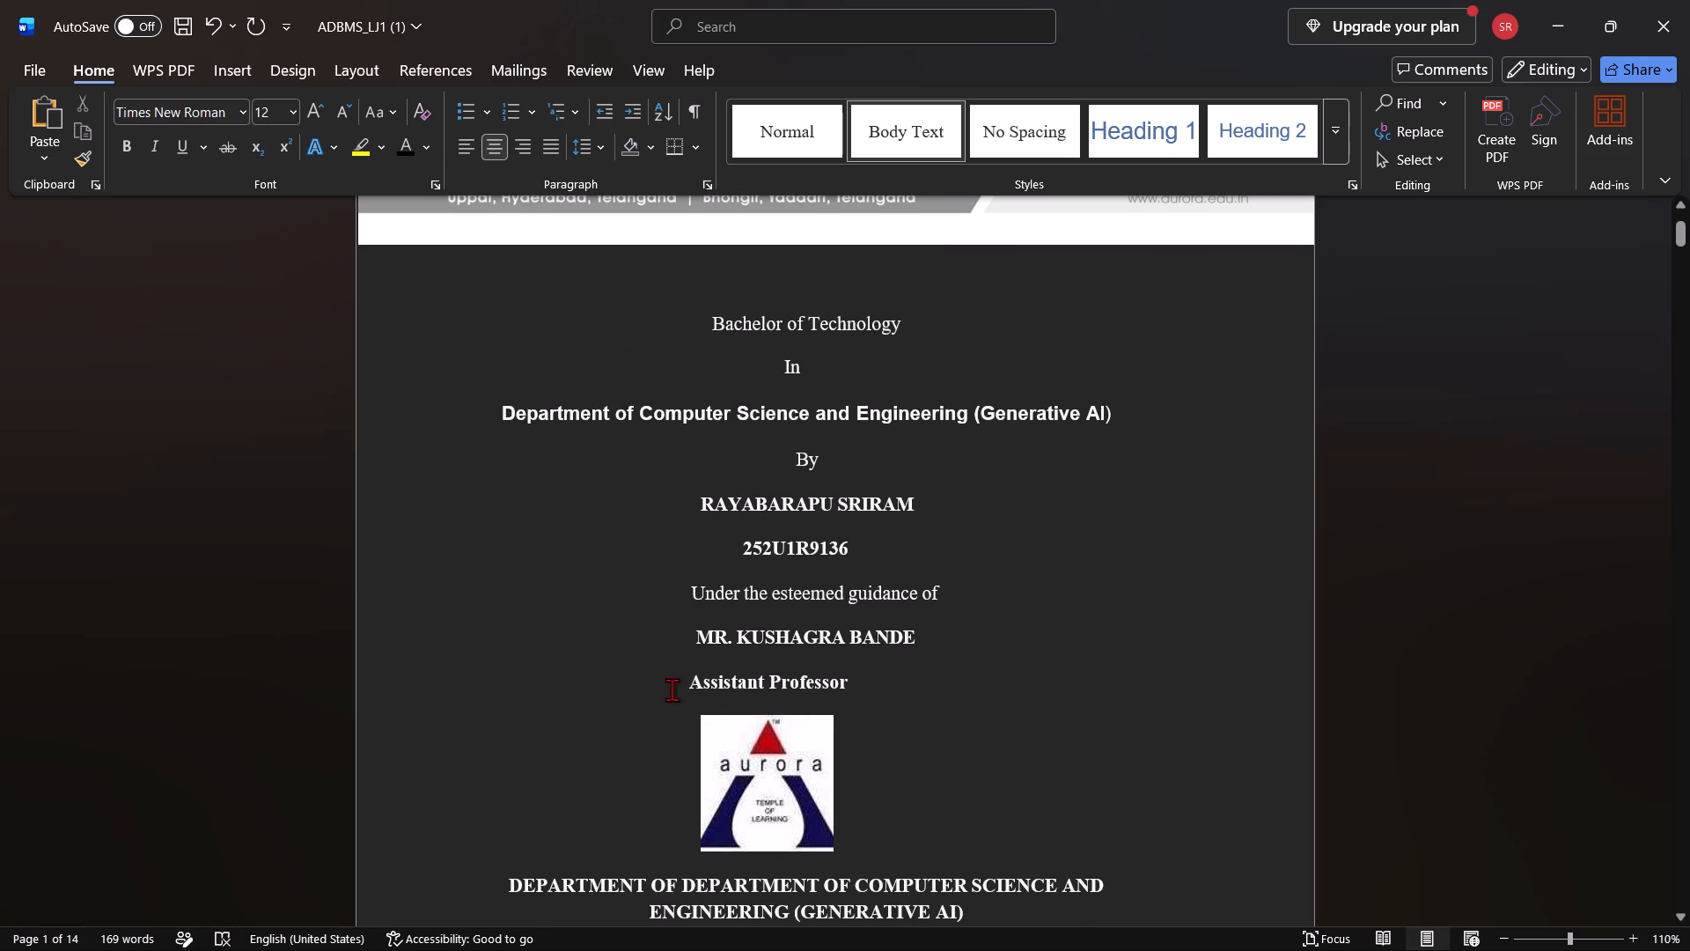
Insert four more leading spaces before "Assistant Professor" on the cover page.
click(684, 688)
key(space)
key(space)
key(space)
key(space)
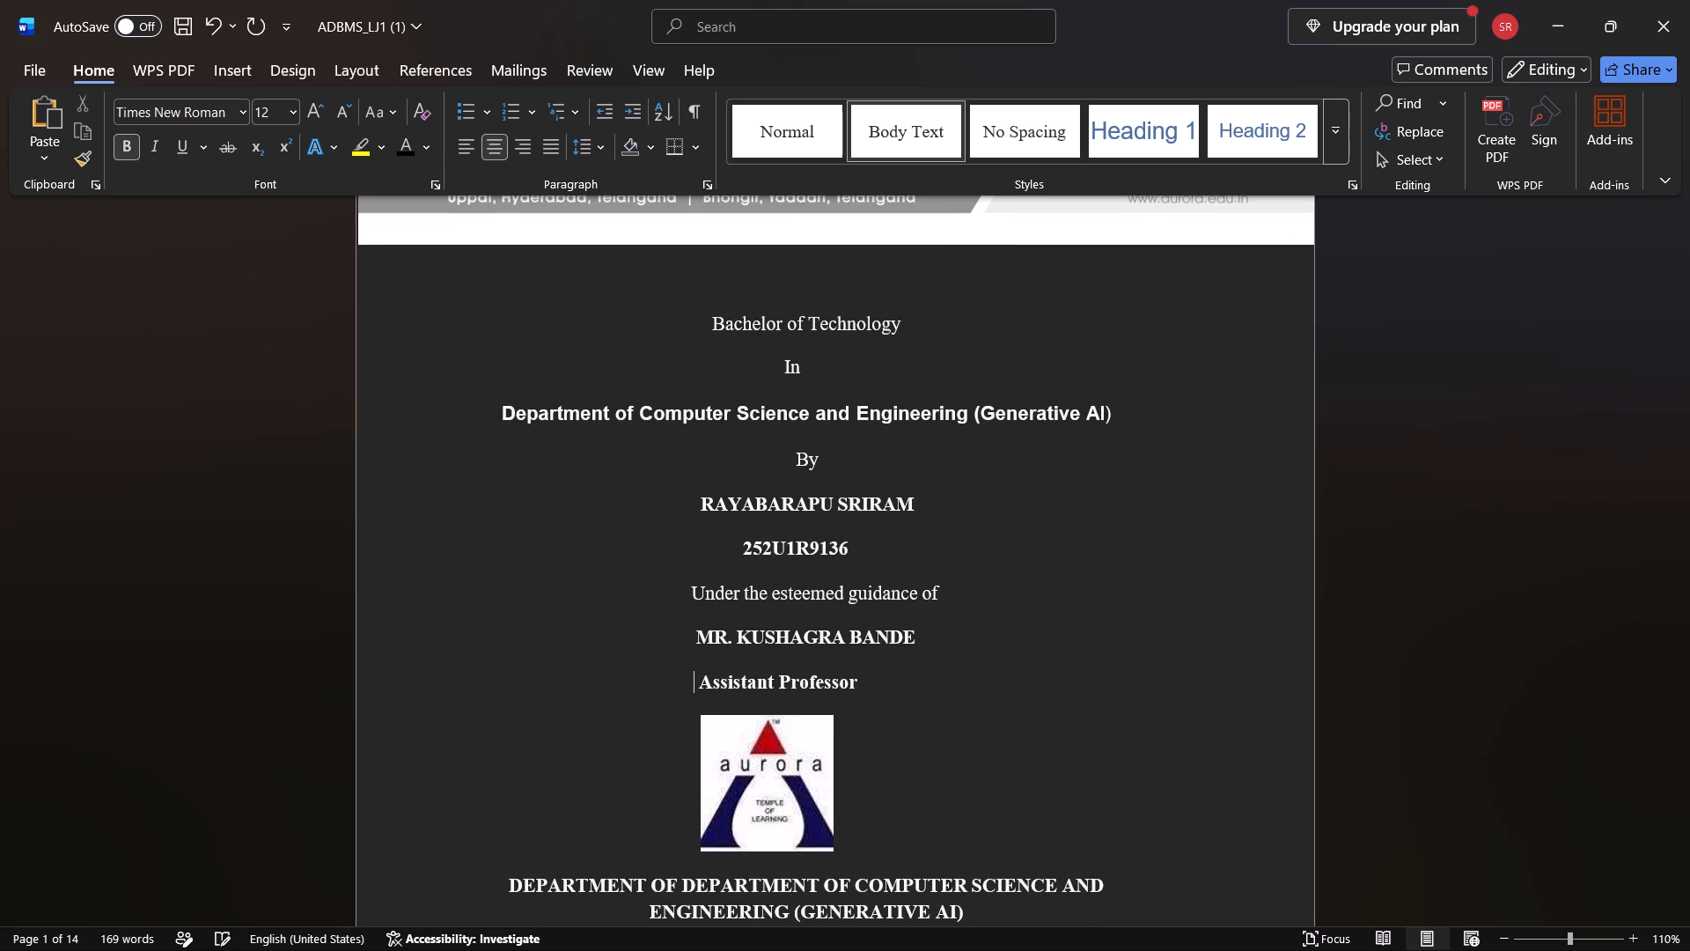
Insert nine more spaces before the cover page's Aurora logo to bring it closer to the centre.
click(732, 761)
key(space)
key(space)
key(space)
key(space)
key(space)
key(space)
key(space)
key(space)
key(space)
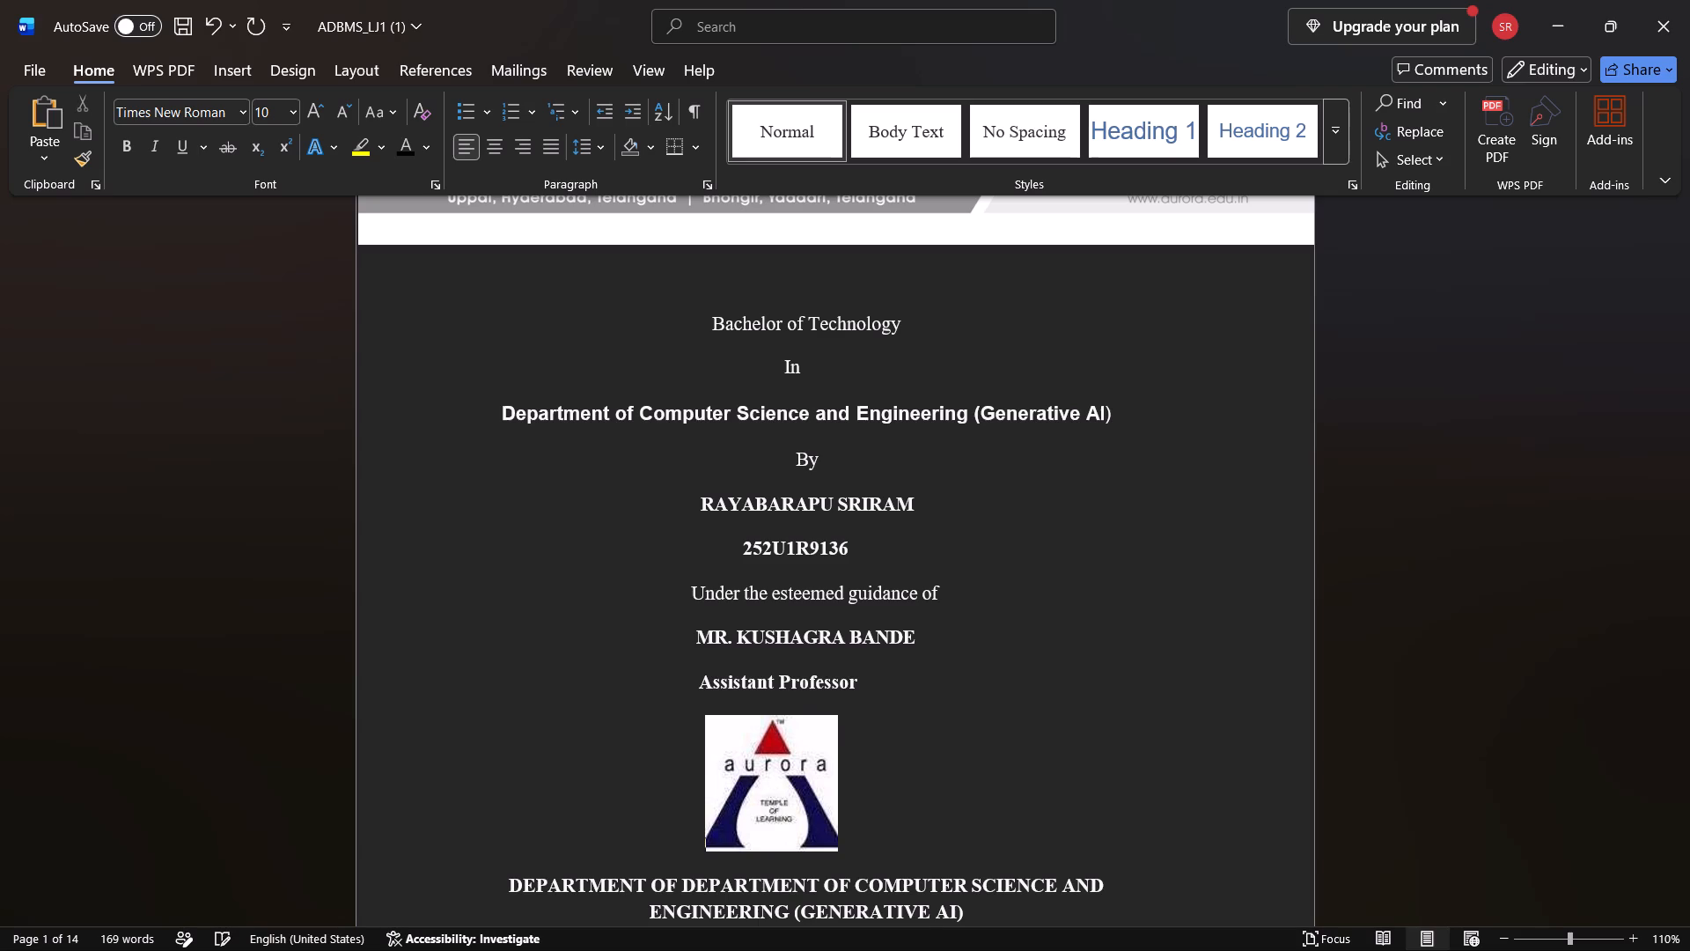
Delete the blank lines above the two Aurora logos on the certificate page to move its content up.
scroll(732, 761, down, 1)
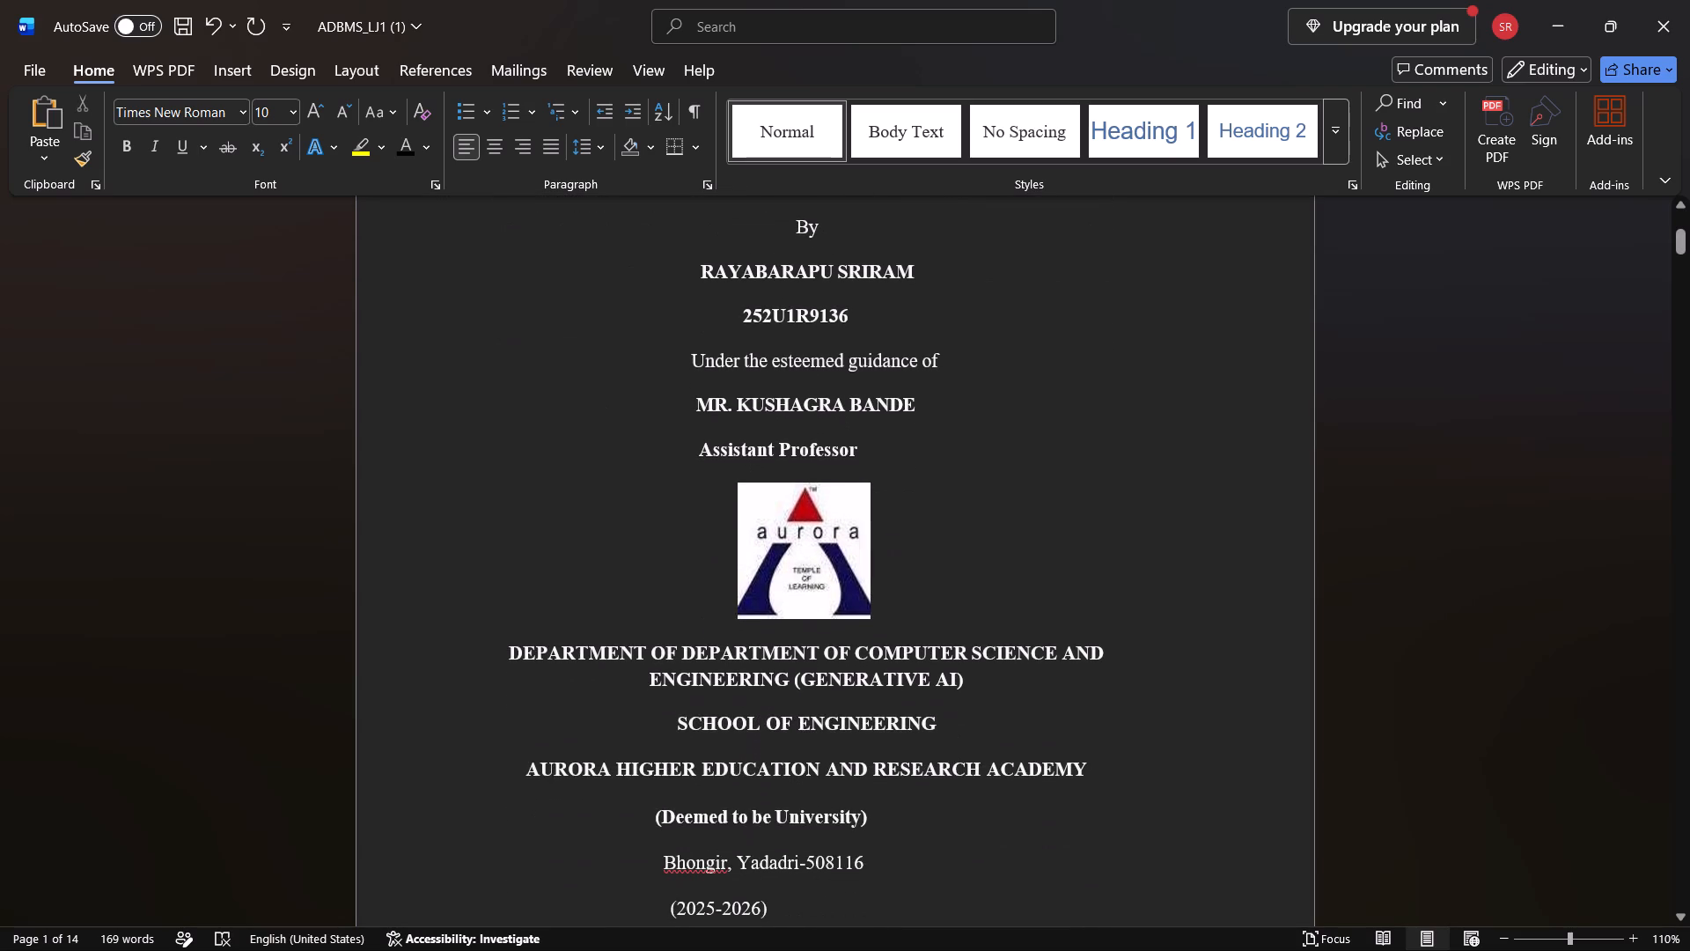
scroll(732, 761, down, 1)
scroll(732, 761, up, 2)
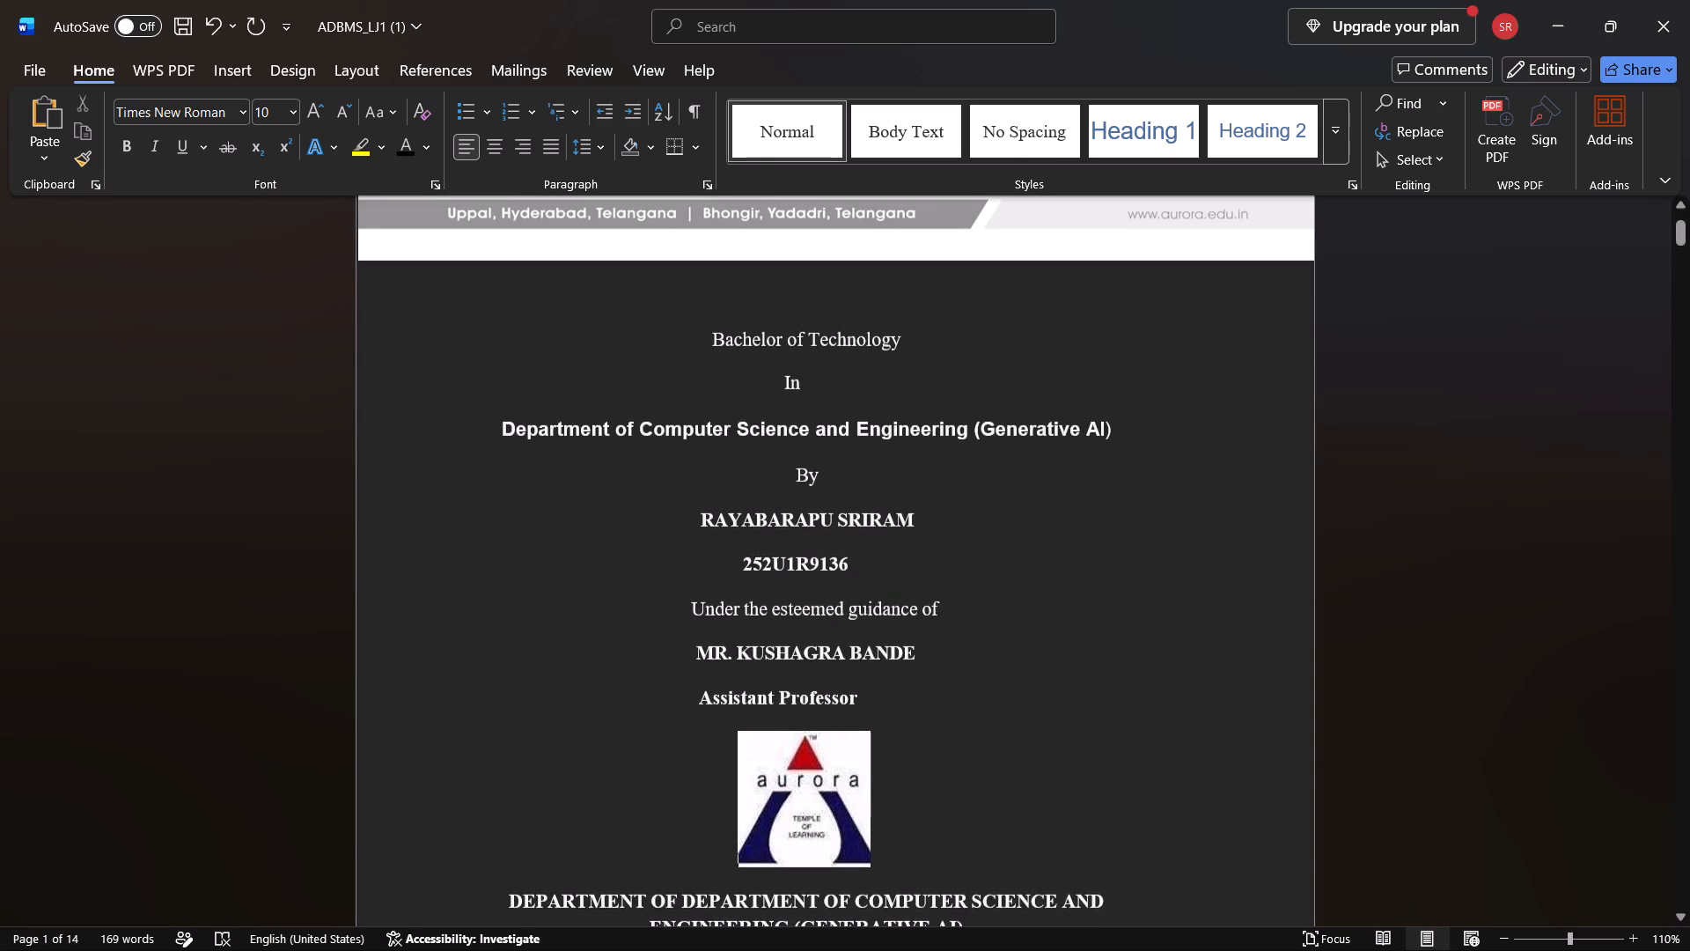
scroll(732, 761, down, 3)
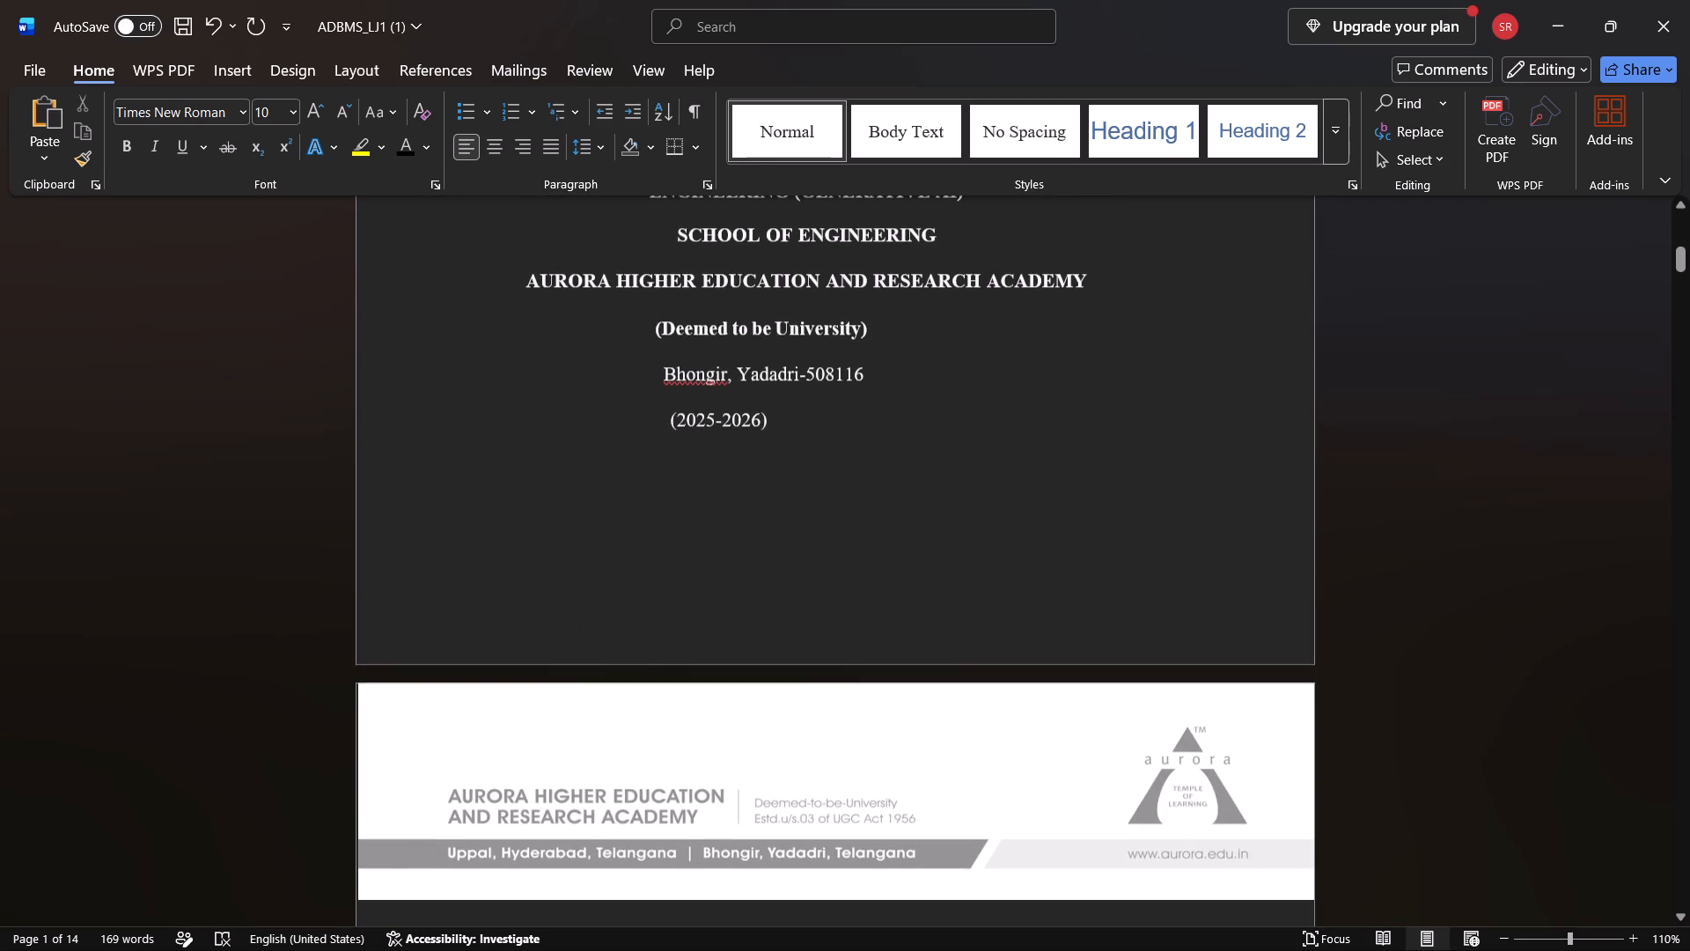
scroll(732, 761, down, 2)
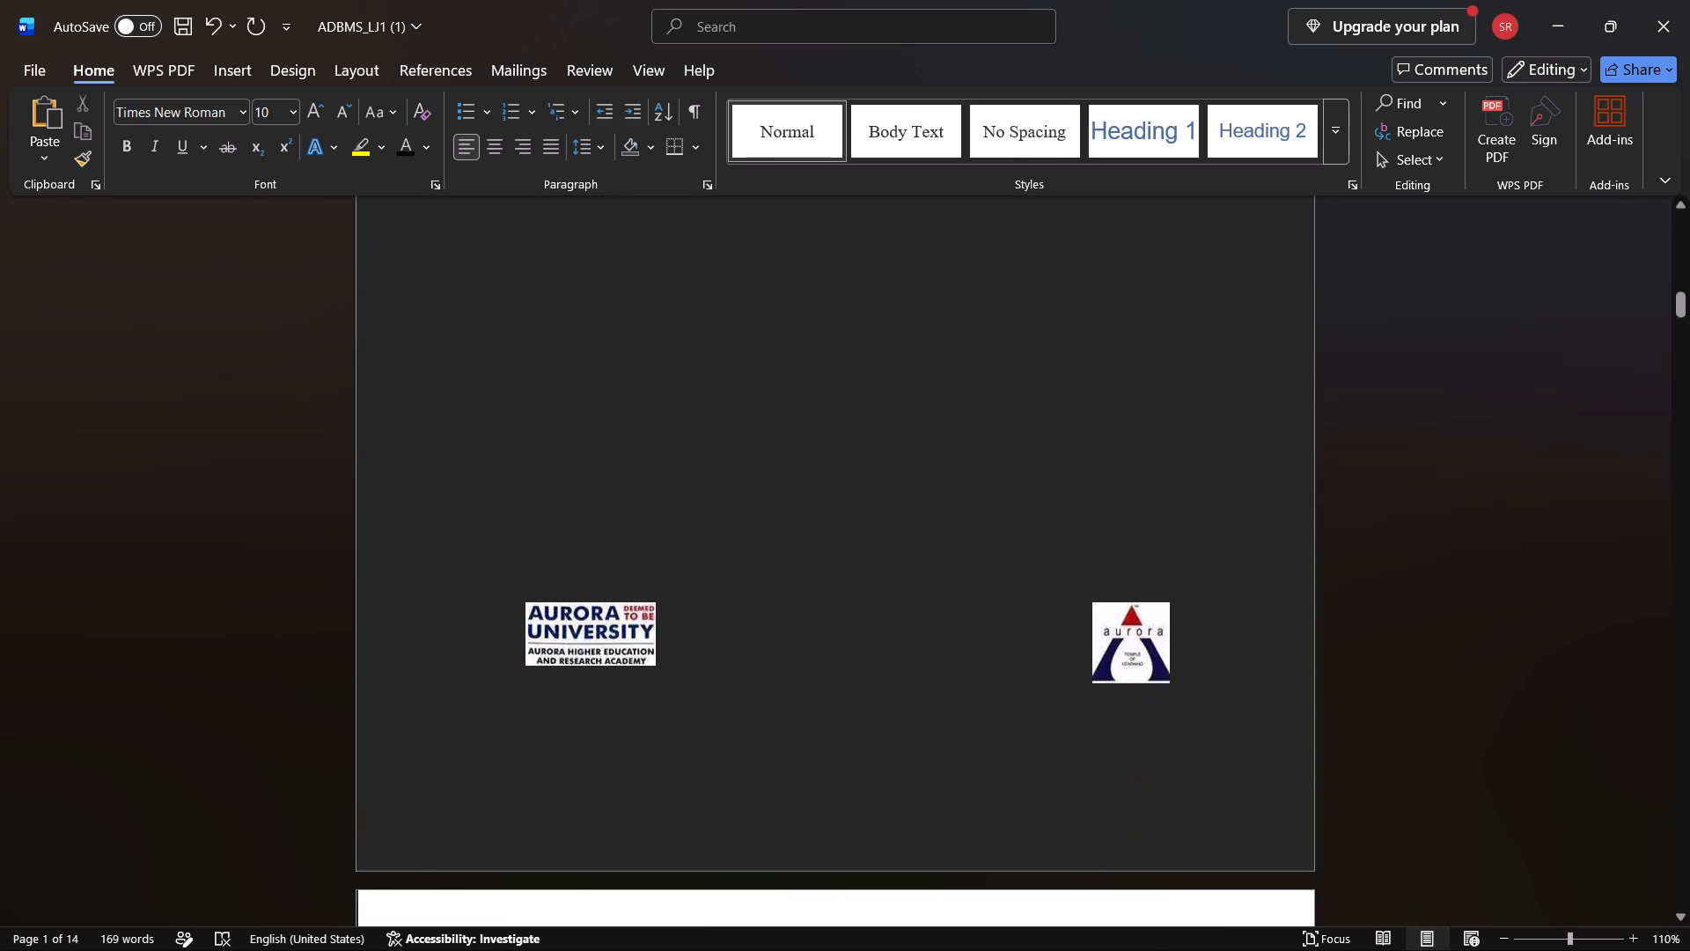
scroll(732, 761, down, 1)
scroll(732, 761, up, 2)
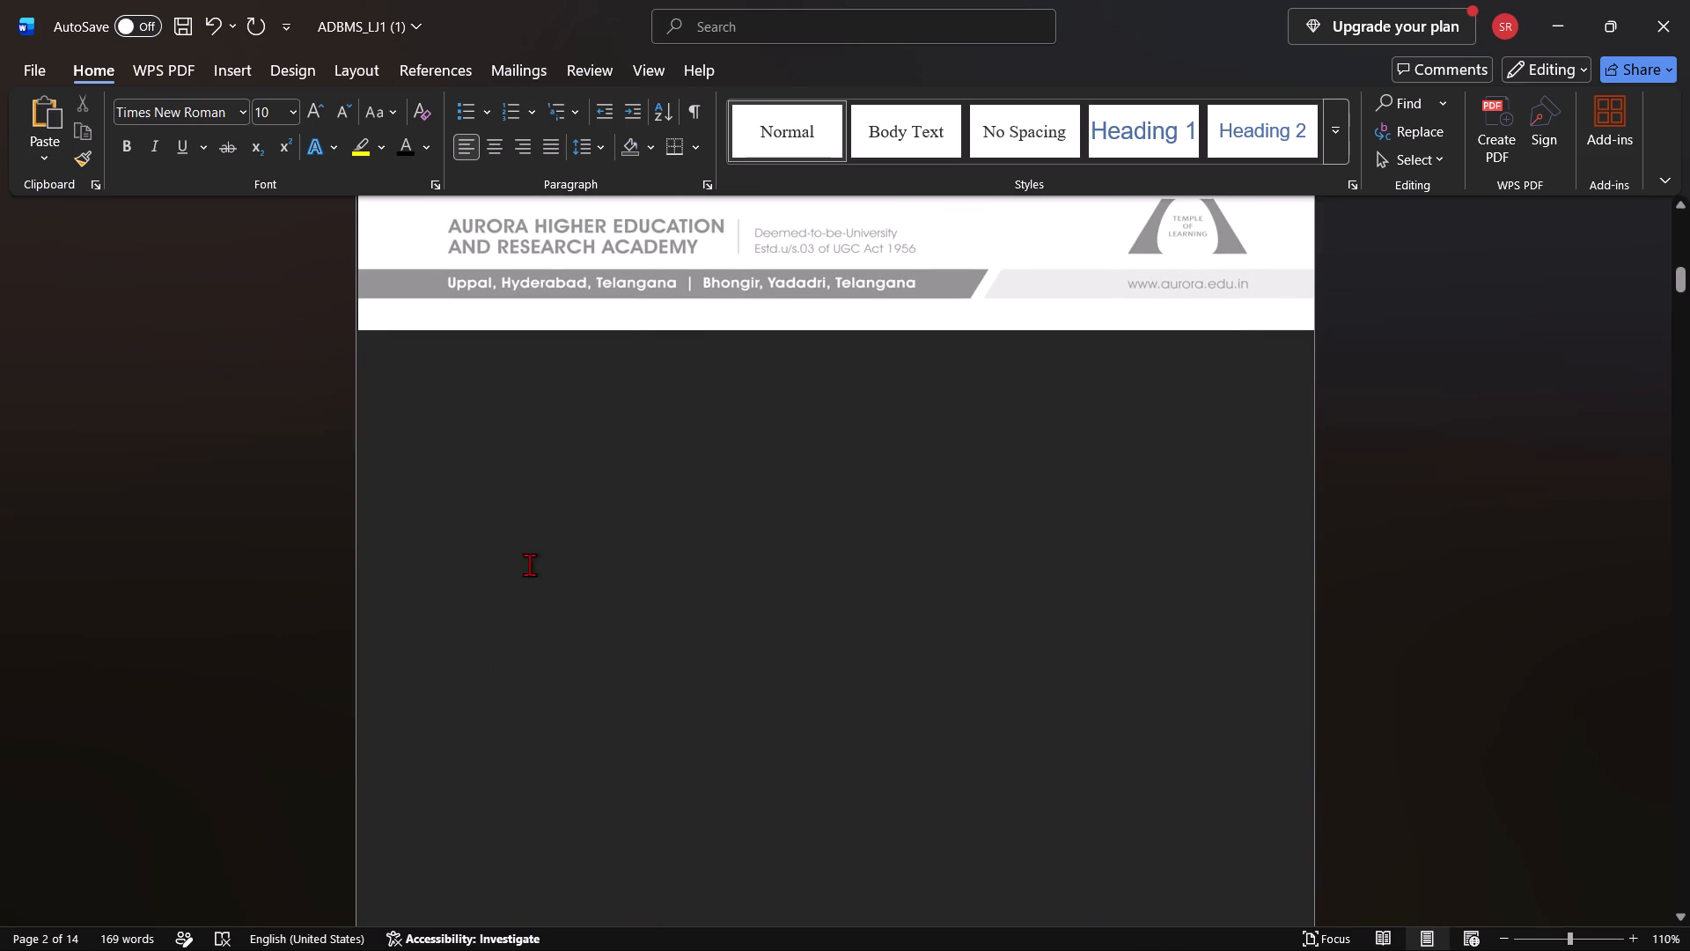
click(544, 428)
key(Delete)
key(BackSpace)
key(Delete)
key(Delete)
key(BackSpace)
key(BackSpace)
key(Delete)
key(BackSpace)
key(Delete)
key(BackSpace)
key(Delete)
key(Delete)
key(Delete)
key(Delete)
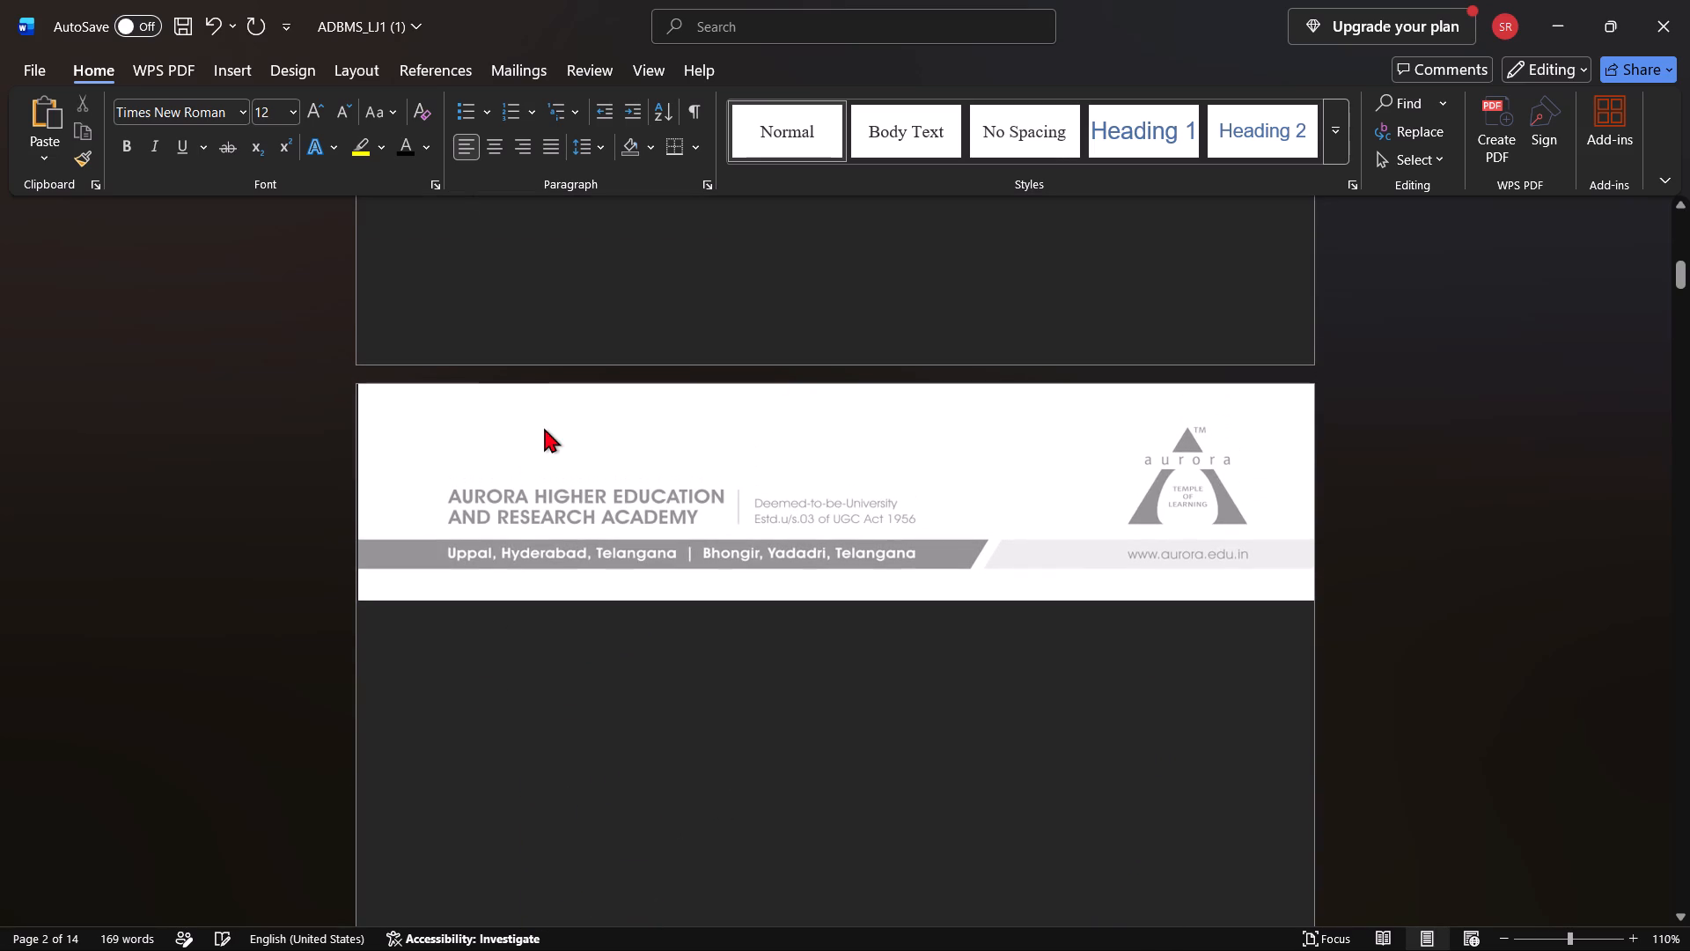
key(Delete)
key(Delete)
key(Delete)
key(Delete)
key(Delete)
key(Delete)
key(Delete)
scroll(544, 428, down, 1)
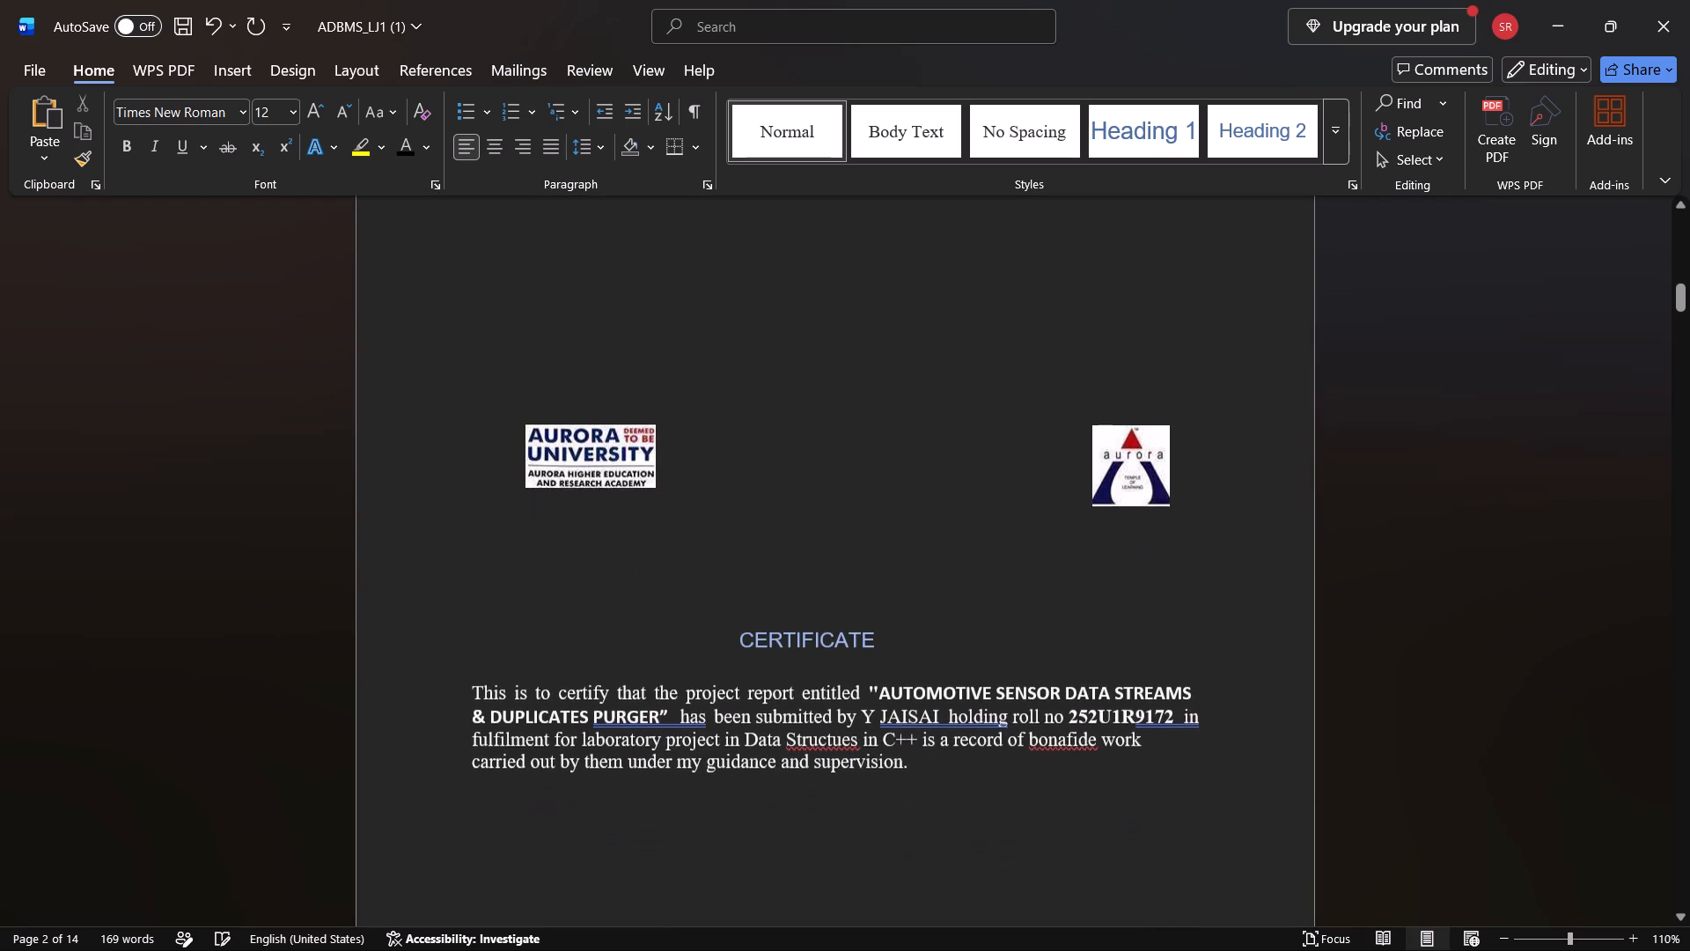
scroll(544, 428, down, 1)
scroll(544, 428, up, 1)
key(Delete)
key(Delete)
key(Delete)
key(Delete)
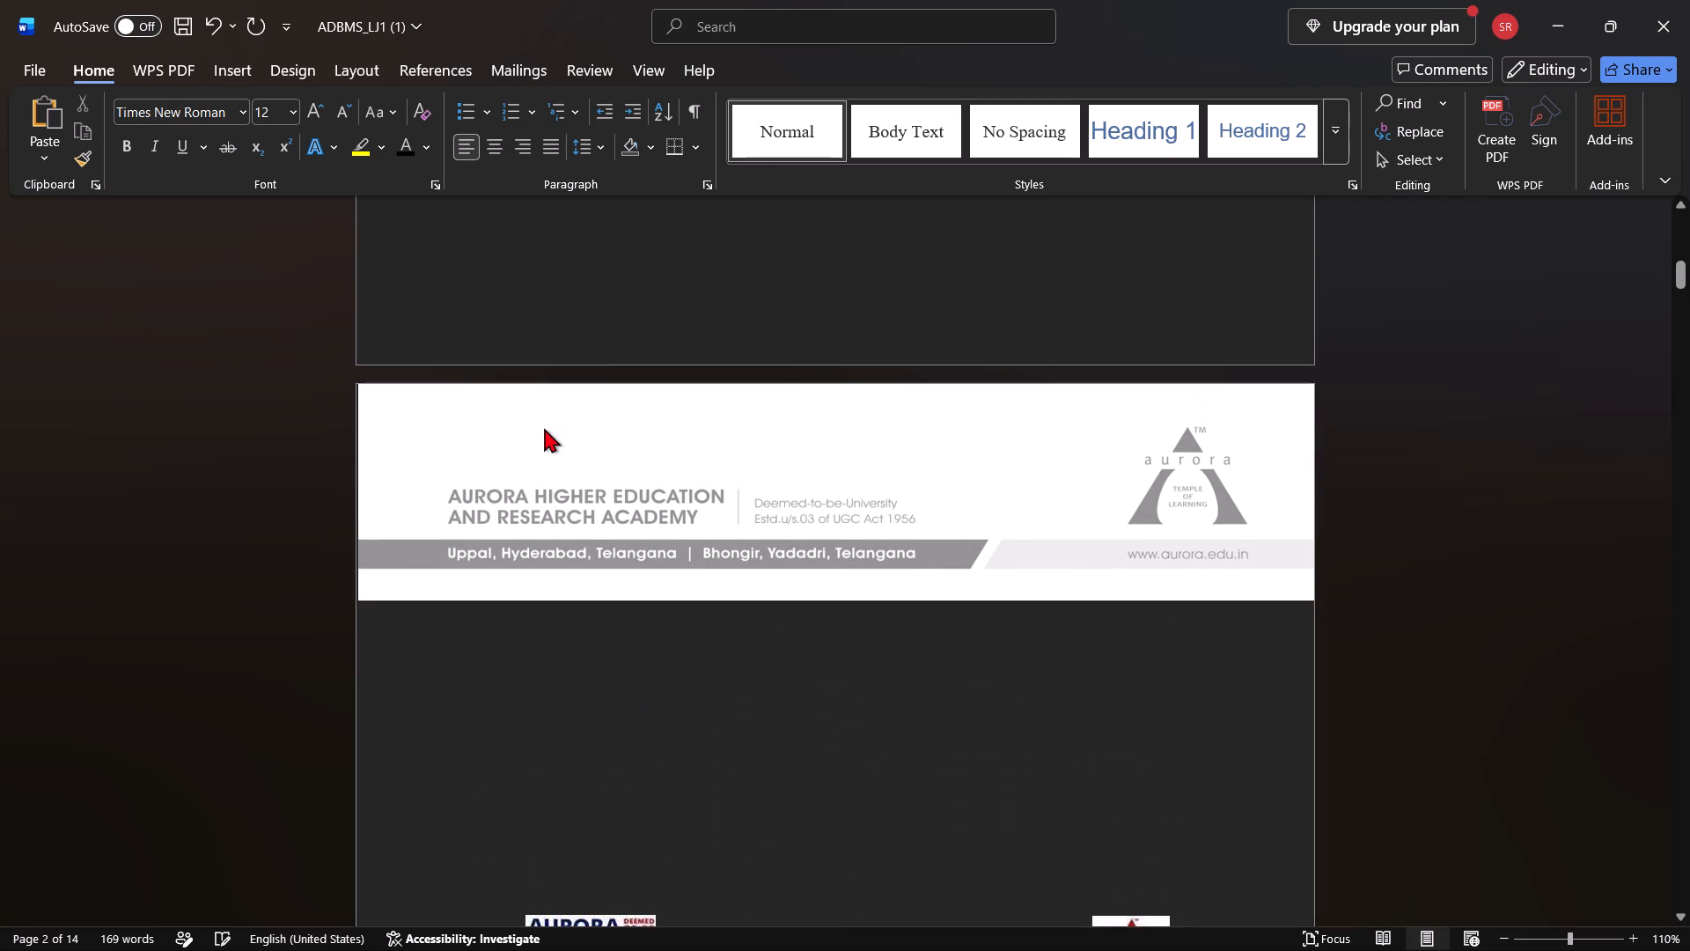
key(Delete)
key(Delete)
key(Delete)
key(Delete)
key(Delete)
key(Delete)
key(Delete)
key(Delete)
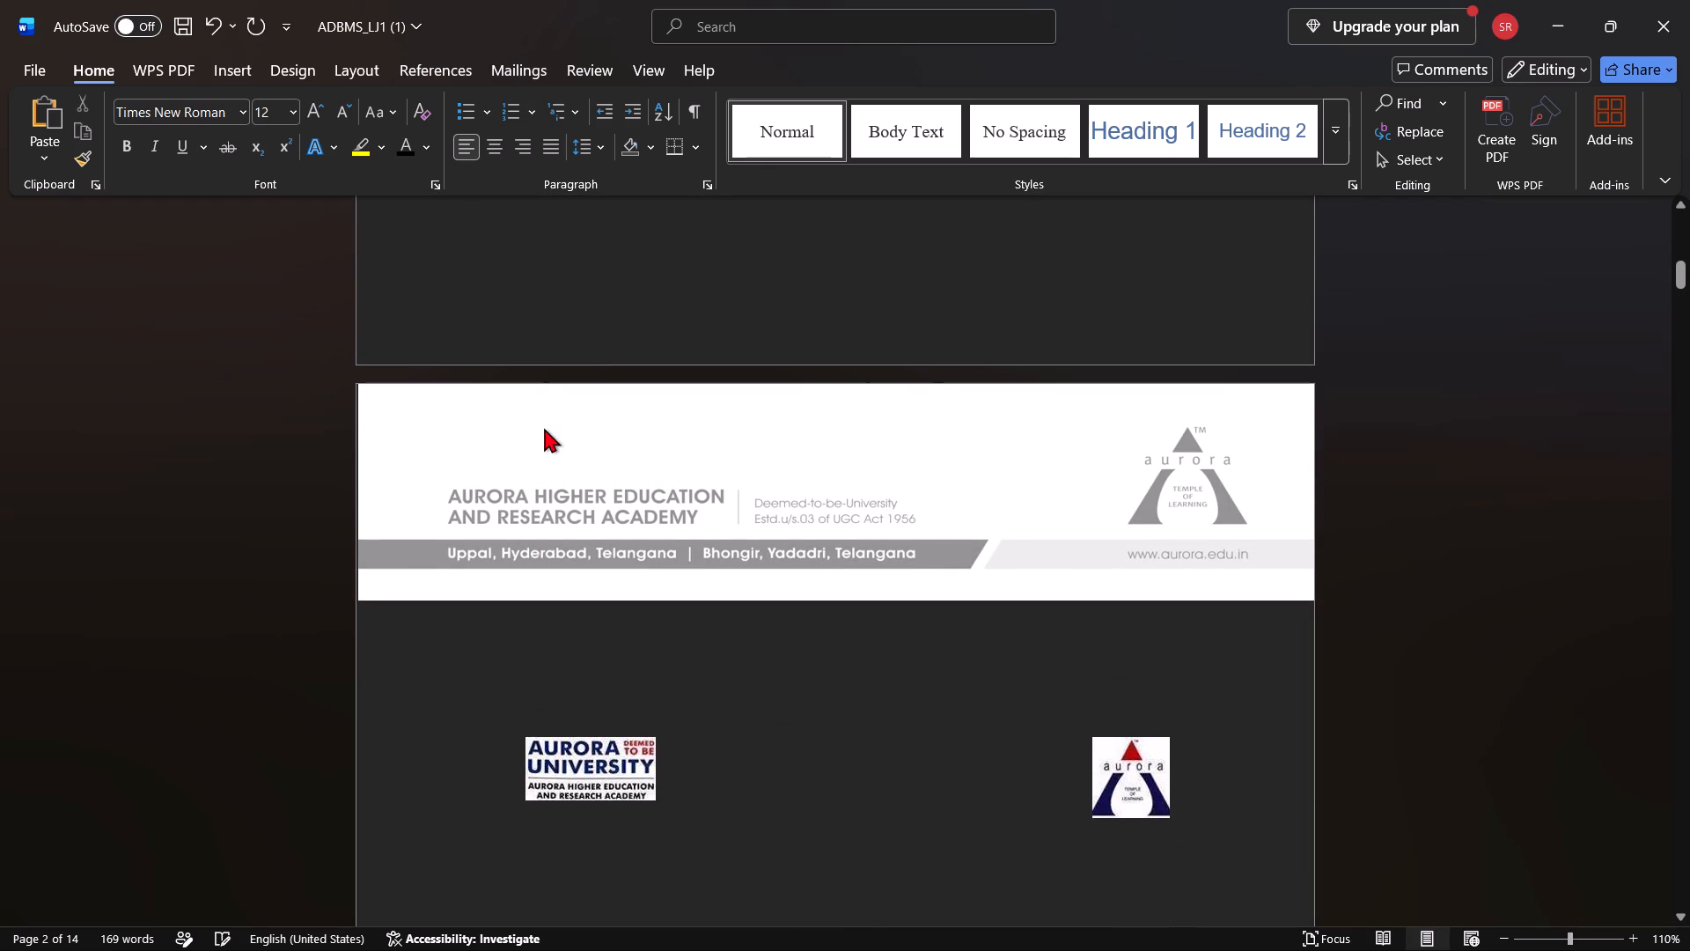
key(Delete)
key(Delete)
key(Delete)
key(Delete)
key(Delete)
Review the certificate page and the cover page of the ADBMS_LJ1 report for layout and remaining content to correct.
scroll(544, 428, down, 1)
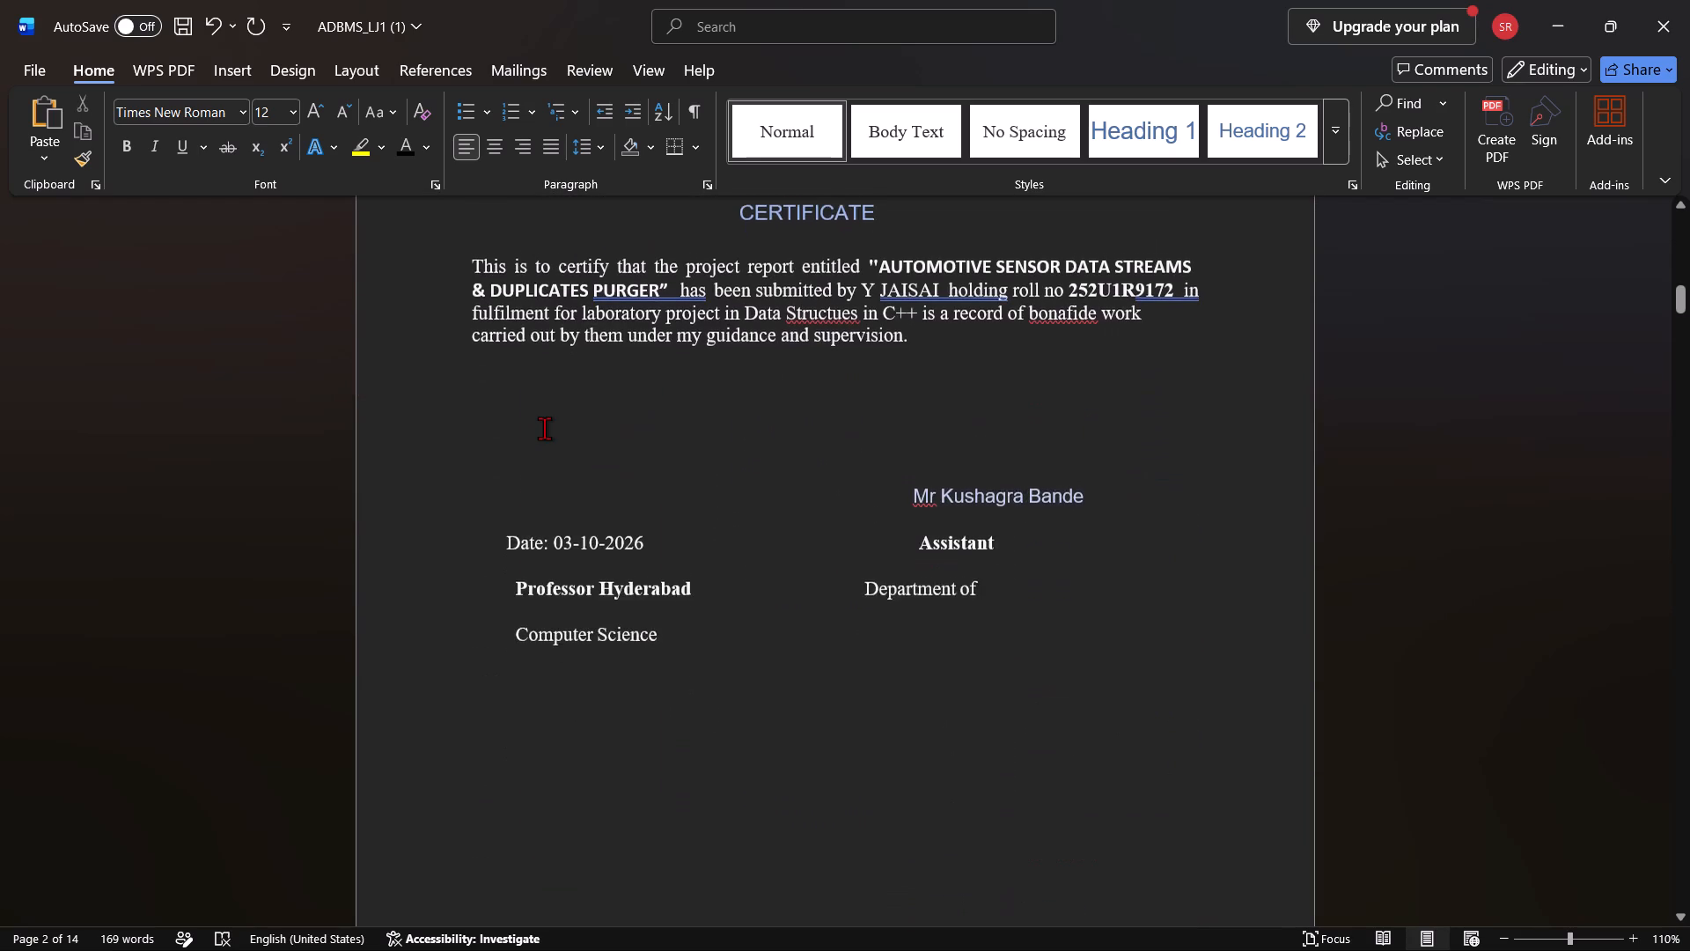
scroll(544, 428, down, 2)
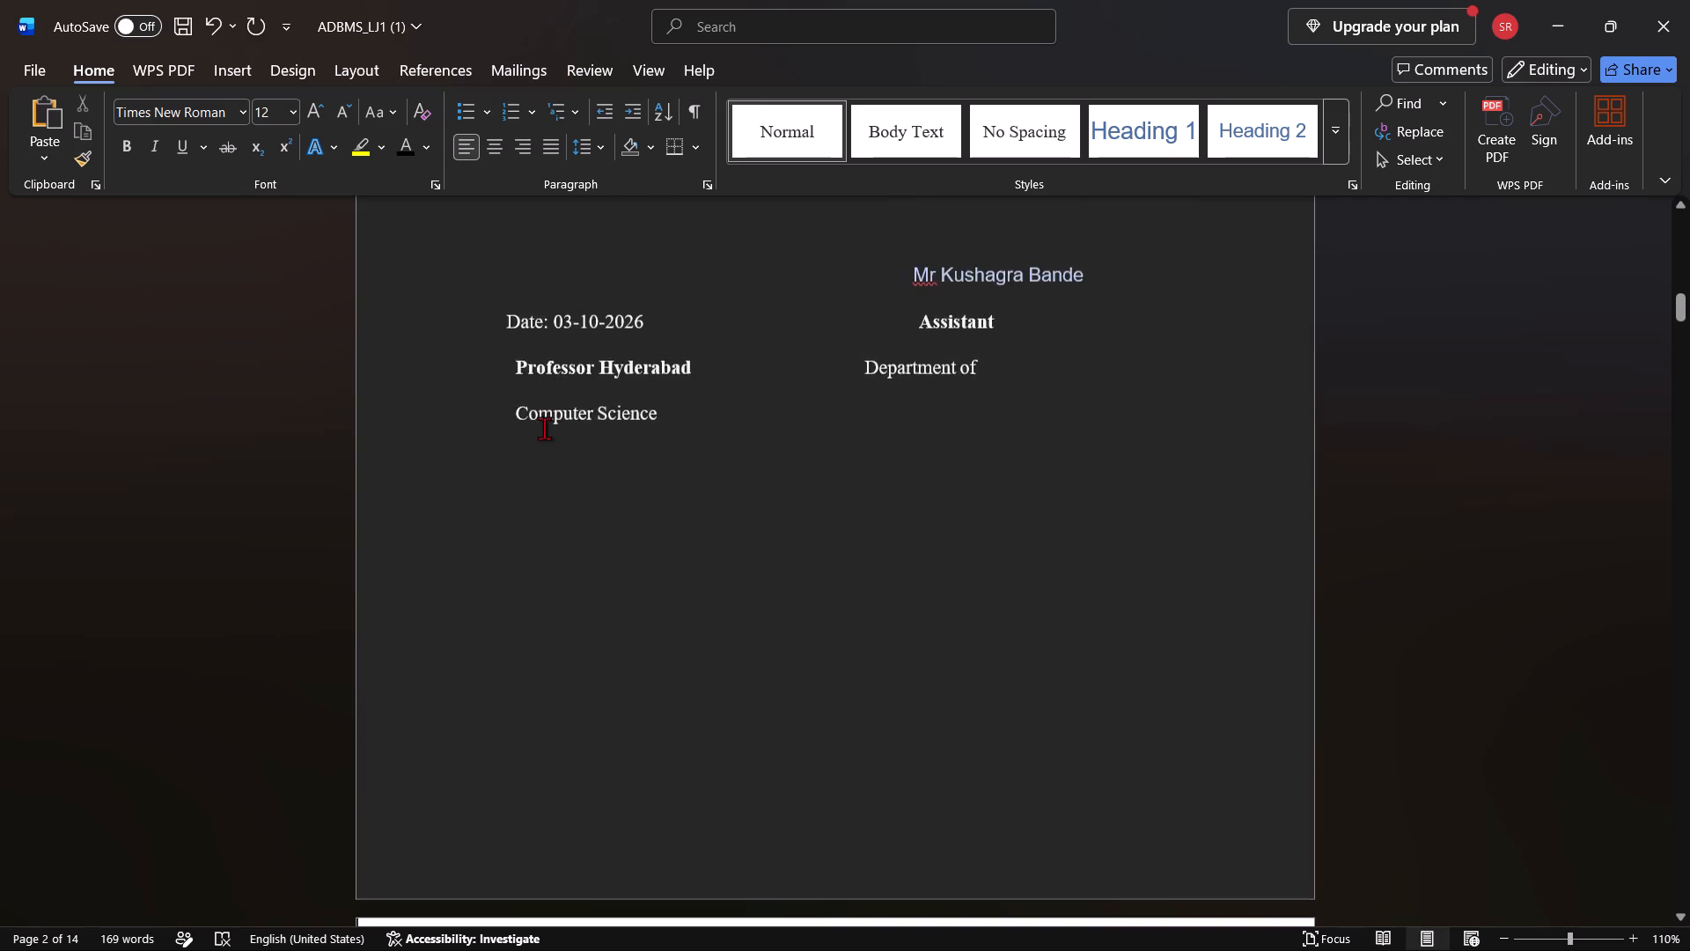
scroll(544, 428, down, 1)
scroll(544, 428, up, 6)
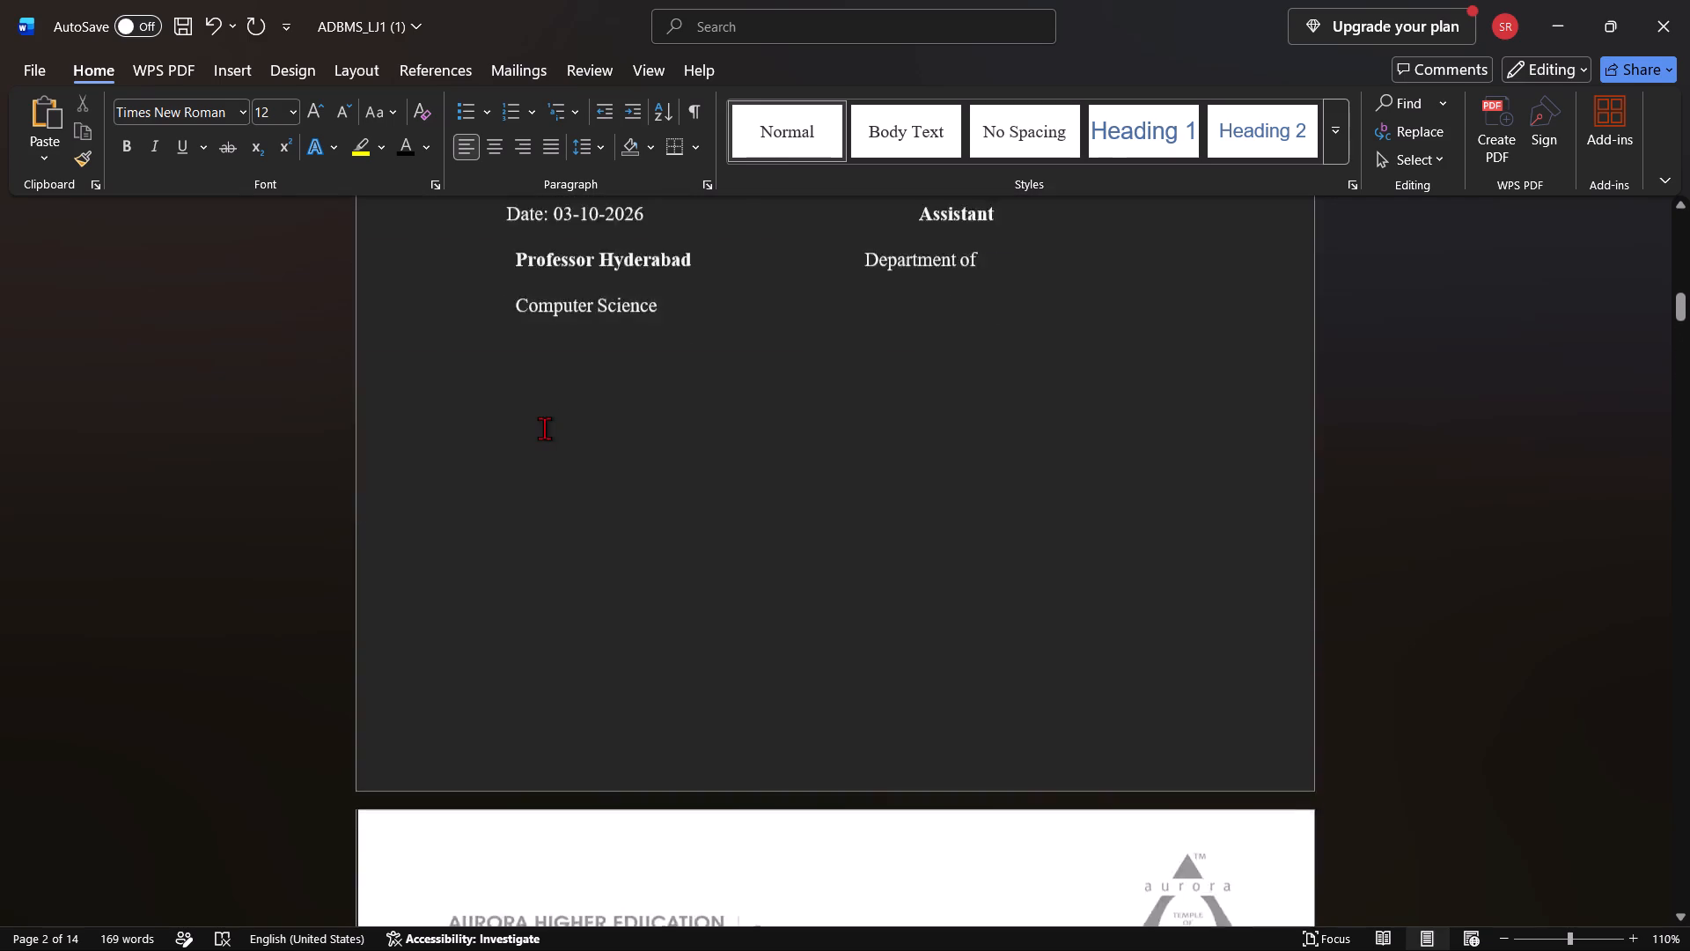
scroll(544, 428, up, 4)
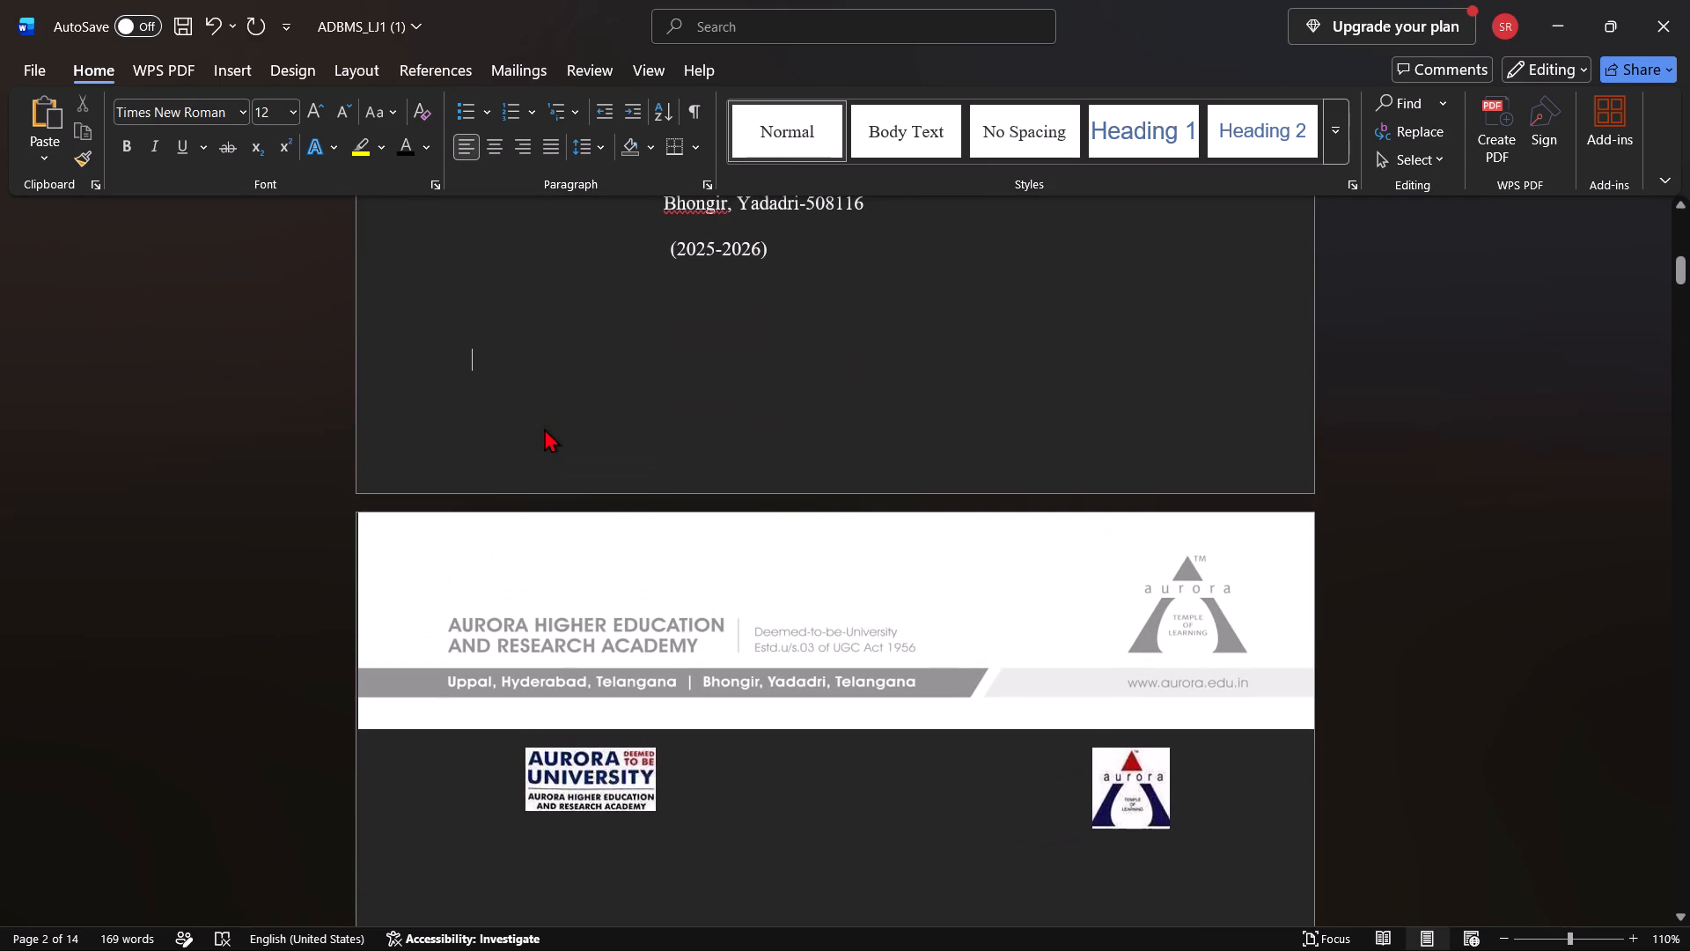
scroll(544, 428, up, 4)
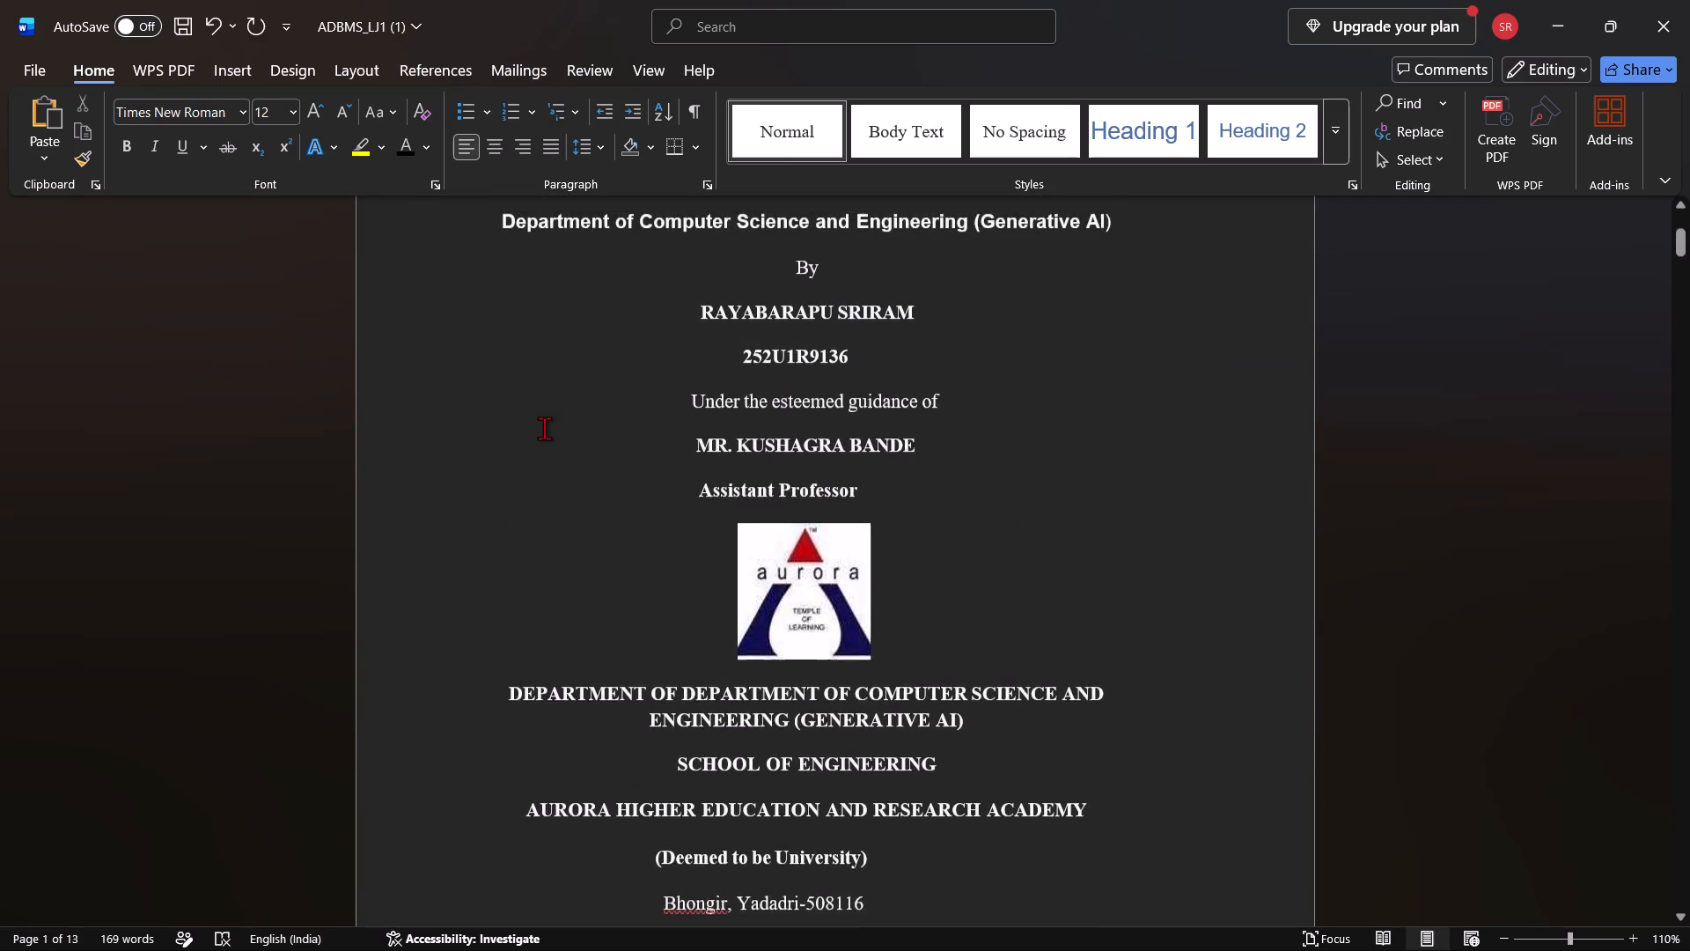
scroll(544, 428, up, 1)
scroll(544, 428, down, 4)
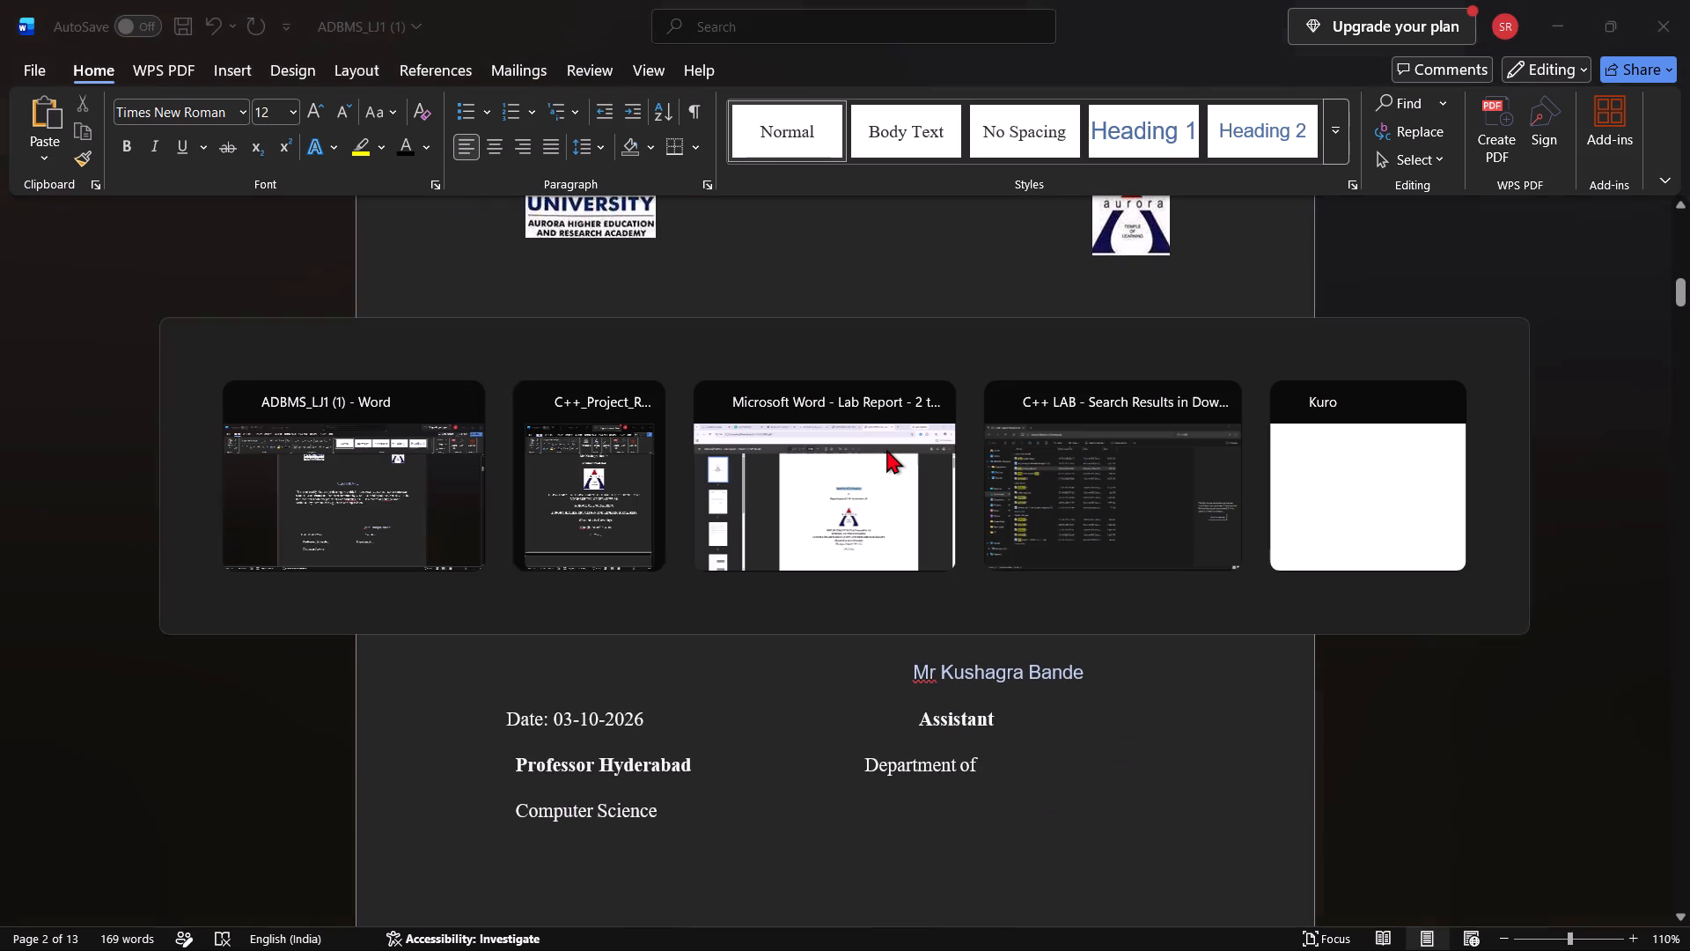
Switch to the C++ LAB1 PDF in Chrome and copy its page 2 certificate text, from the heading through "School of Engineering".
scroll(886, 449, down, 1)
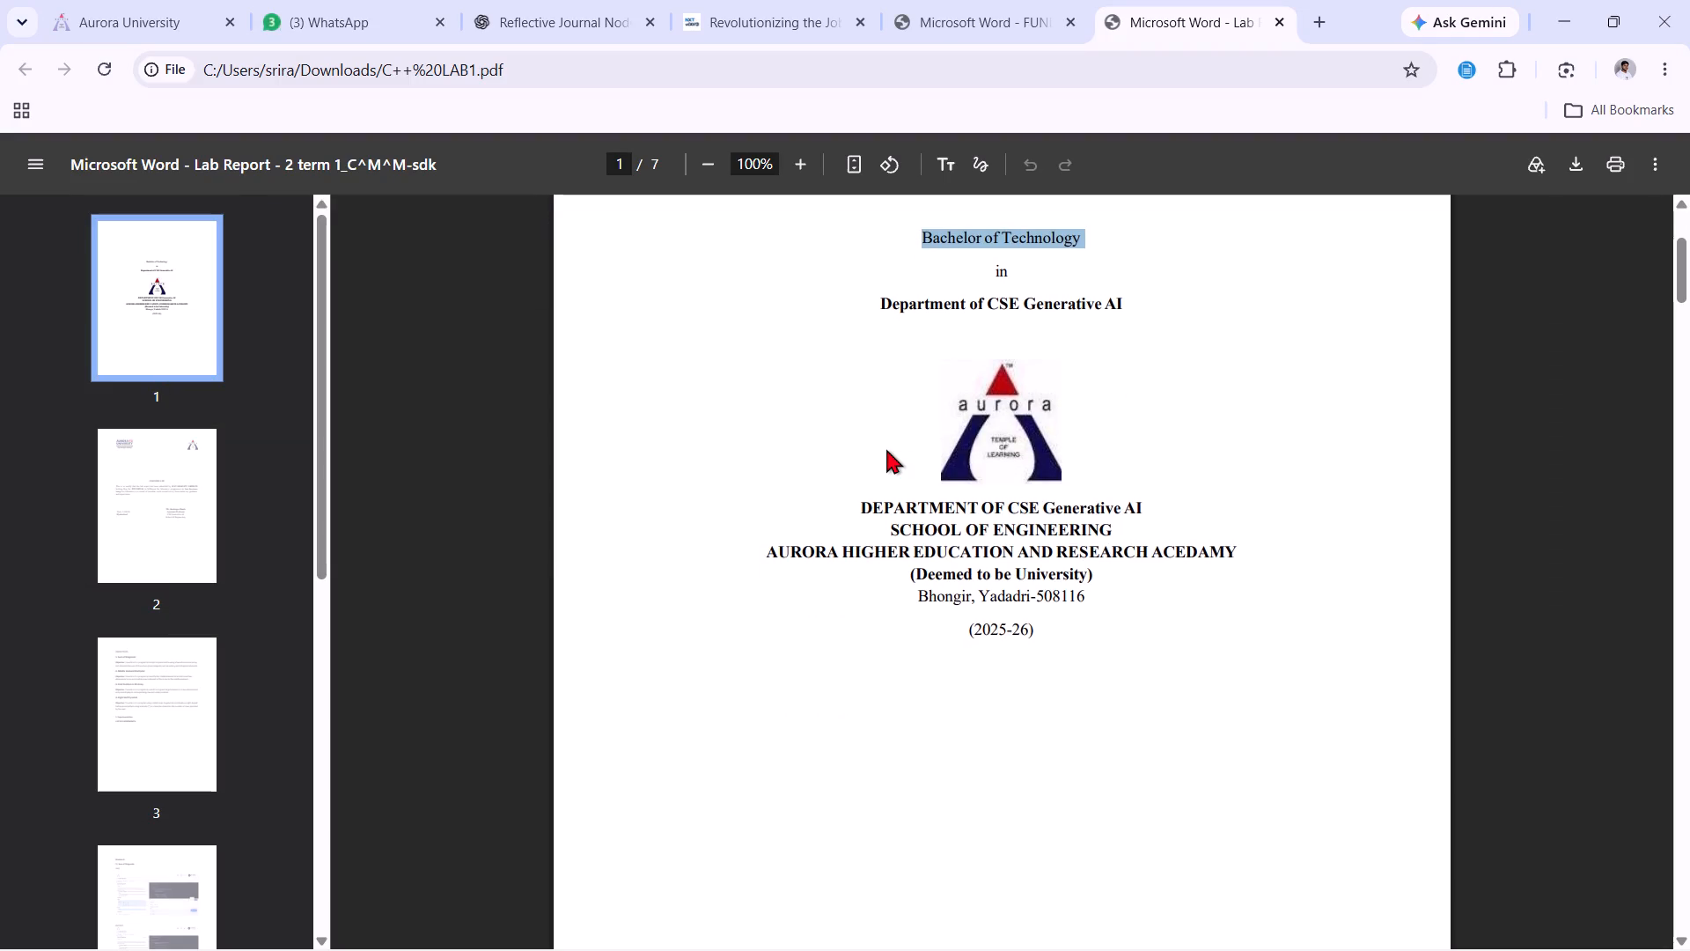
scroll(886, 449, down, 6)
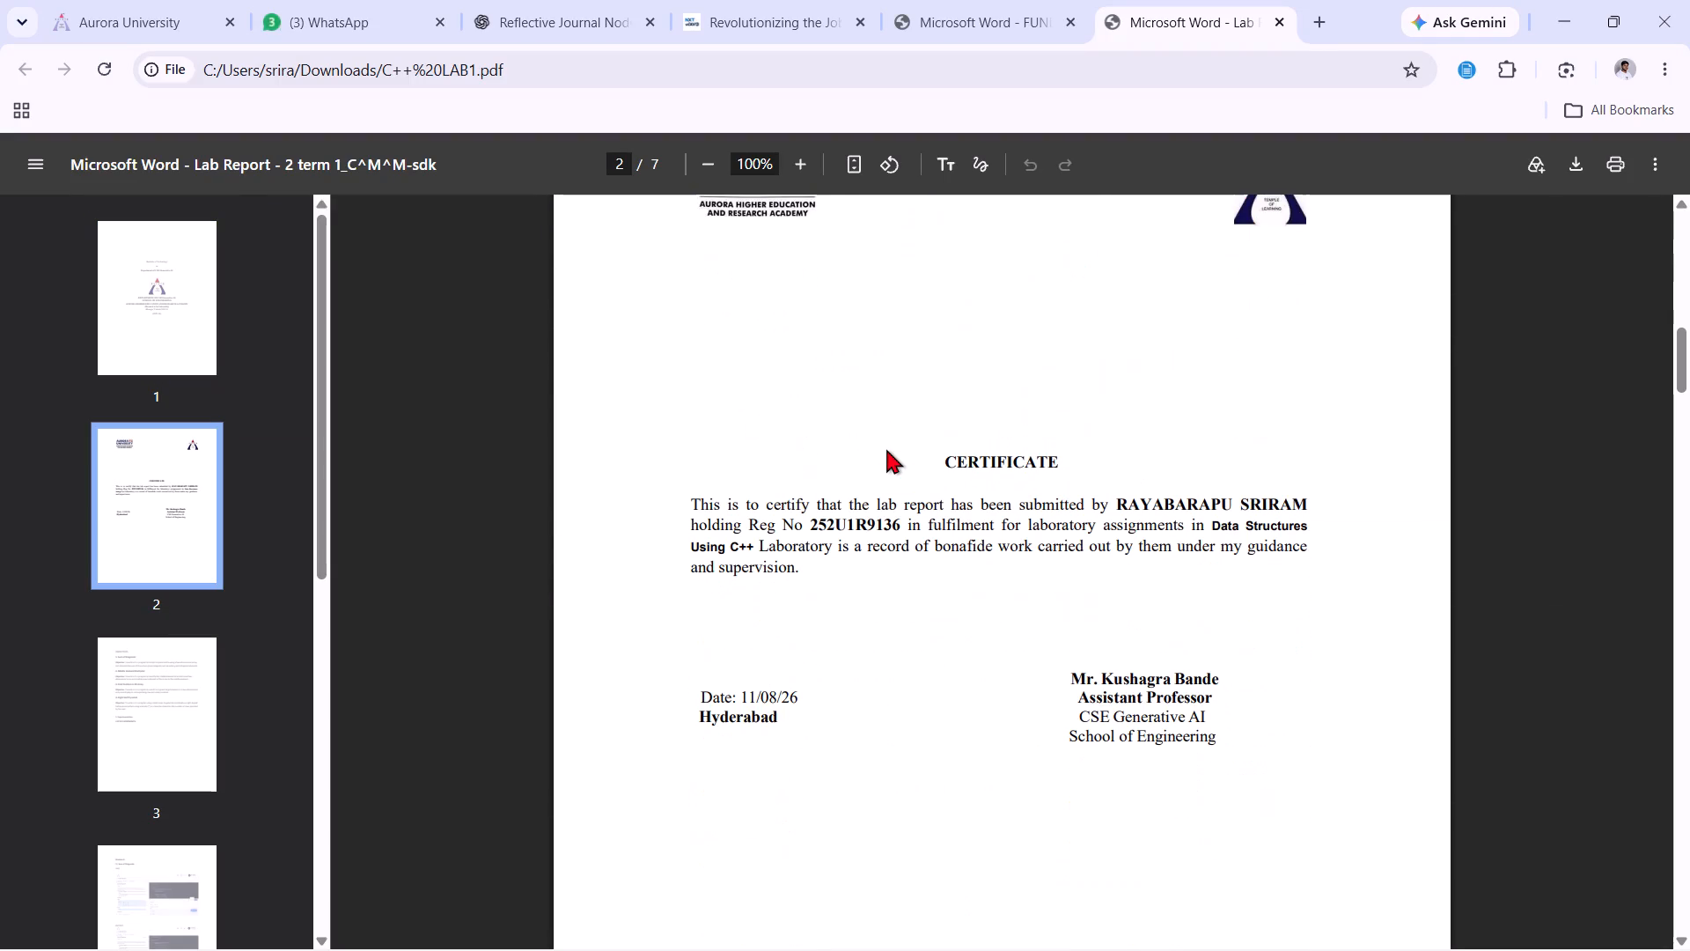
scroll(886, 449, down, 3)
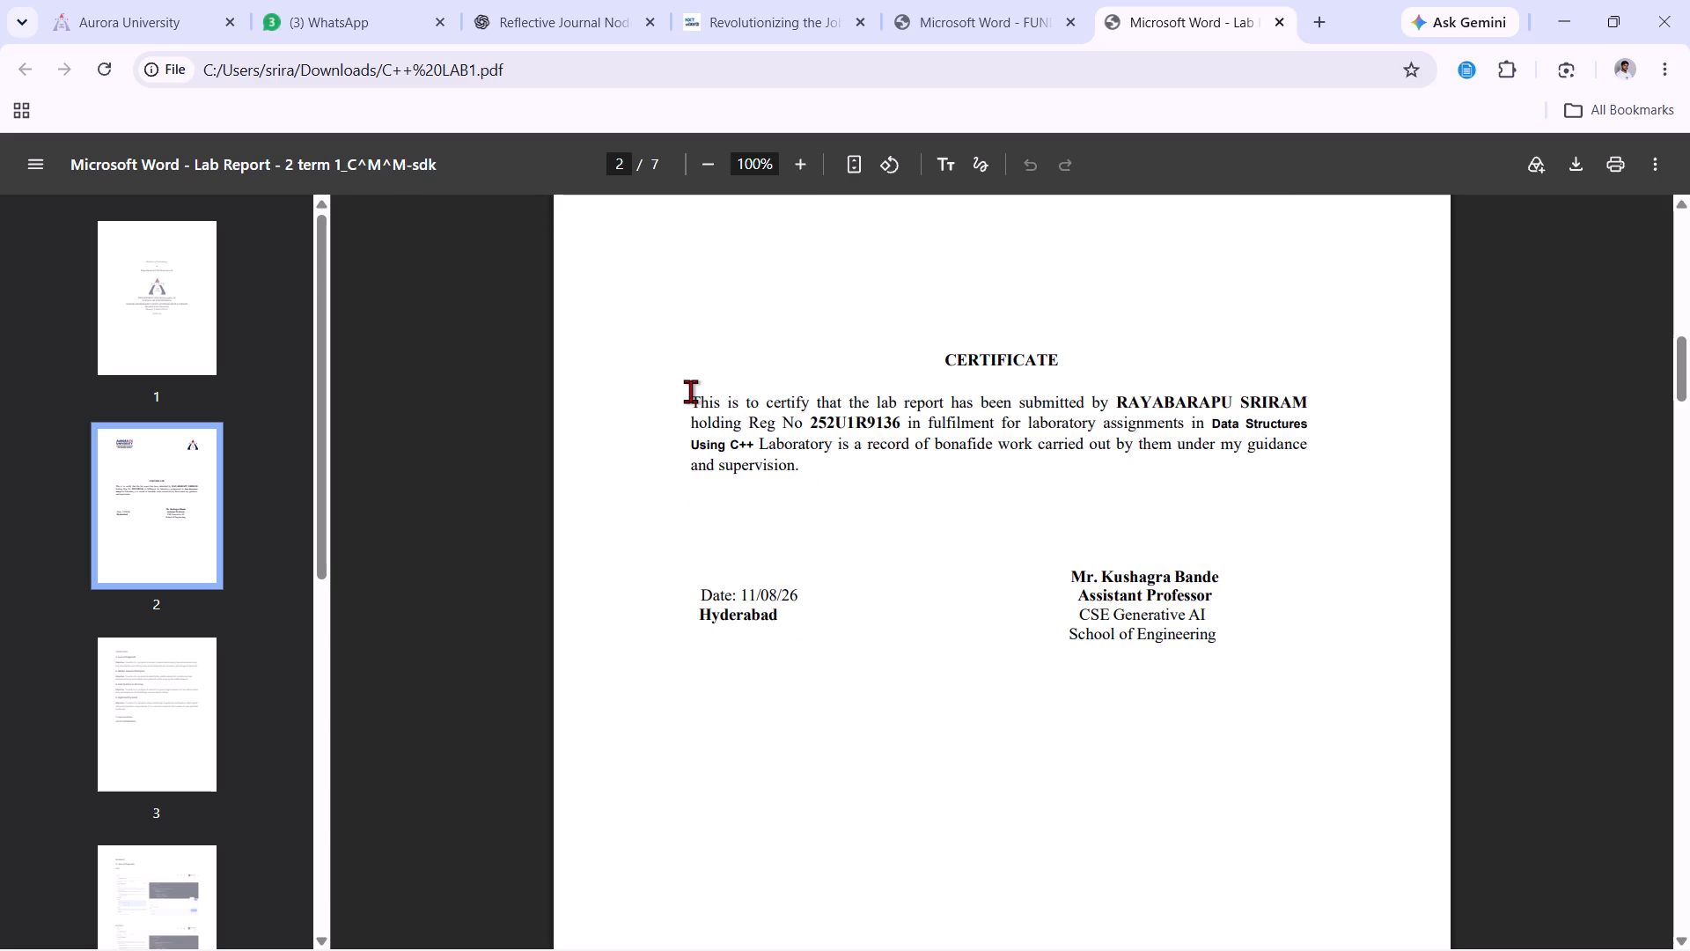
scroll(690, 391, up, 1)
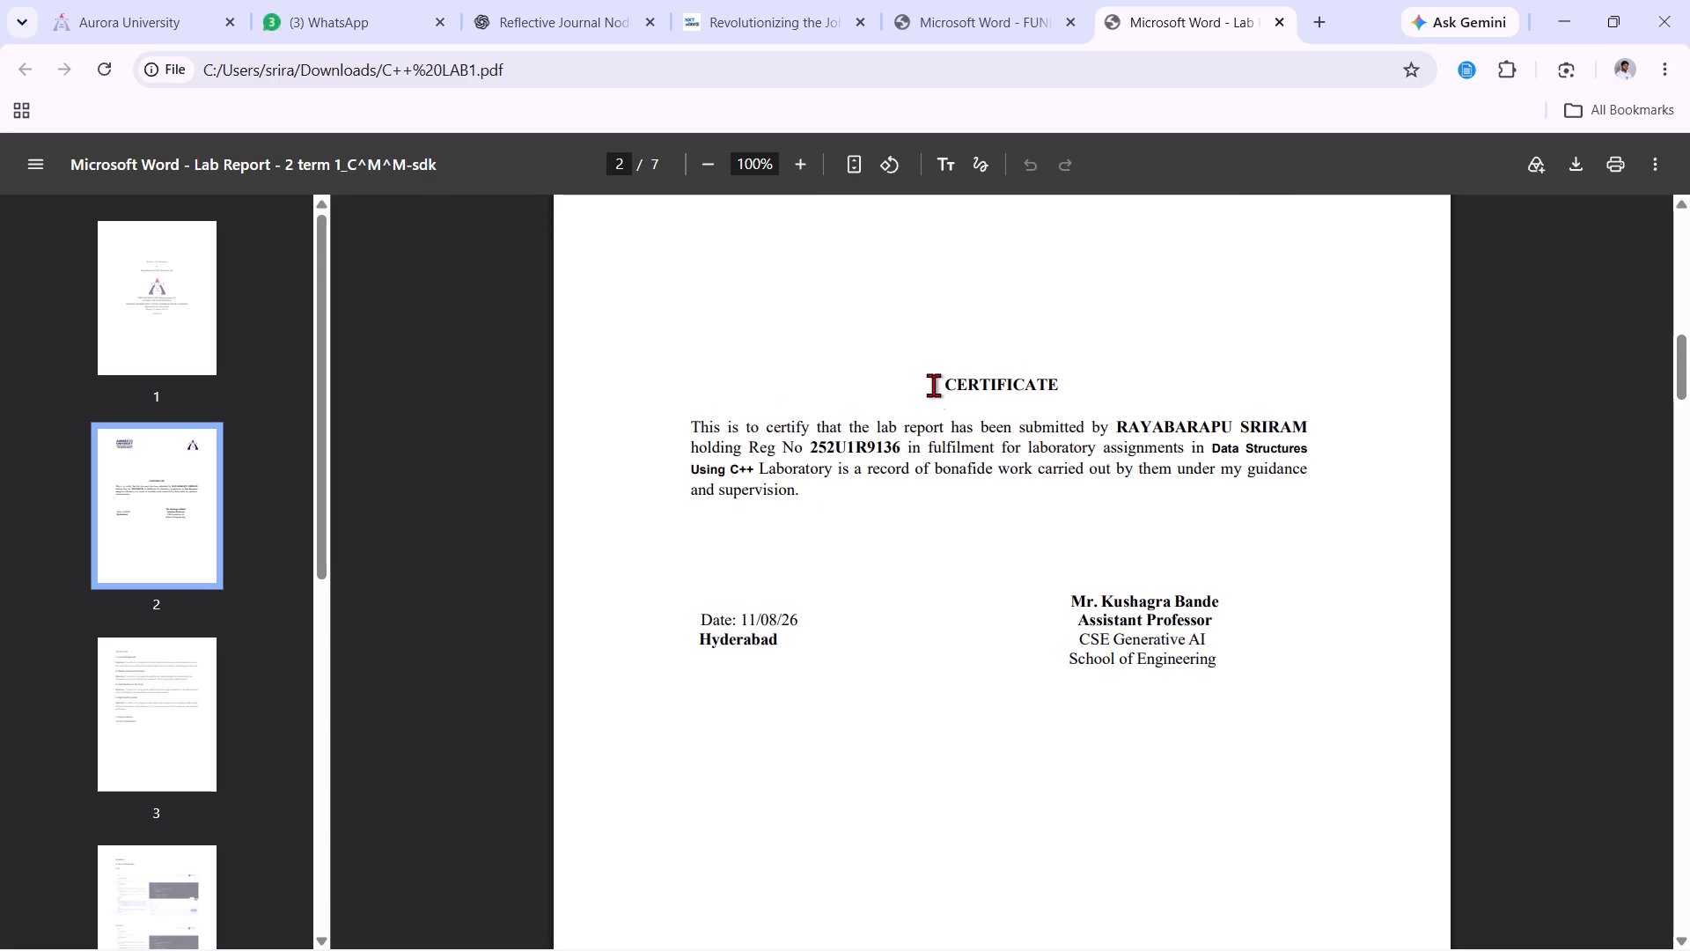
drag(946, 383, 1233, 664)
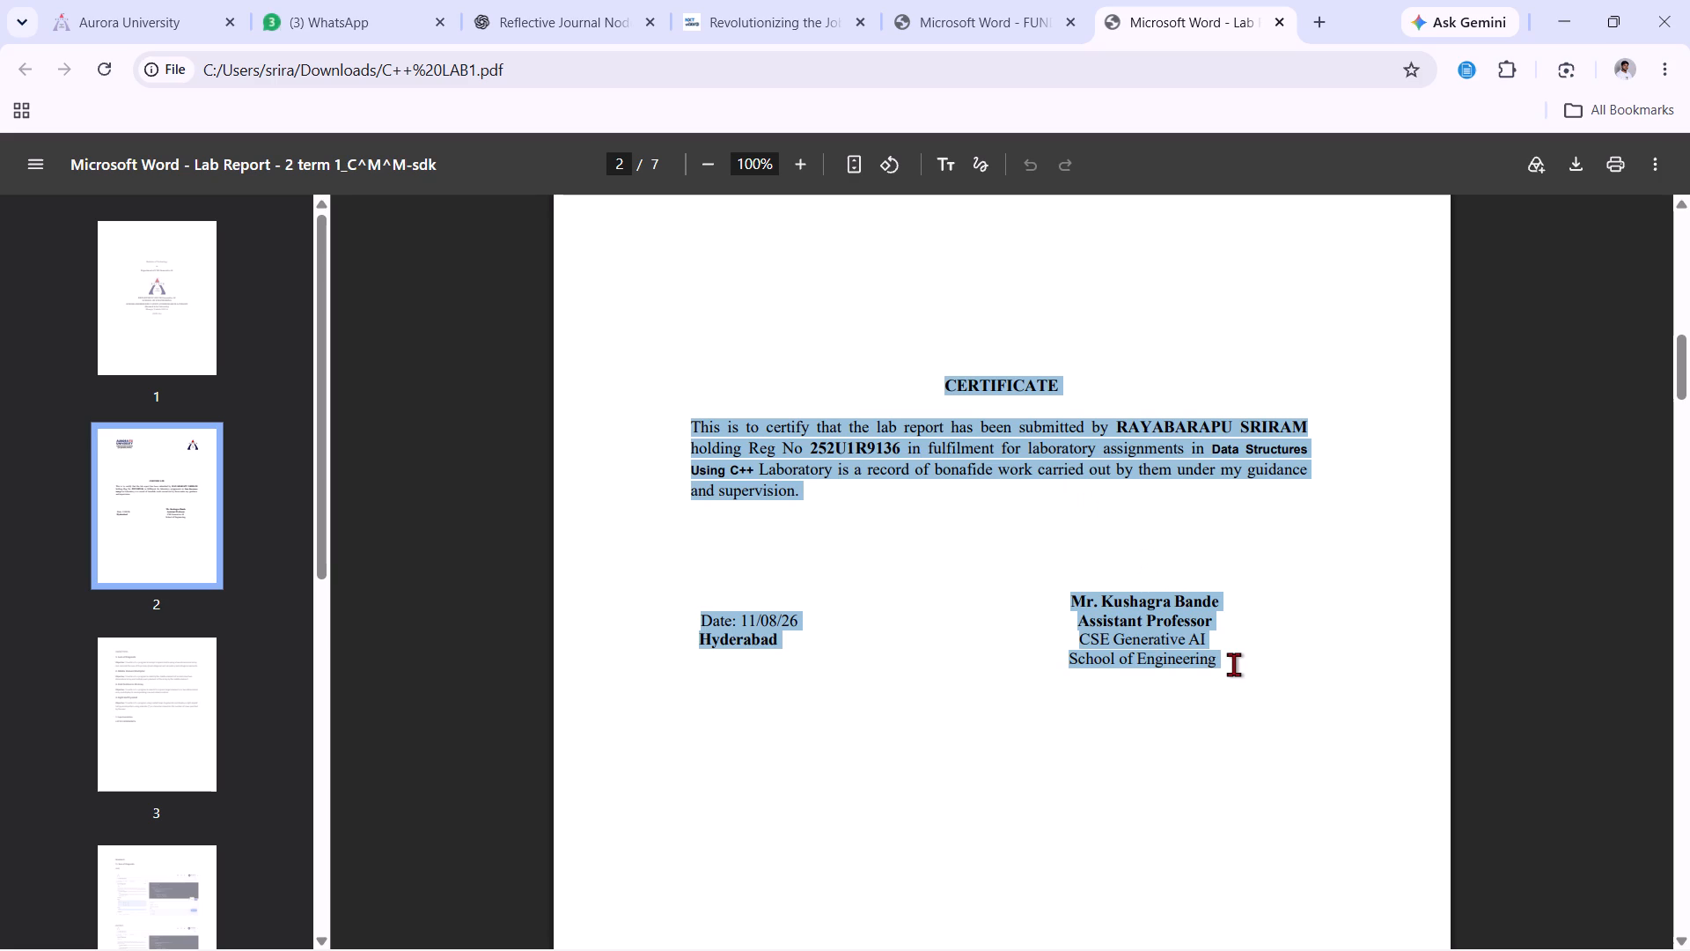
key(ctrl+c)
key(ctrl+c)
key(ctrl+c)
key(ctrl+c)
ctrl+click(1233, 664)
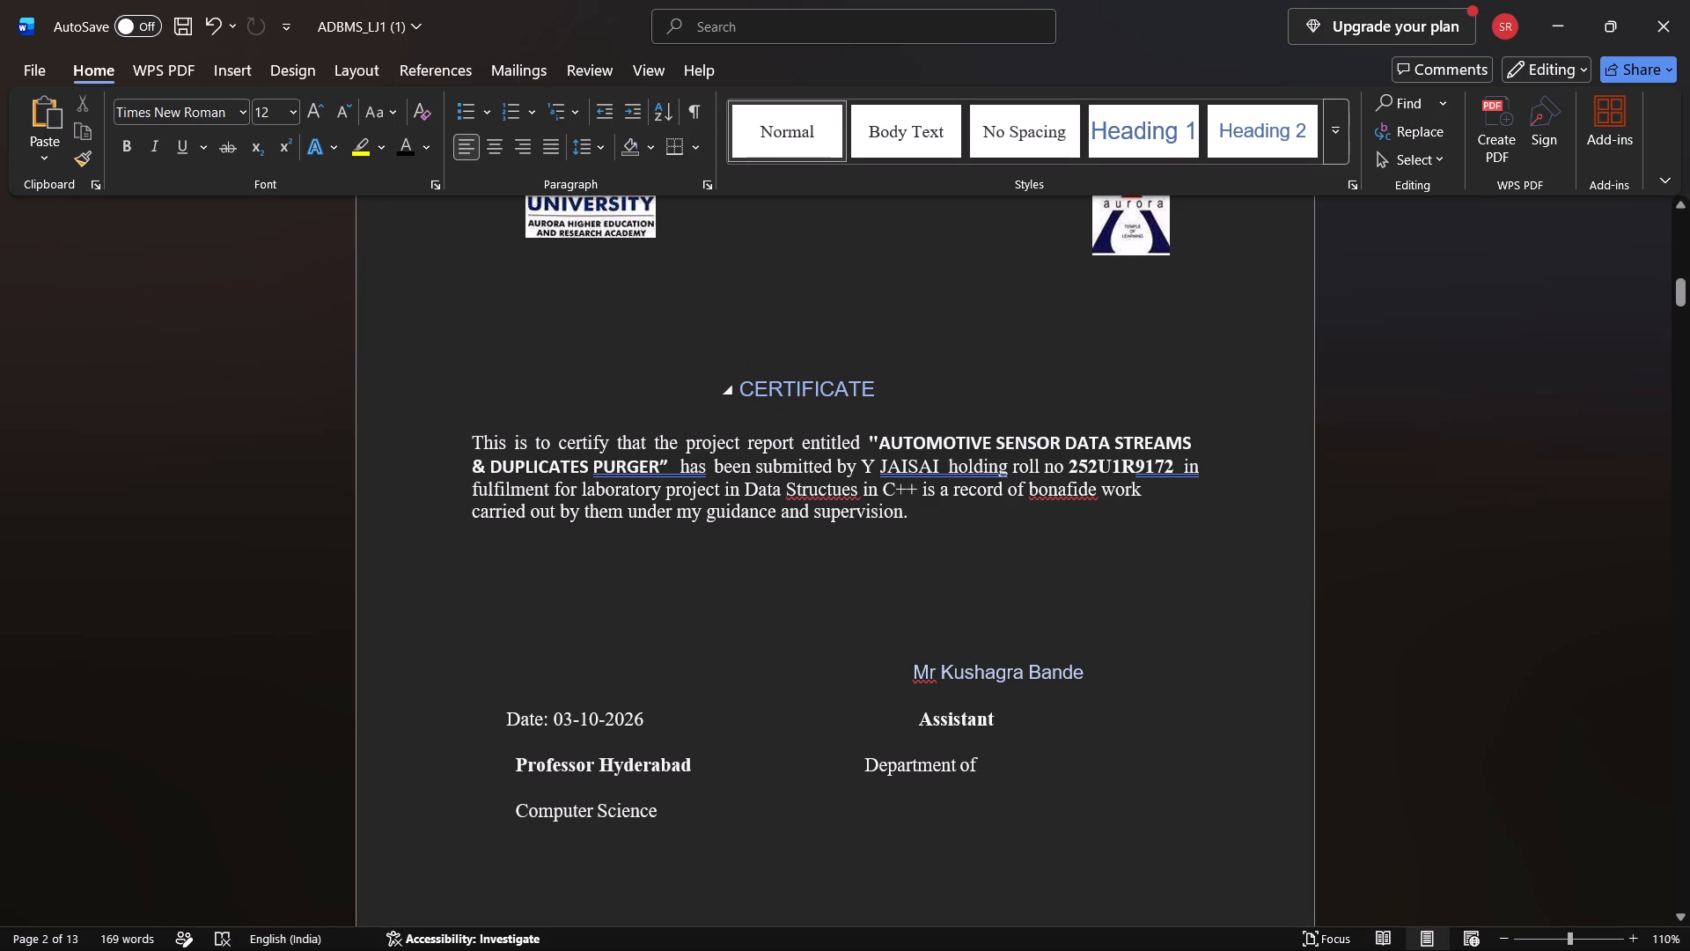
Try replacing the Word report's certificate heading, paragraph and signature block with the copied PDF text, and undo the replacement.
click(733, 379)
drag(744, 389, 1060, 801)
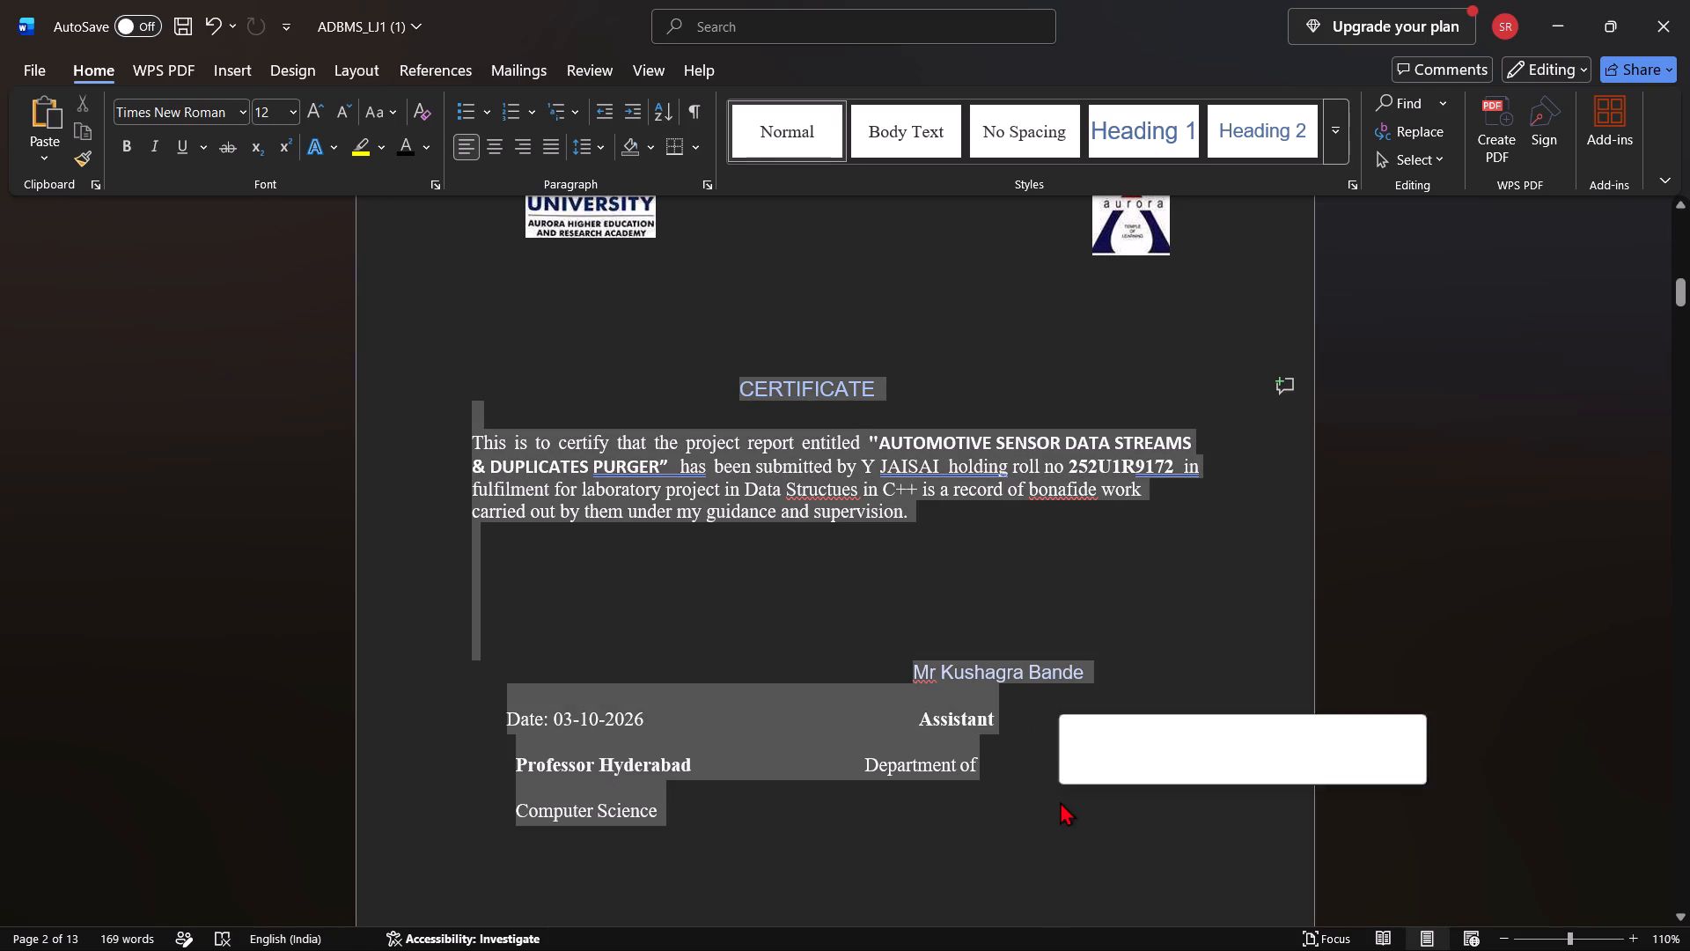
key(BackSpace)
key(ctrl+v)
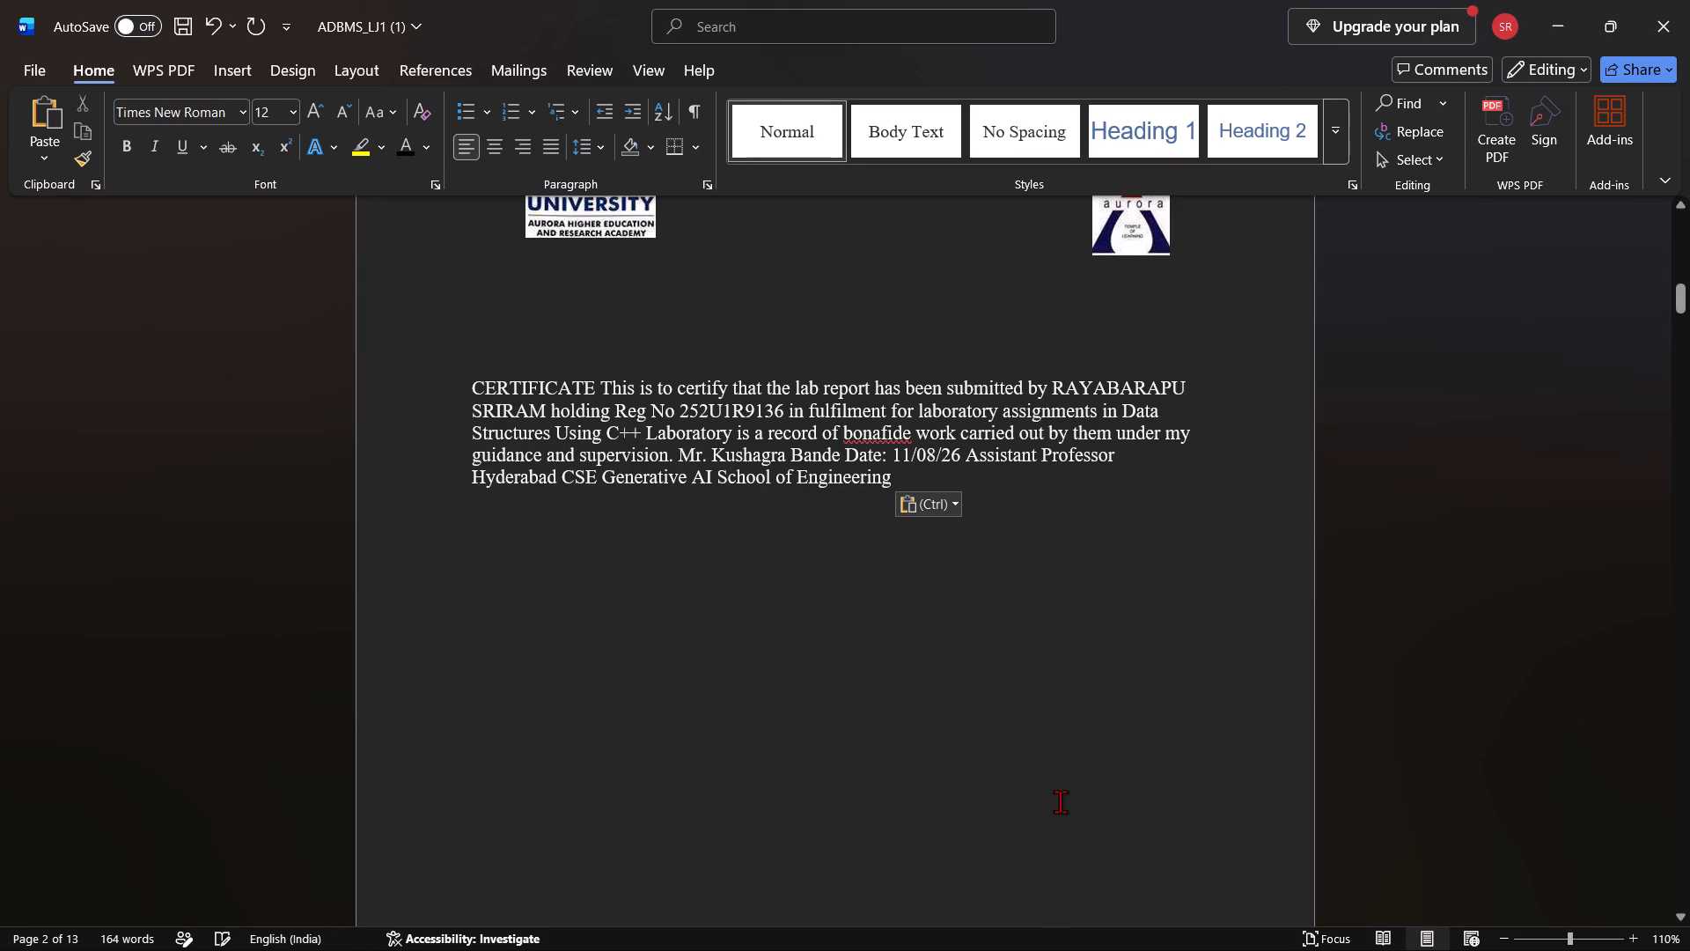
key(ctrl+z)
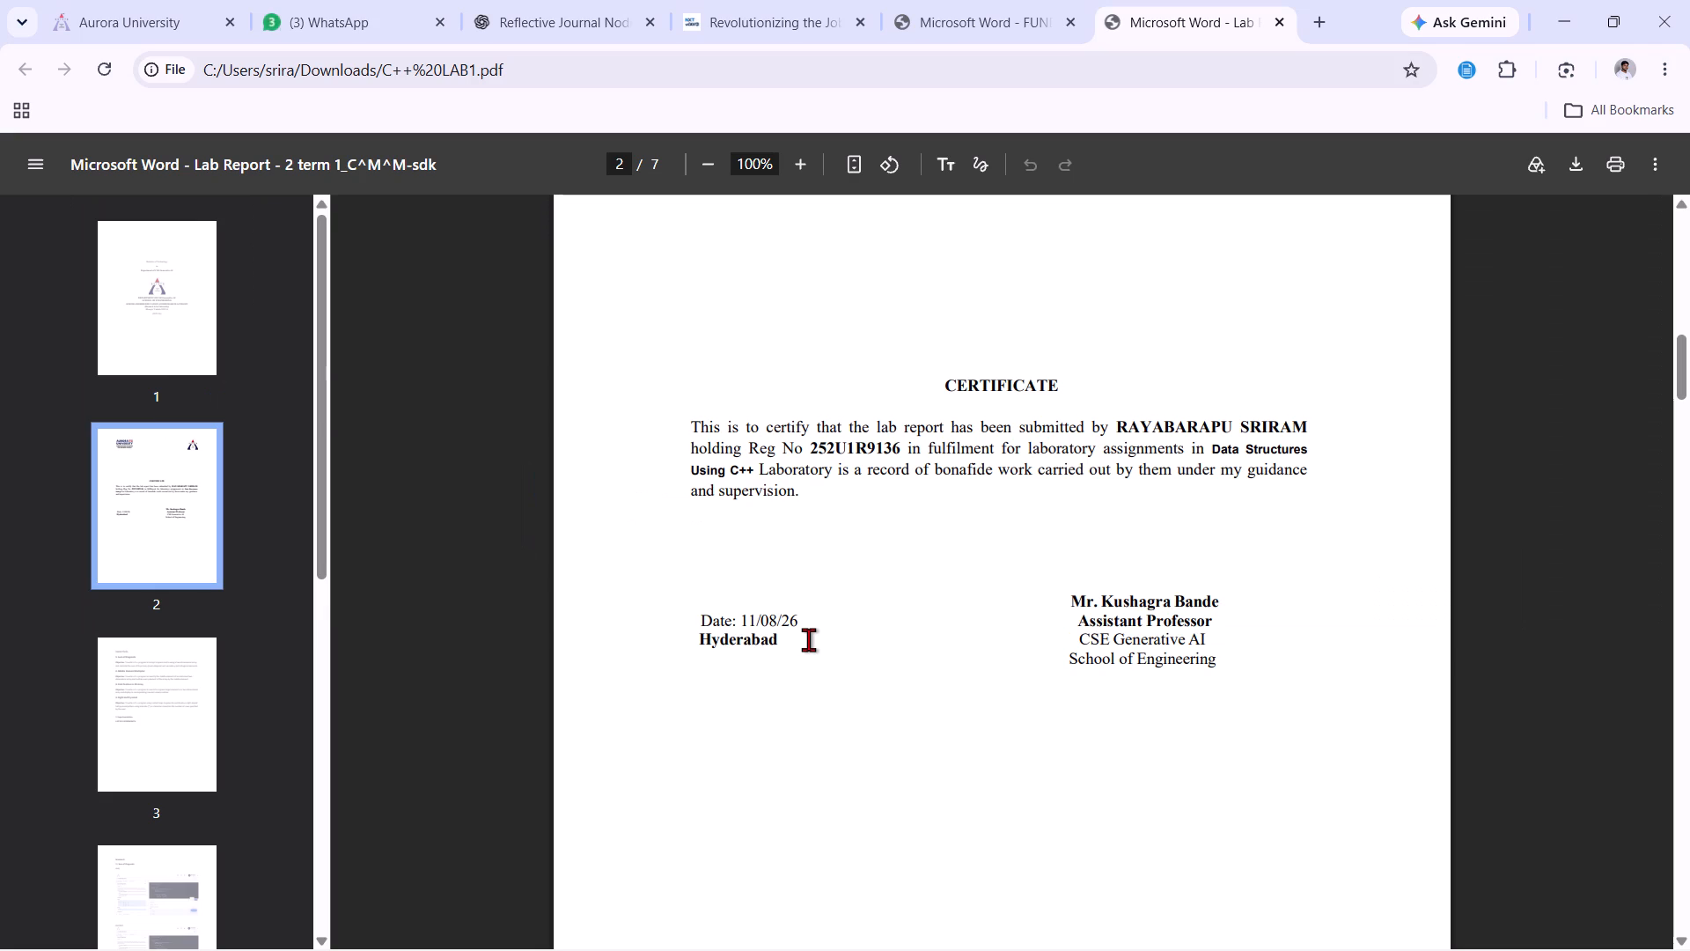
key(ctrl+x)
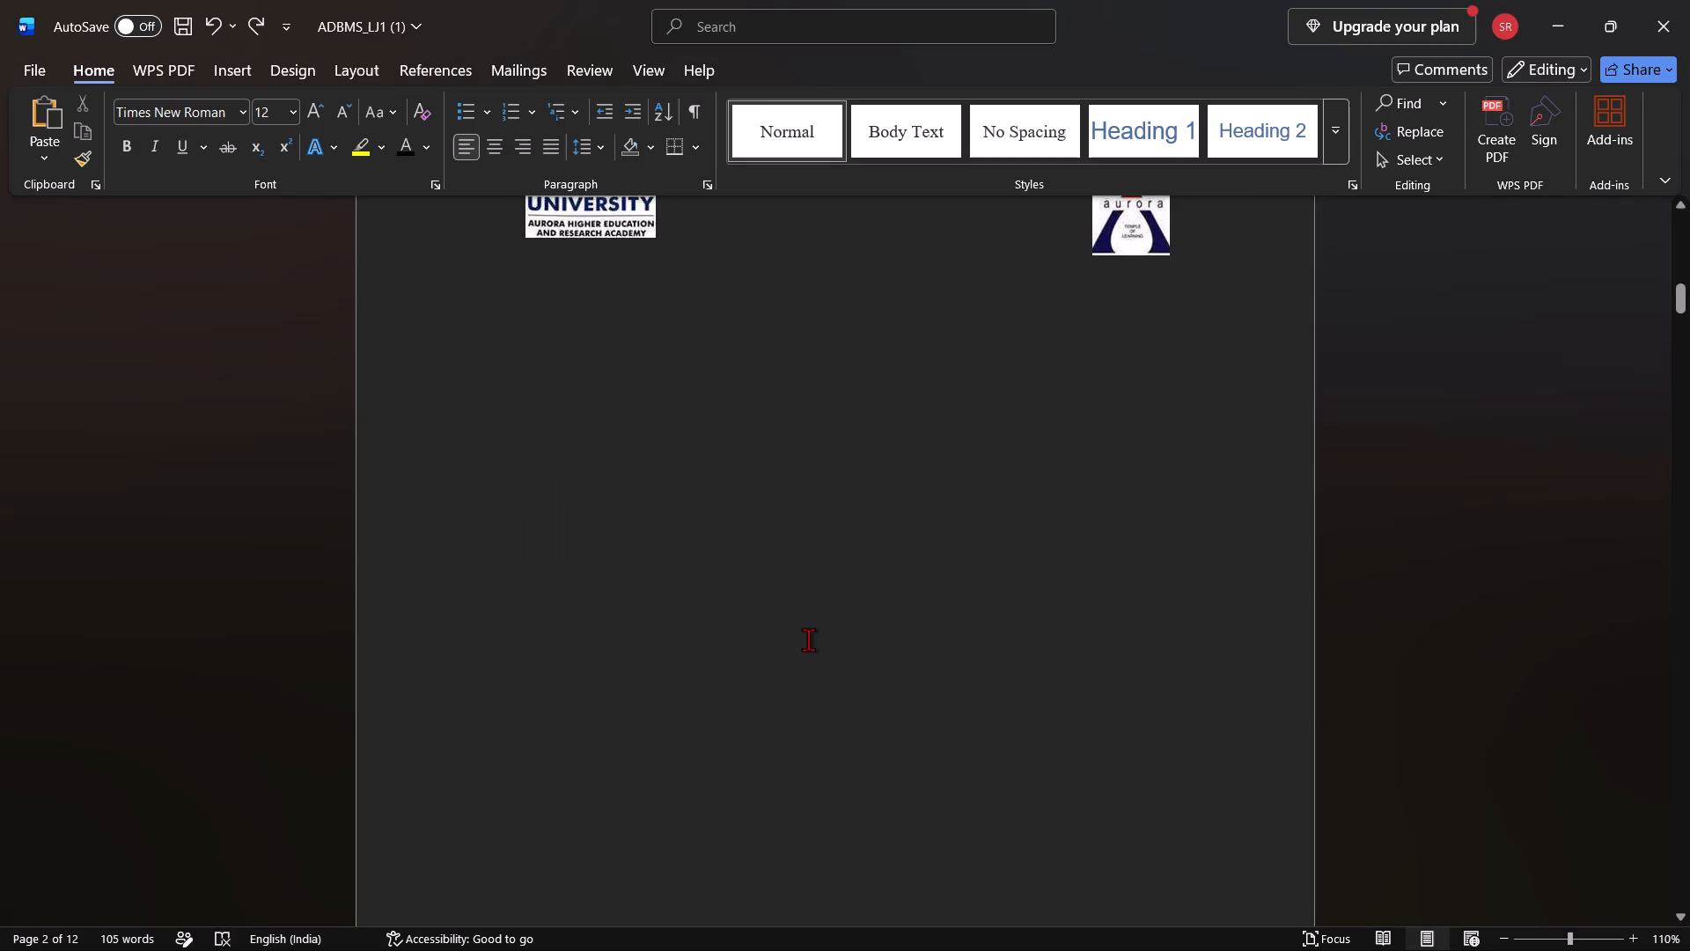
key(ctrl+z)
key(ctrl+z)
Place the Word report and the C++ LAB1 PDF side by side, with the certificate text in view in both.
scroll(808, 639, down, 2)
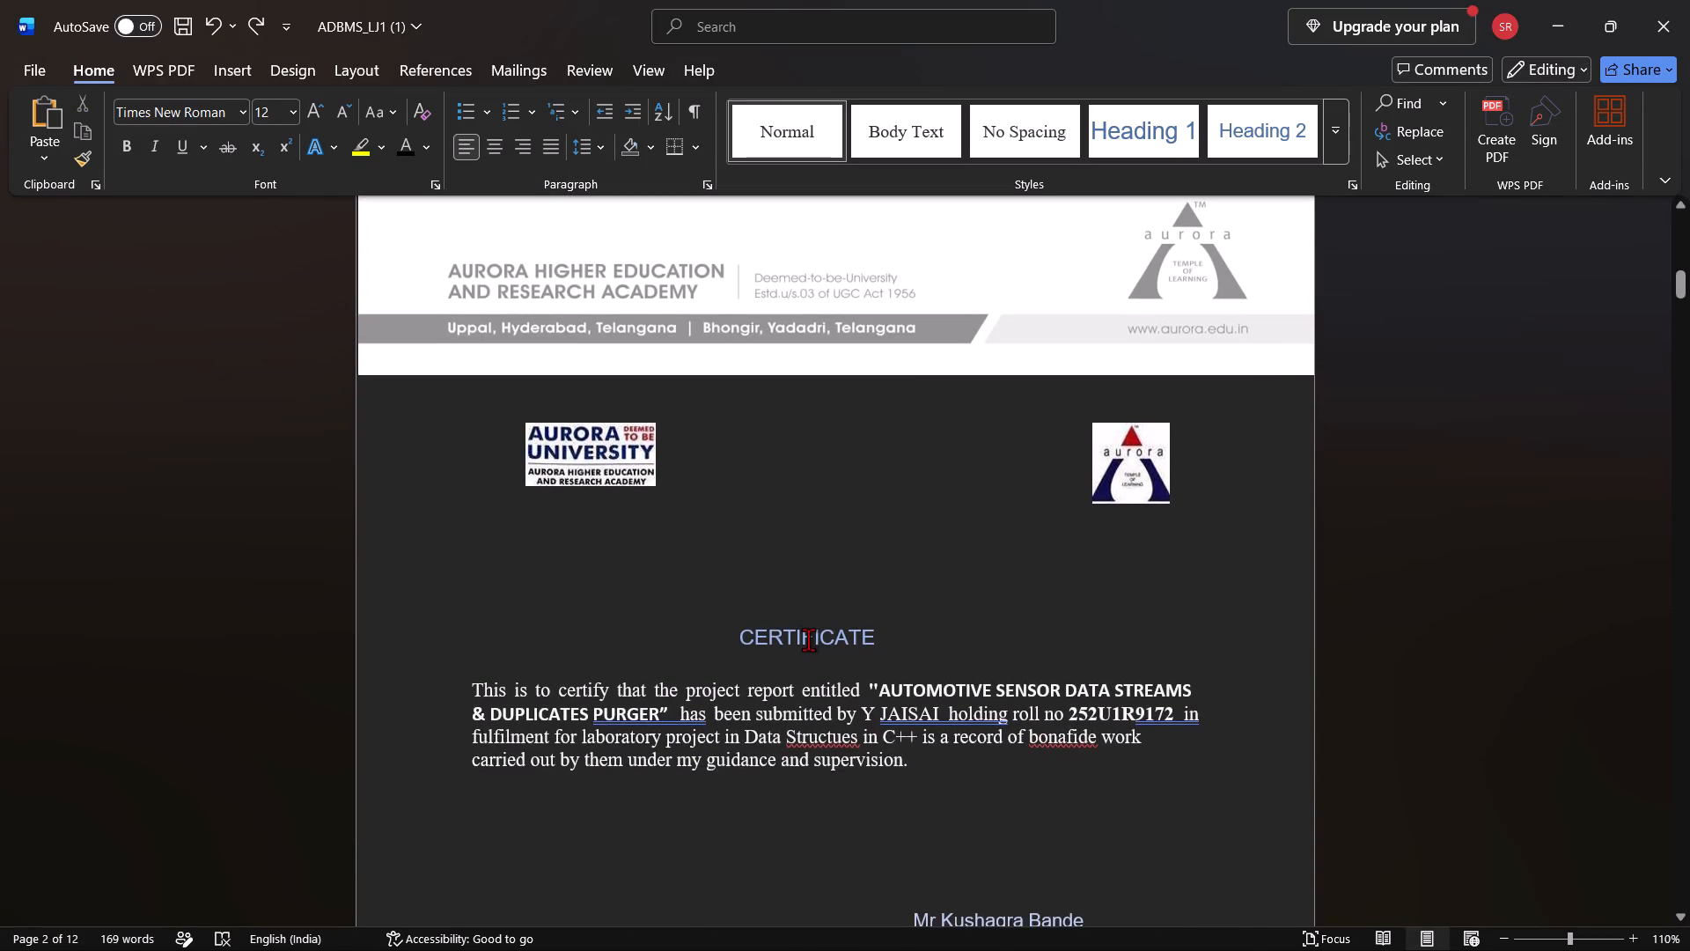
scroll(808, 639, down, 1)
click(808, 639)
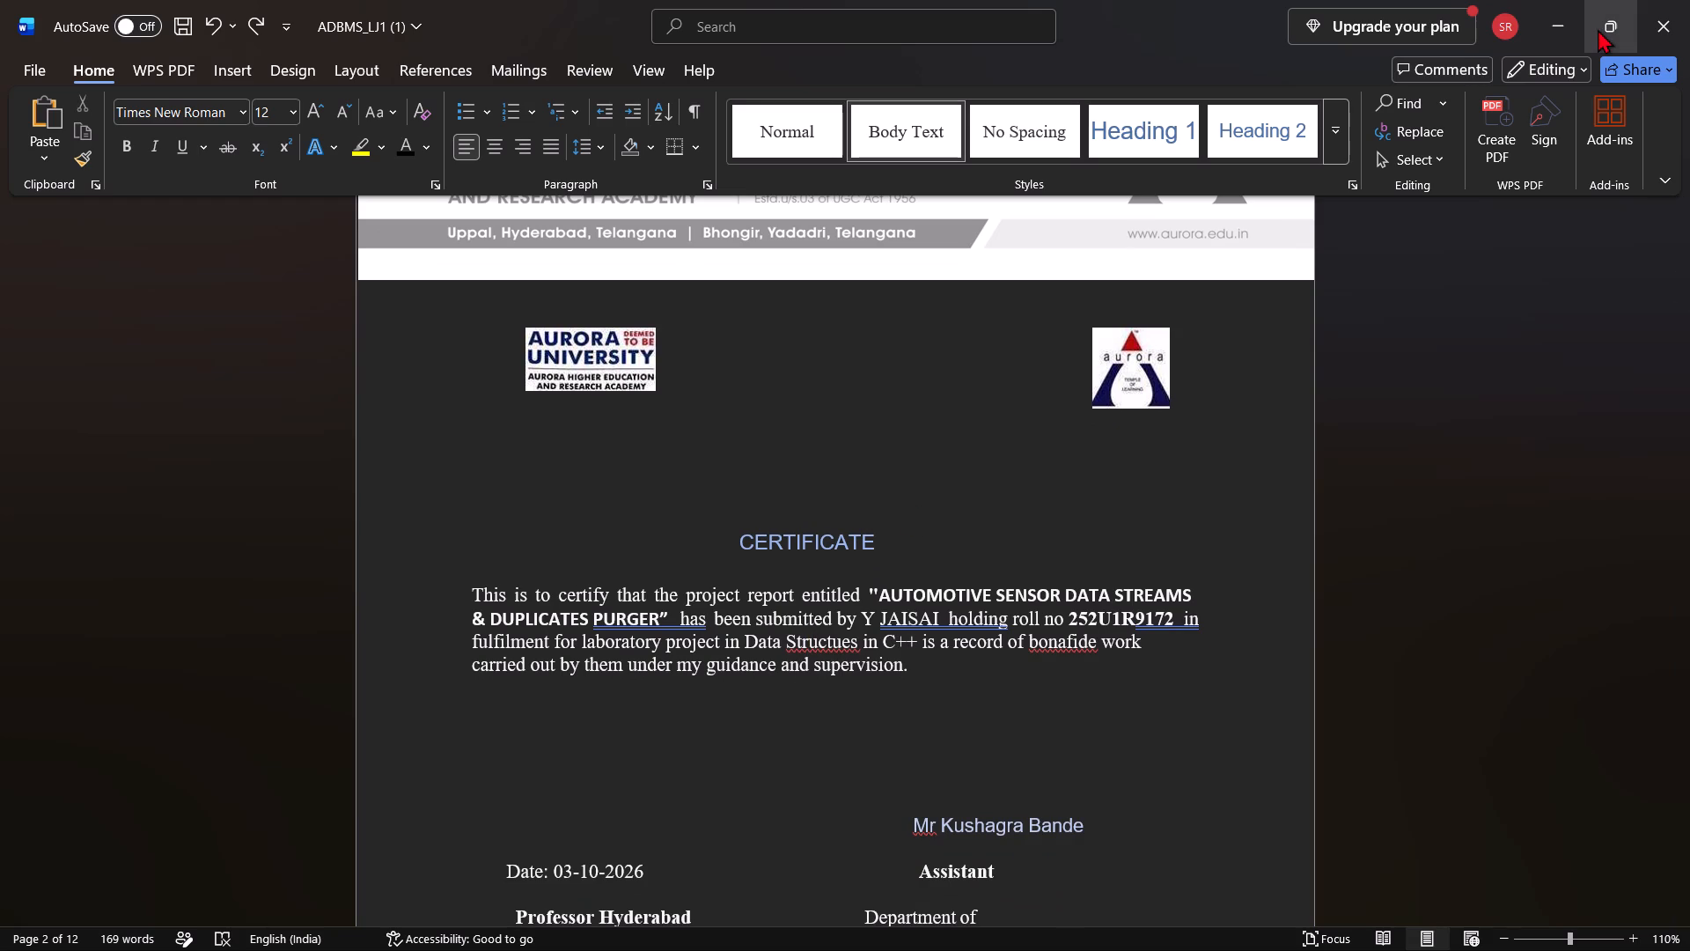
click(1495, 49)
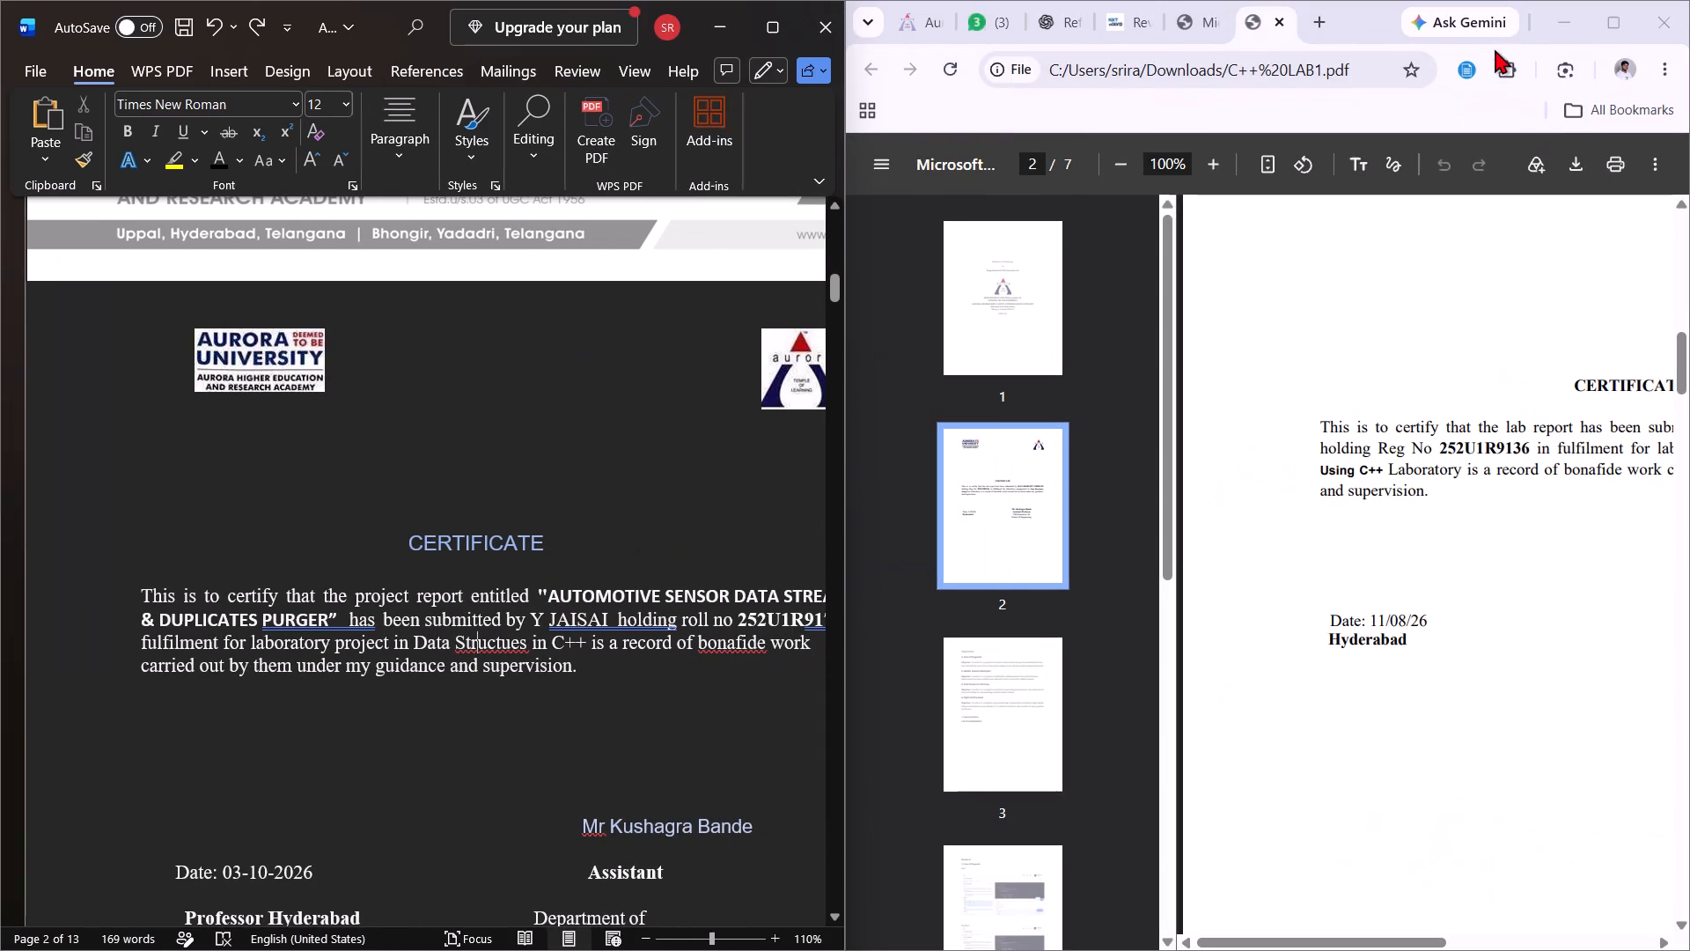
scroll(1422, 301, left, 1)
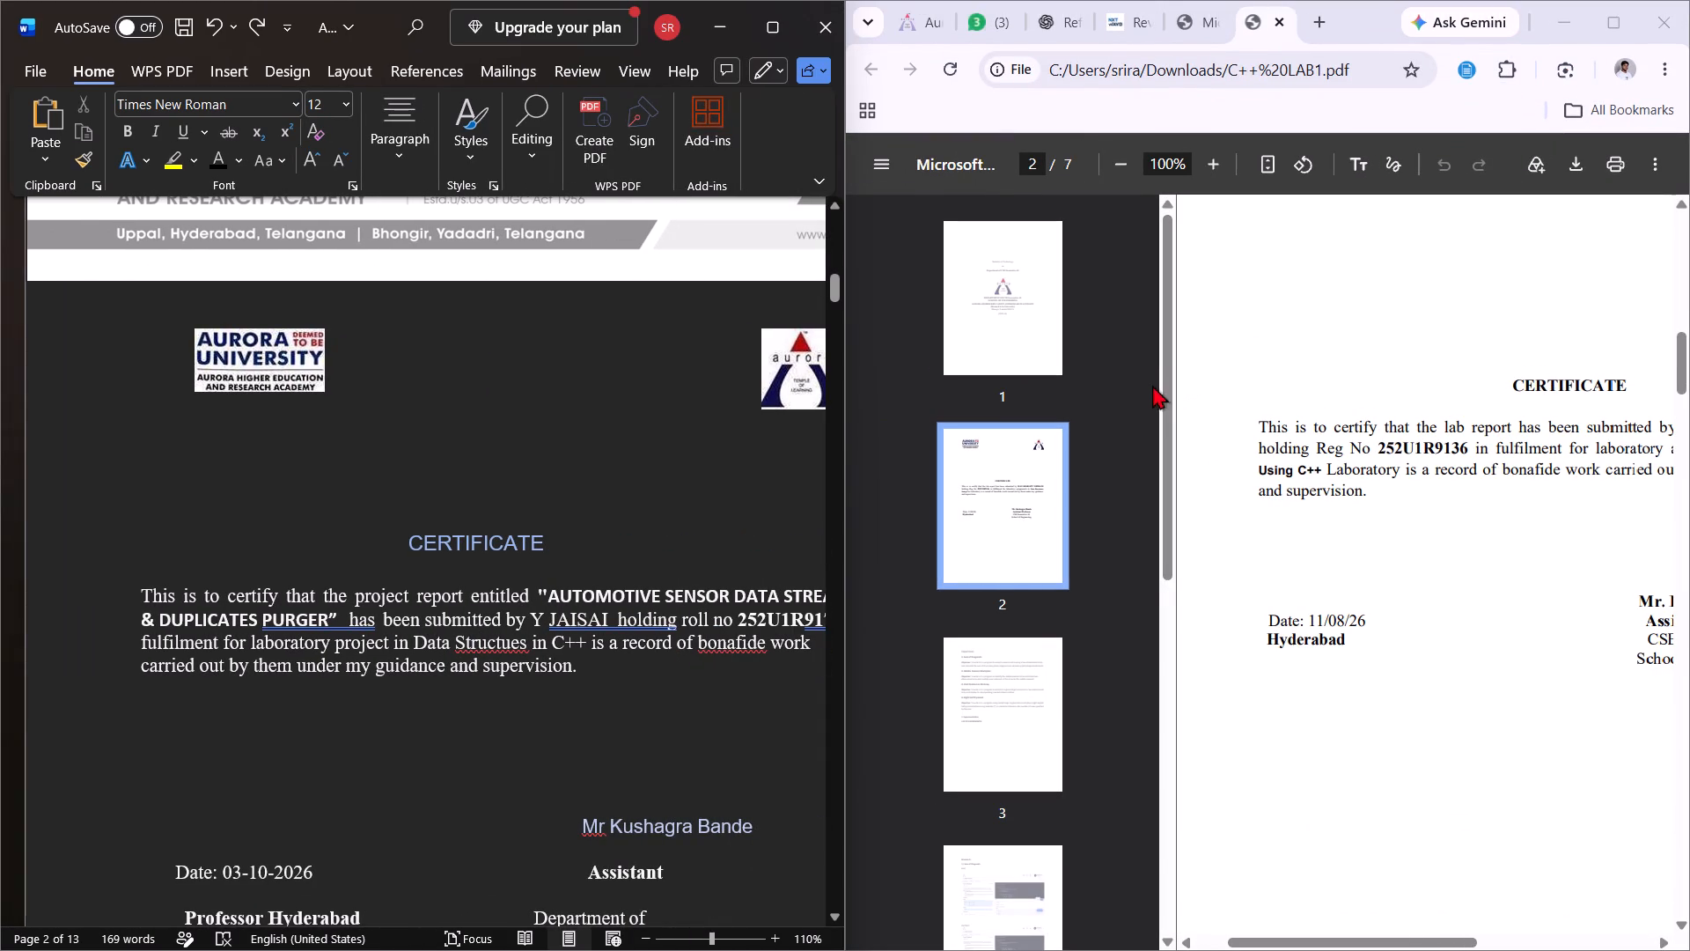
drag(1170, 384, 1137, 390)
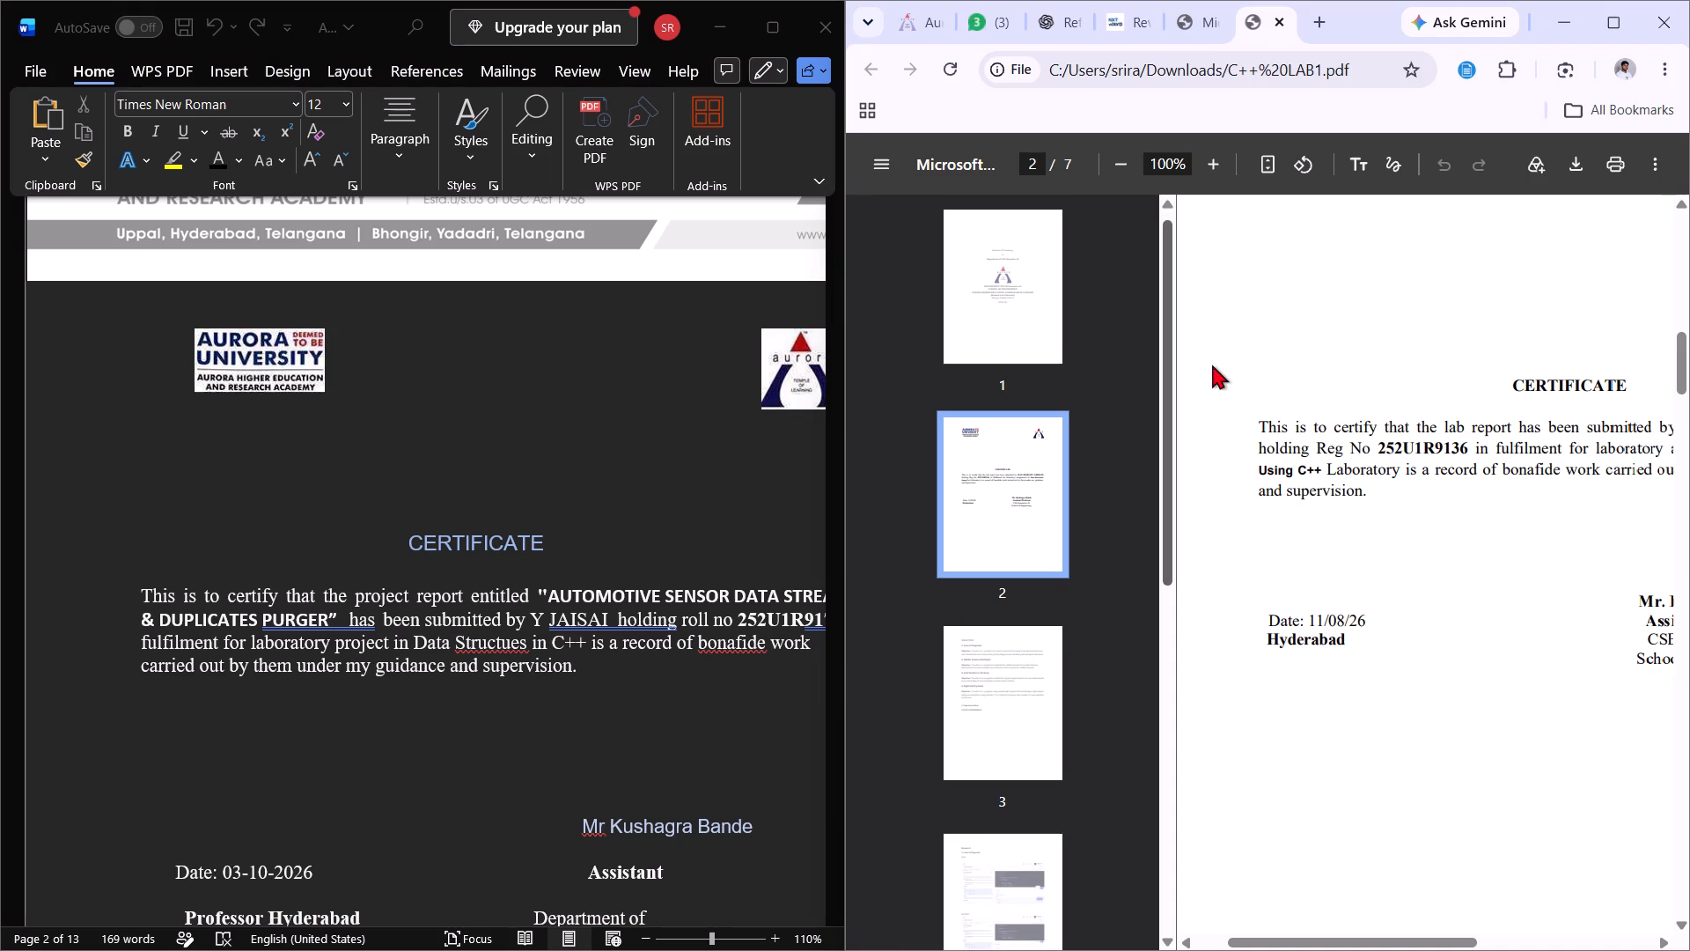
scroll(1380, 378, left, 1)
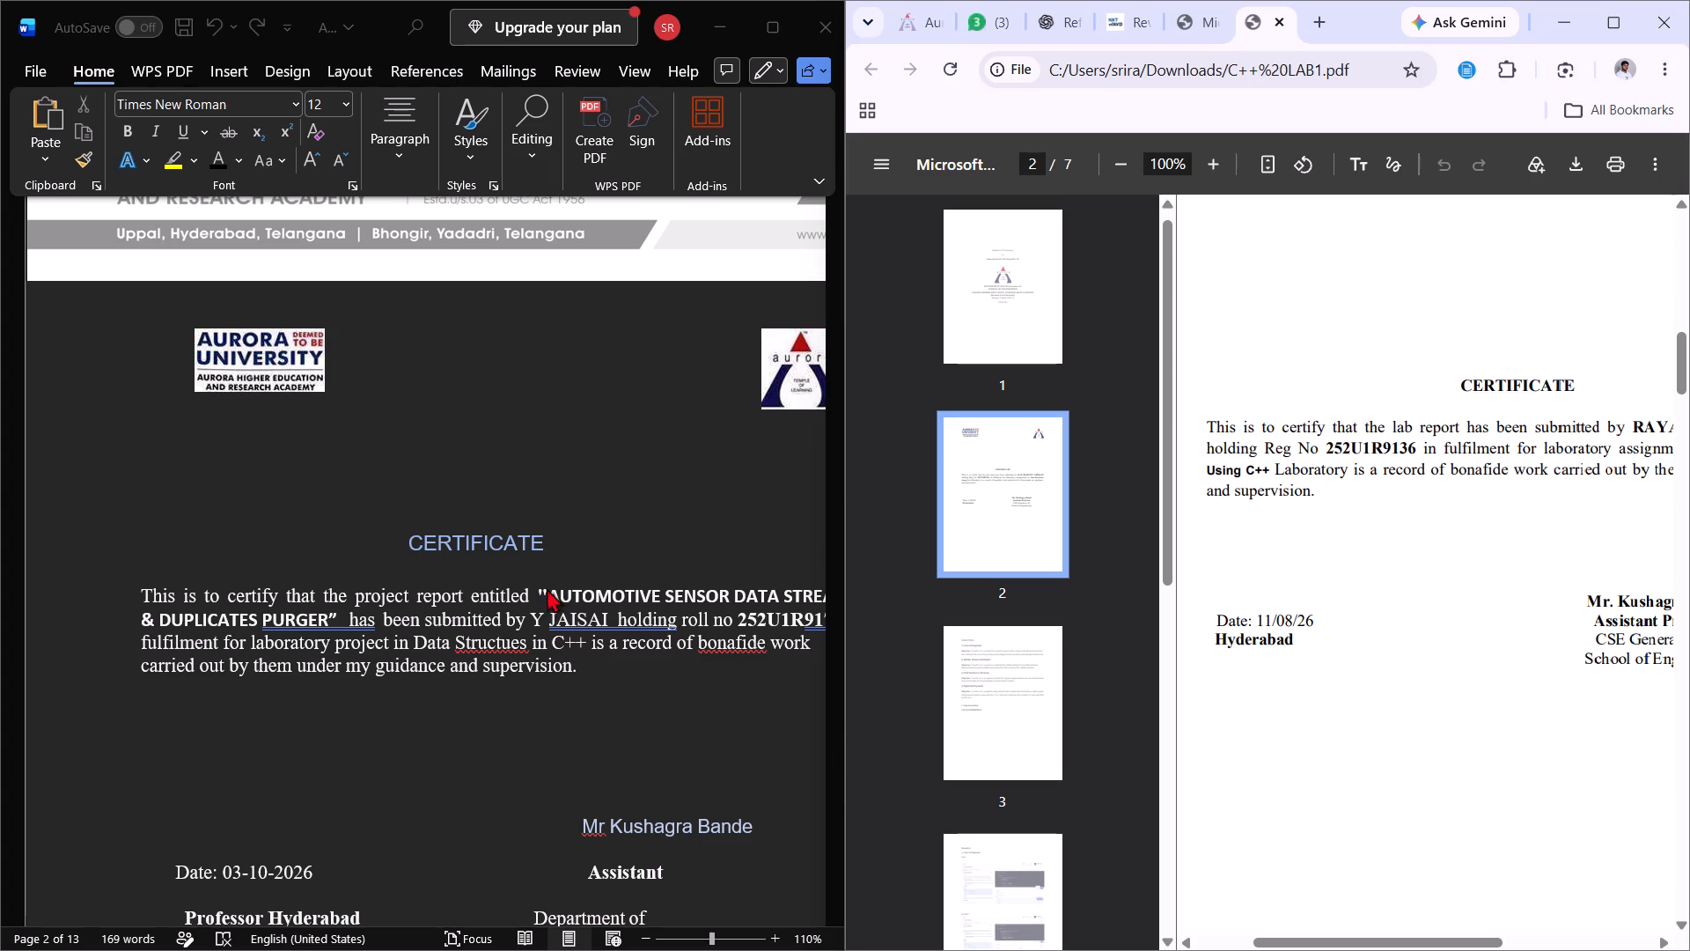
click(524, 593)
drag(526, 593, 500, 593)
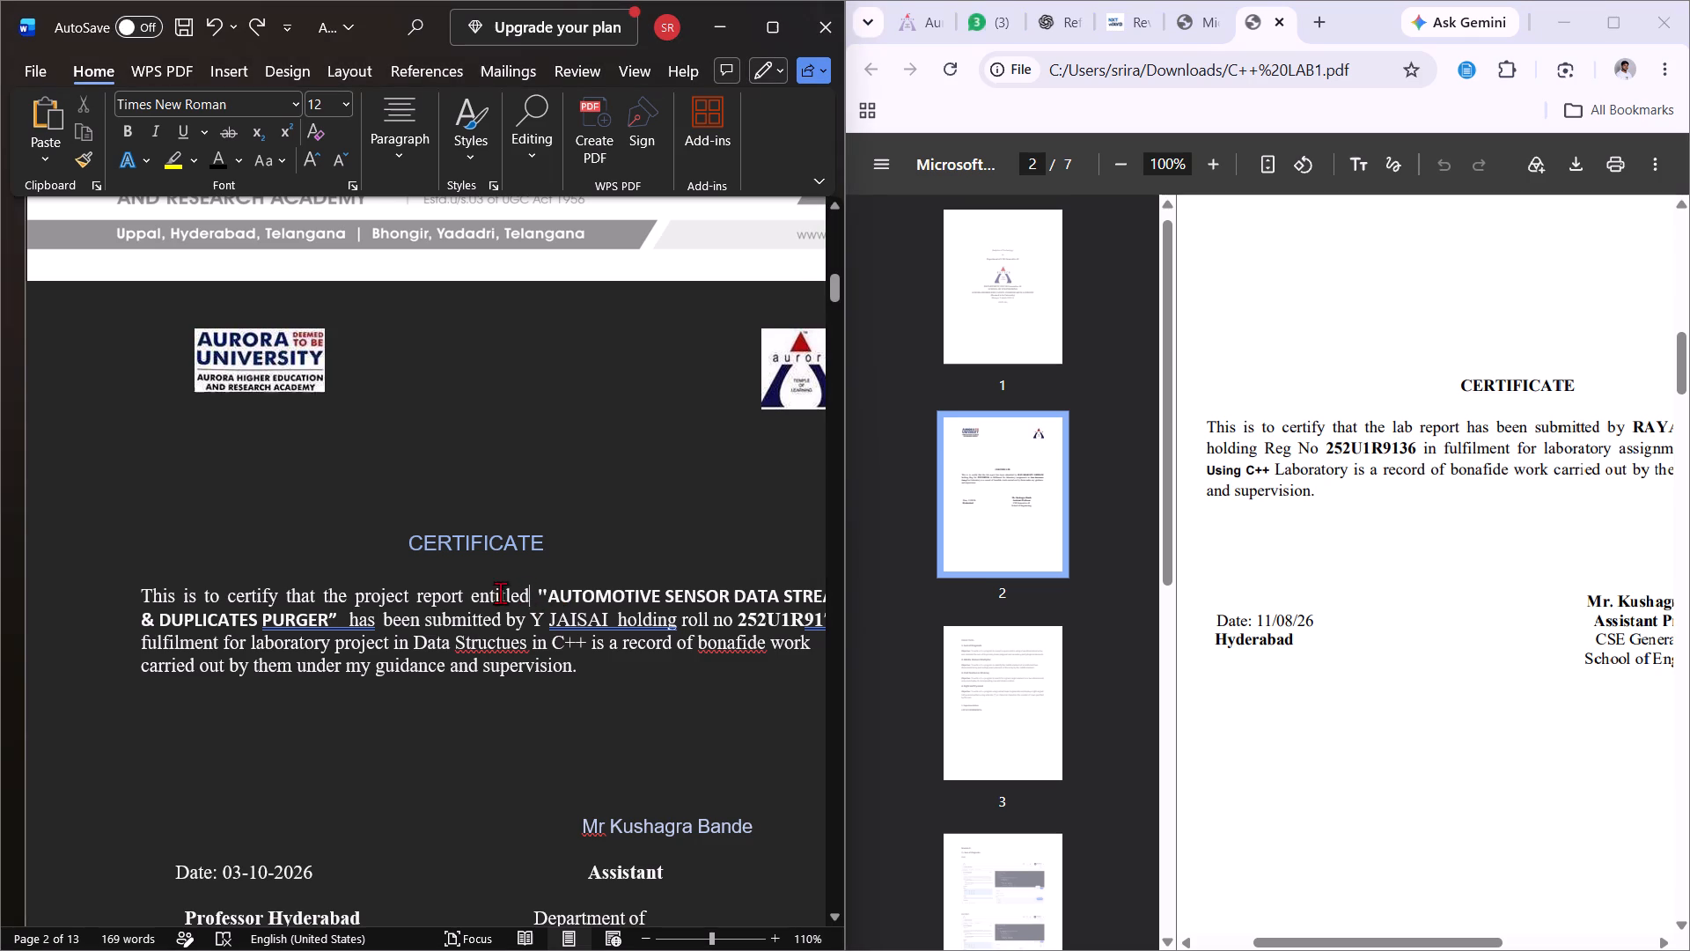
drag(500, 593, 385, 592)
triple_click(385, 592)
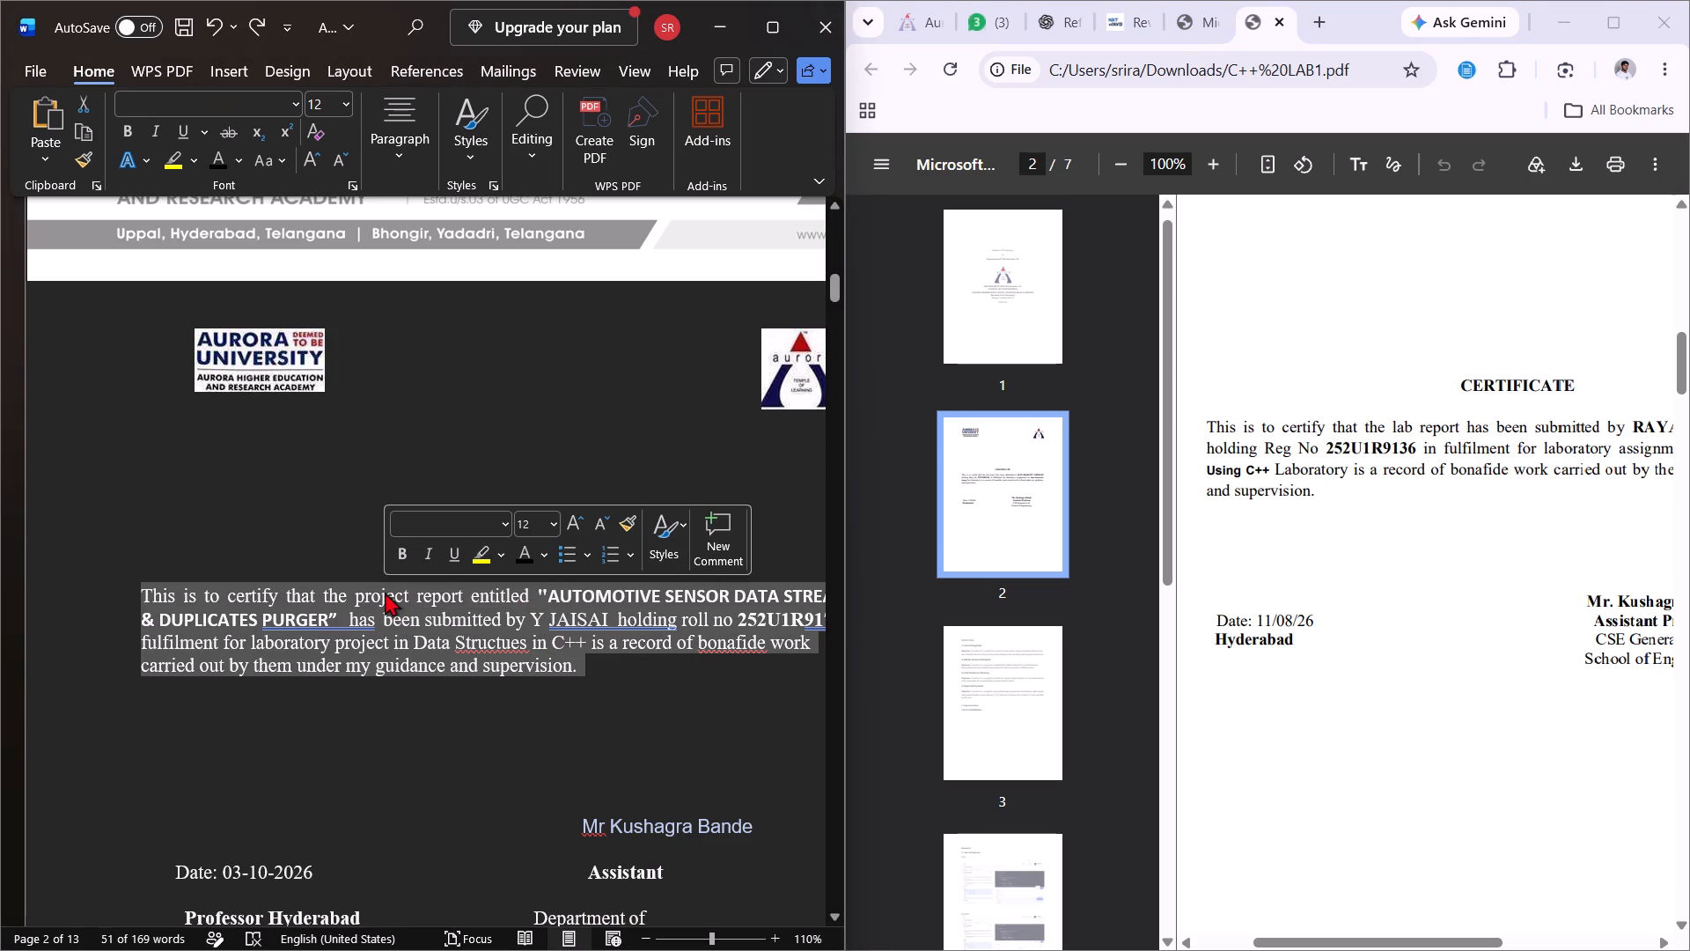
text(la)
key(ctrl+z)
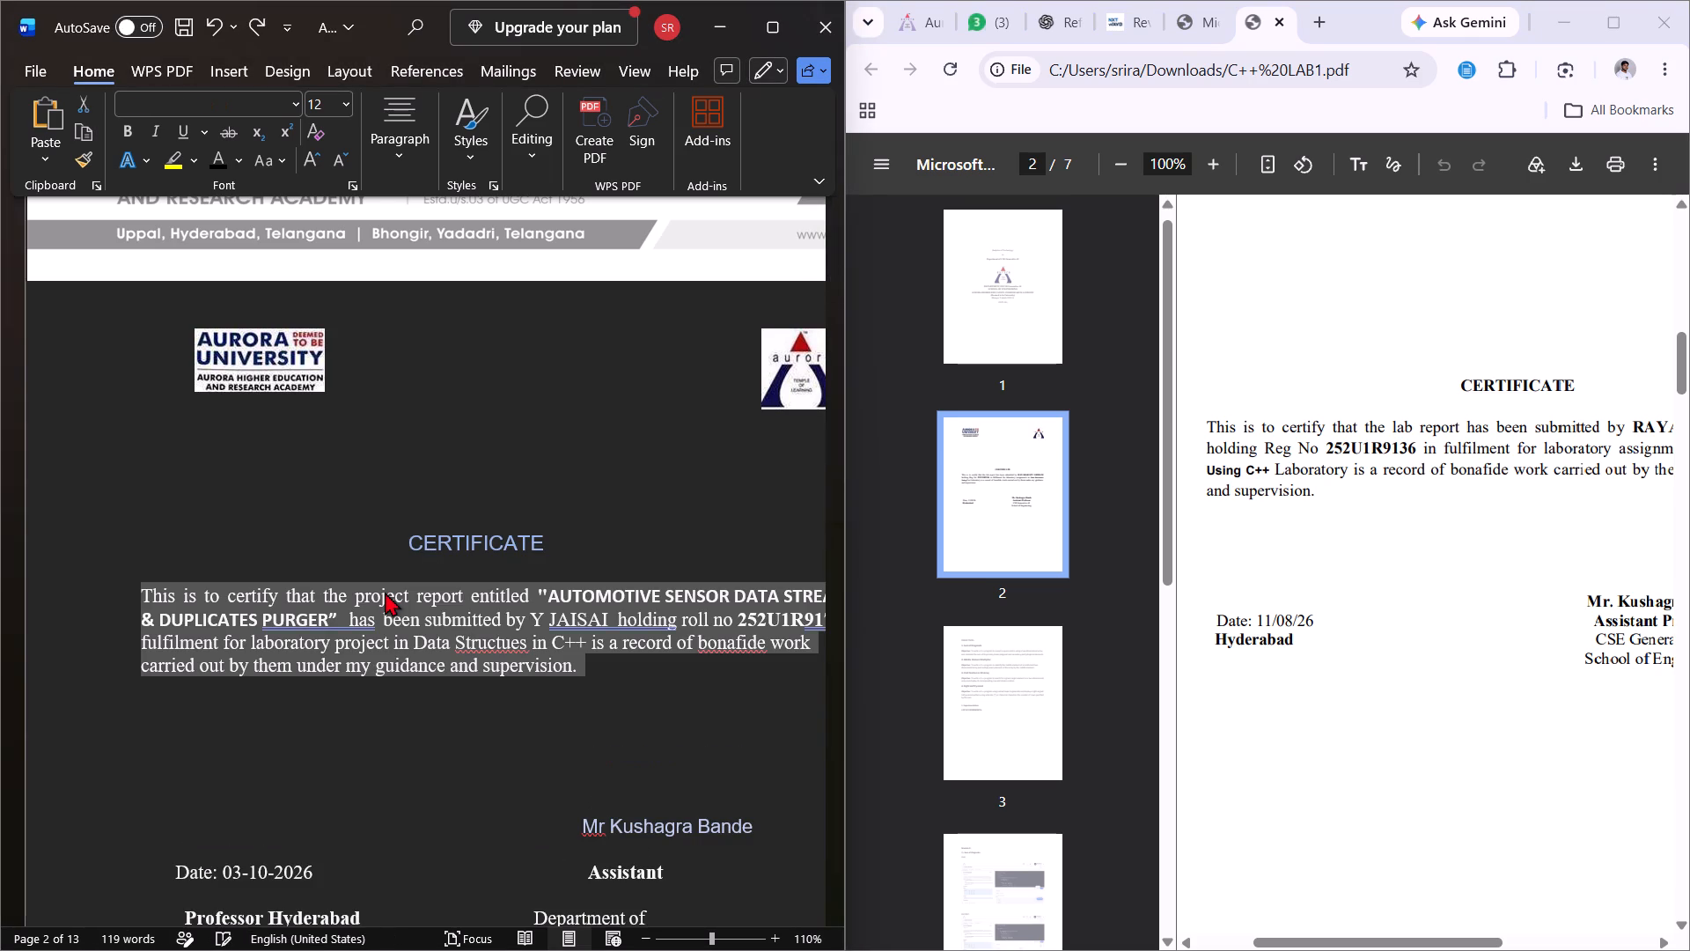
Replace the word "project" with "lab" before "report" in the certificate paragraph.
click(438, 604)
double_click(450, 598)
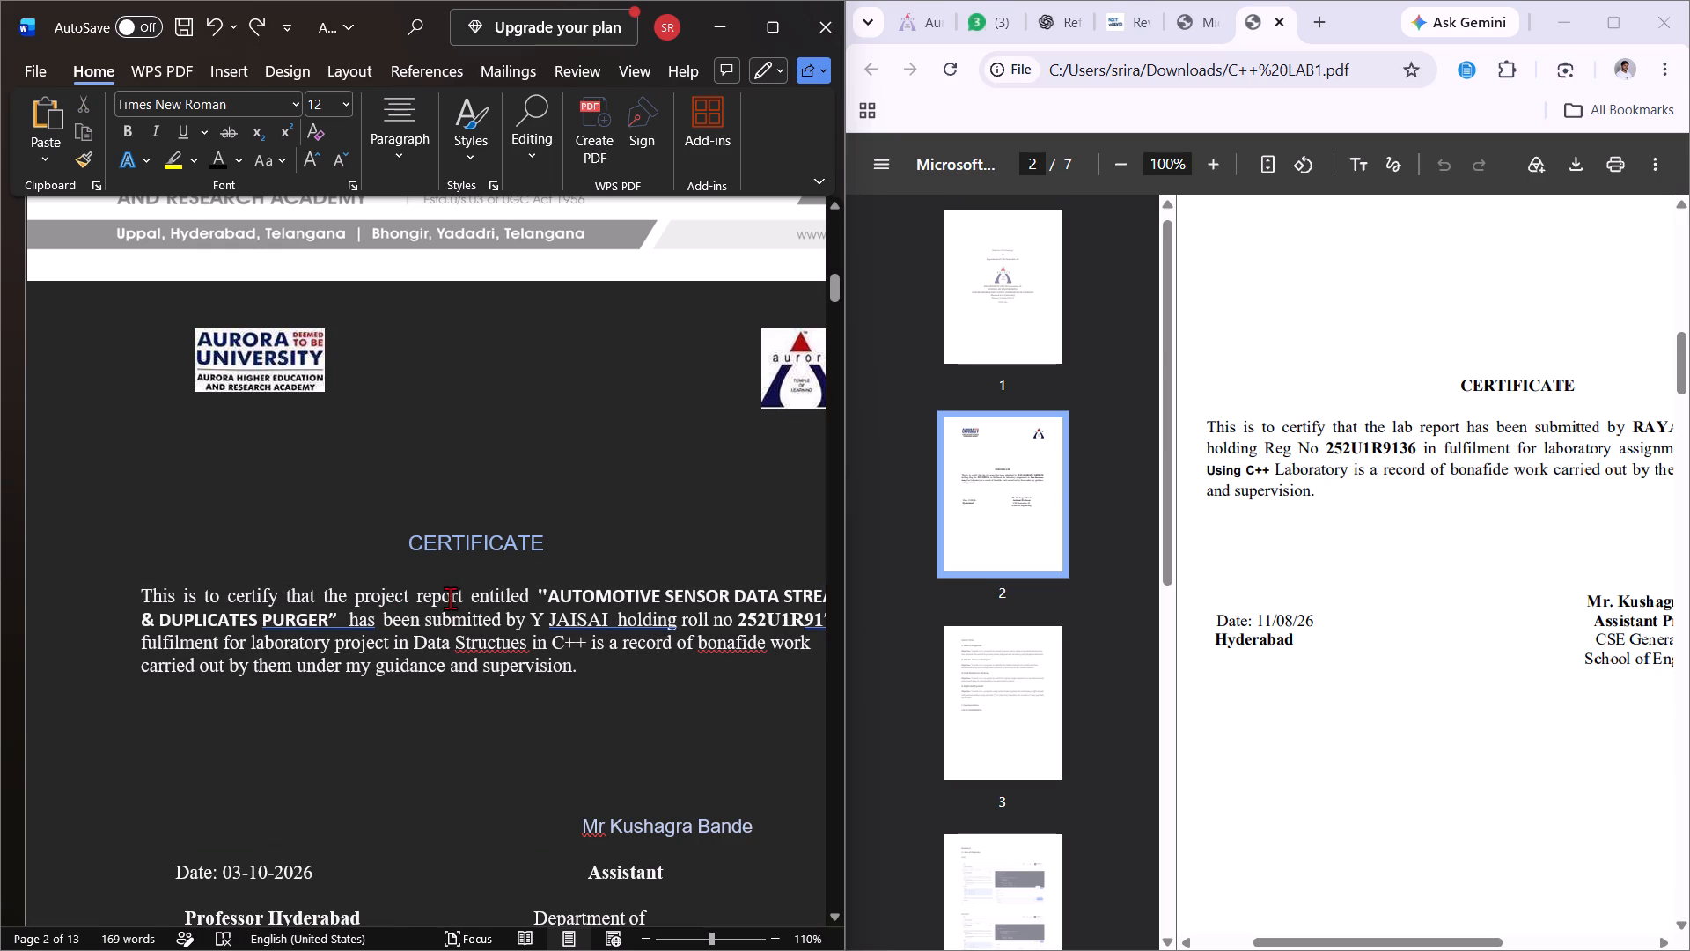
double_click(406, 593)
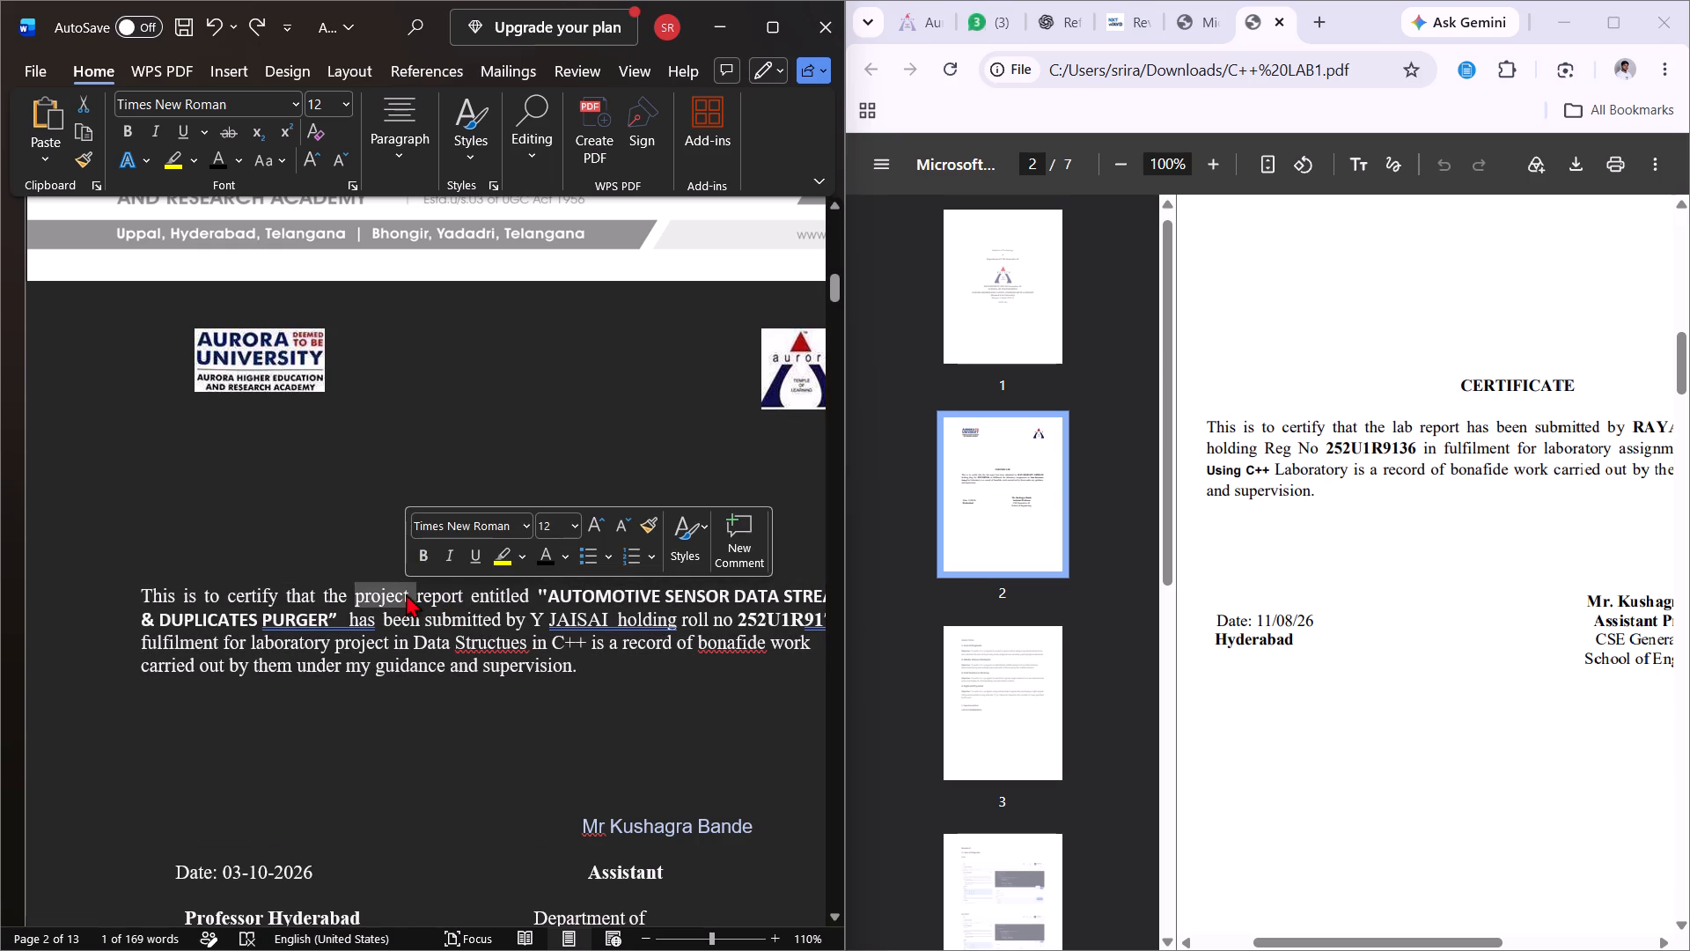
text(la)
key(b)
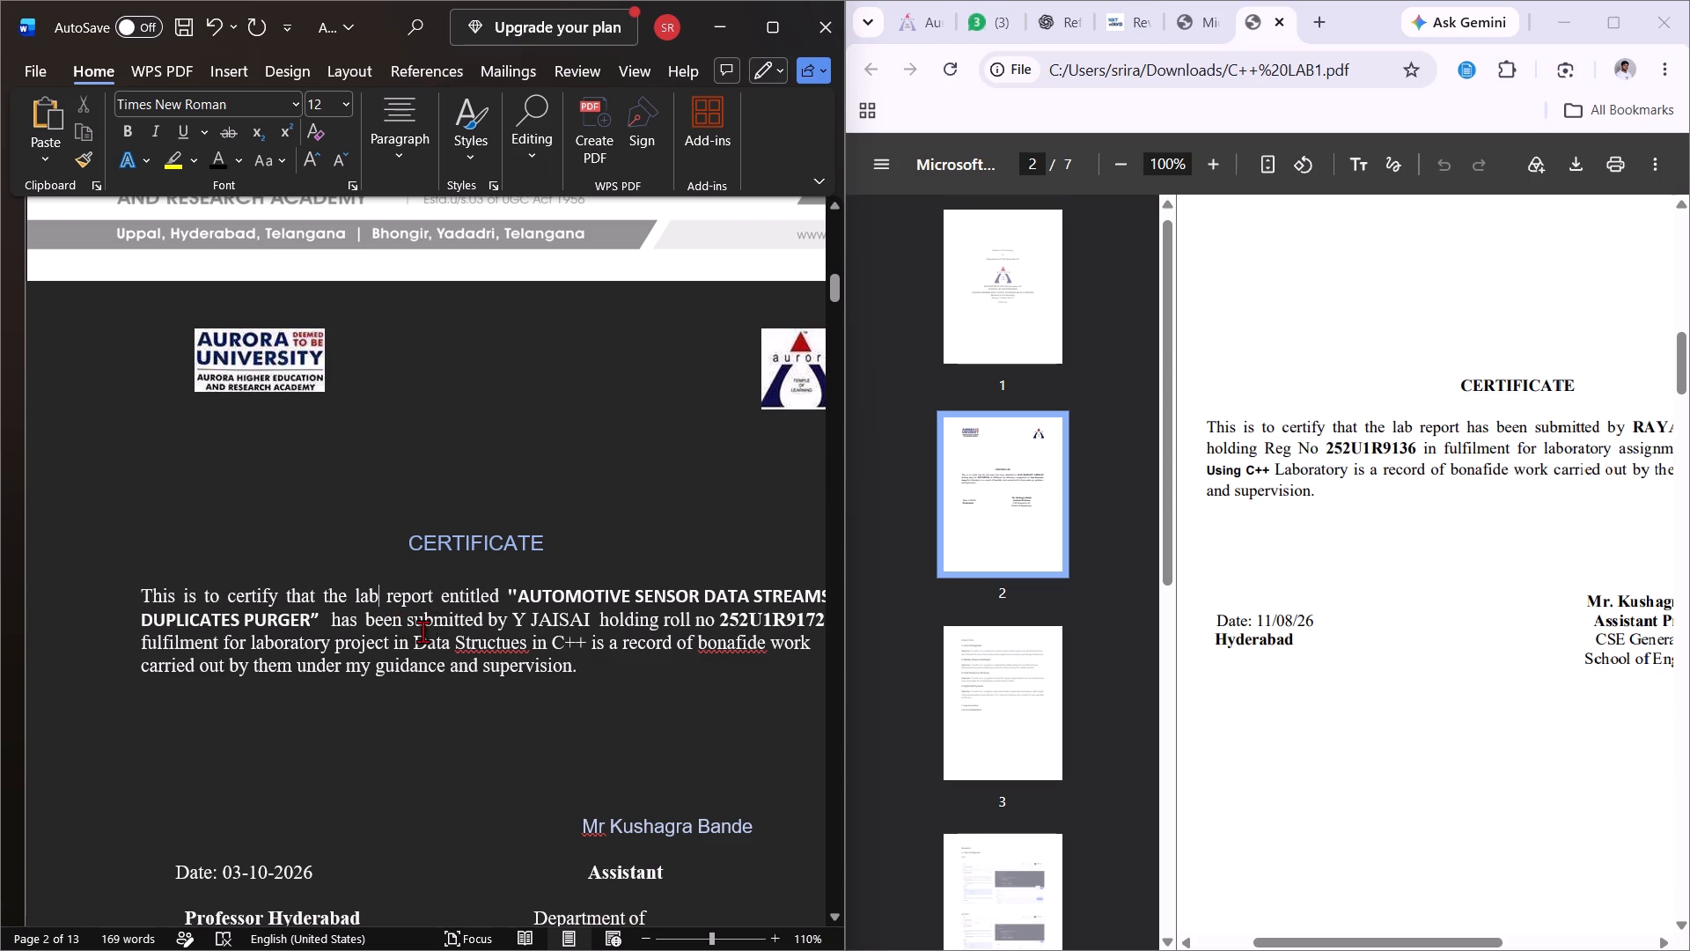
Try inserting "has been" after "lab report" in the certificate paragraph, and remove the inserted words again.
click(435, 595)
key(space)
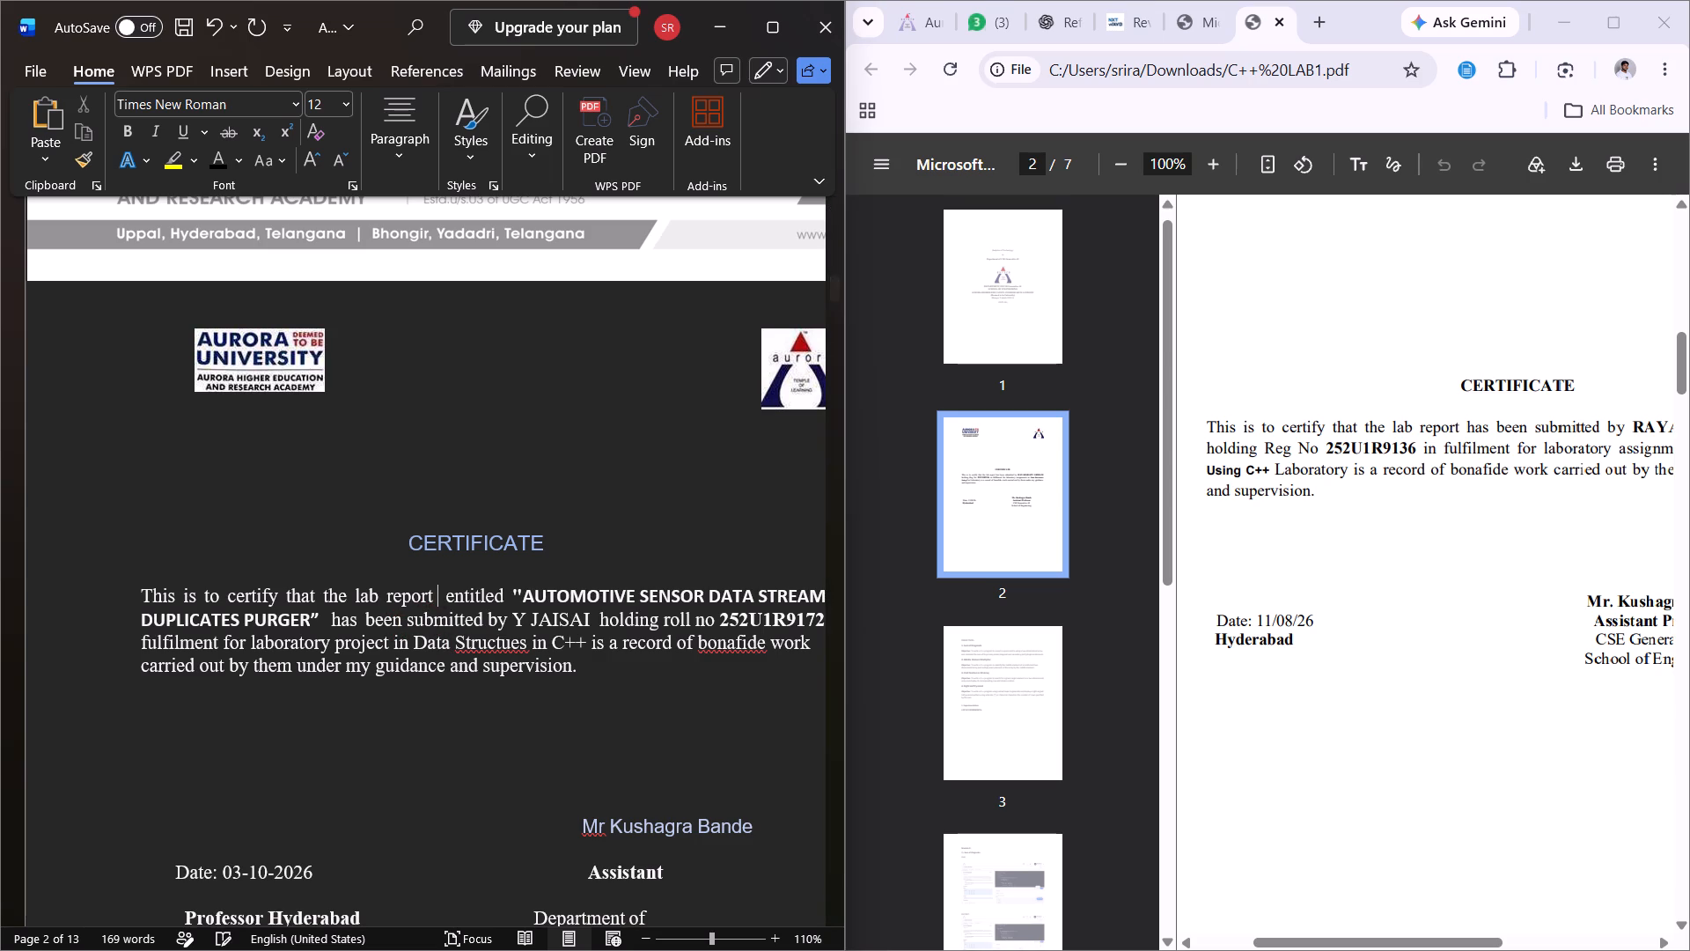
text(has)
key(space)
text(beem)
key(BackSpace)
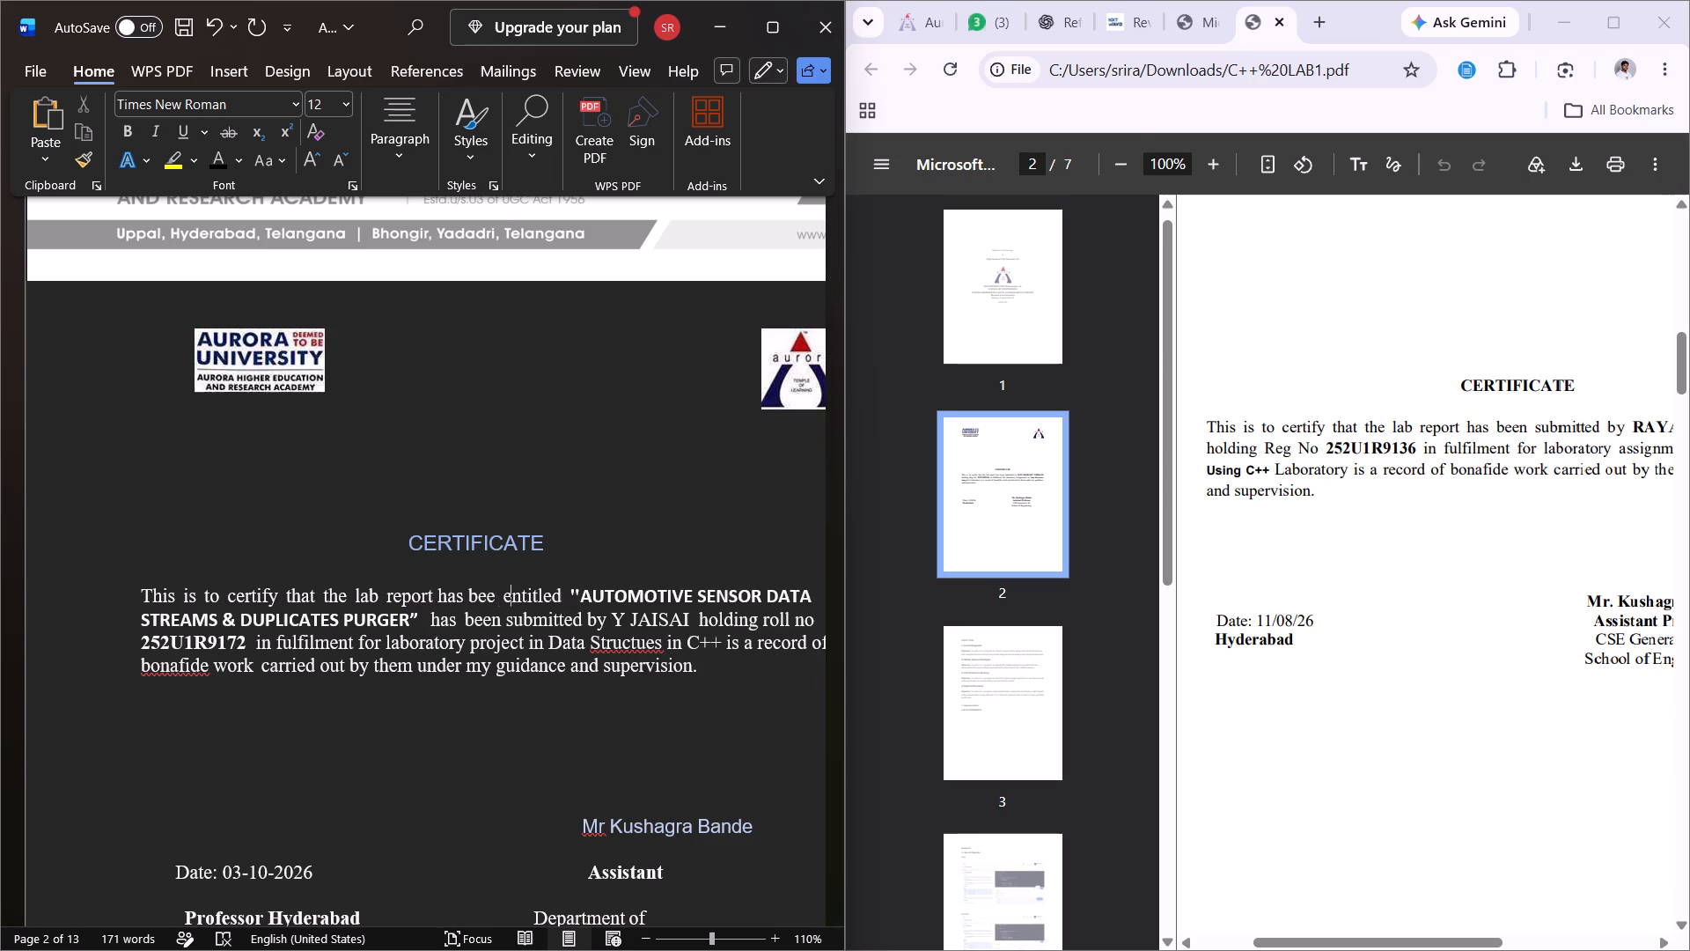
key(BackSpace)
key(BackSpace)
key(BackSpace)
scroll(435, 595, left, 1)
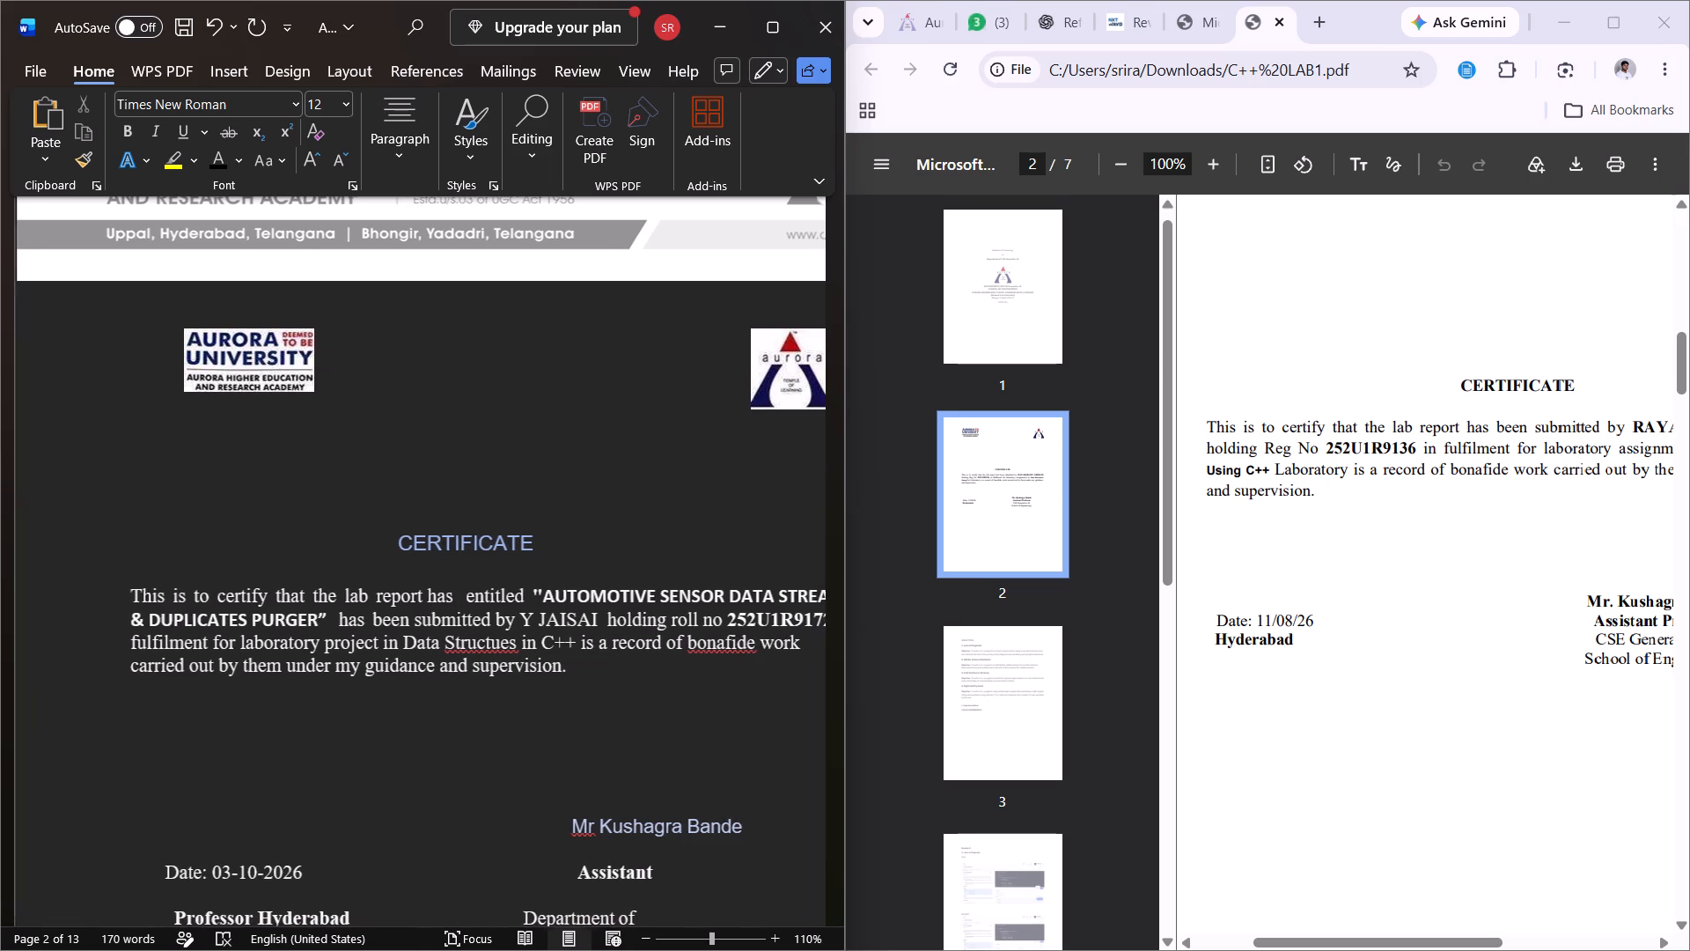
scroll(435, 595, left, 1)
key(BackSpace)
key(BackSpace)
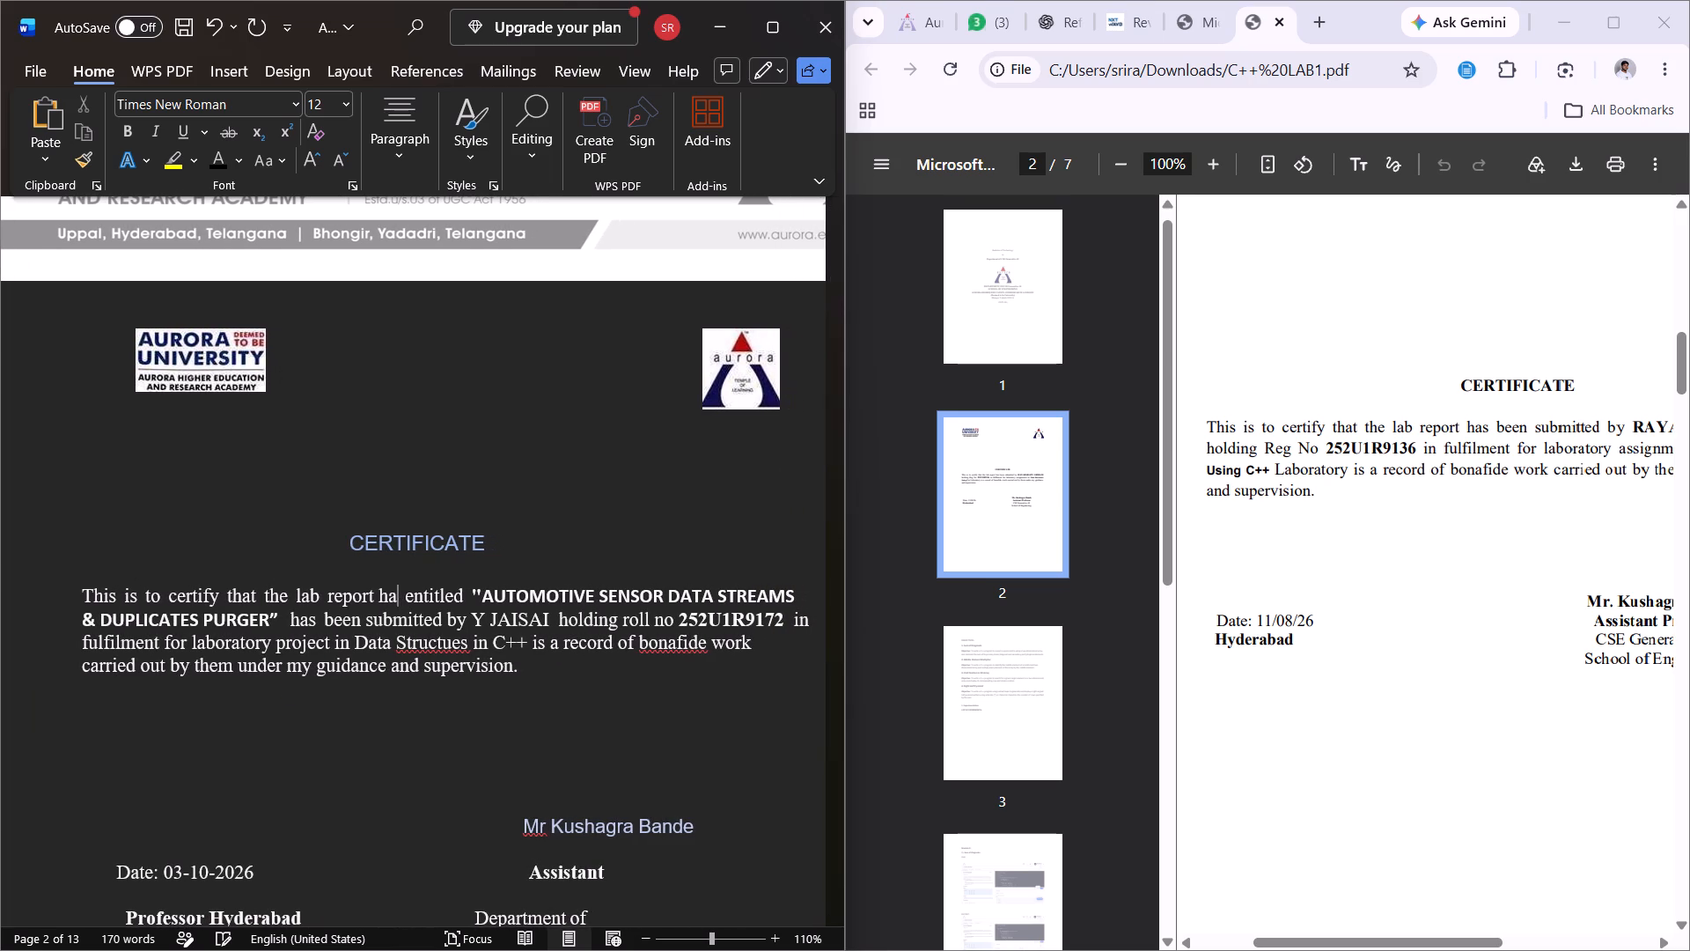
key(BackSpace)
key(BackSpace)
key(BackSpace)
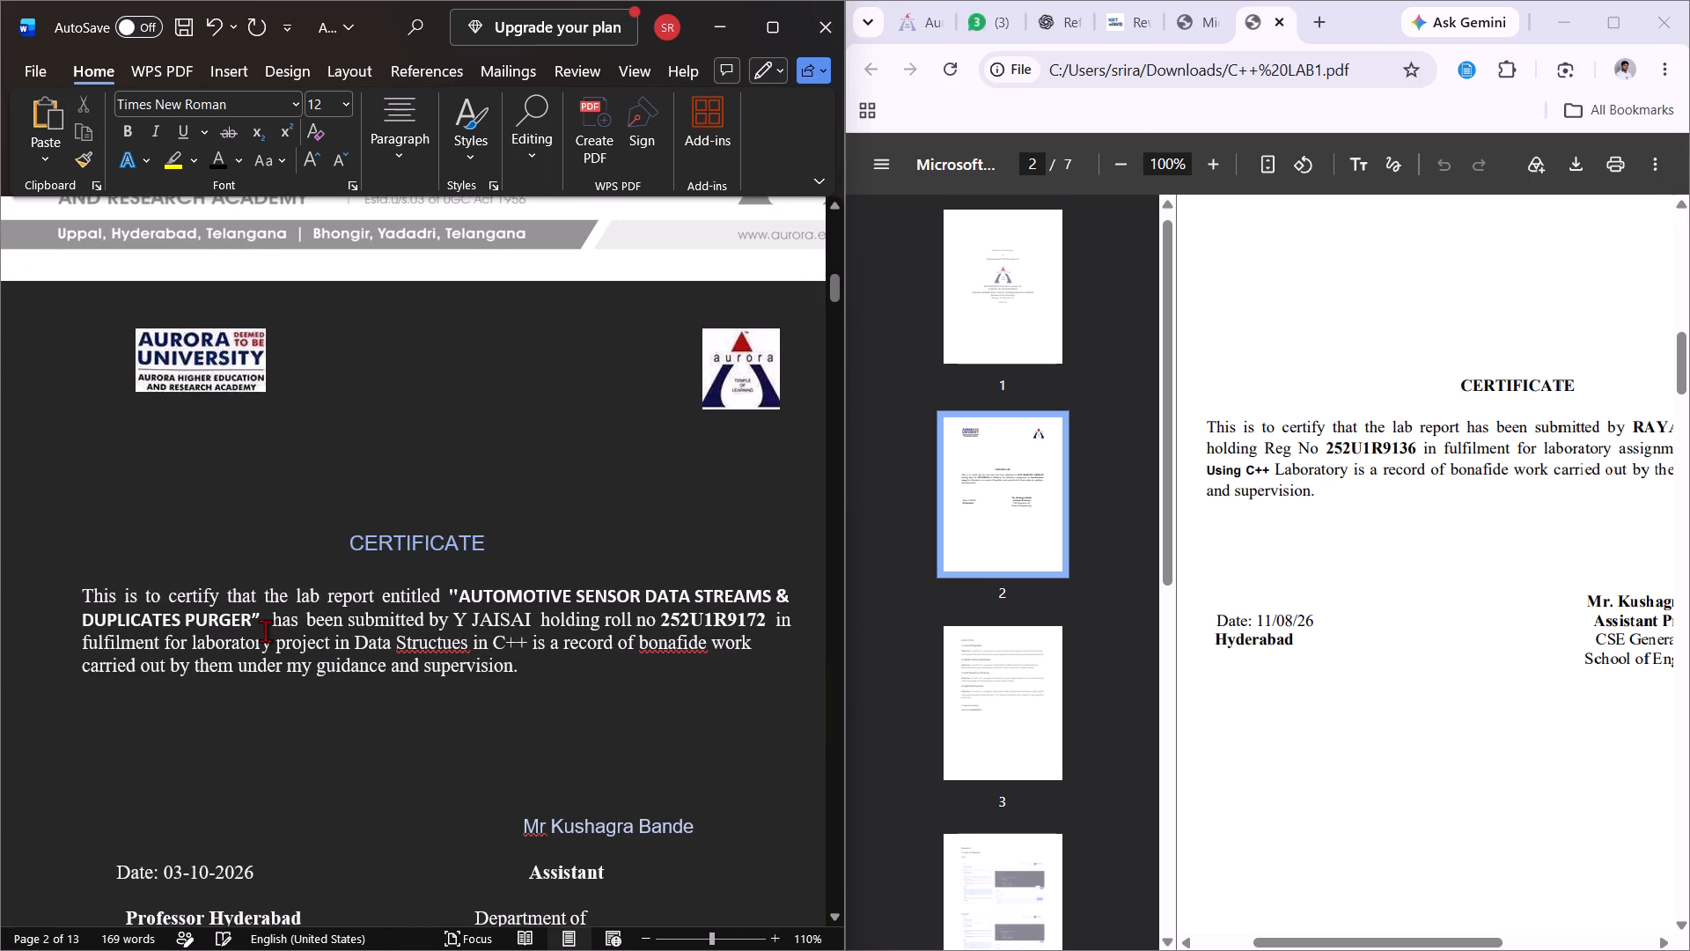
Delete the phrase entitled "AUTOMOTIVE SENSOR DATA STREAMS & DUPLICATES PURGER" from the certificate paragraph.
drag(386, 593, 292, 623)
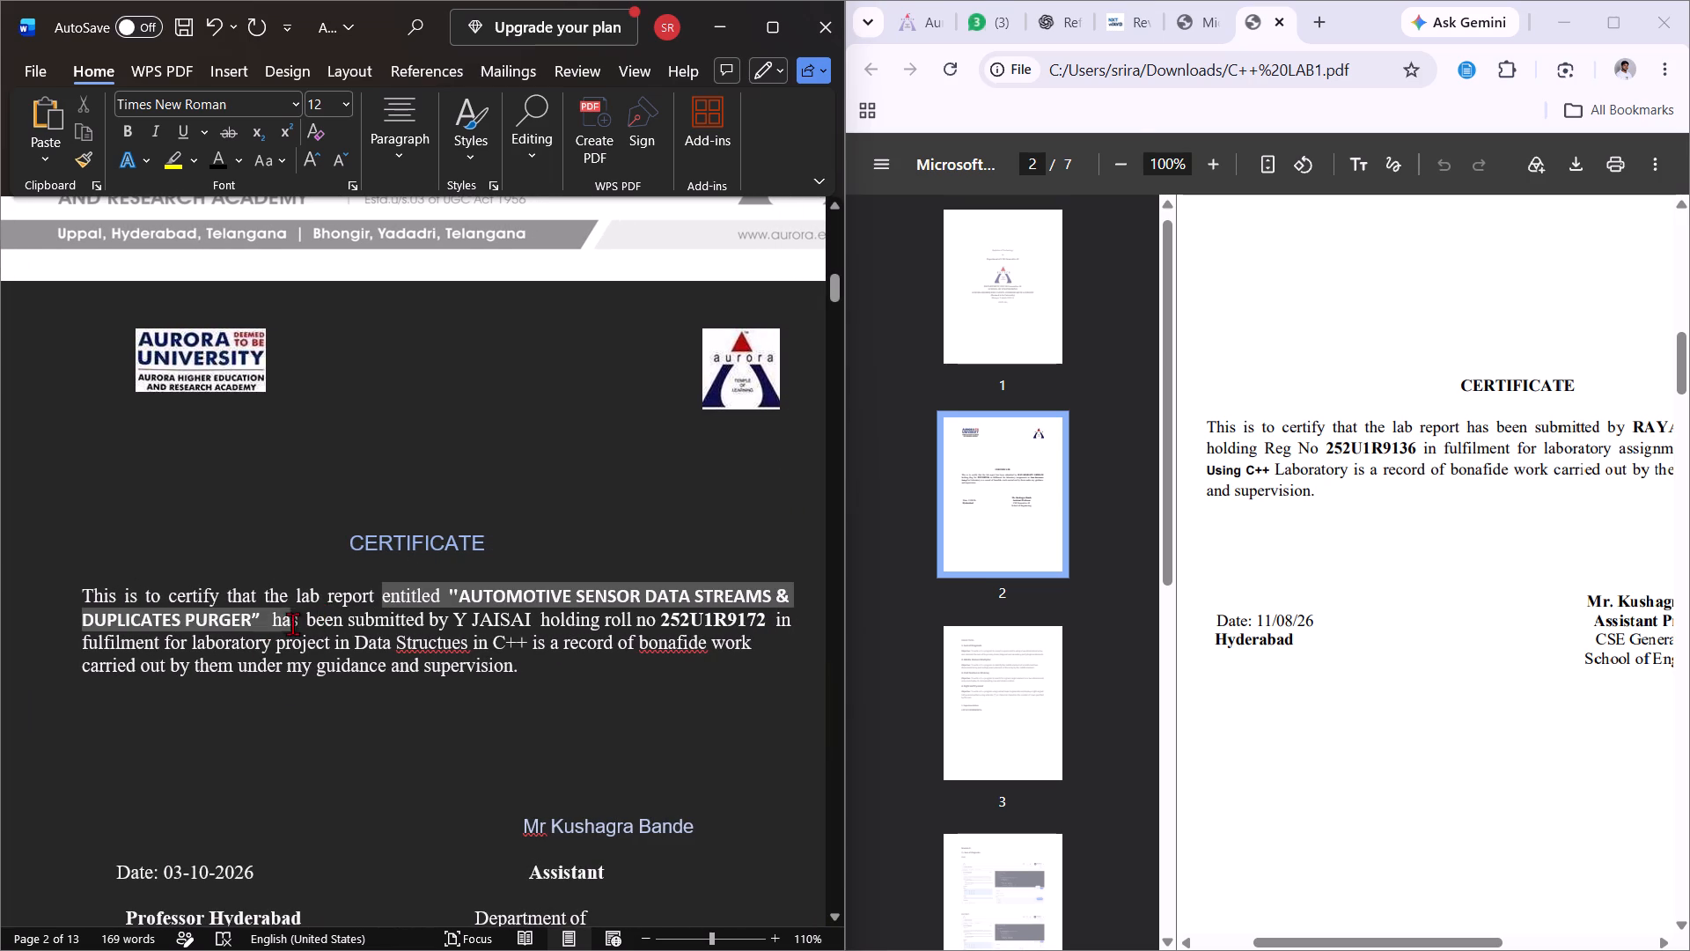
drag(292, 623, 261, 620)
key(BackSpace)
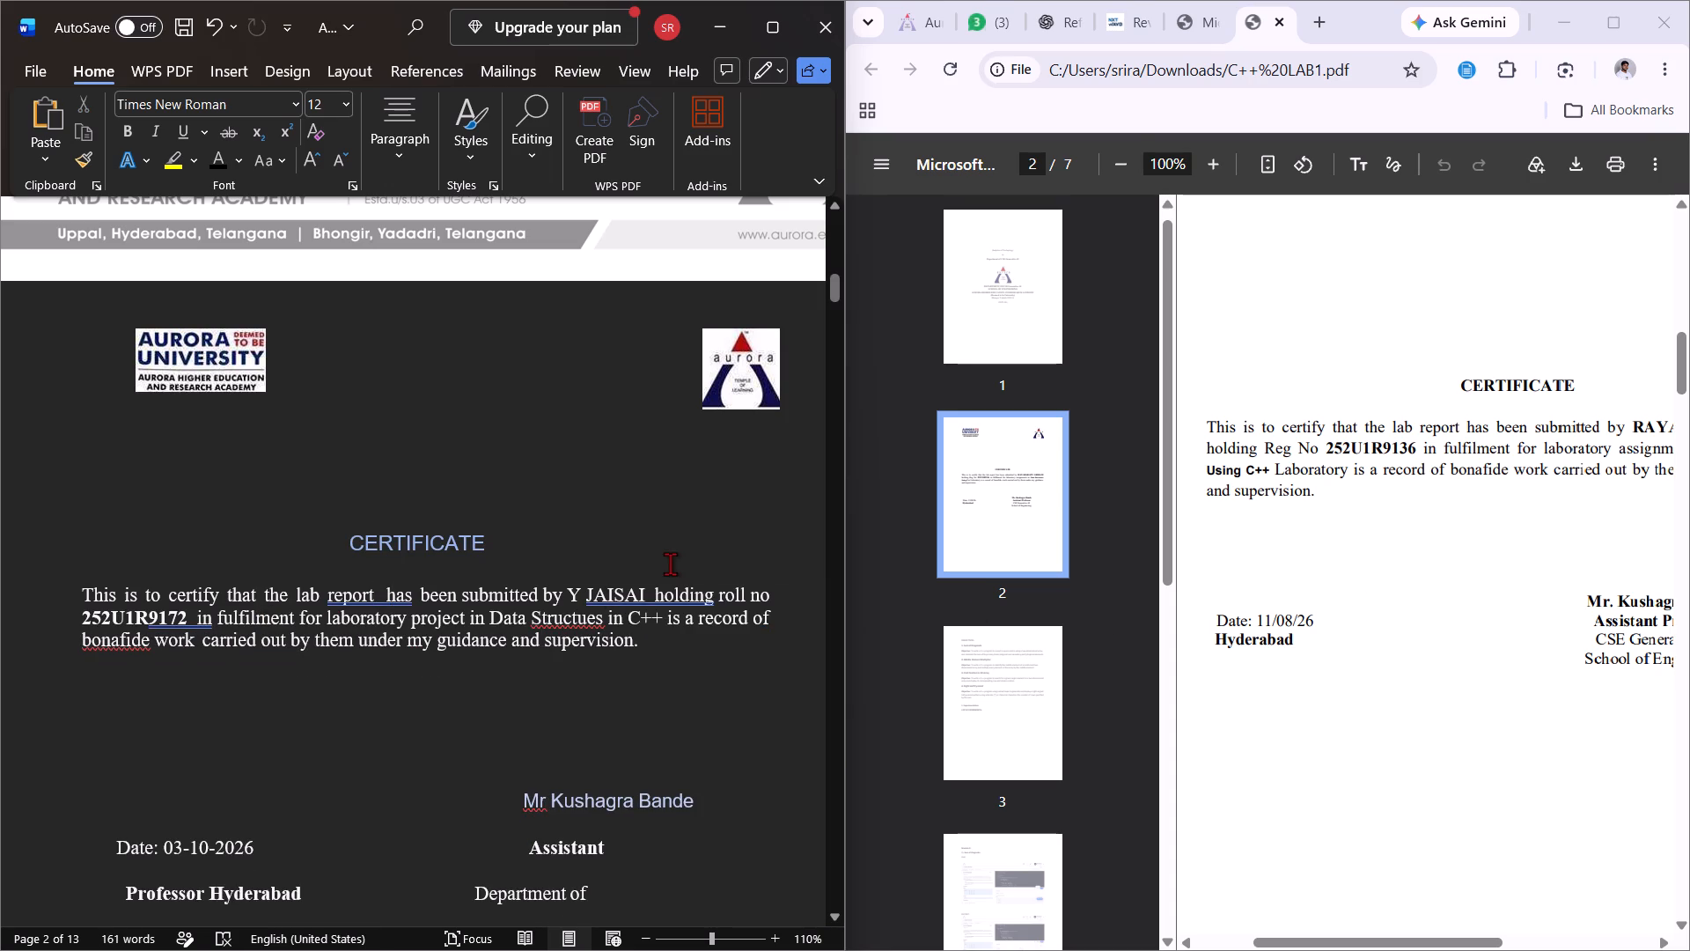
Replace the student's name in the certificate paragraph with the name from the PDF certificate and make it bold.
drag(567, 593, 604, 591)
drag(604, 591, 628, 592)
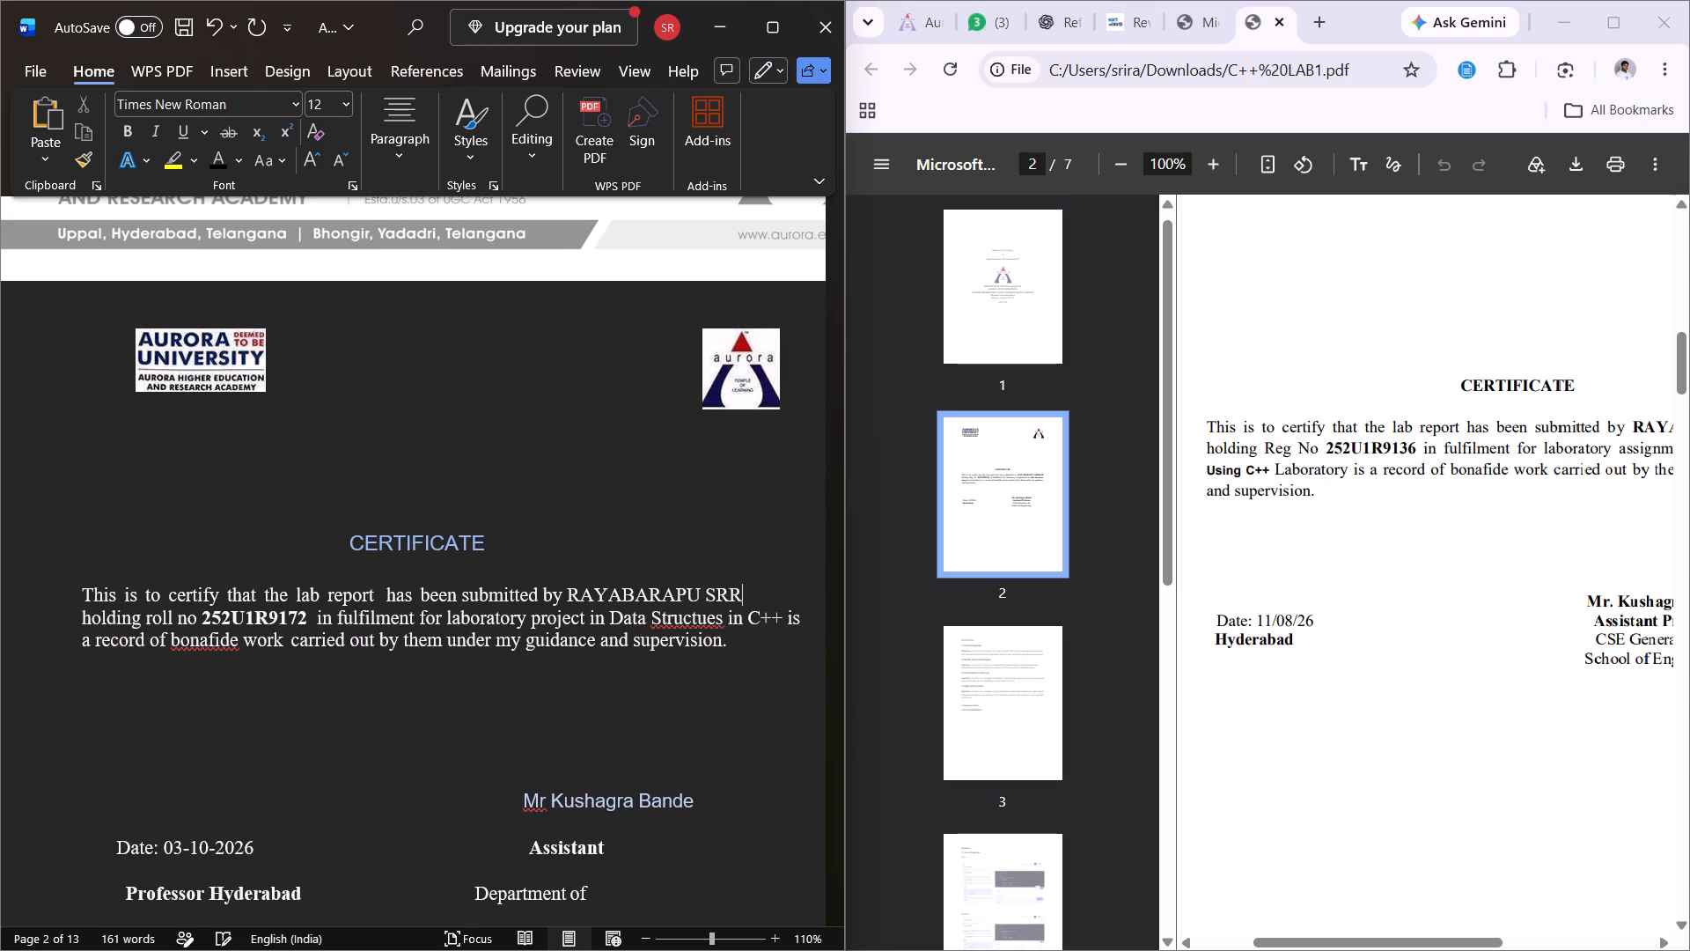
key(BackSpace)
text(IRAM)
drag(569, 593, 735, 600)
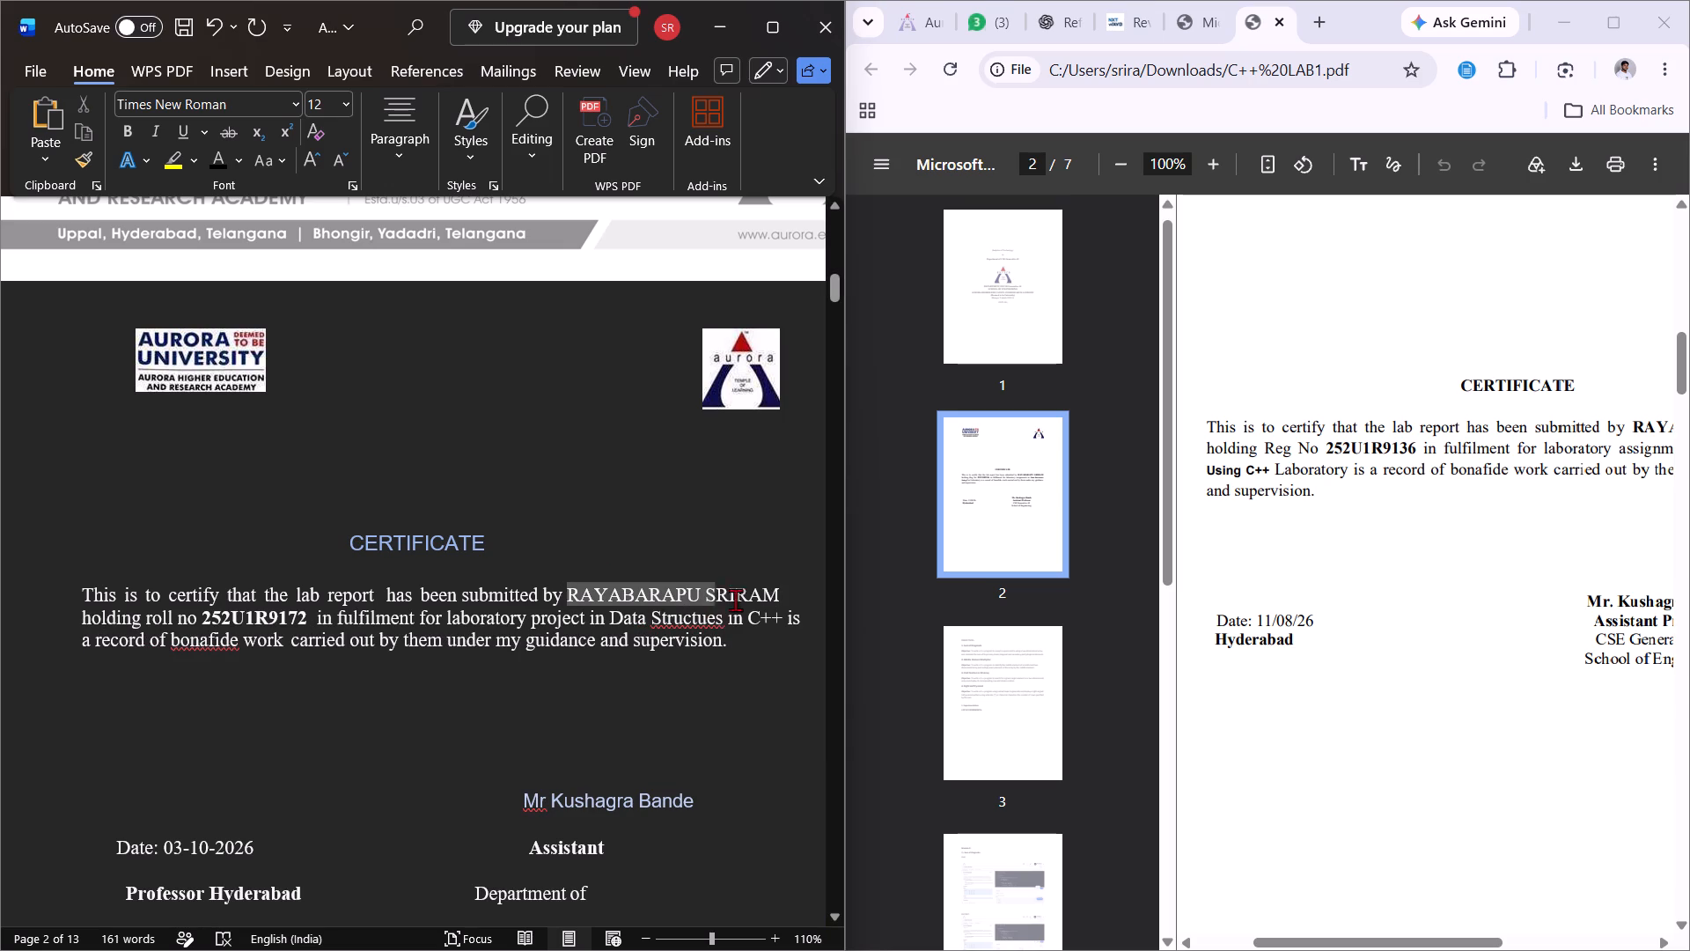
drag(735, 600, 751, 600)
click(768, 565)
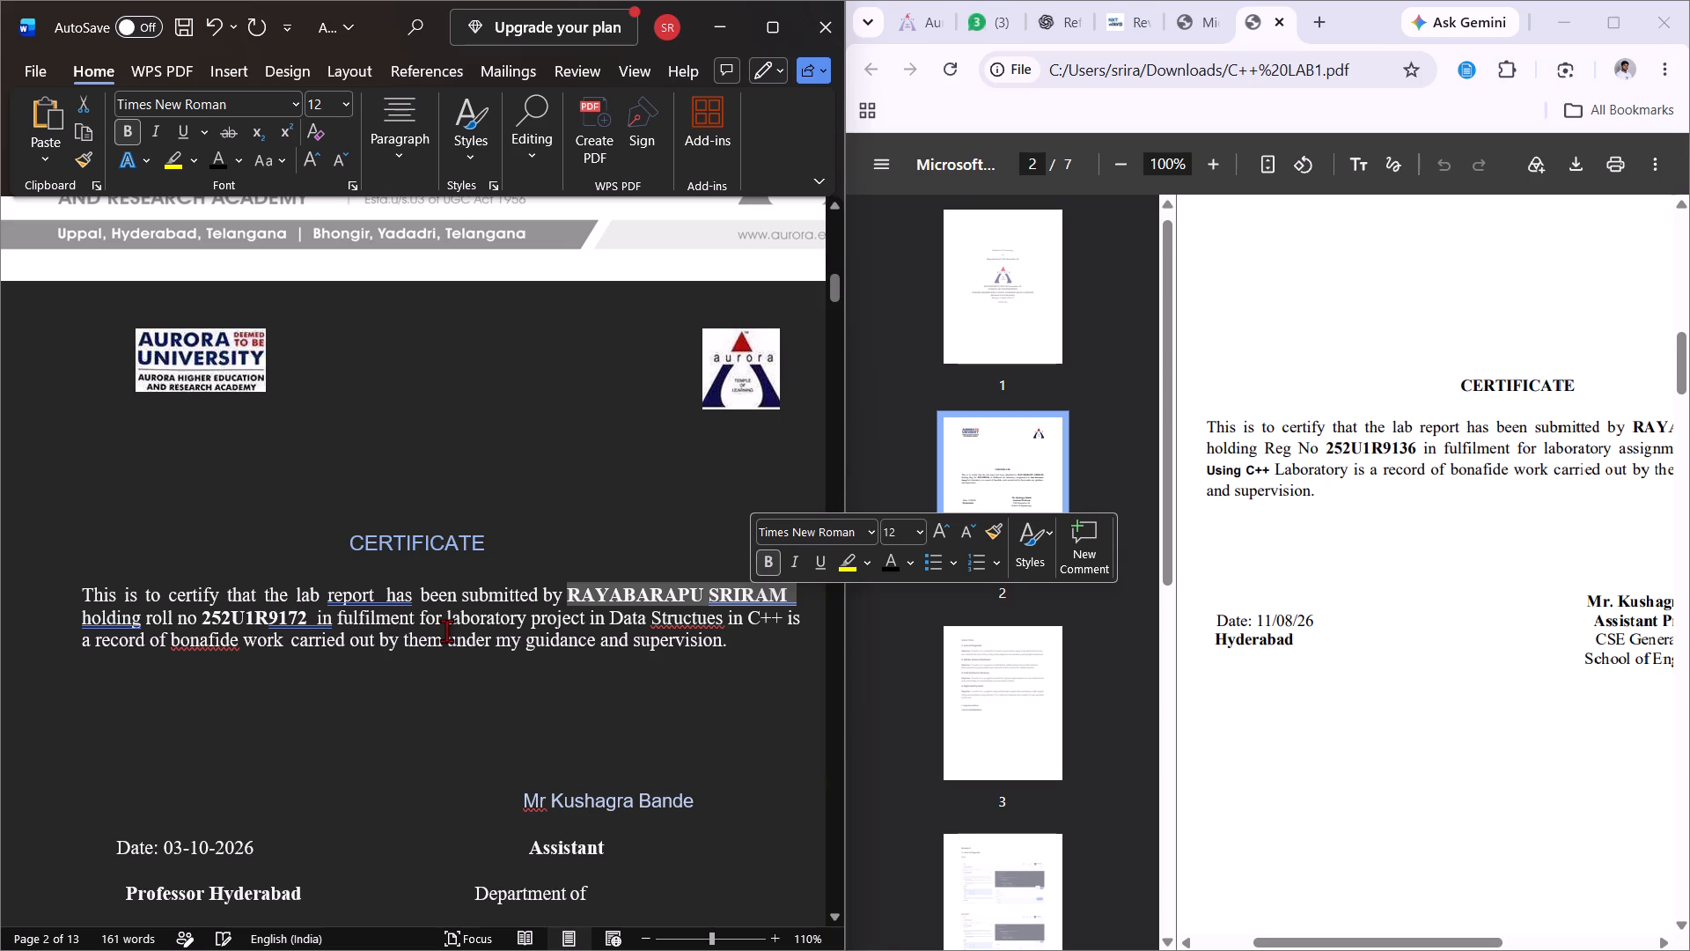
Change the last two digits of the roll number in the certificate paragraph to match the PDF.
click(317, 618)
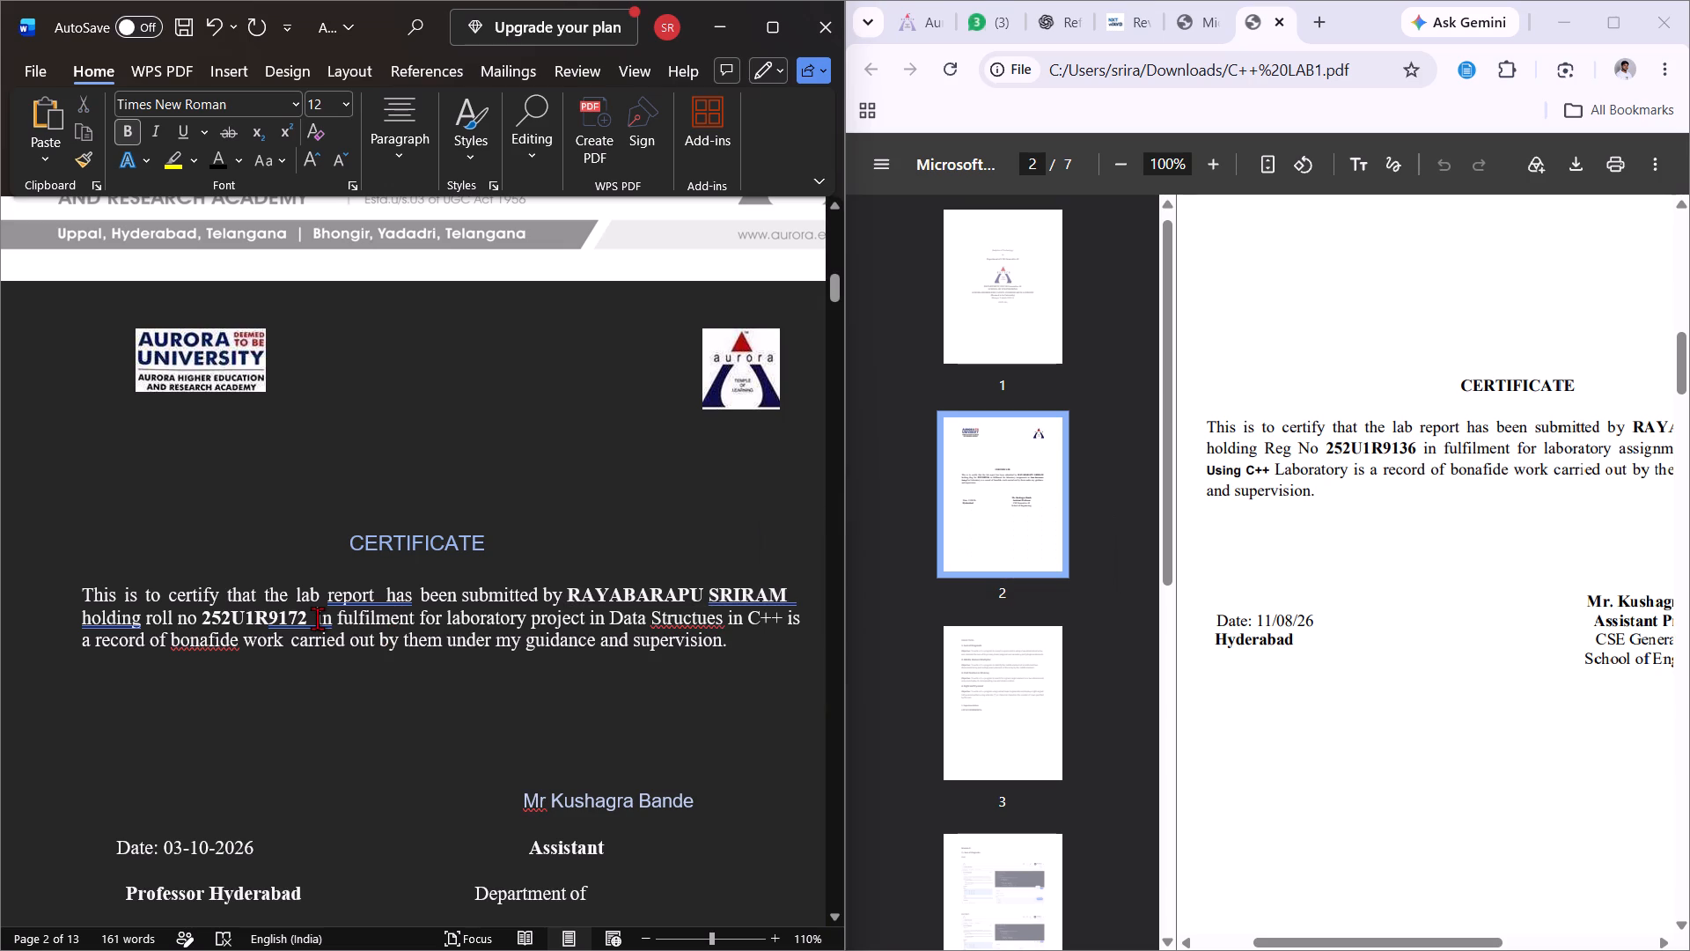
key(Left)
key(BackSpace)
key(BackSpace)
key(BackSpace)
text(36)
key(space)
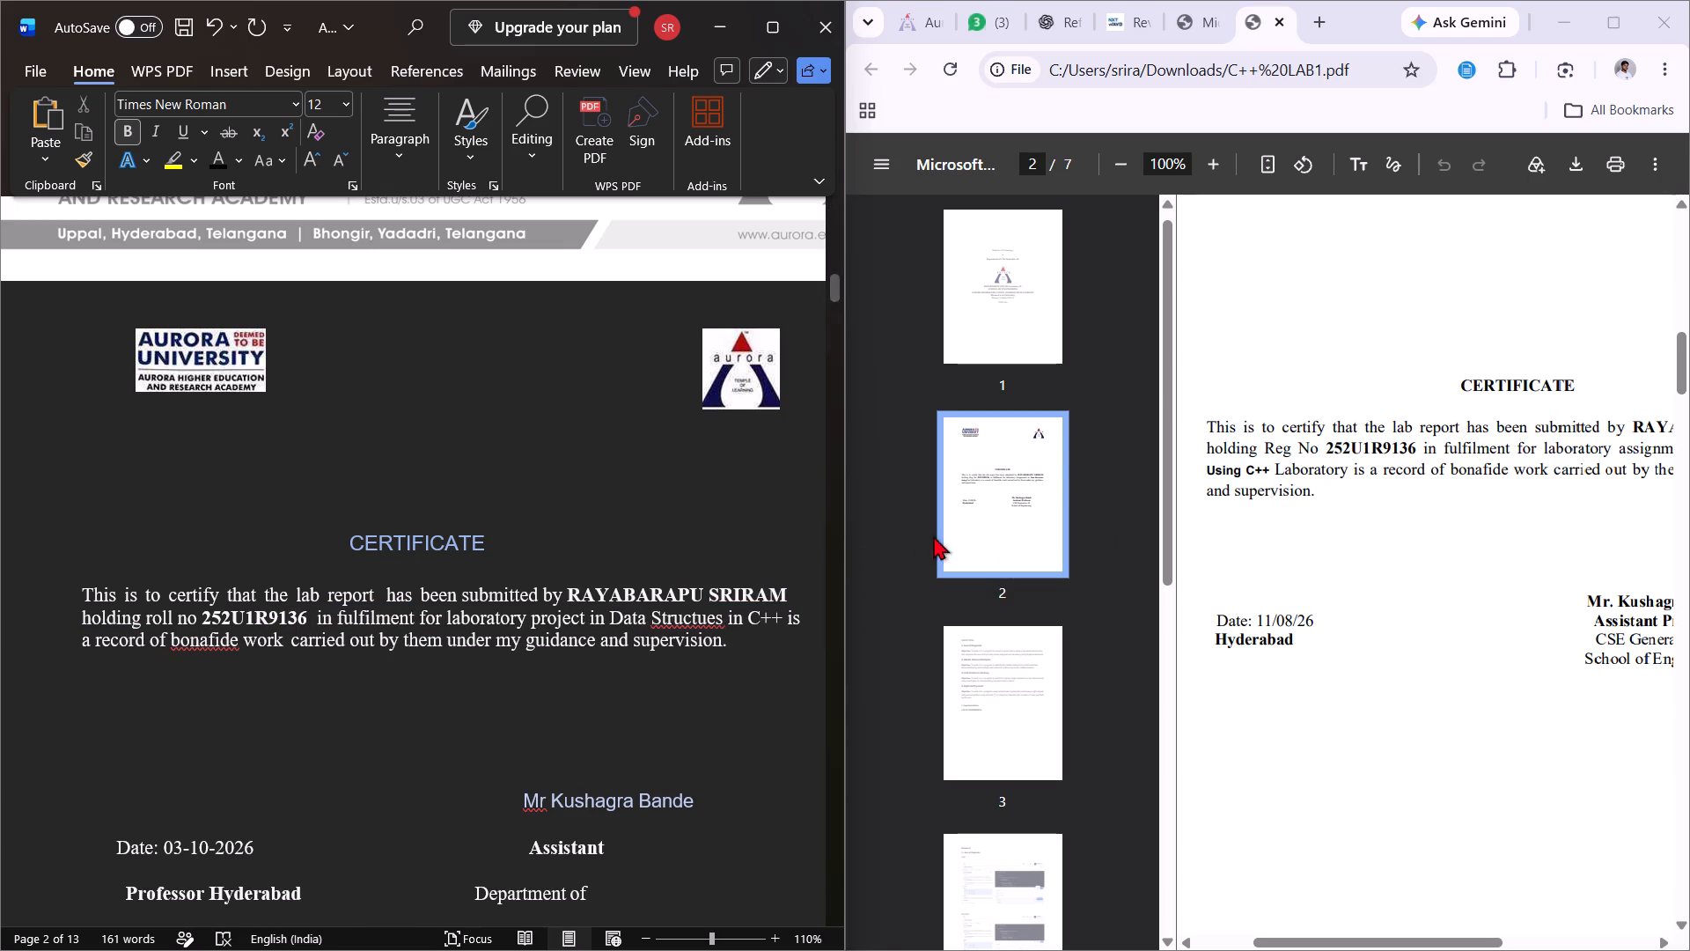
Delete the old signature block beneath the certificate paragraph, from the faculty name line through "Computer Science".
scroll(1253, 546, left, 2)
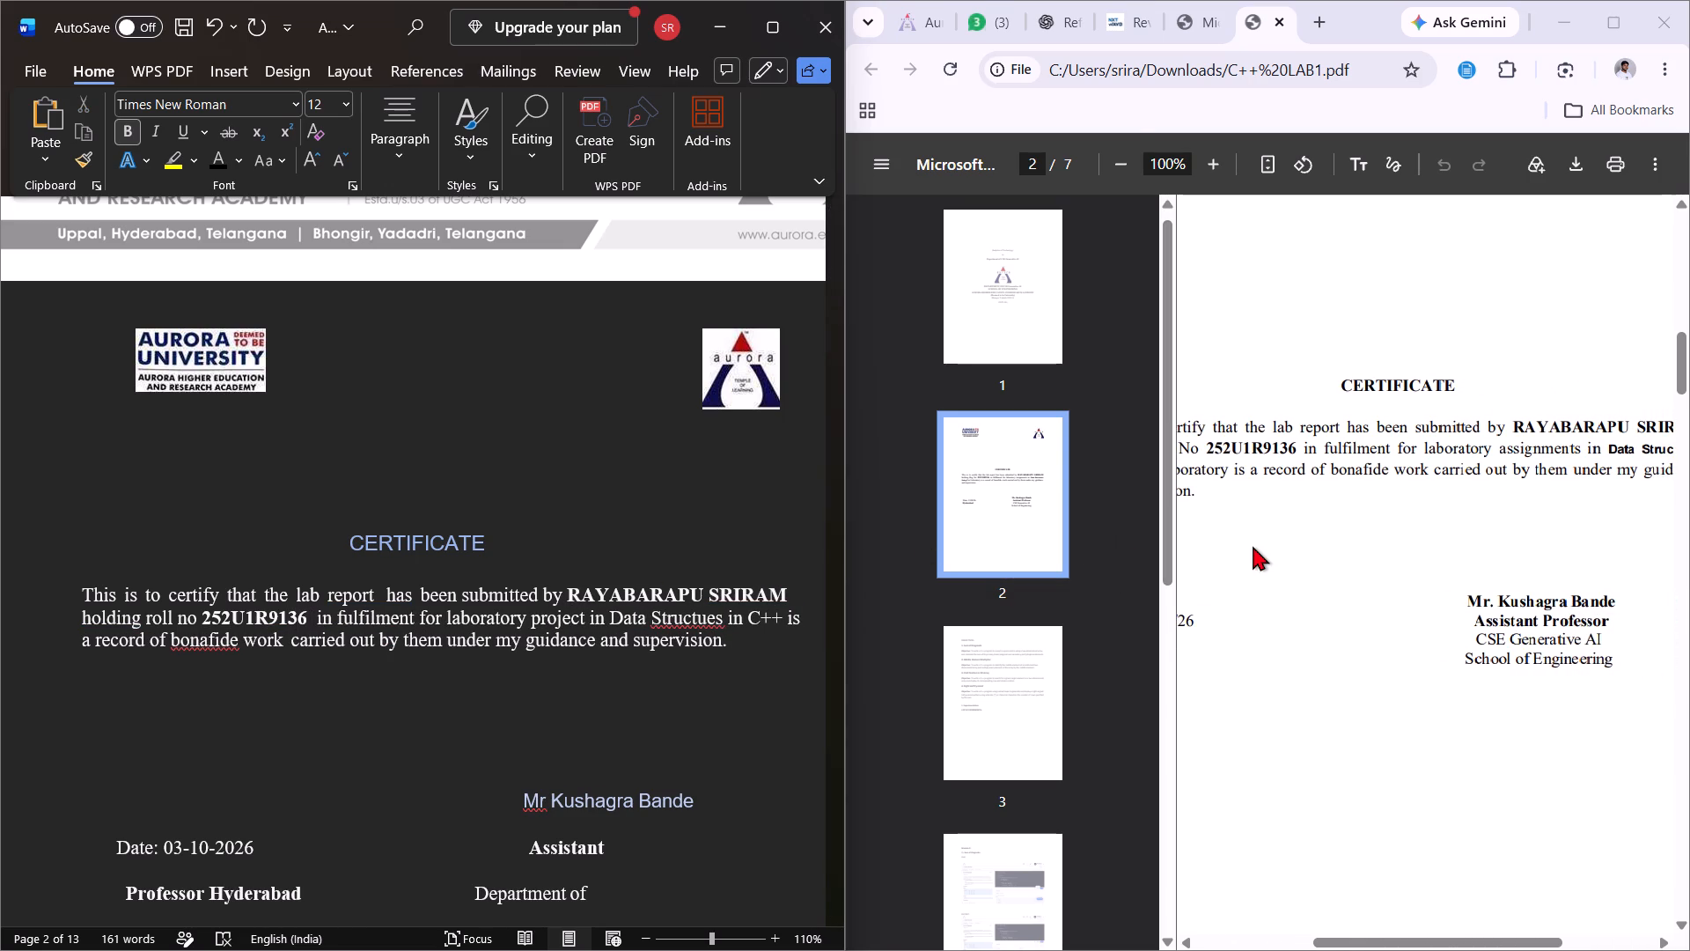
scroll(1253, 546, right, 2)
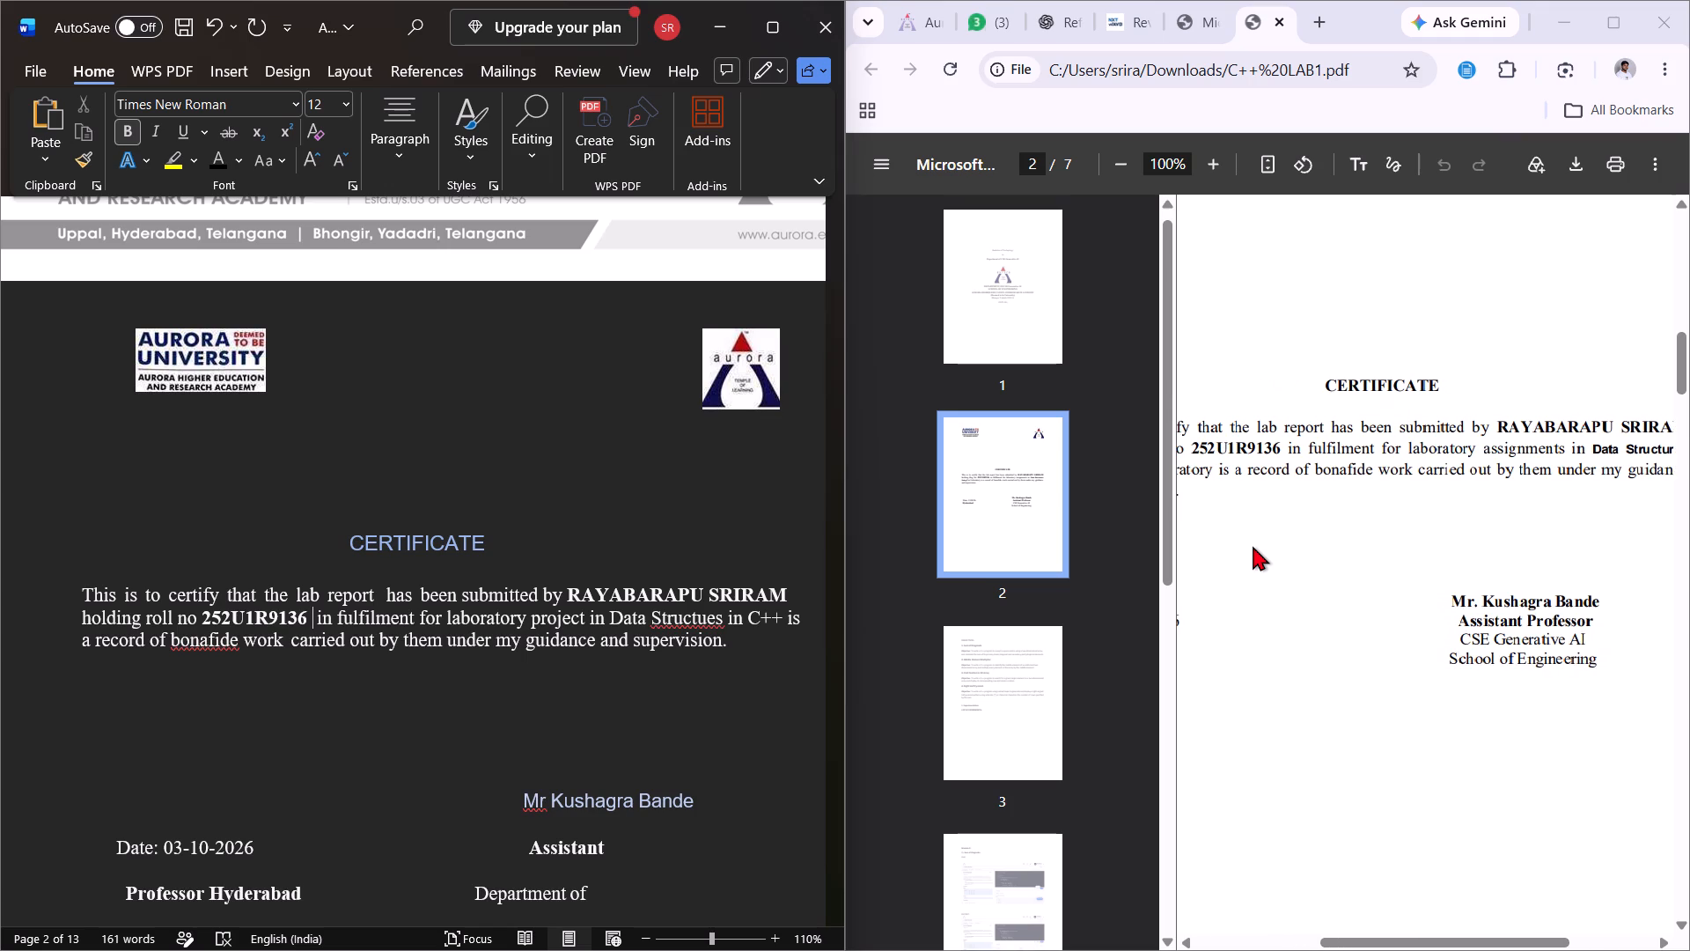
scroll(1253, 546, right, 1)
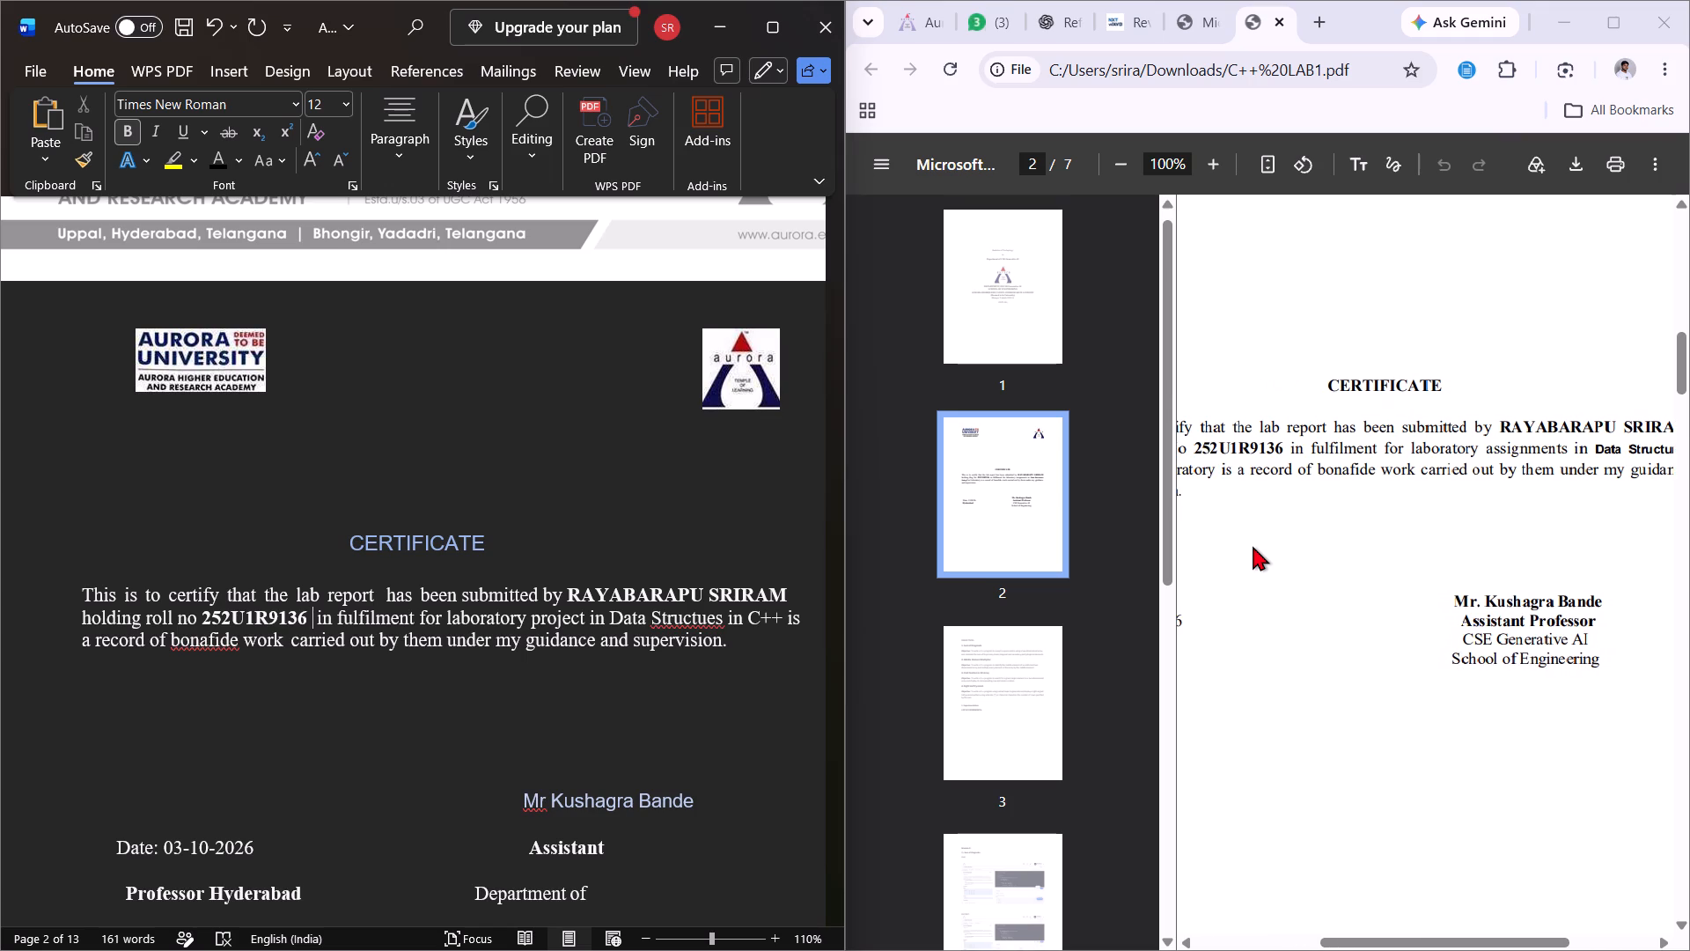
scroll(1253, 546, right, 1)
scroll(284, 734, down, 1)
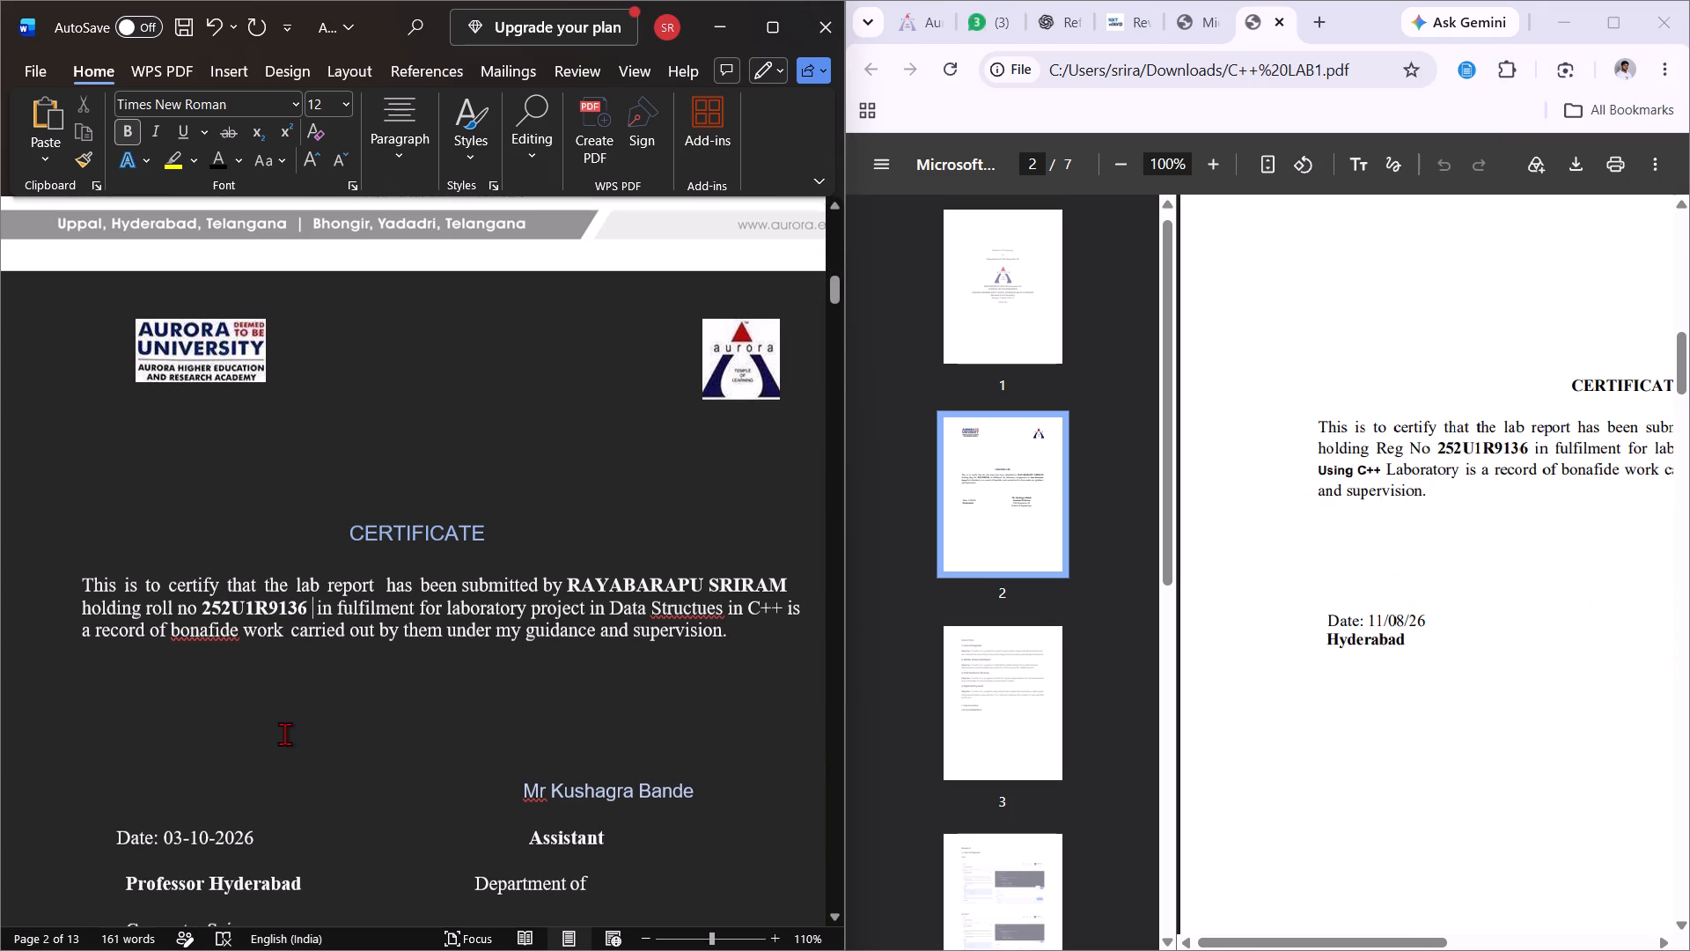
scroll(284, 734, down, 1)
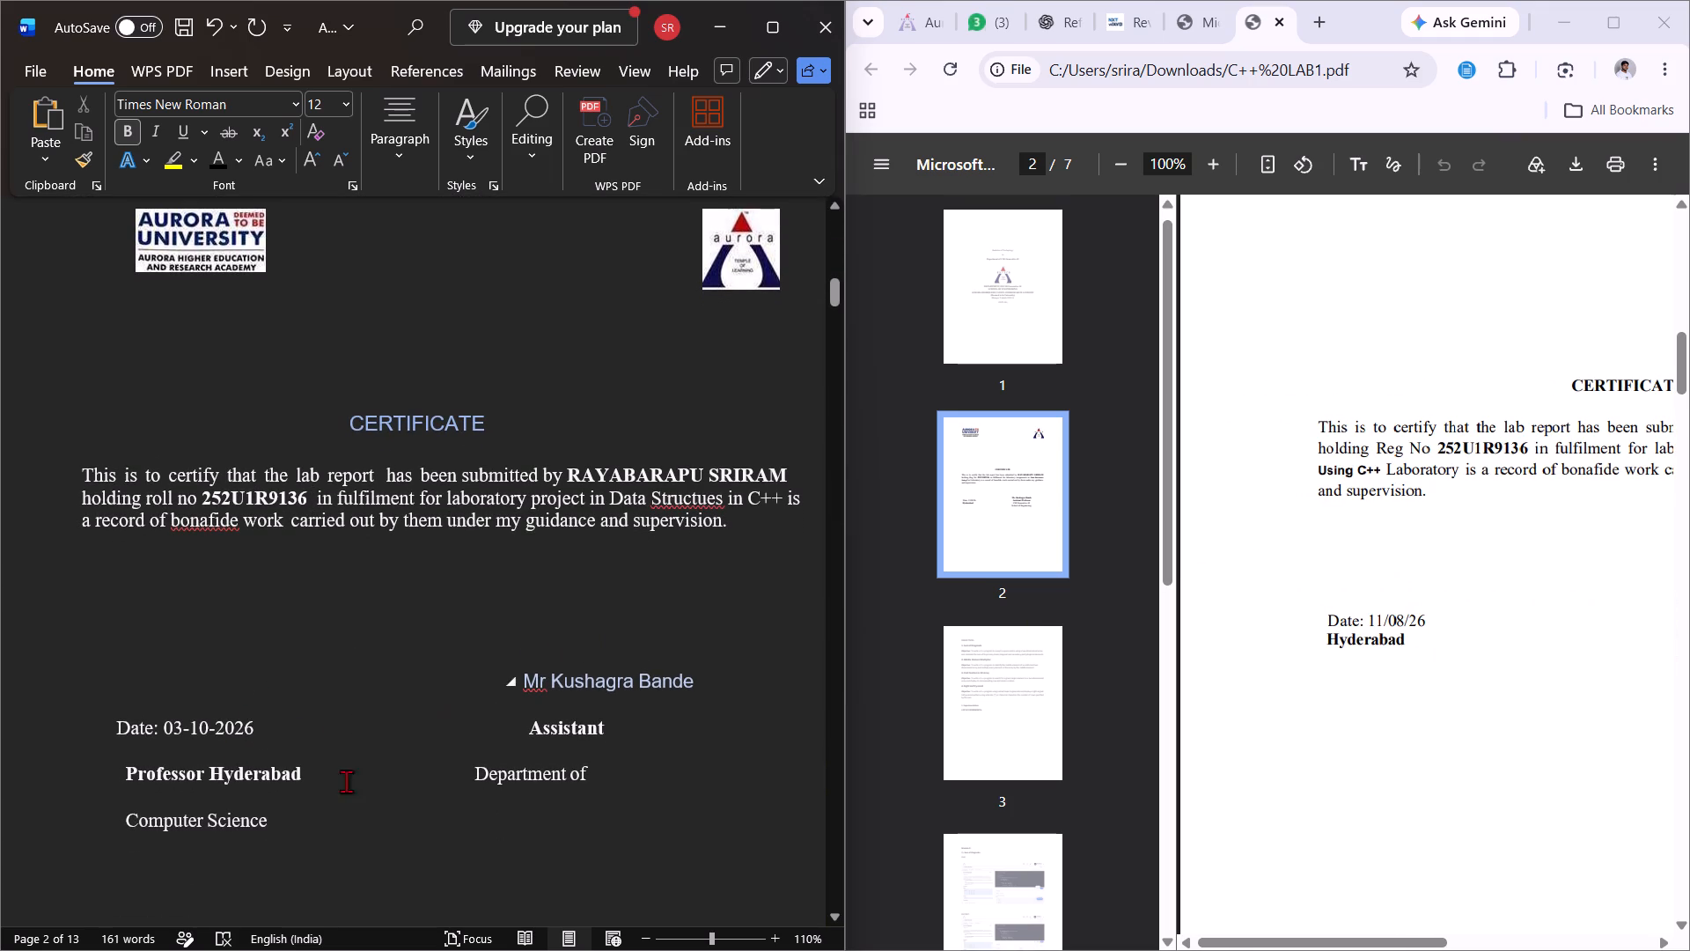
drag(317, 814, 153, 666)
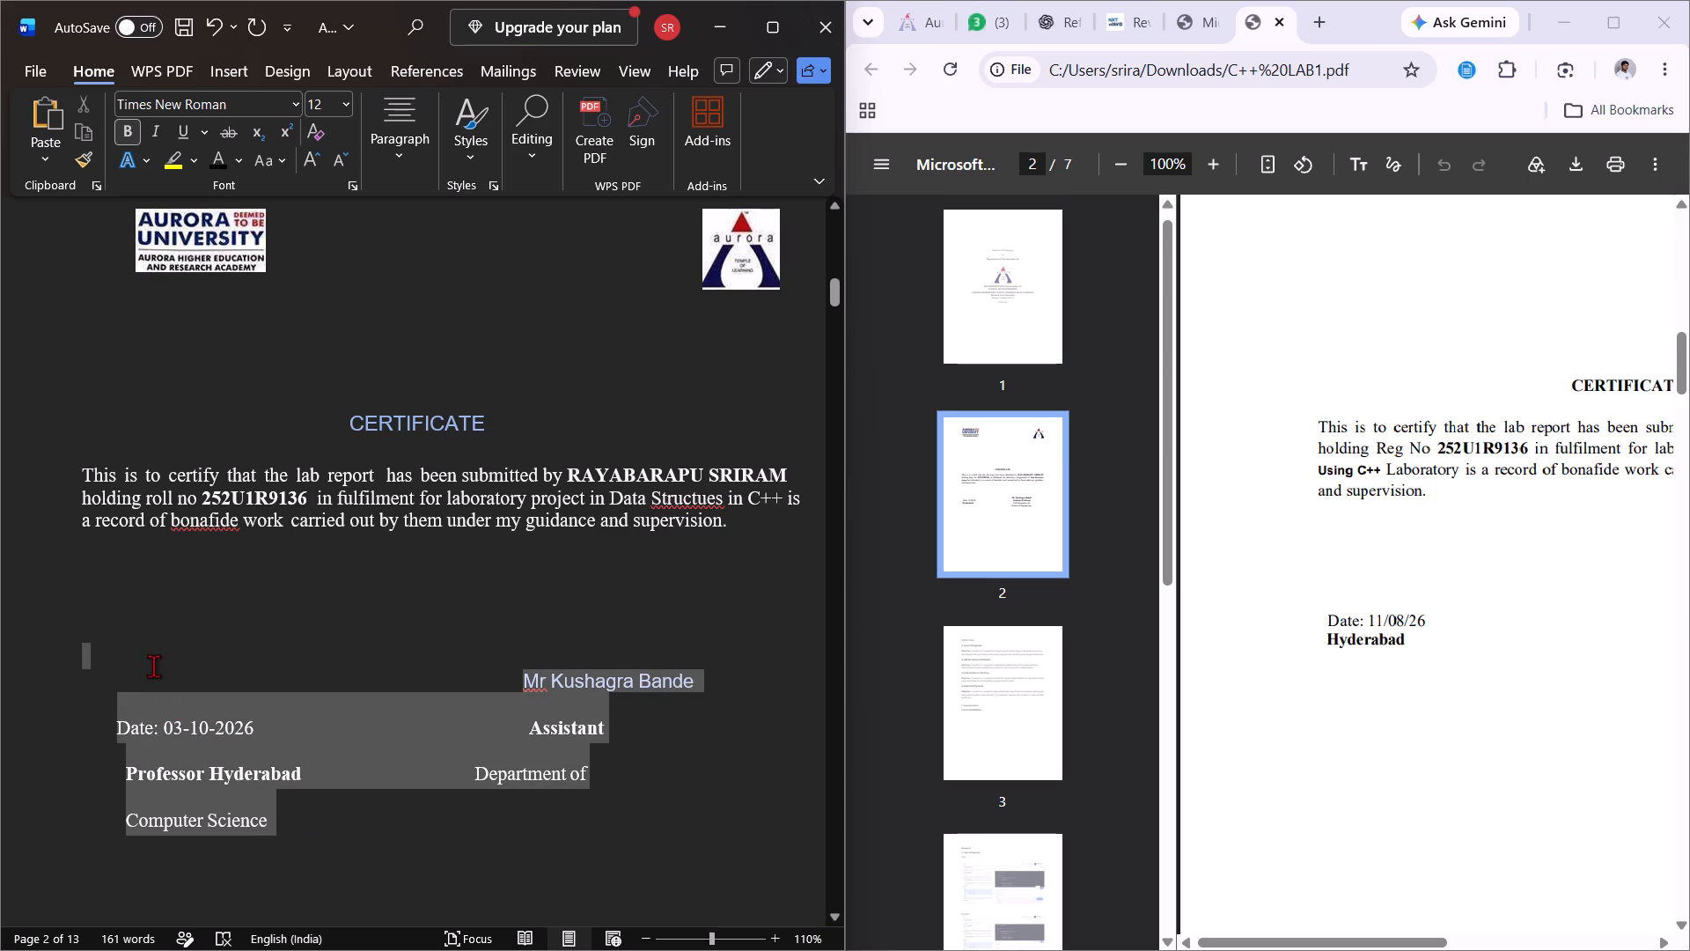
drag(153, 666, 153, 664)
key(BackSpace)
key(BackSpace)
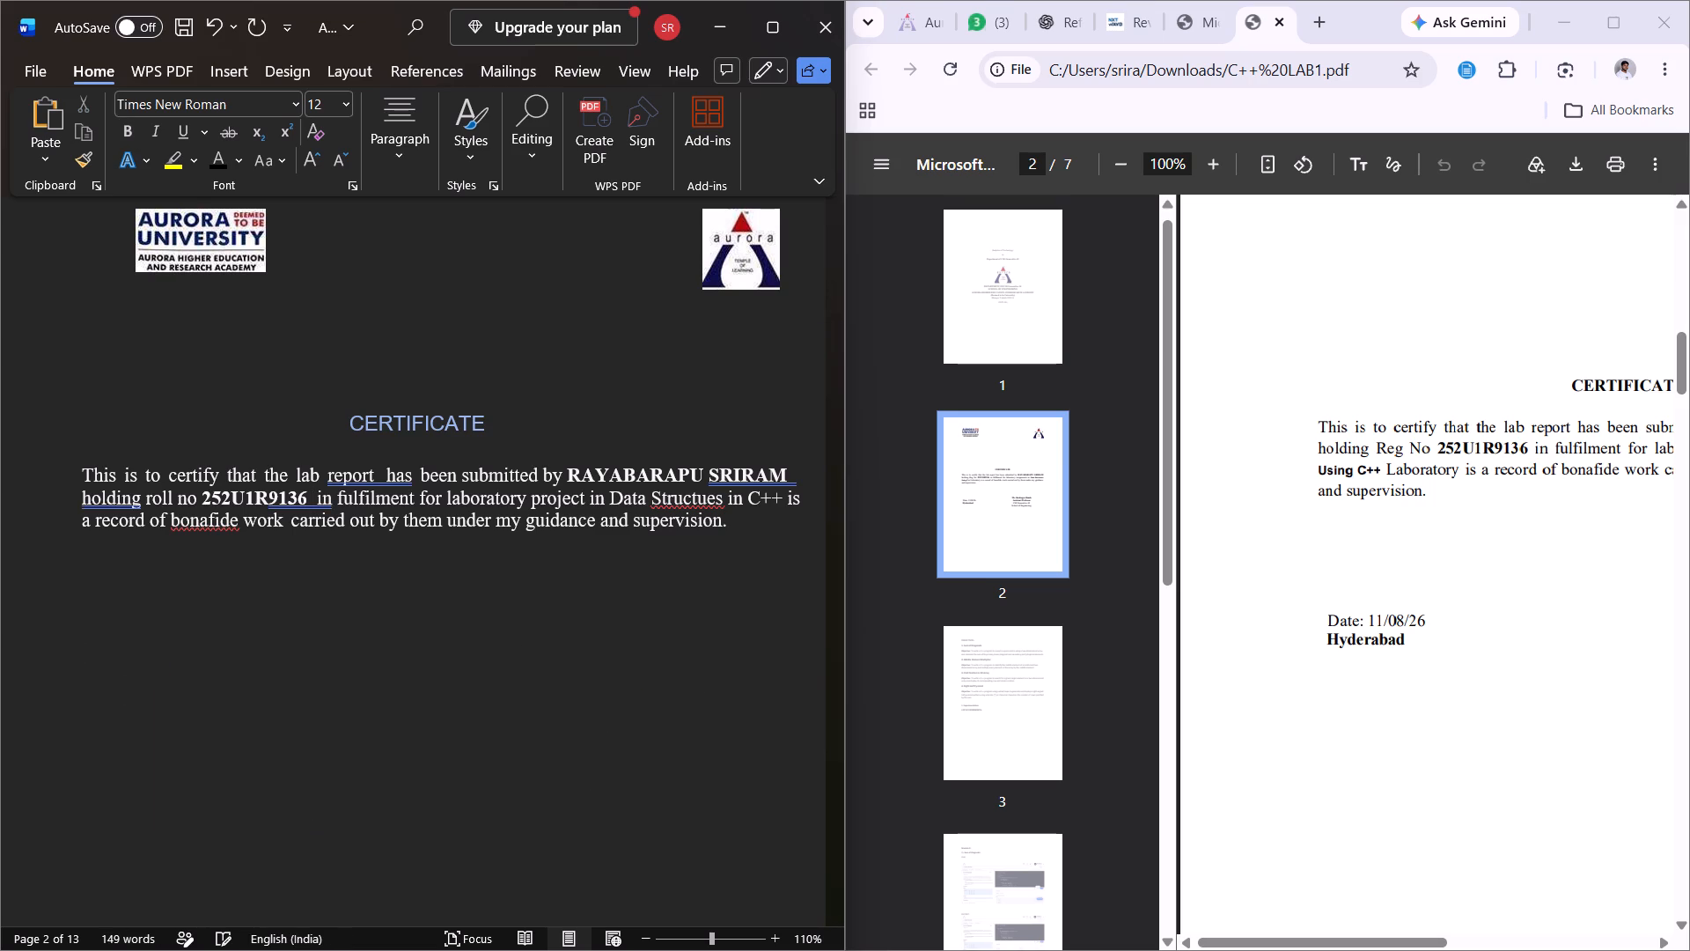
Copy the "Date: 11/08/26" and "Hyderabad" lines from the PDF beneath the certificate paragraph, adding a line break after the date.
drag(1324, 623, 1407, 646)
key(ctrl+c)
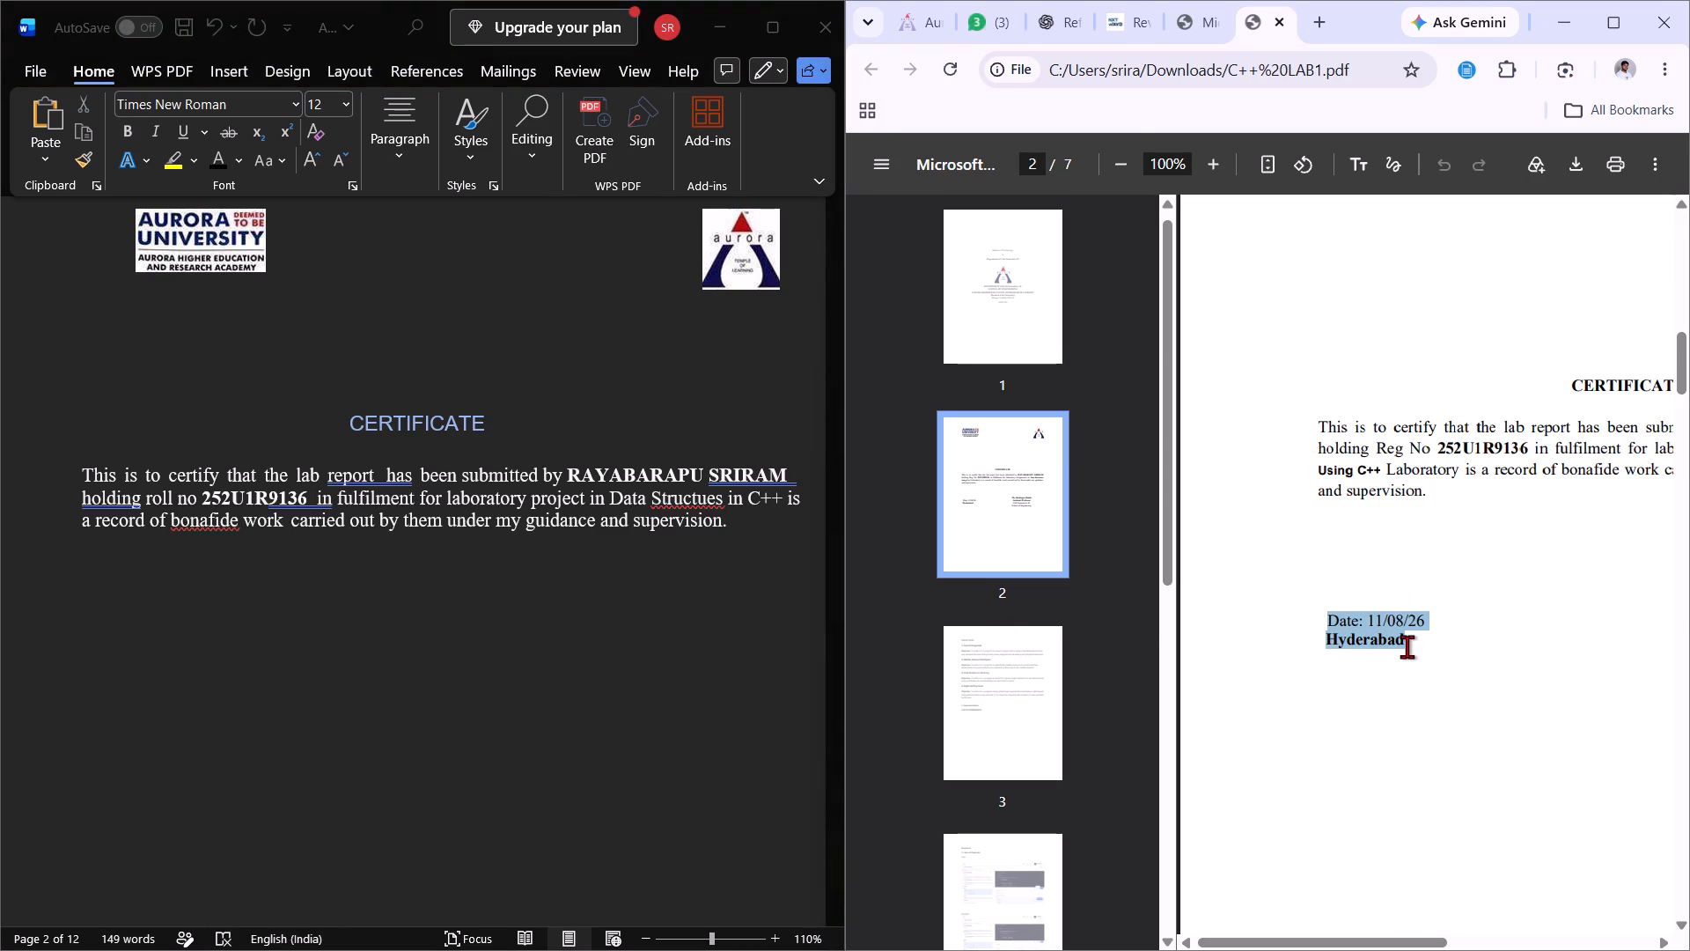
key(ctrl+c)
click(92, 608)
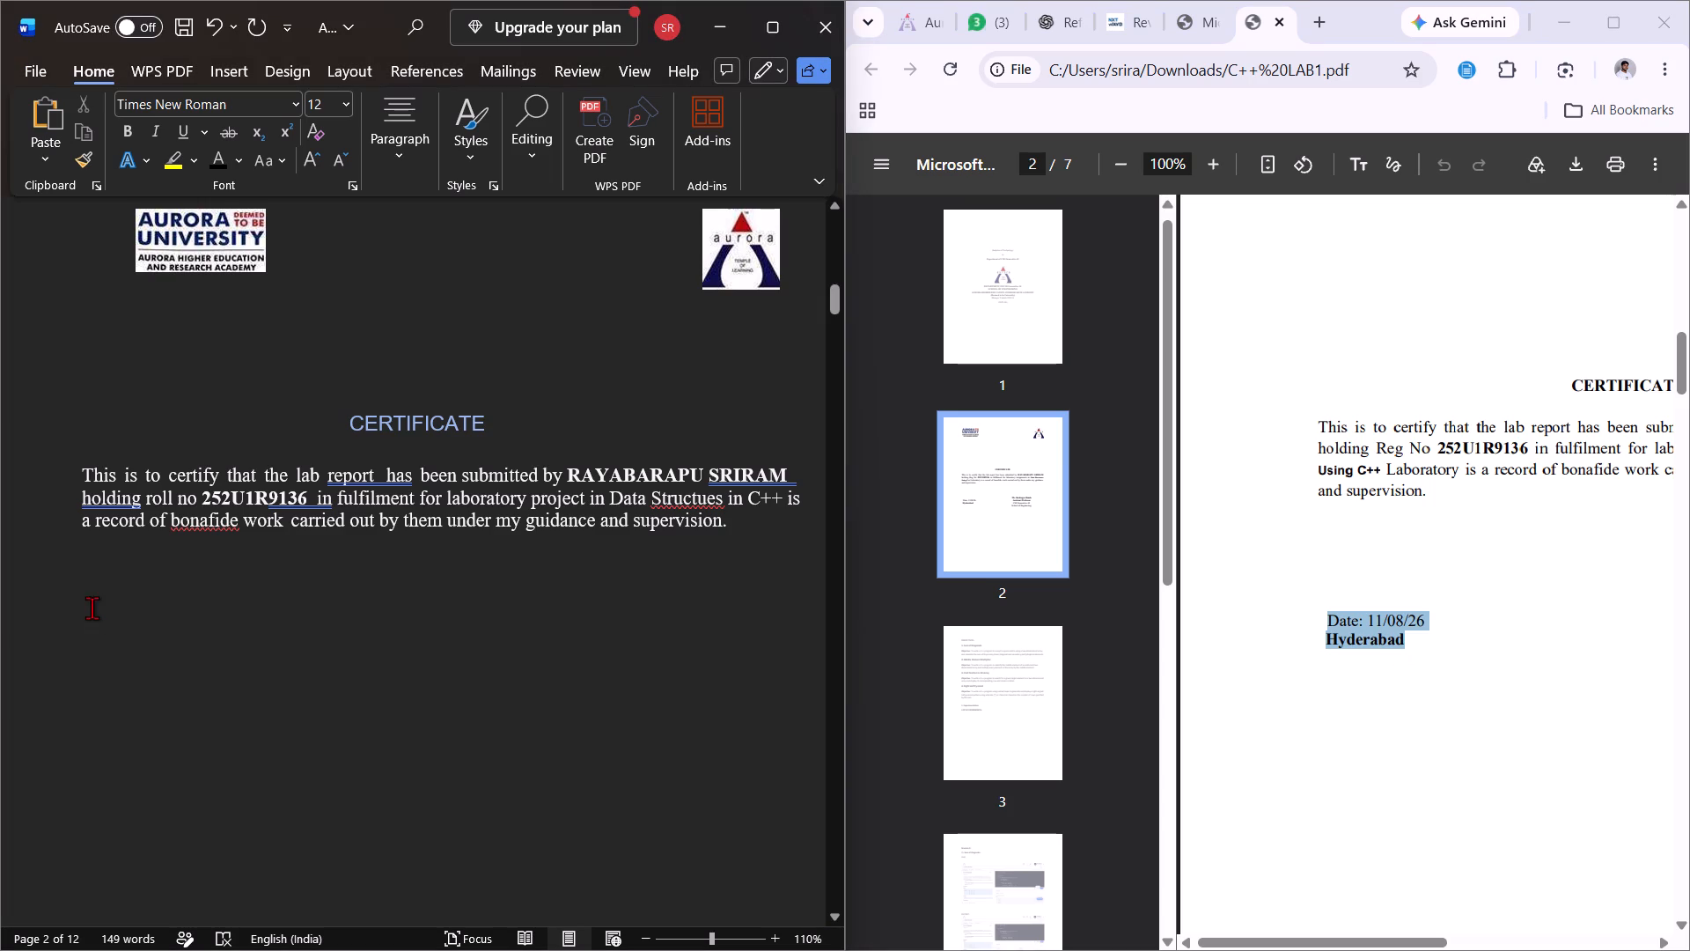
key(ctrl+v)
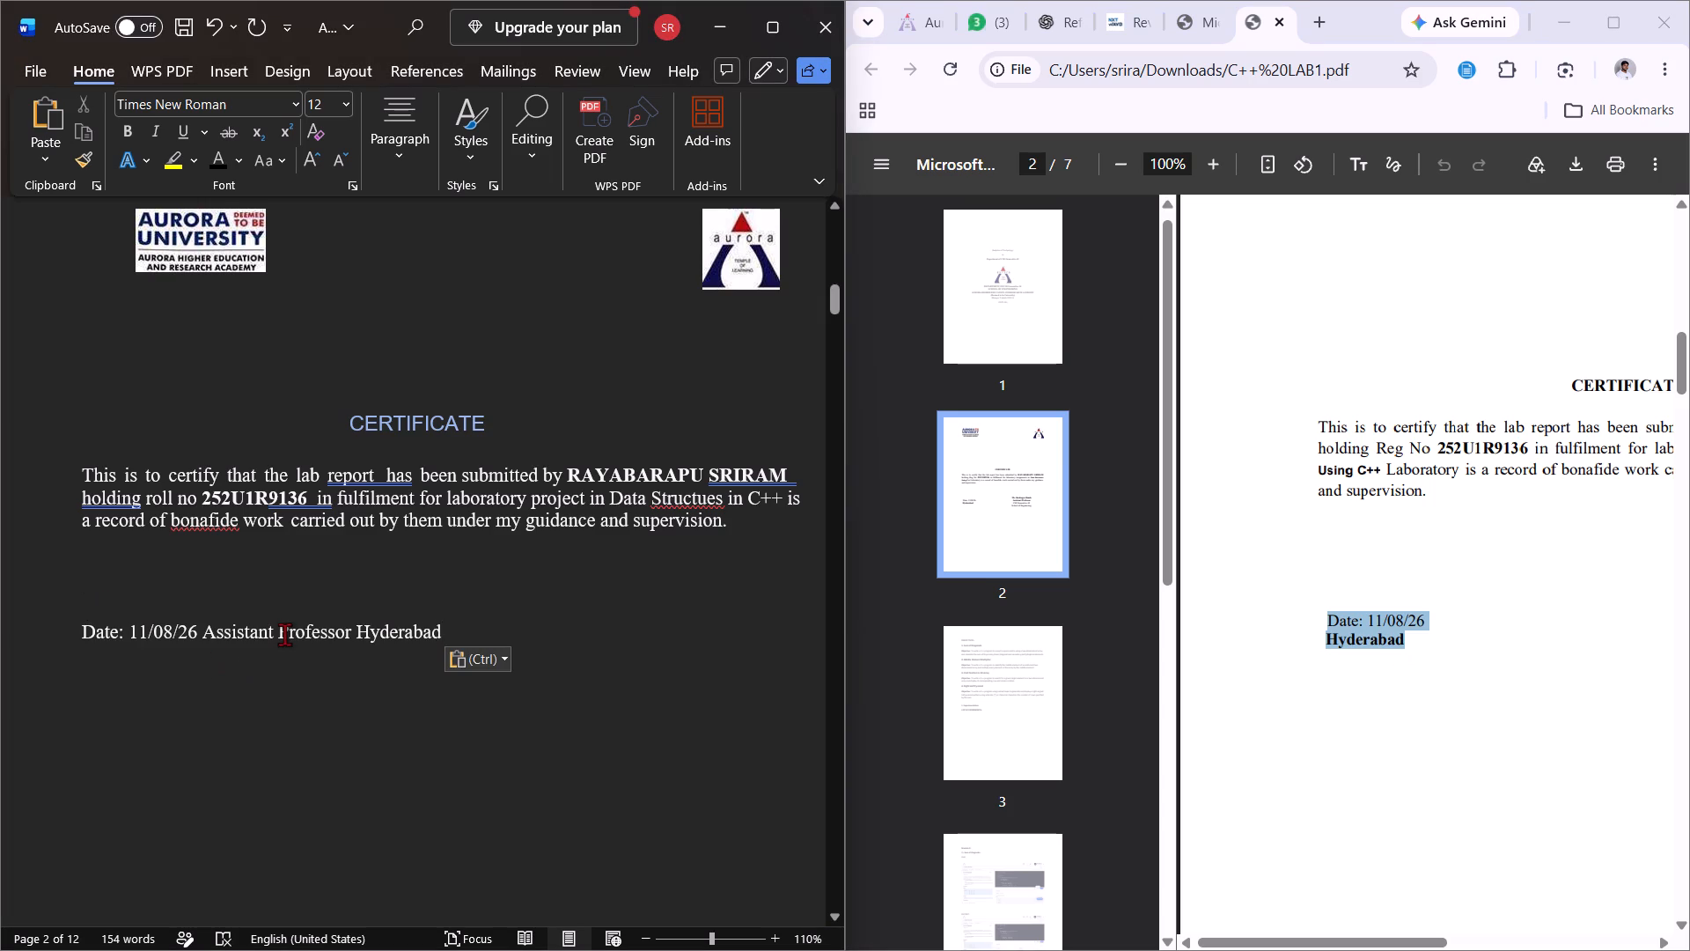
click(204, 638)
key(Return)
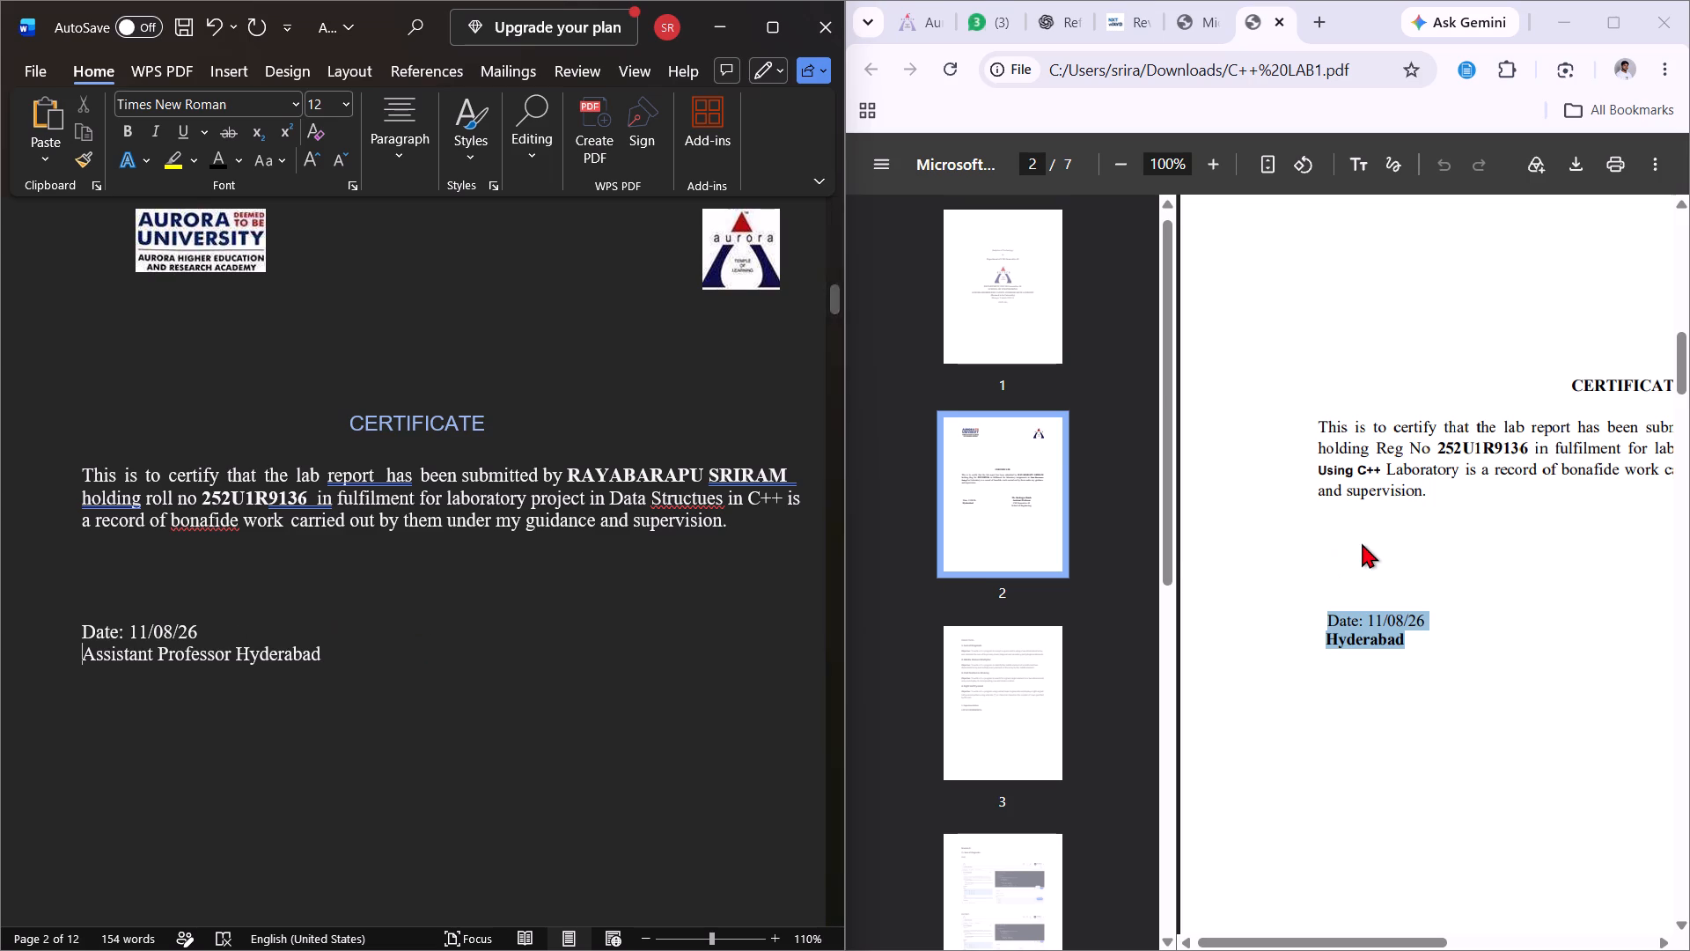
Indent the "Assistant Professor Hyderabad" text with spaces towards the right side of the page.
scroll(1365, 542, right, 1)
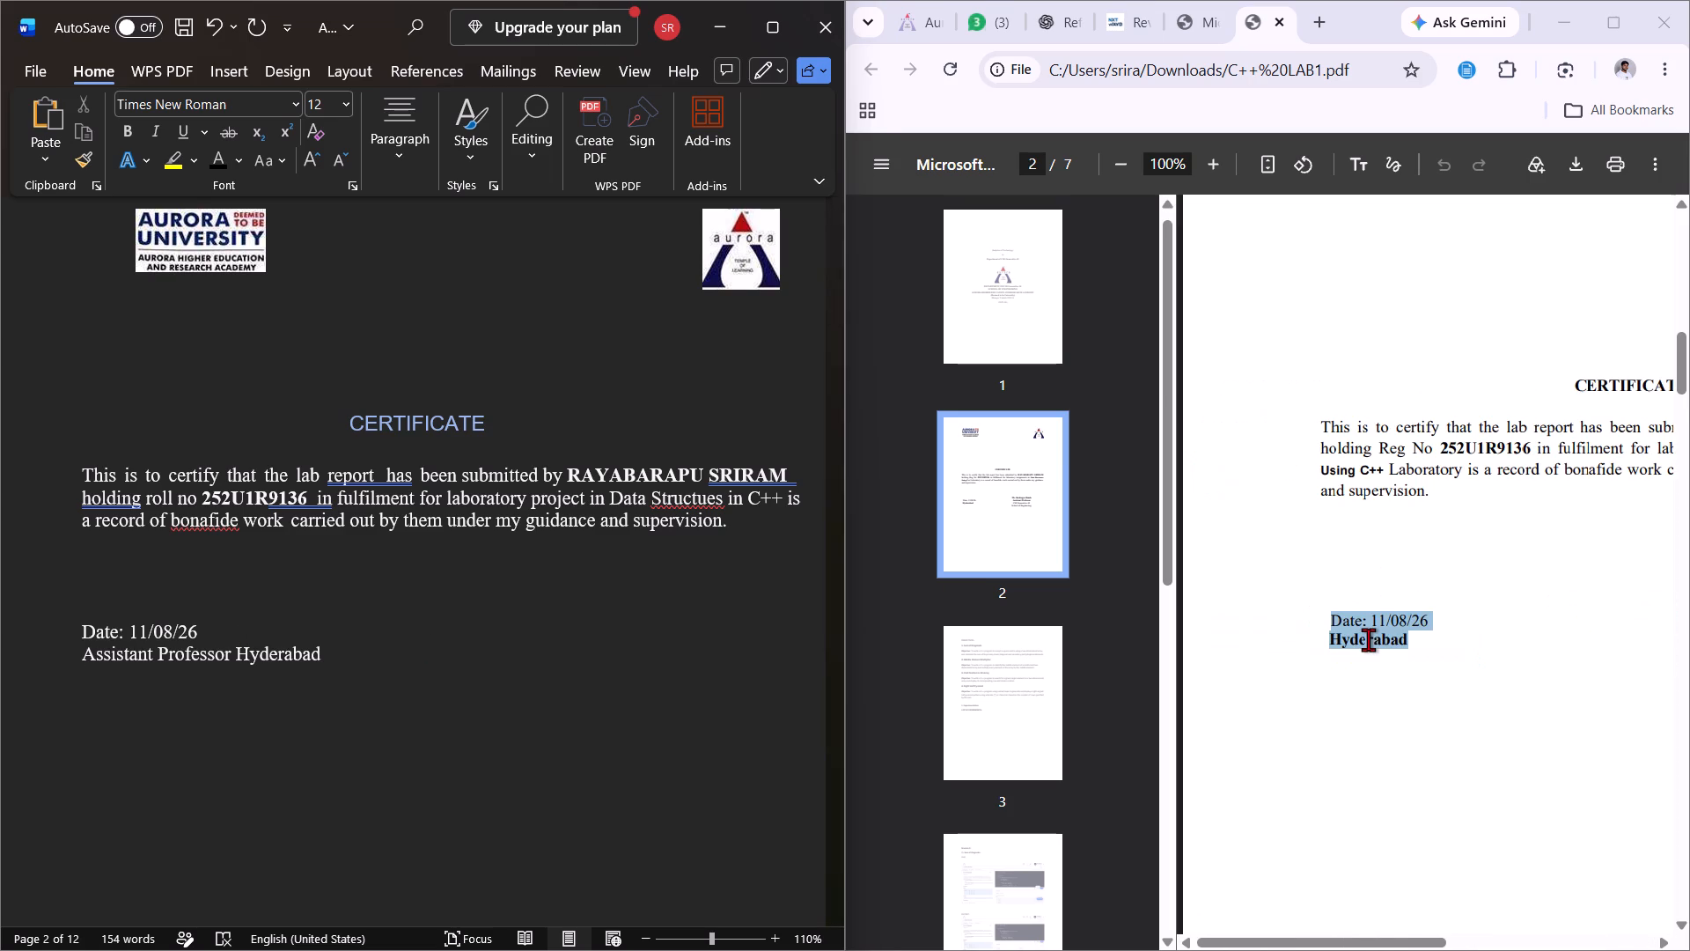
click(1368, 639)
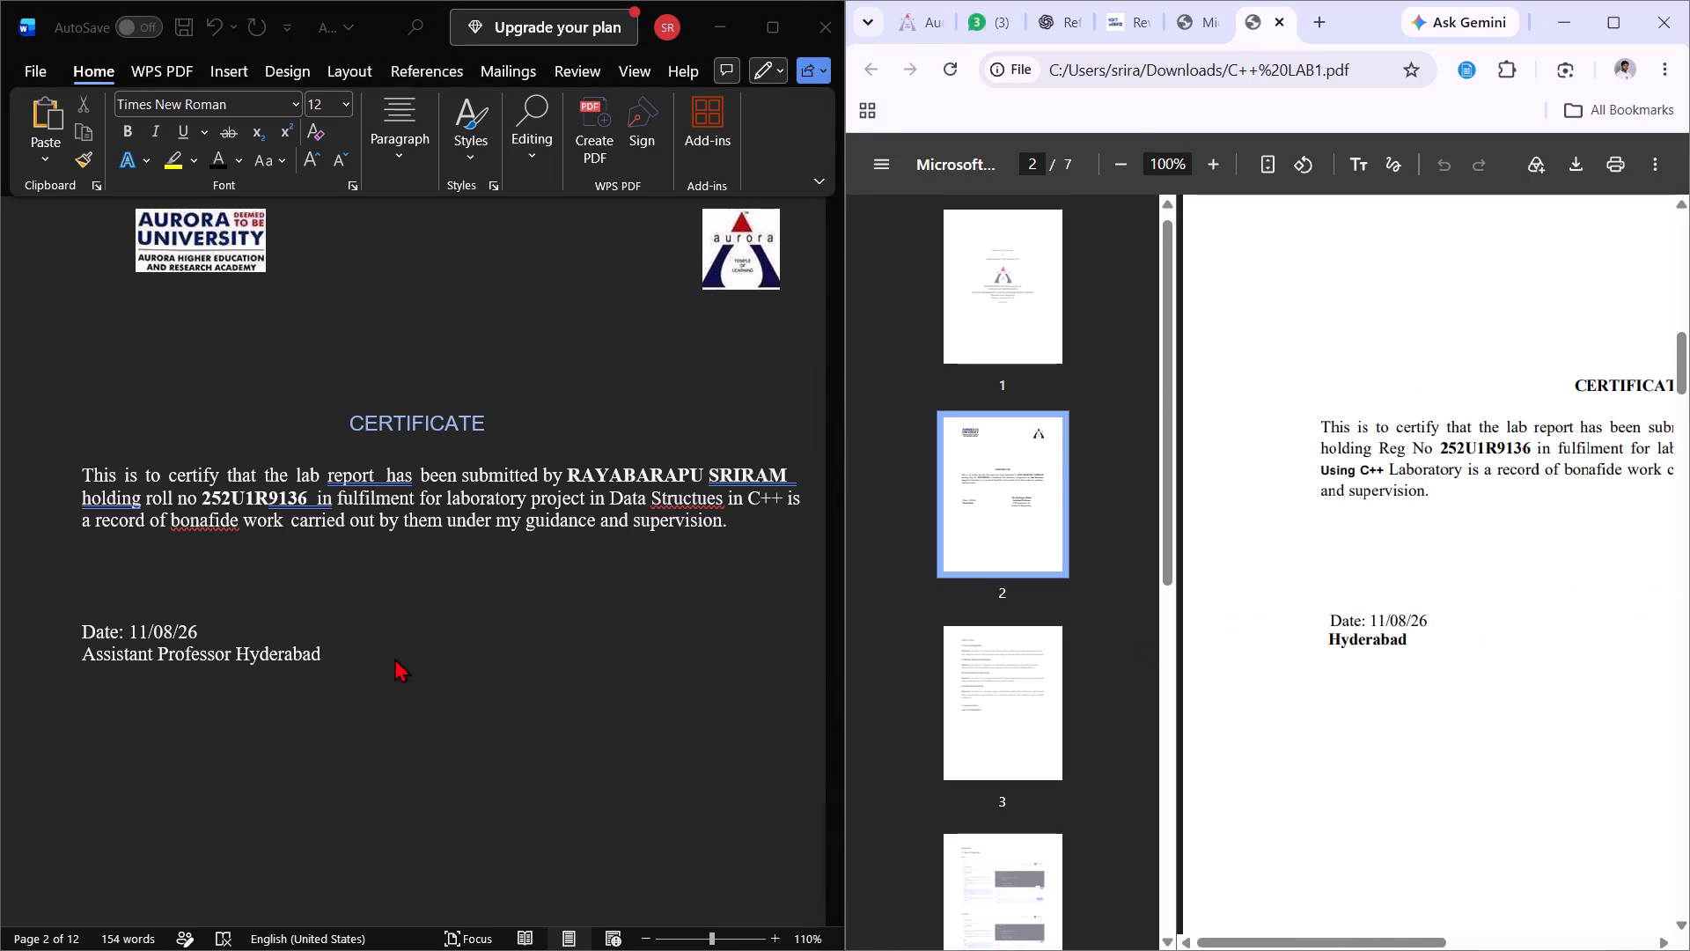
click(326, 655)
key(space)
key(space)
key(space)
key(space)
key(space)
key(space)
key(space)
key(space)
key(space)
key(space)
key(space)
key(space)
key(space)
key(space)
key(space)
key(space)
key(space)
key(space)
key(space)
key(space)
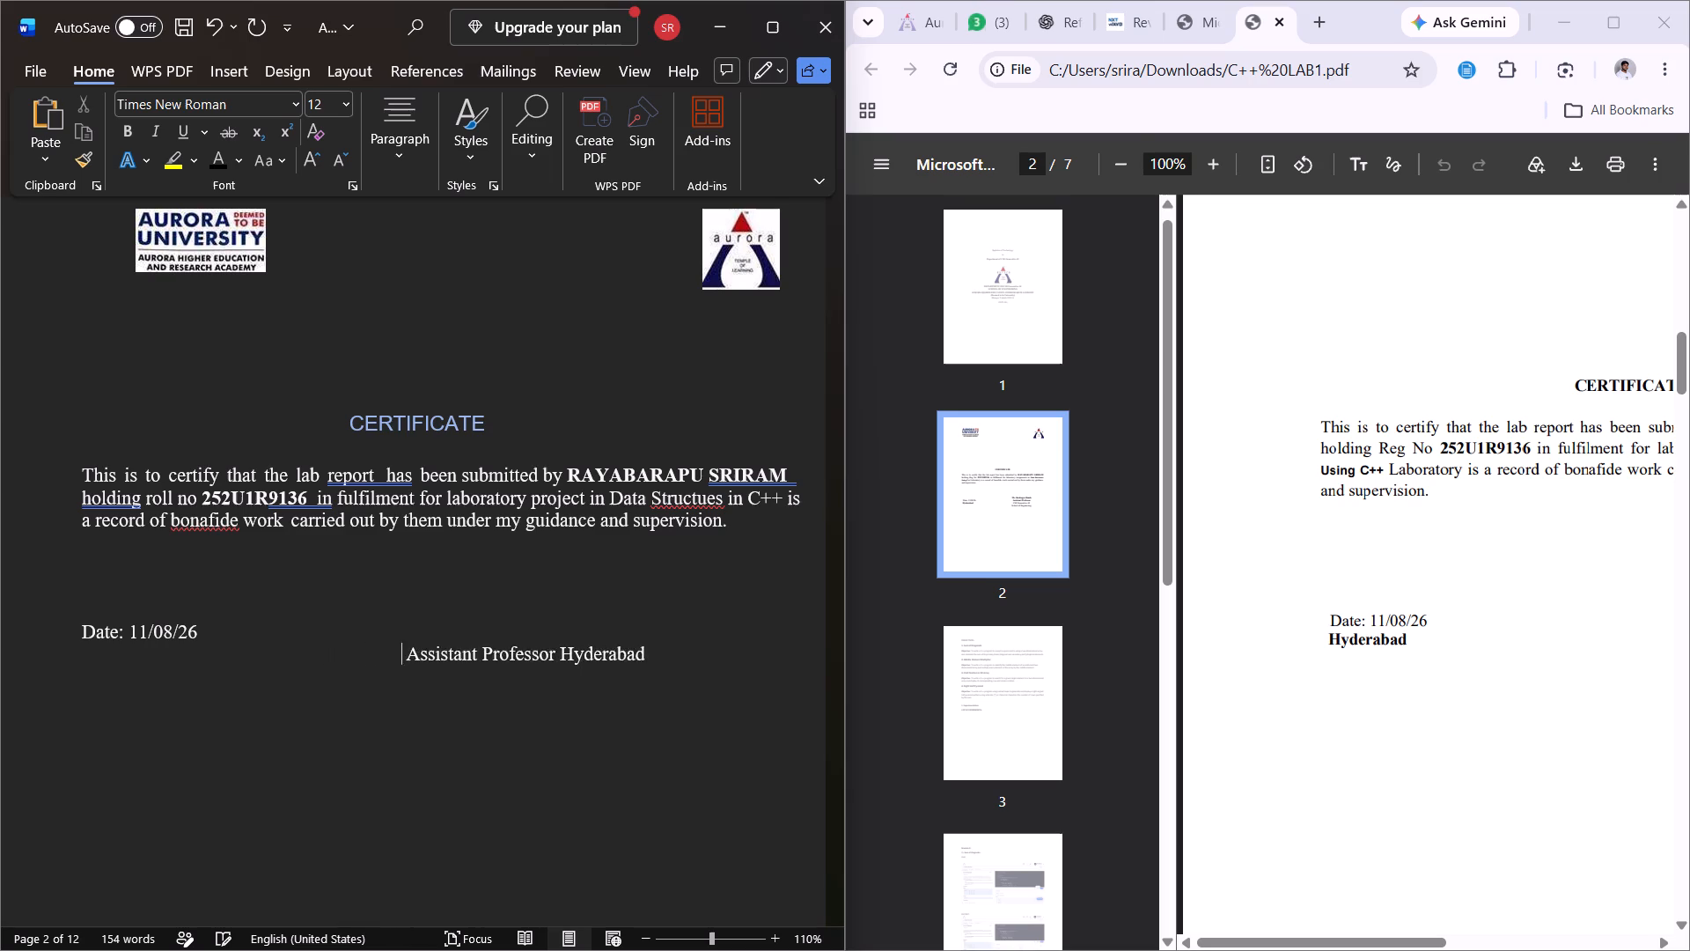
Enter "Hyderabad" at the start of the line directly beneath the date.
click(86, 675)
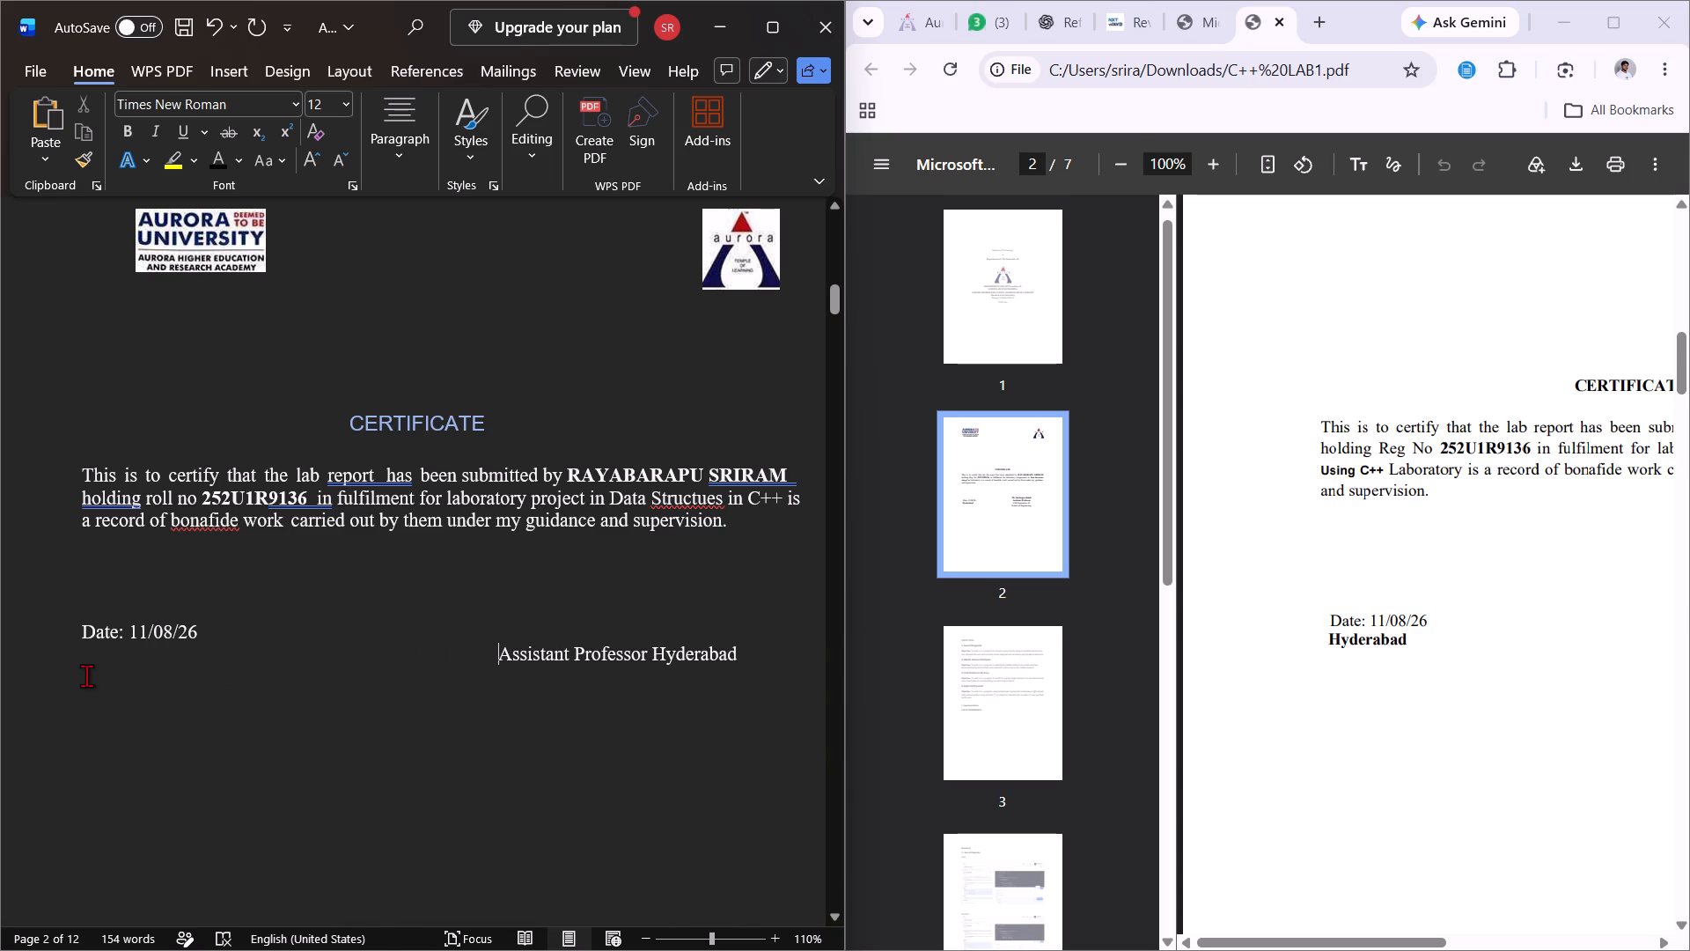
click(84, 657)
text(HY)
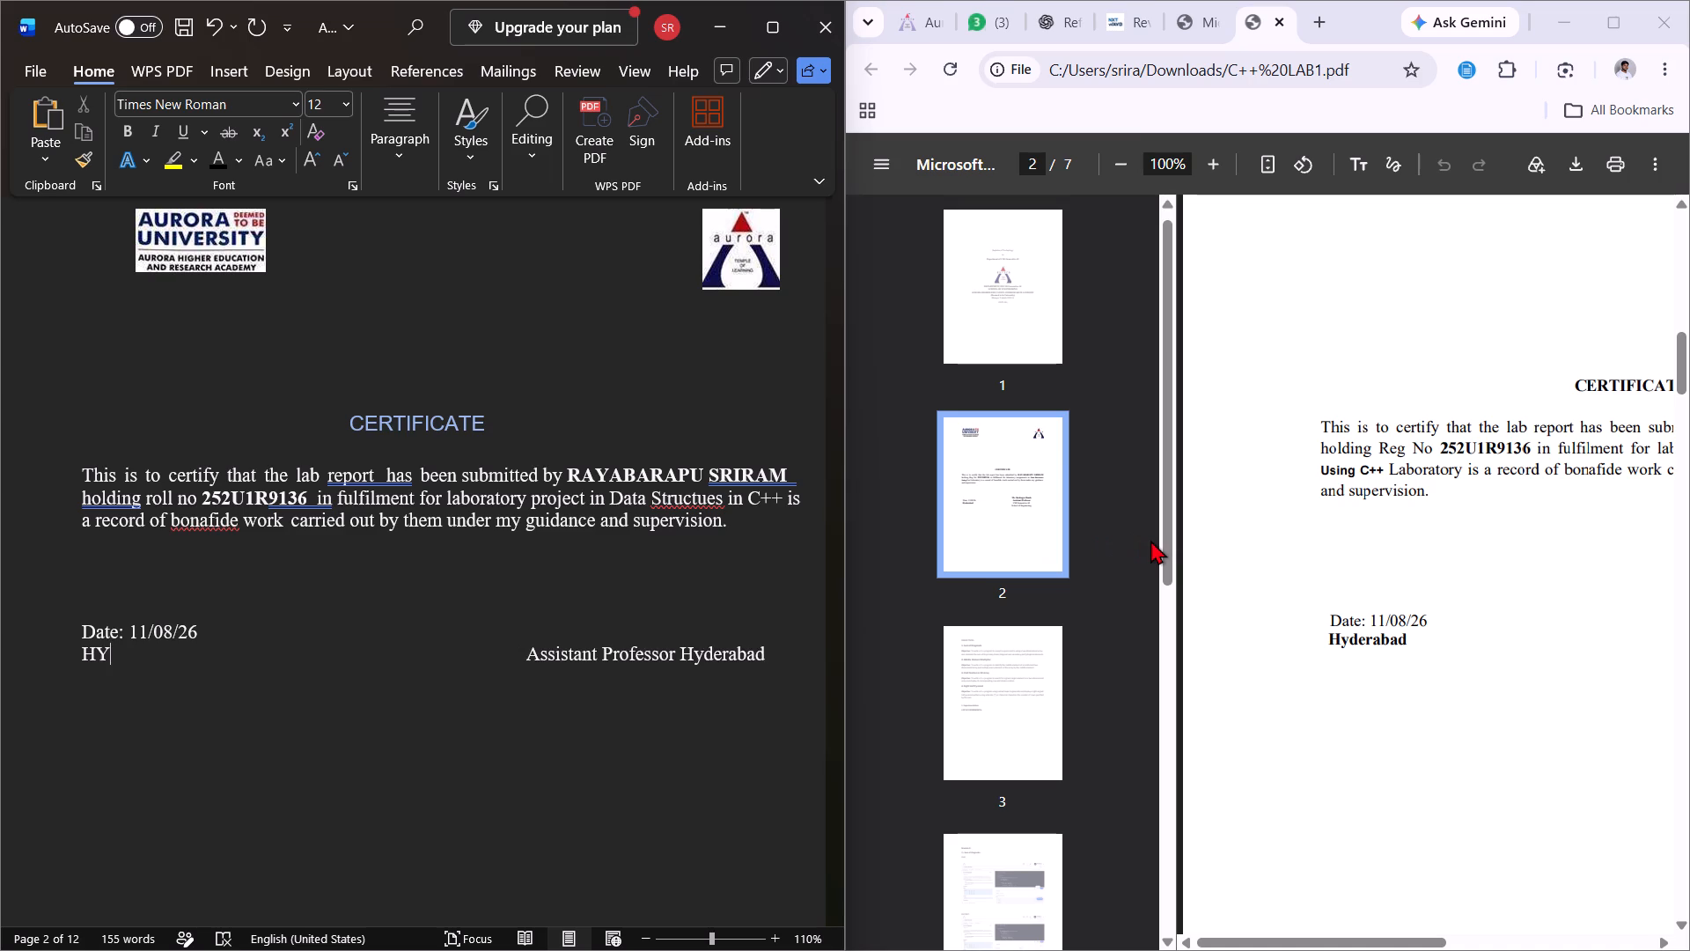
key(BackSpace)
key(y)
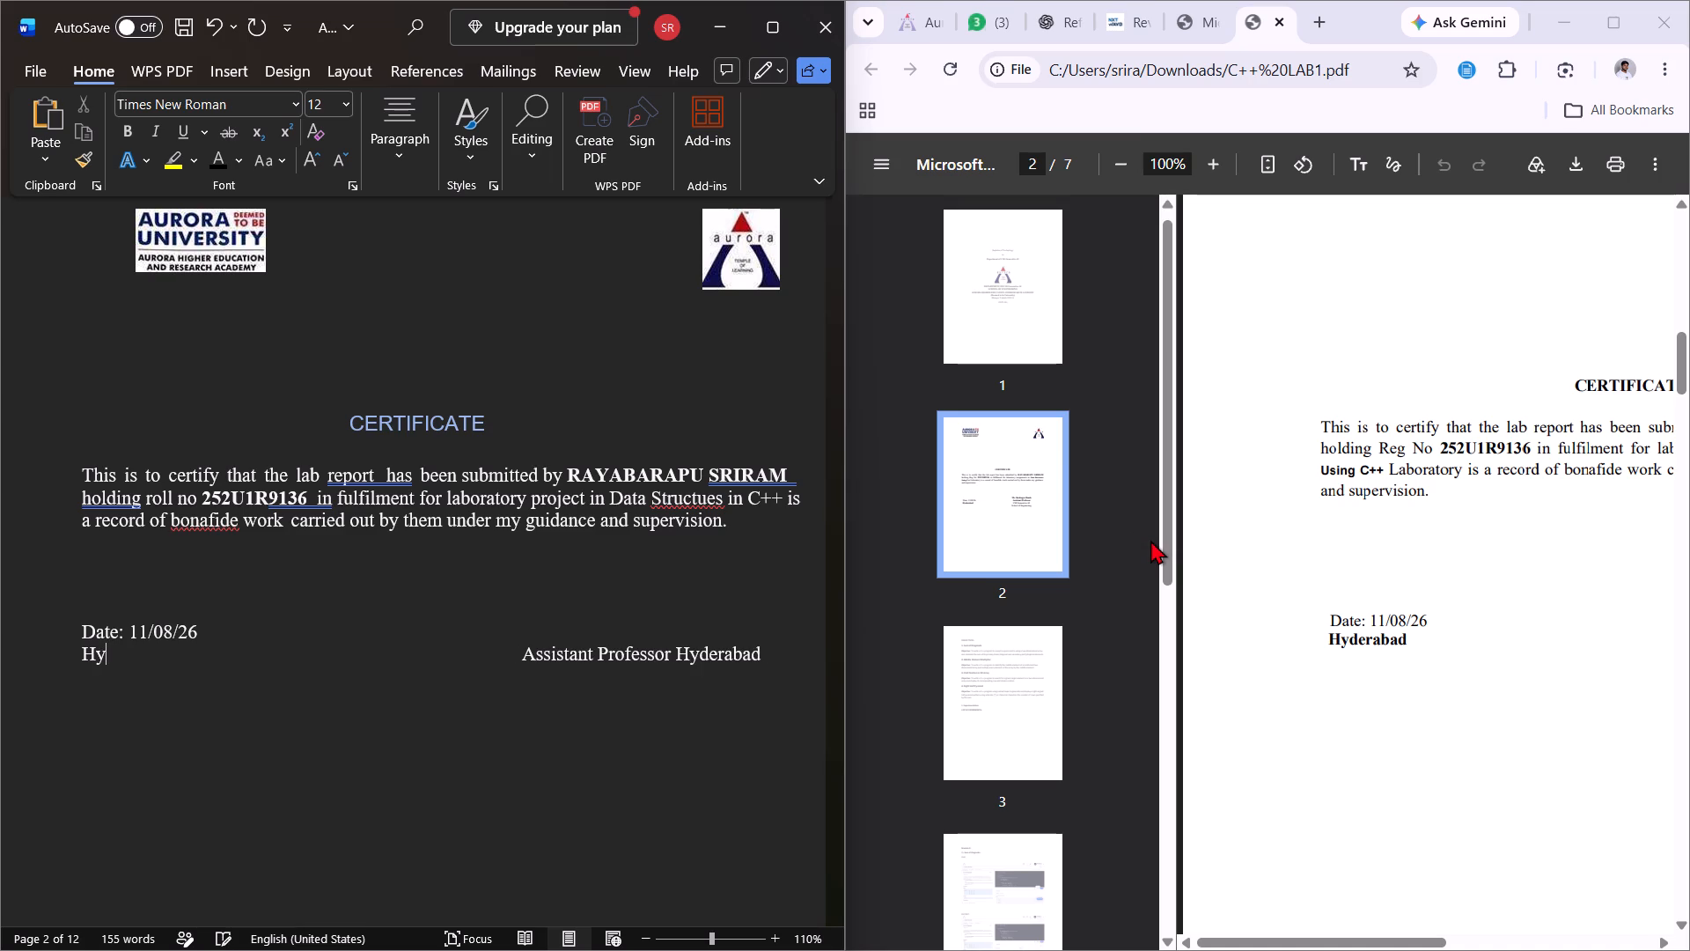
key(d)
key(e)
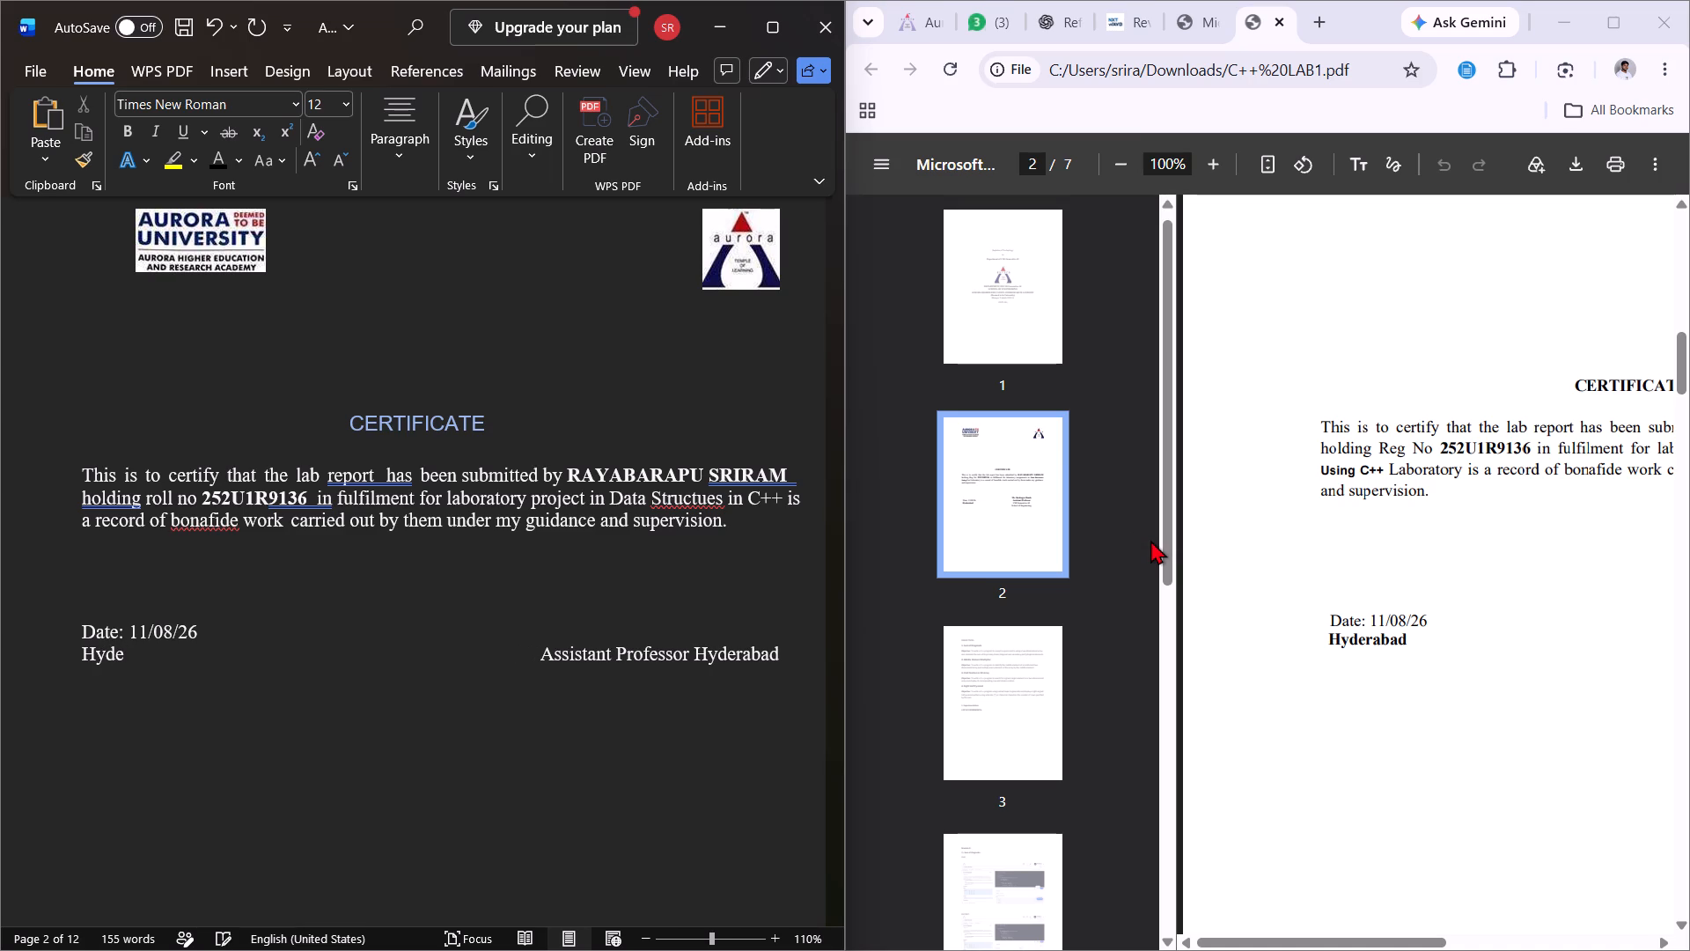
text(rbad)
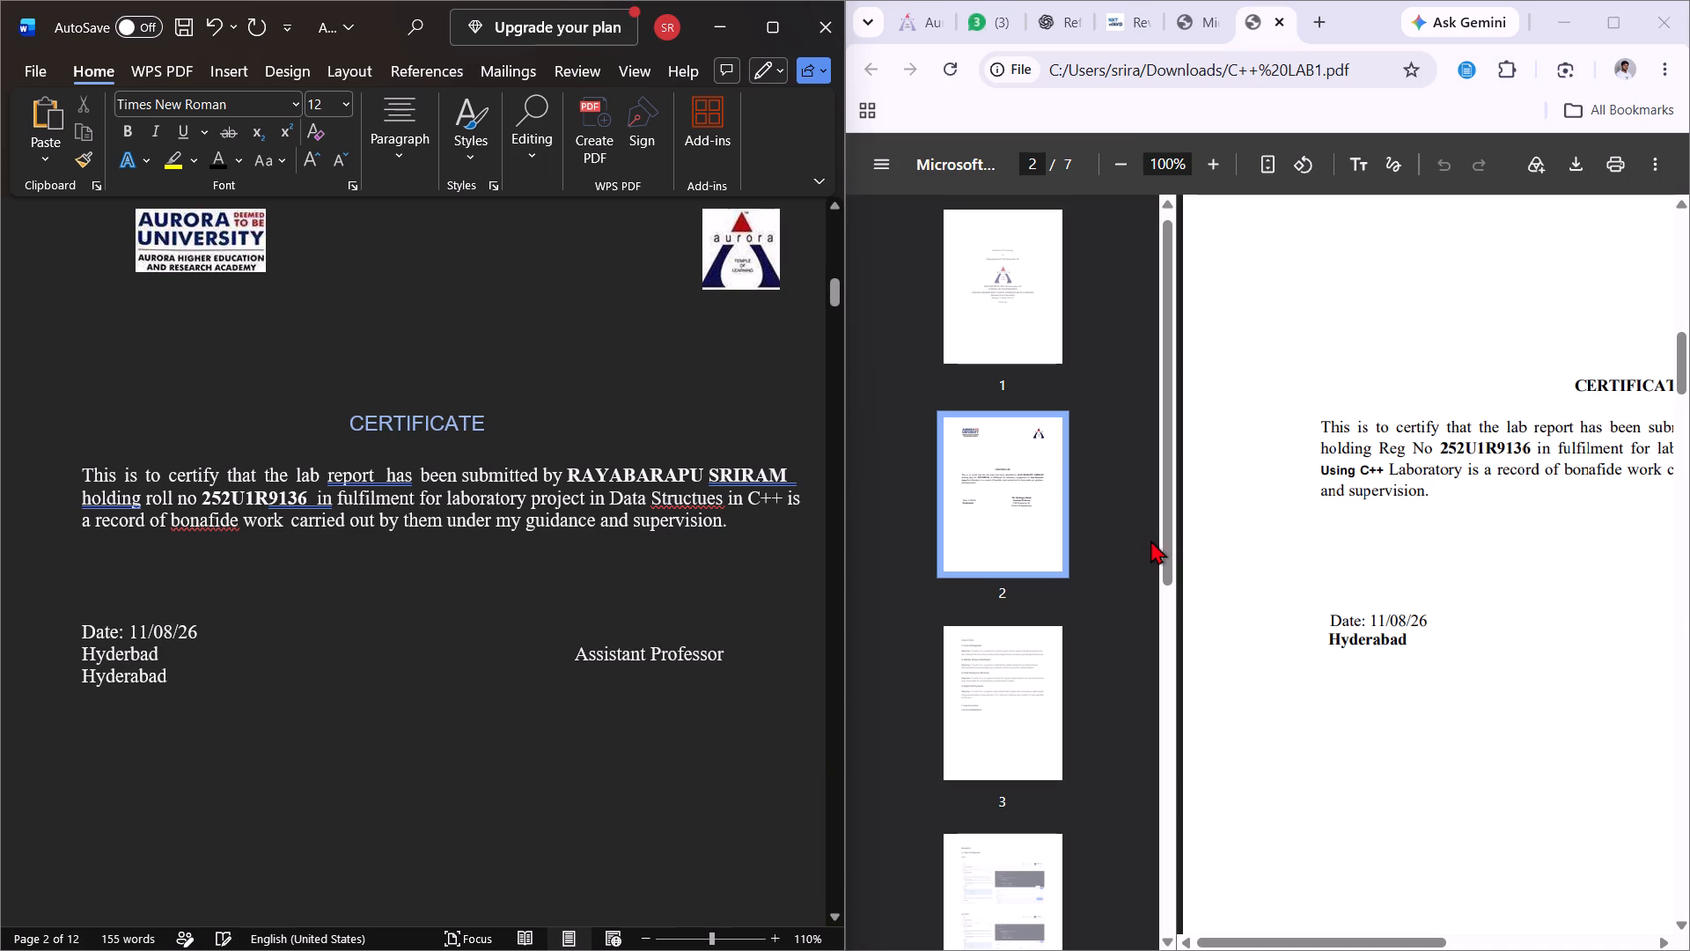
Delete the misspelled "Hyderbad" at the start of the line beneath the date.
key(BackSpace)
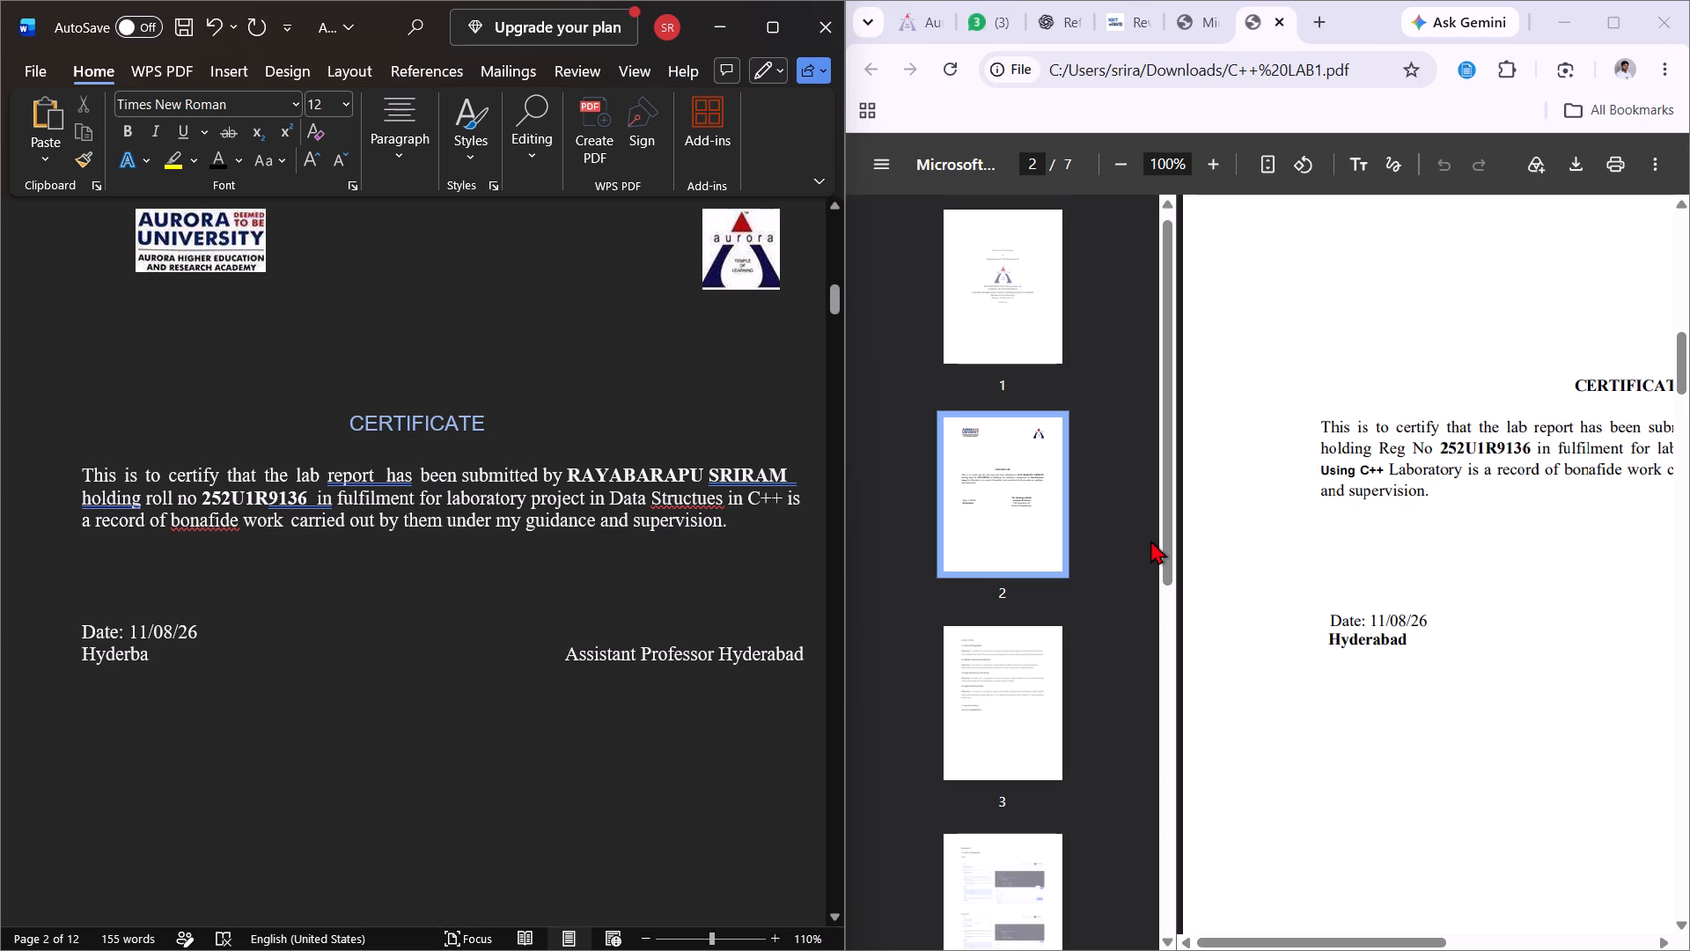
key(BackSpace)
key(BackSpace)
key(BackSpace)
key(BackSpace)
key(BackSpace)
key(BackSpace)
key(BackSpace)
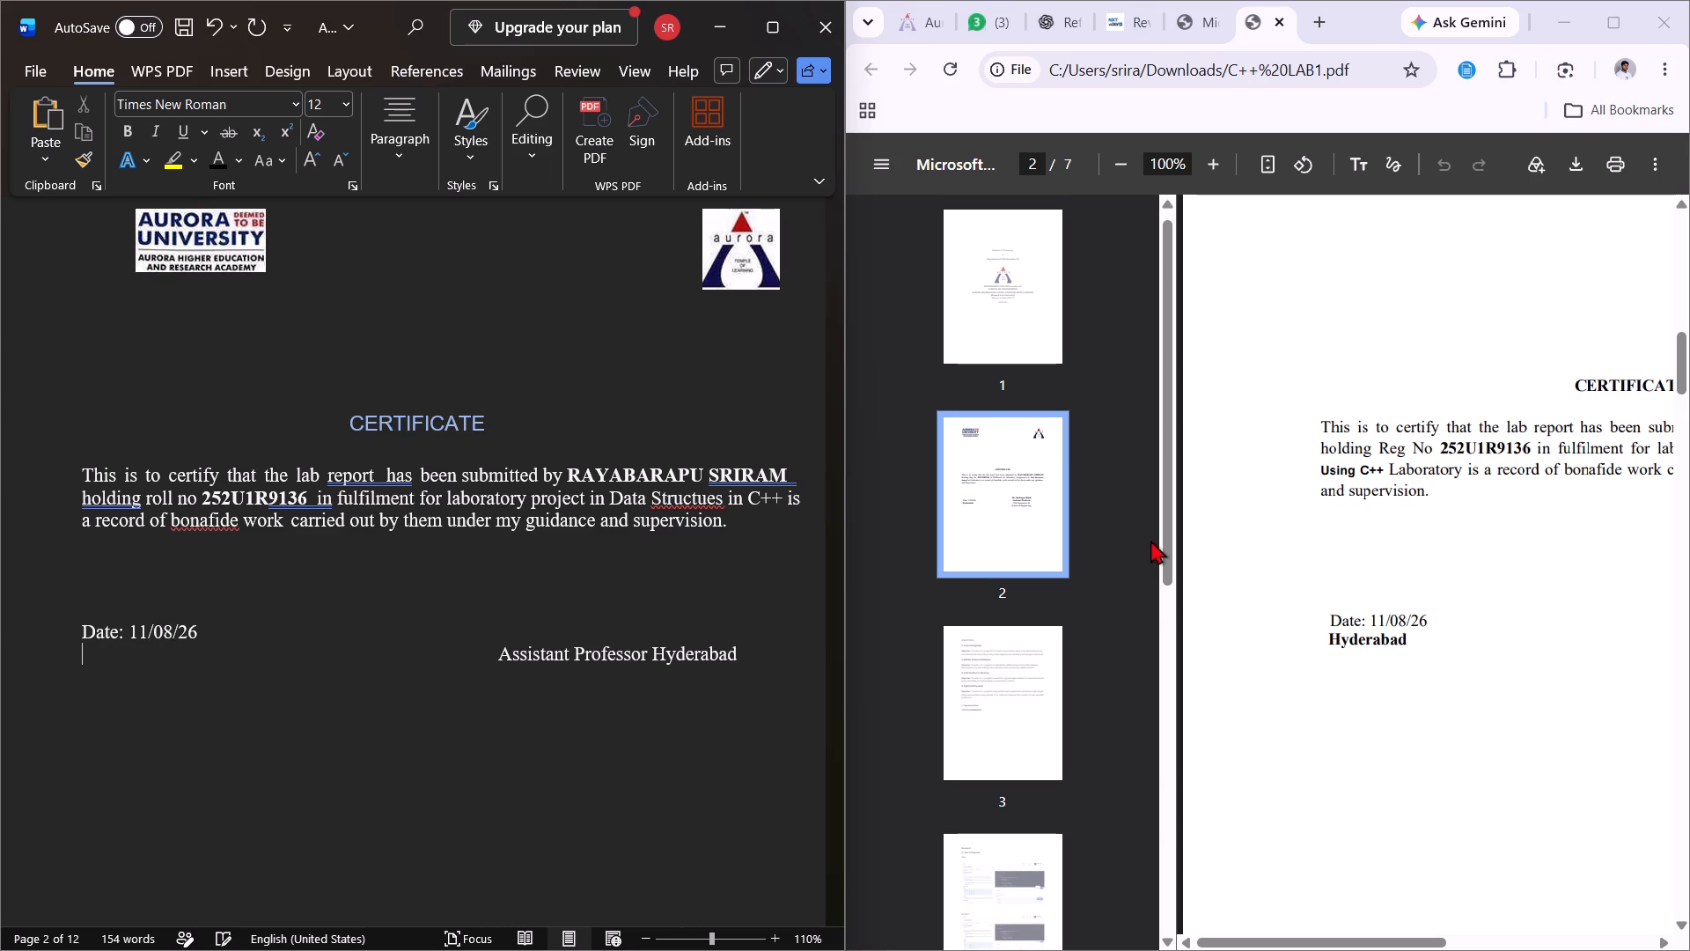
Delete "Assistant Professor" and its leading spaces so that "Hyderabad" starts directly beneath "Date: 11/08/26".
scroll(1558, 560, up, 1)
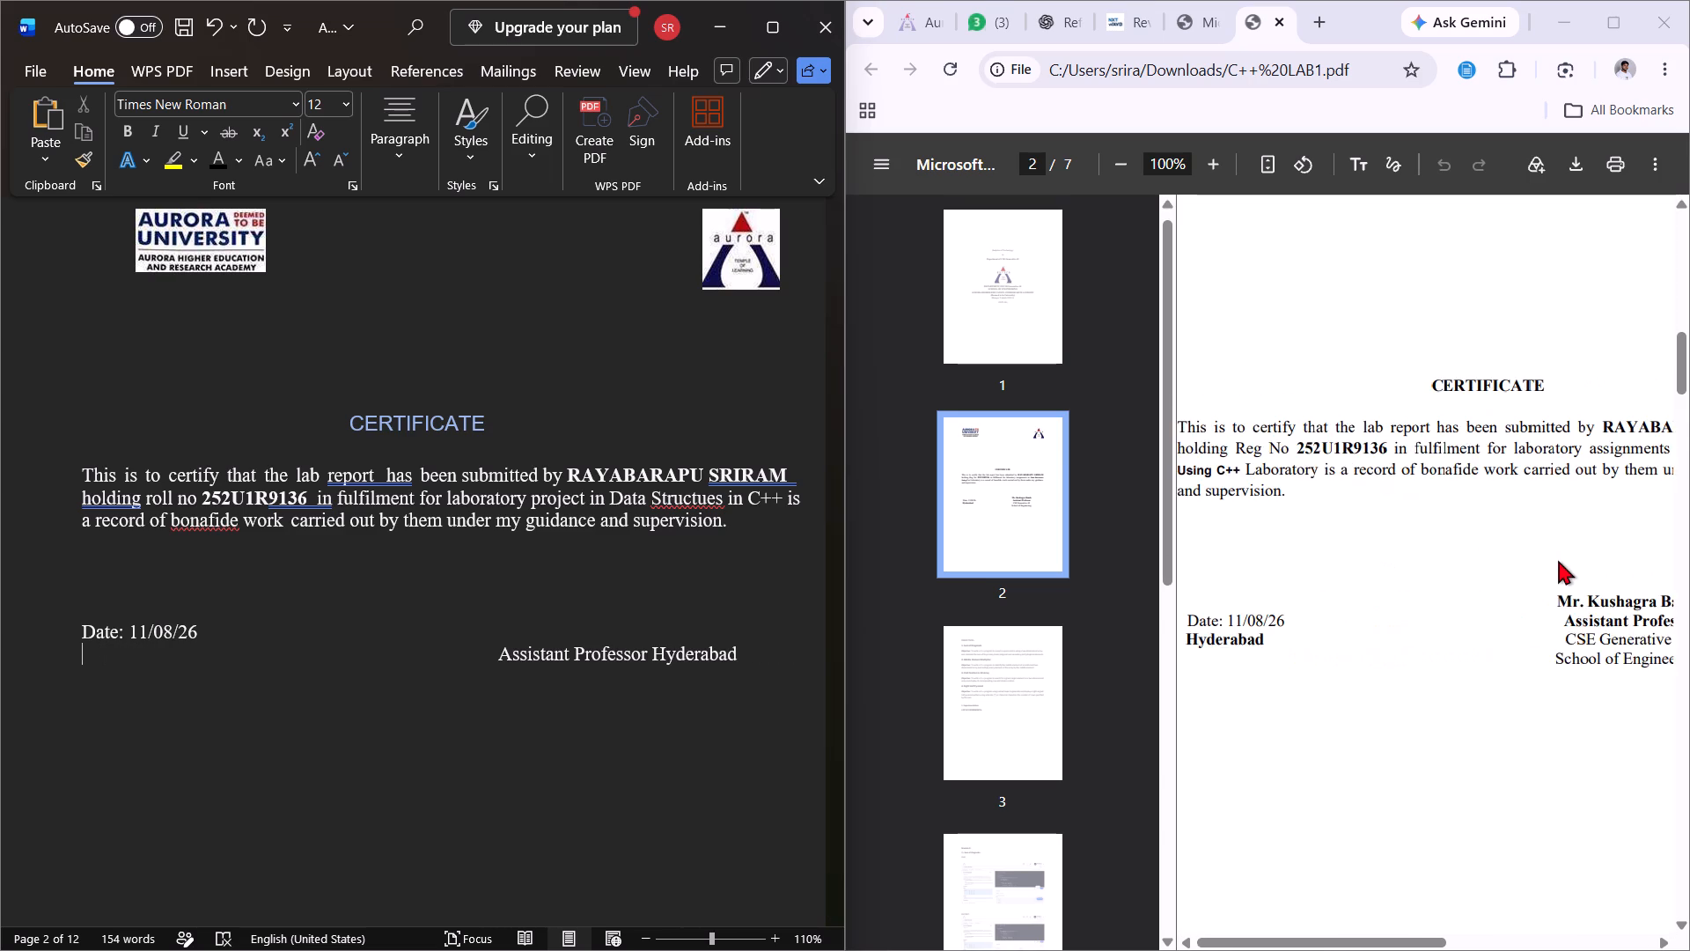
click(652, 662)
key(Return)
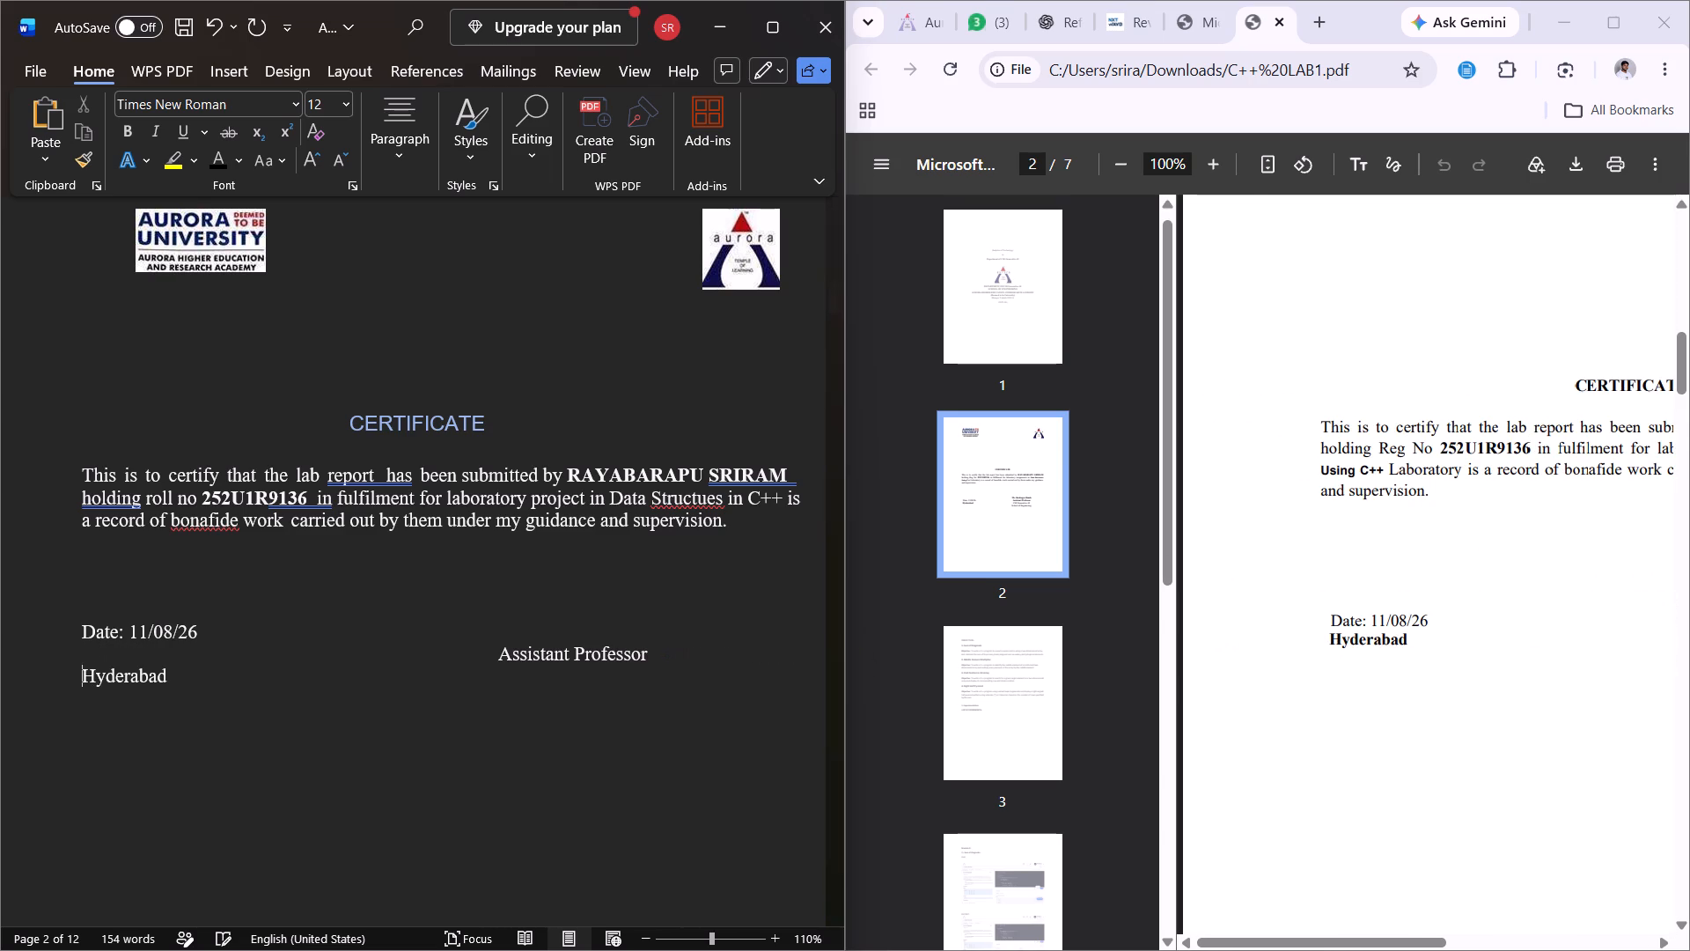
key(BackSpace)
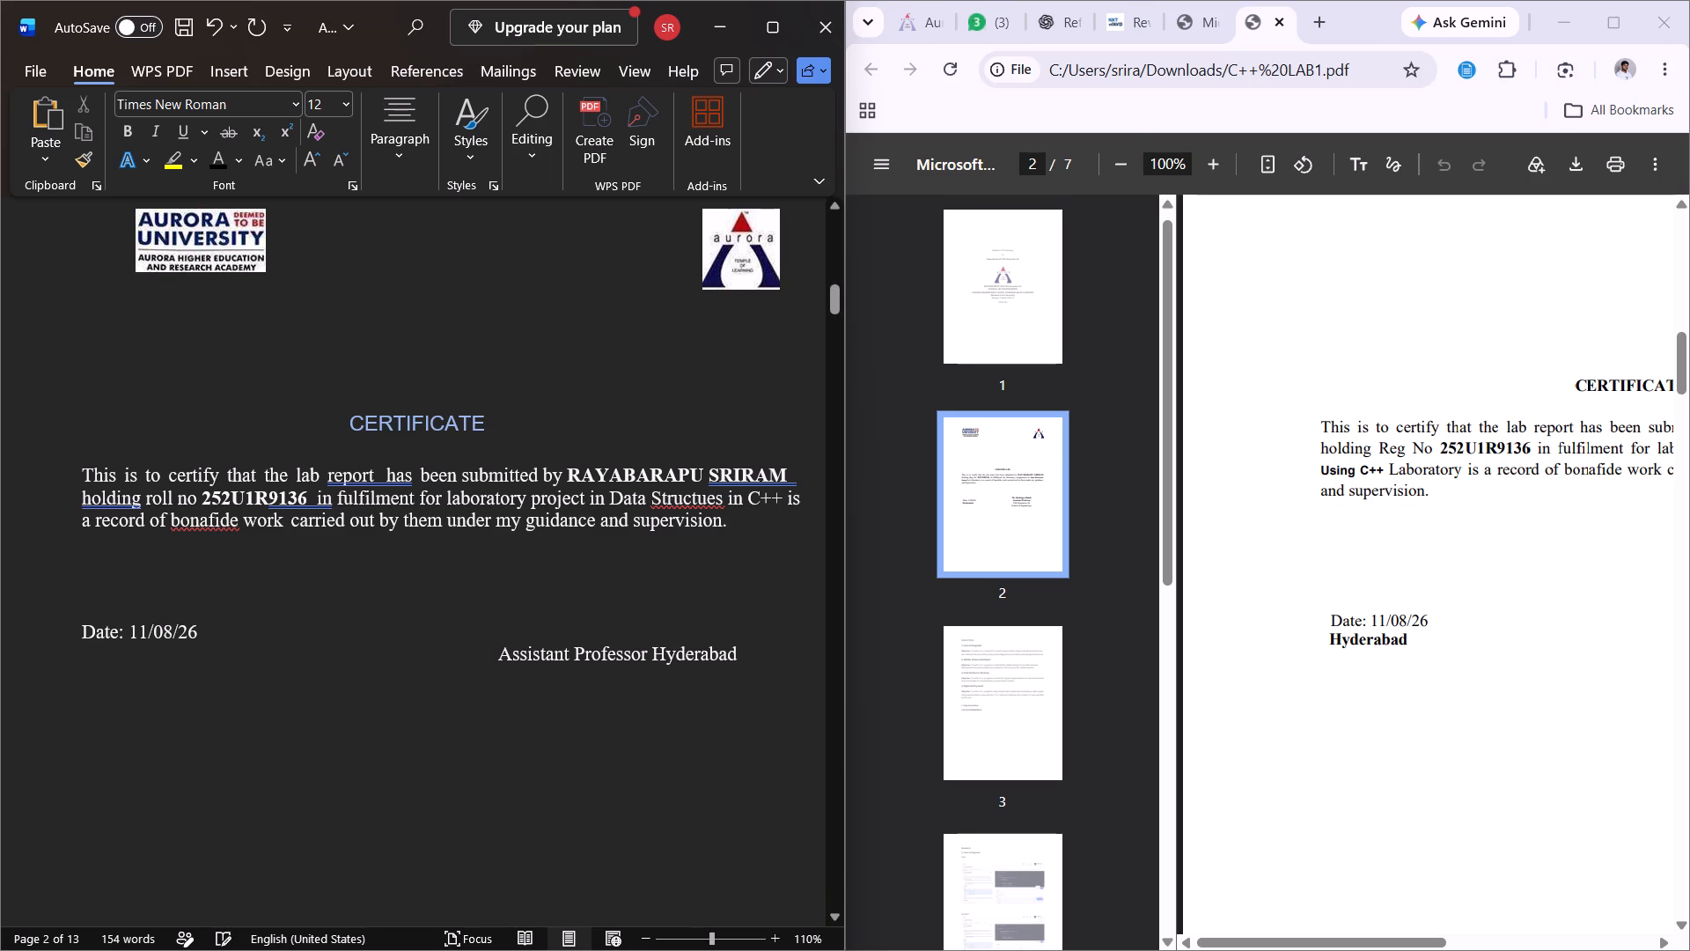
key(BackSpace)
key(BackSpace)
key(BackSpace)
key(BackSpace)
key(BackSpace)
key(BackSpace)
key(BackSpace)
key(BackSpace)
key(BackSpace)
key(BackSpace)
key(BackSpace)
key(BackSpace)
key(BackSpace)
key(BackSpace)
key(BackSpace)
key(BackSpace)
key(BackSpace)
key(BackSpace)
key(BackSpace)
key(BackSpace)
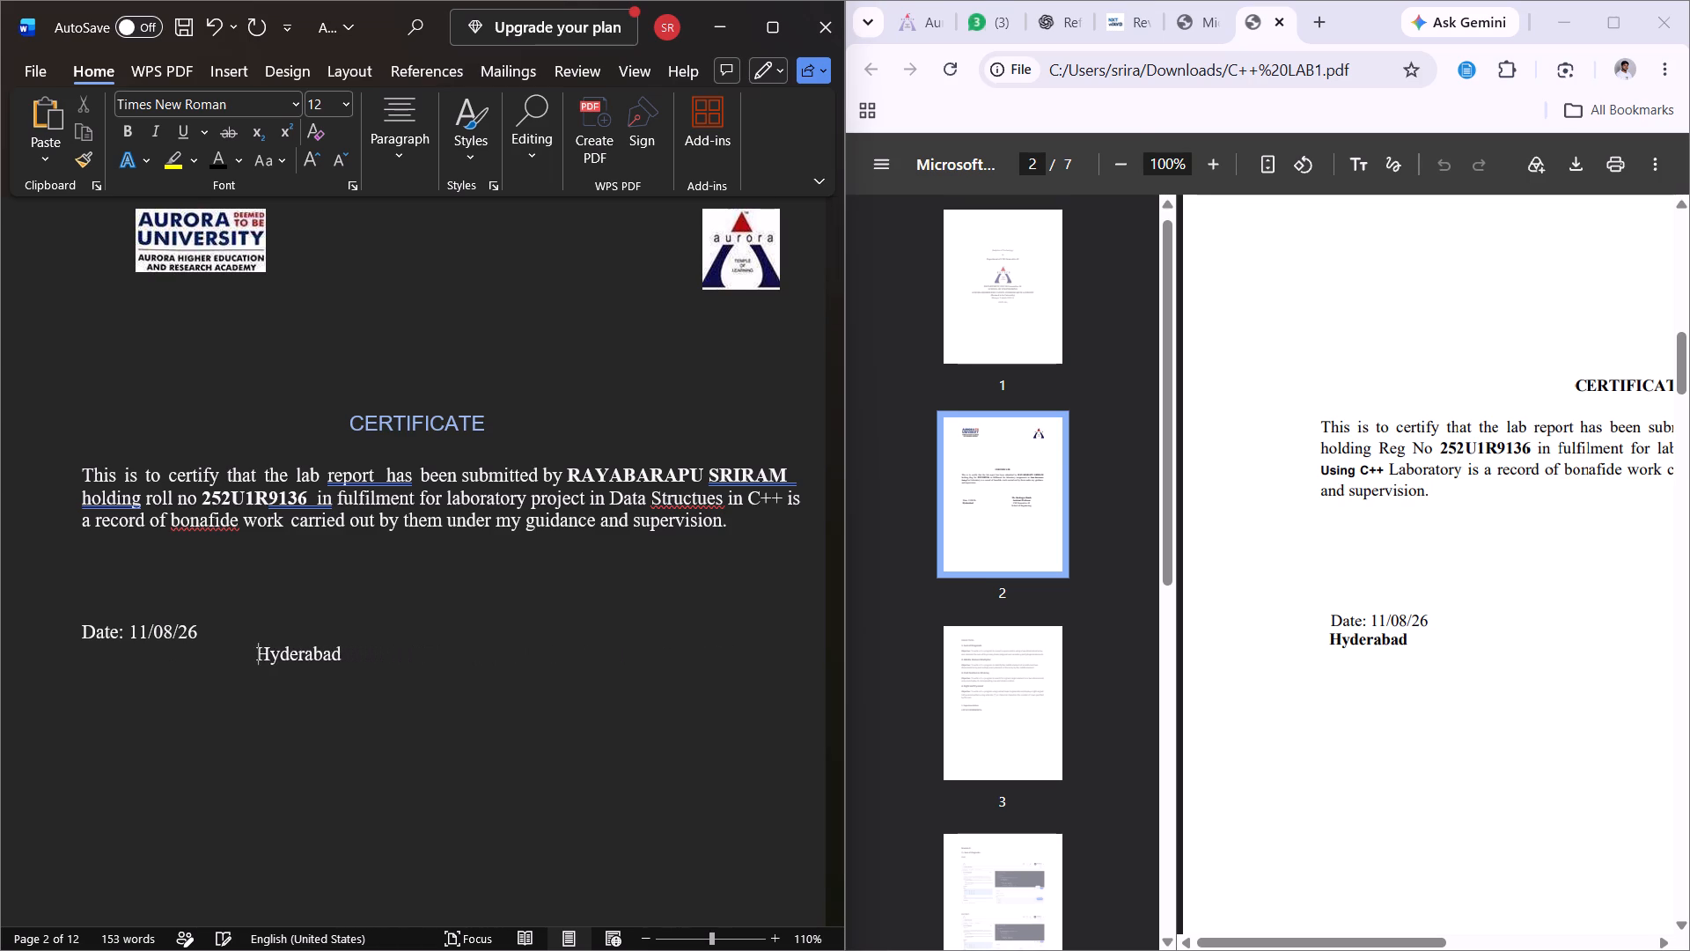
key(BackSpace)
key(BackSpace)
key(BackSpace)
key(BackSpace)
key(BackSpace)
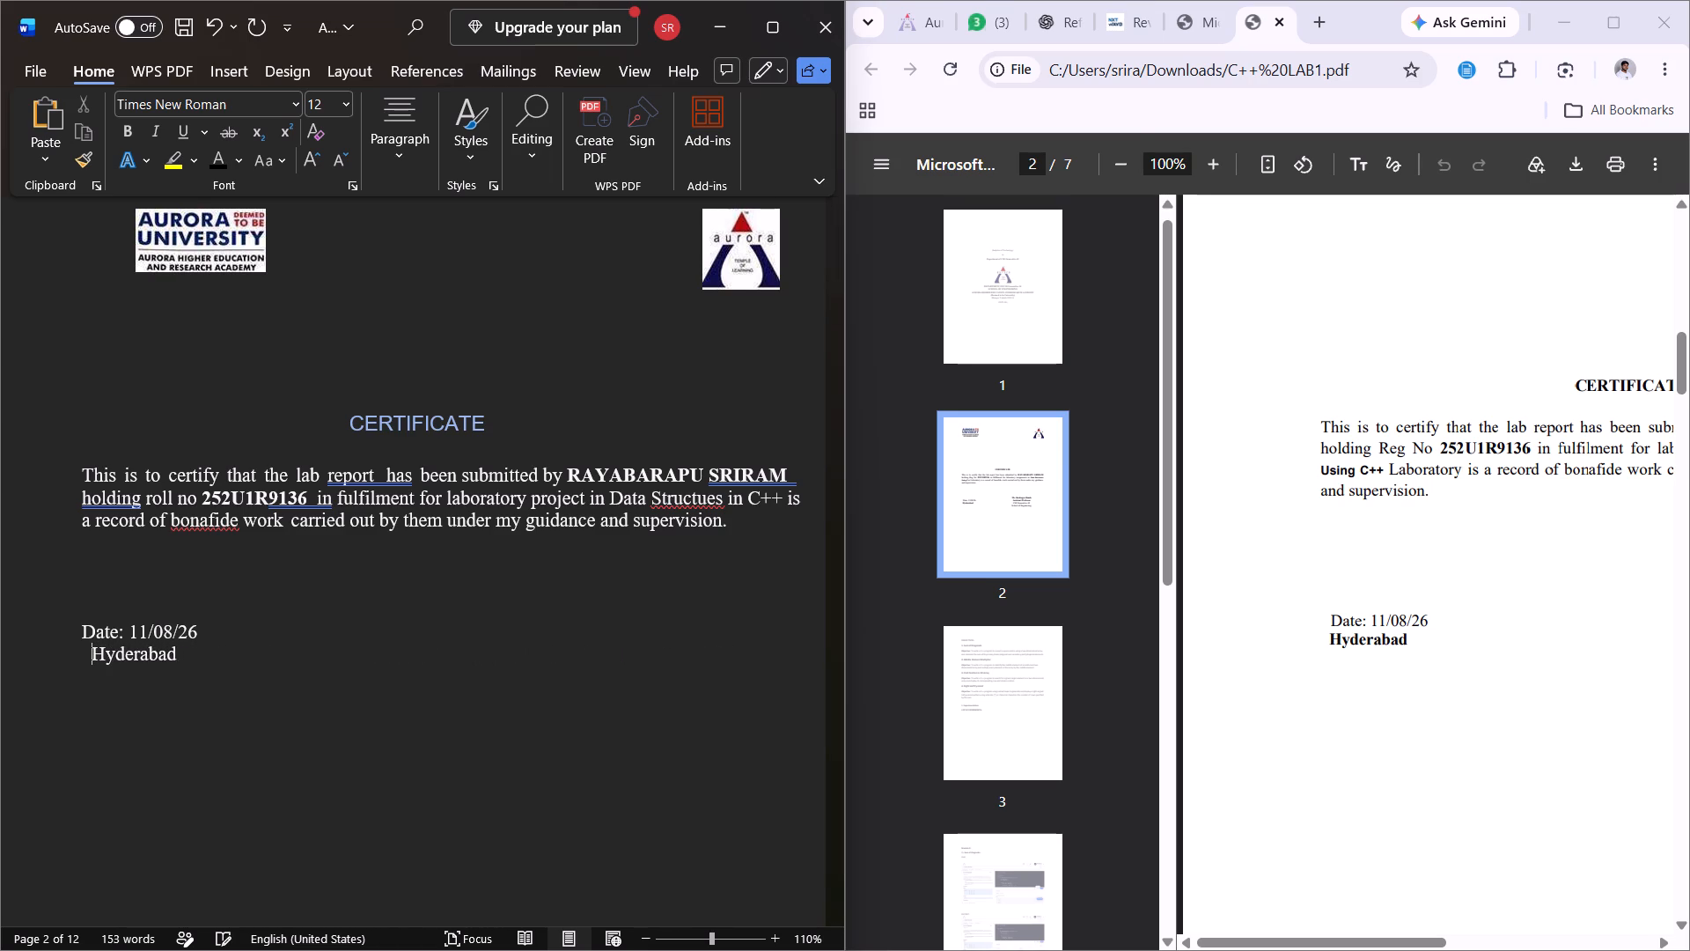
key(BackSpace)
key(BackSpace)
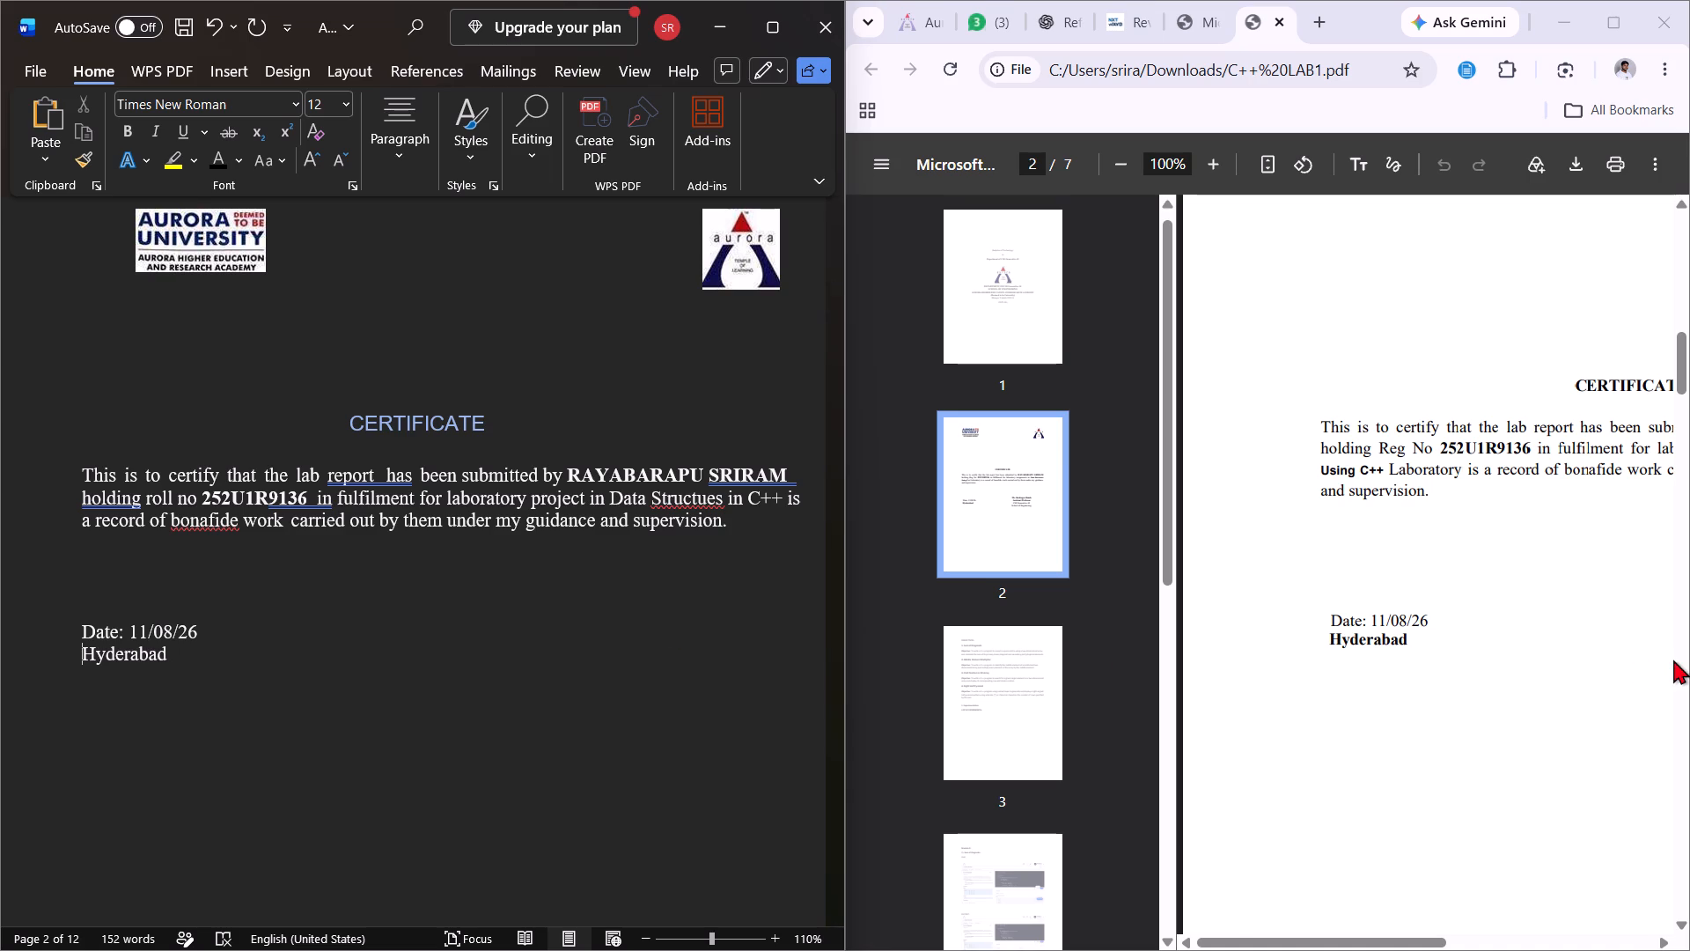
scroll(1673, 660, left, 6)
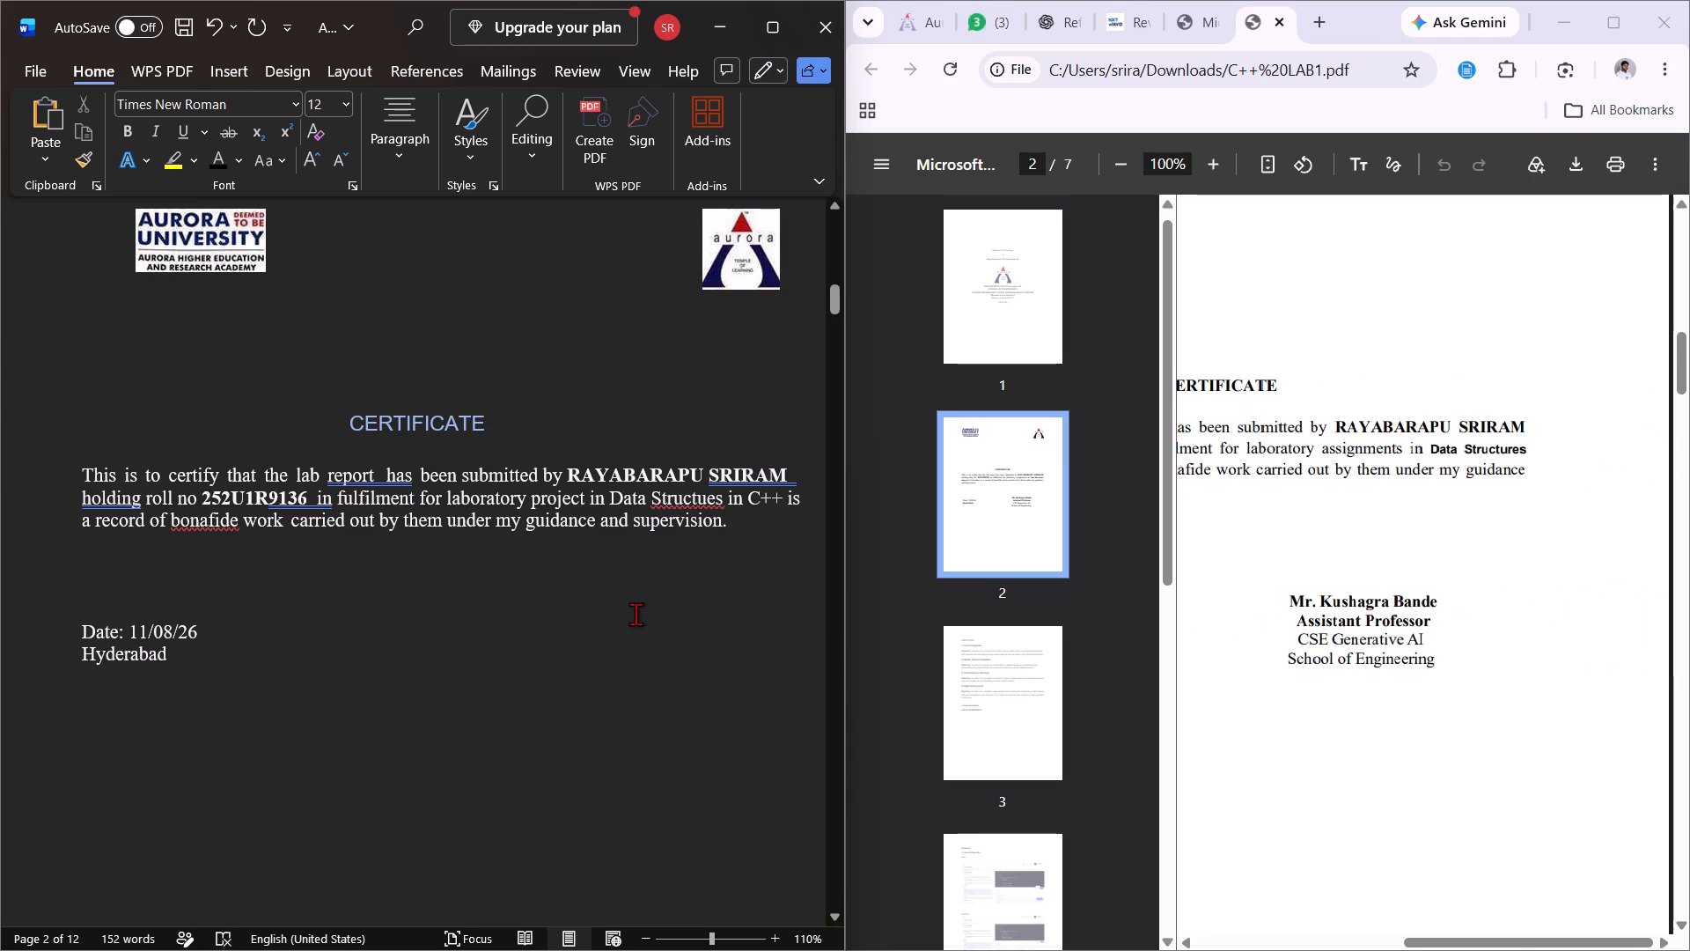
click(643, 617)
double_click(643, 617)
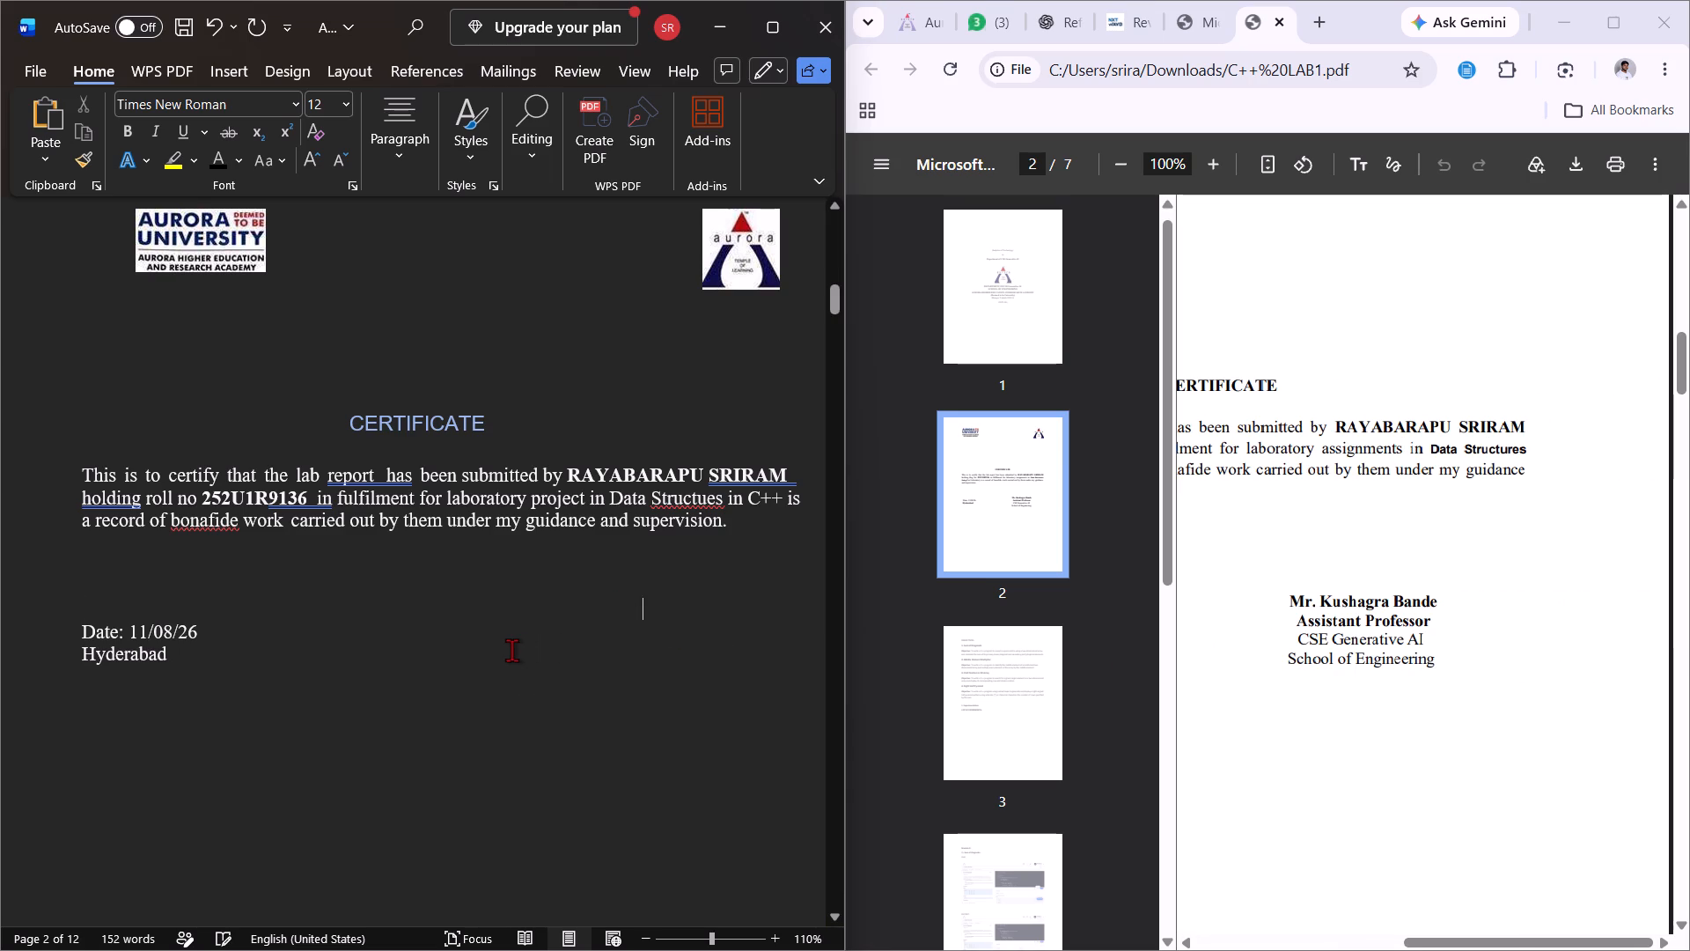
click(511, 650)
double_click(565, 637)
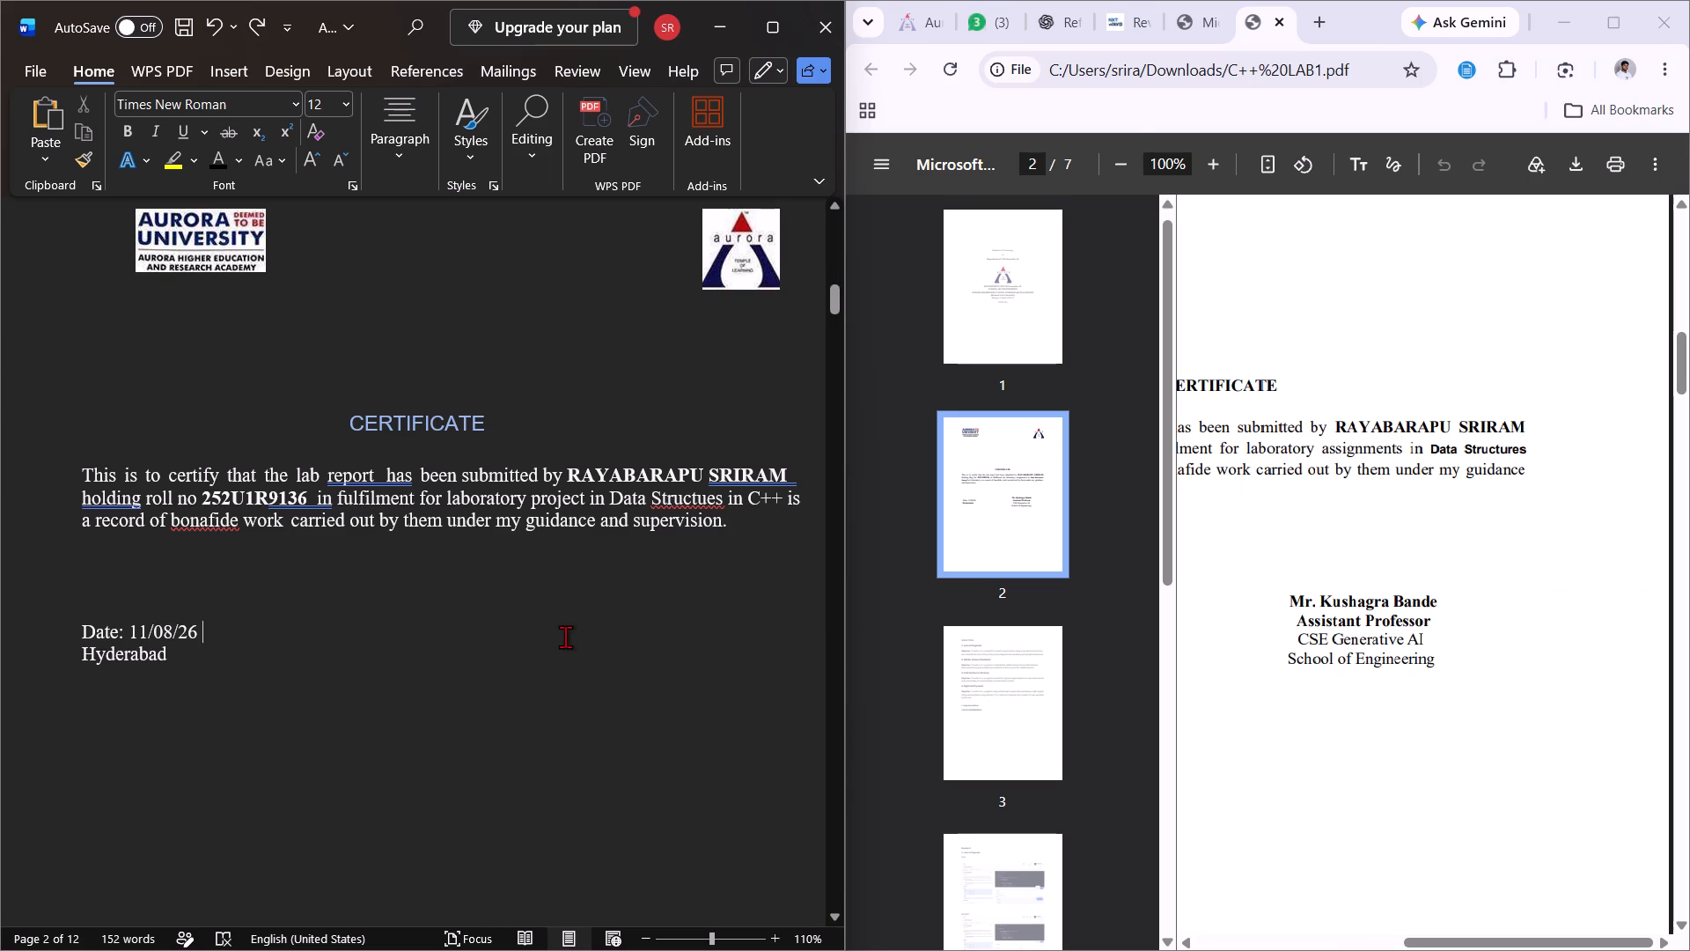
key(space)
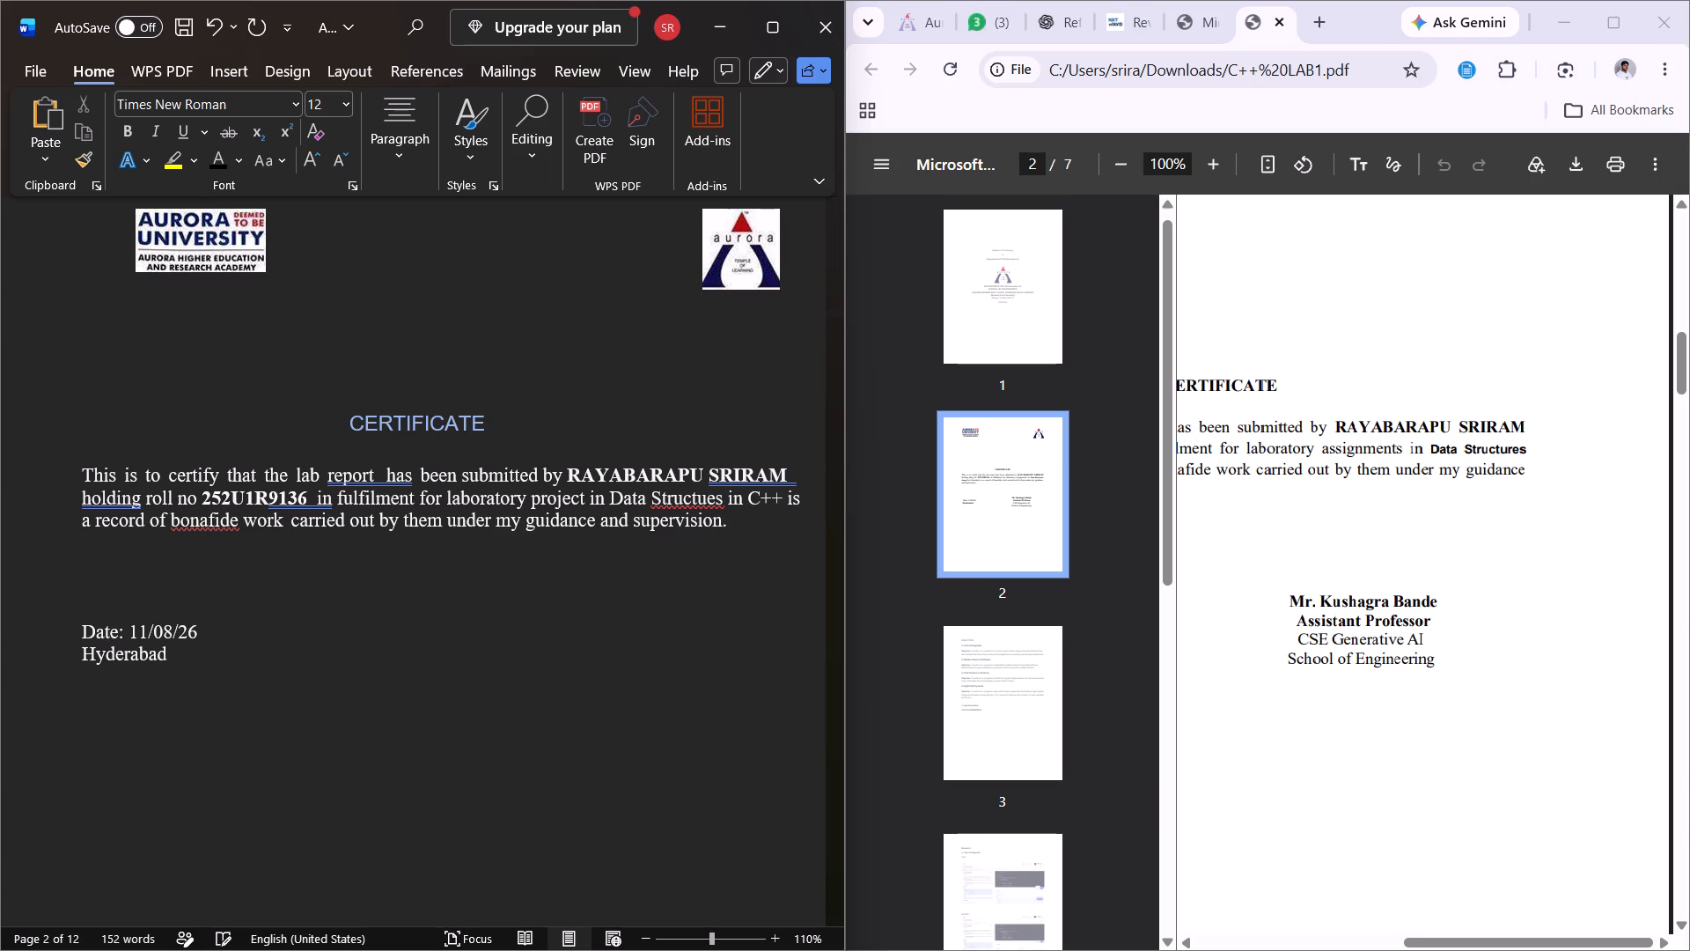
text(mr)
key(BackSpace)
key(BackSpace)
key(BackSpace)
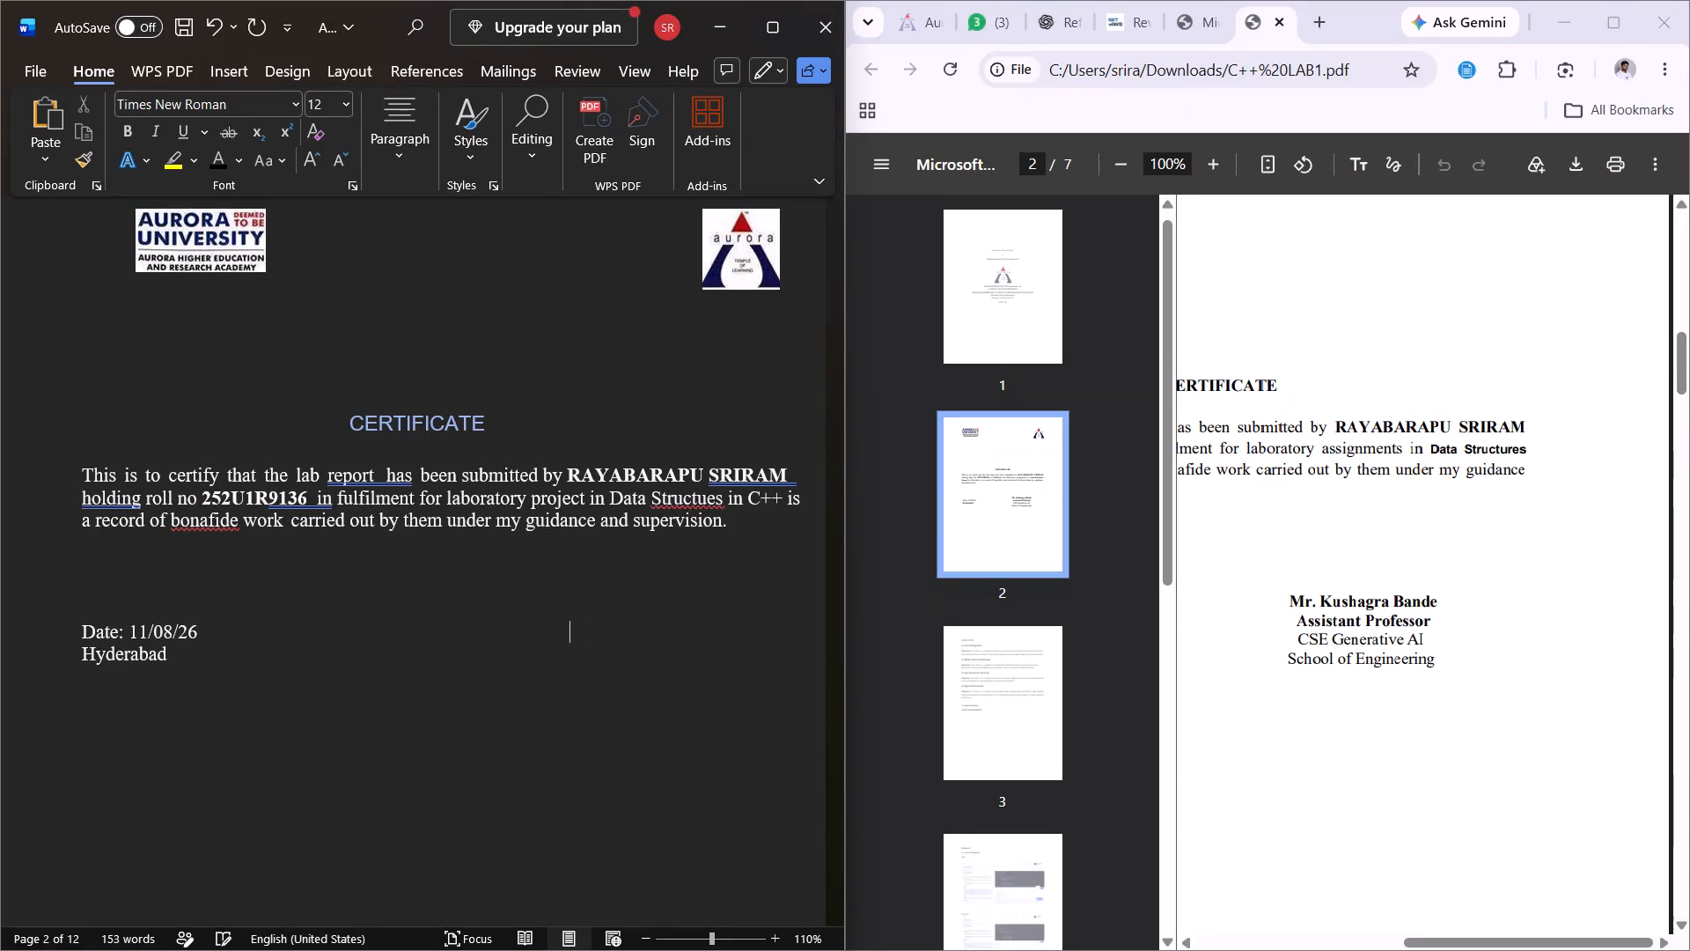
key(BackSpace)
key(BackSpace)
Enter the assistant professor's name with the title "Mr." after the date on the same line, copying it from the PDF certificate.
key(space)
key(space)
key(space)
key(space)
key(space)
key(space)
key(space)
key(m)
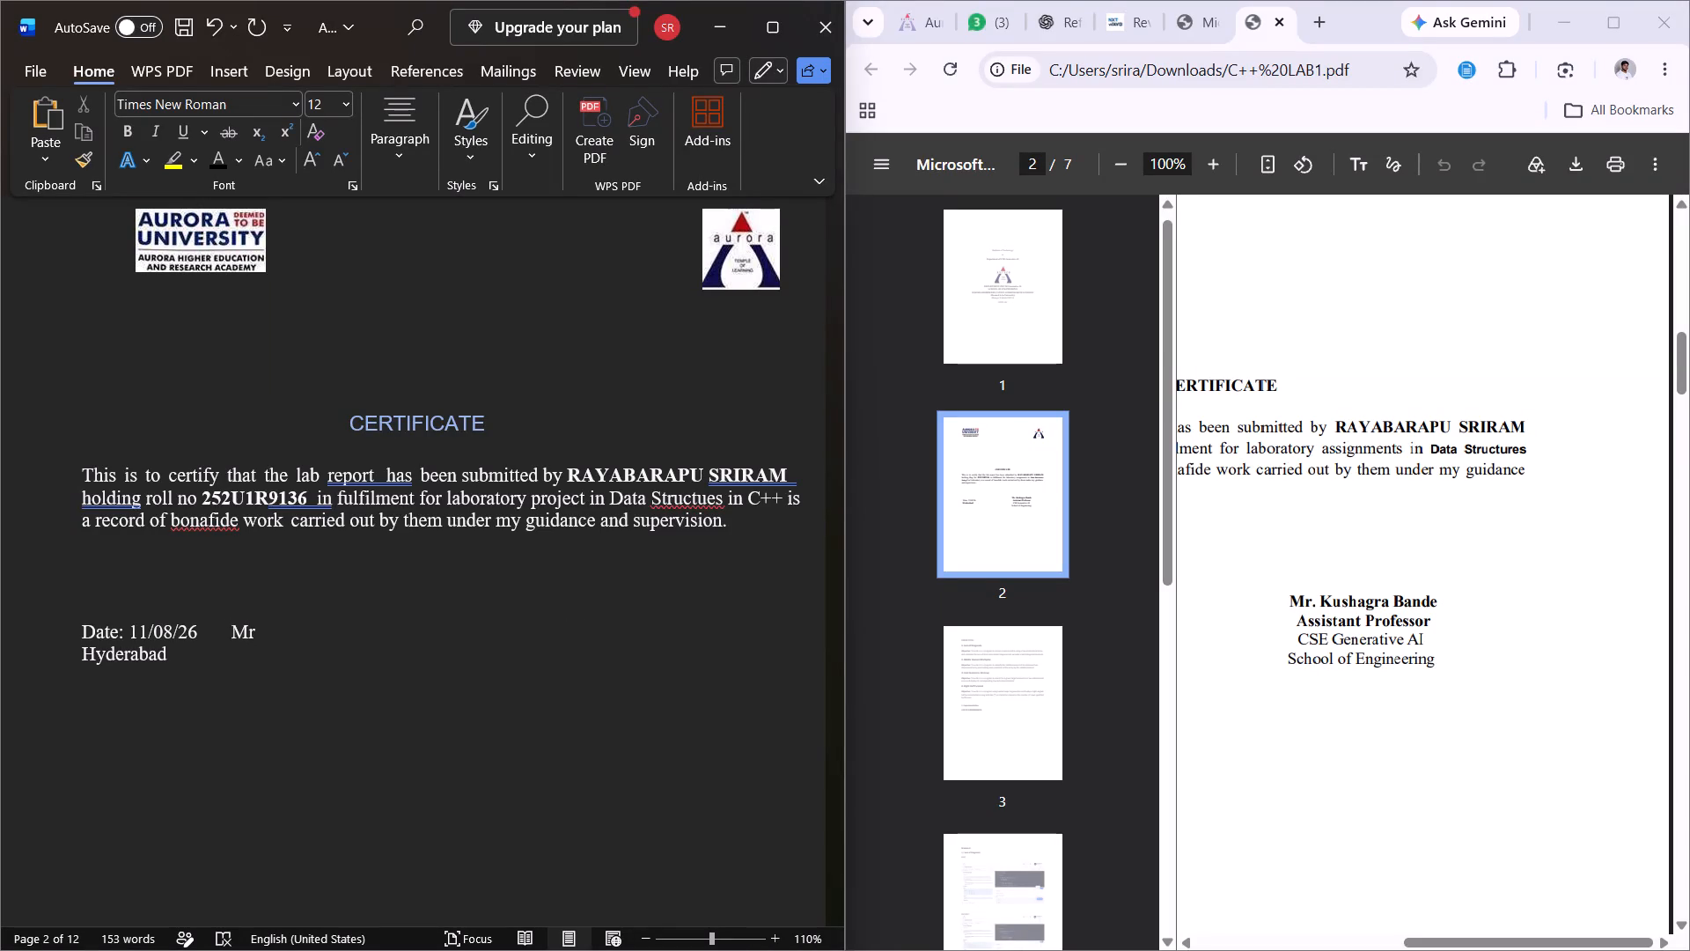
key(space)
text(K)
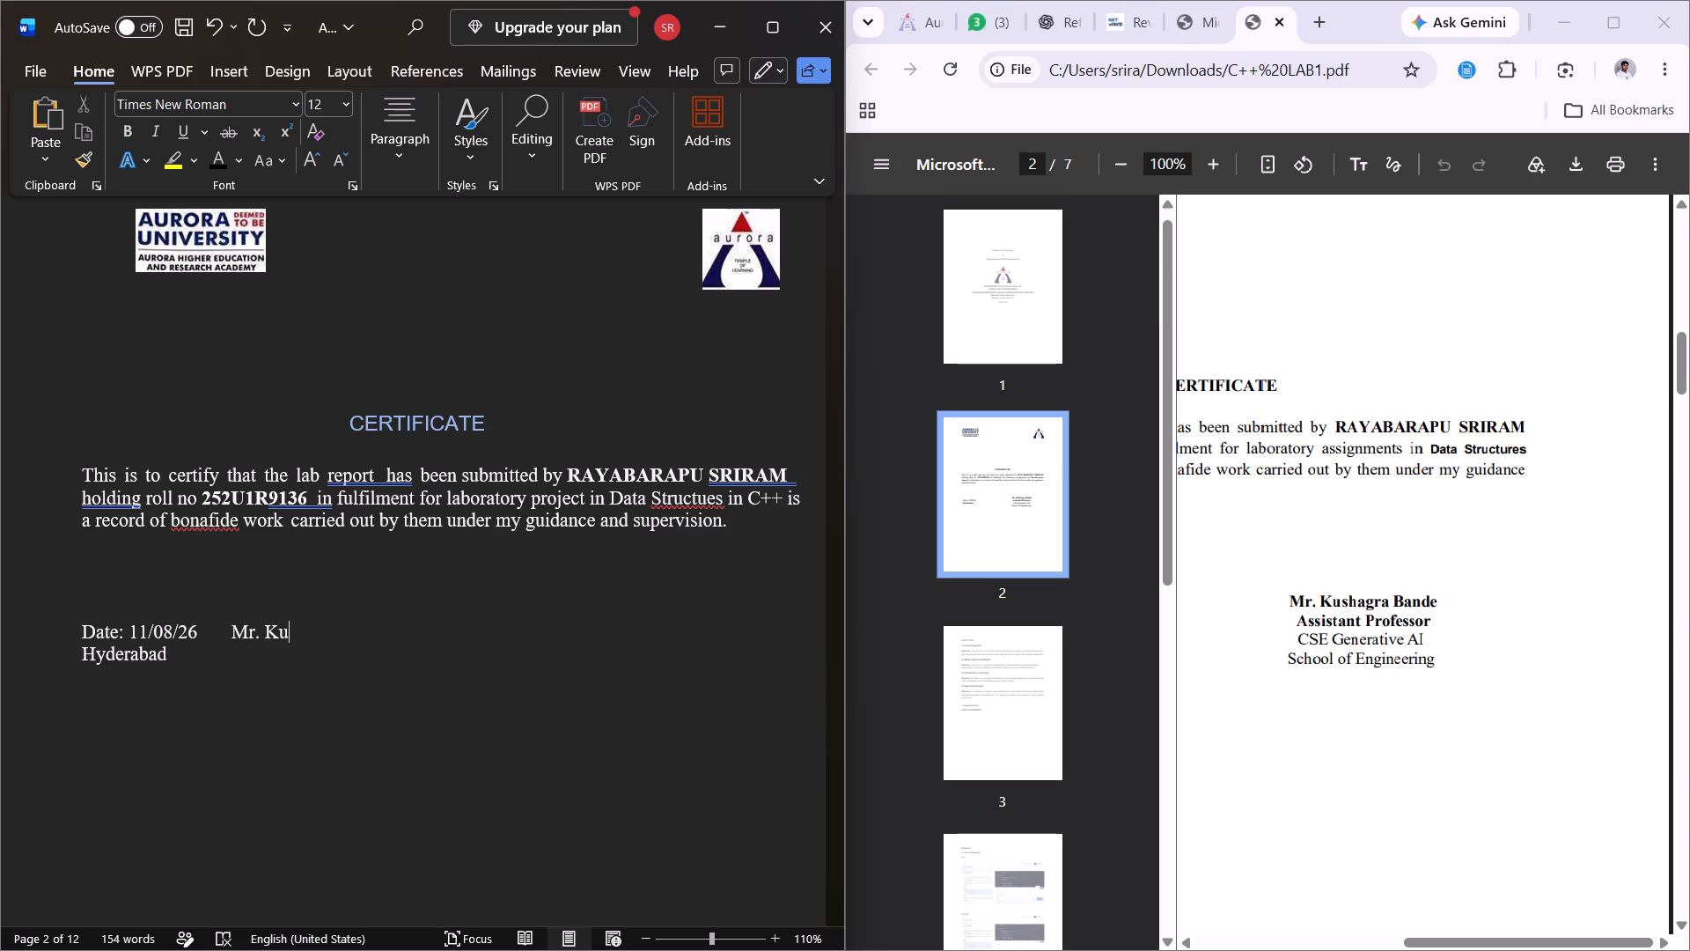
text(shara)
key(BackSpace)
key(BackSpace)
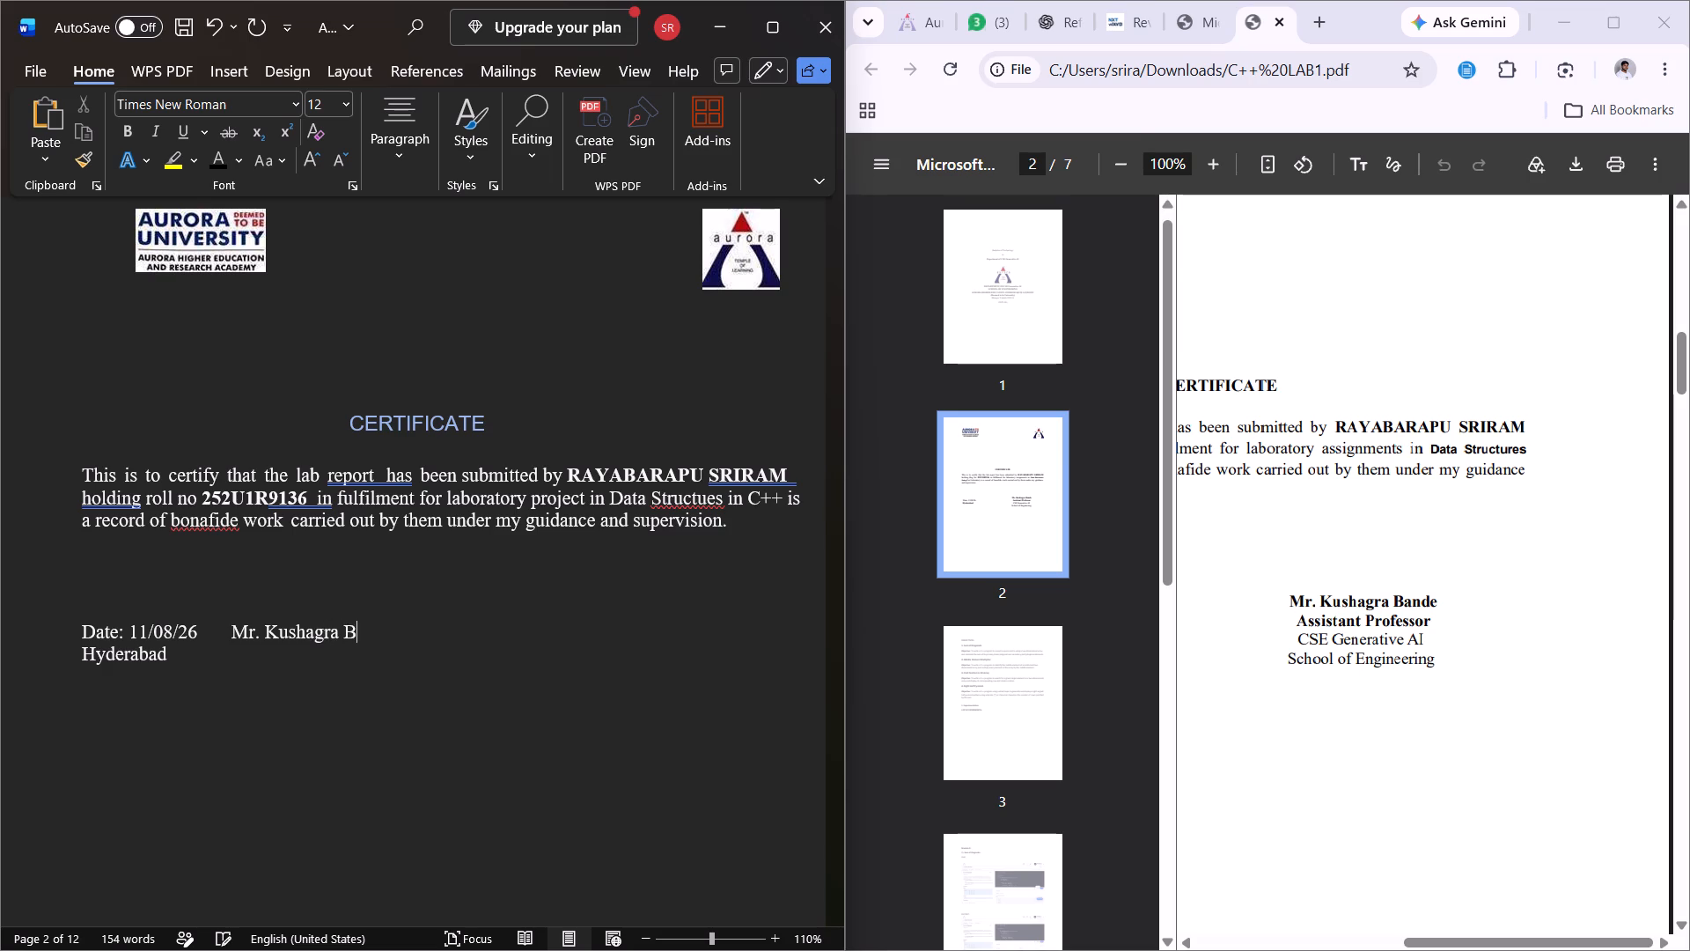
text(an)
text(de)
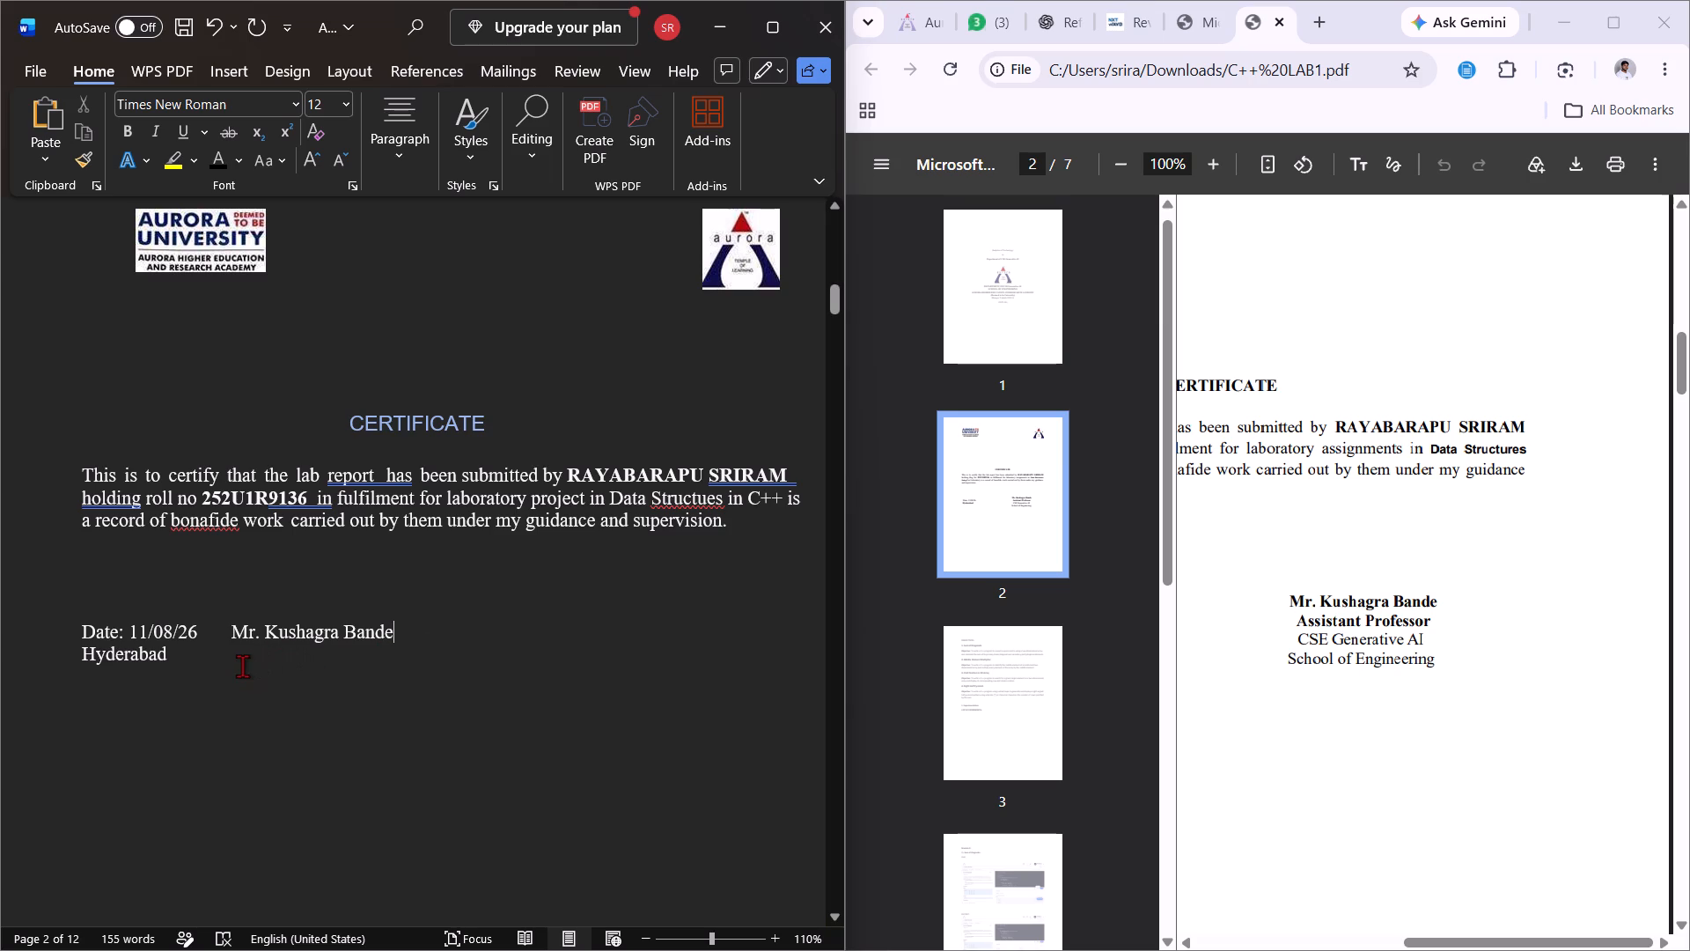
Insert spaces between the date and the assistant professor's name to move the name towards the right side of the page.
click(225, 625)
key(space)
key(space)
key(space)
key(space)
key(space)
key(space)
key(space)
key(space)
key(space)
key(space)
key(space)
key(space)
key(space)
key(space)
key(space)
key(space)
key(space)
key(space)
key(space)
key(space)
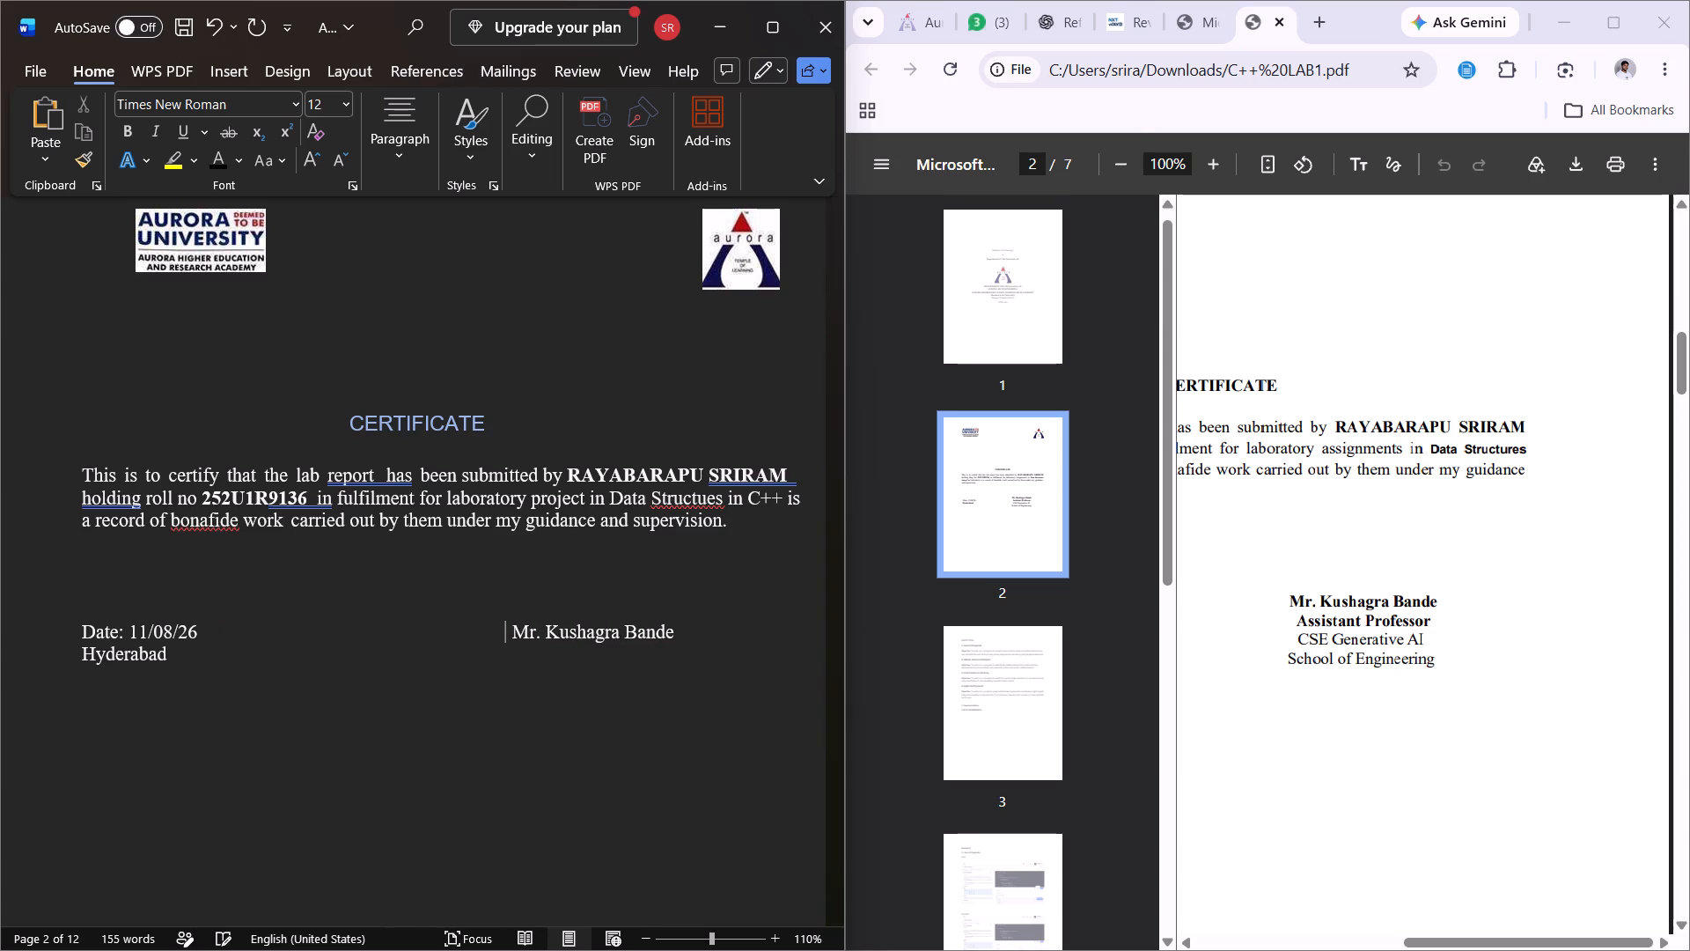
Add "Assistant Professor" after "Hyderabad" on the line beneath the date, starting with "Assistant".
click(205, 664)
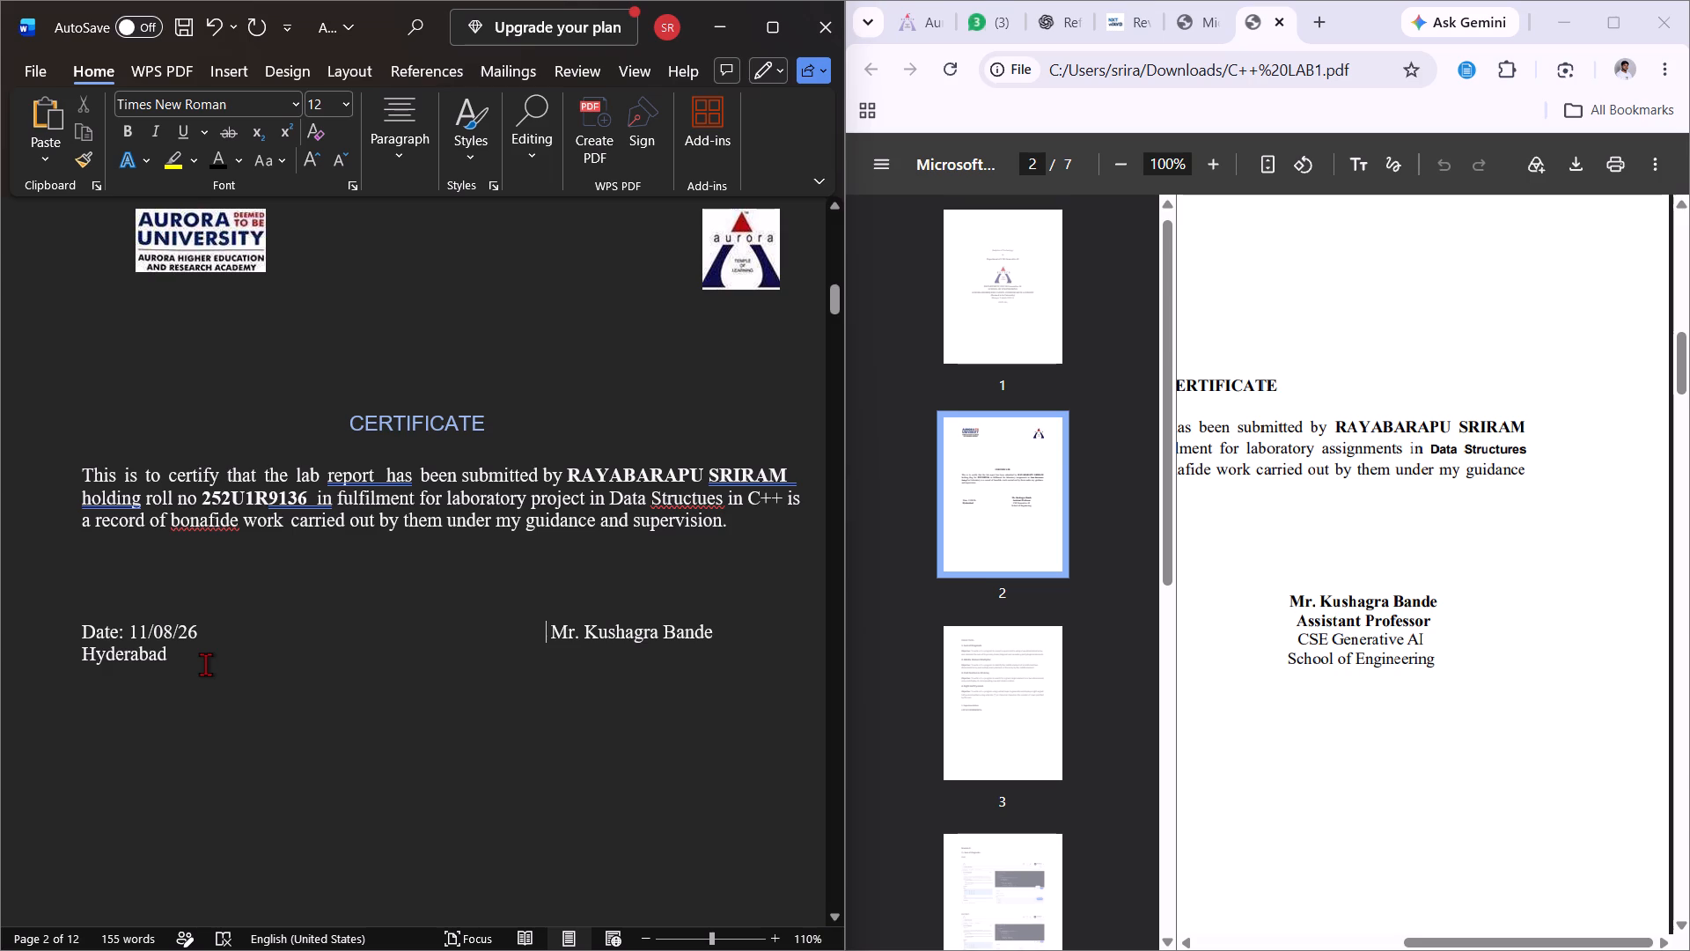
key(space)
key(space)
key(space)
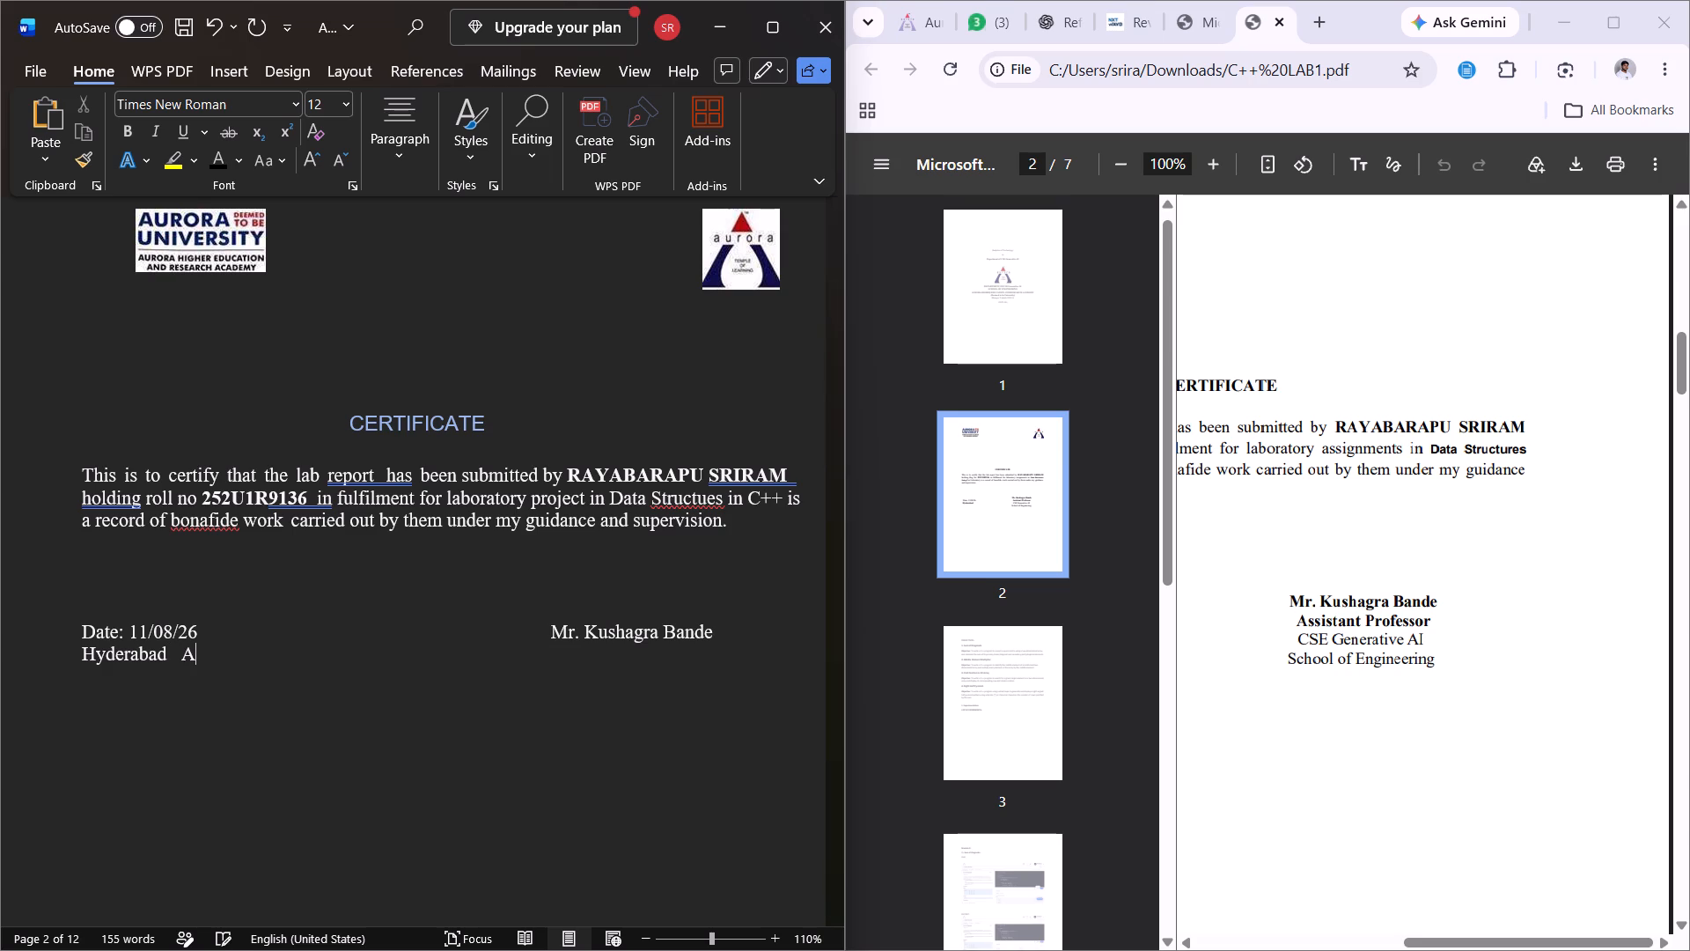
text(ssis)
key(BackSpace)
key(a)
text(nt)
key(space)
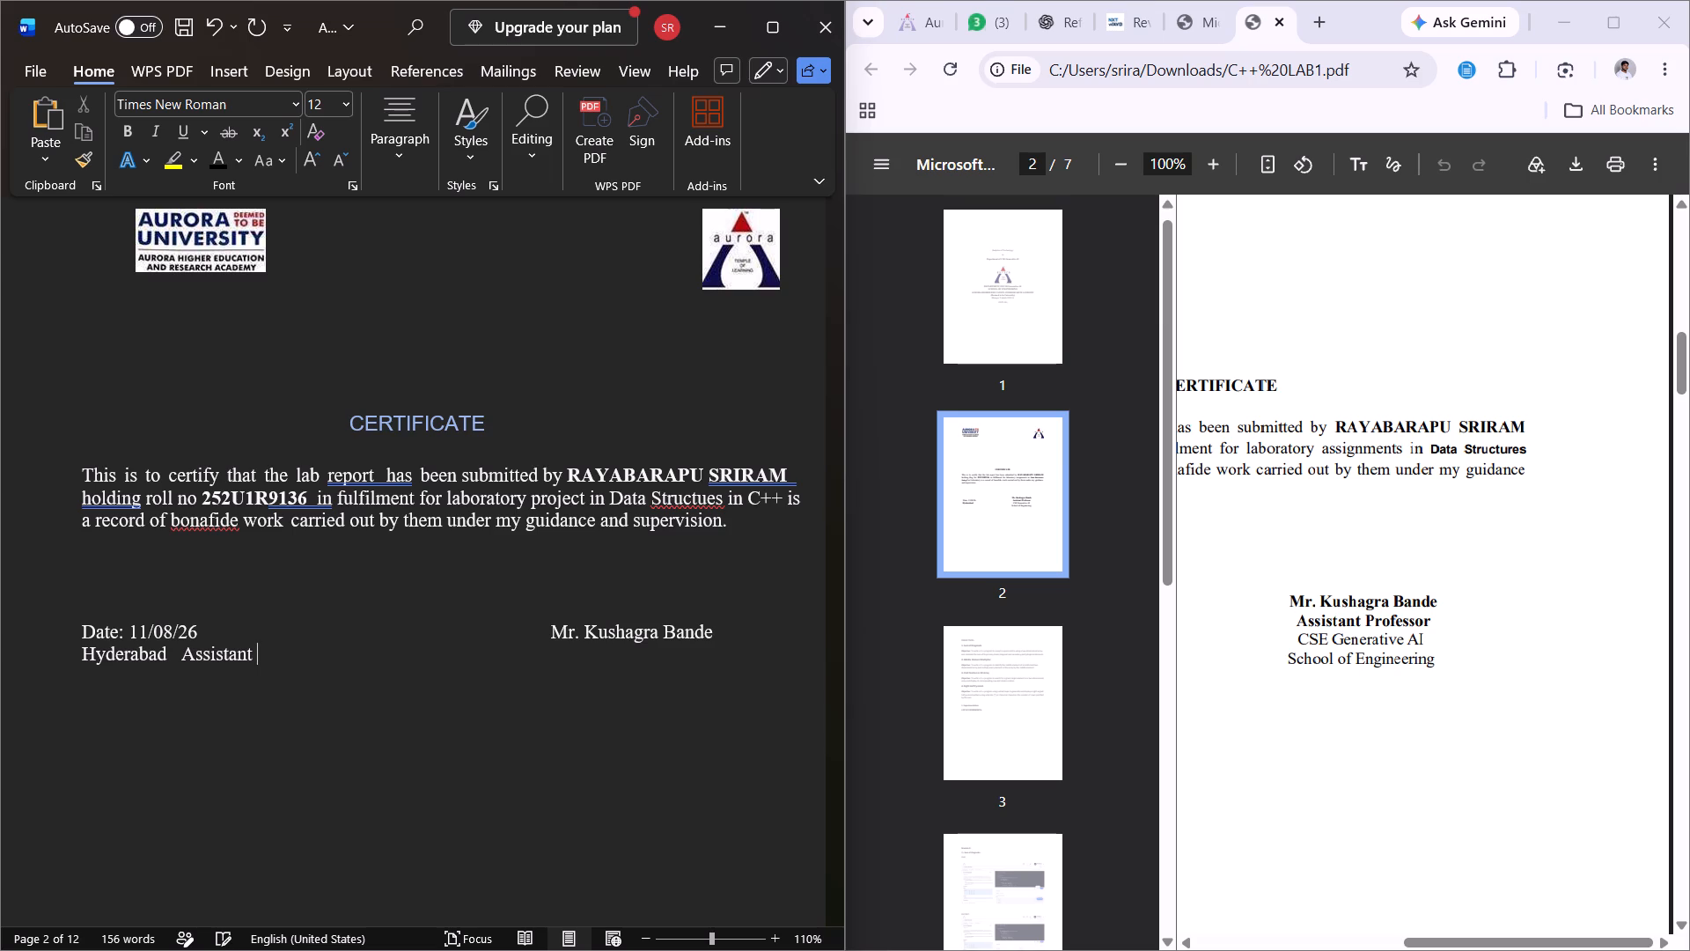
Complete the title "Assistant Professor" after "Hyderabad" on the line beneath the date.
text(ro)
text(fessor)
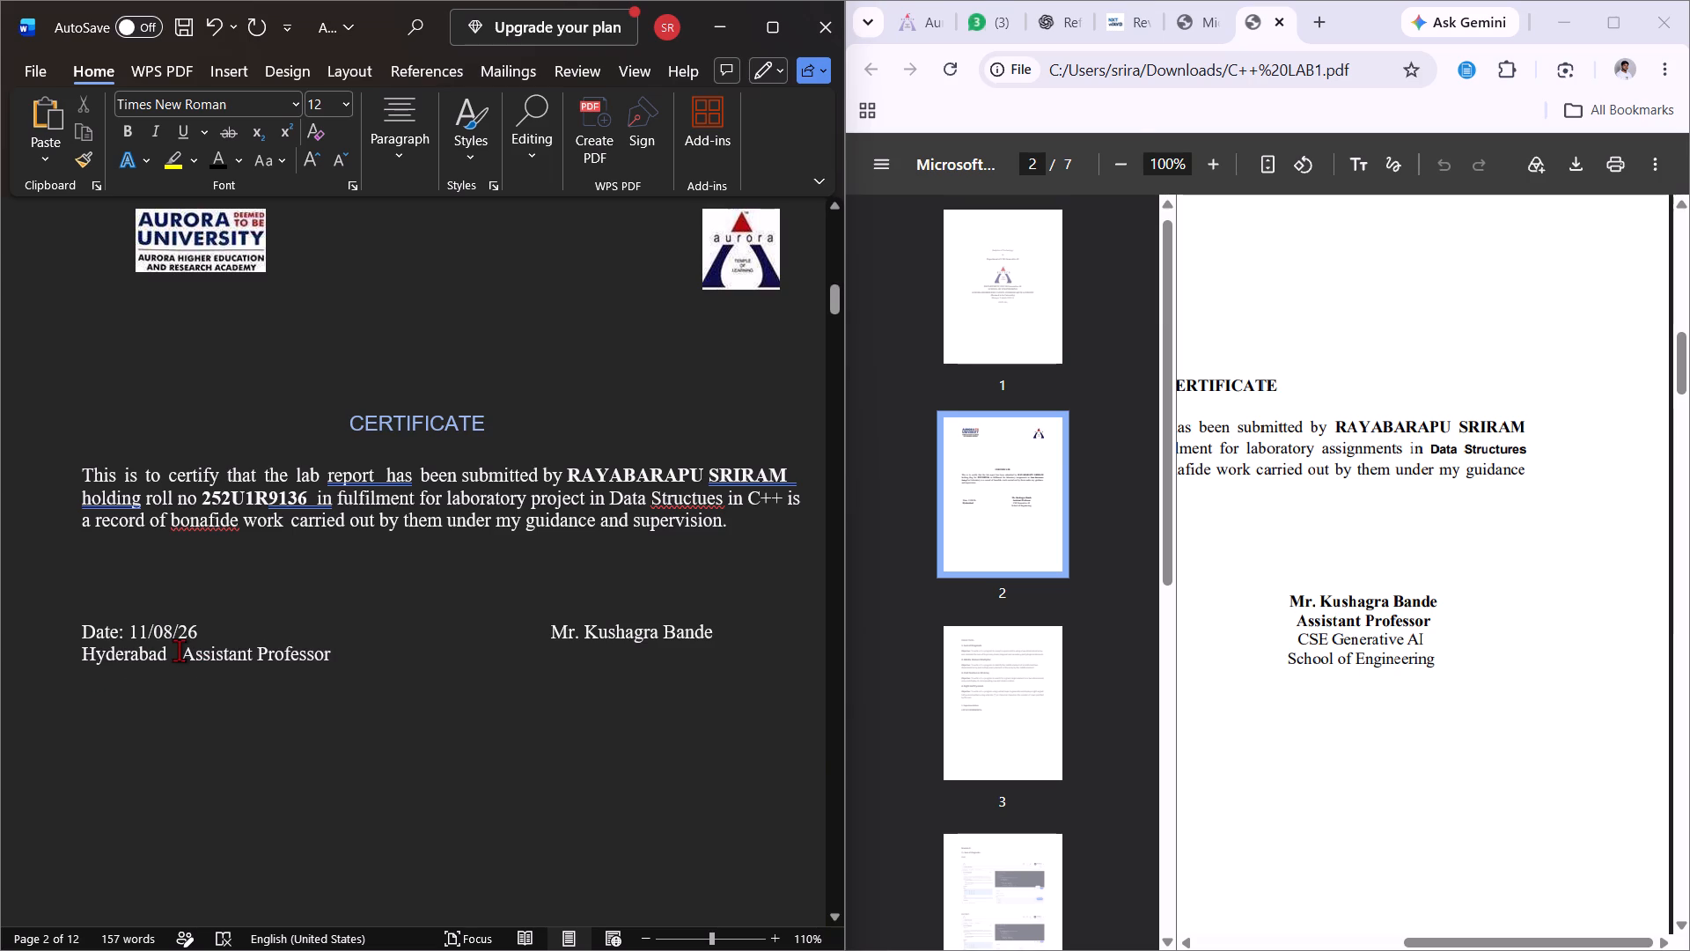
Add spaces between "Hyderabad" and "Assistant Professor" so the title lines up beneath the faculty member's name.
click(179, 650)
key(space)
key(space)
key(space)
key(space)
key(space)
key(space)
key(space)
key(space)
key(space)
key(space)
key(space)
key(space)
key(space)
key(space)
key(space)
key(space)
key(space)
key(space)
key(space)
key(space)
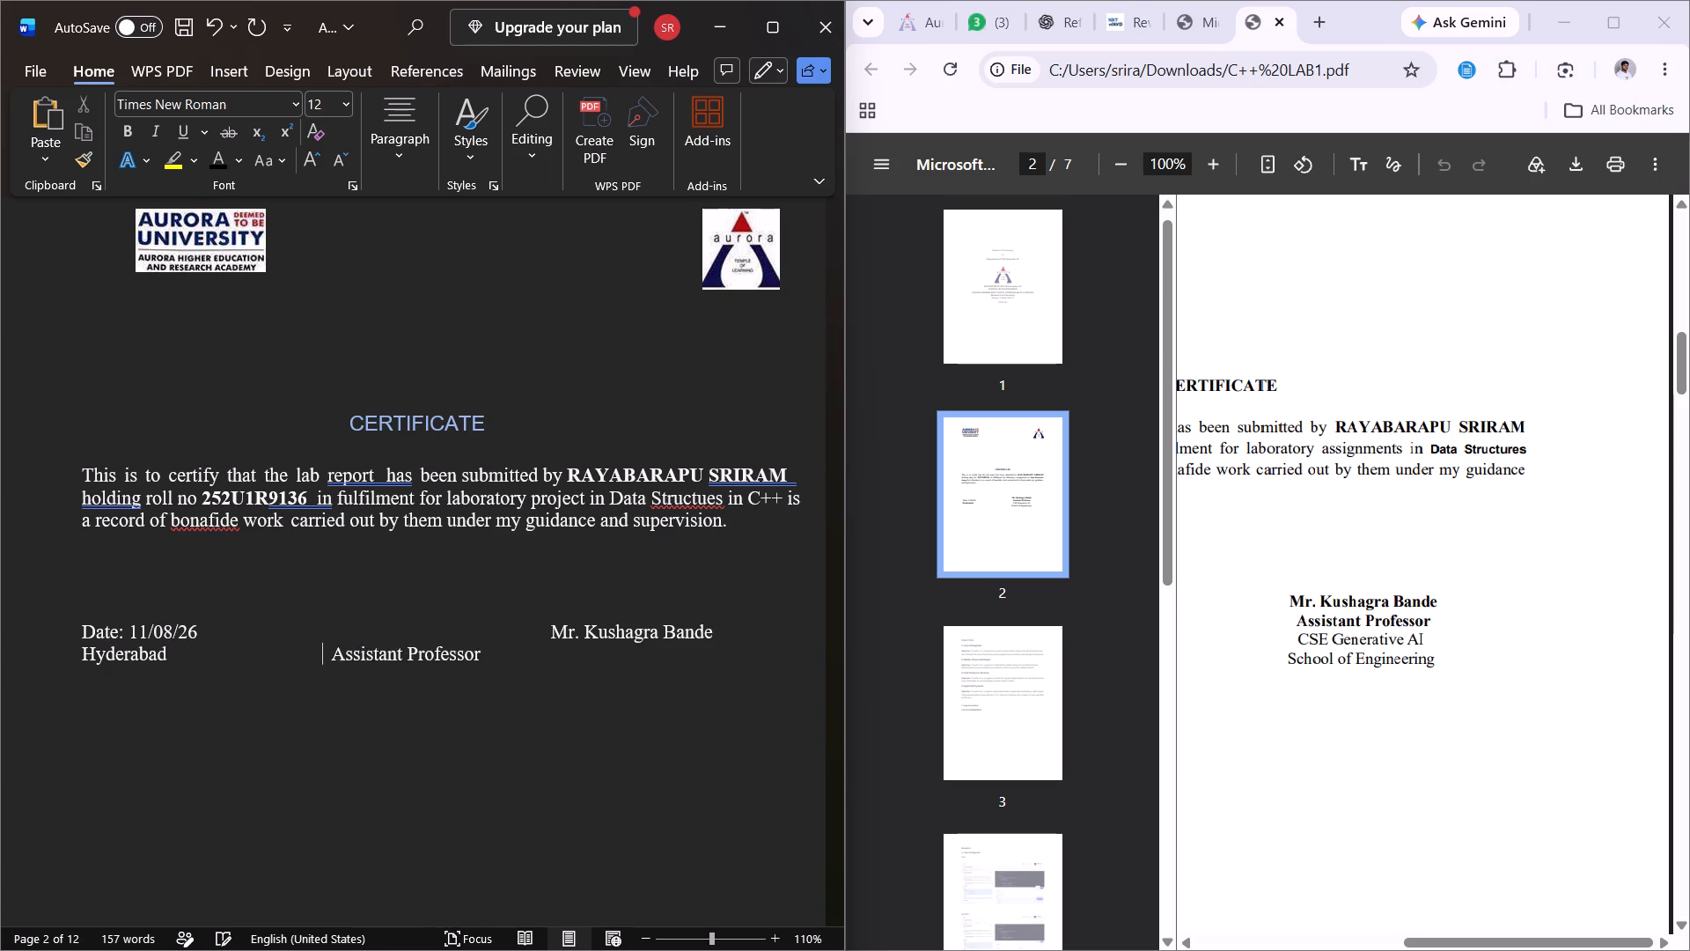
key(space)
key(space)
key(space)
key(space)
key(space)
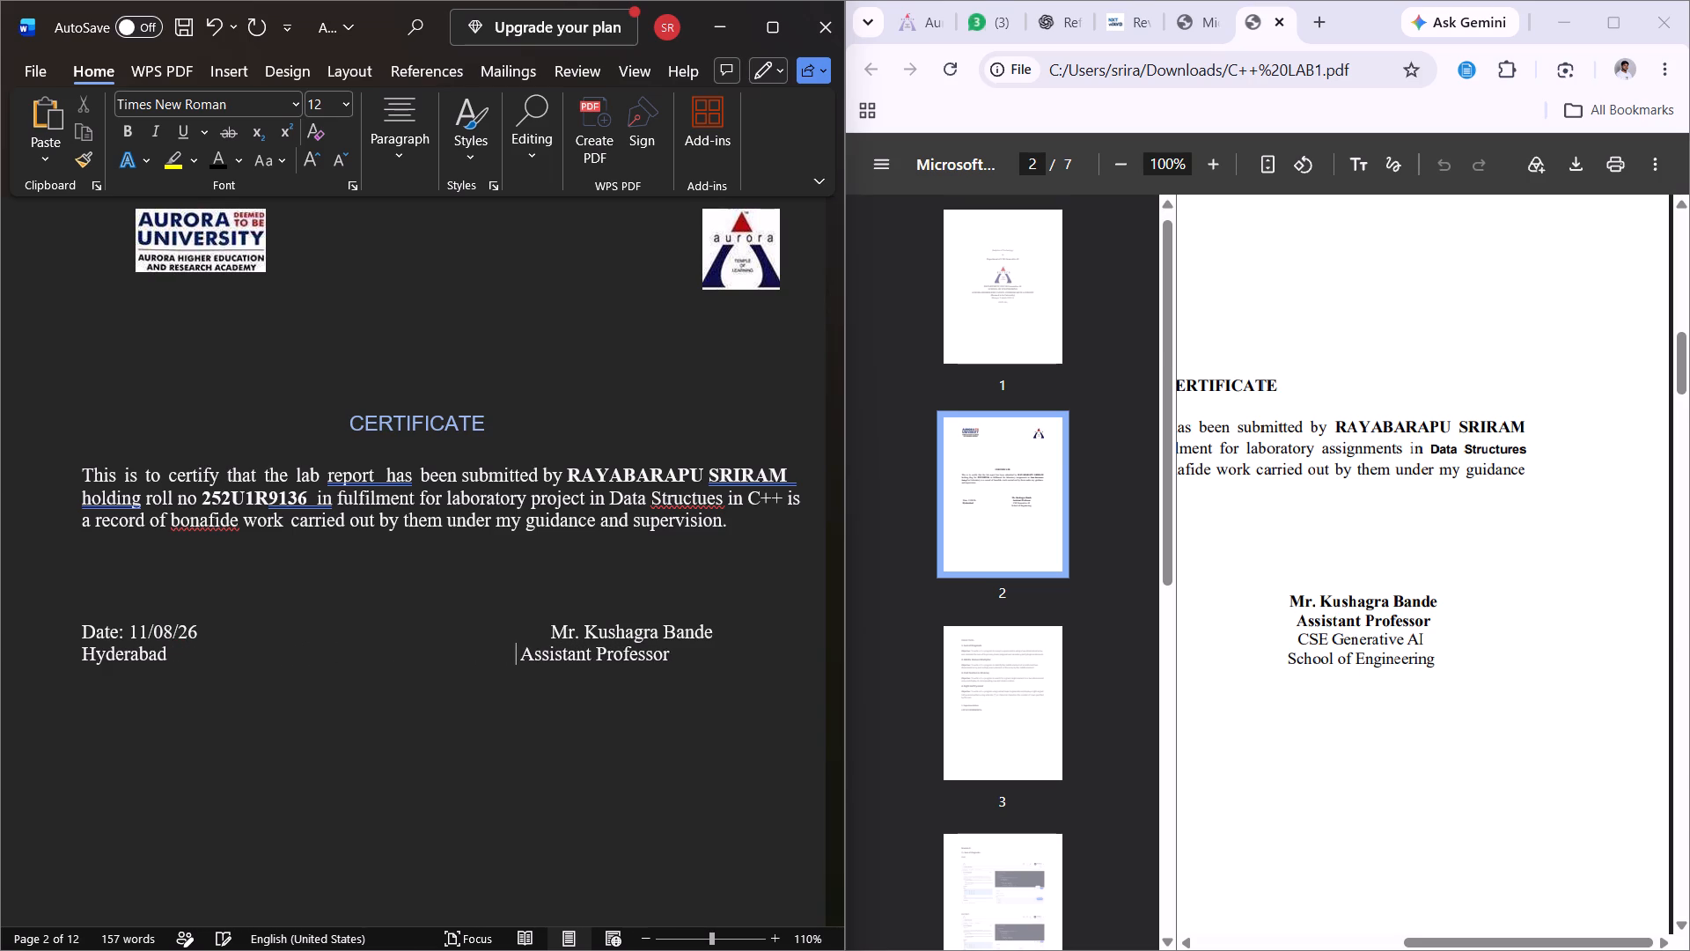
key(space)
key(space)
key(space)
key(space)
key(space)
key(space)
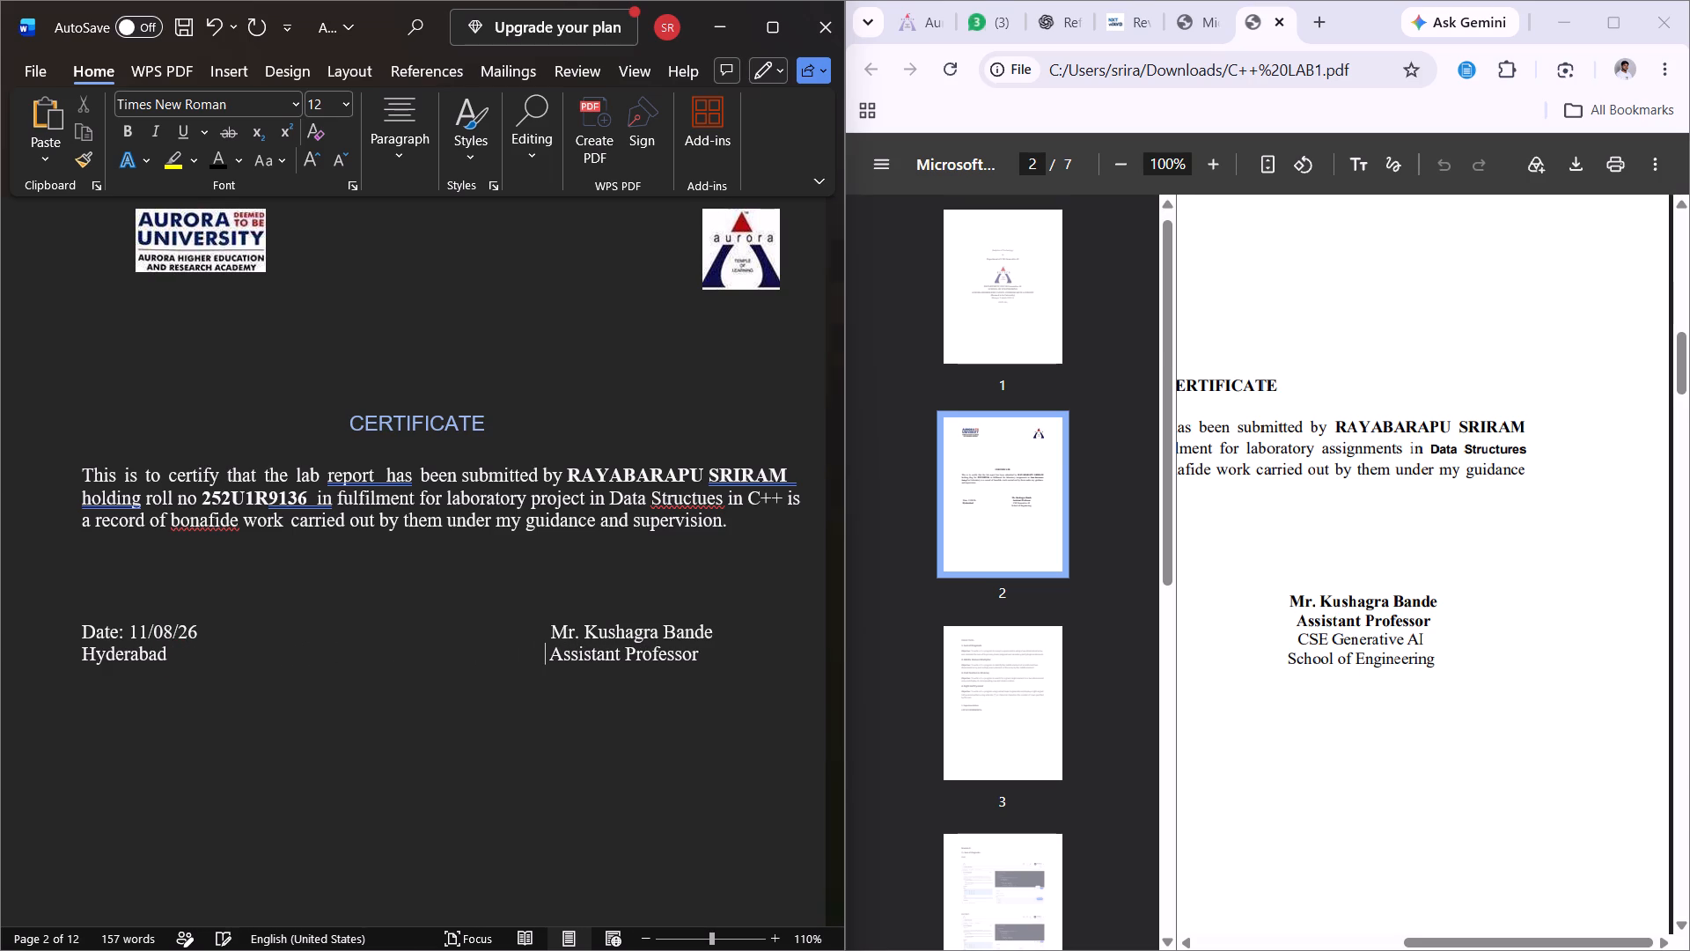
Enter the department line "CSE(GENERATIVE AI)" below the "Hyderabad" and "Assistant Professor" line on the certificate.
click(556, 706)
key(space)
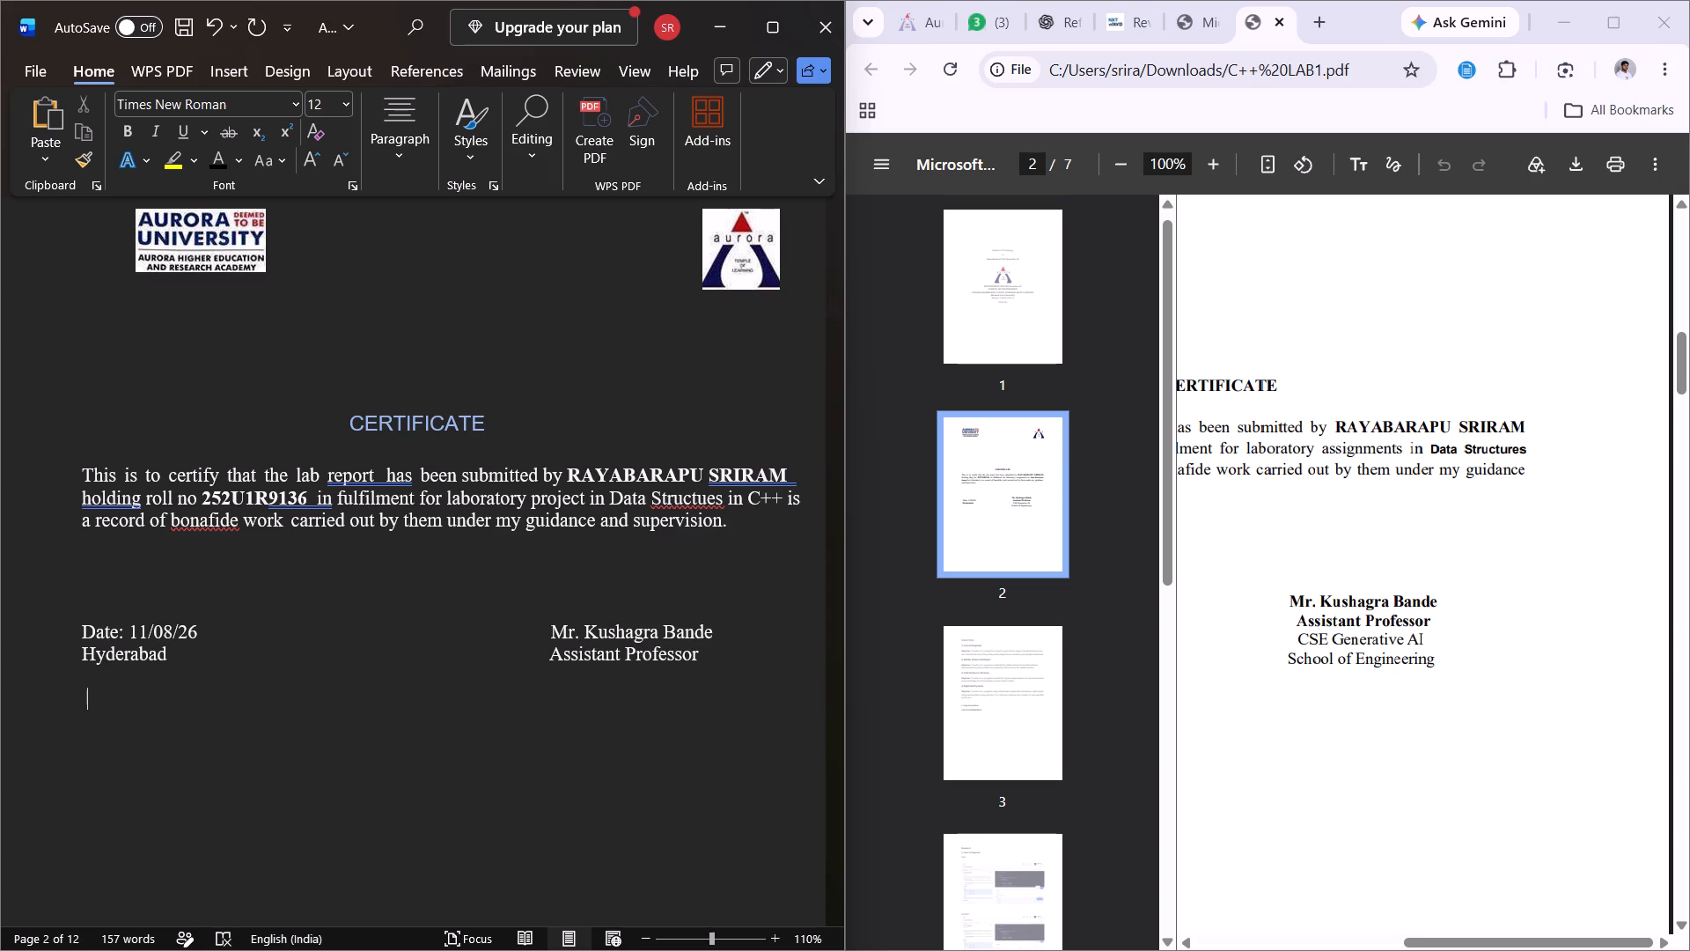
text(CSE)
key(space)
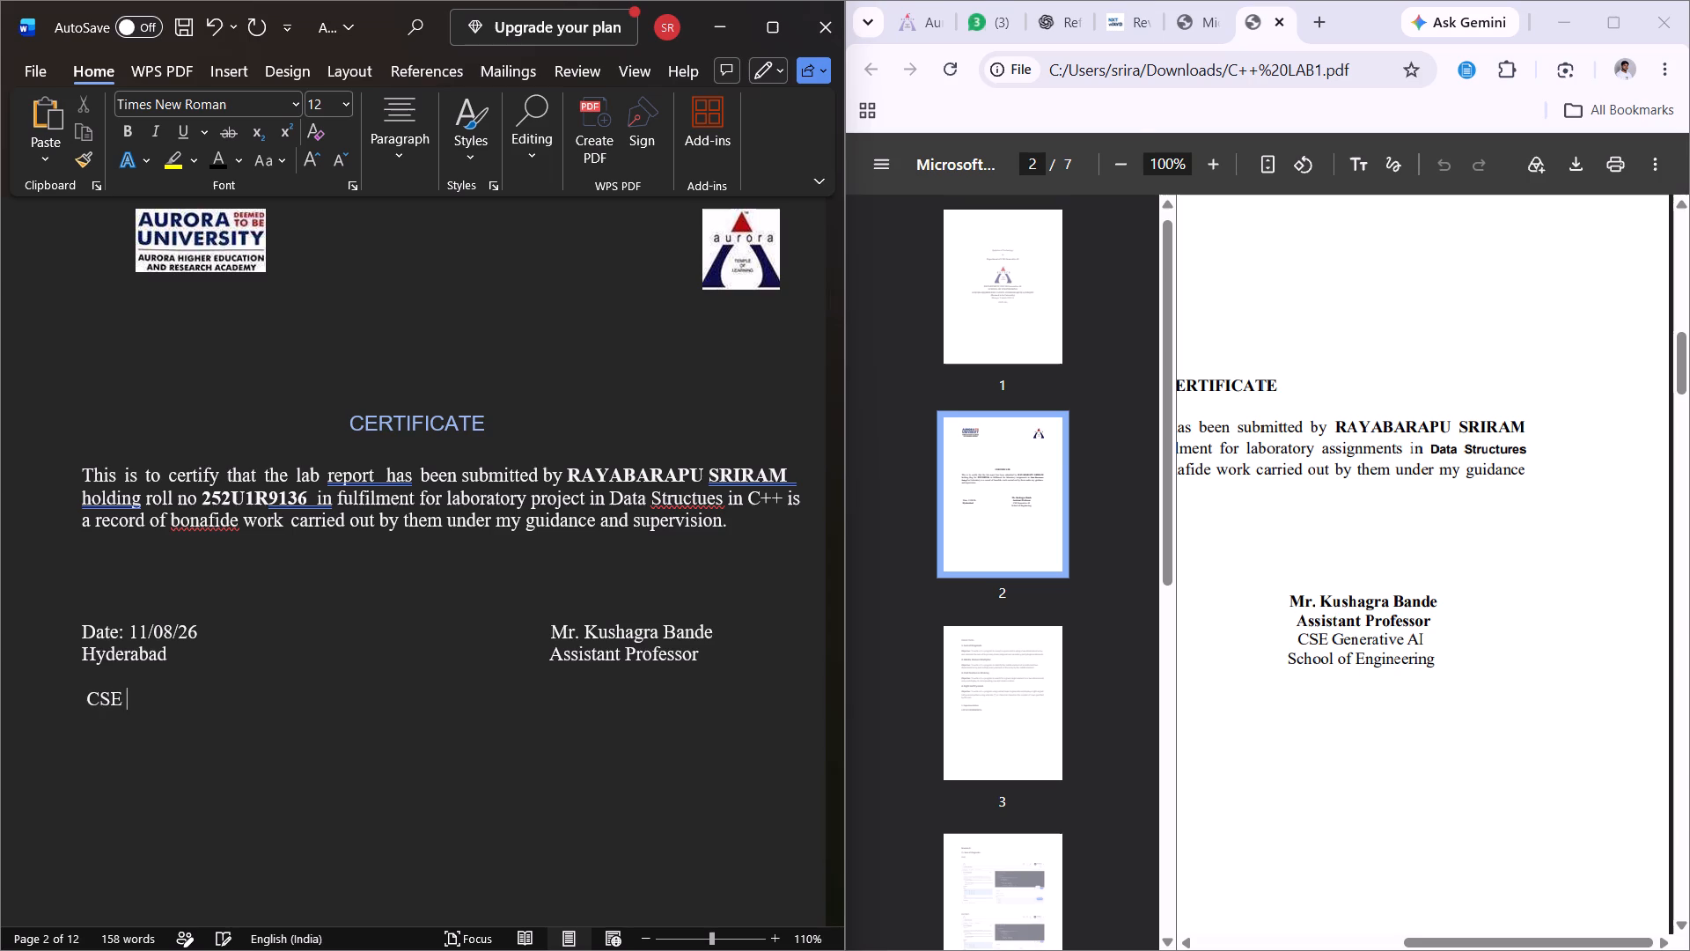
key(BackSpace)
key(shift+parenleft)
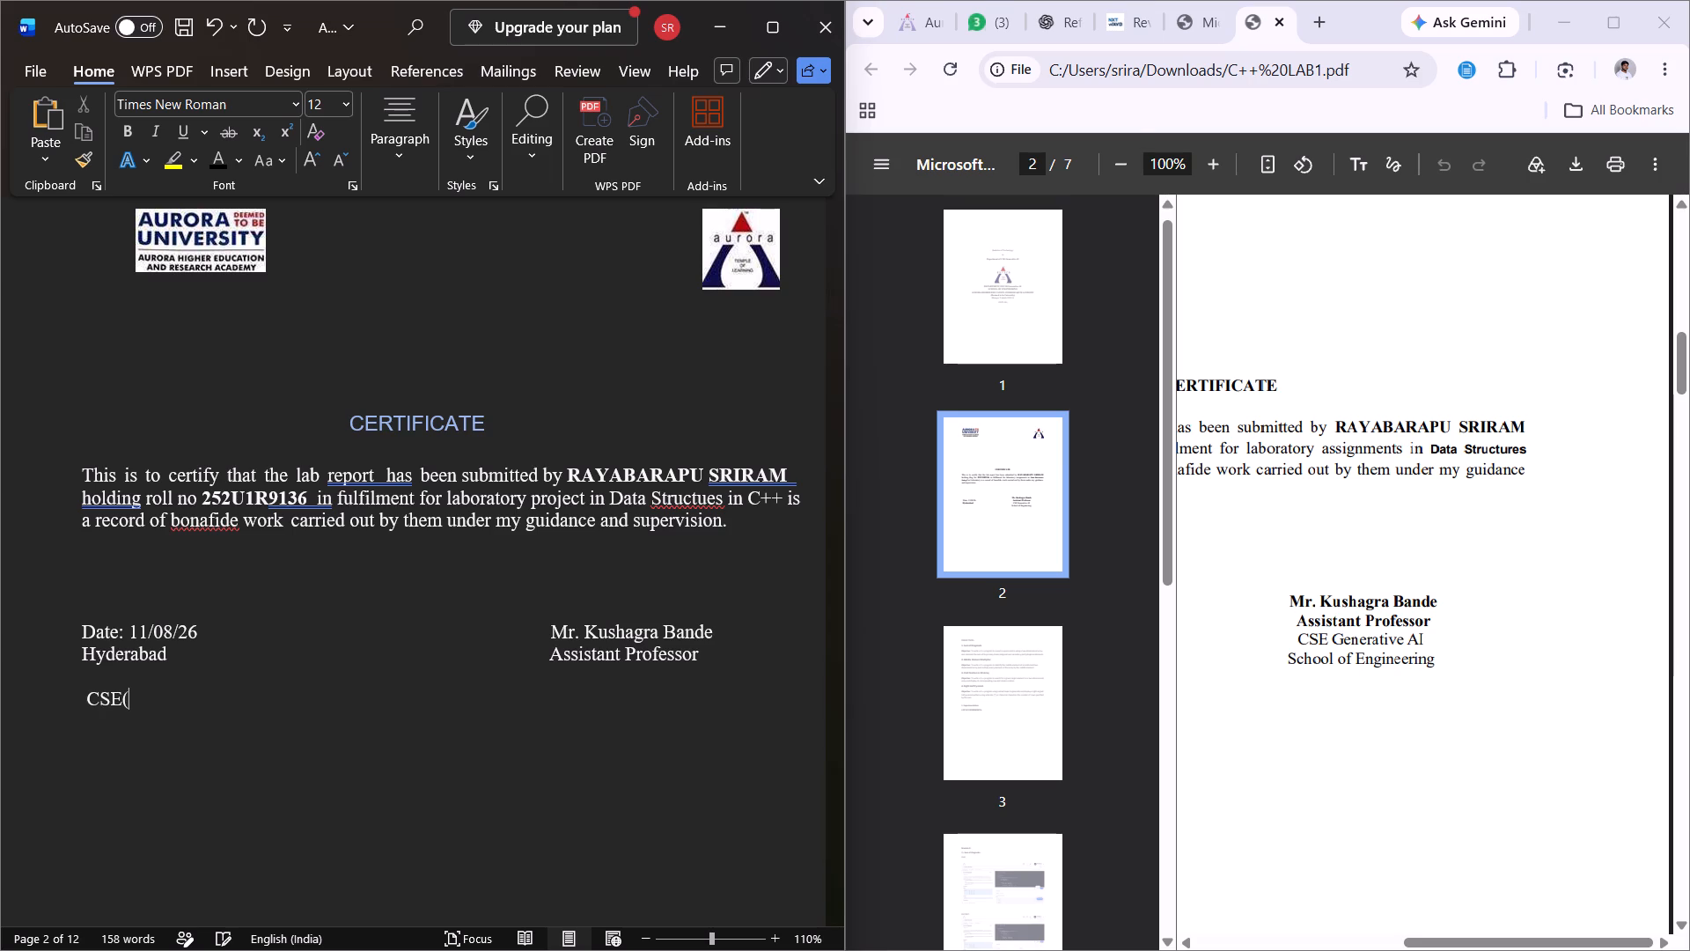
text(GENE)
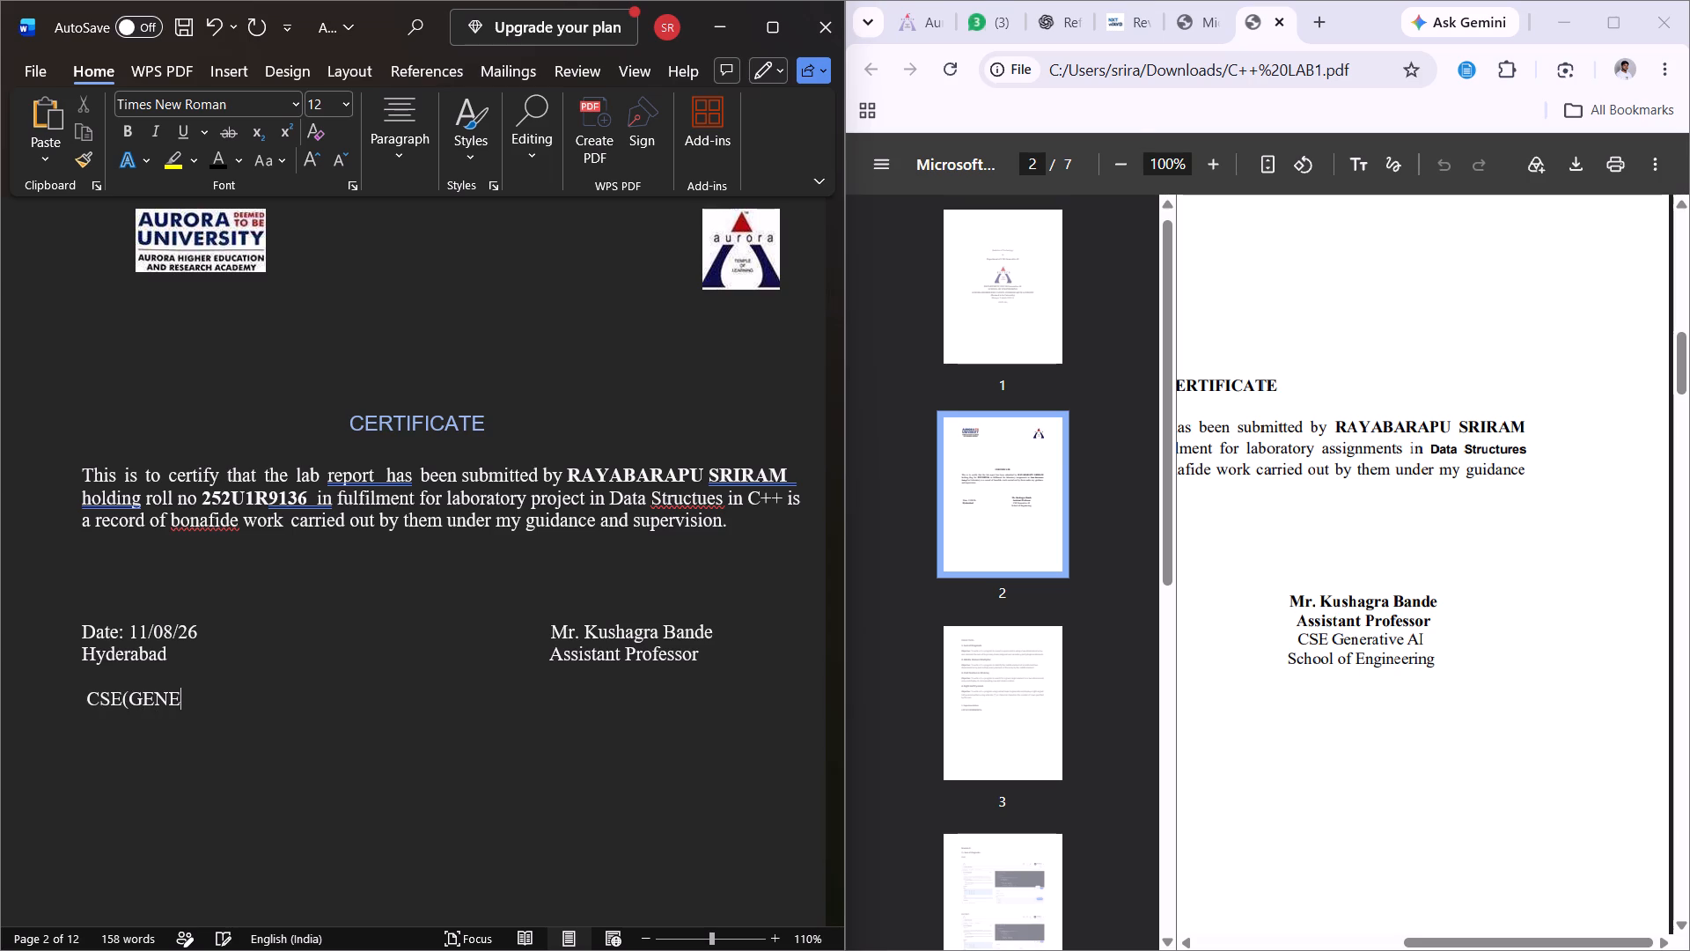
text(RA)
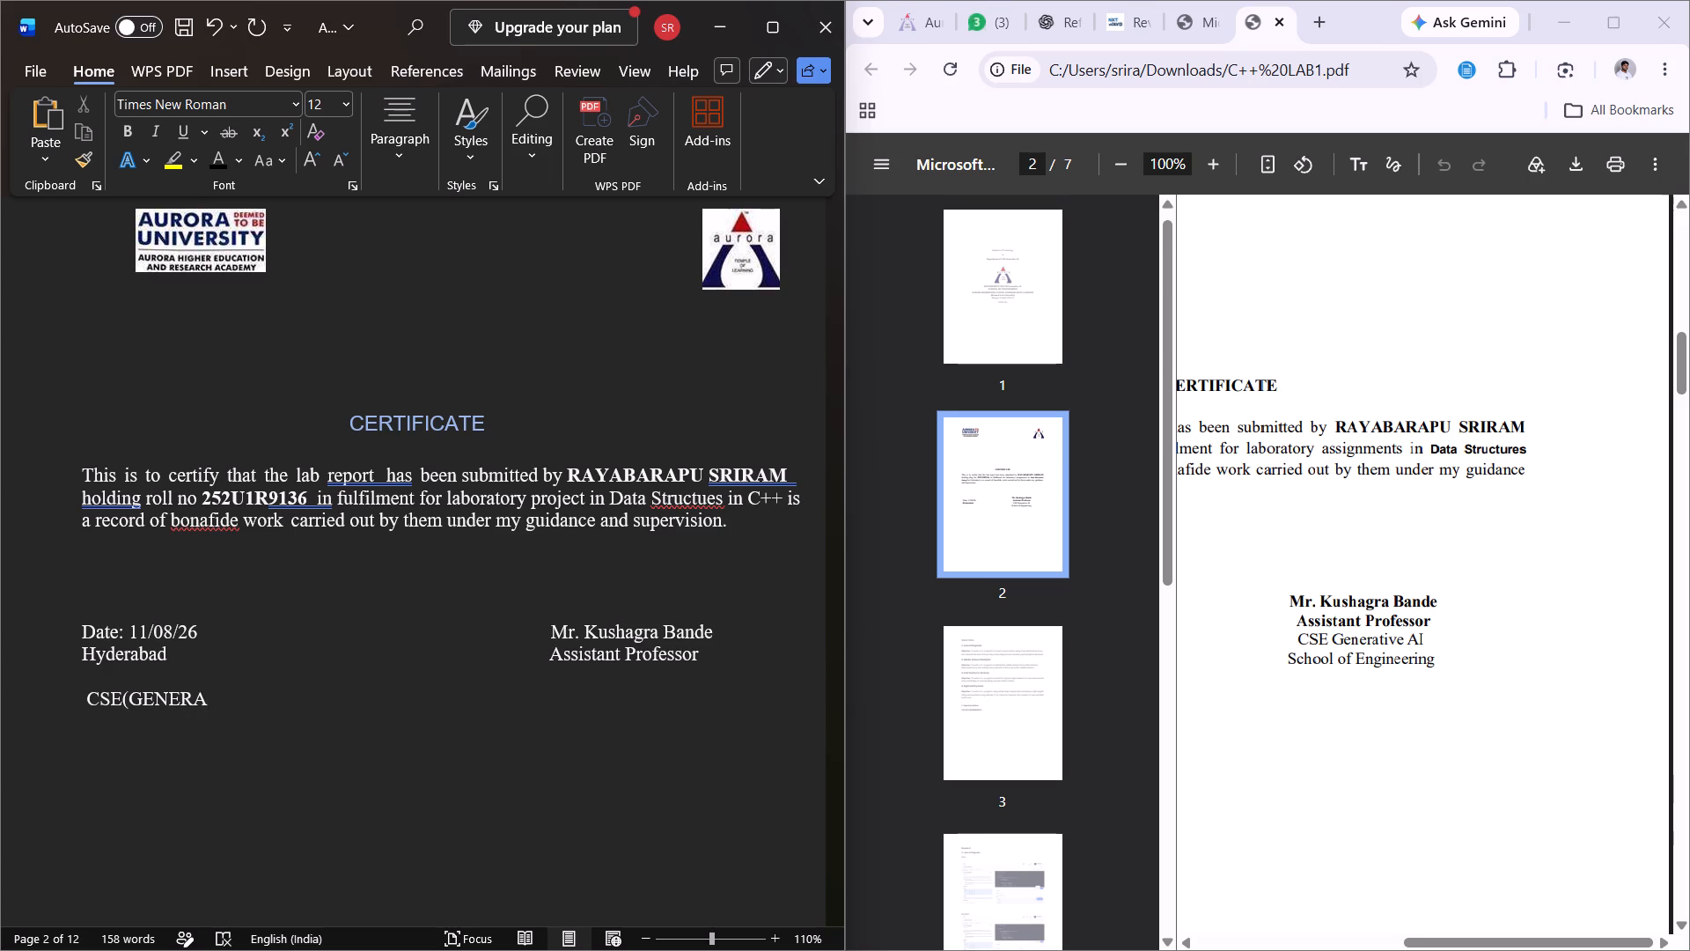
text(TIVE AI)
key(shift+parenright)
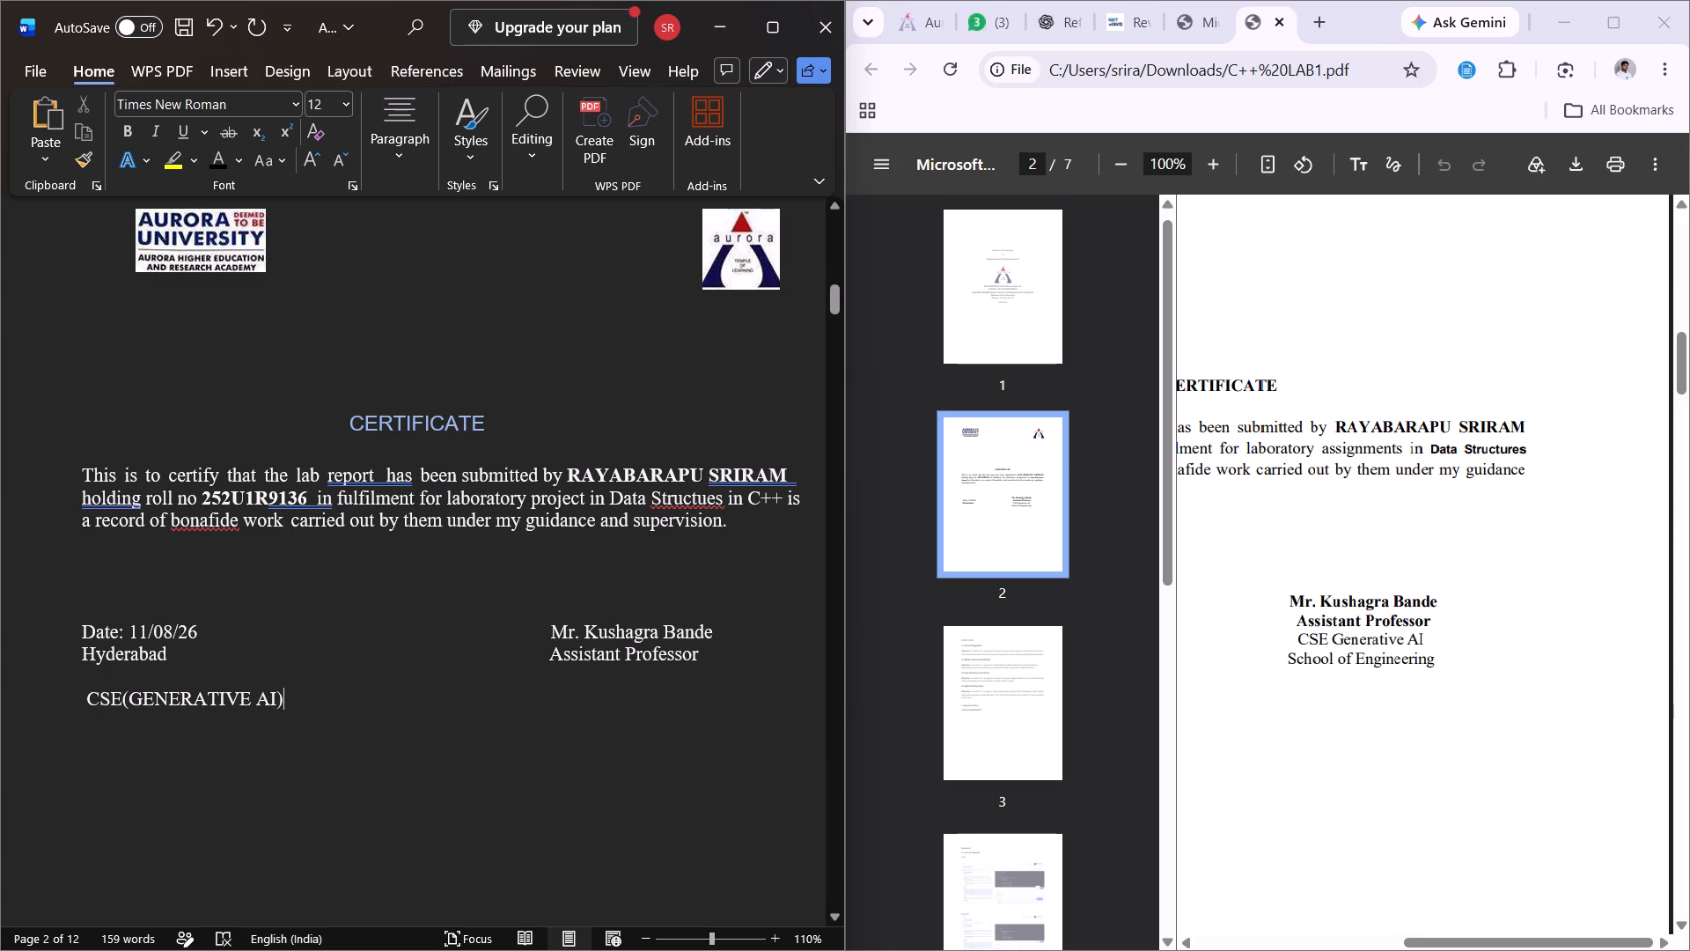
Indent "CSE(GENERATIVE AI)" with spaces so it sits in the signature block beneath "Assistant Professor".
click(84, 697)
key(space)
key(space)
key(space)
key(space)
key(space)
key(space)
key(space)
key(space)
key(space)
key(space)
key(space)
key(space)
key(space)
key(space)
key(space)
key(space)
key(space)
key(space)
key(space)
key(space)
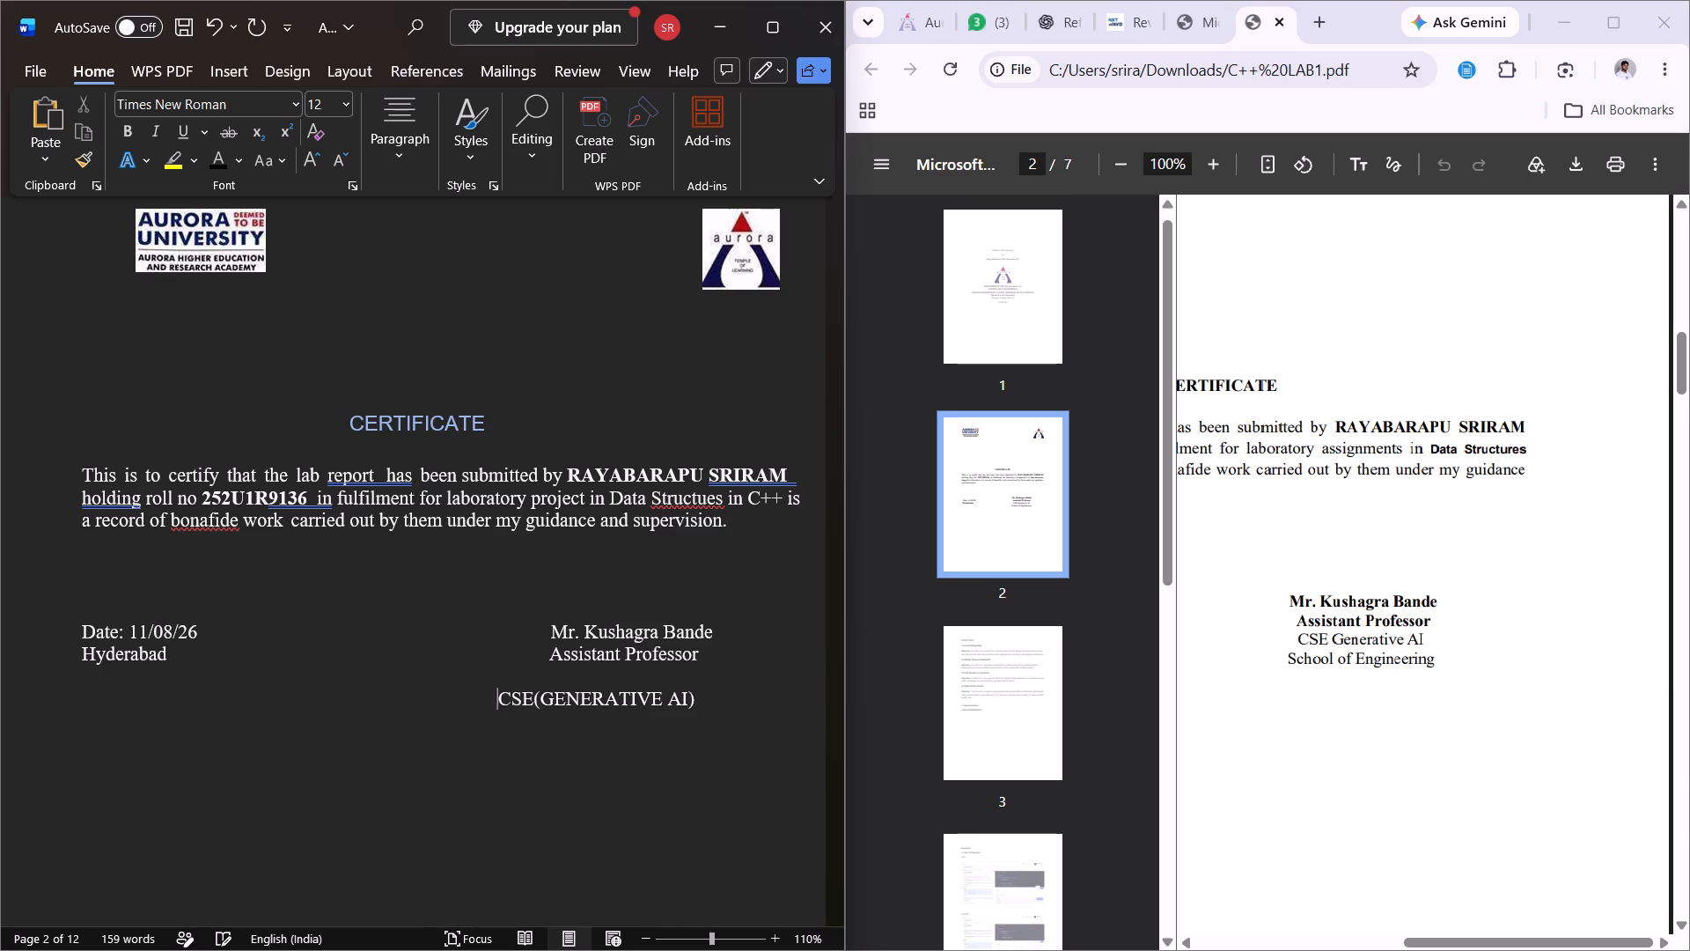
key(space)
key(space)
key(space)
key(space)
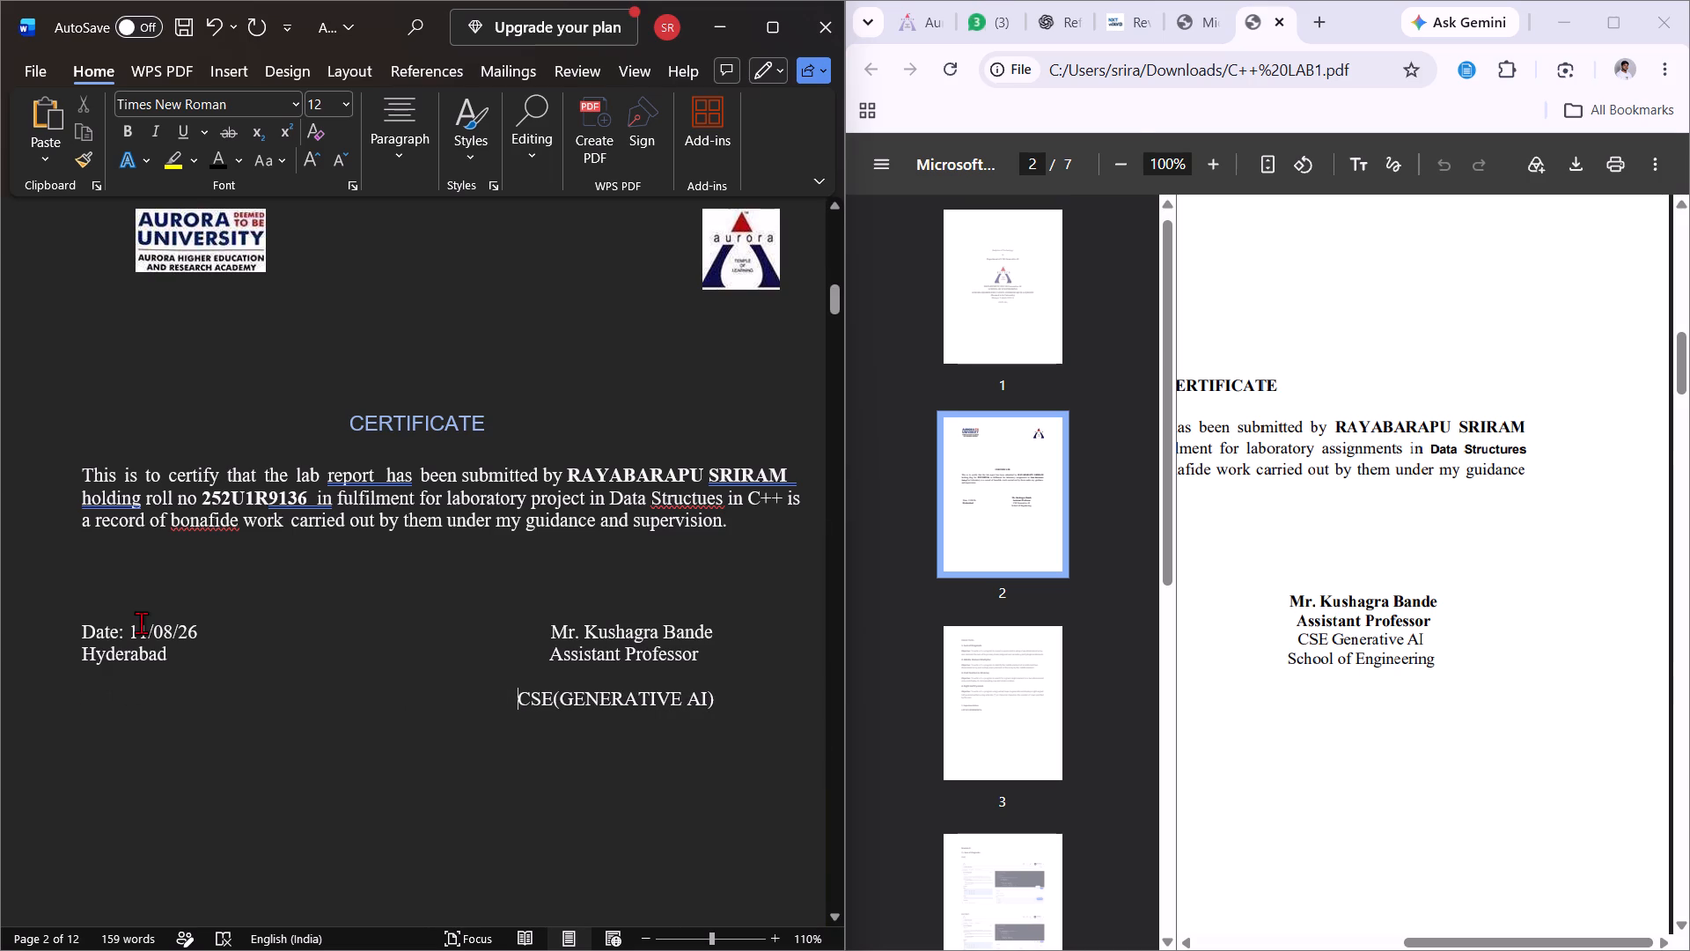
Remove the blank line between "Assistant Professor" and "CSE(GENERATIVE AI)".
click(584, 682)
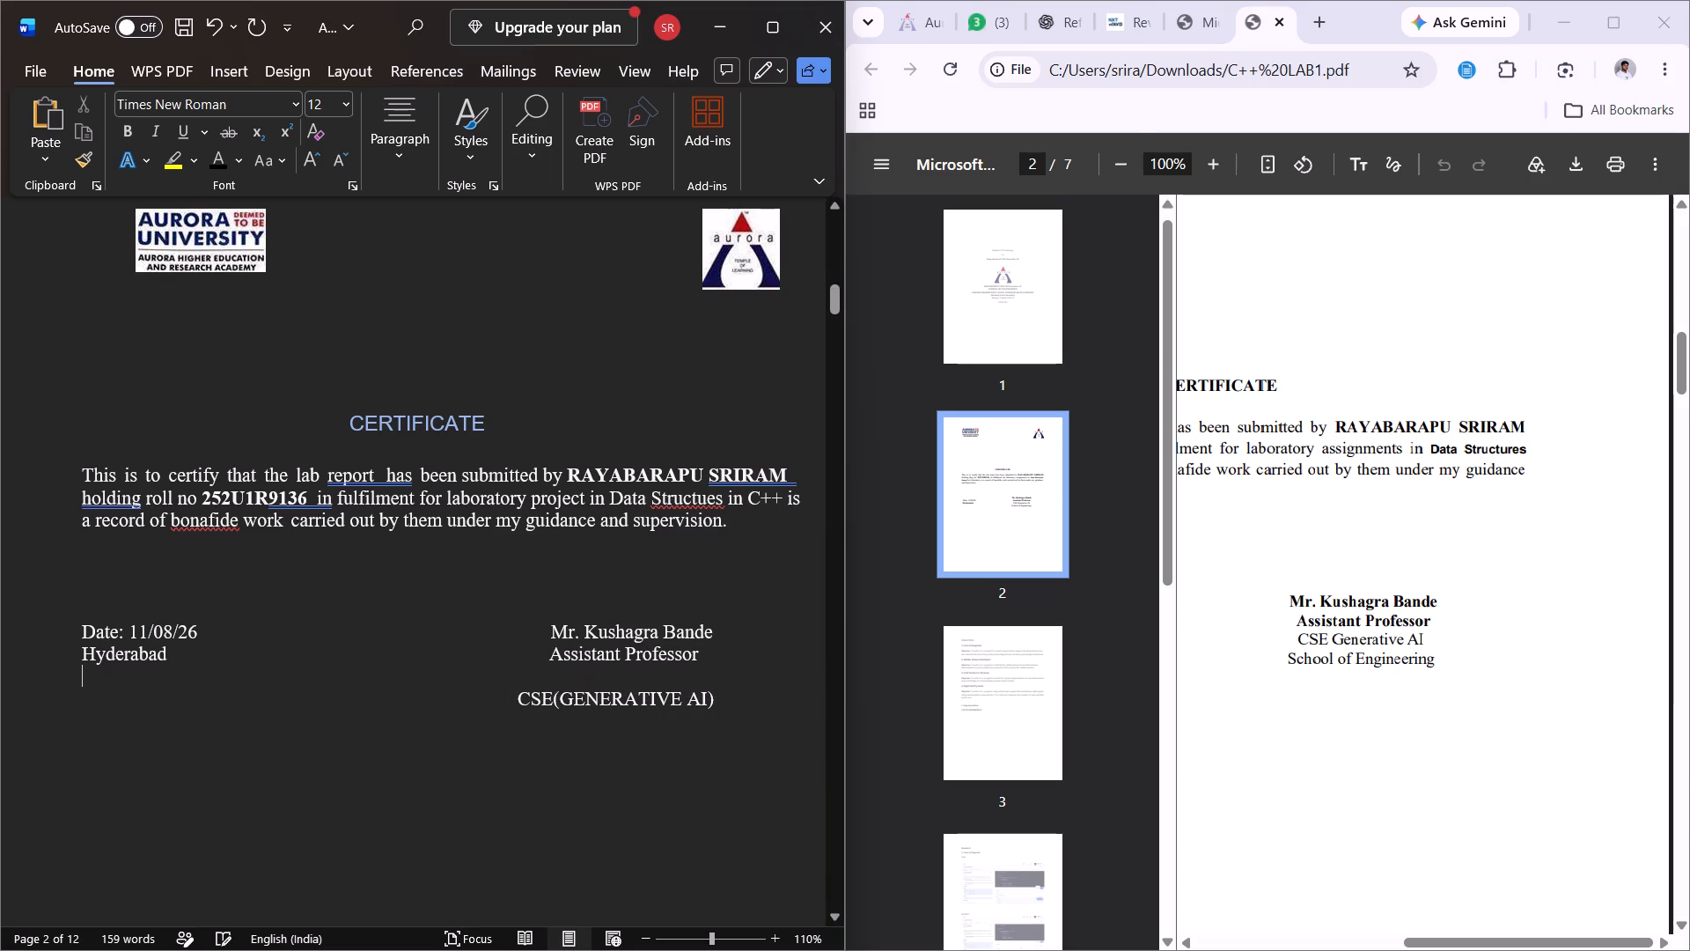
double_click(555, 684)
key(BackSpace)
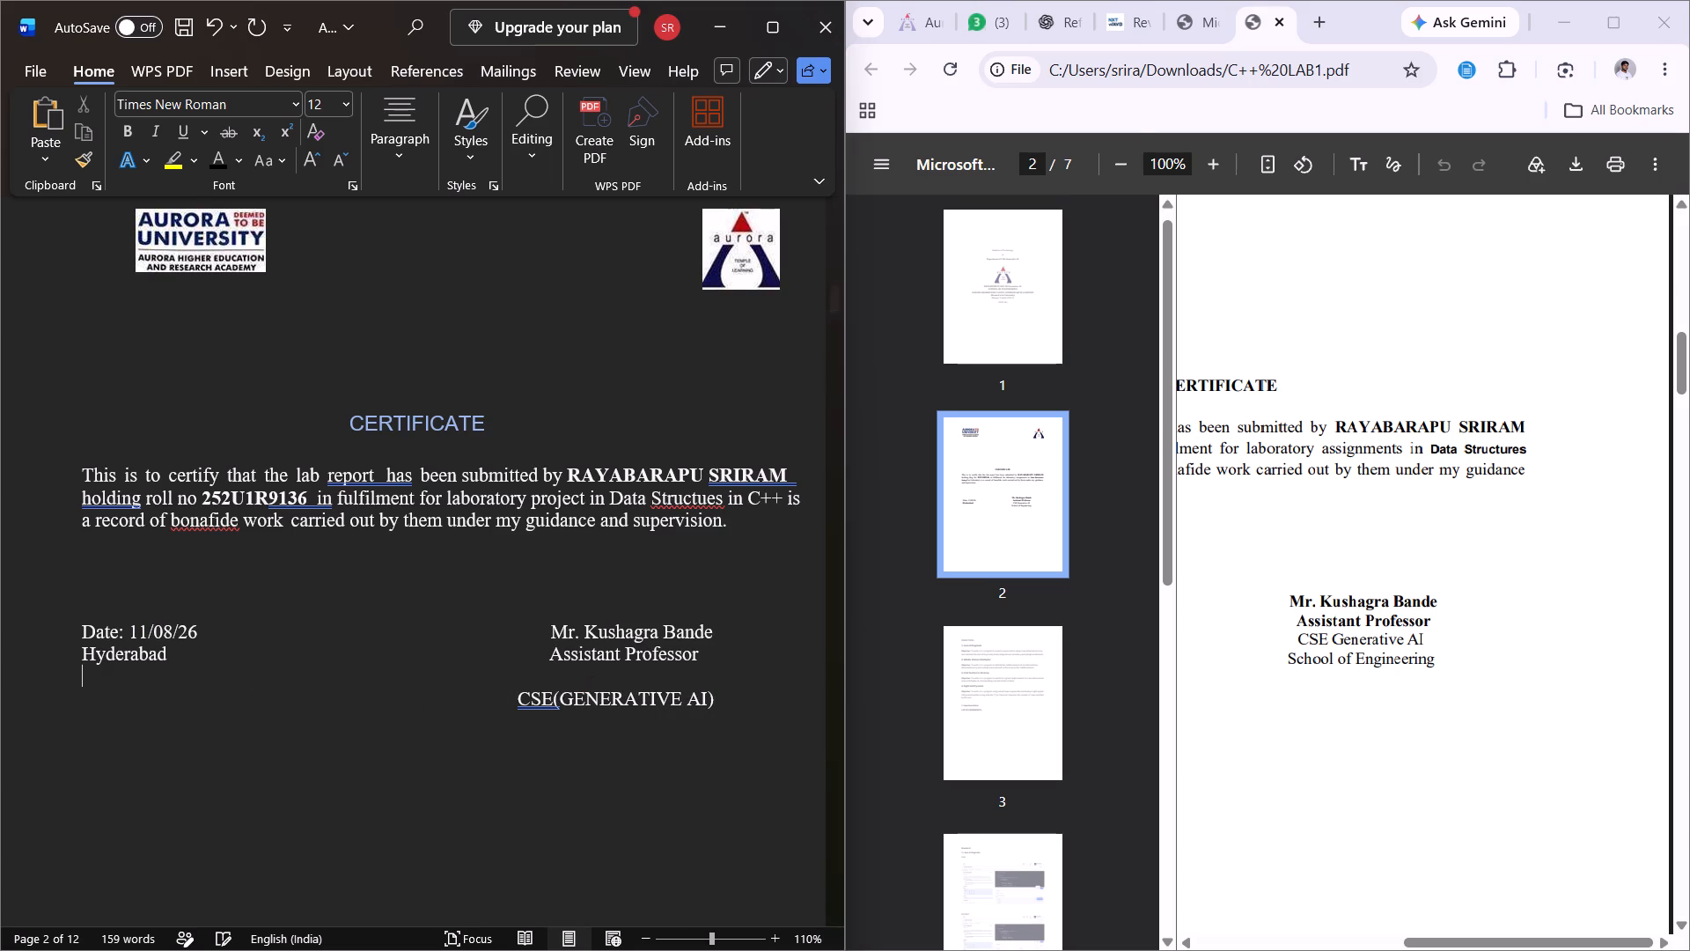
key(BackSpace)
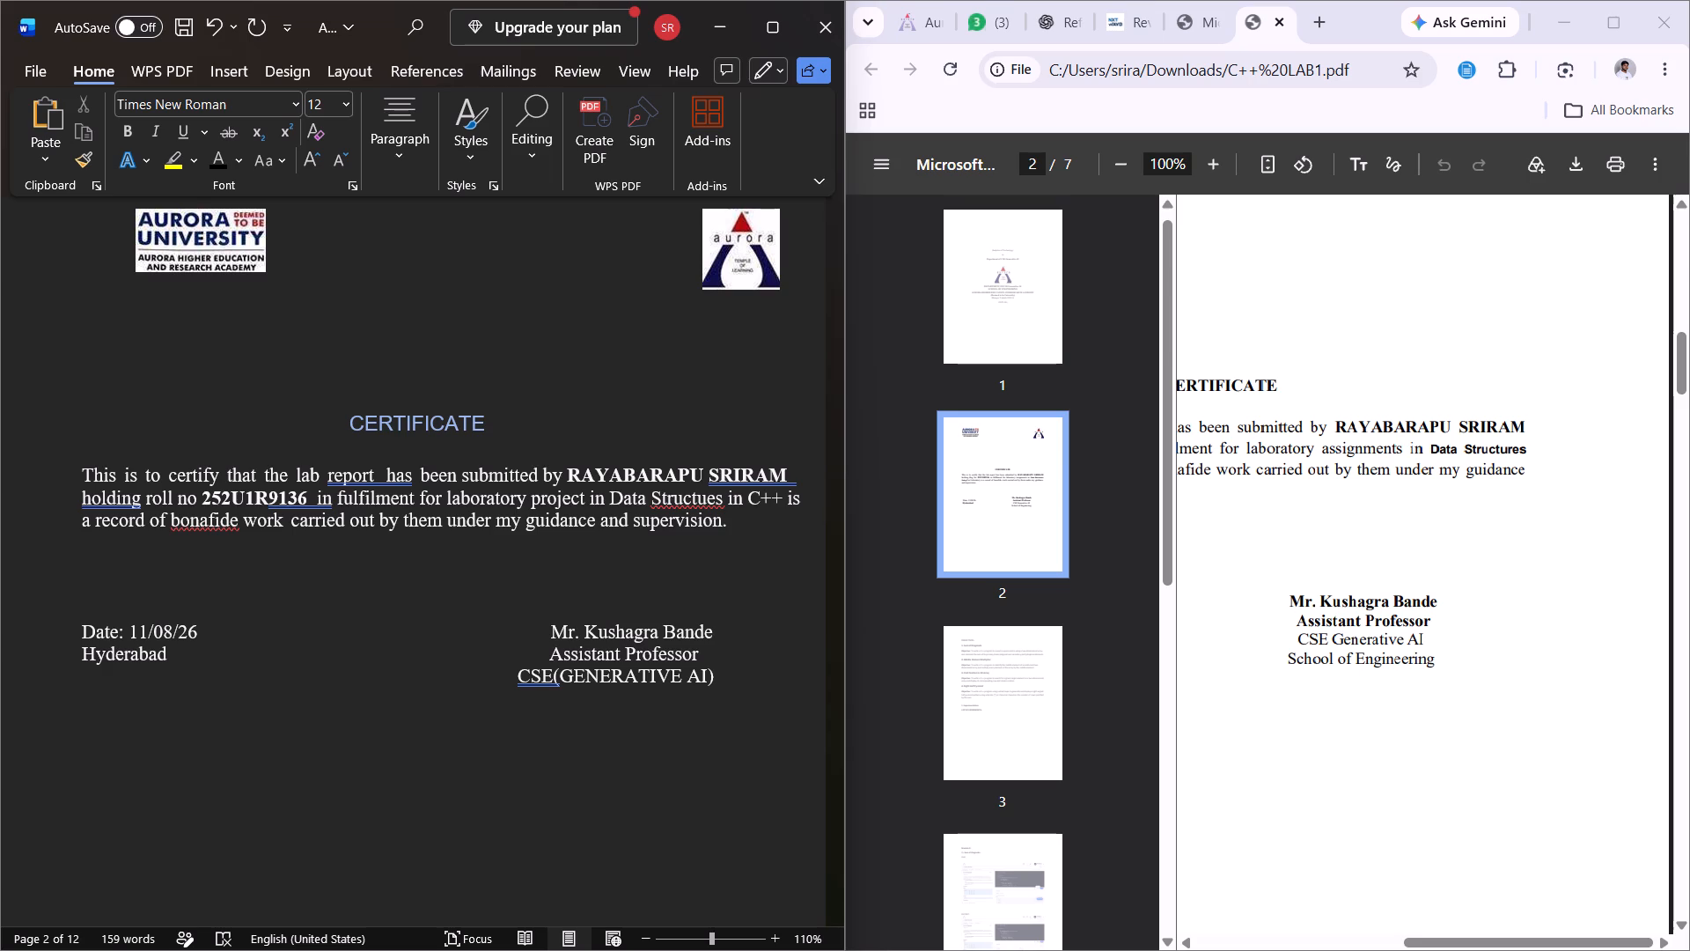
Indent the line directly beneath "CSE(GENERATIVE AI)" with spaces to reach the start of the signature block.
click(523, 699)
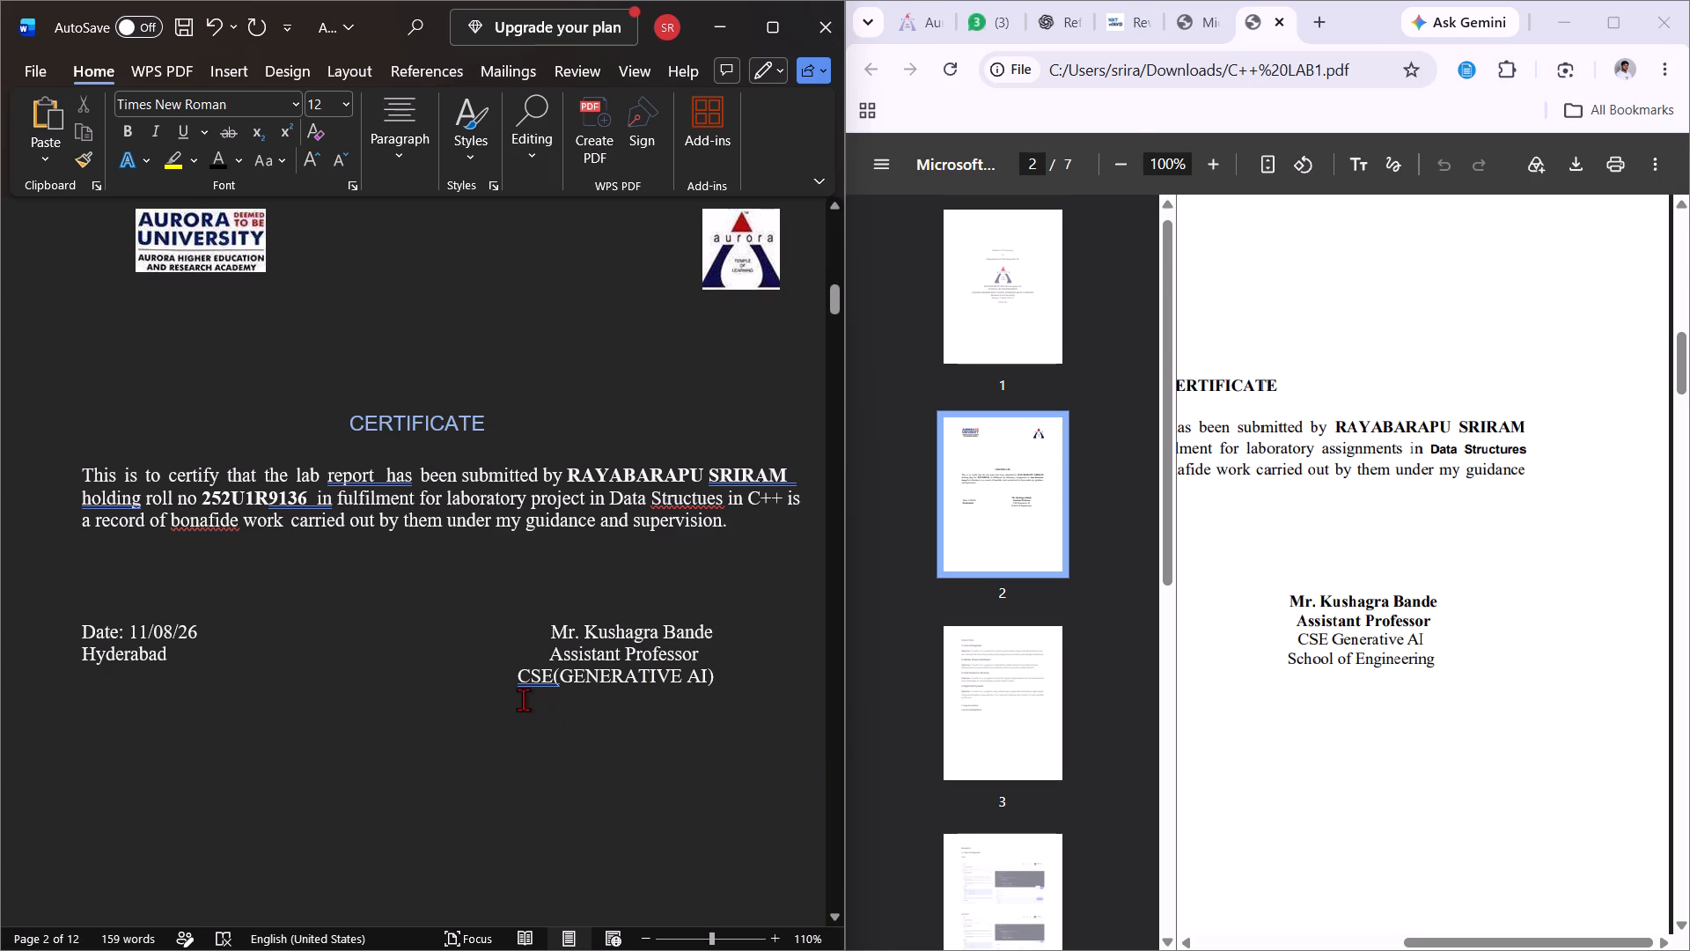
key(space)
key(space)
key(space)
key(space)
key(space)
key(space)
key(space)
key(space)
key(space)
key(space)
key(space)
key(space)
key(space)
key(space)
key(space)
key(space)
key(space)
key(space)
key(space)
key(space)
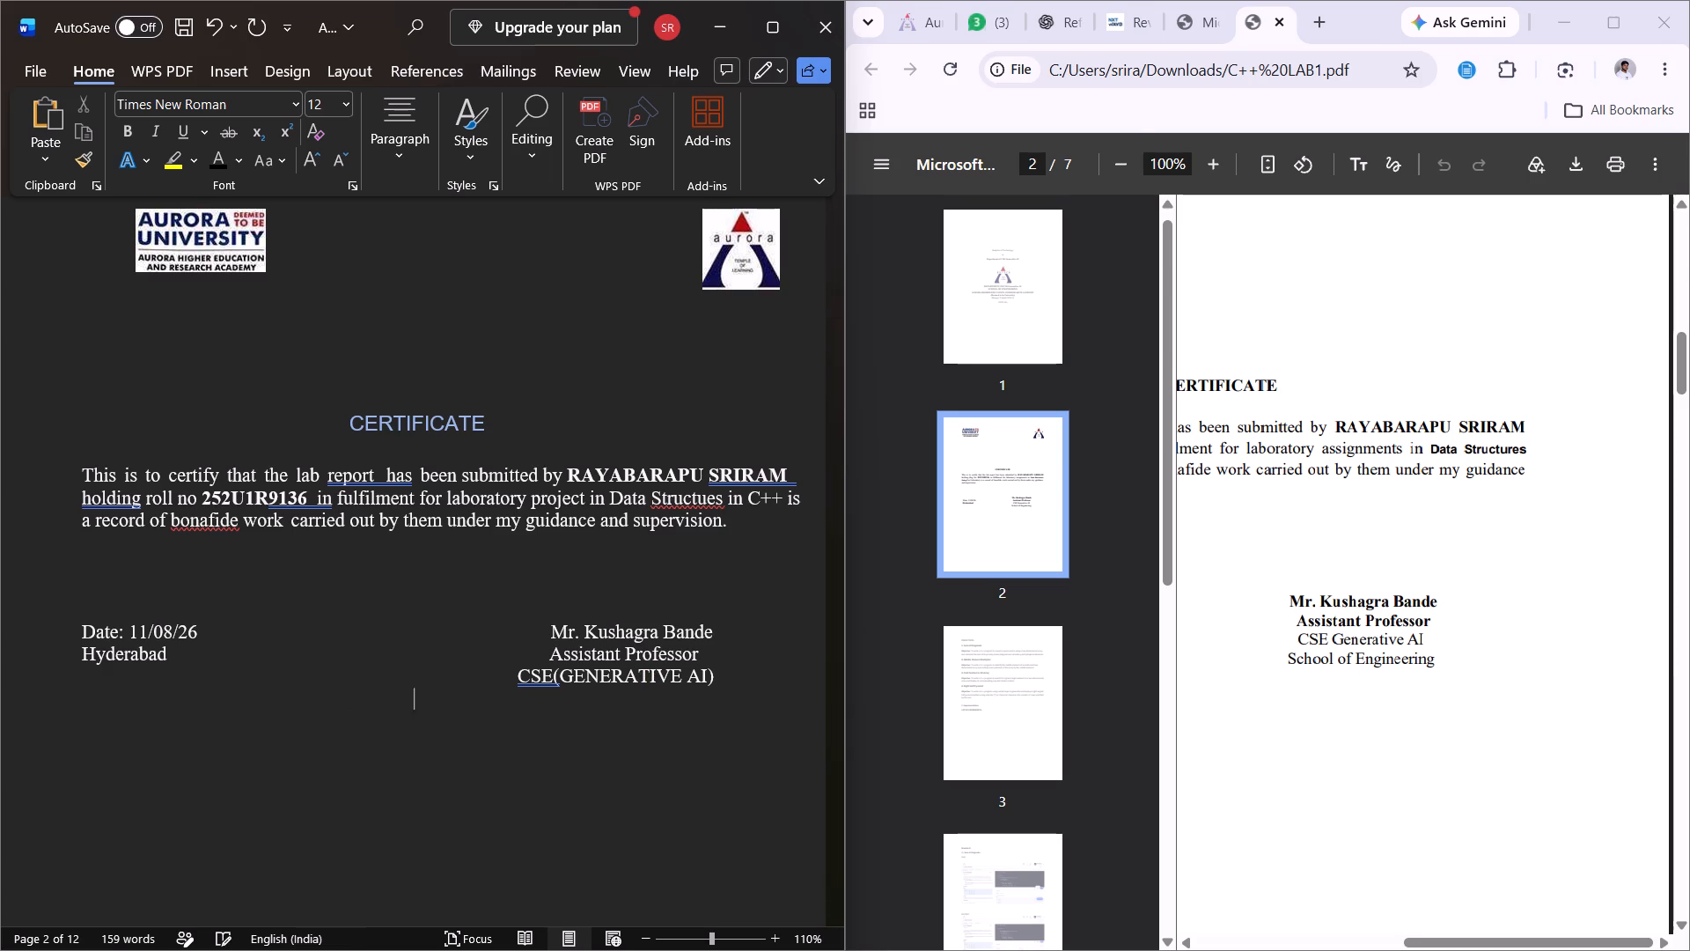
key(BackSpace)
Complete the line "School Of Engineering" beneath "CSE(GENERATIVE AI)" in the signature block.
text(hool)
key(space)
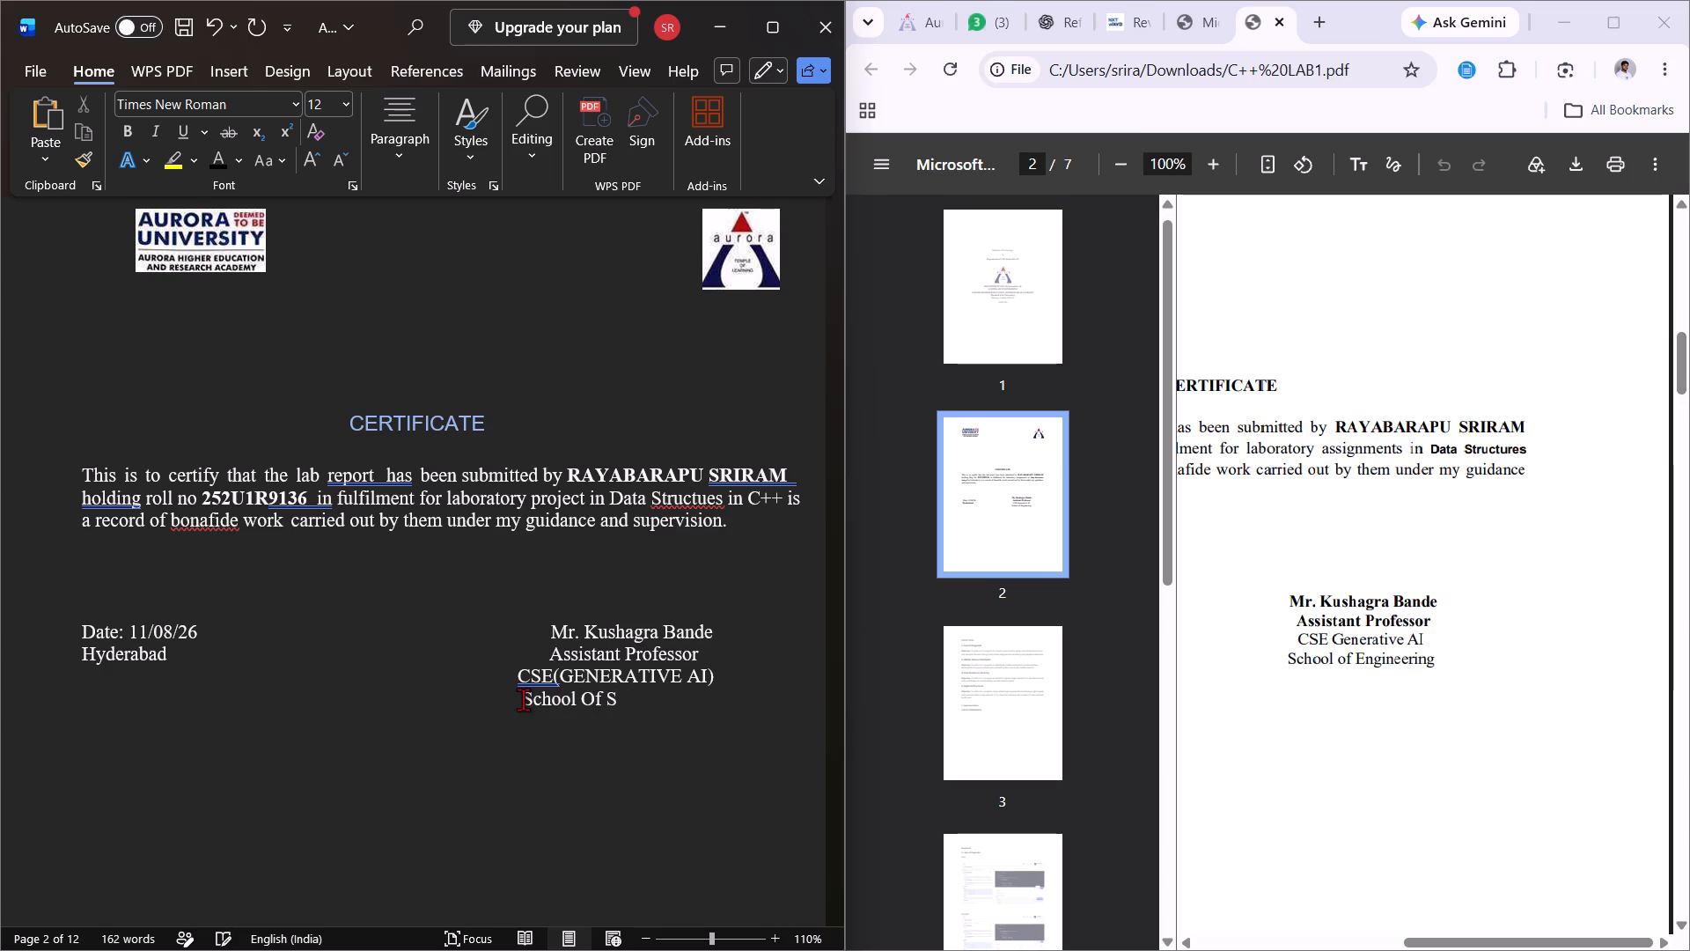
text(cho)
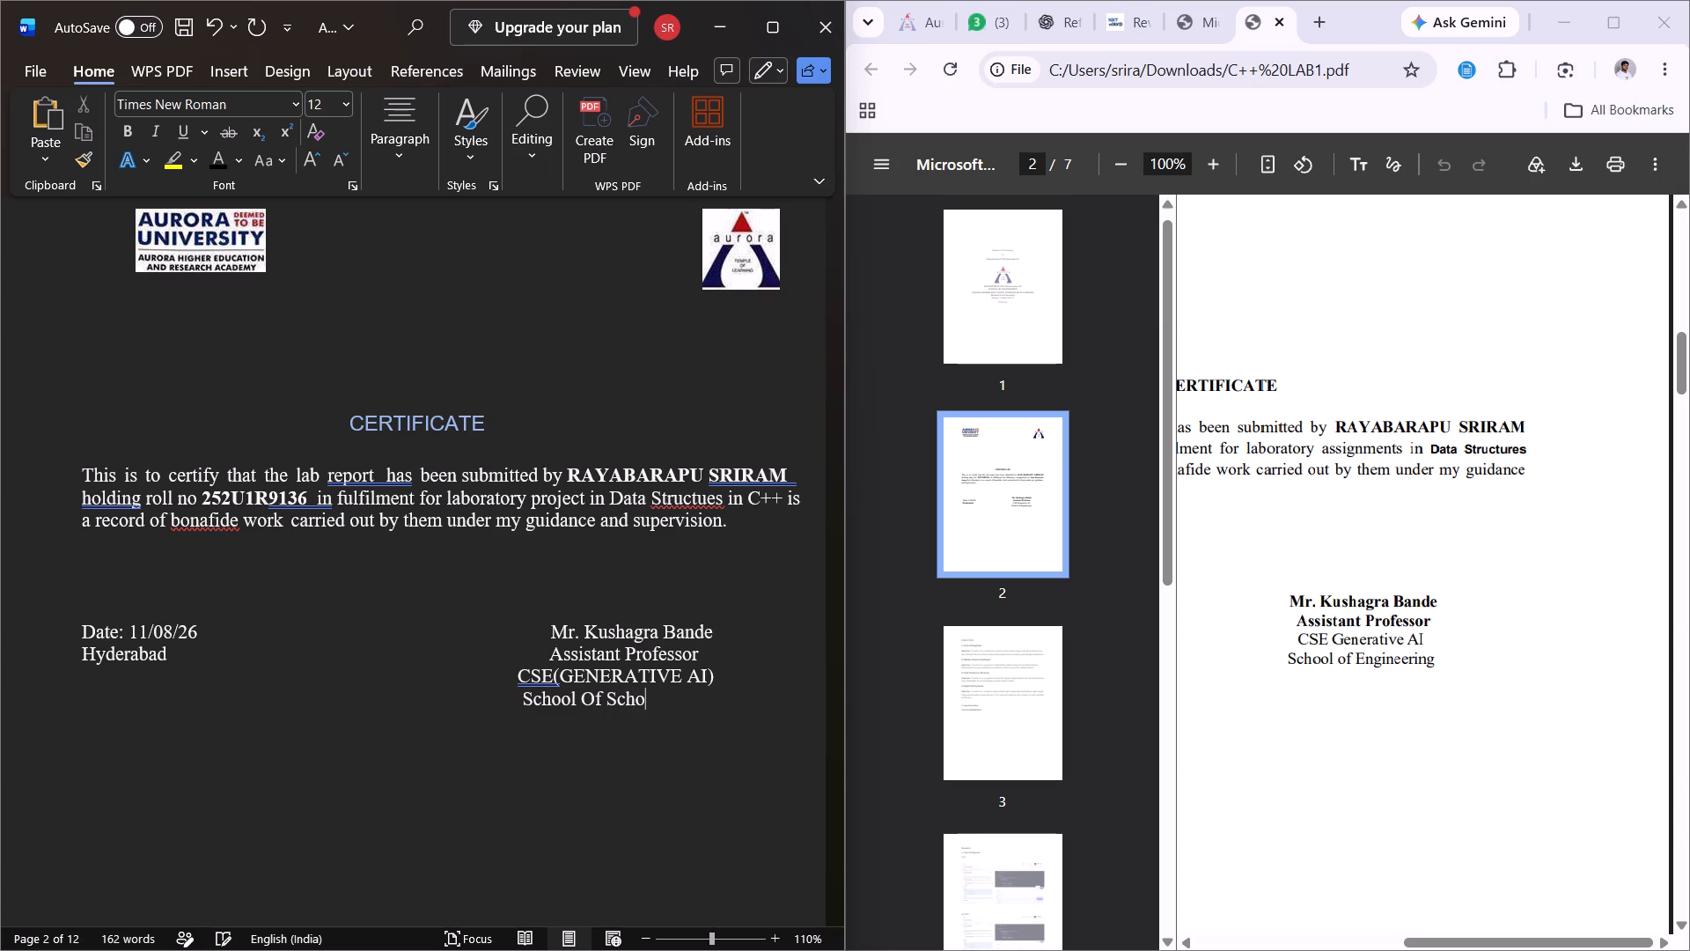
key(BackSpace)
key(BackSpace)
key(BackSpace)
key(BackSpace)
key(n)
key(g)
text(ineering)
Maximise the document window, zoom out to 90%, and review the cover page and certificate side by side.
scroll(523, 699, up, 1)
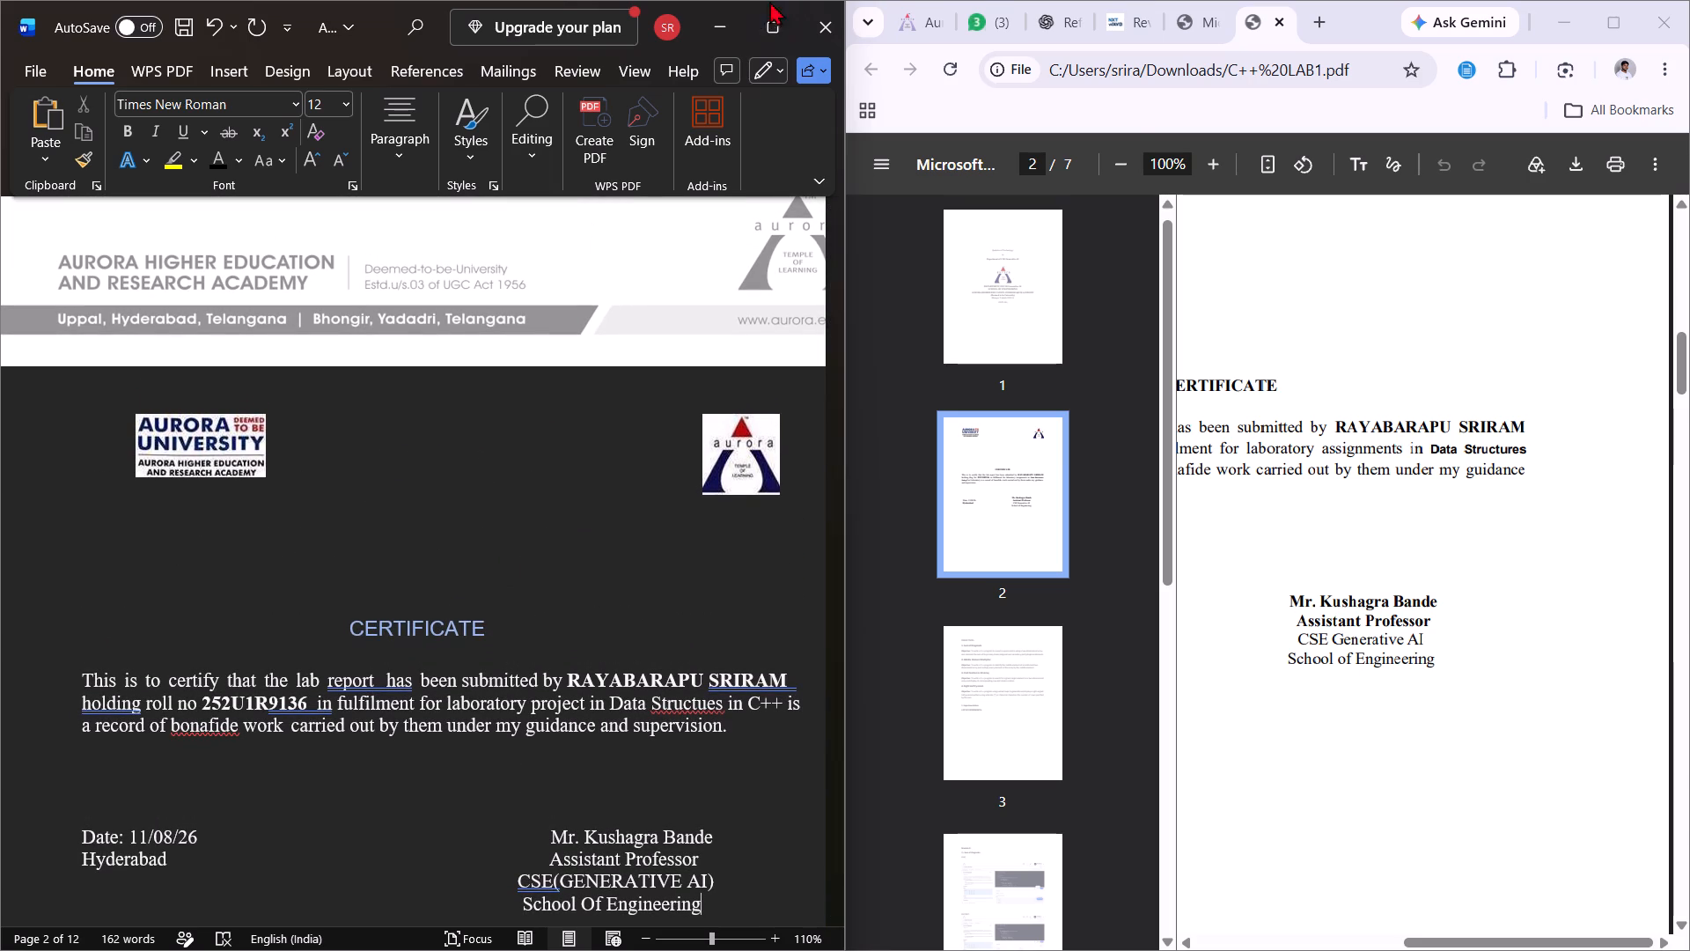
click(775, 15)
scroll(753, 313, up, 13)
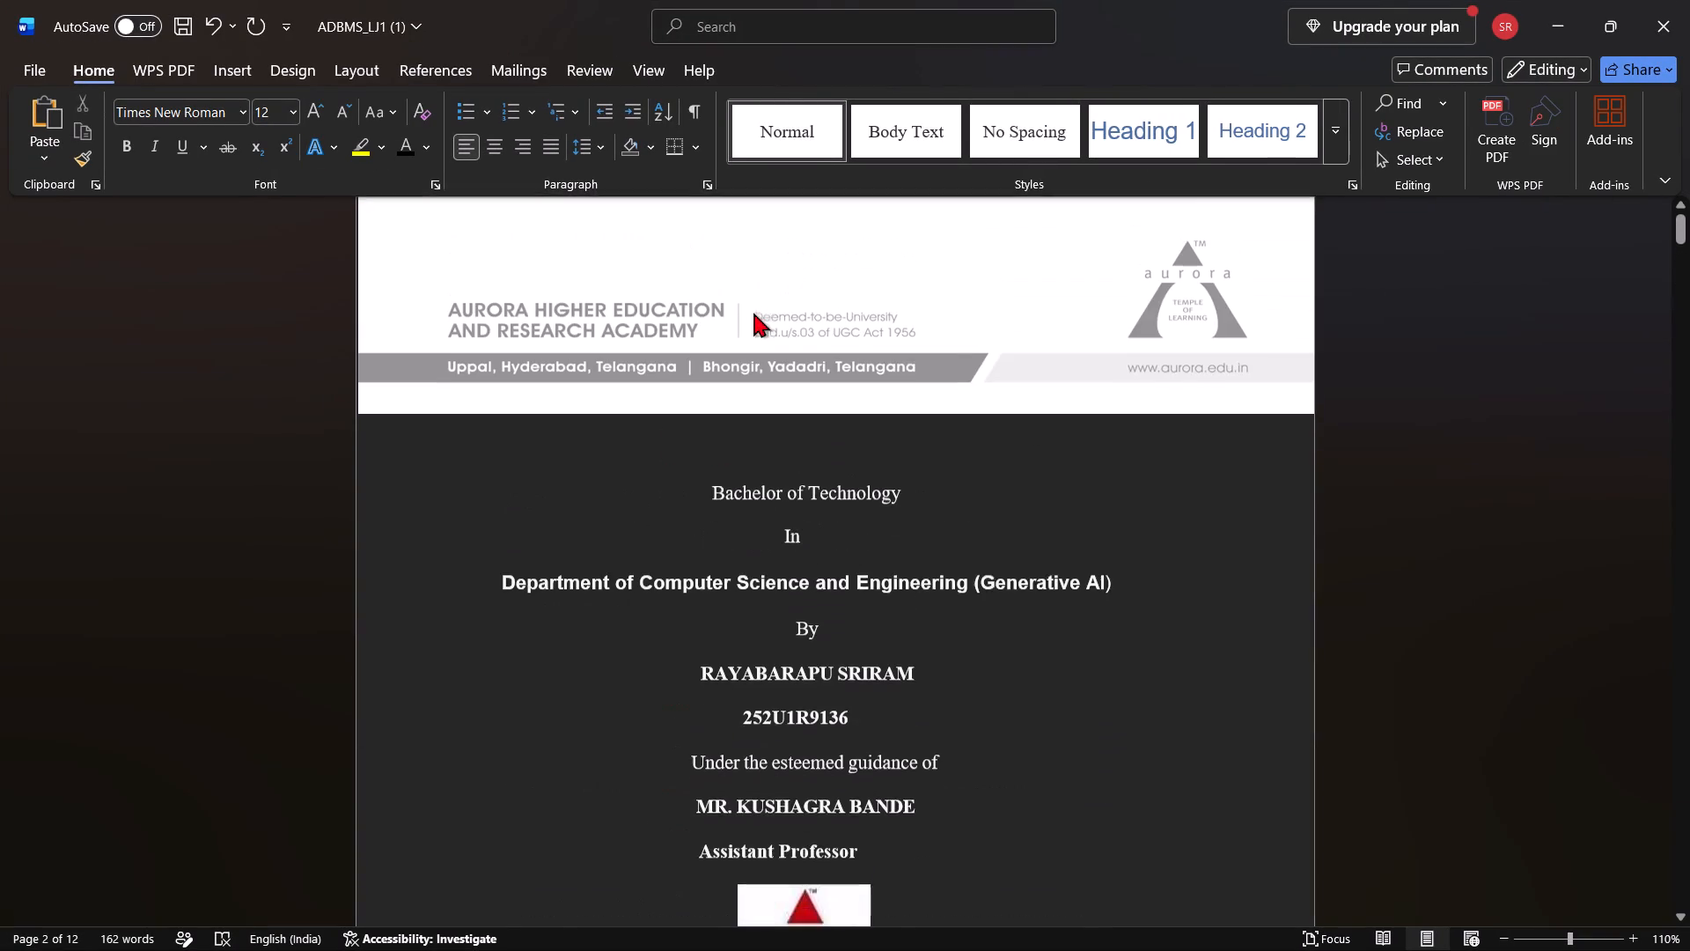
scroll(753, 313, down, 1)
key(ctrl+minus)
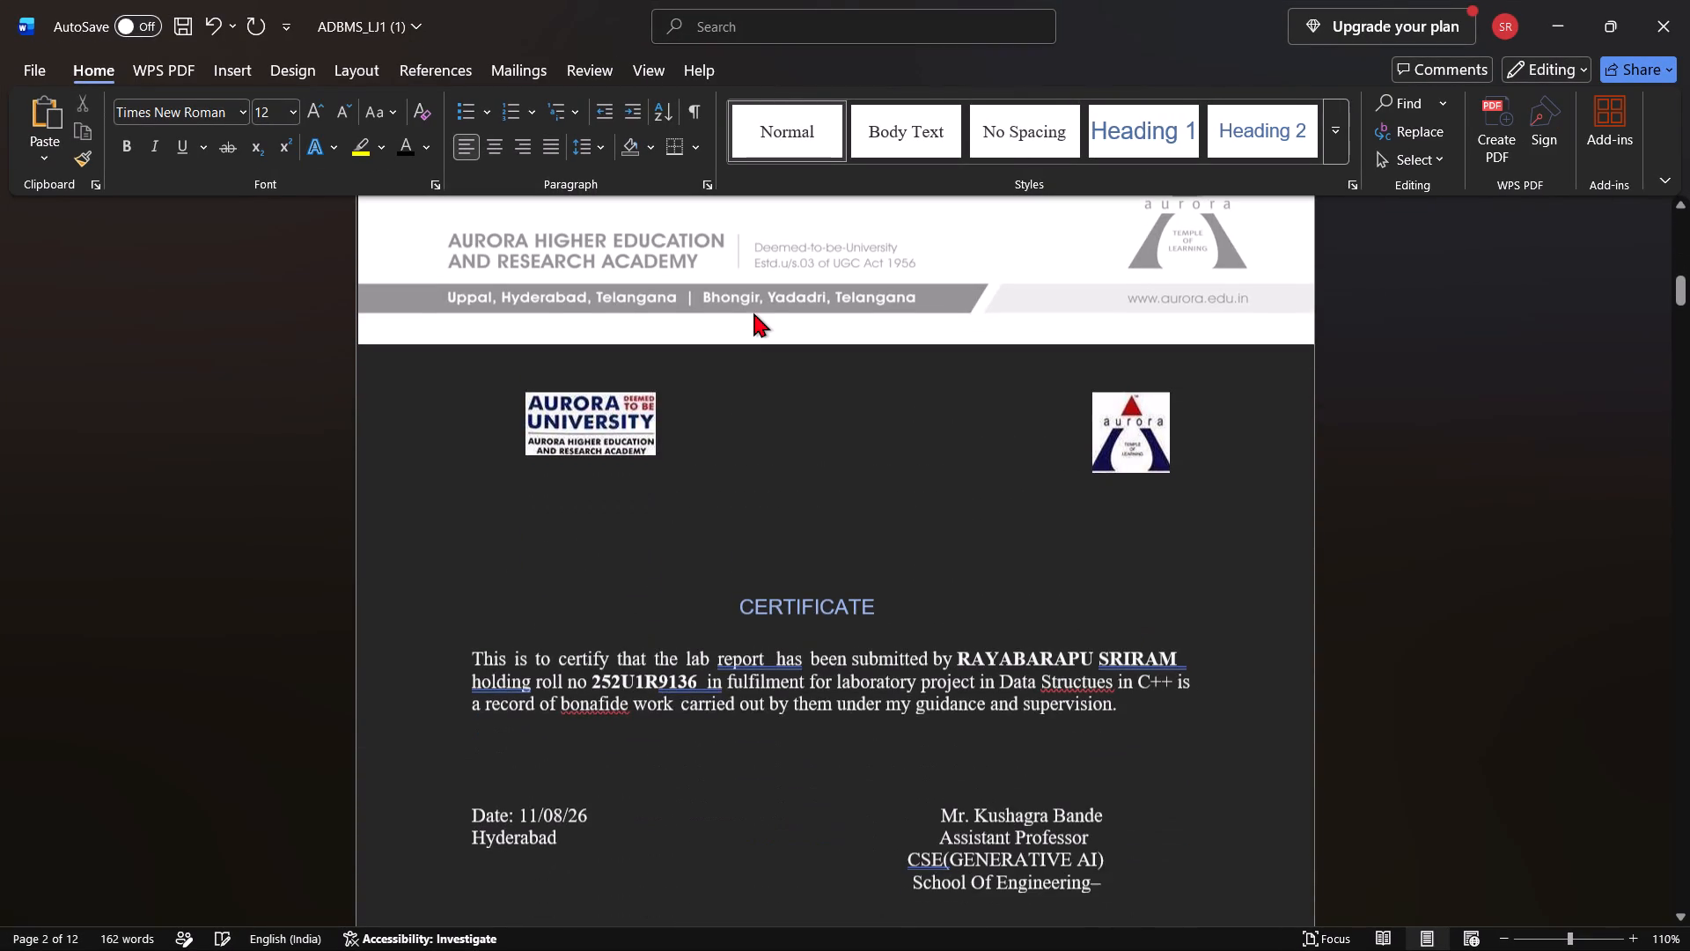
scroll(753, 313, up, 4)
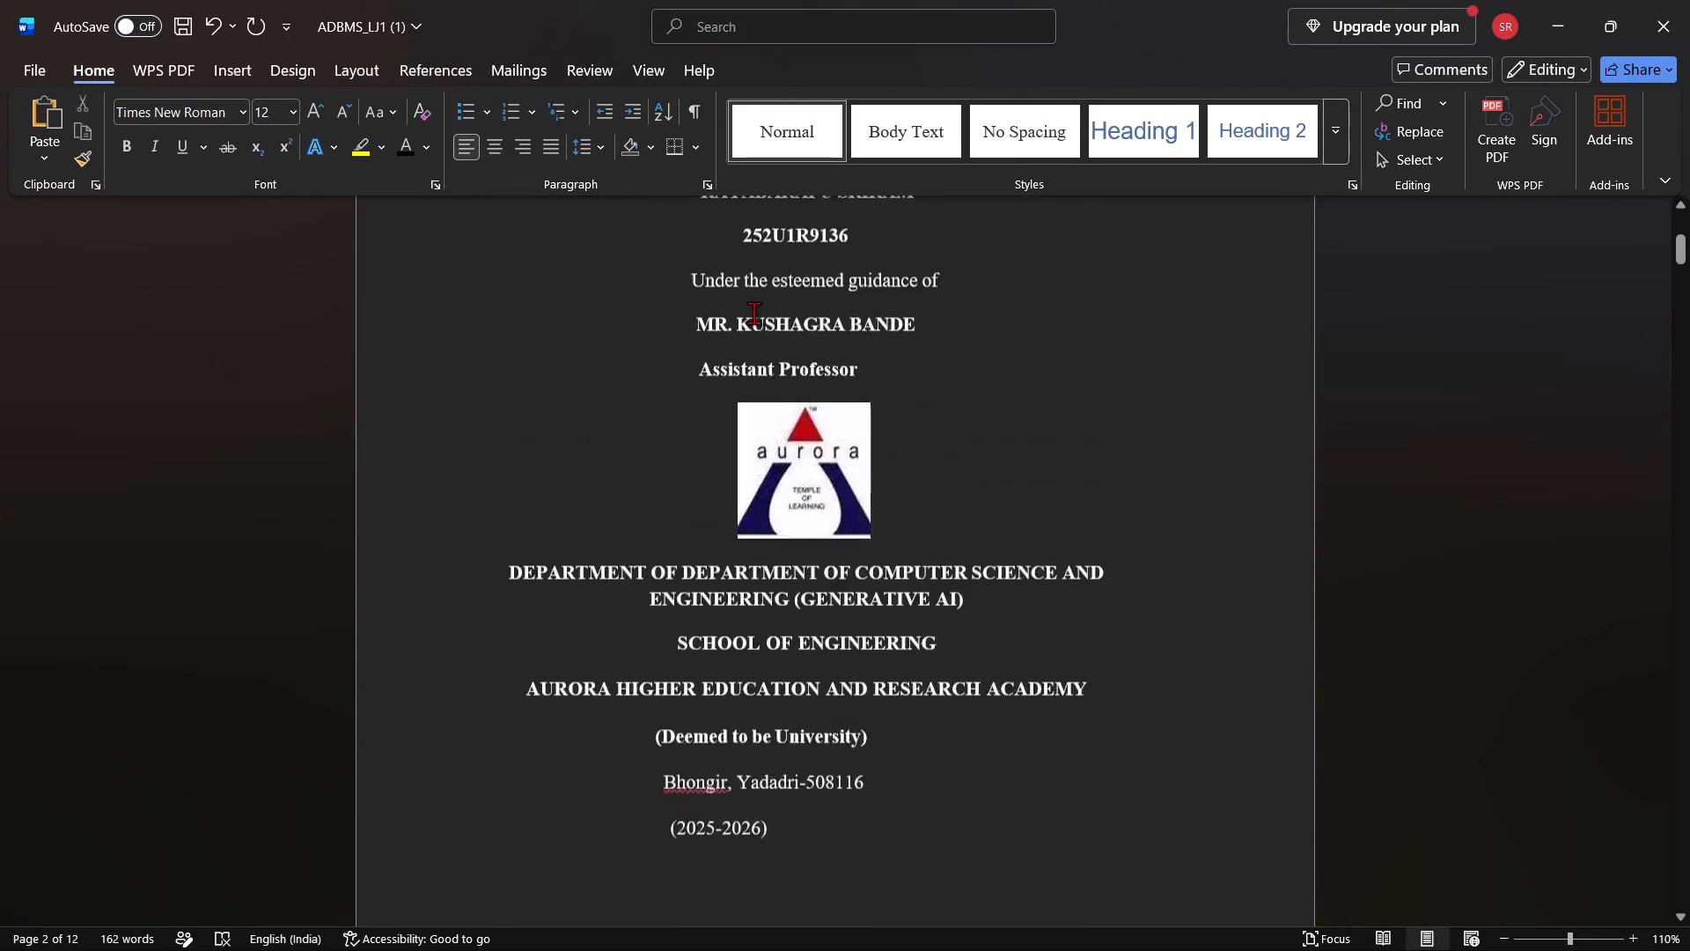
scroll(753, 313, right, 1)
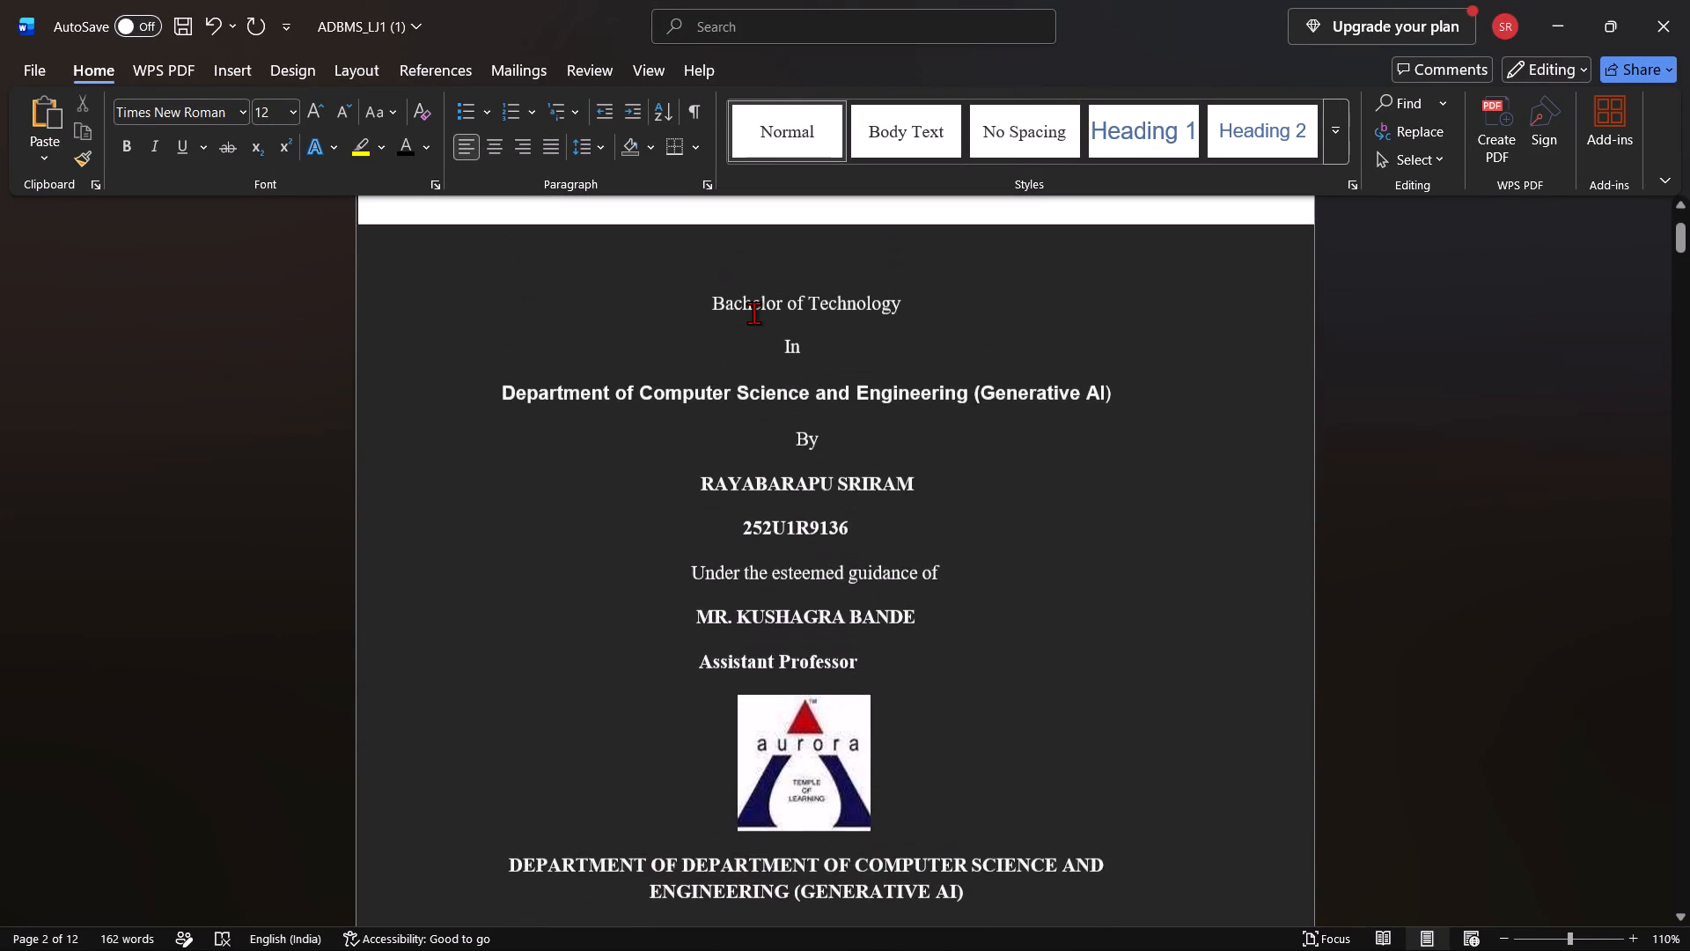
ctrl+scroll(753, 313, down, 2)
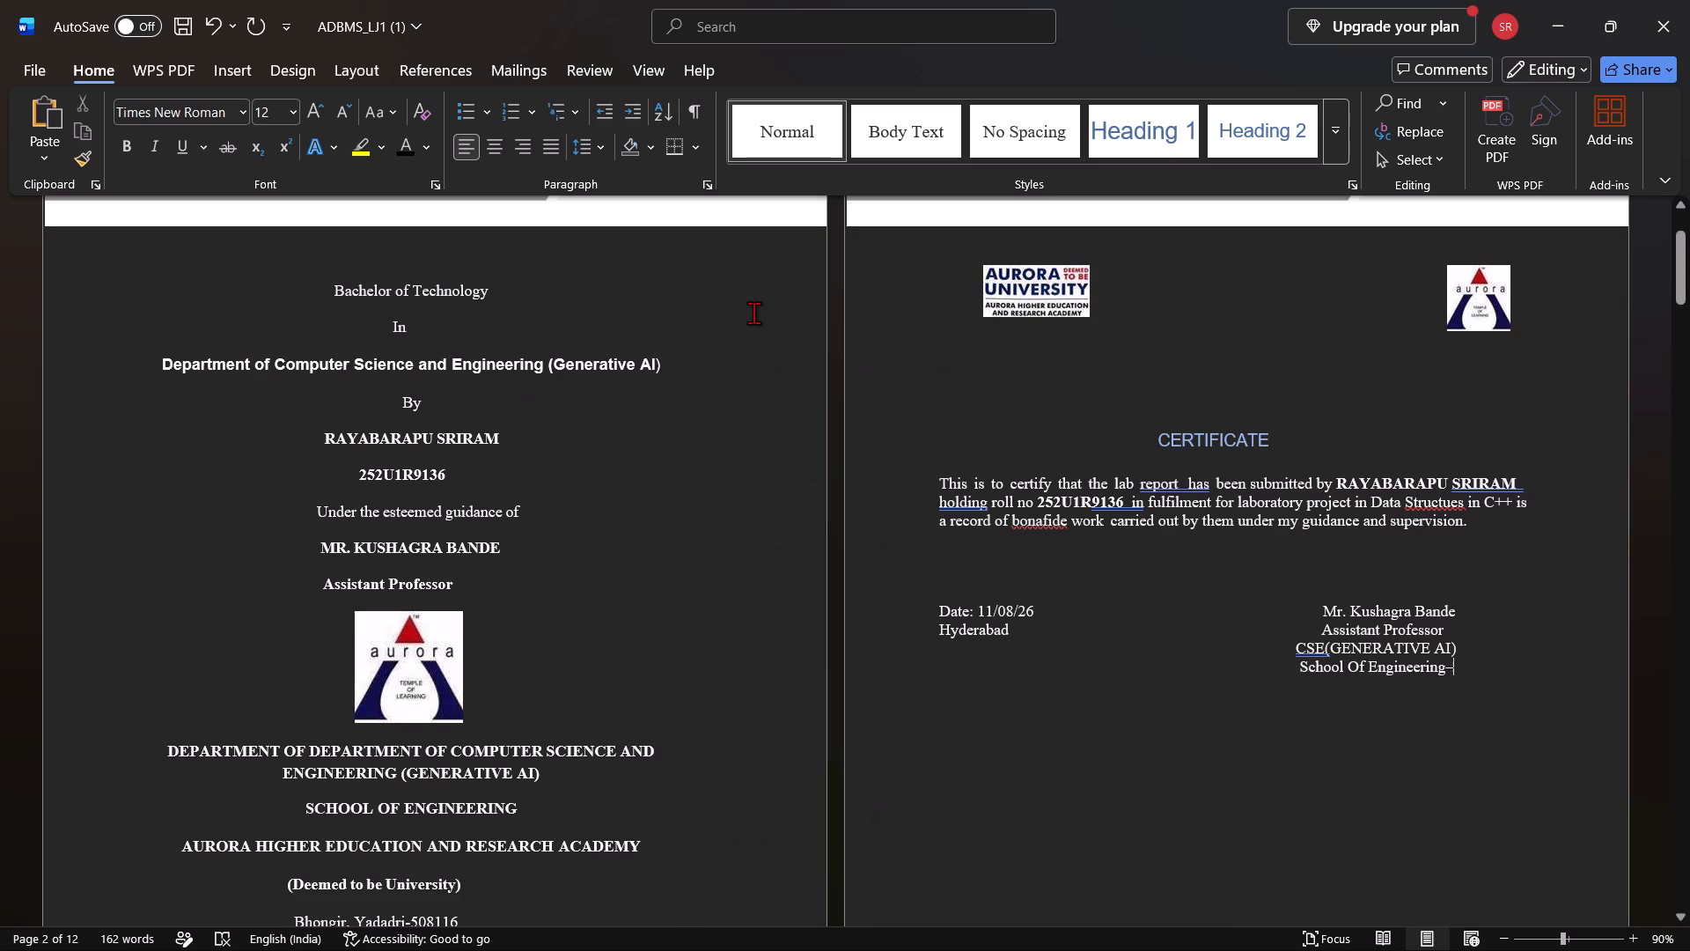
scroll(753, 313, down, 1)
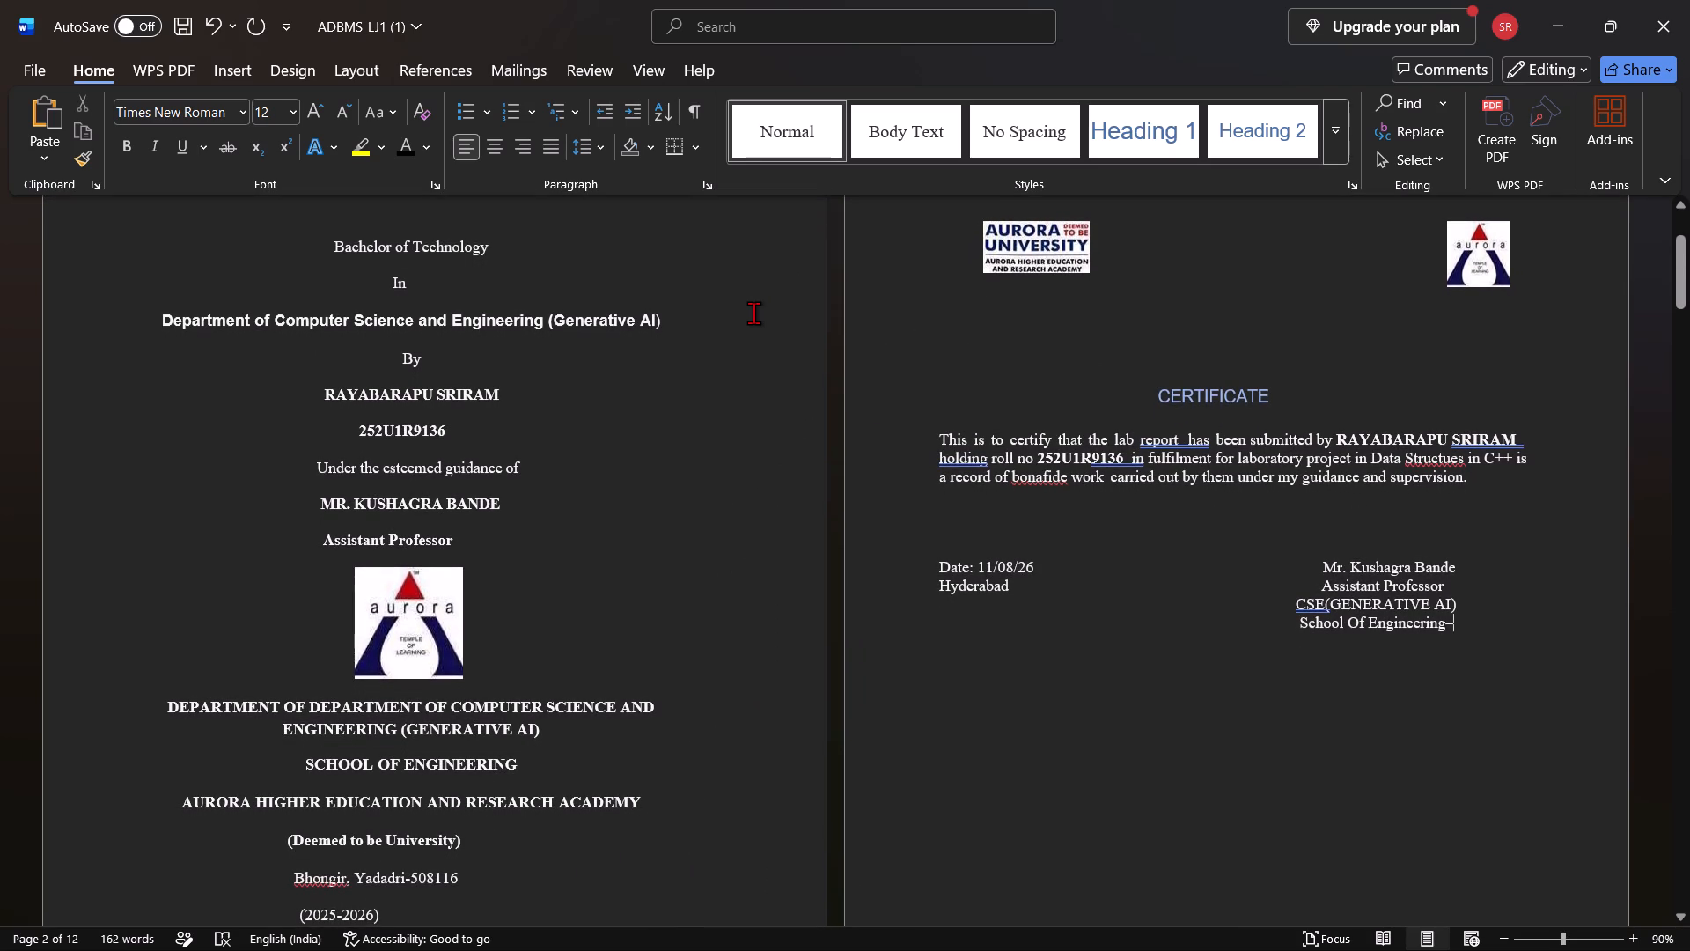
Start a screen capture of the cover page and certificate shown side by side.
key(Print)
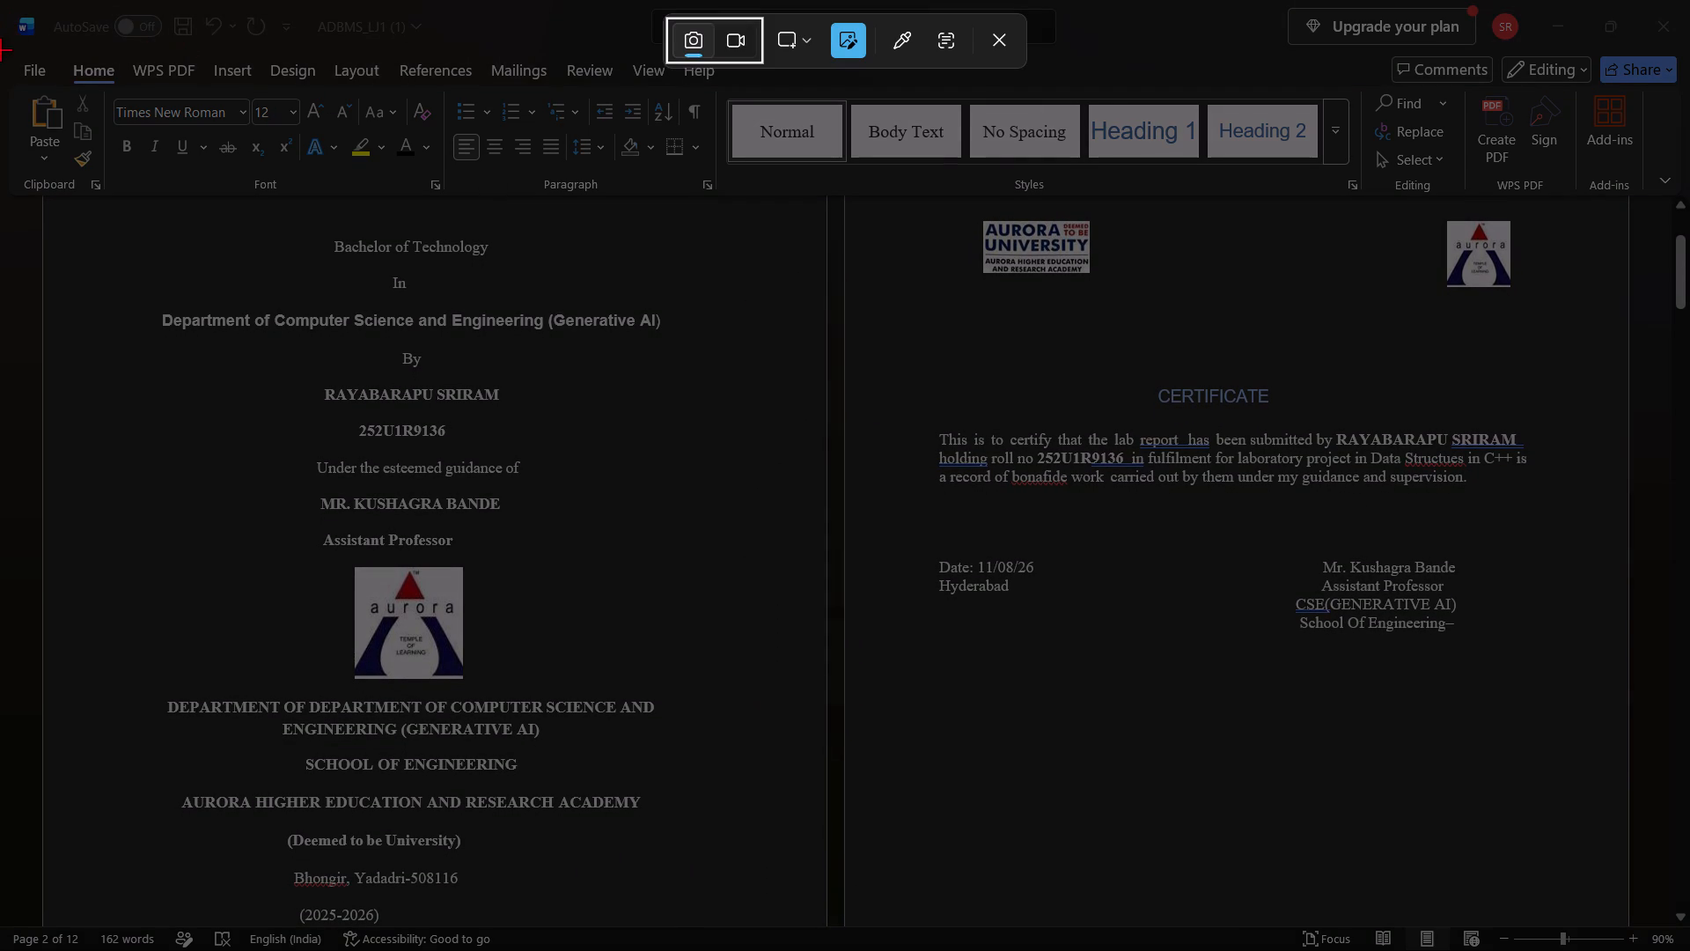
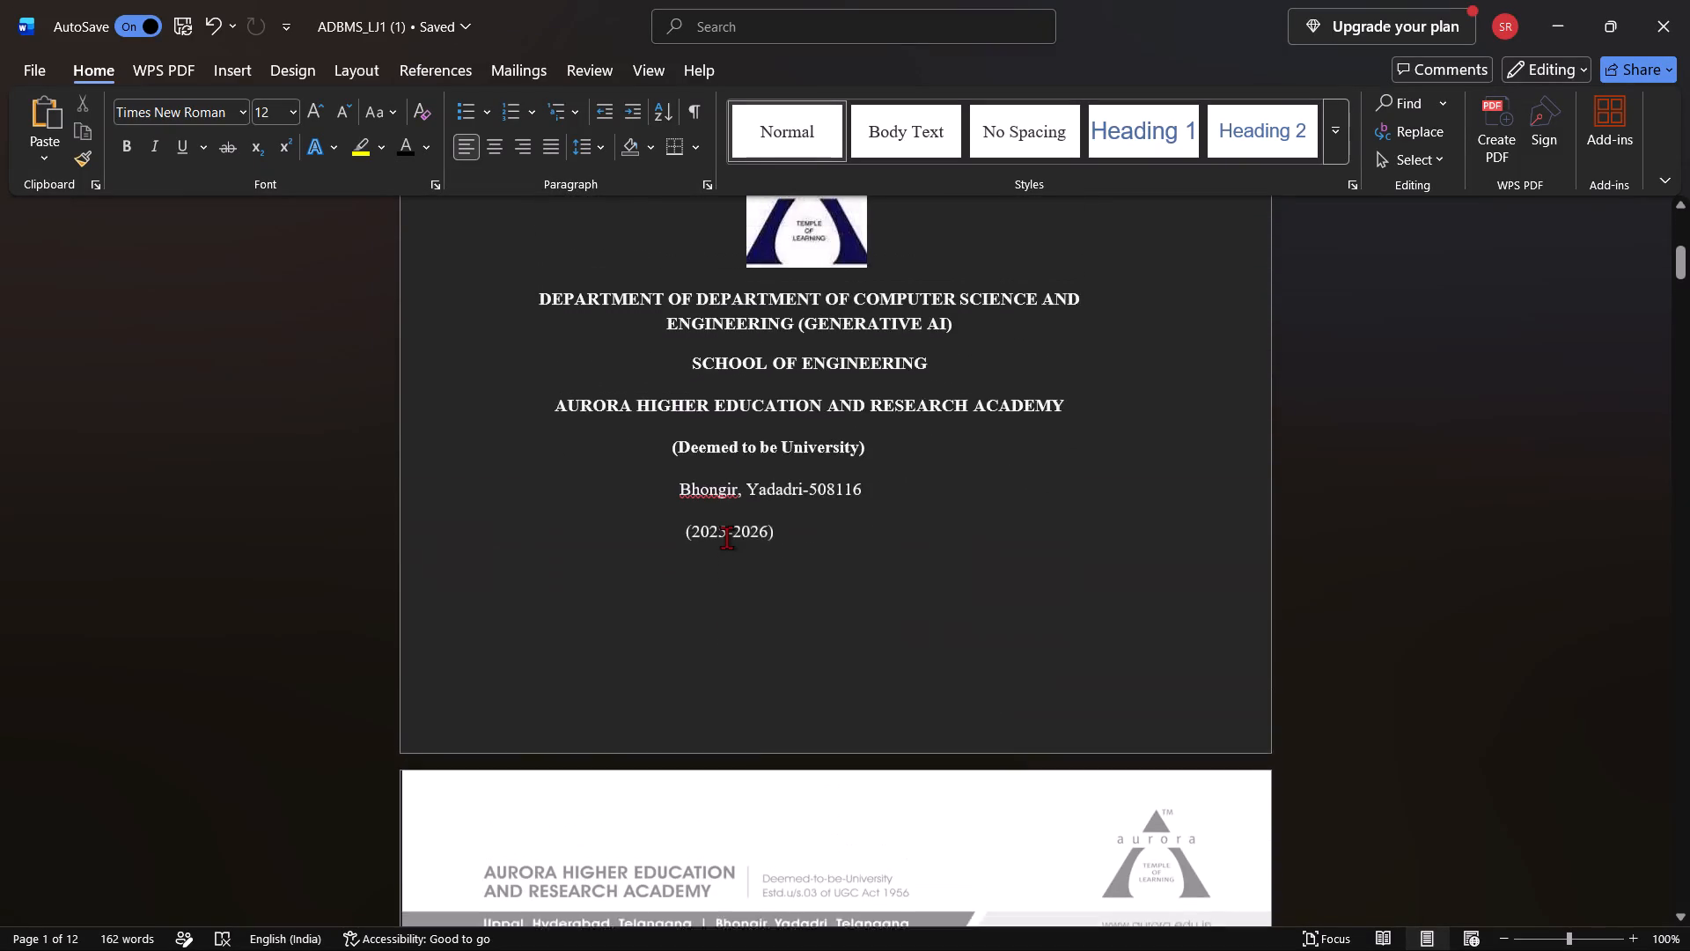
Indent the "(2025-2026)" line on the cover page with nine spaces to centre it beneath the "Bhongir, Yadadri-508116" line.
scroll(726, 537, up, 1)
click(690, 802)
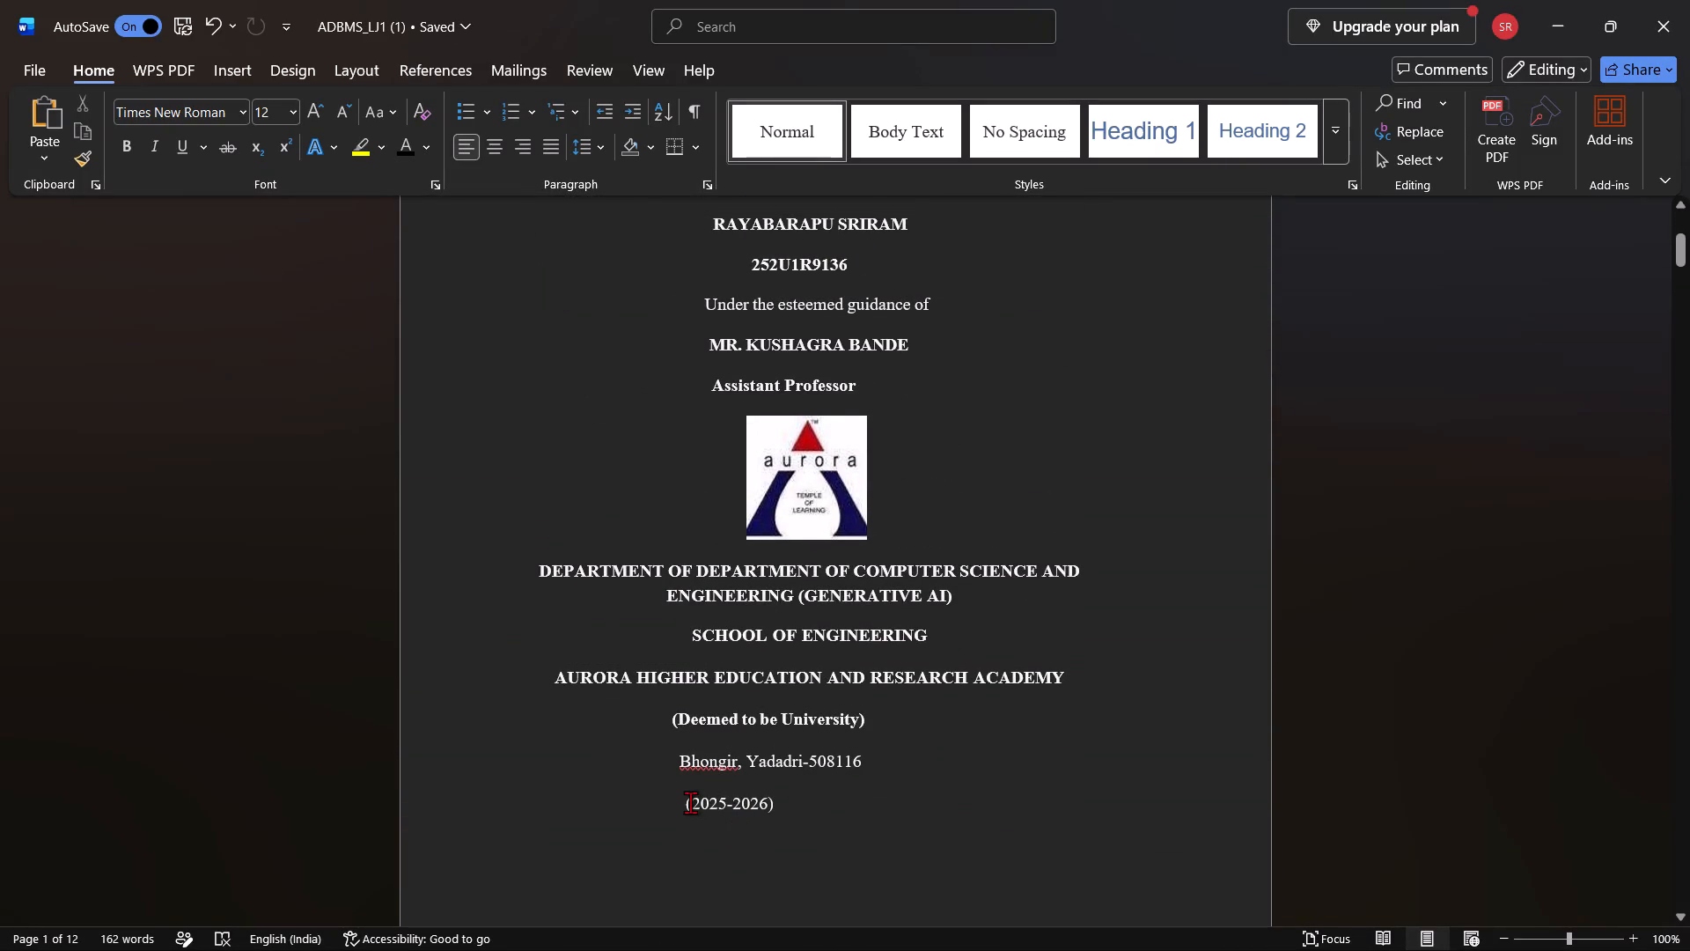
click(678, 800)
key(space)
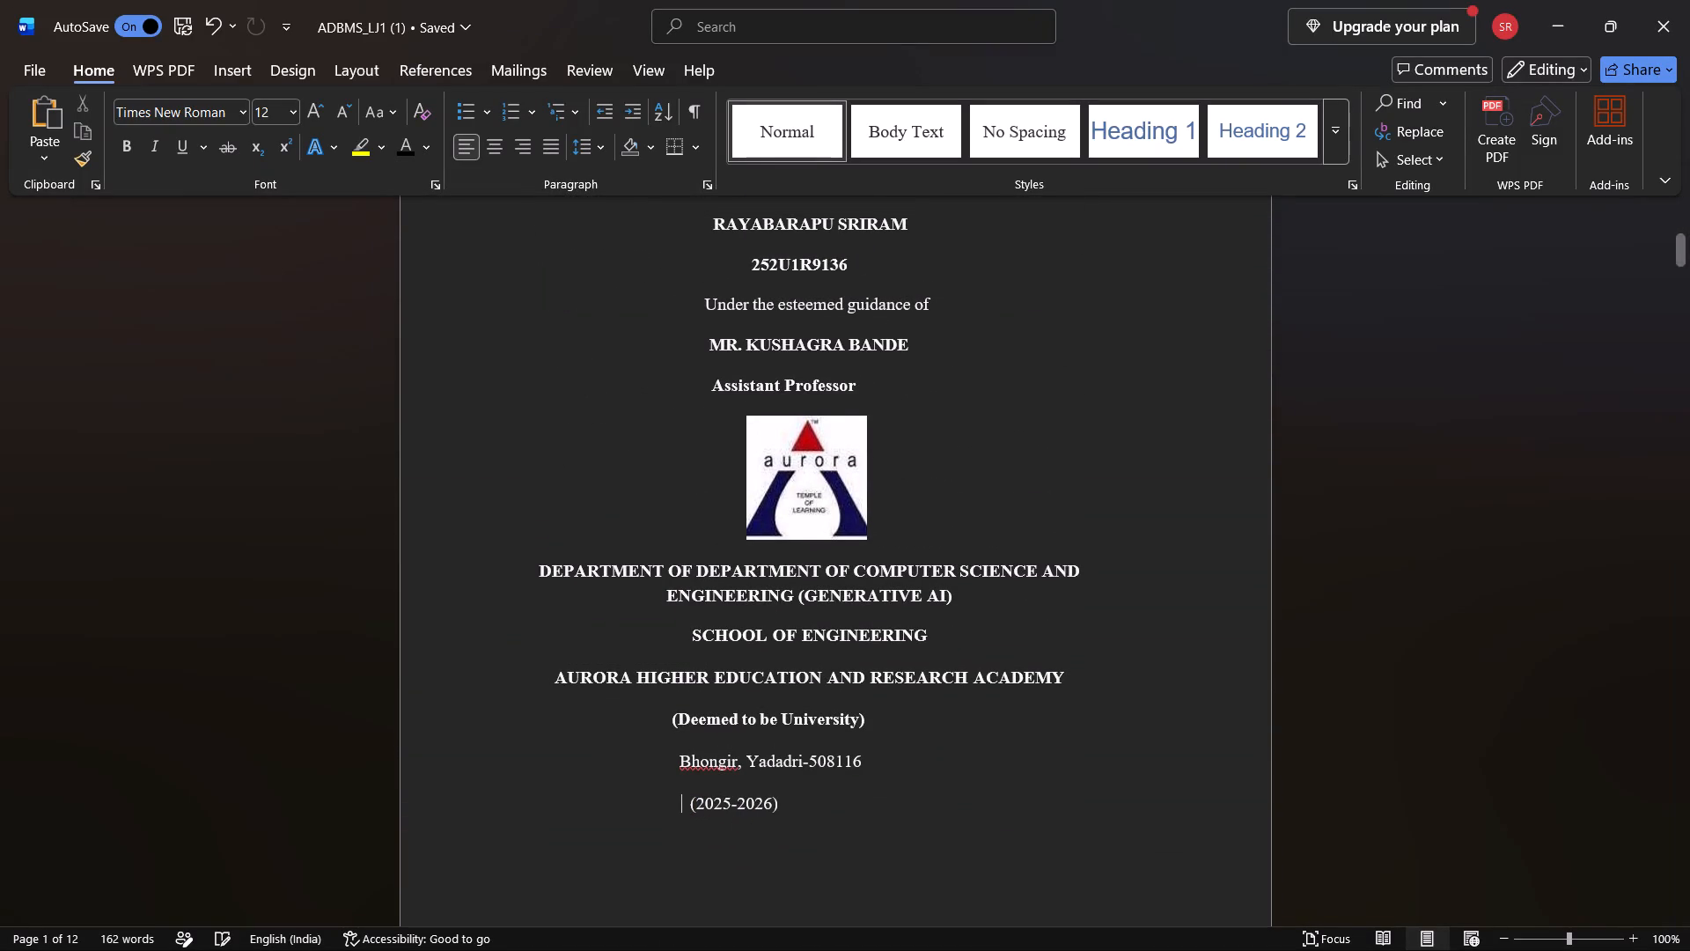
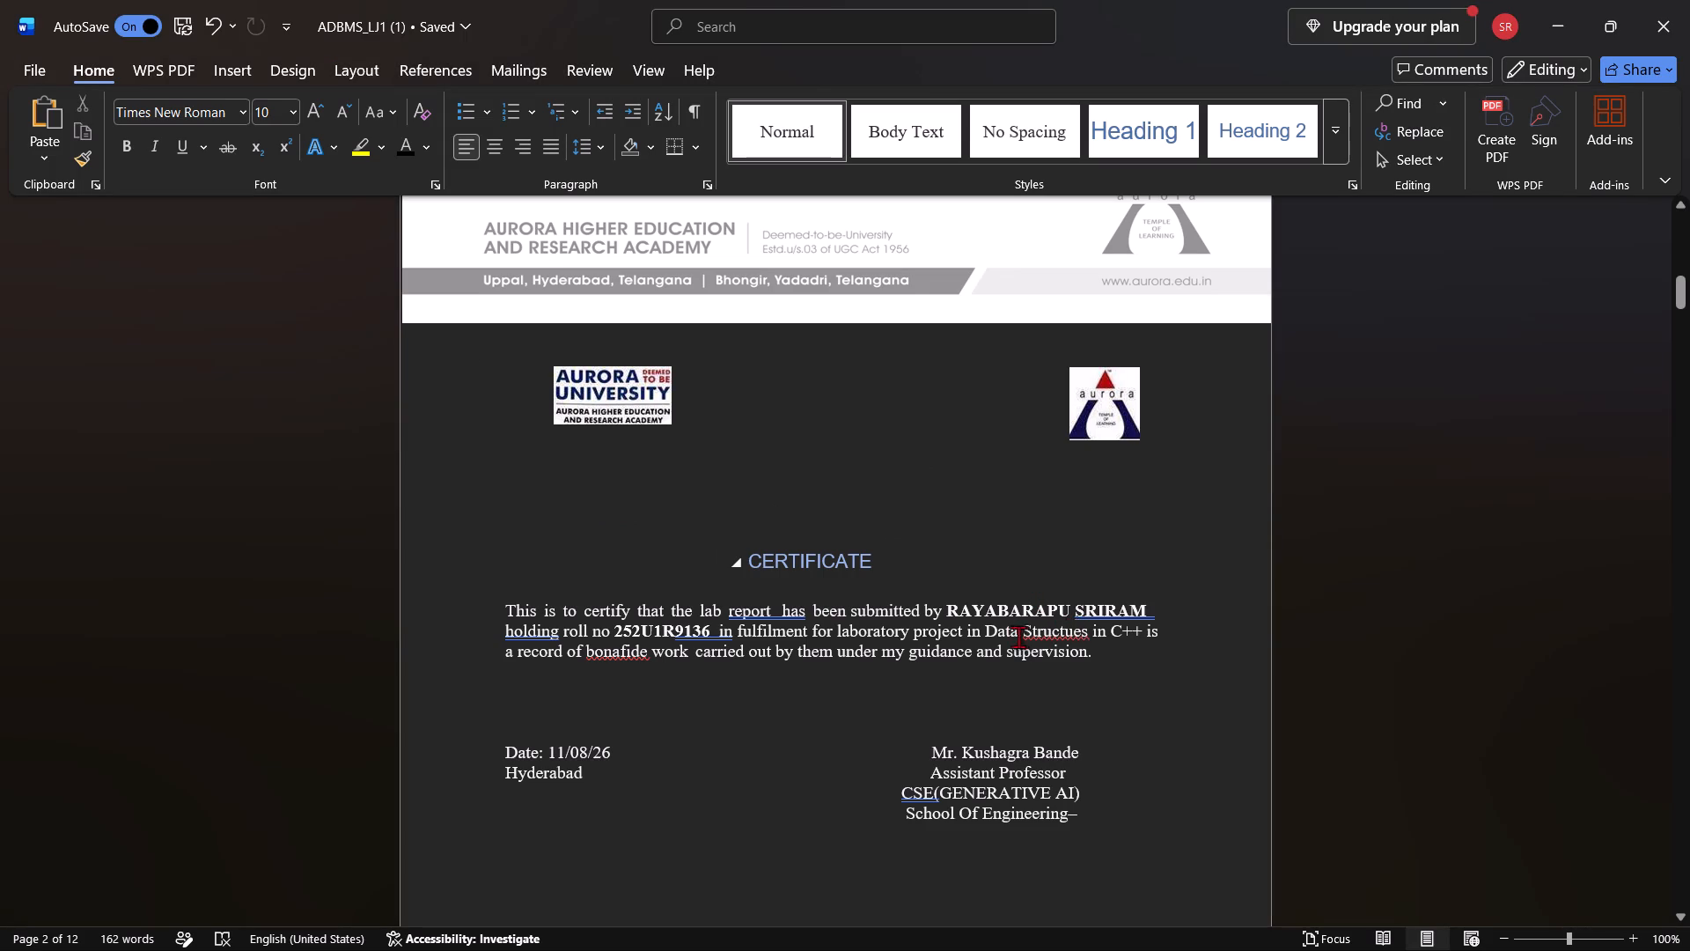
Replace "Data Structues in C++" in the certificate paragraph with the copied "Advanced Data Structures", followed by two spaces.
drag(987, 631, 1130, 628)
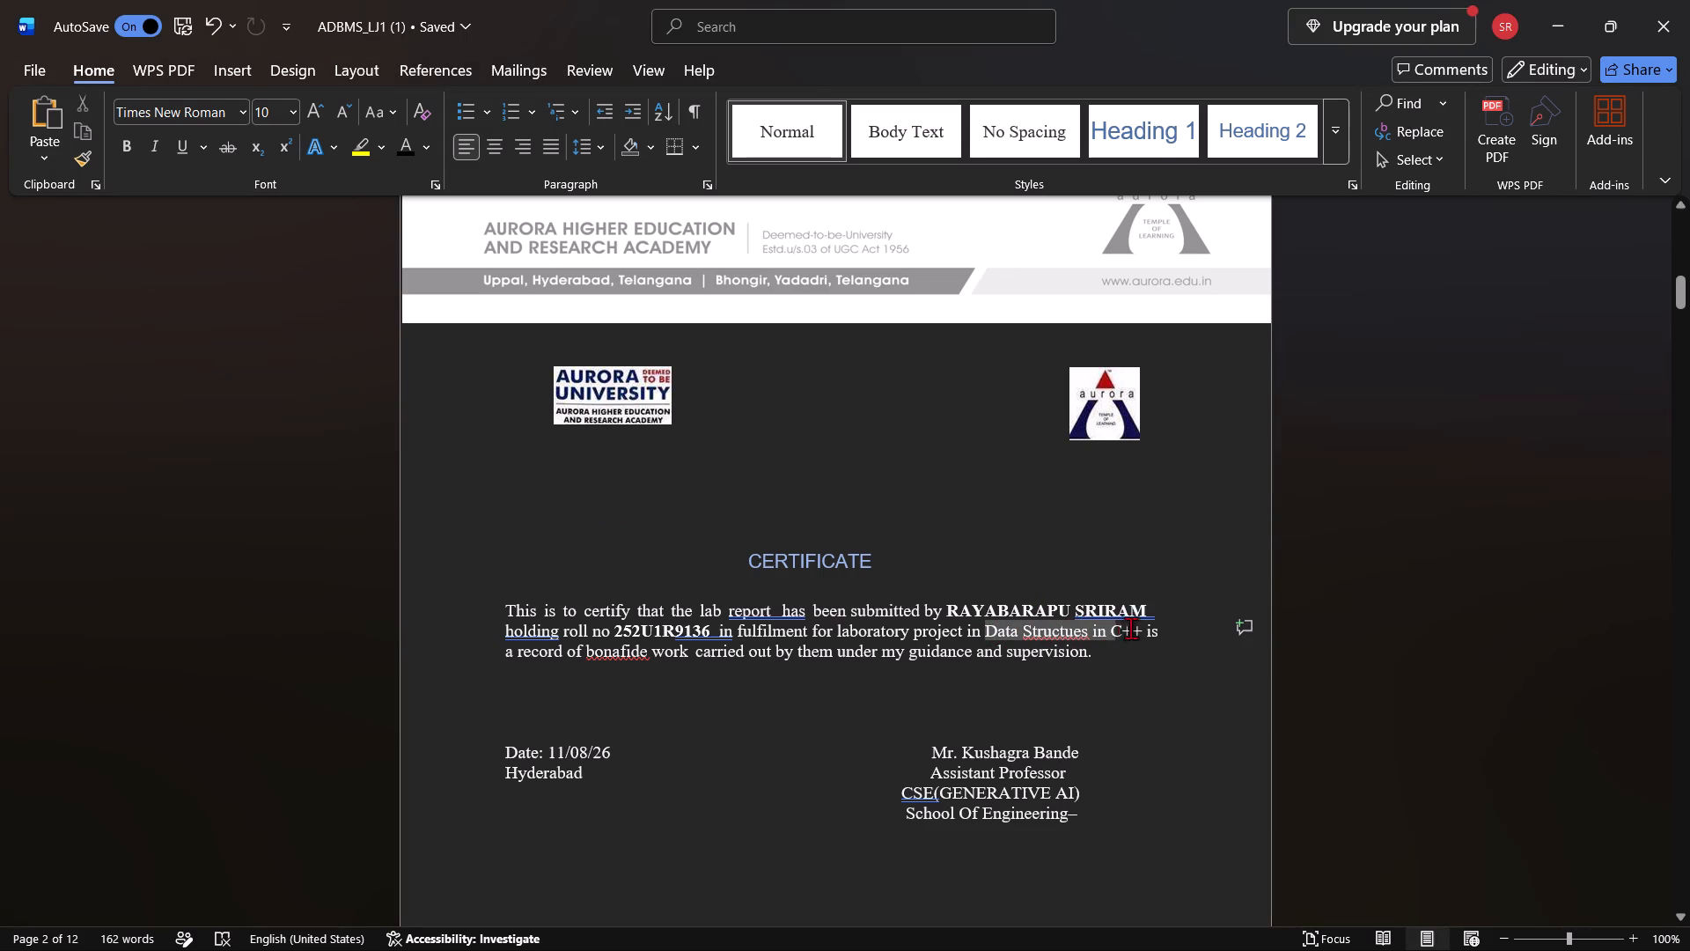
drag(1130, 628, 1137, 628)
key(ctrl+v)
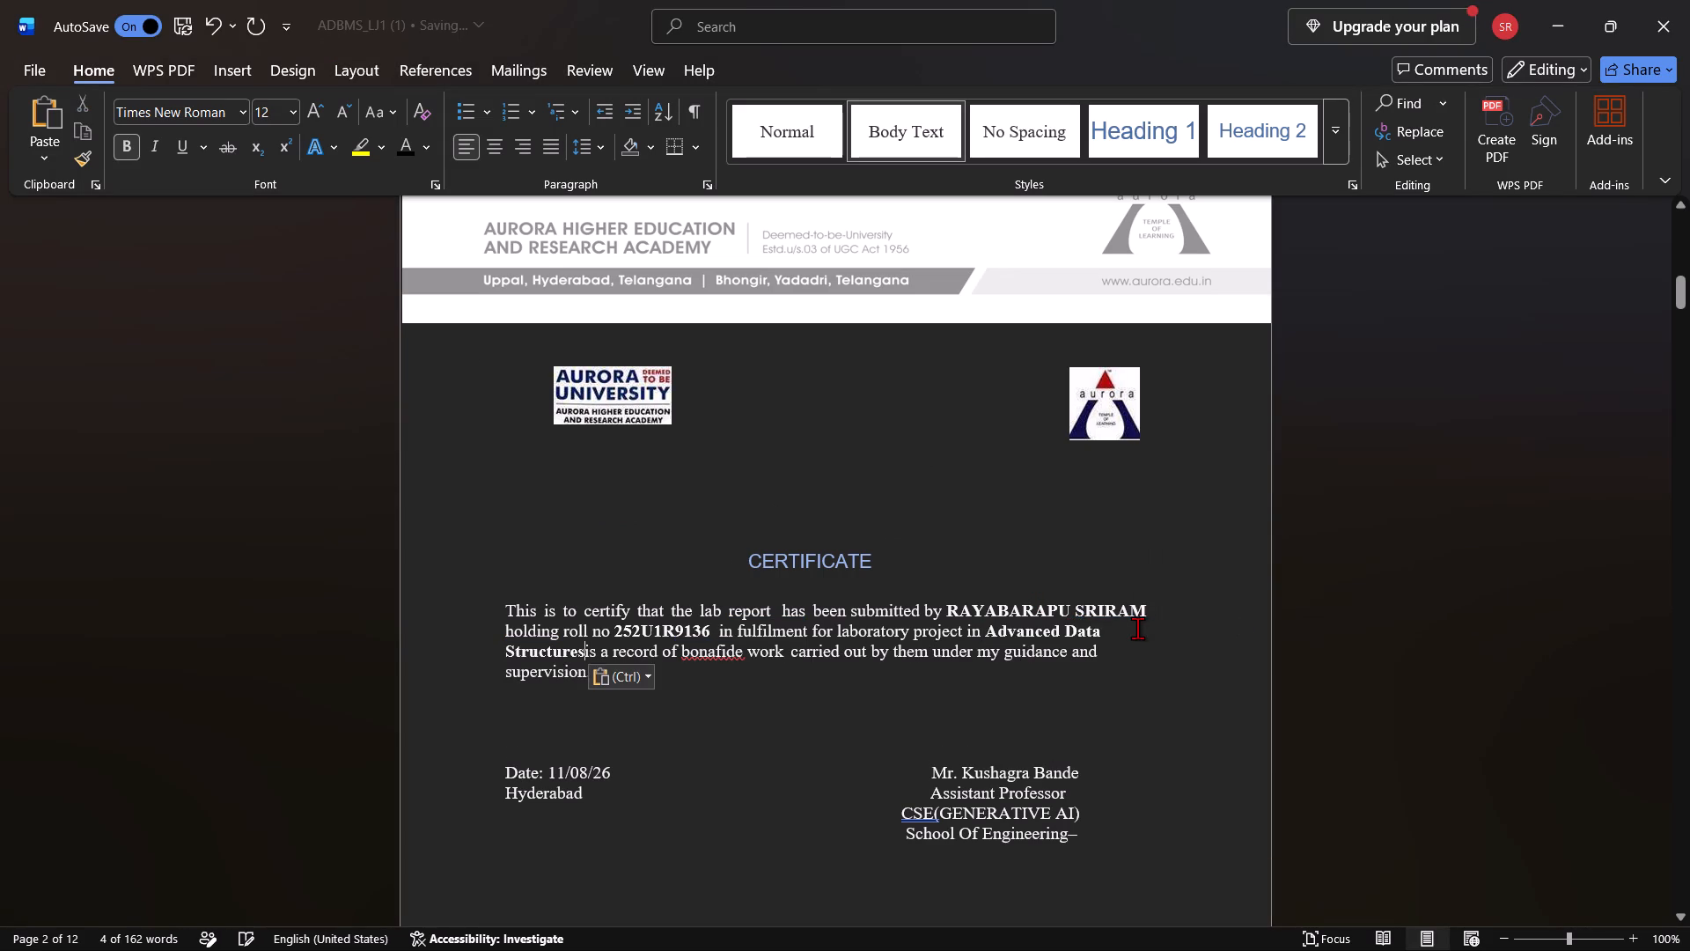
key(space)
key(space)
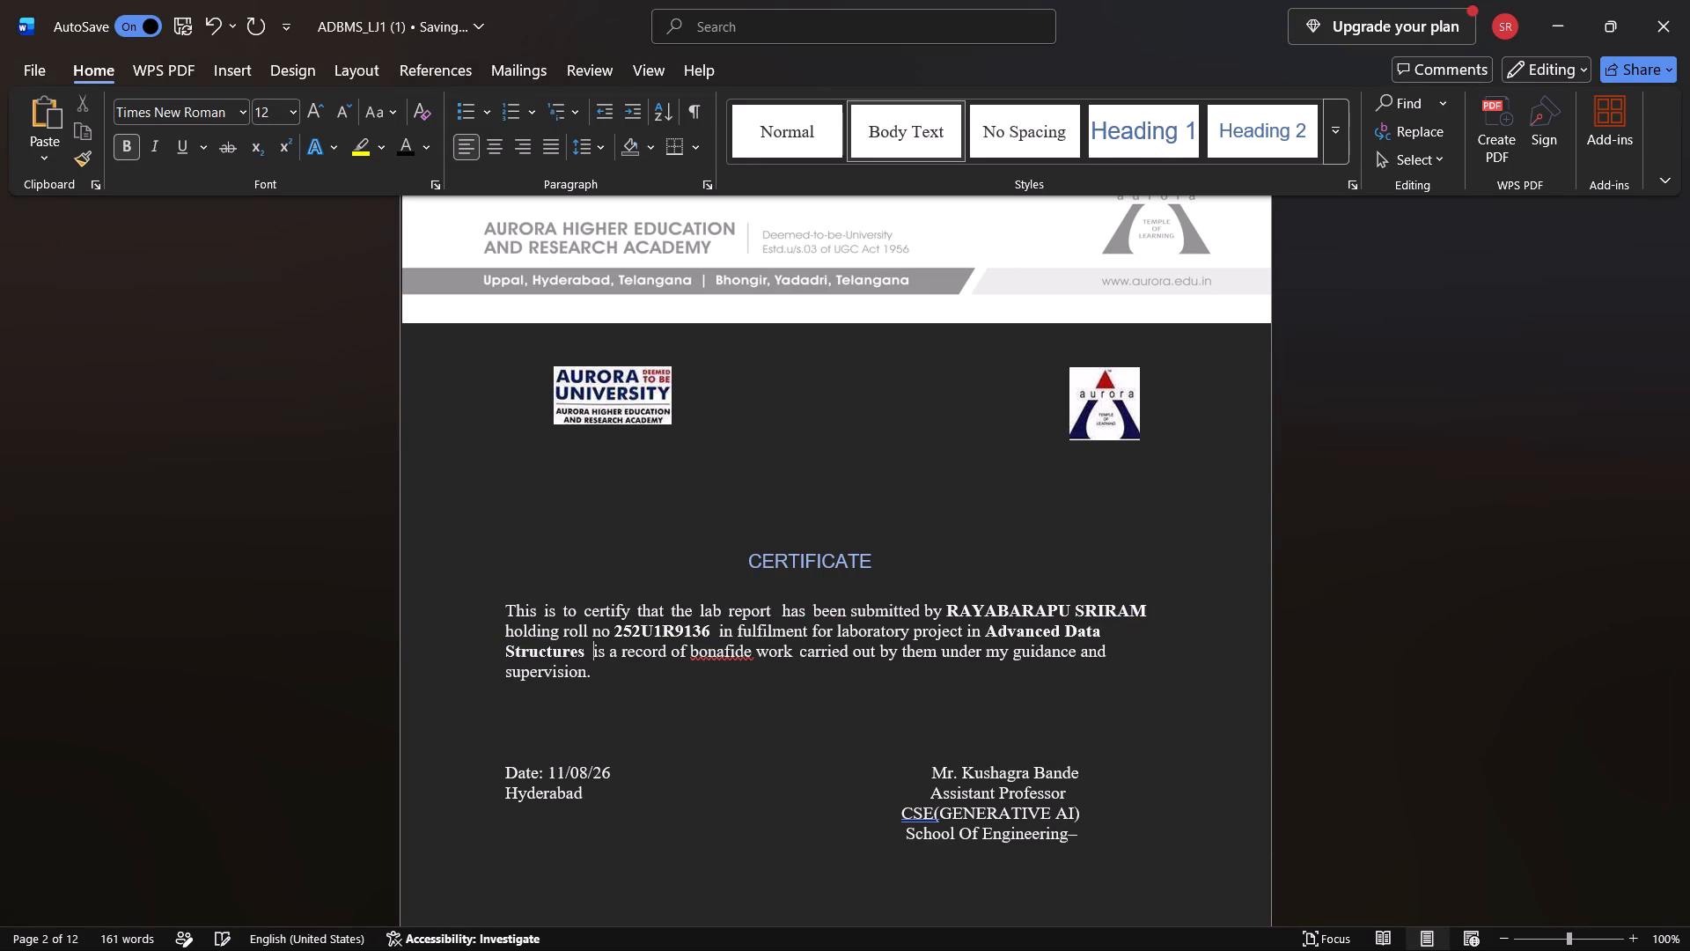
Remove the blank lines above the "1.MOST FREQUENT ELEMENT" heading so it starts directly beneath the page's letterhead.
scroll(880, 644, up, 4)
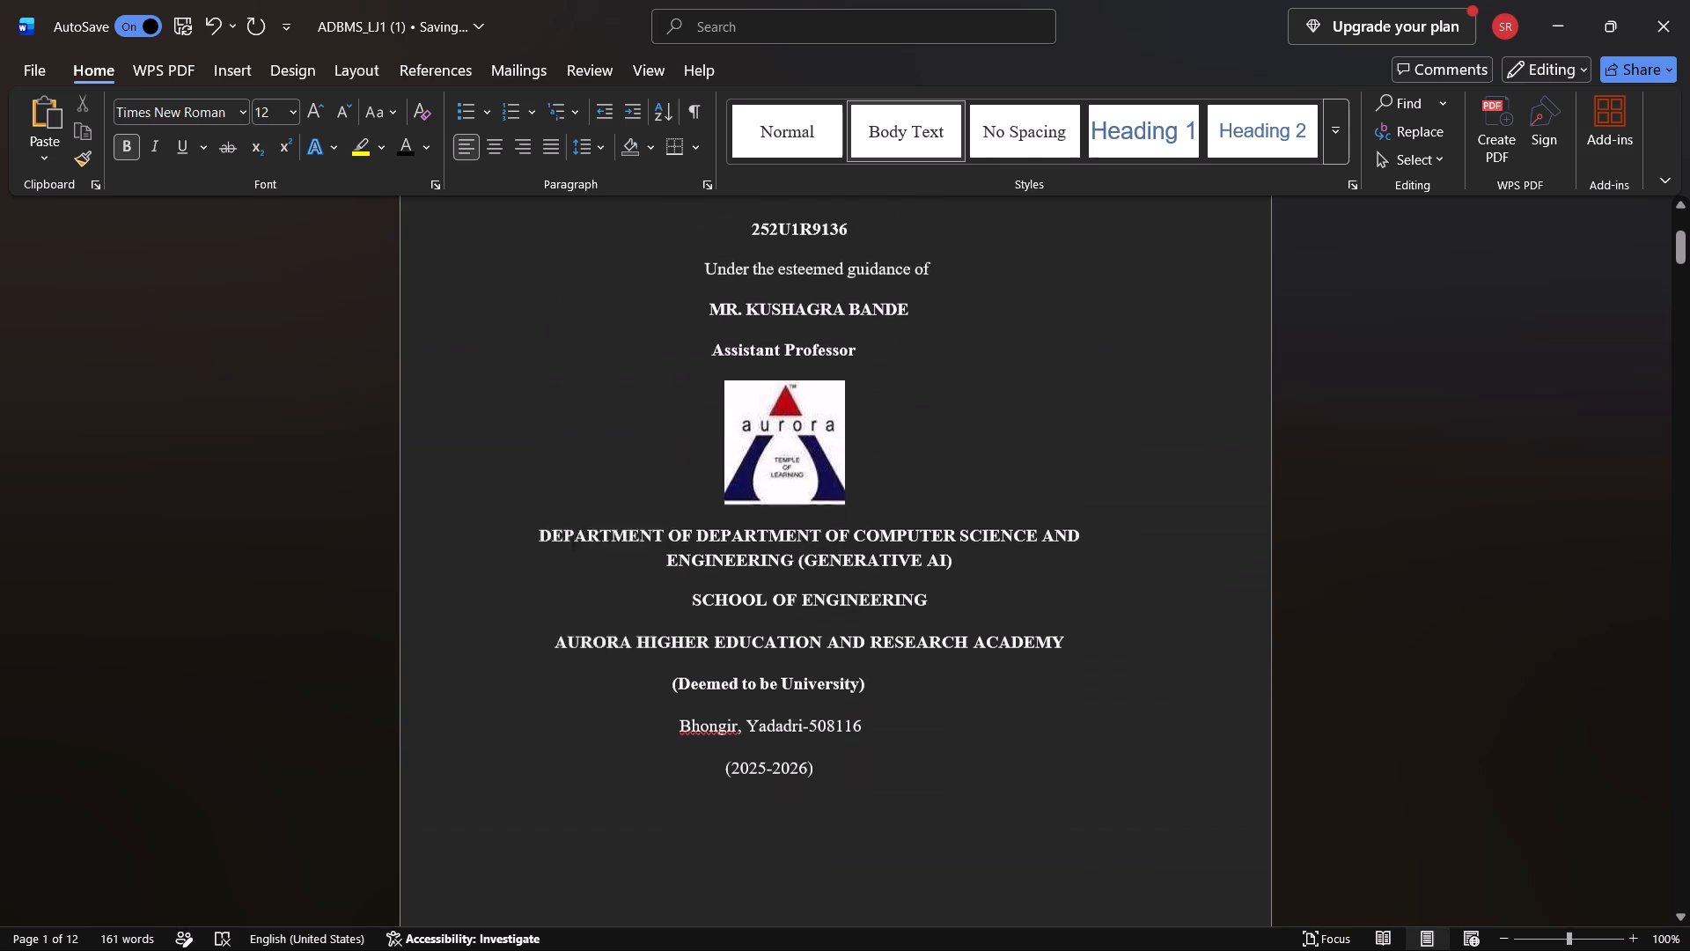
scroll(880, 644, up, 1)
scroll(880, 644, down, 5)
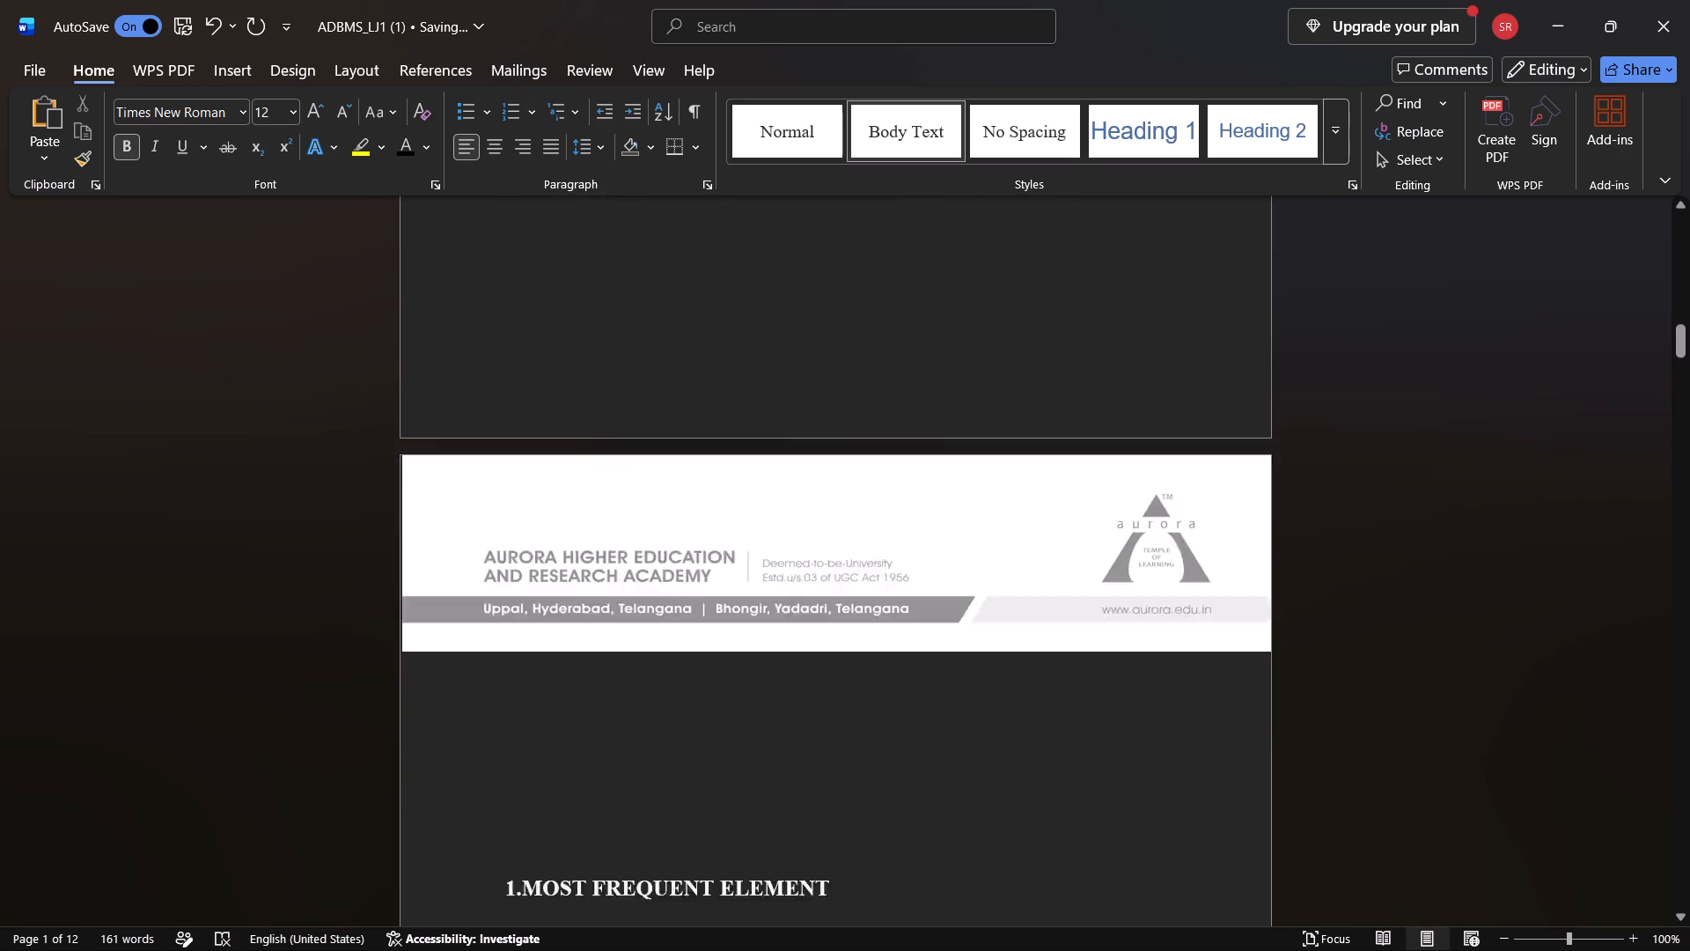
scroll(880, 644, down, 2)
click(542, 628)
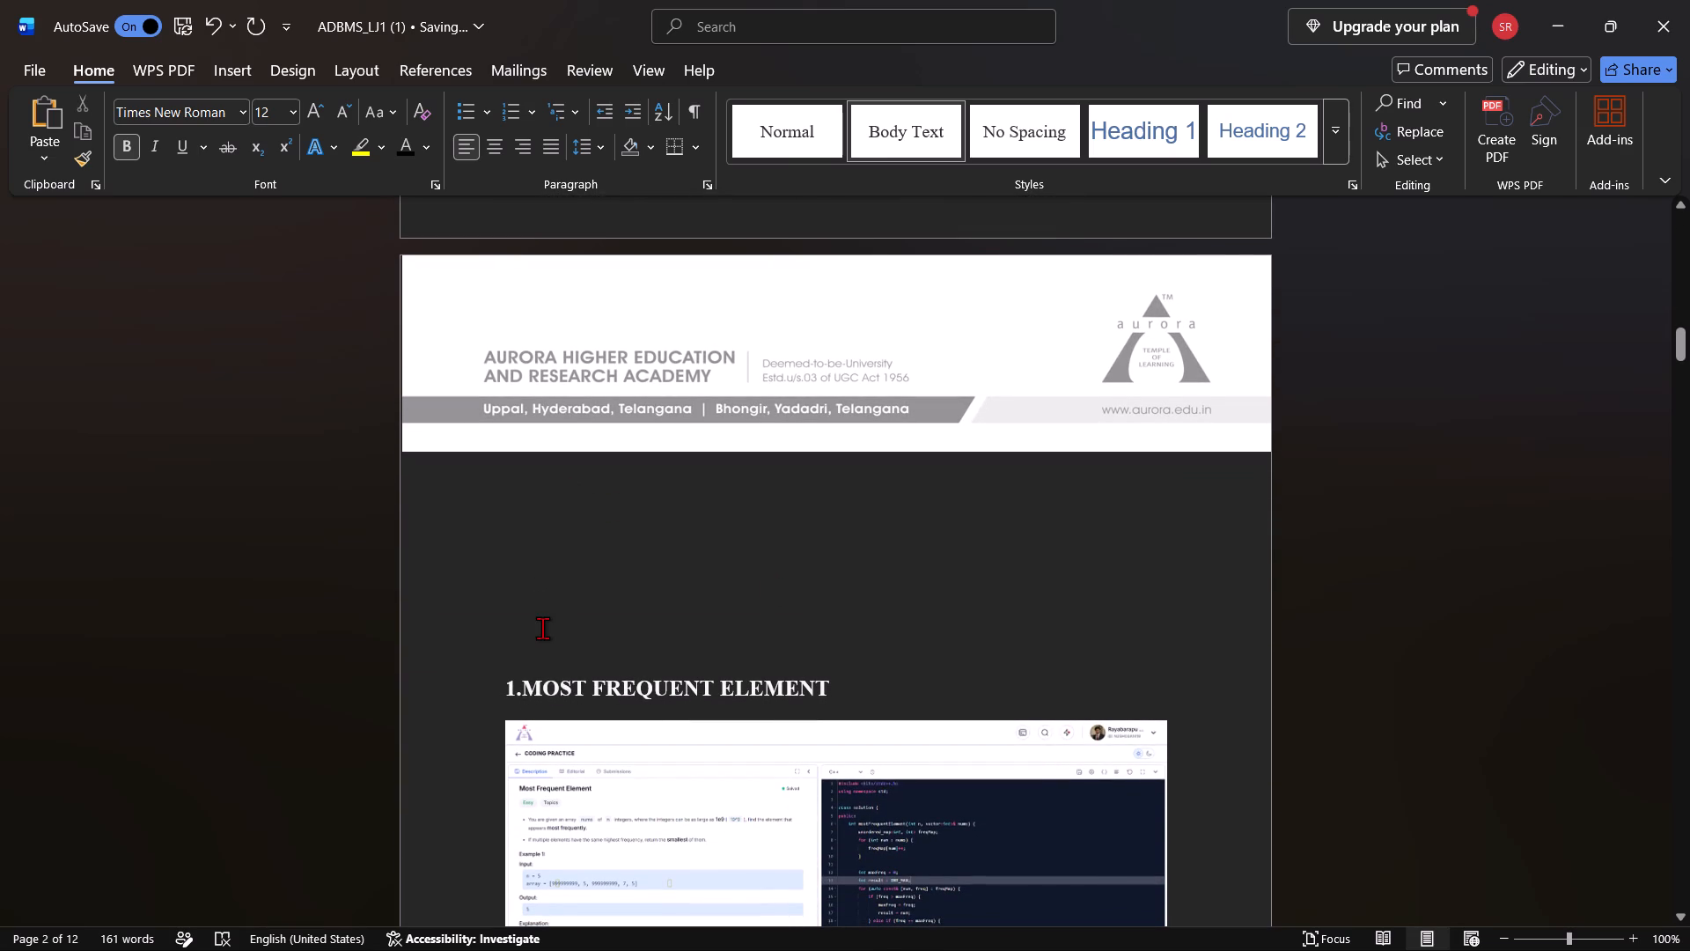
key(BackSpace)
key(BackSpace)
key(BackSpace)
key(BackSpace)
key(BackSpace)
key(BackSpace)
key(BackSpace)
key(BackSpace)
key(BackSpace)
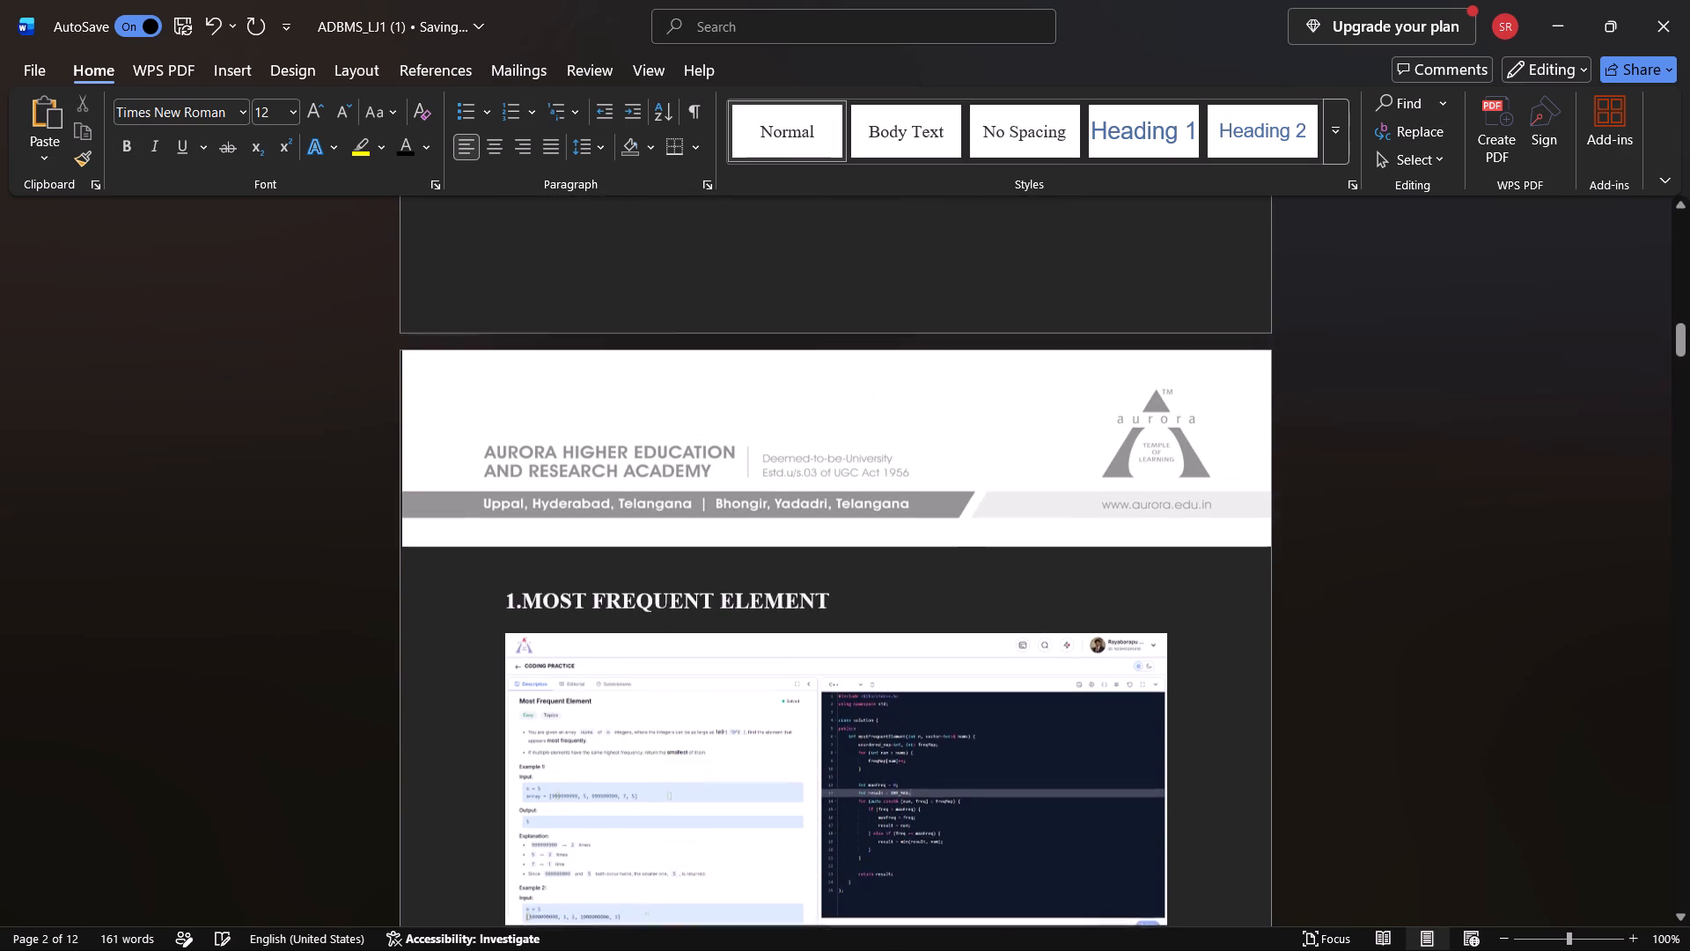
Review the numbered exercises, their headings and output screenshots through to the end of the report.
scroll(542, 628, down, 4)
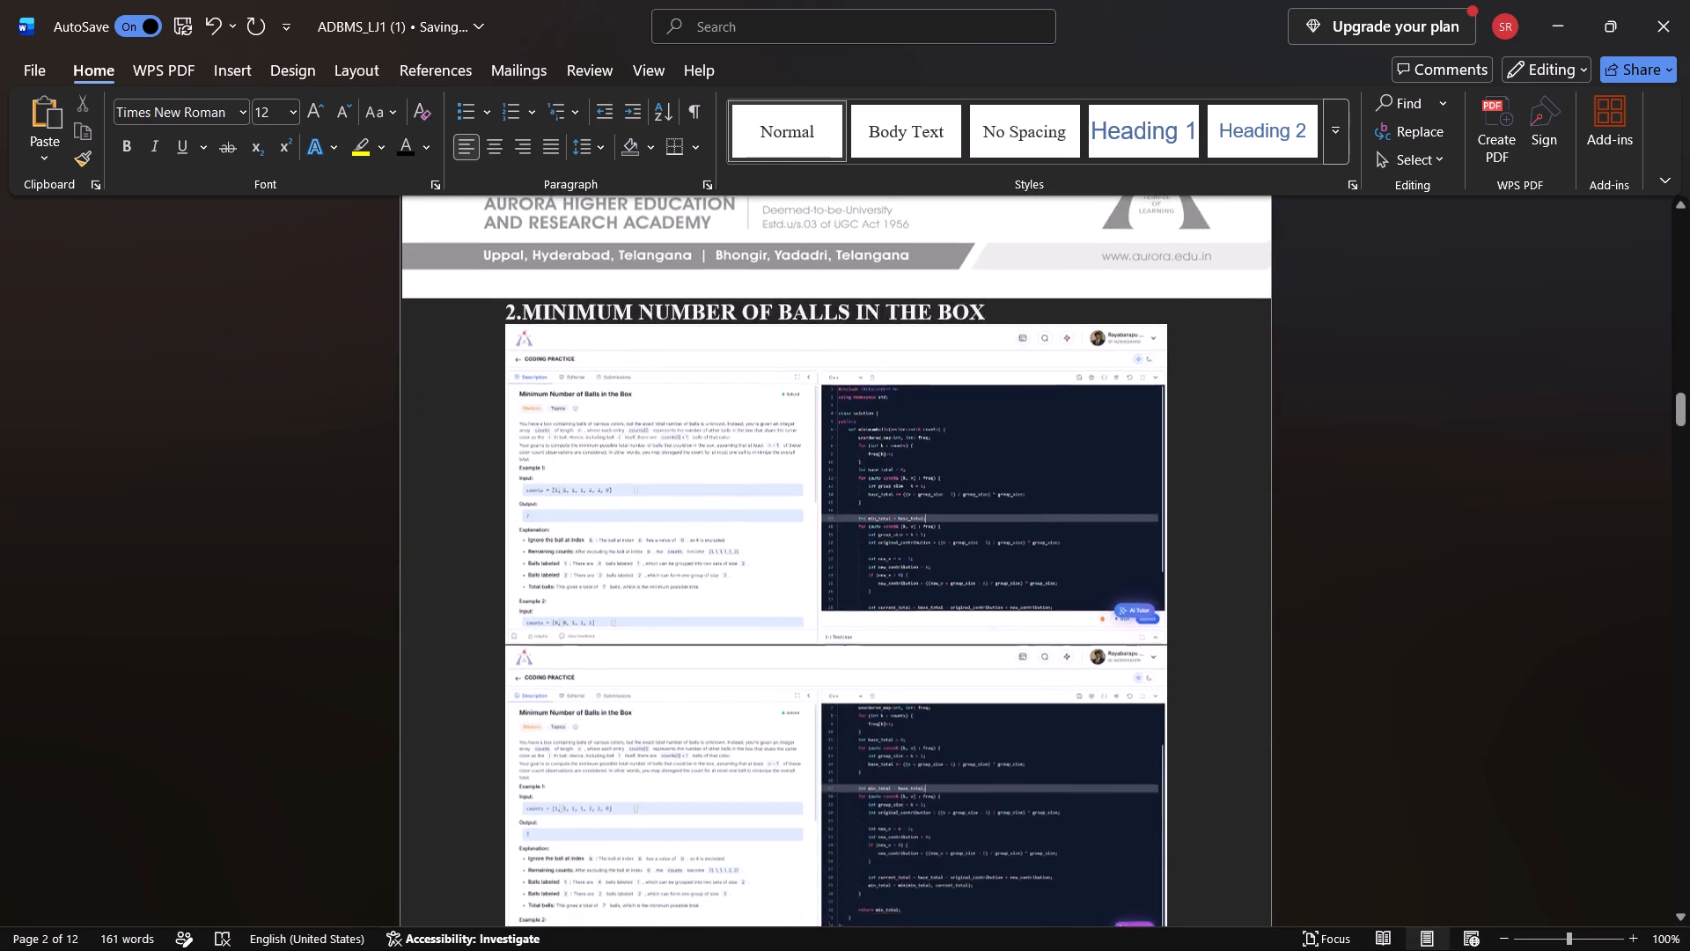
scroll(542, 628, down, 6)
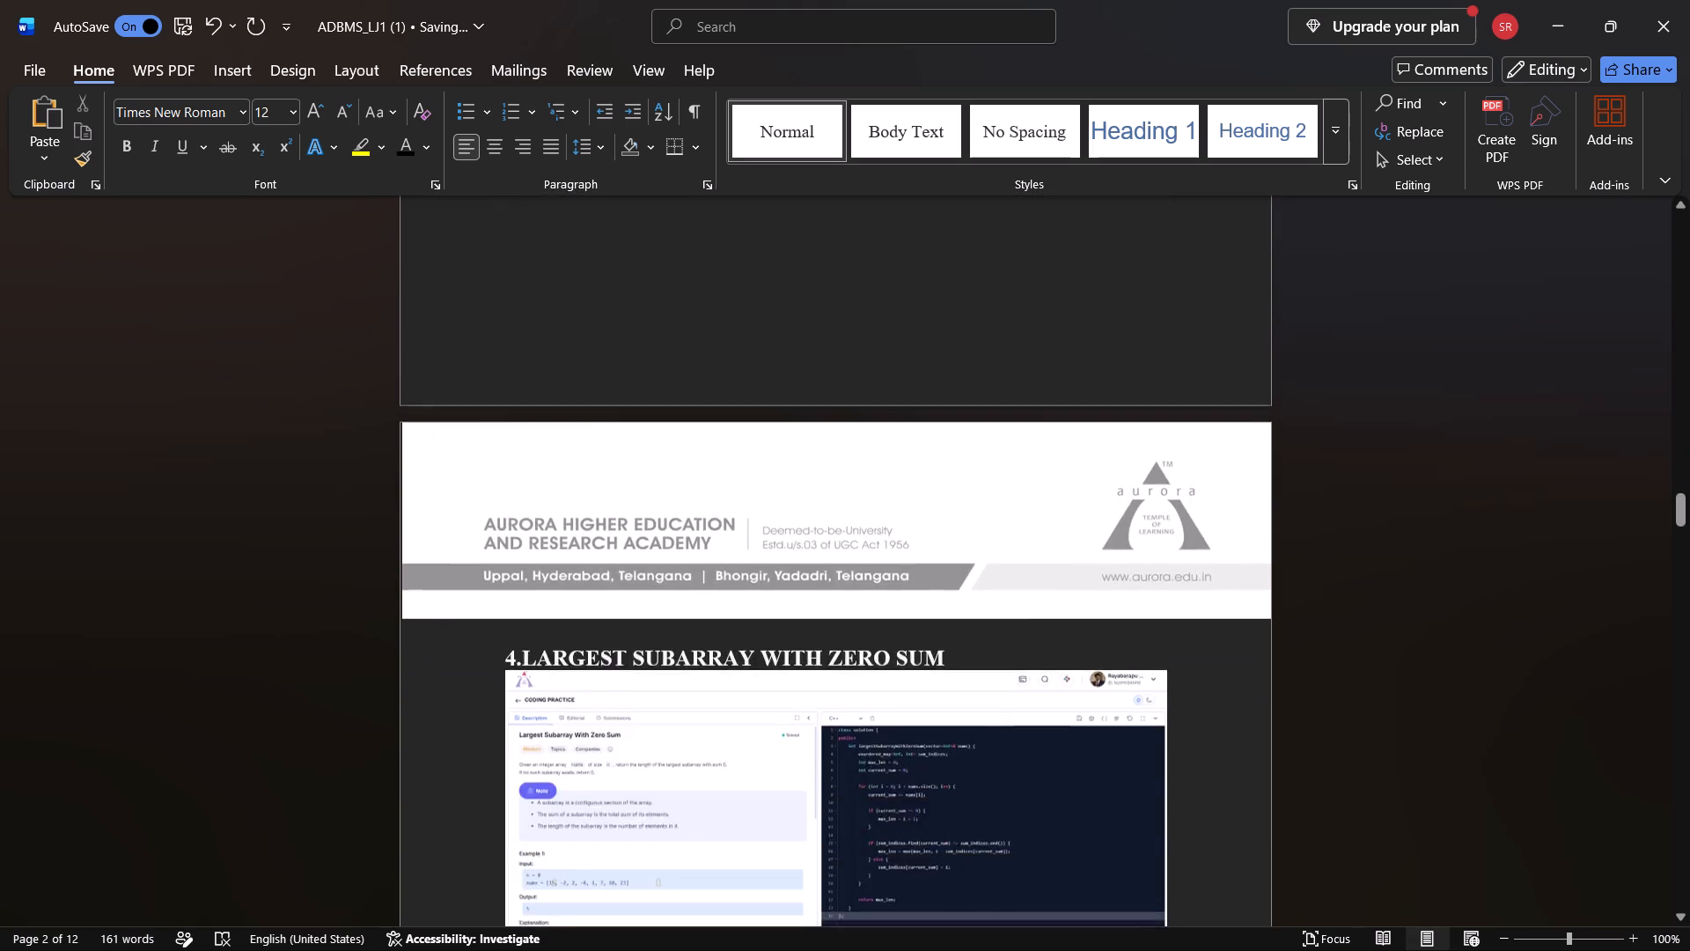
scroll(542, 628, down, 7)
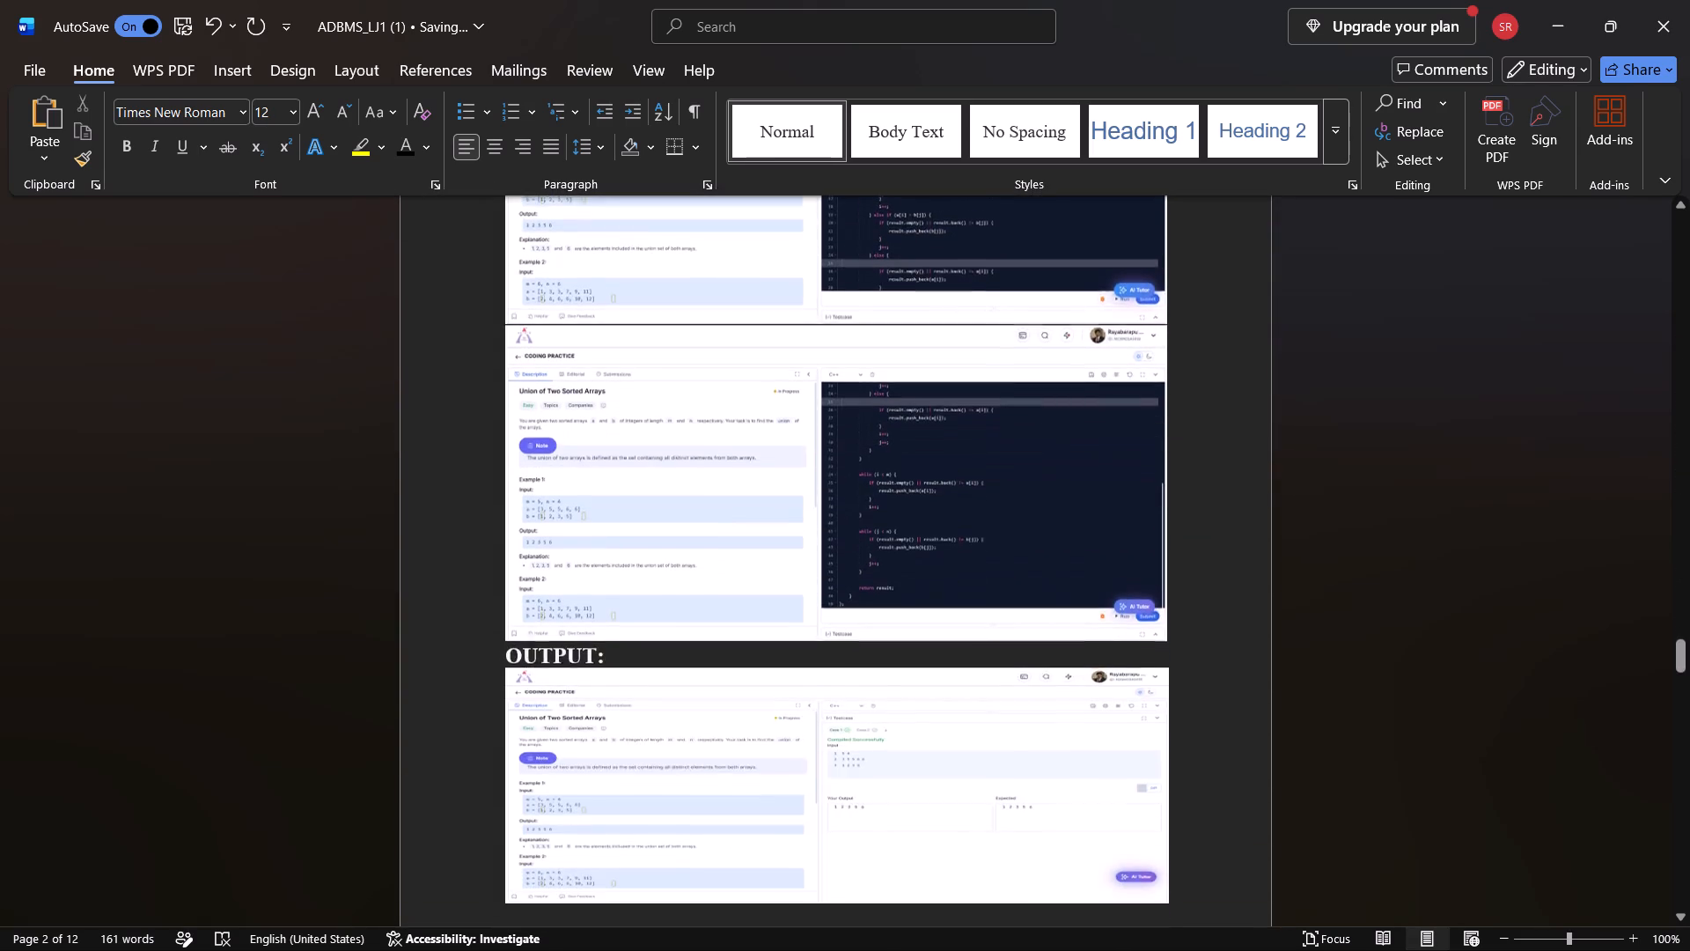
scroll(542, 628, down, 8)
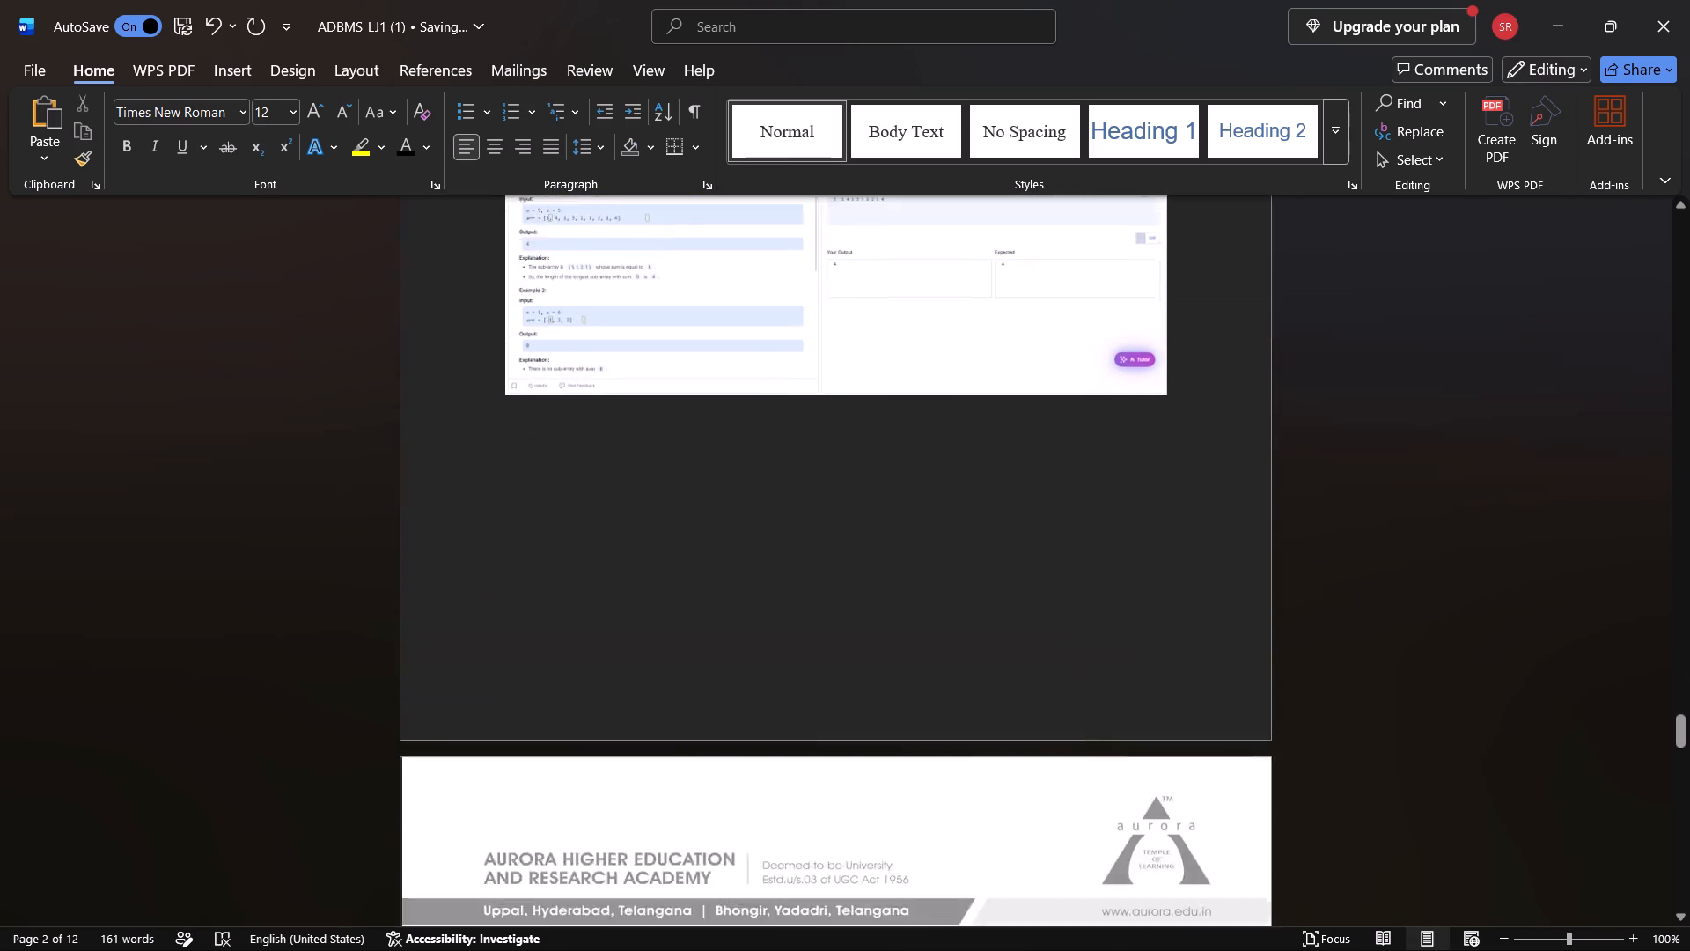
scroll(542, 628, down, 9)
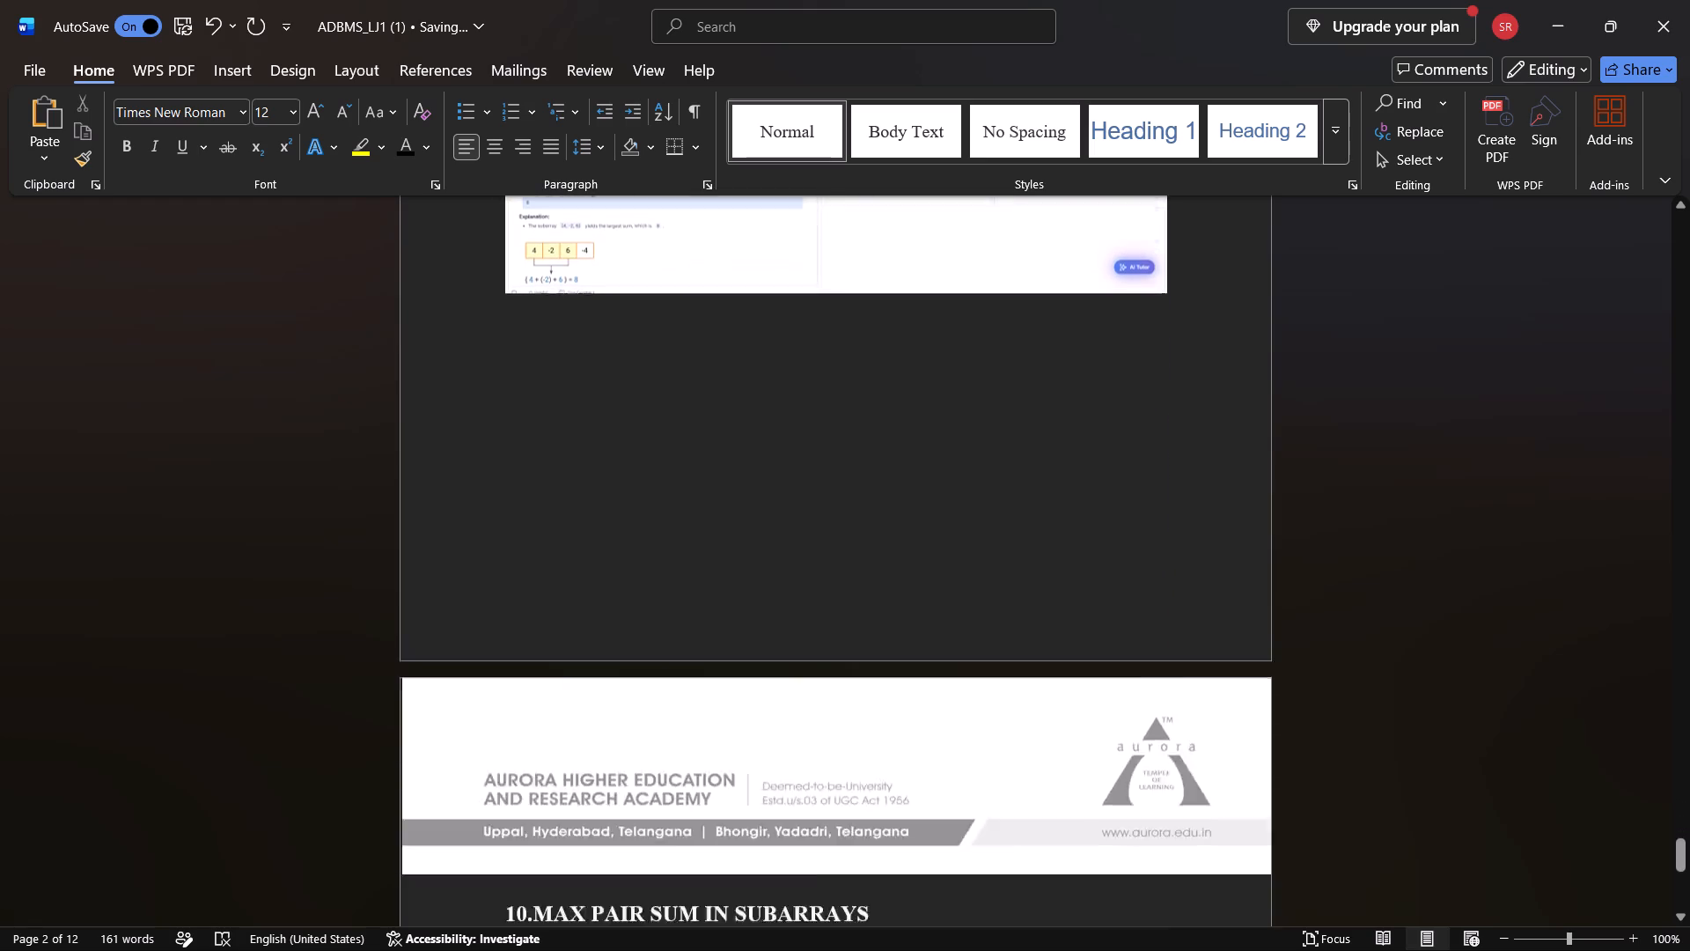
scroll(542, 628, down, 5)
scroll(542, 628, up, 8)
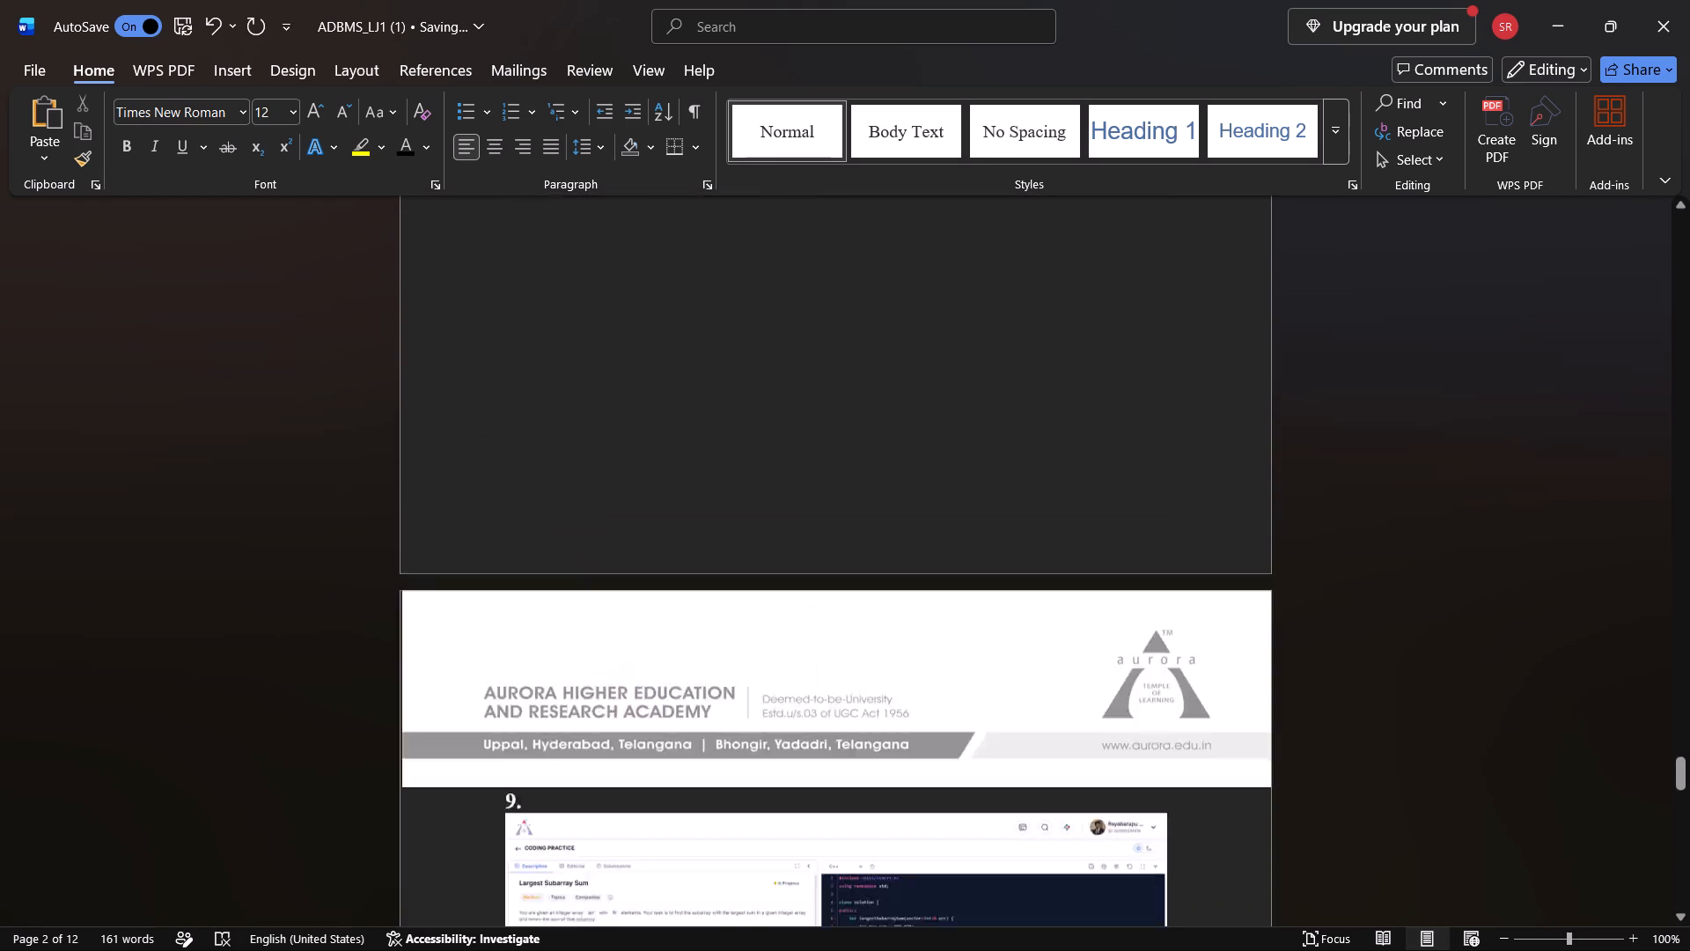
scroll(542, 628, up, 11)
scroll(92, 217, up, 6)
Rename the document file as "ads lab1".
click(327, 11)
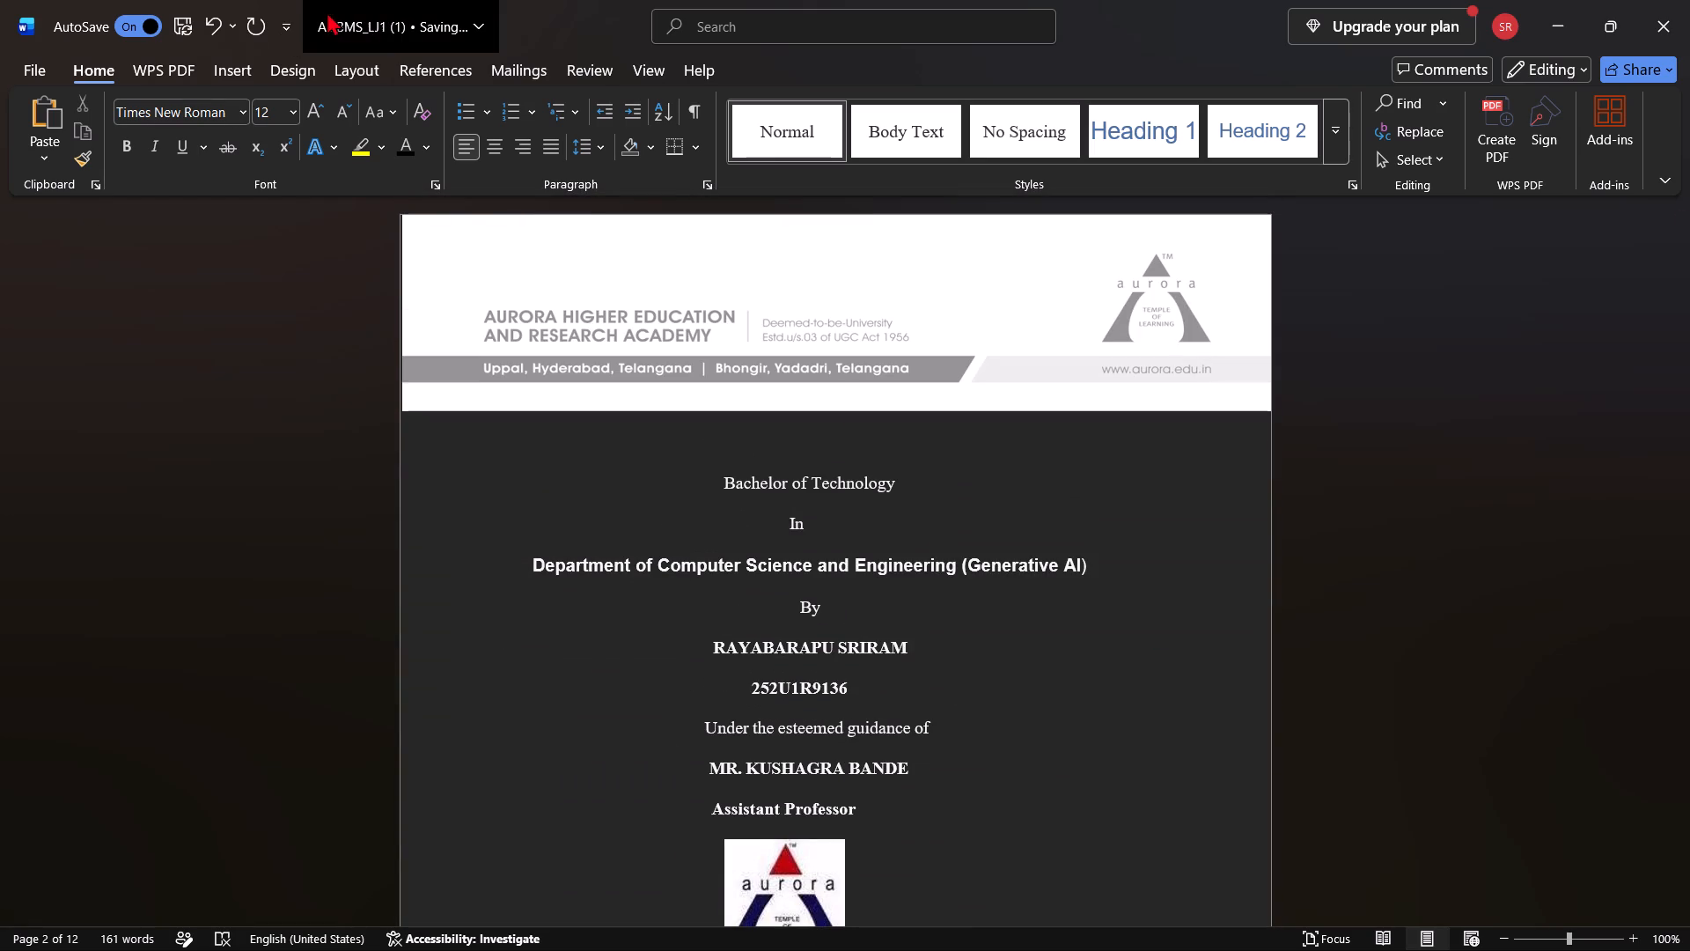
text(ads)
key(space)
text(lab)
text(1.)
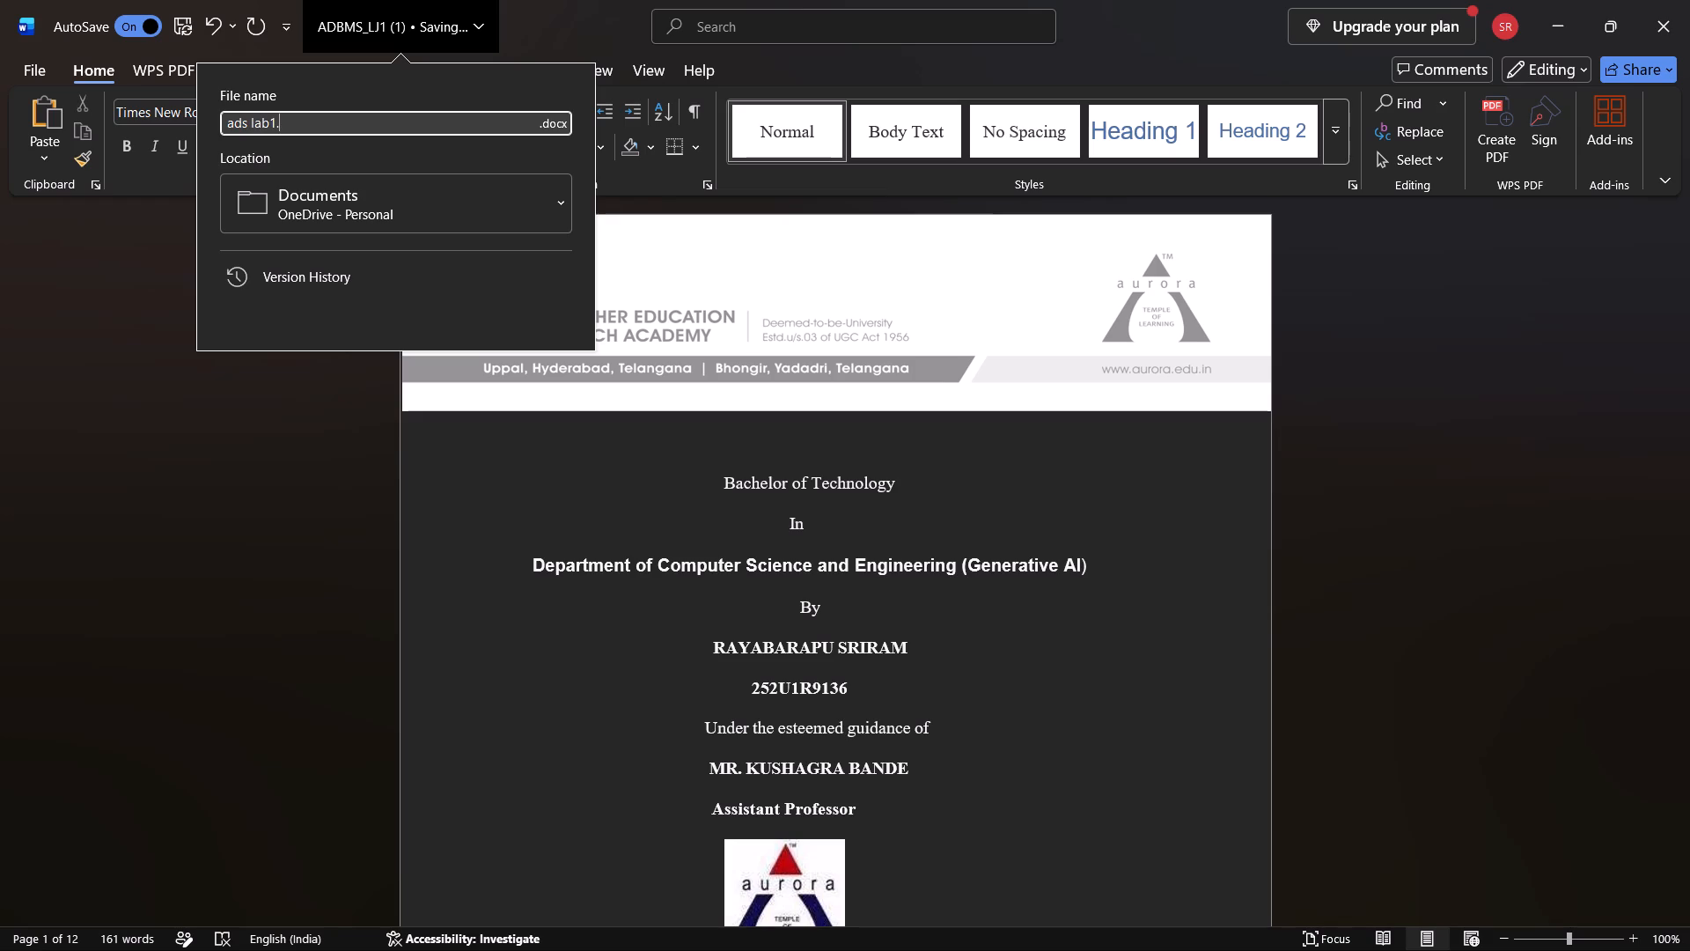
key(BackSpace)
key(Return)
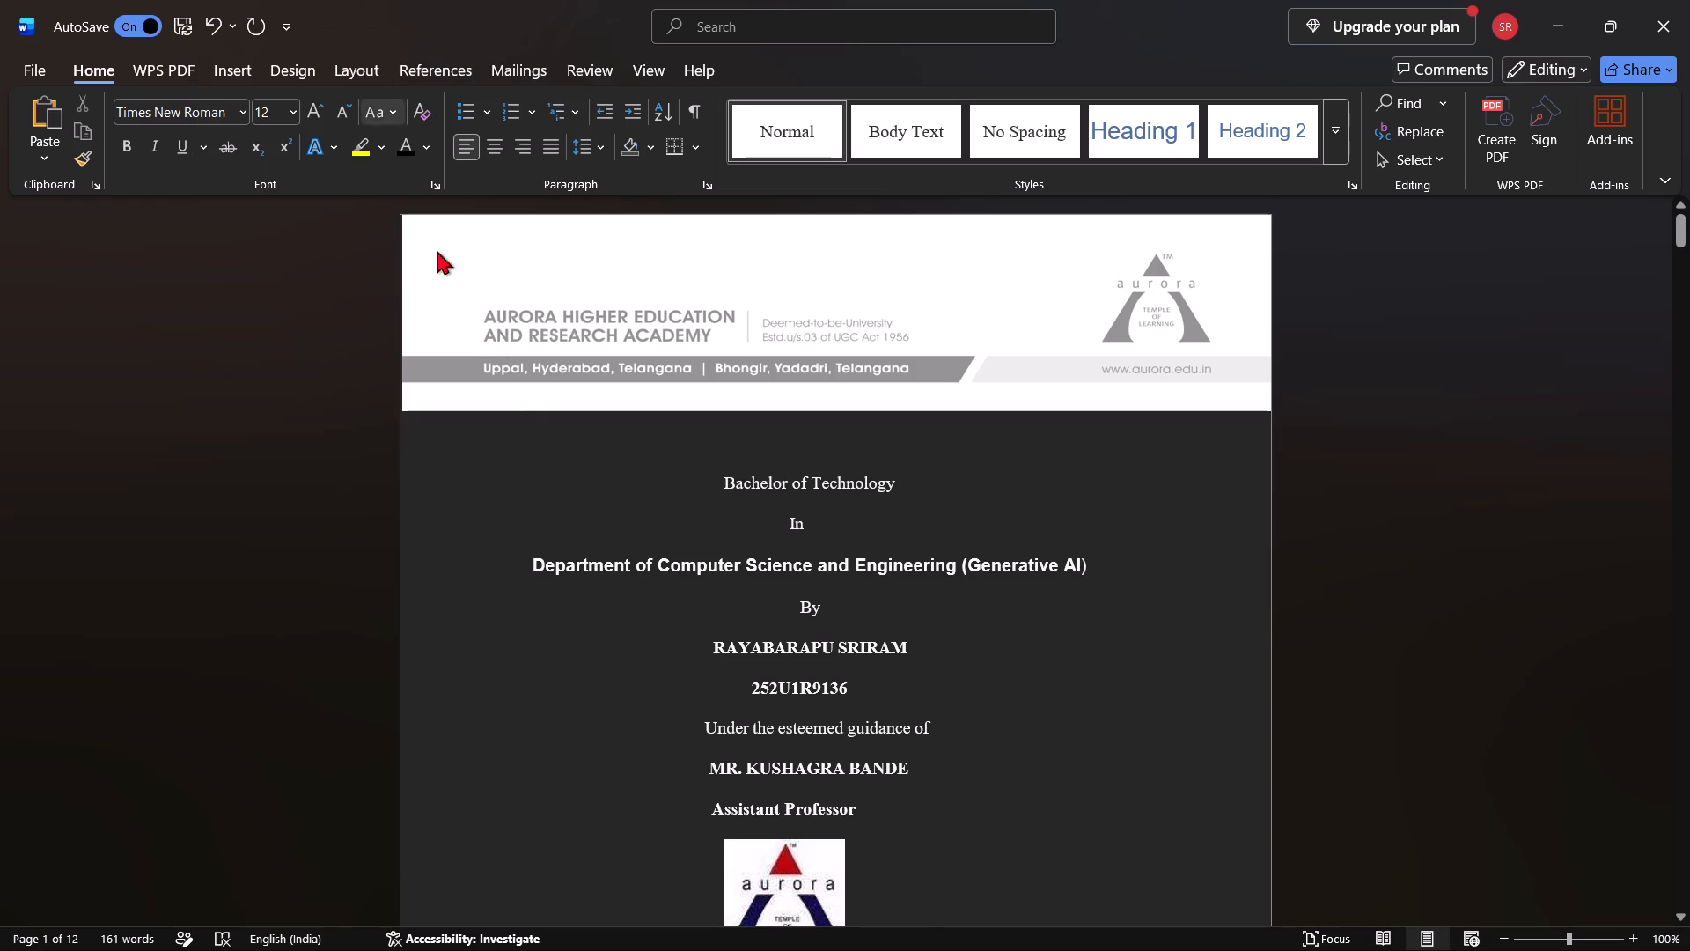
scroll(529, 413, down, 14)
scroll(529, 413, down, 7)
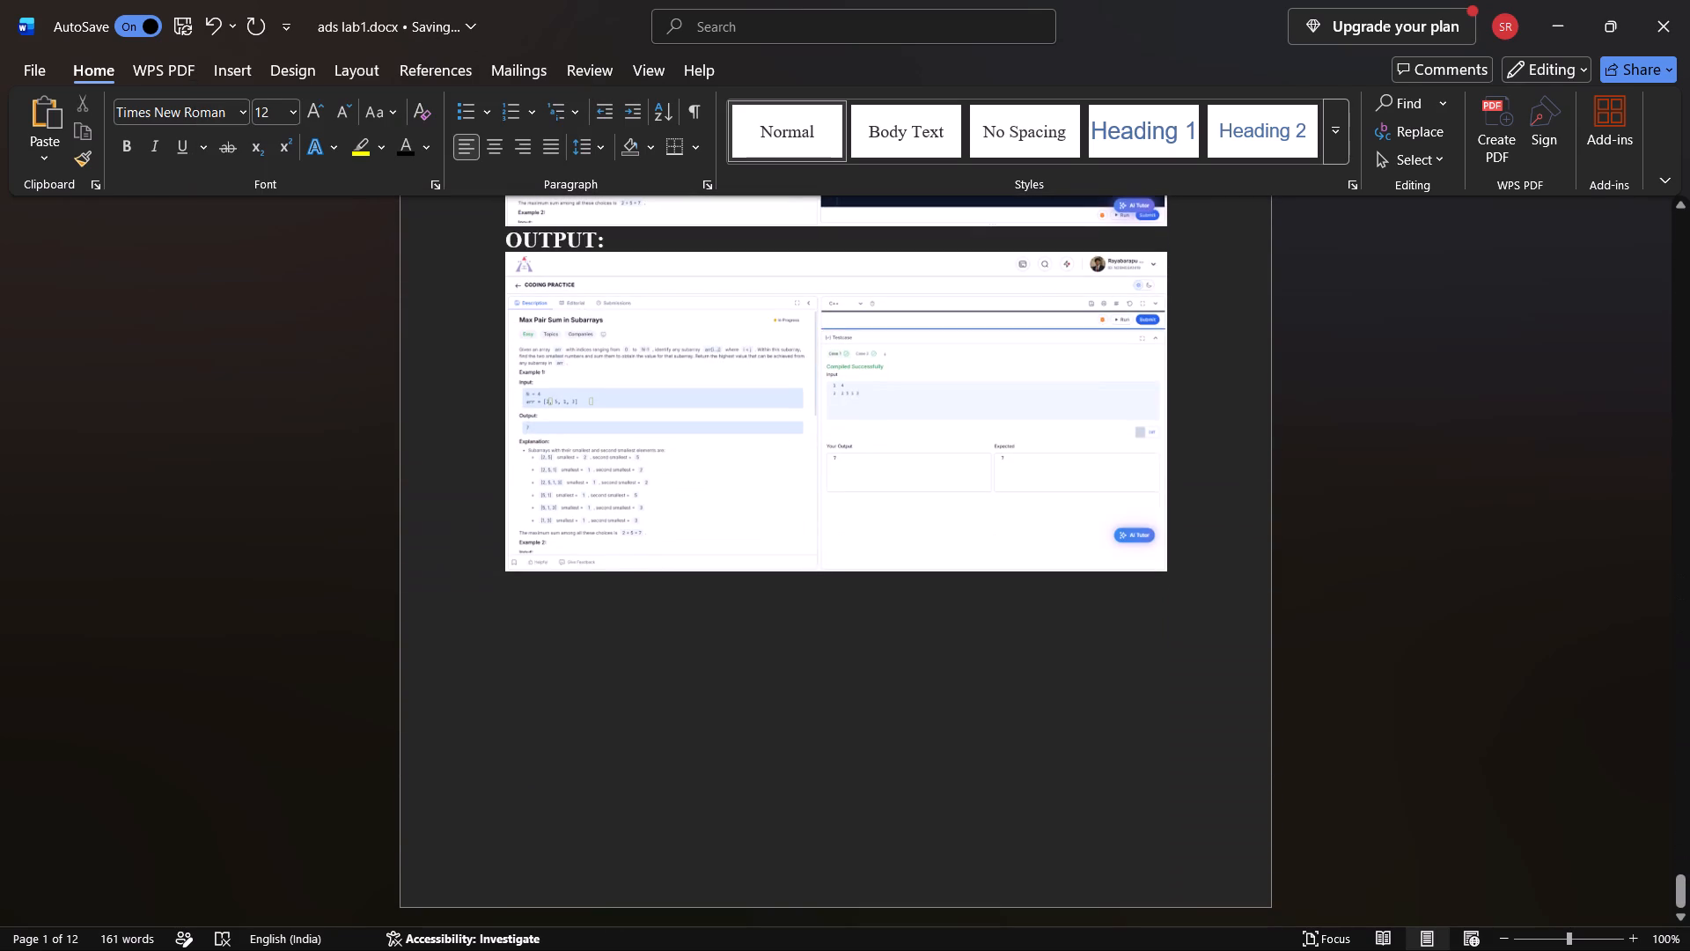